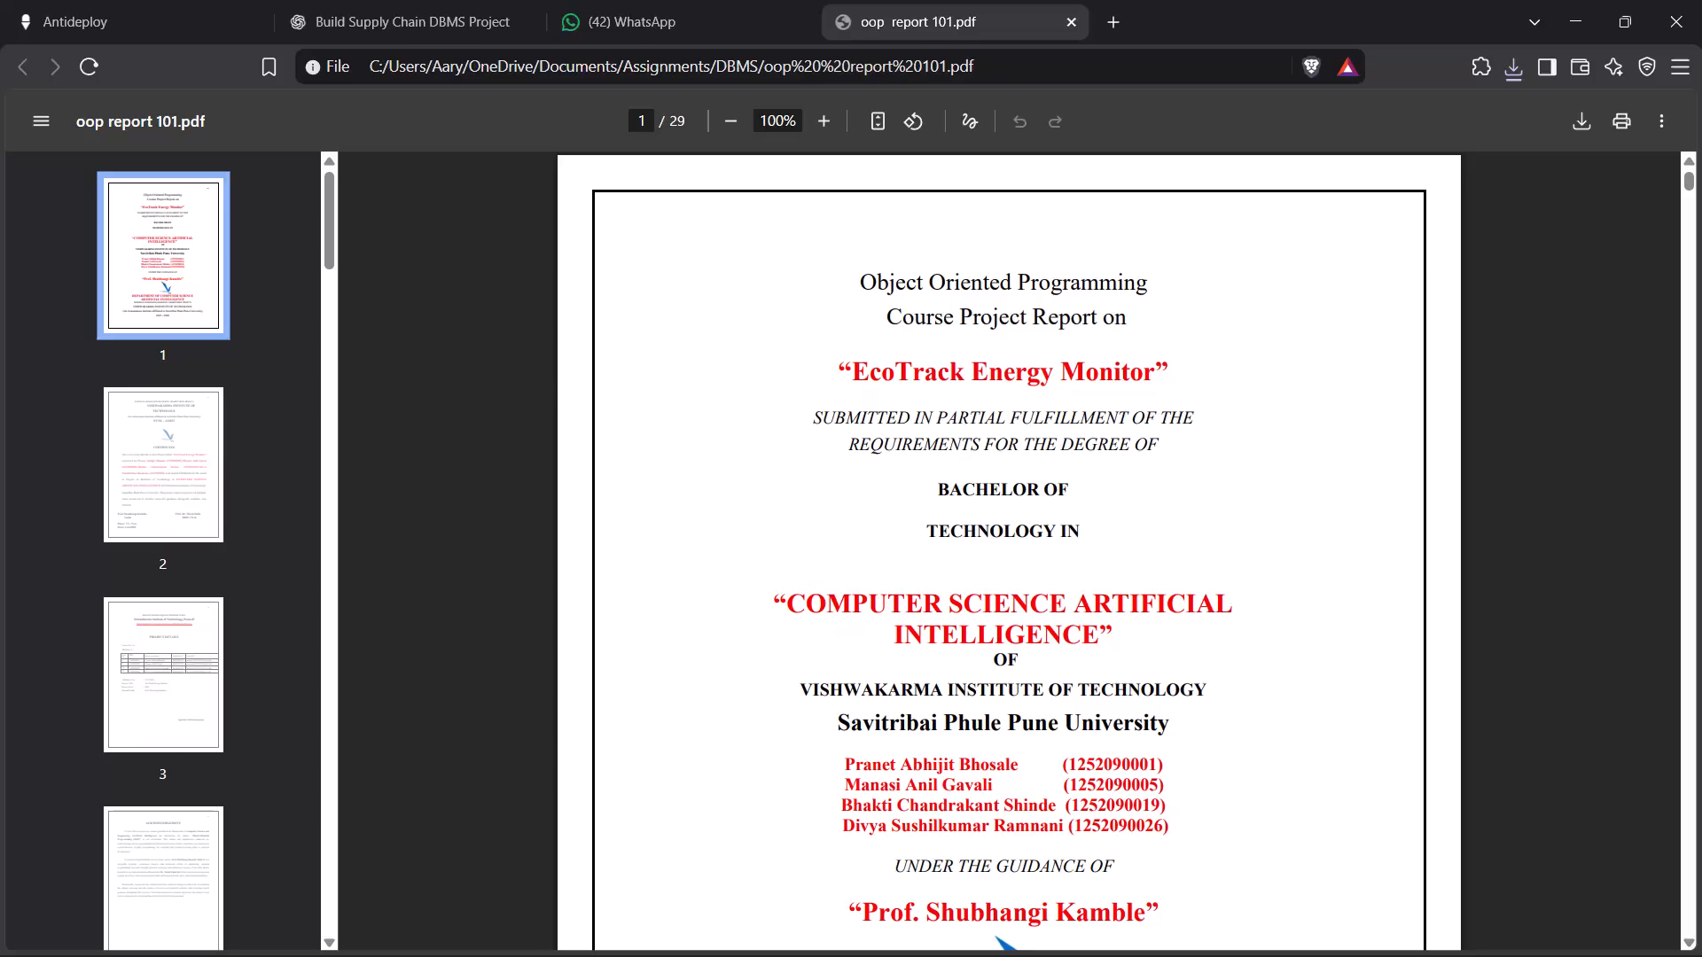
Examine the EcoTrack Energy Monitor report from the title page through the project details, introduction and objectives.
{"action": "scroll", "coordinate": [1217, 605], "scroll_direction": "down", "scroll_amount": 7}
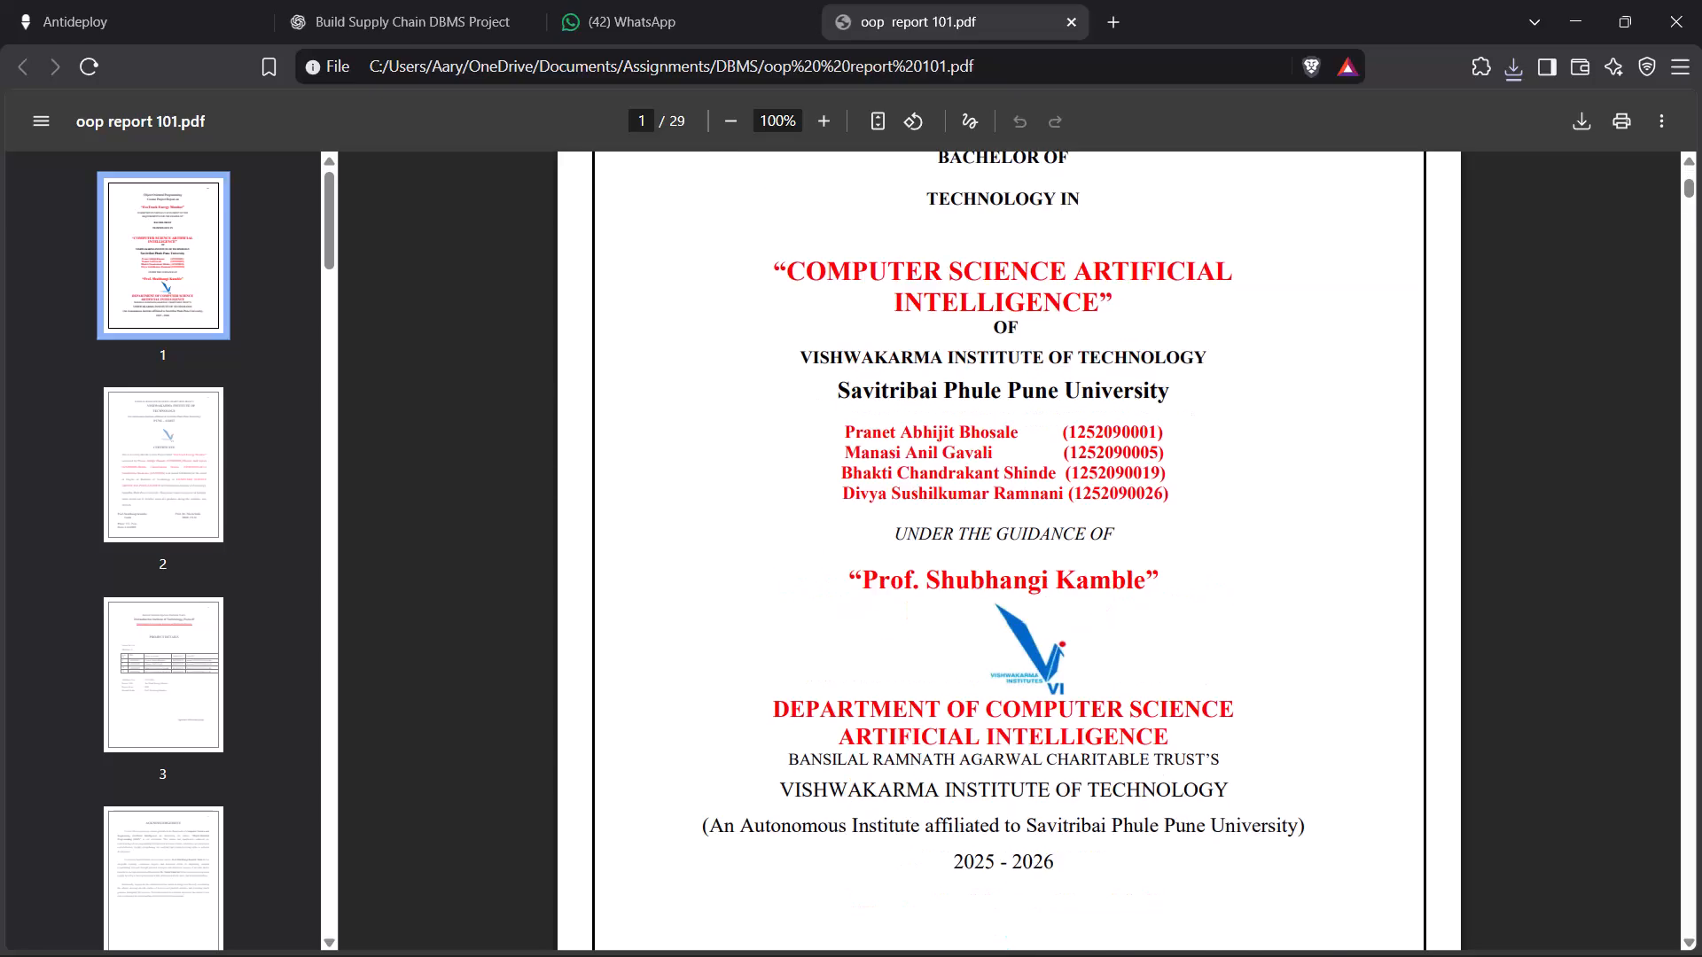
{"action": "scroll", "coordinate": [1217, 604], "scroll_direction": "down", "scroll_amount": 14}
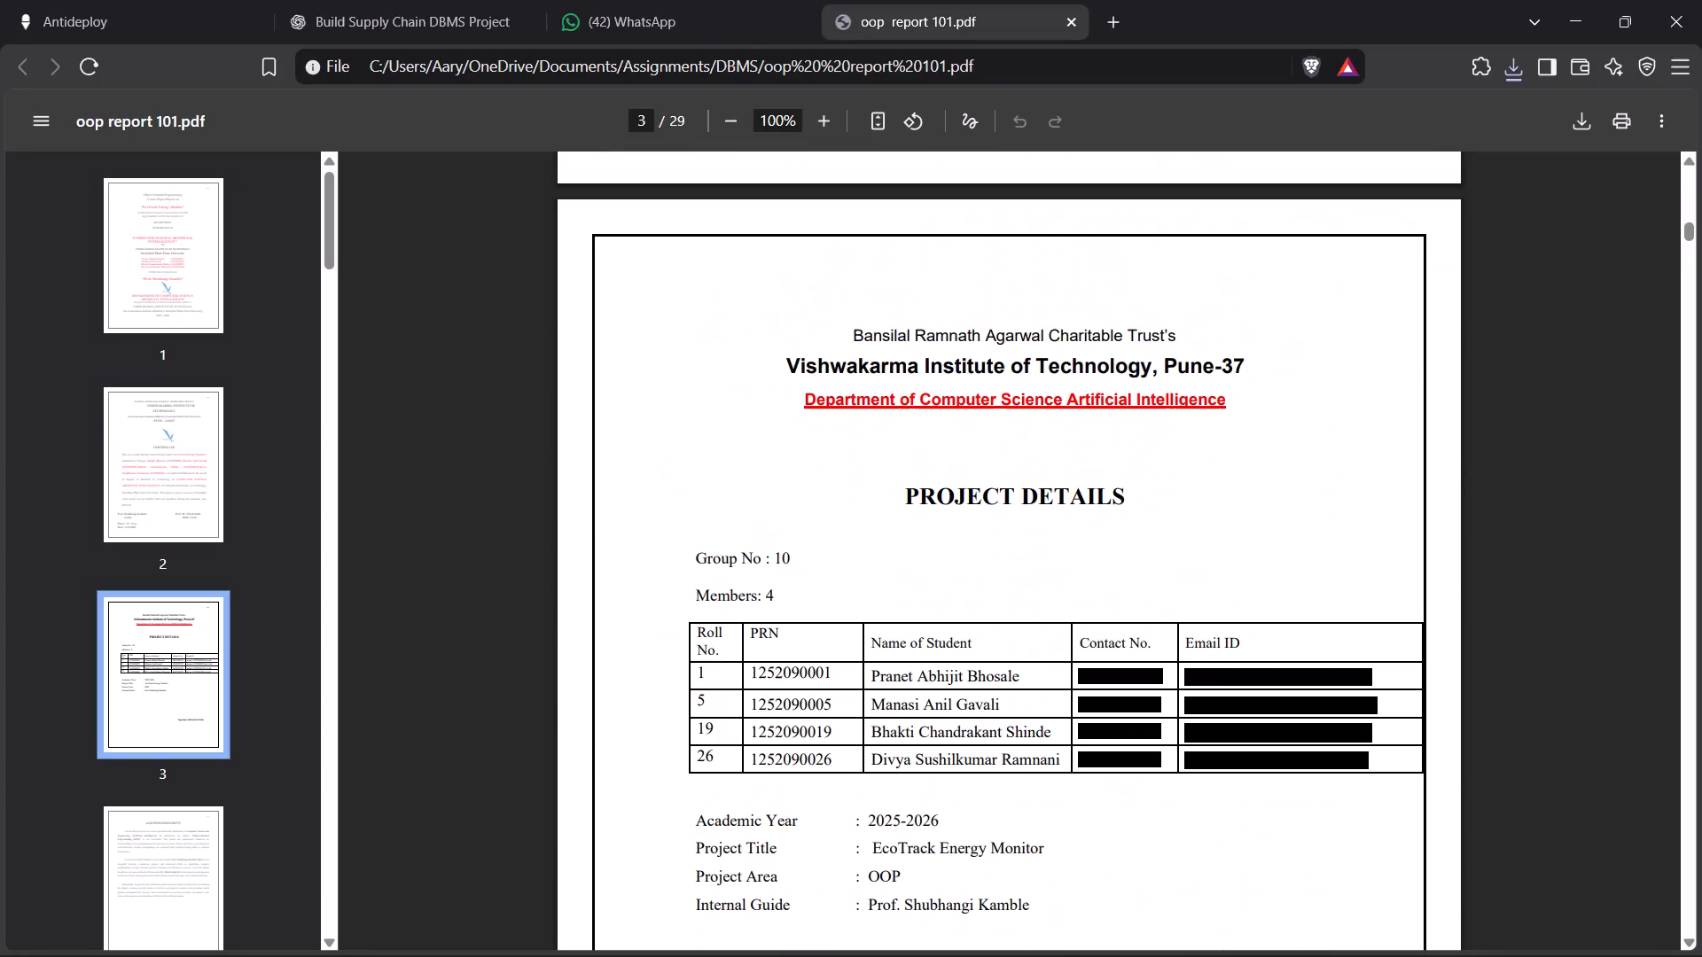
{"action": "scroll", "coordinate": [1214, 589], "scroll_direction": "down", "scroll_amount": 17}
{"action": "scroll", "coordinate": [1214, 584], "scroll_direction": "down", "scroll_amount": 5}
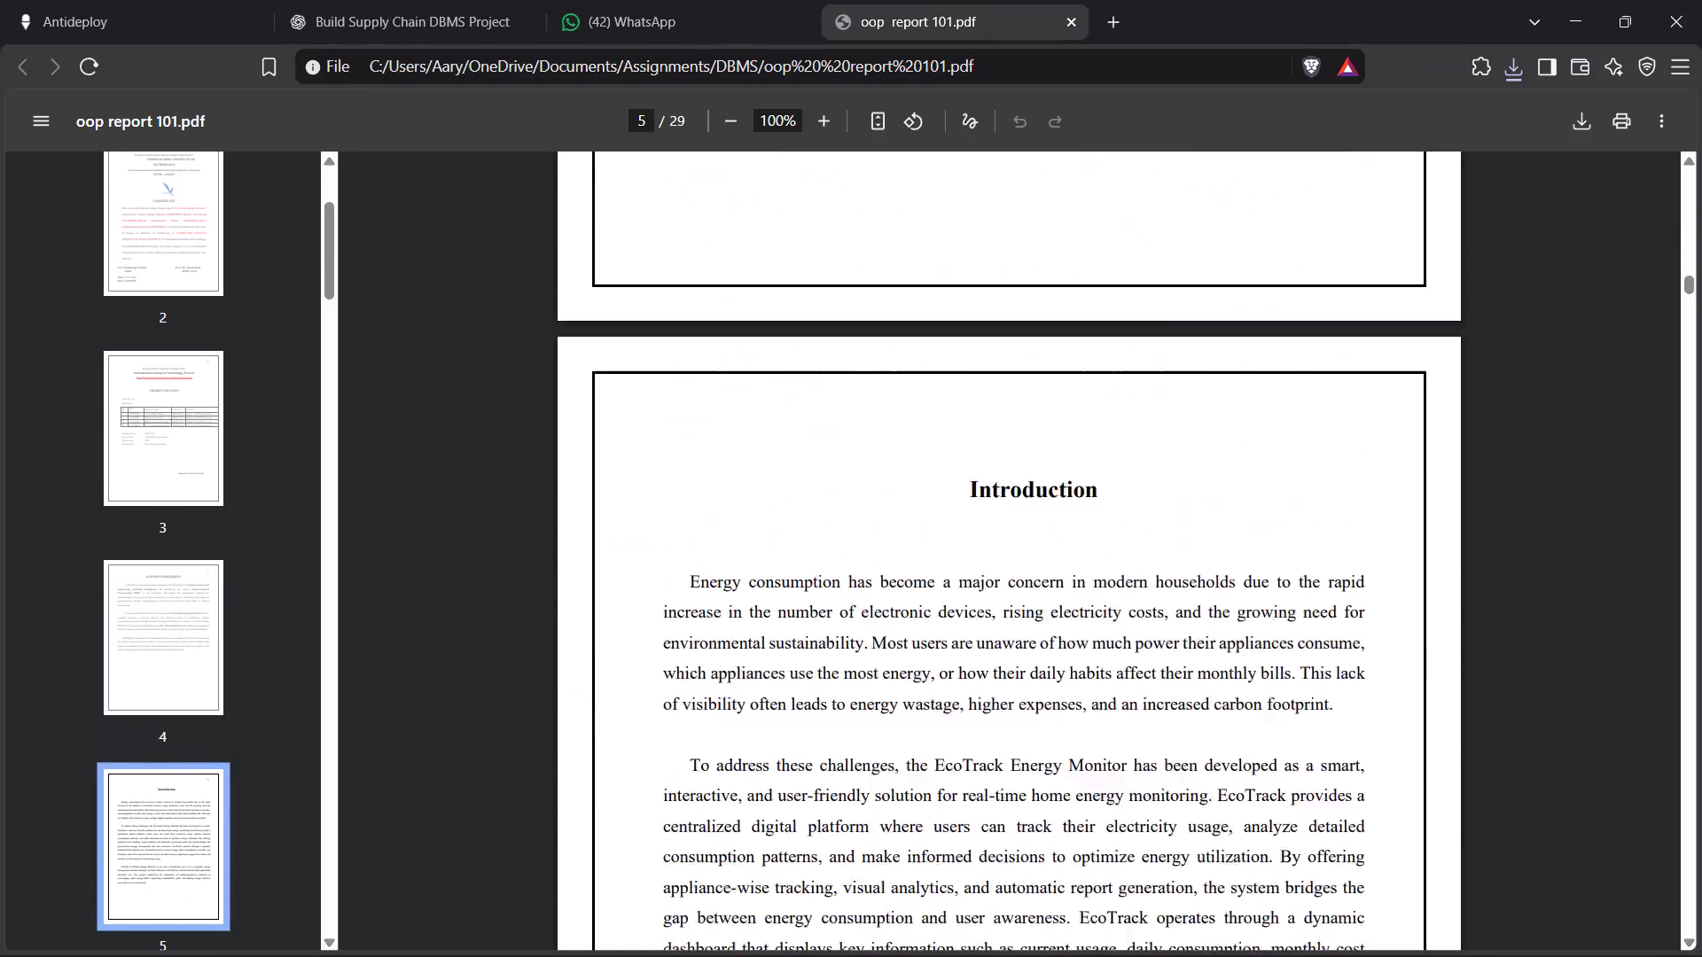
{"action": "scroll", "coordinate": [1214, 584], "scroll_direction": "down", "scroll_amount": 17}
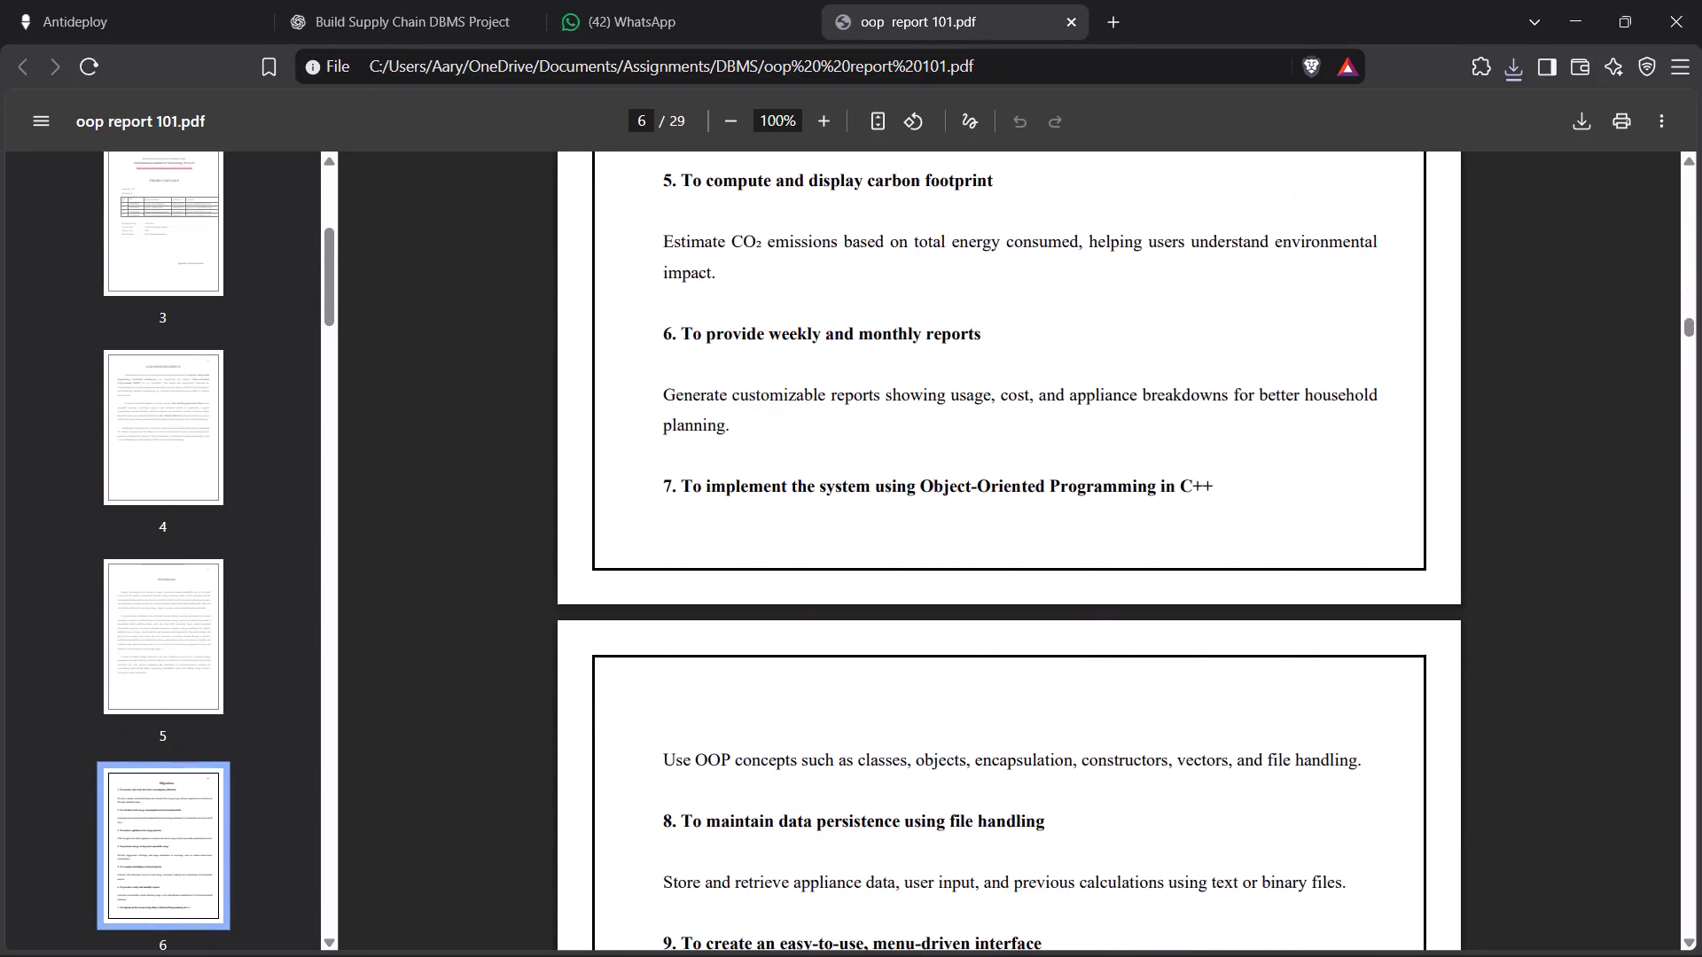
{"action": "scroll", "coordinate": [1214, 584], "scroll_direction": "down", "scroll_amount": 7}
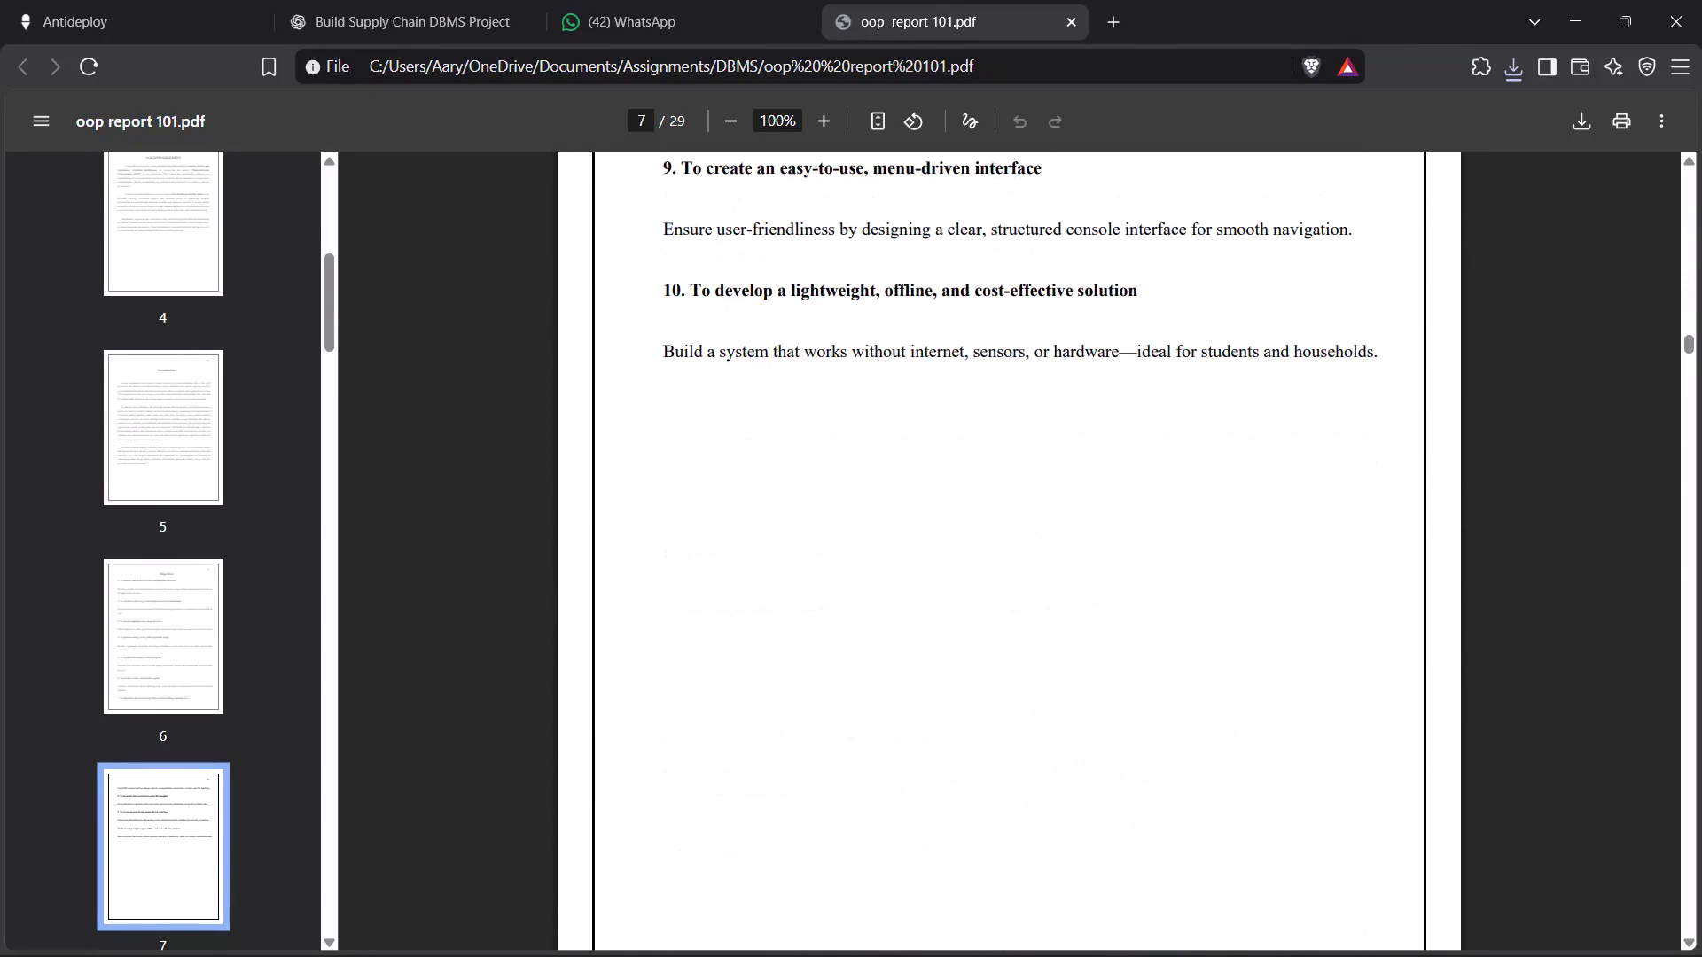
Examine the report's design analysis diagrams, the implementation section with its OOP features, and the Limitations And Future Scope page.
{"action": "scroll", "coordinate": [1214, 584], "scroll_direction": "down", "scroll_amount": 17}
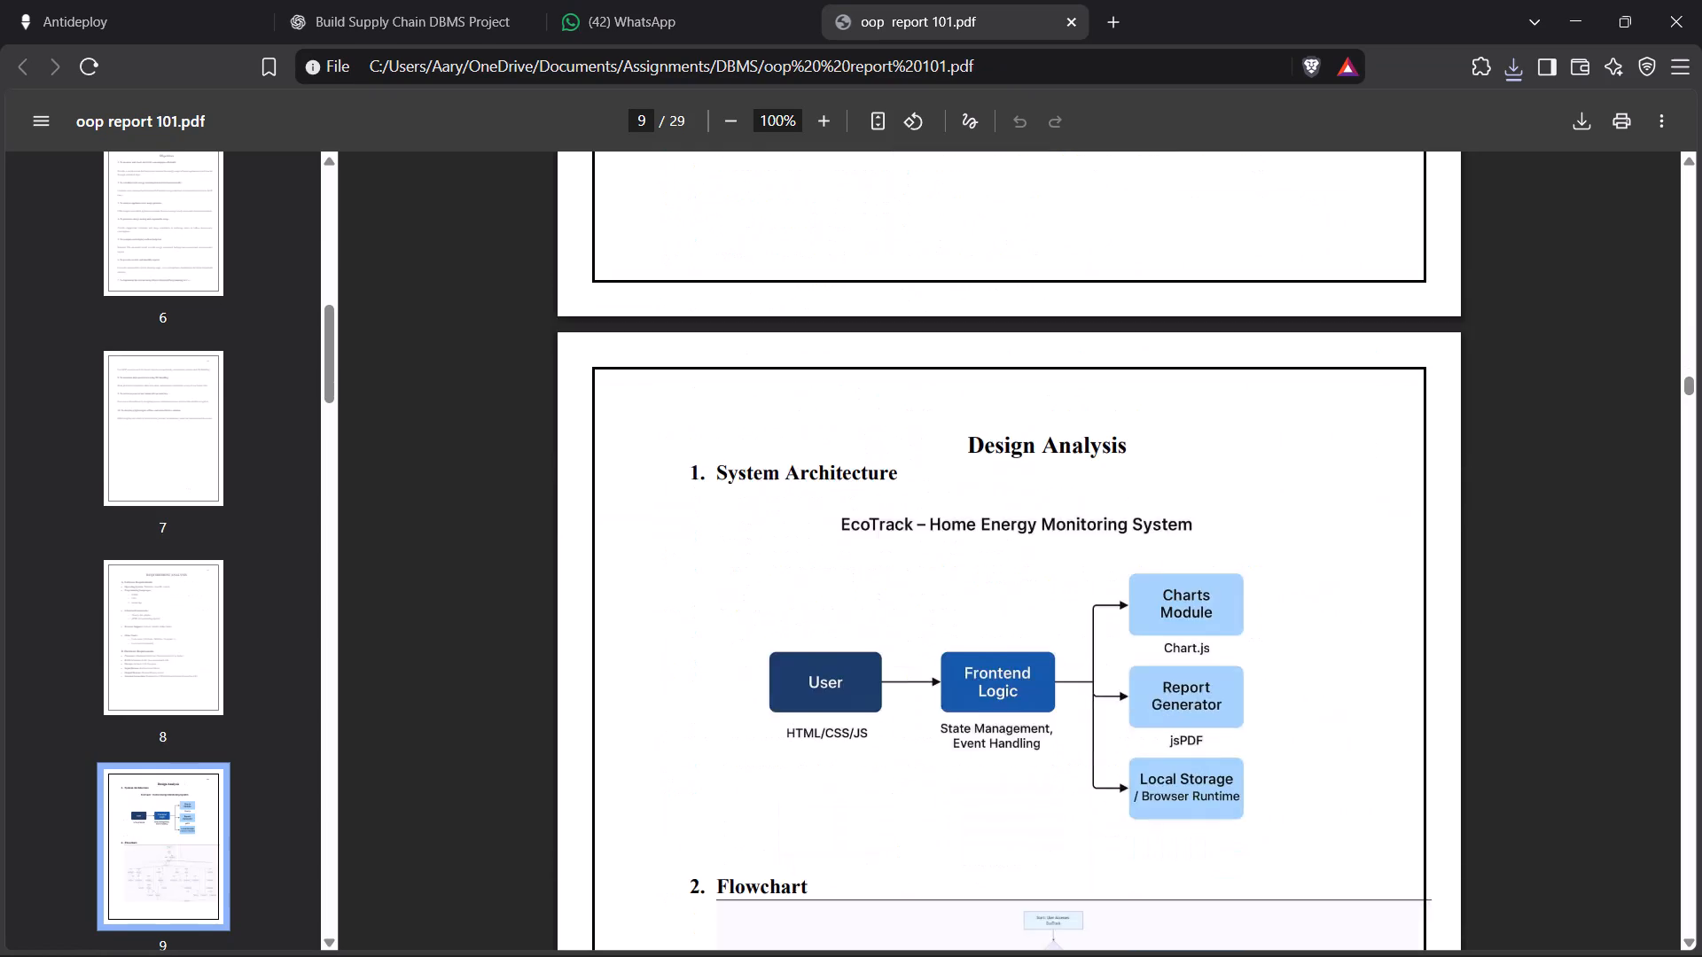
{"action": "scroll", "coordinate": [1214, 584], "scroll_direction": "down", "scroll_amount": 19}
{"action": "scroll", "coordinate": [1214, 581], "scroll_direction": "down", "scroll_amount": 6}
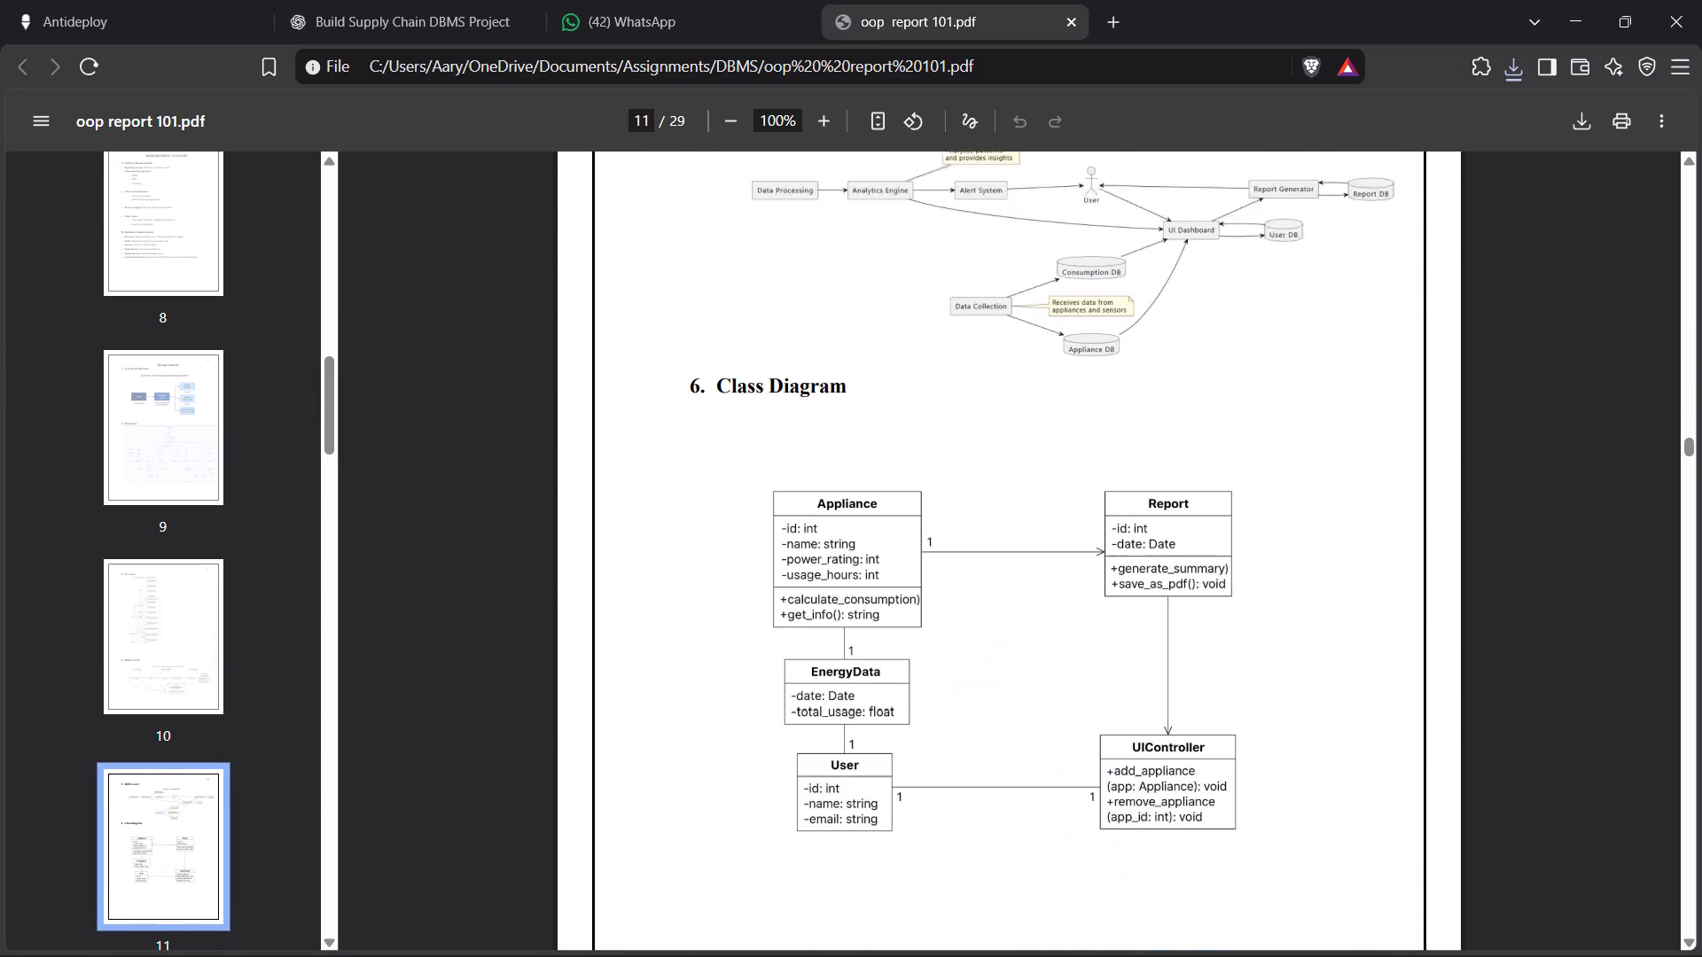
{"action": "scroll", "coordinate": [1214, 574], "scroll_direction": "down", "scroll_amount": 11}
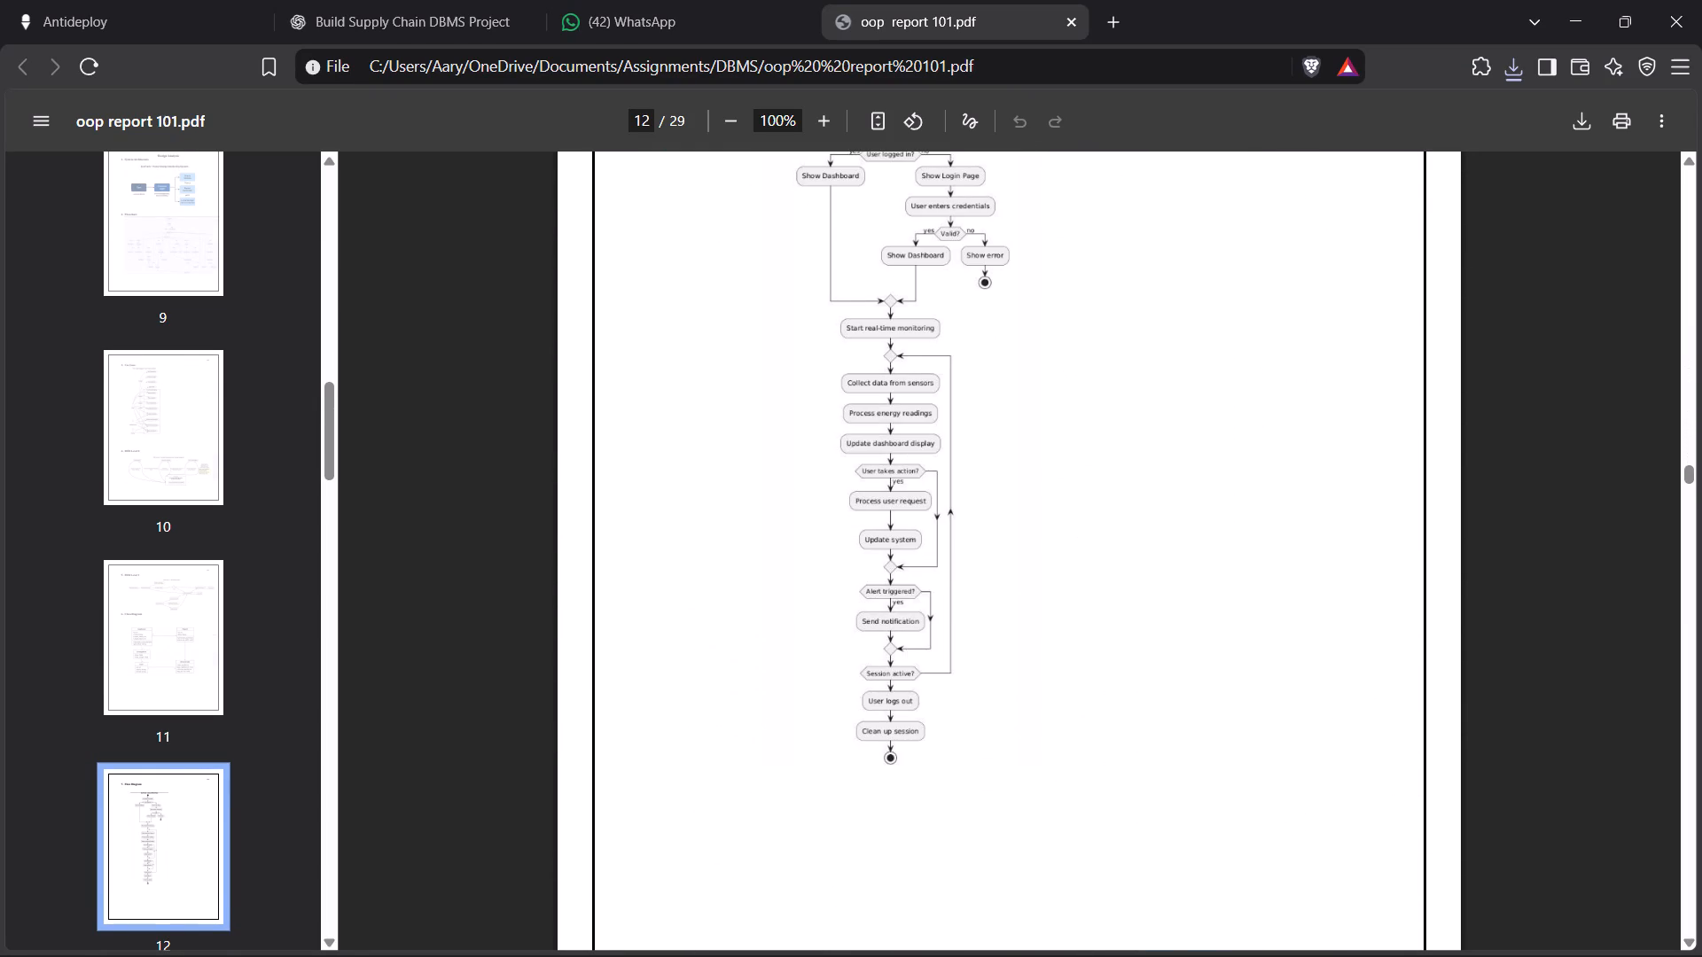
{"action": "scroll", "coordinate": [1214, 575], "scroll_direction": "down", "scroll_amount": 11}
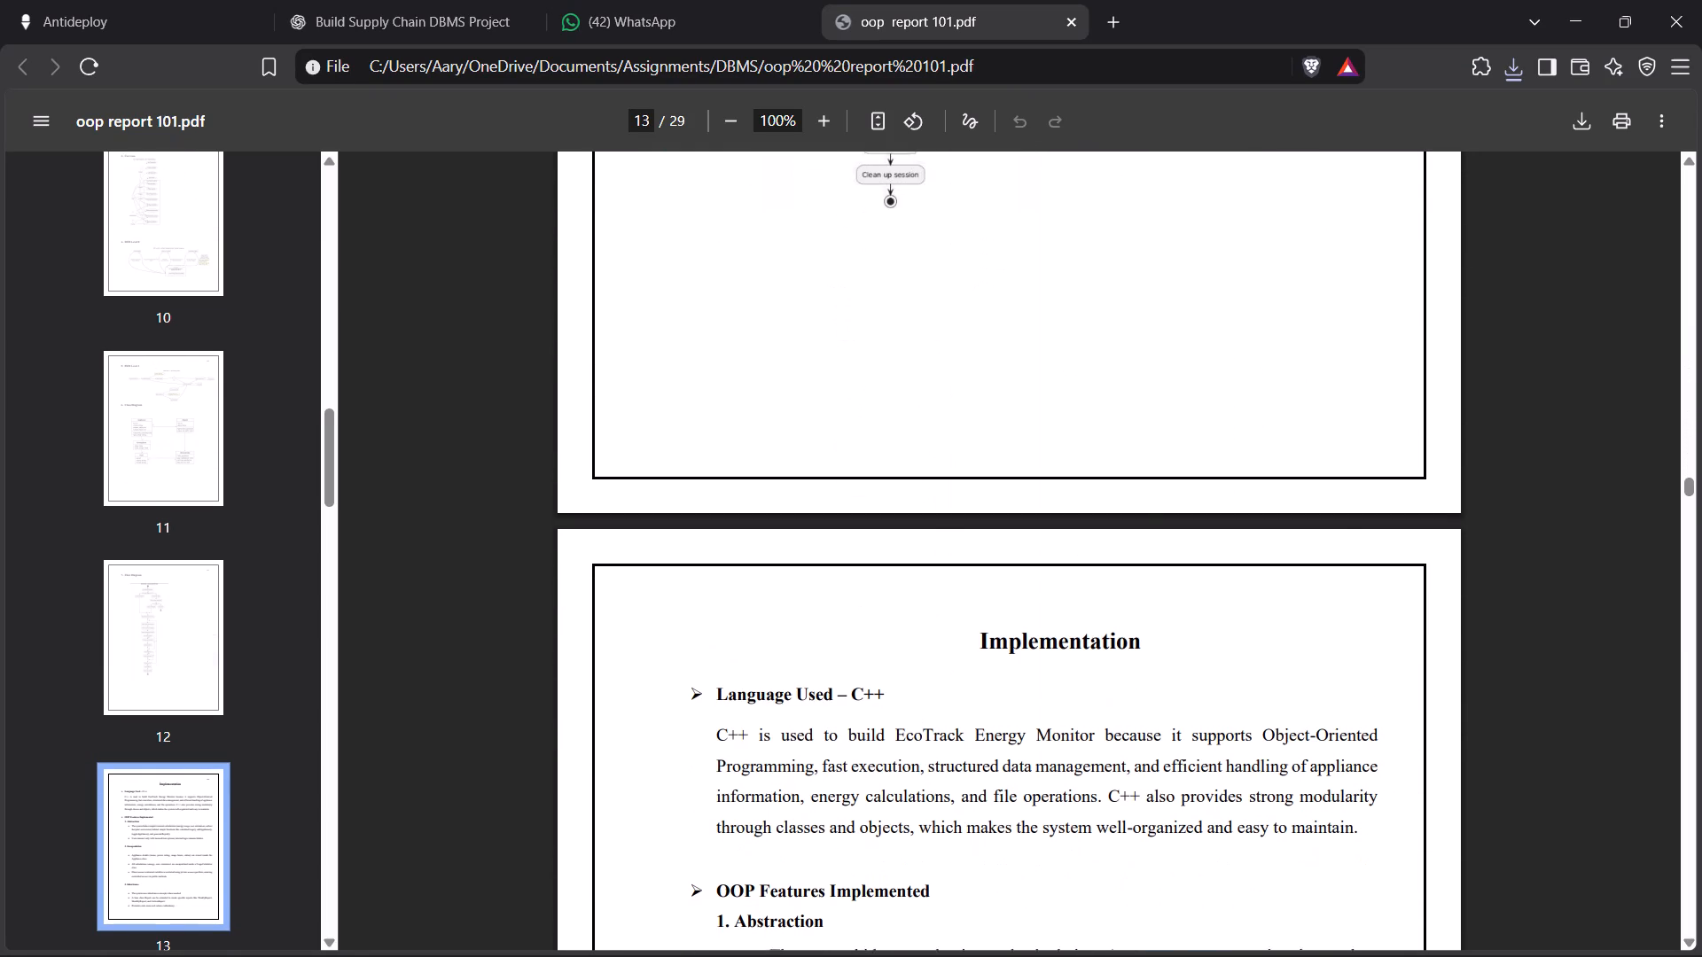
{"action": "scroll", "coordinate": [885, 590], "scroll_direction": "down", "scroll_amount": 6}
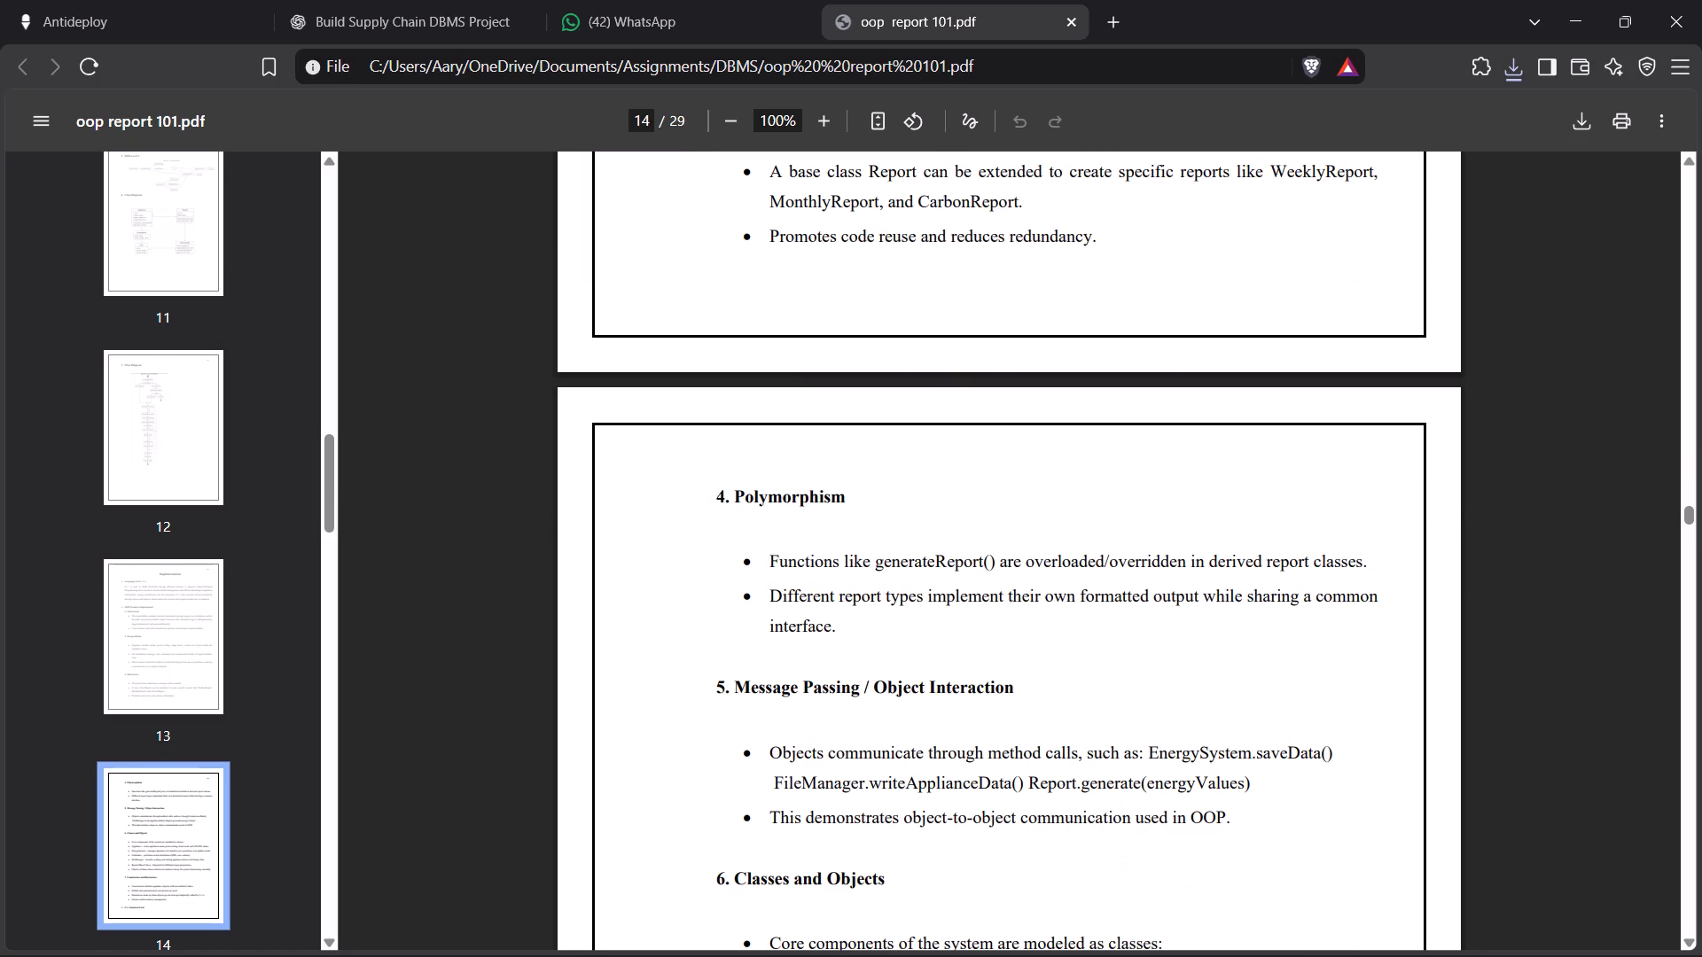
{"action": "left_click_drag", "start_coordinate": [1690, 517], "coordinate": [1701, 817]}
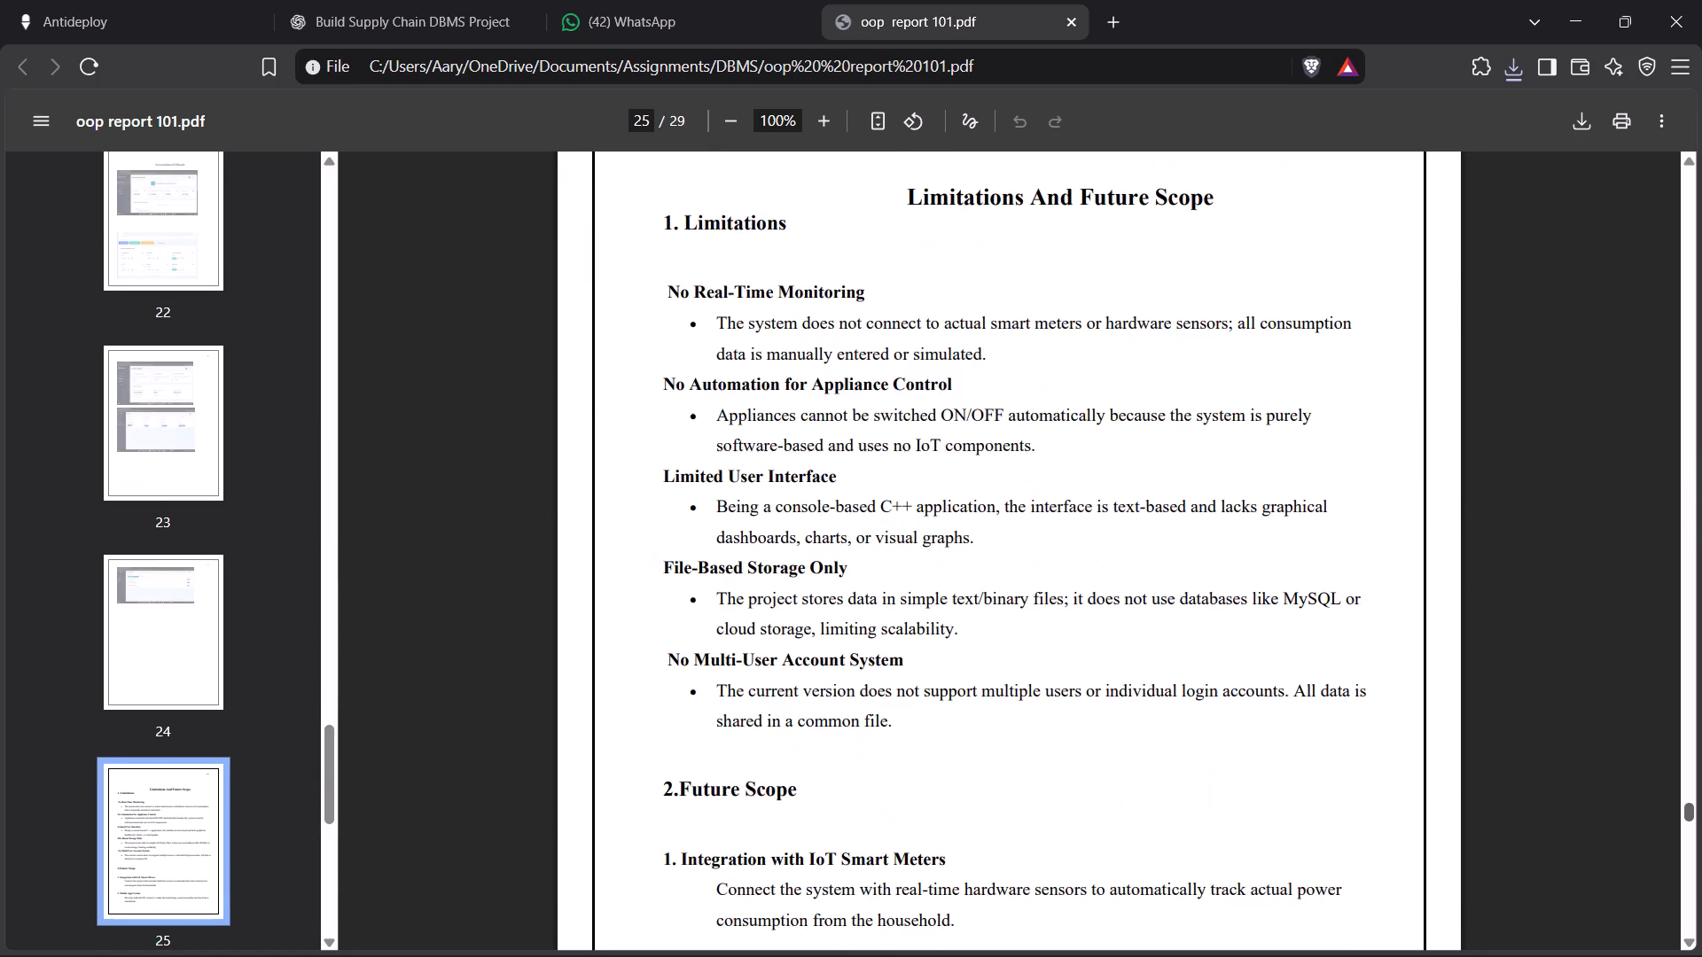
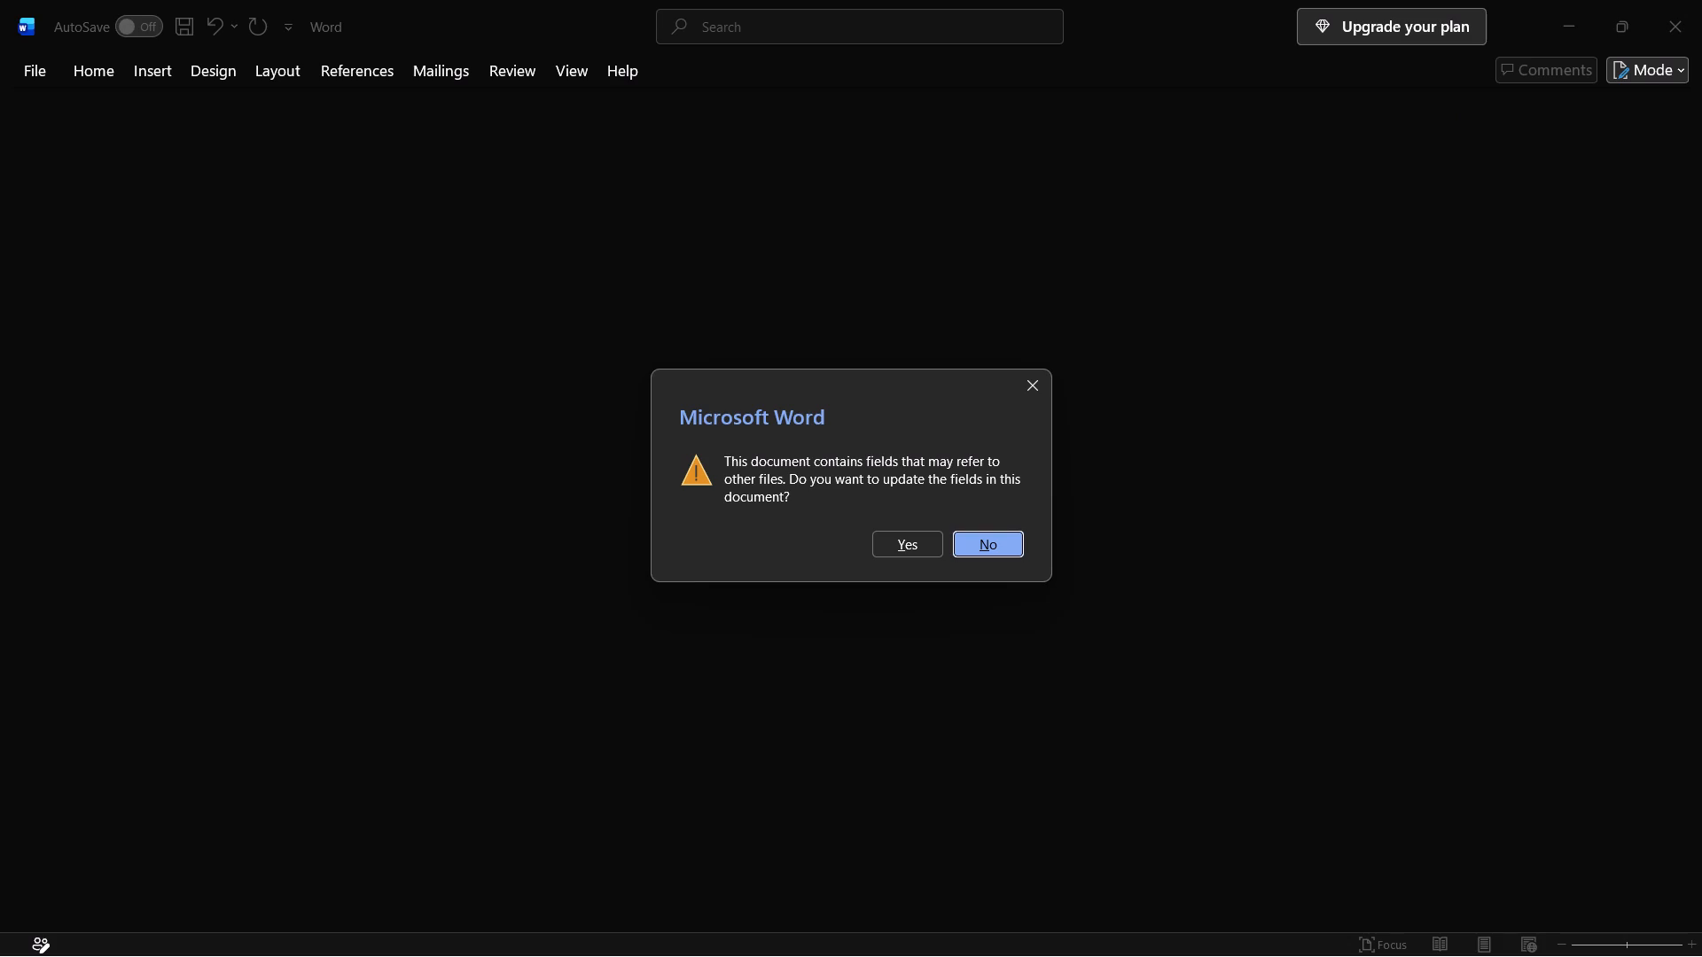
{"action": "left_click", "coordinate": [896, 540]}
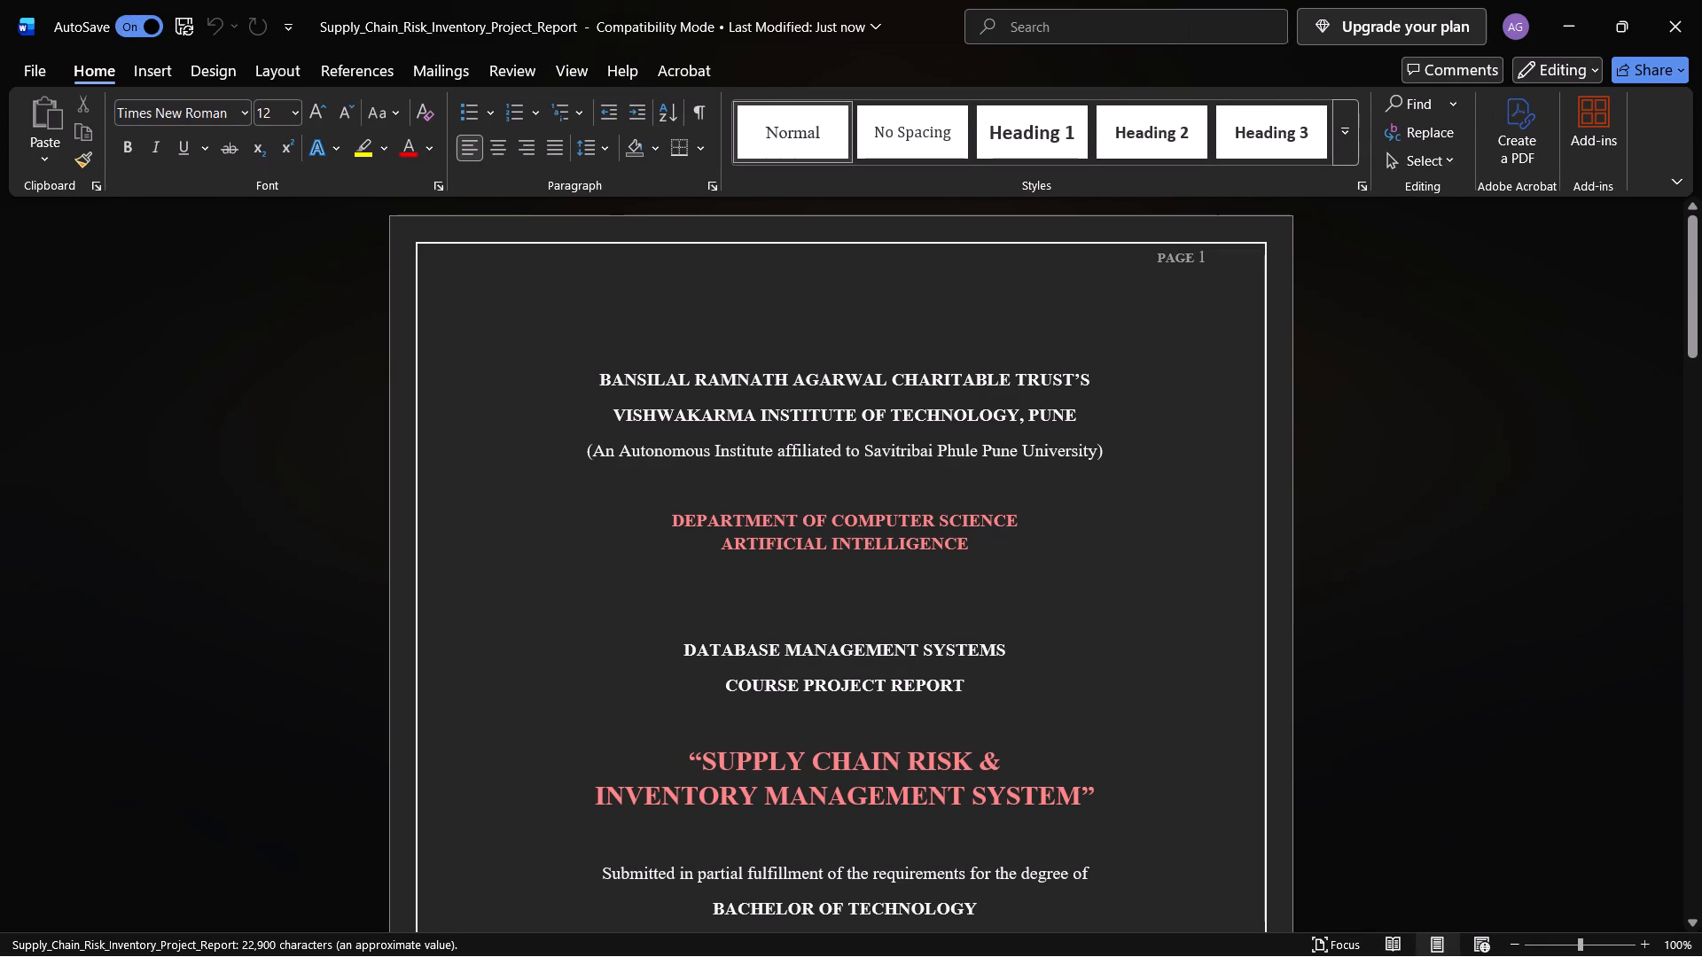
{"action": "scroll", "coordinate": [822, 542], "scroll_direction": "down", "scroll_amount": 9}
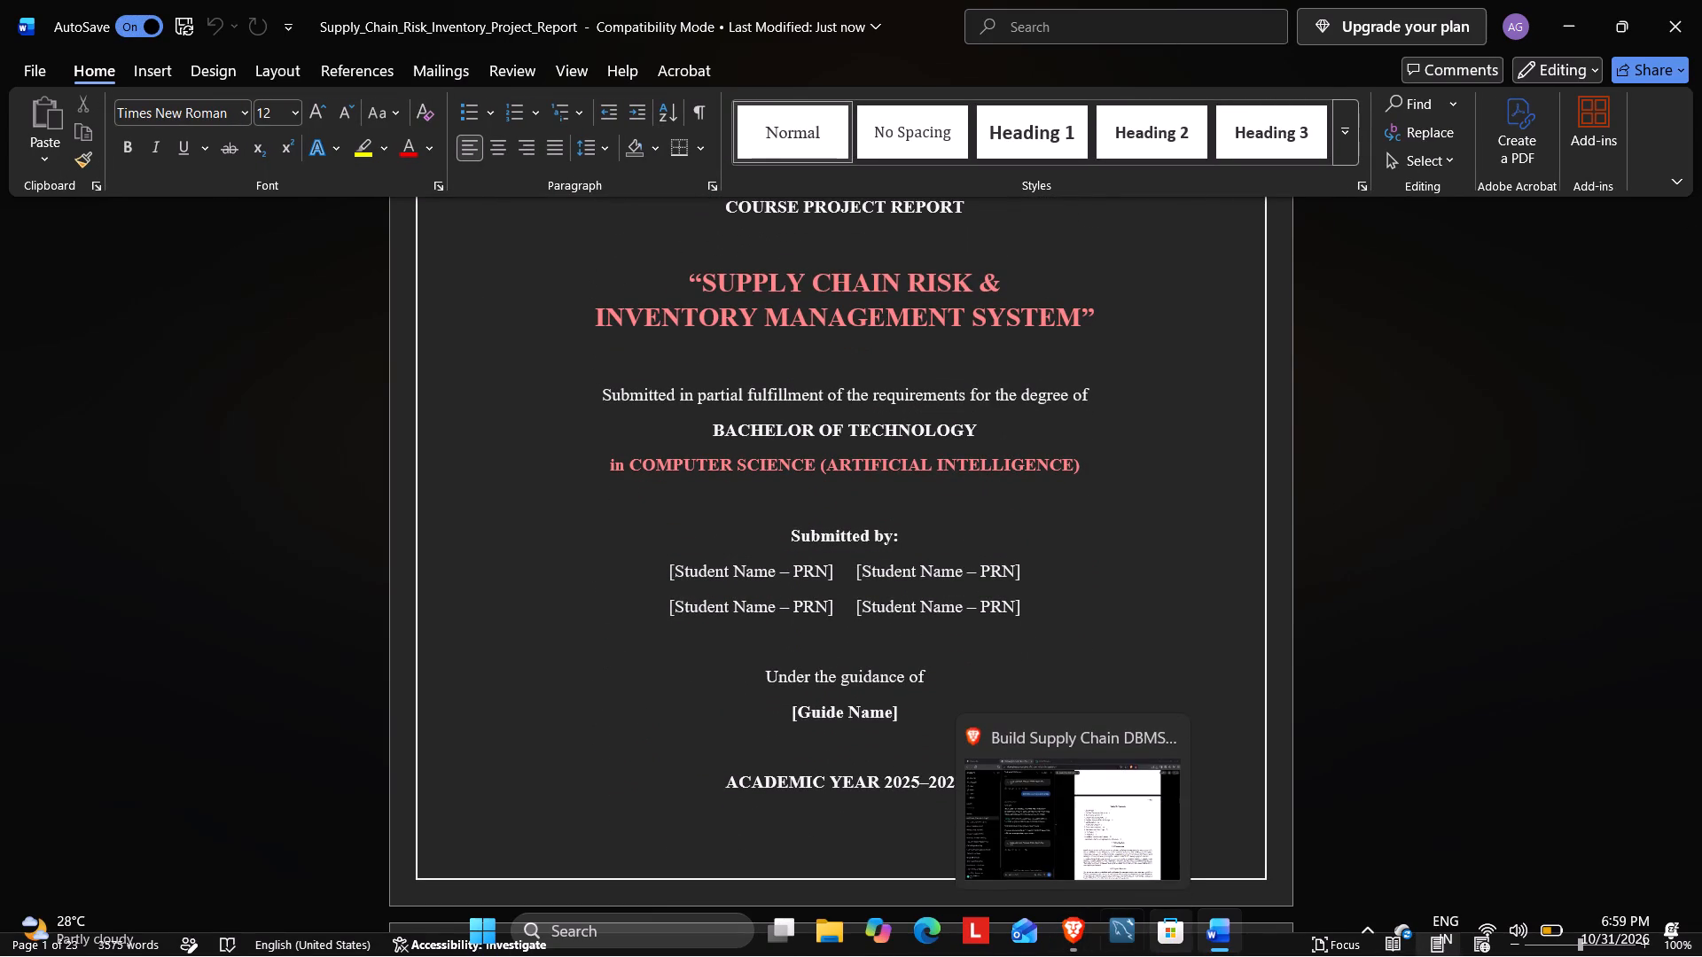
Open the sample PDF "oop report 101" from the DBMS folder in File Explorer.
{"action": "left_click", "coordinate": [830, 930]}
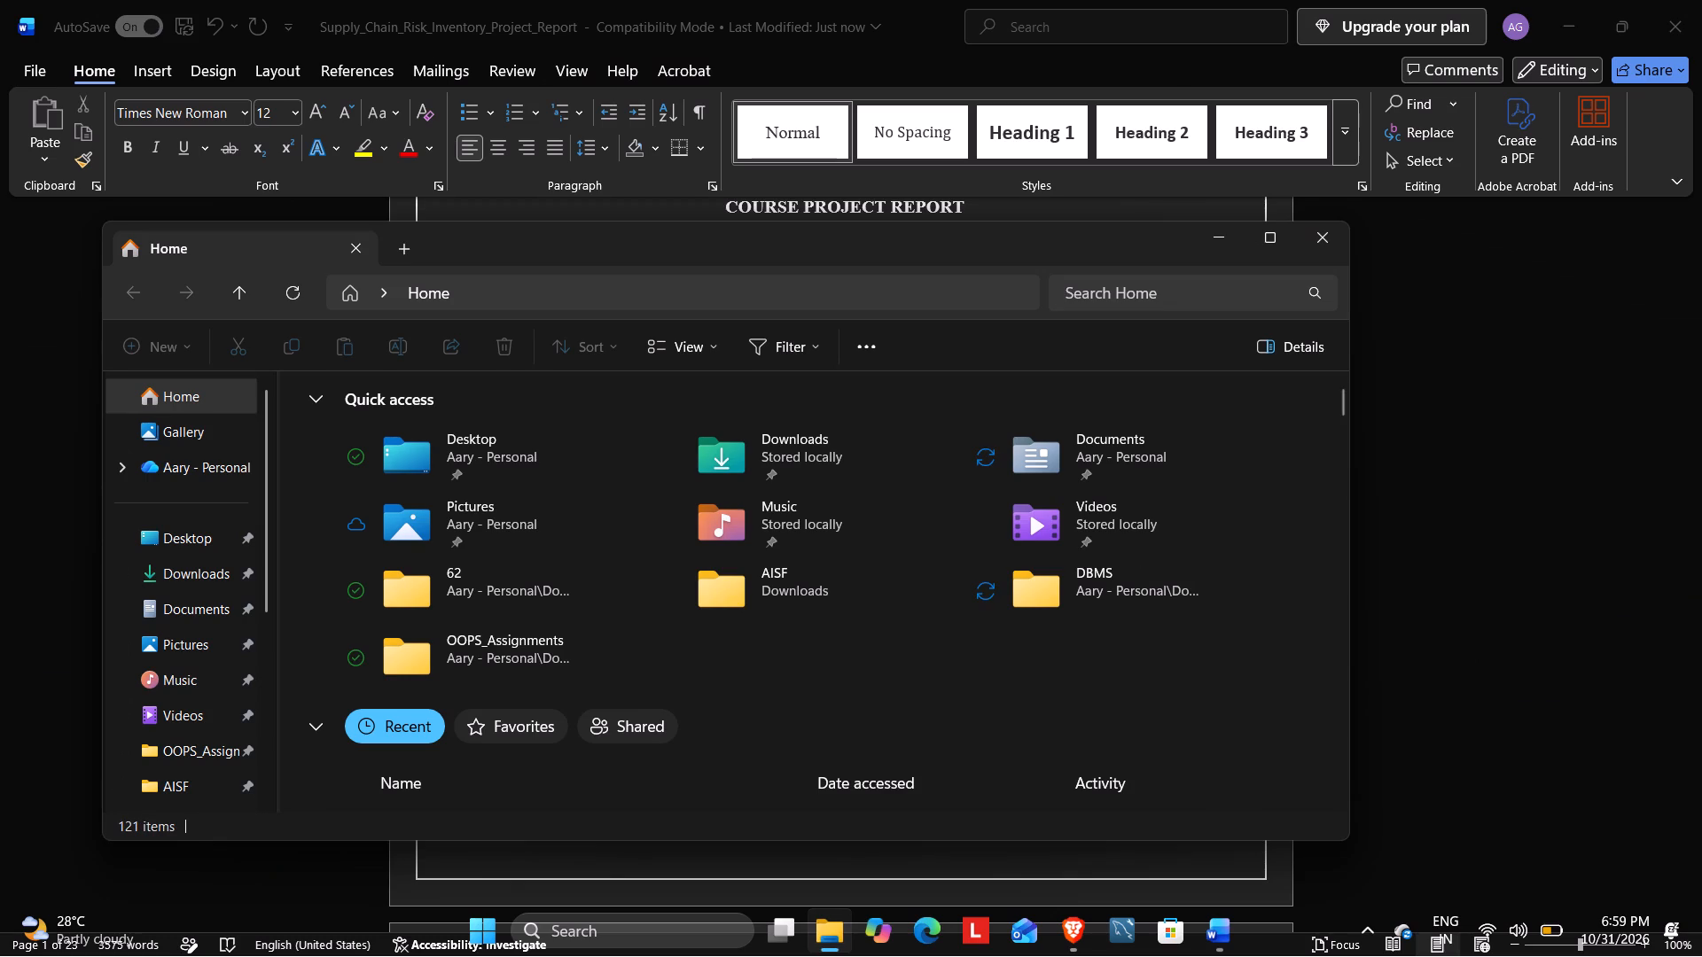
{"action": "left_click", "coordinate": [1159, 587]}
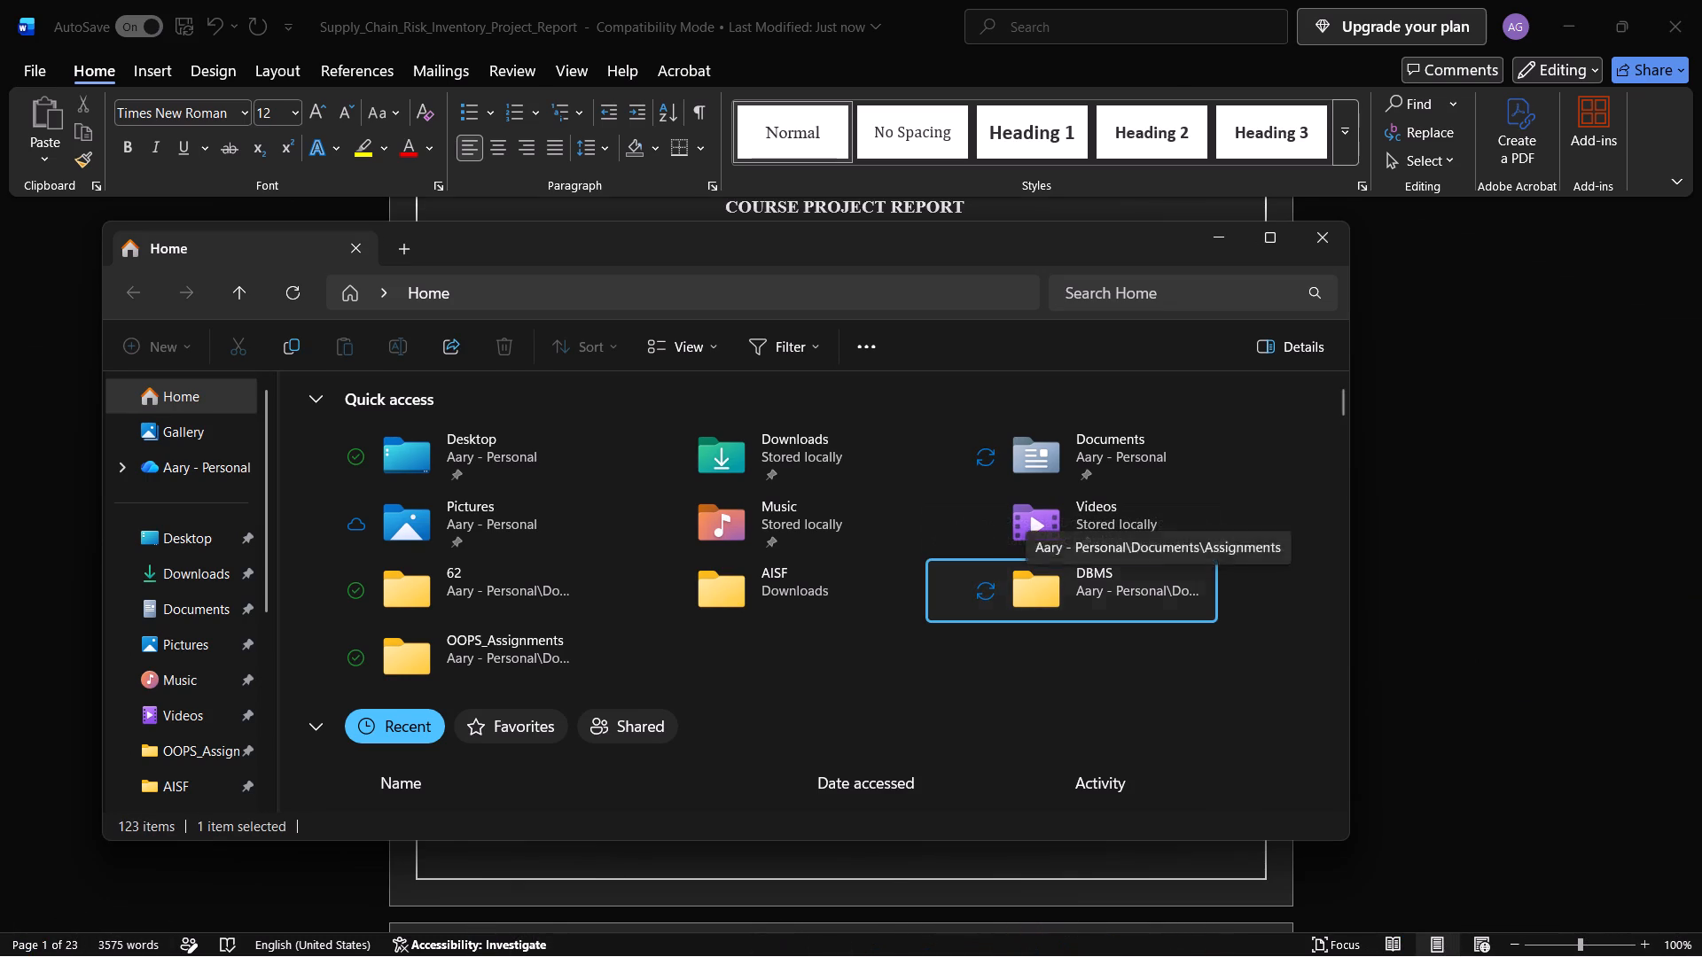
{"action": "double_click", "coordinate": [1105, 595]}
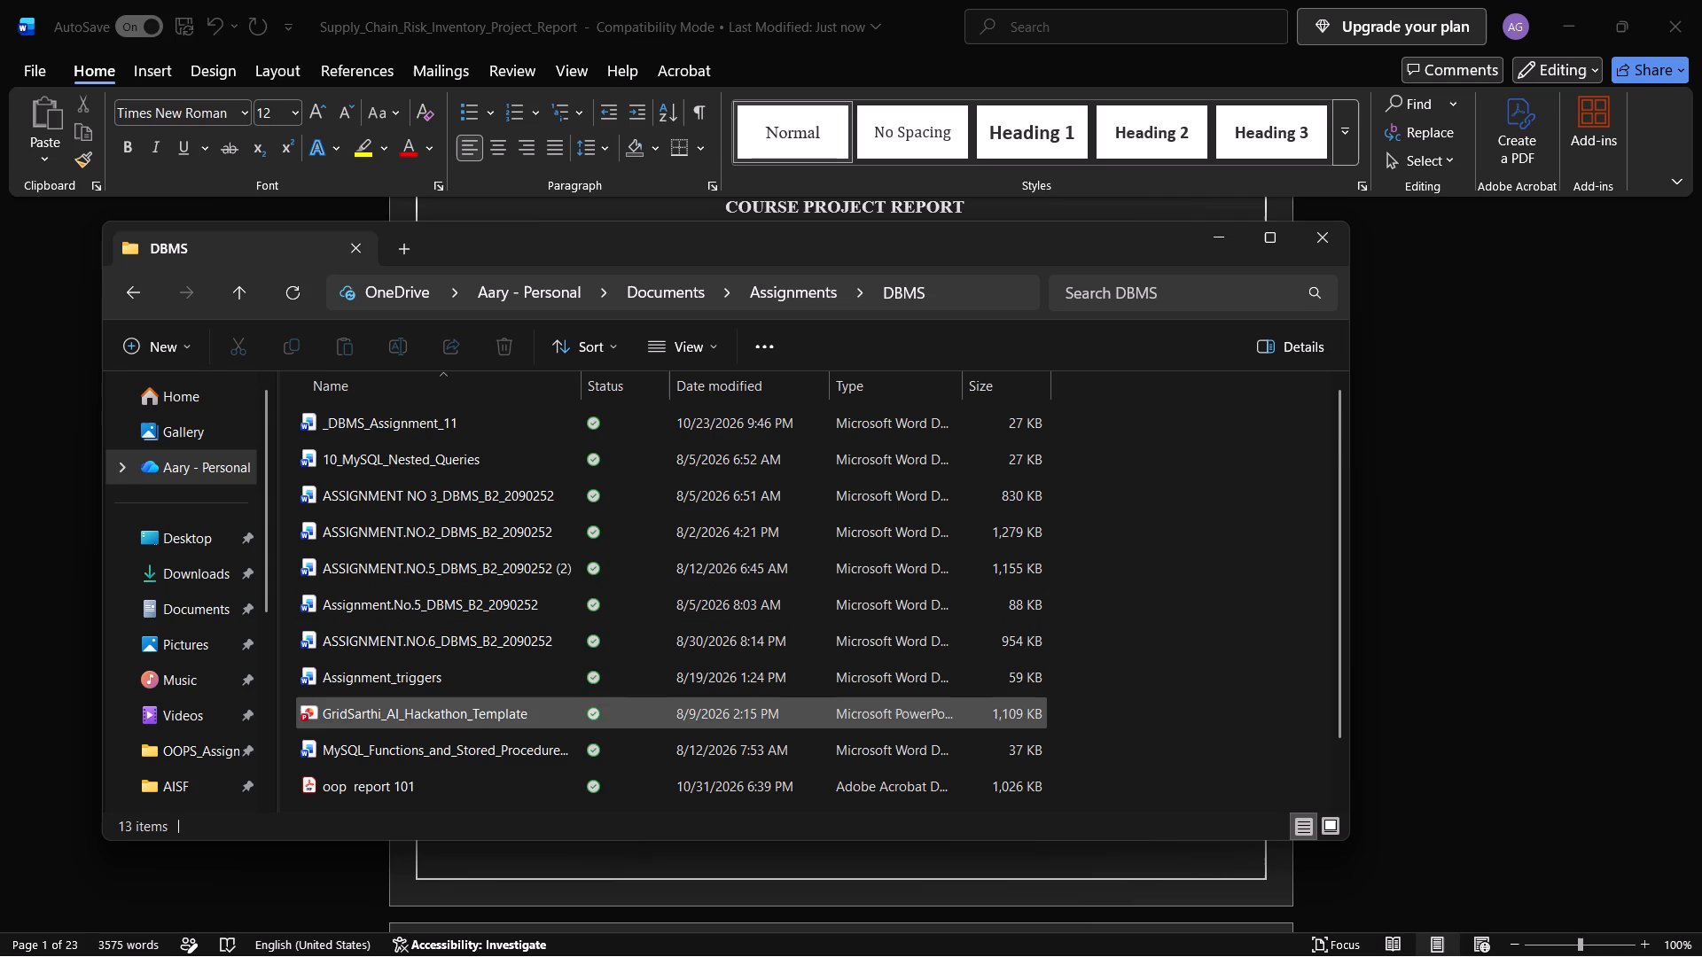
{"action": "double_click", "coordinate": [414, 793]}
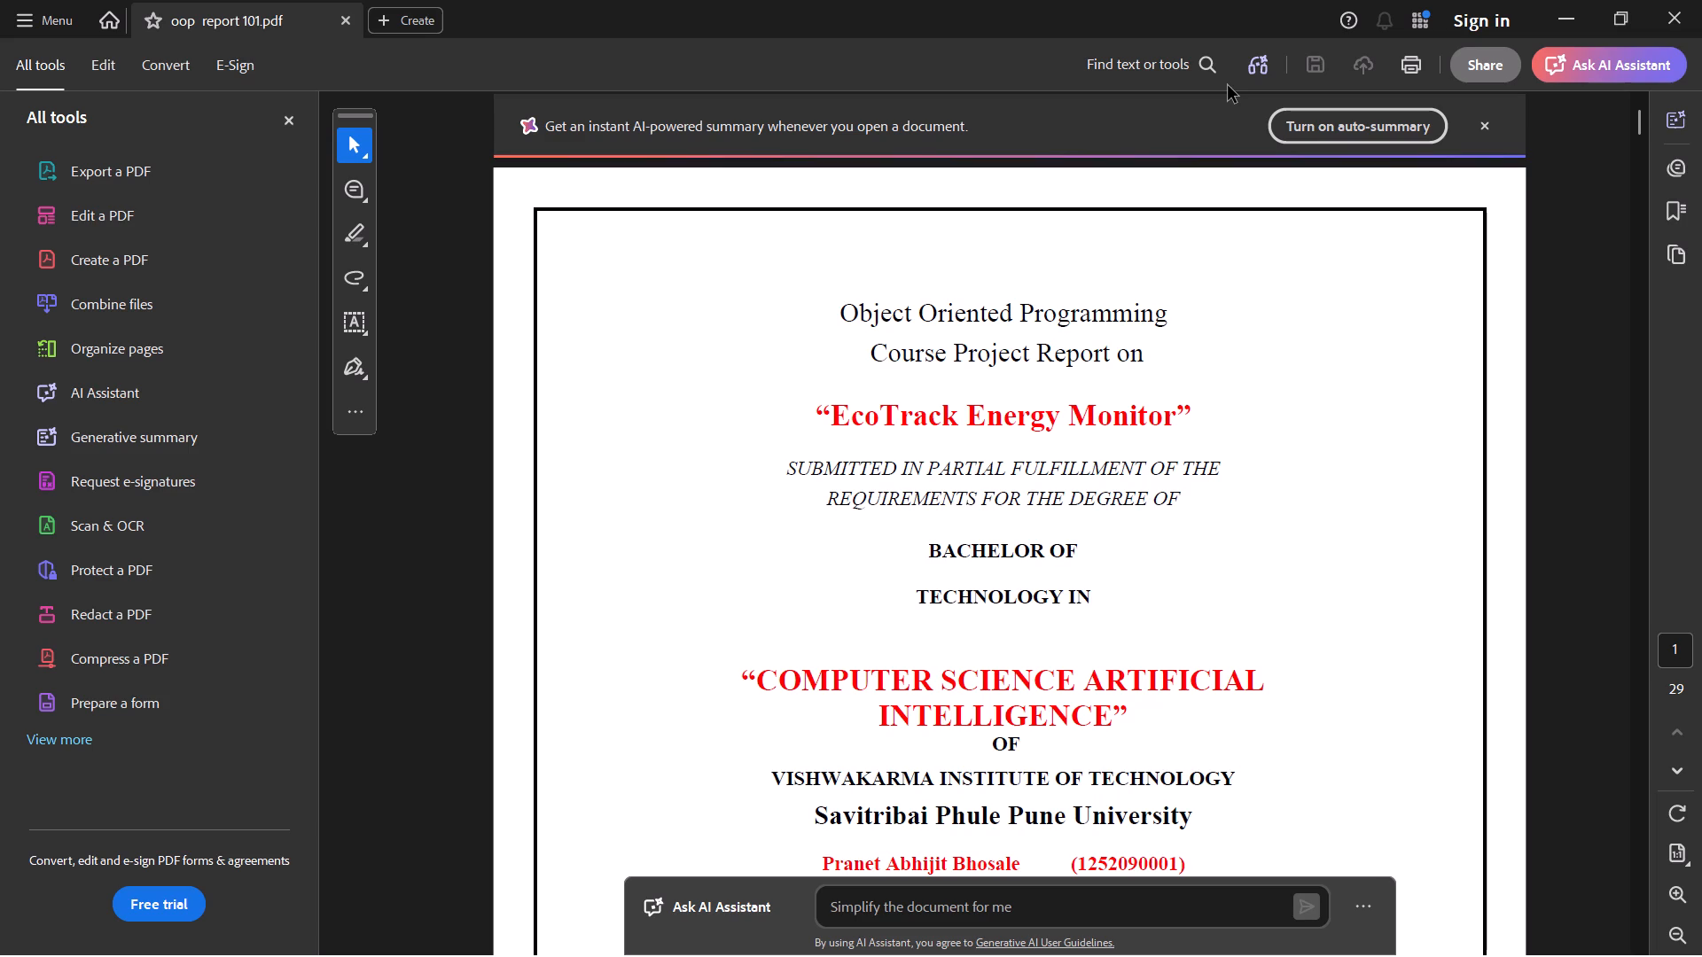
Copy the four student name and ID lines from the sample PDF's cover and paste them under "Submitted by:" in the Word report.
{"action": "scroll", "coordinate": [1307, 455], "scroll_direction": "down", "scroll_amount": 4}
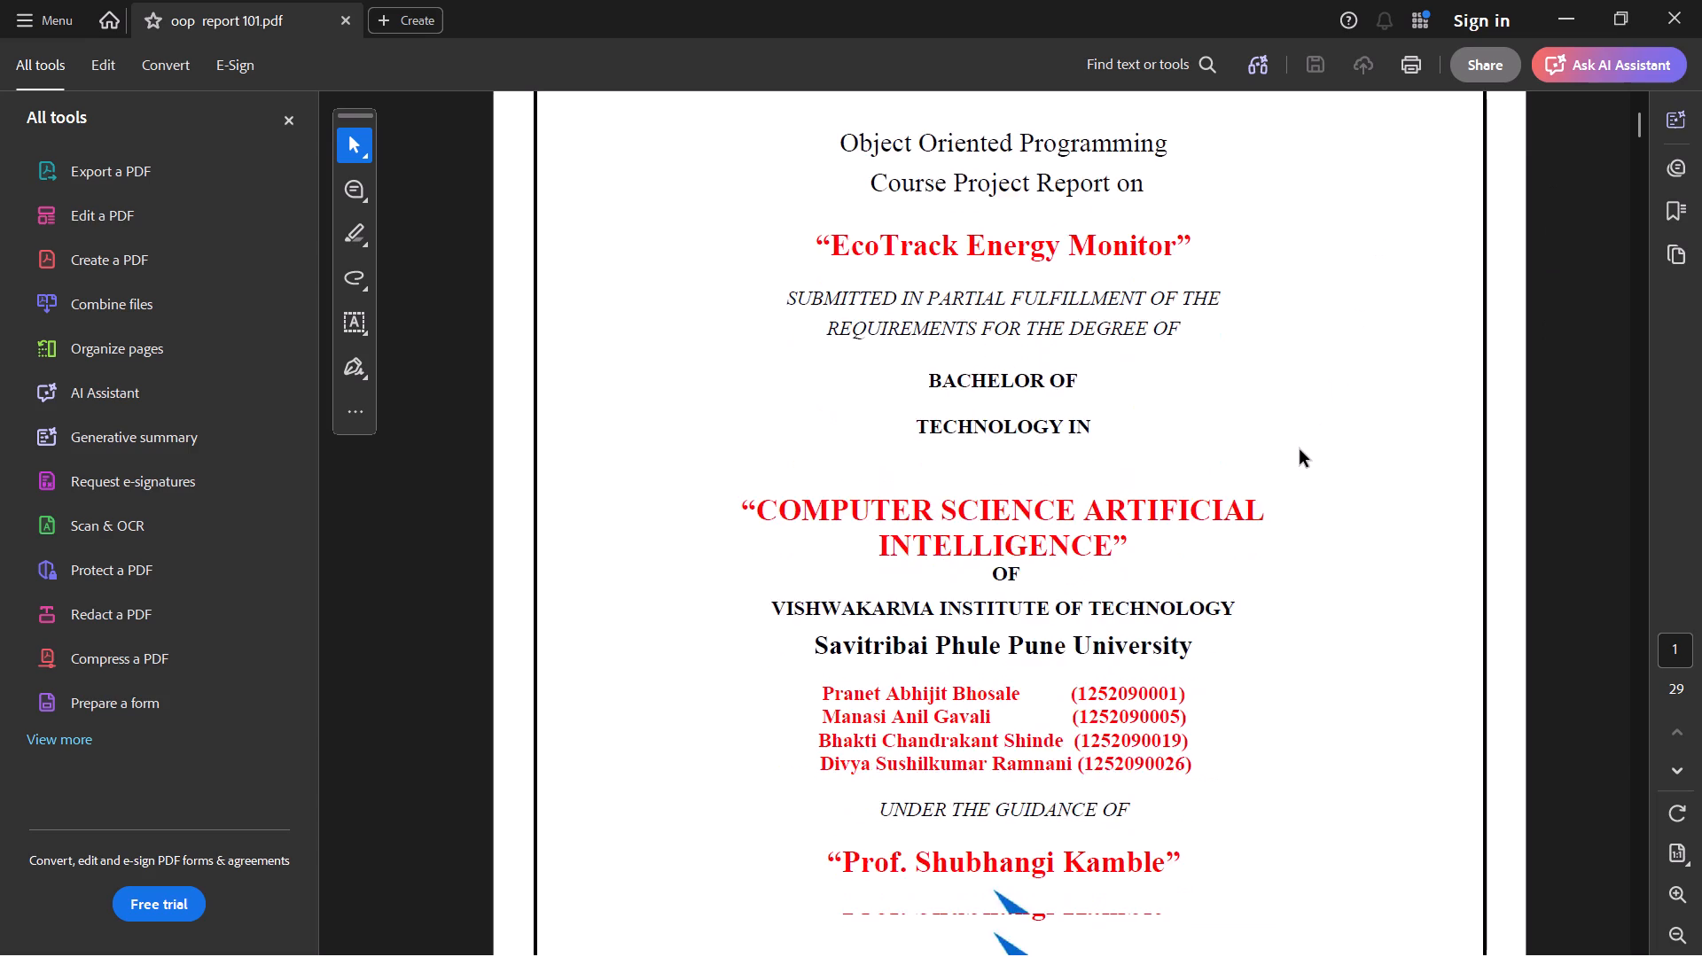
{"action": "scroll", "coordinate": [1292, 455], "scroll_direction": "down", "scroll_amount": 2}
{"action": "left_click_drag", "start_coordinate": [816, 604], "coordinate": [1195, 644]}
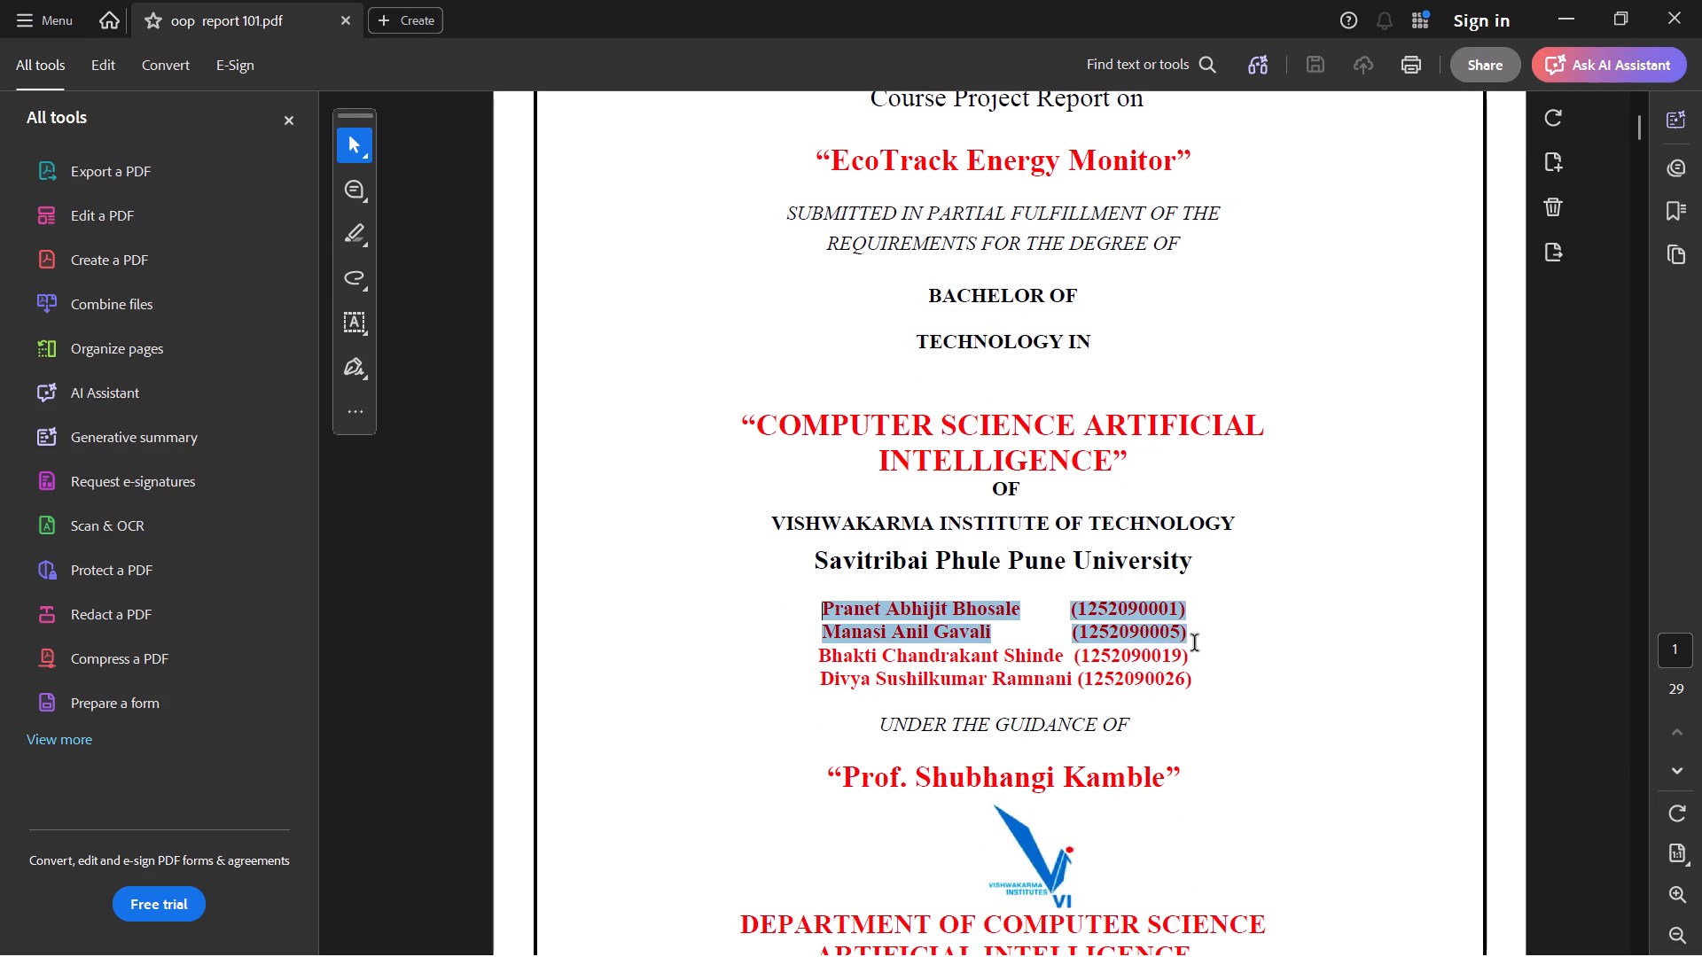
{"action": "left_click_drag", "start_coordinate": [1195, 644], "coordinate": [1211, 678]}
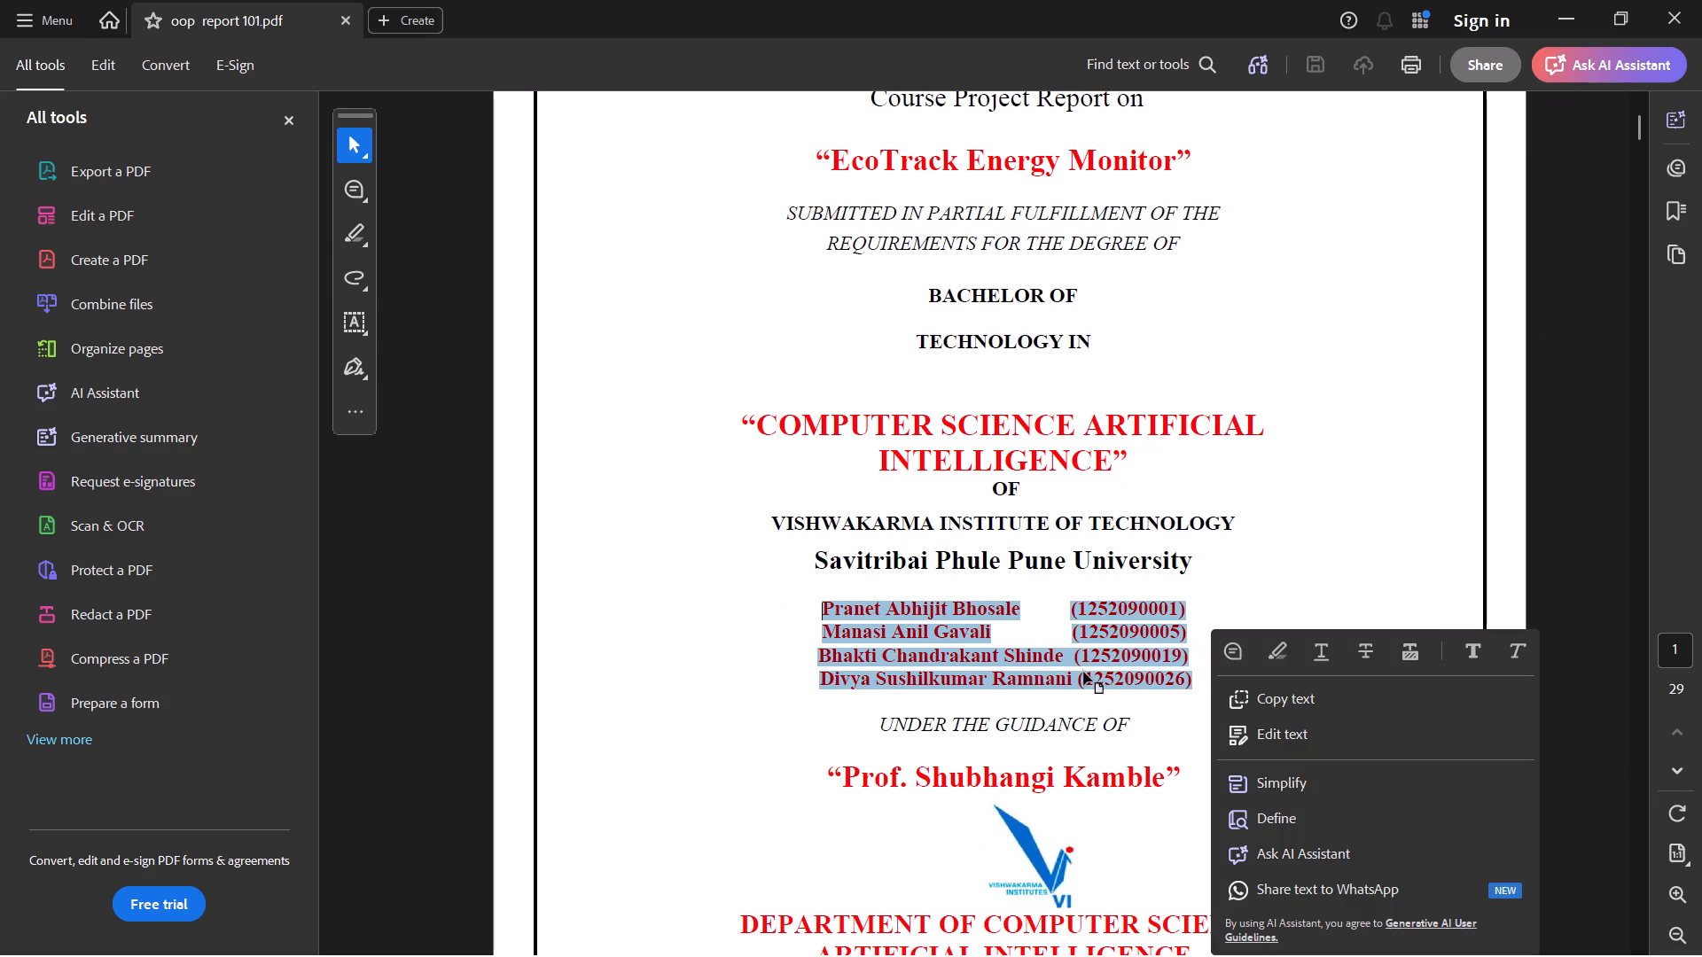
{"action": "right_click", "coordinate": [974, 665]}
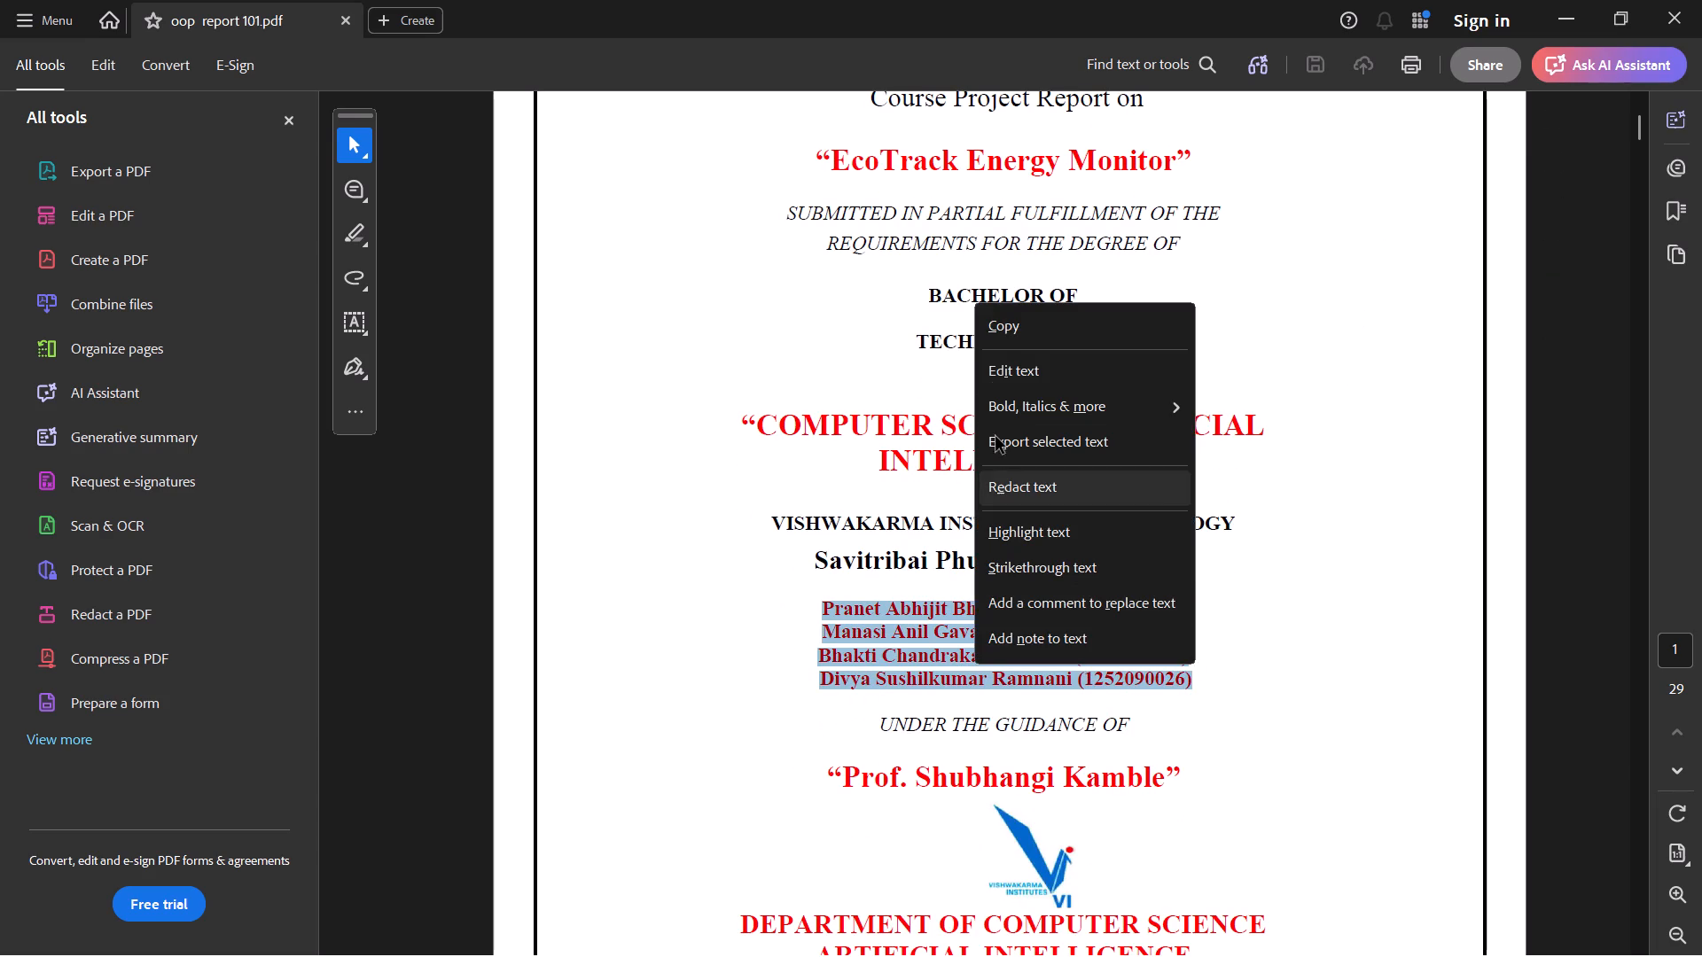
{"action": "left_click", "coordinate": [996, 337]}
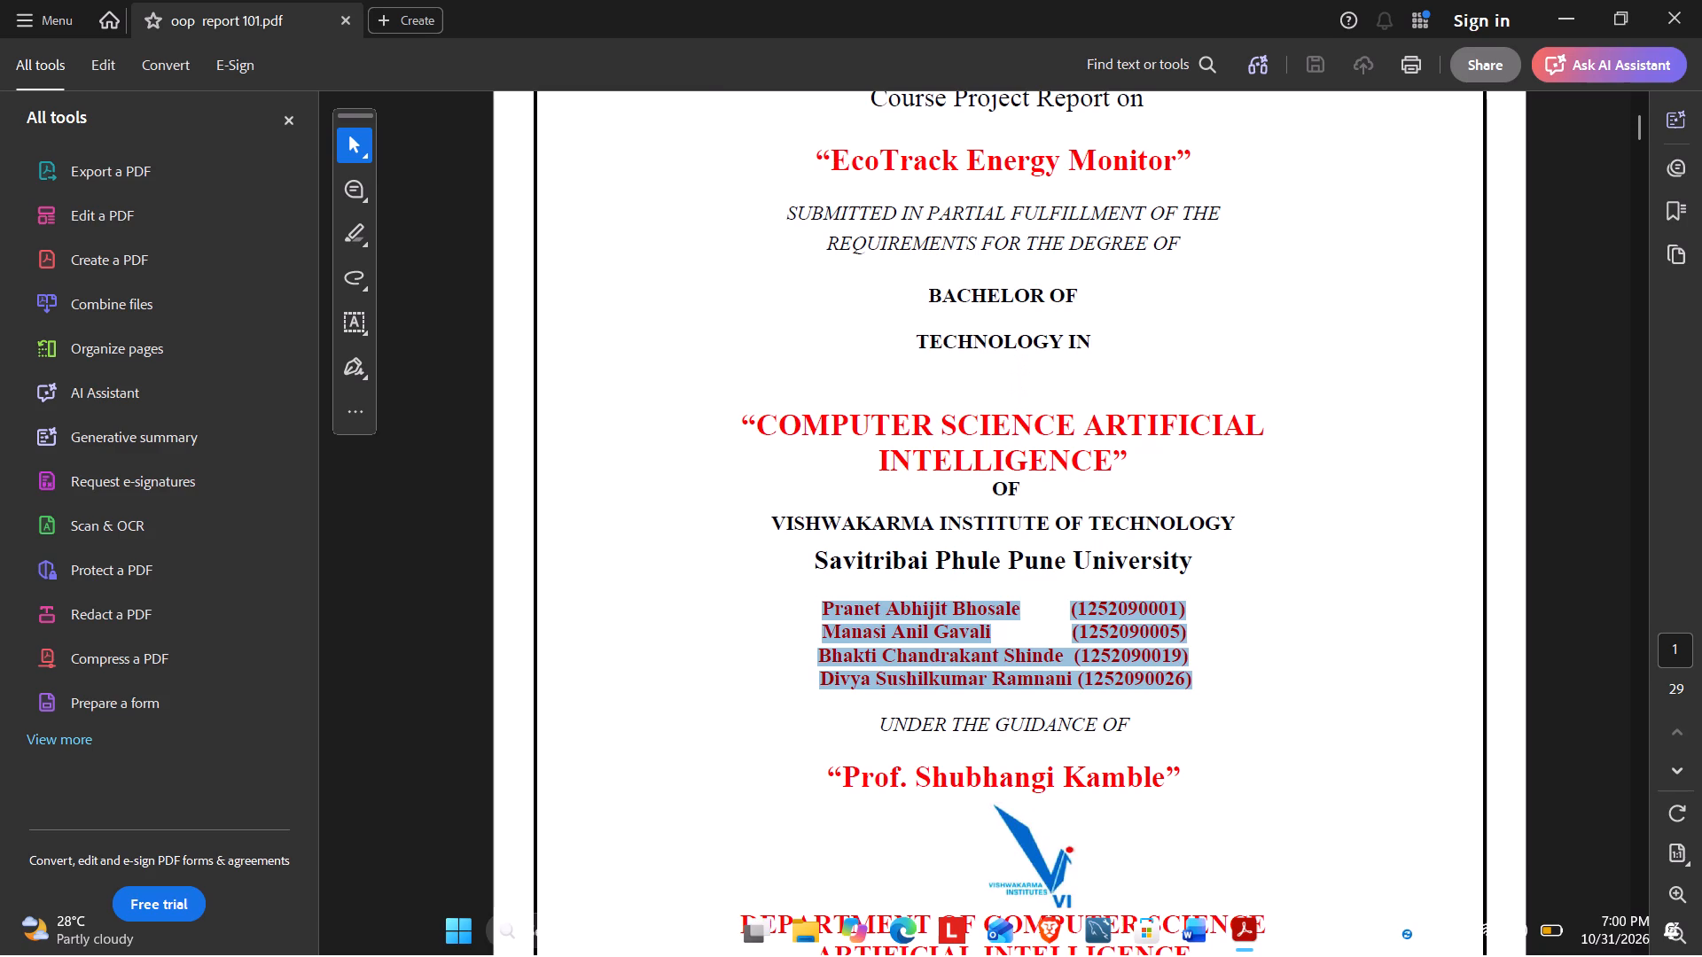
{"action": "left_click", "coordinate": [1203, 931]}
{"action": "left_click", "coordinate": [989, 542]}
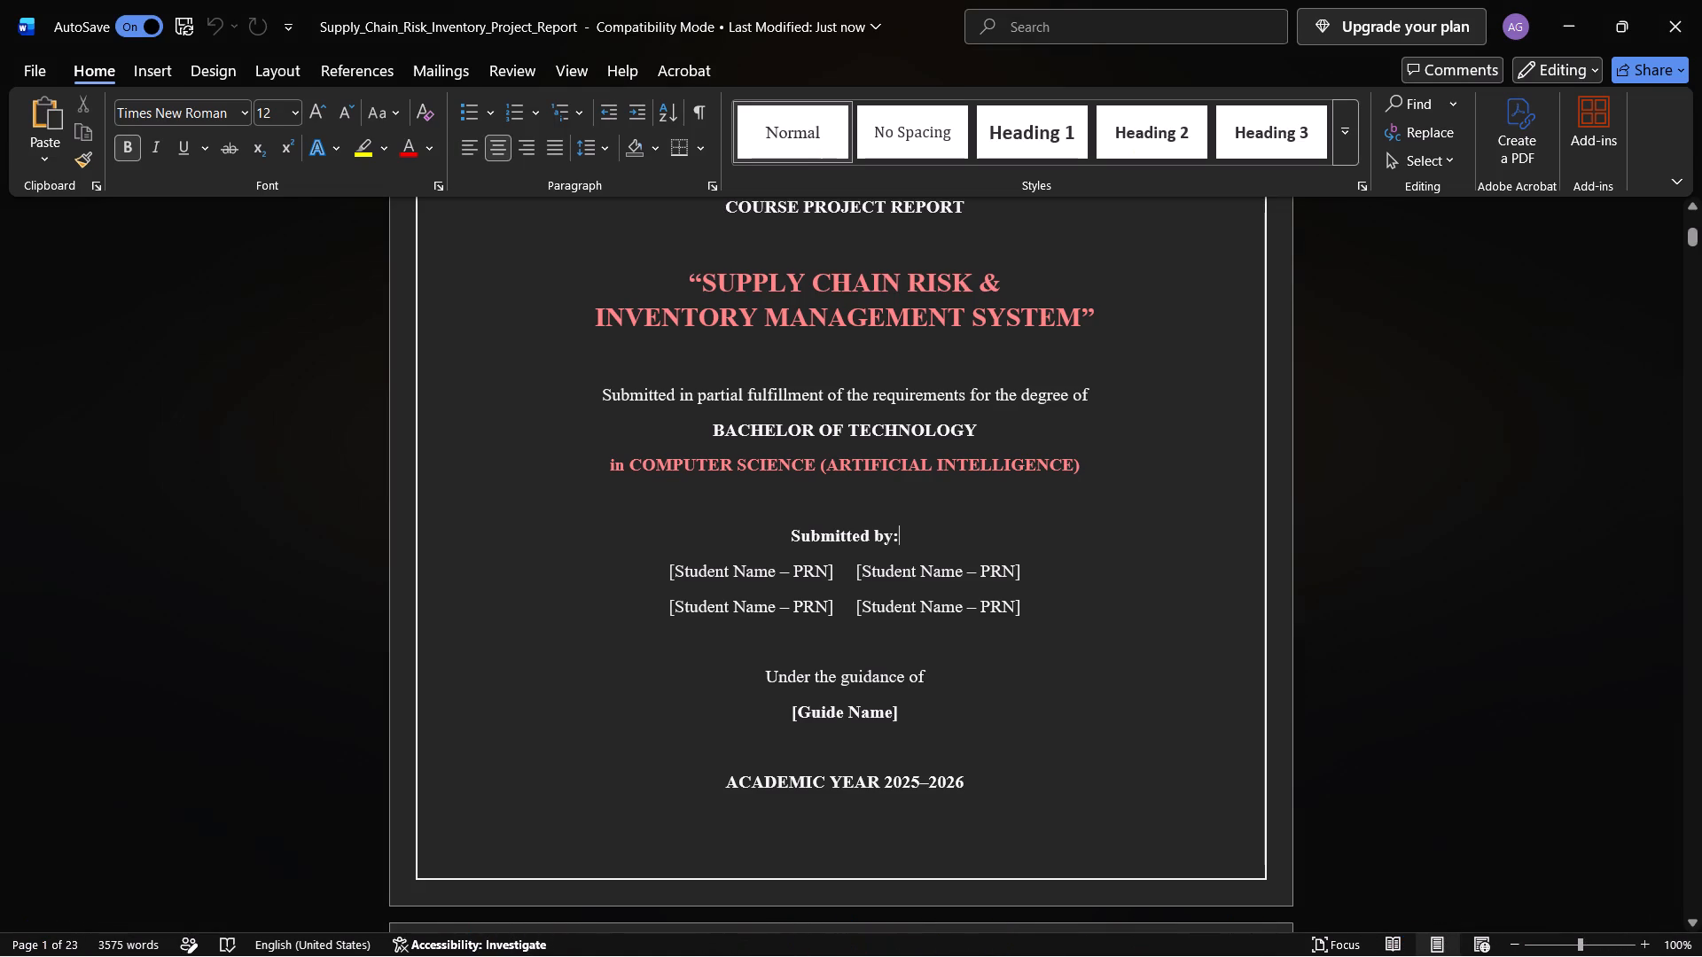
{"action": "key", "text": "Return"}
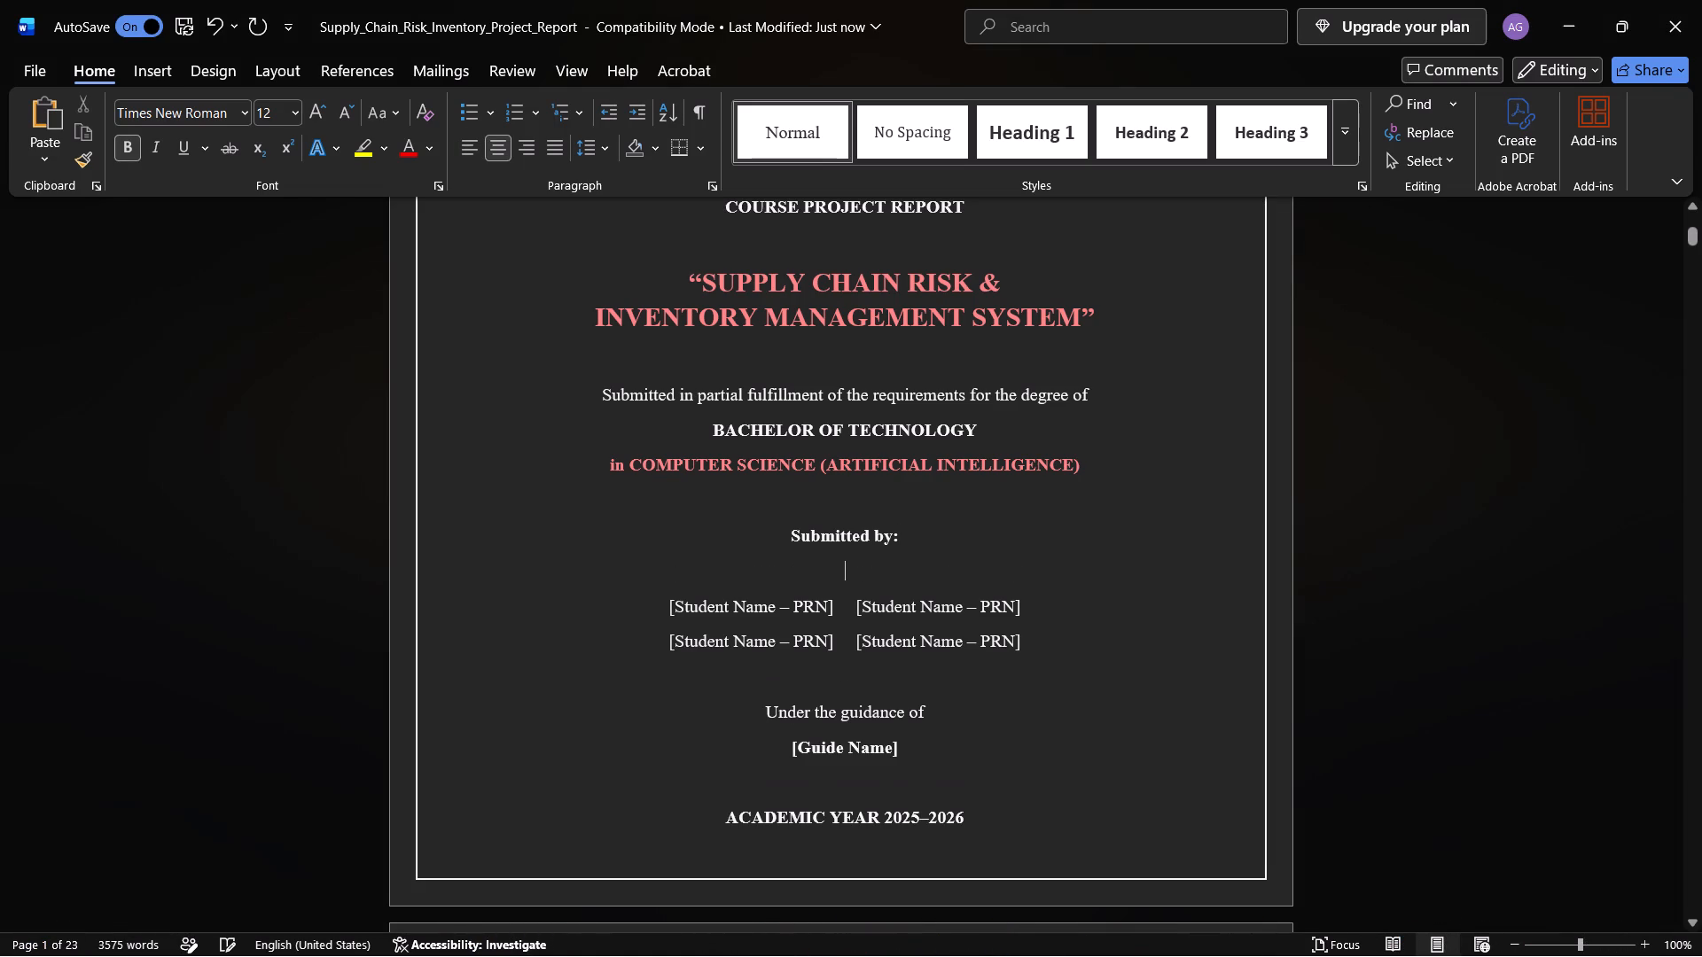
{"action": "key", "text": "ctrl+v"}
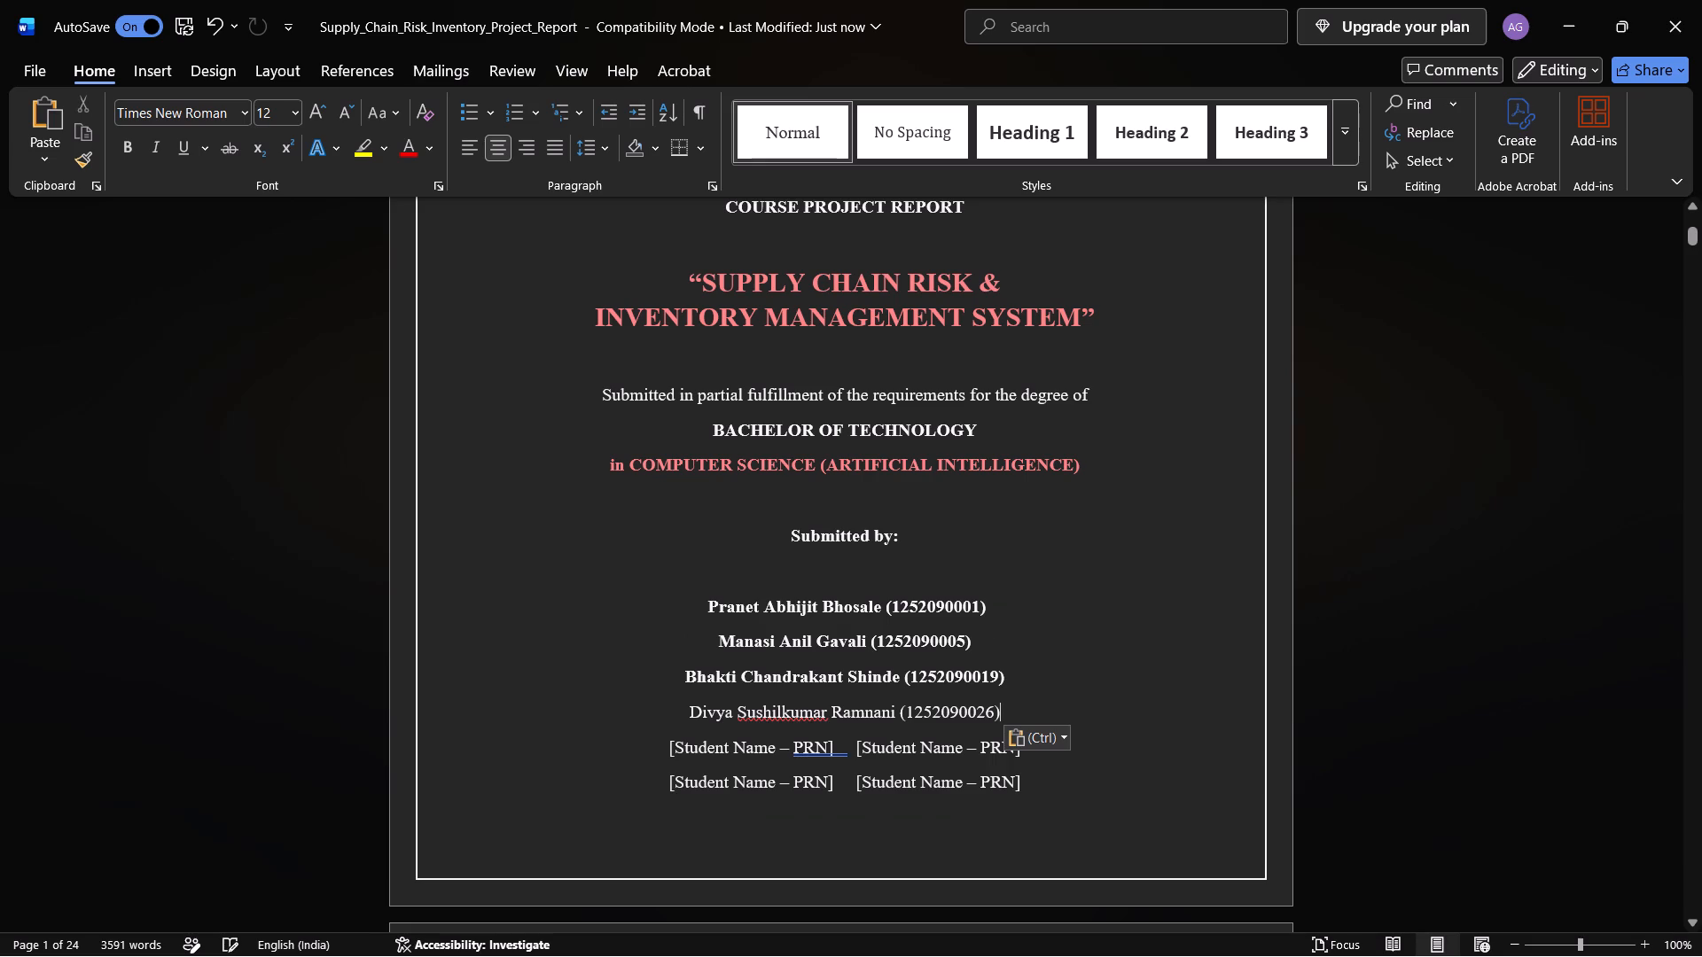
Delete the two [Student Name – PRN] placeholder lines and leave one blank line above "Under the guidance of".
{"action": "left_click_drag", "start_coordinate": [657, 744], "coordinate": [1089, 790]}
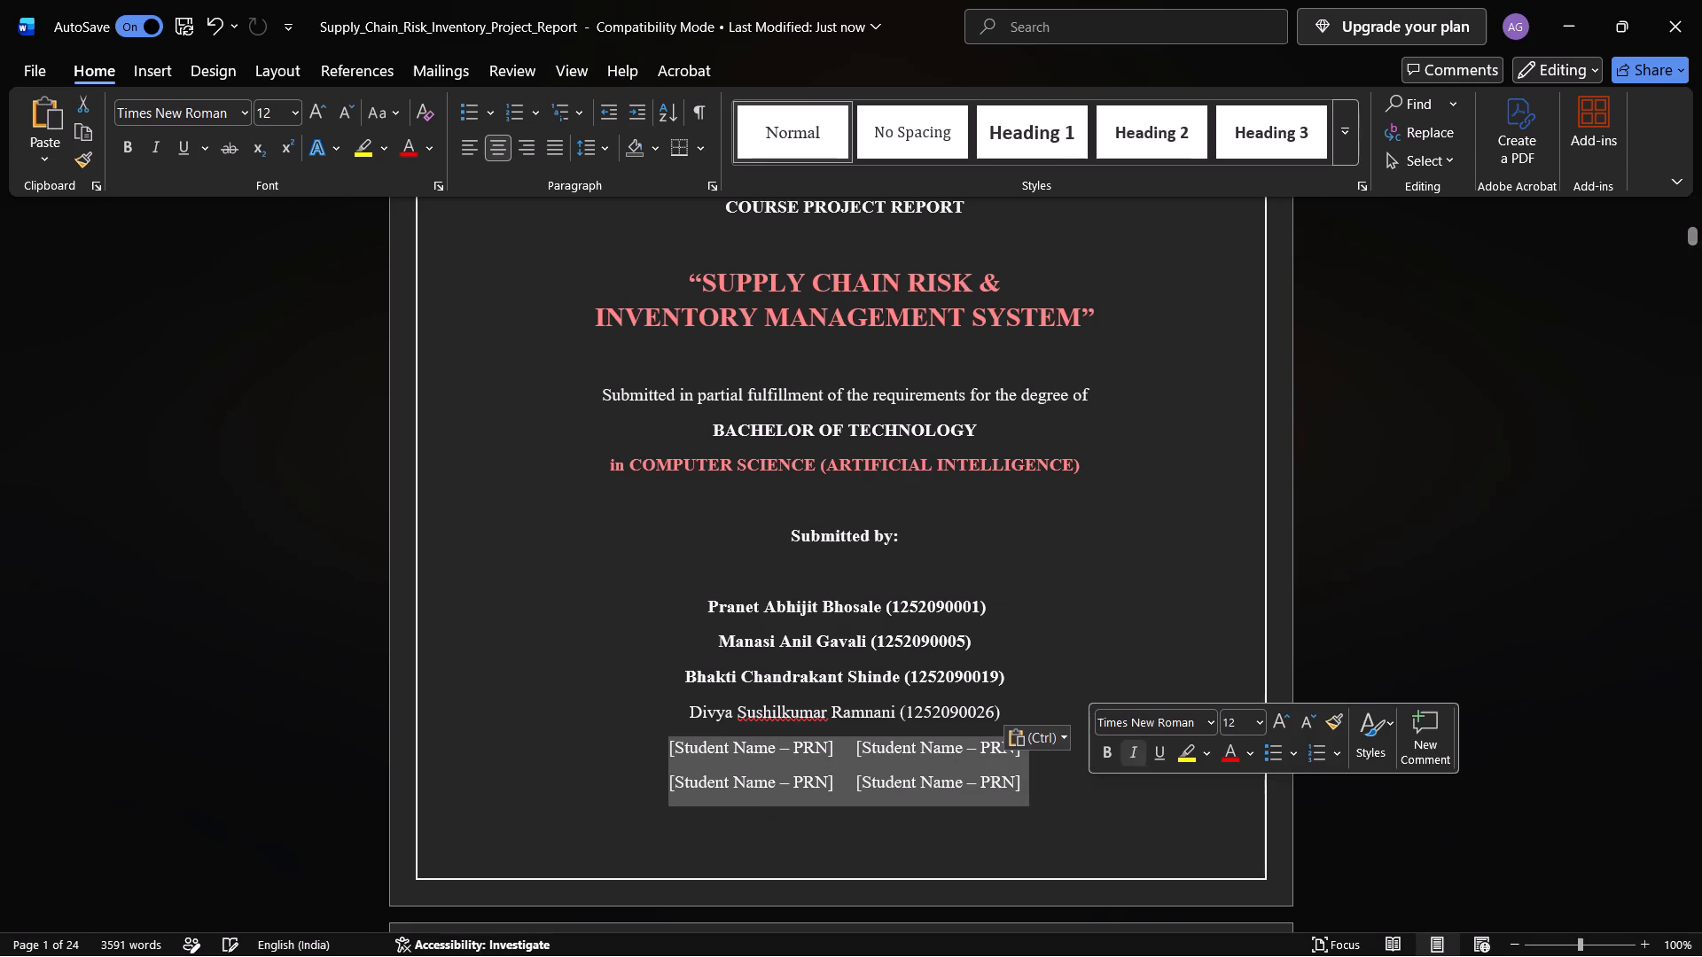
{"action": "key", "text": "BackSpace"}
{"action": "key", "text": "BackSpace"}
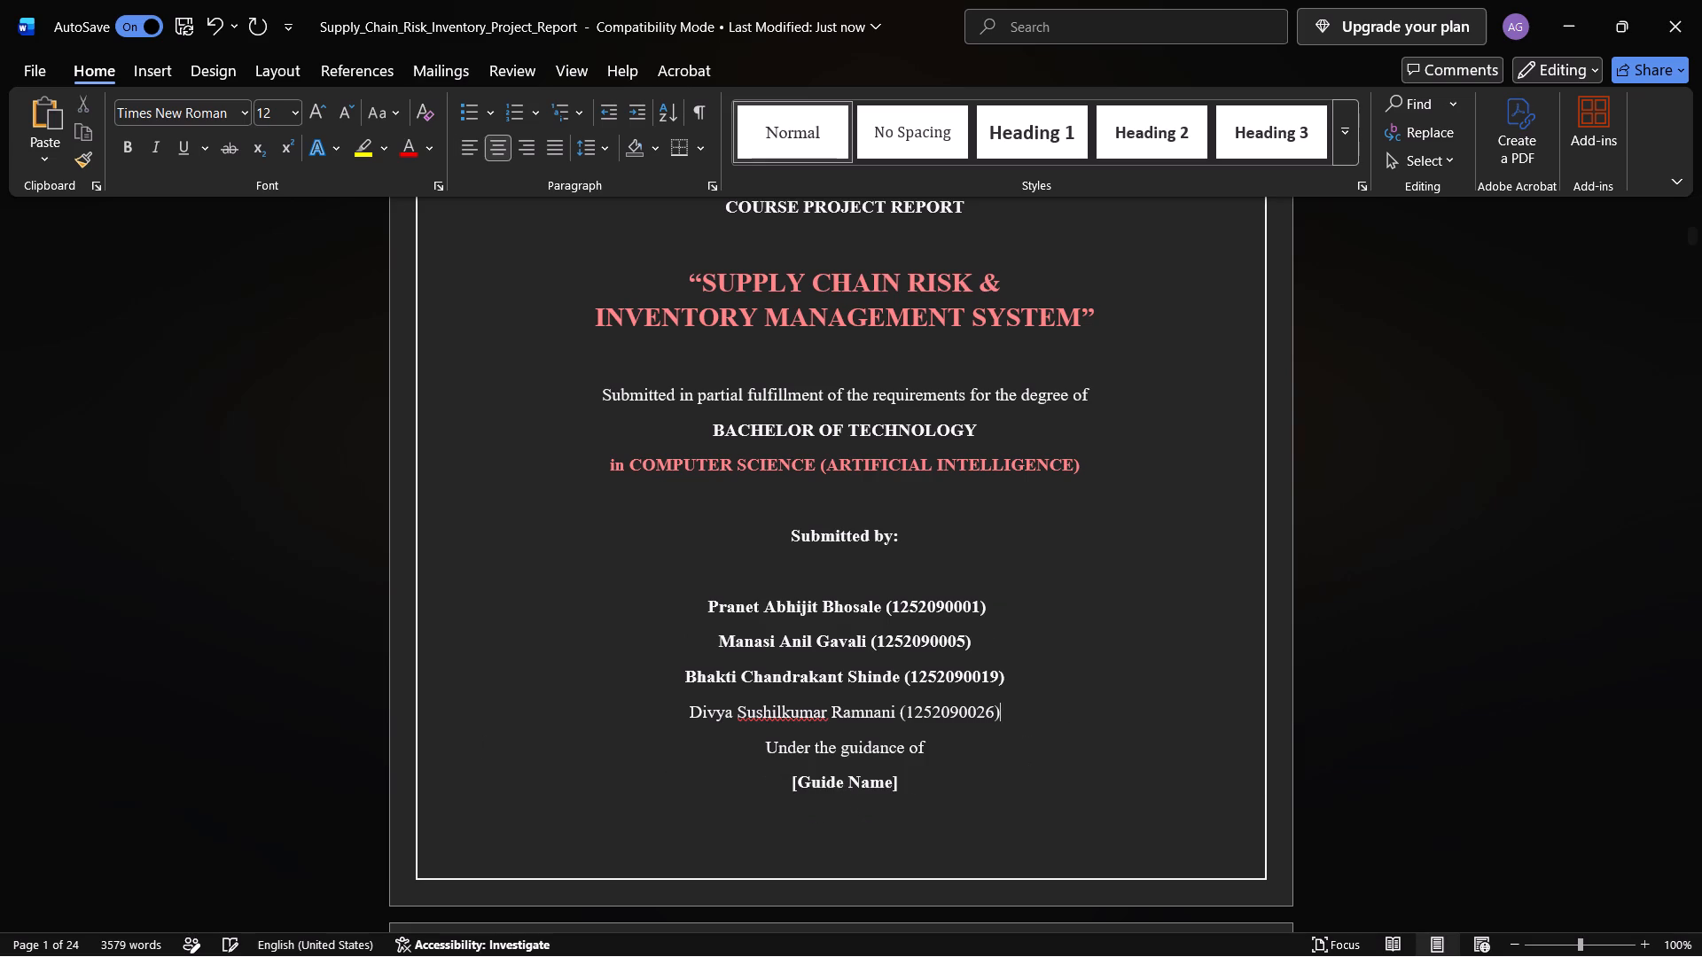
{"action": "key", "text": "Return"}
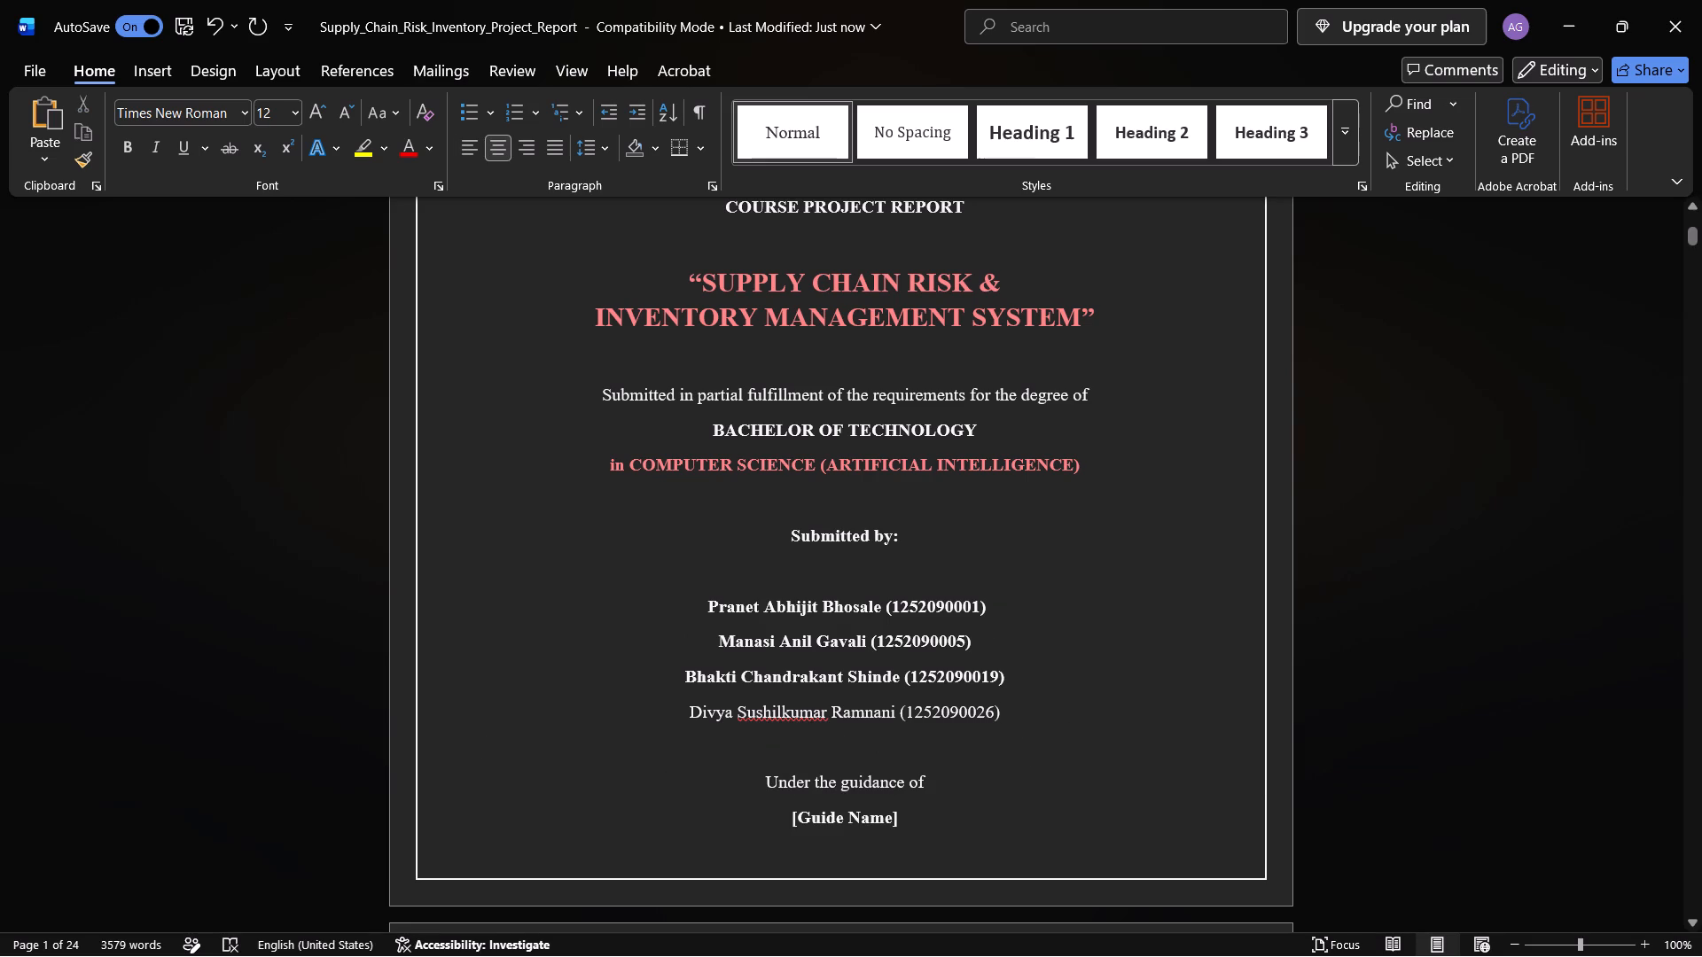
Delete the last seven digits of the first student's ID under "Submitted by:", leaving its first three digits in the parentheses.
{"action": "left_click", "coordinate": [980, 601]}
{"action": "key", "text": "BackSpace"}
{"action": "key", "text": "BackSpace"}
{"action": "key", "text": "BackSpace"}
{"action": "key", "text": "BackSpace"}
{"action": "key", "text": "BackSpace"}
{"action": "key", "text": "BackSpace"}
{"action": "key", "text": "BackSpace"}
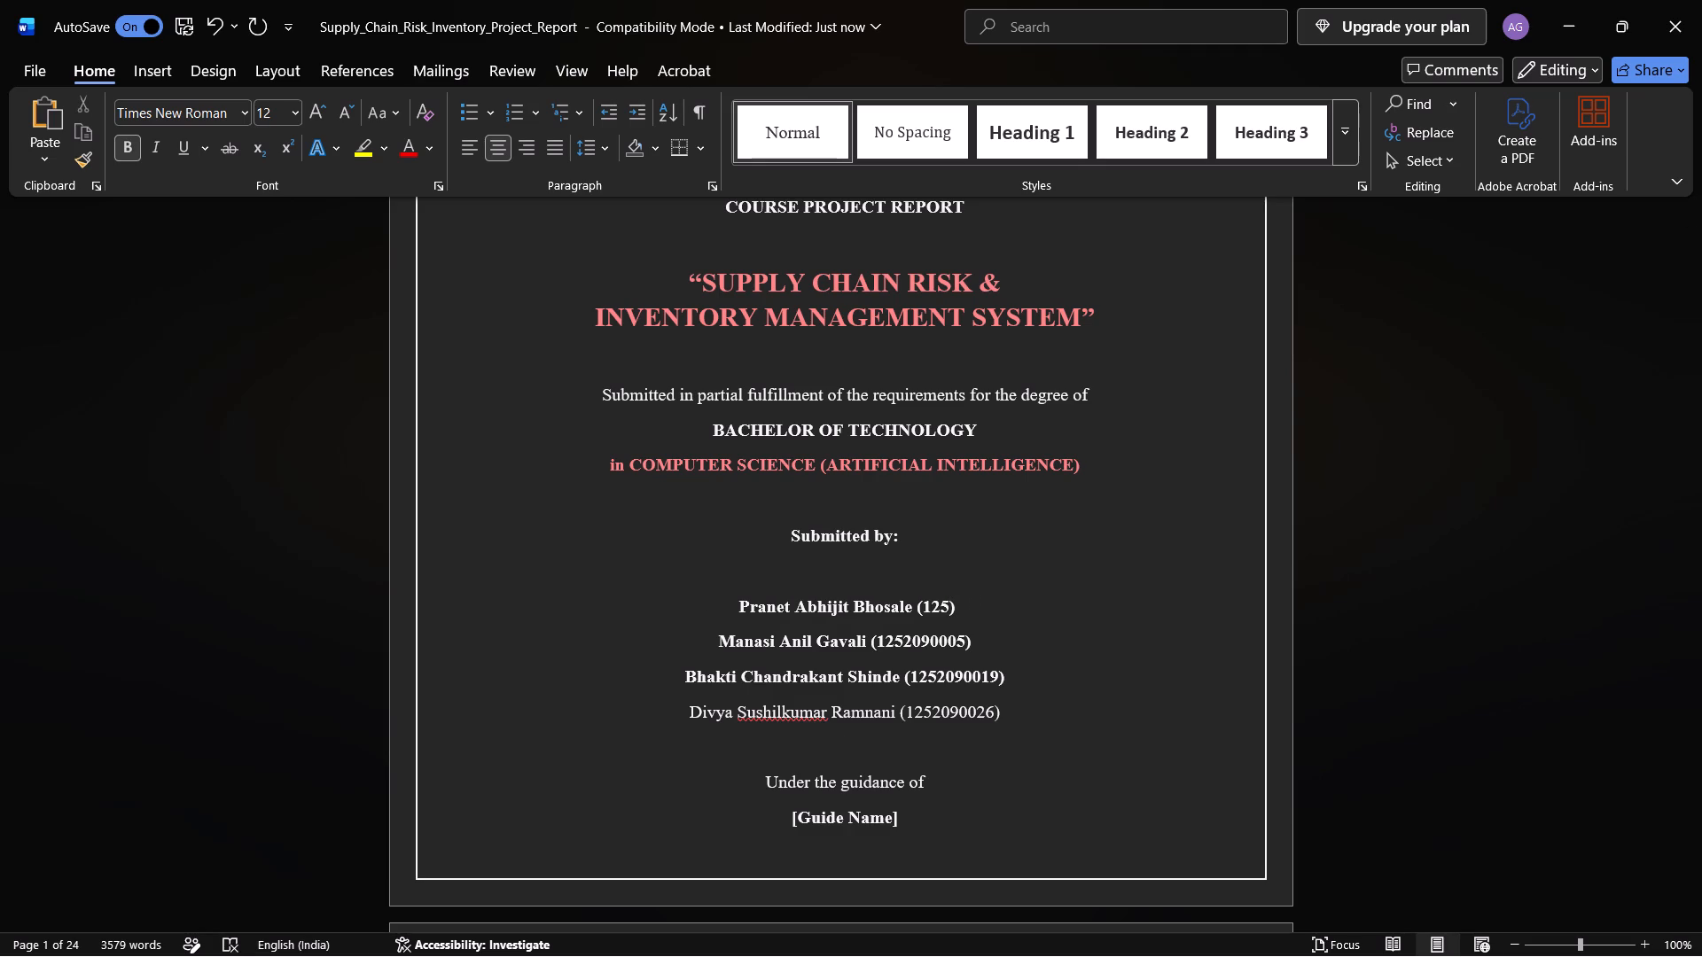
Delete the first student's full name, leaving only the shortened ID in parentheses on that line.
{"action": "key", "text": "Left"}
{"action": "key", "text": "Left"}
{"action": "key", "text": "Left"}
{"action": "key", "text": "Left"}
{"action": "key", "text": "Left"}
{"action": "key", "text": "BackSpace"}
{"action": "key", "text": "BackSpace"}
{"action": "key", "text": "BackSpace"}
{"action": "key", "text": "BackSpace"}
{"action": "key", "text": "BackSpace"}
{"action": "key", "text": "BackSpace"}
{"action": "key", "text": "BackSpace"}
{"action": "key", "text": "BackSpace"}
{"action": "key", "text": "BackSpace"}
{"action": "key", "text": "BackSpace"}
{"action": "key", "text": "BackSpace"}
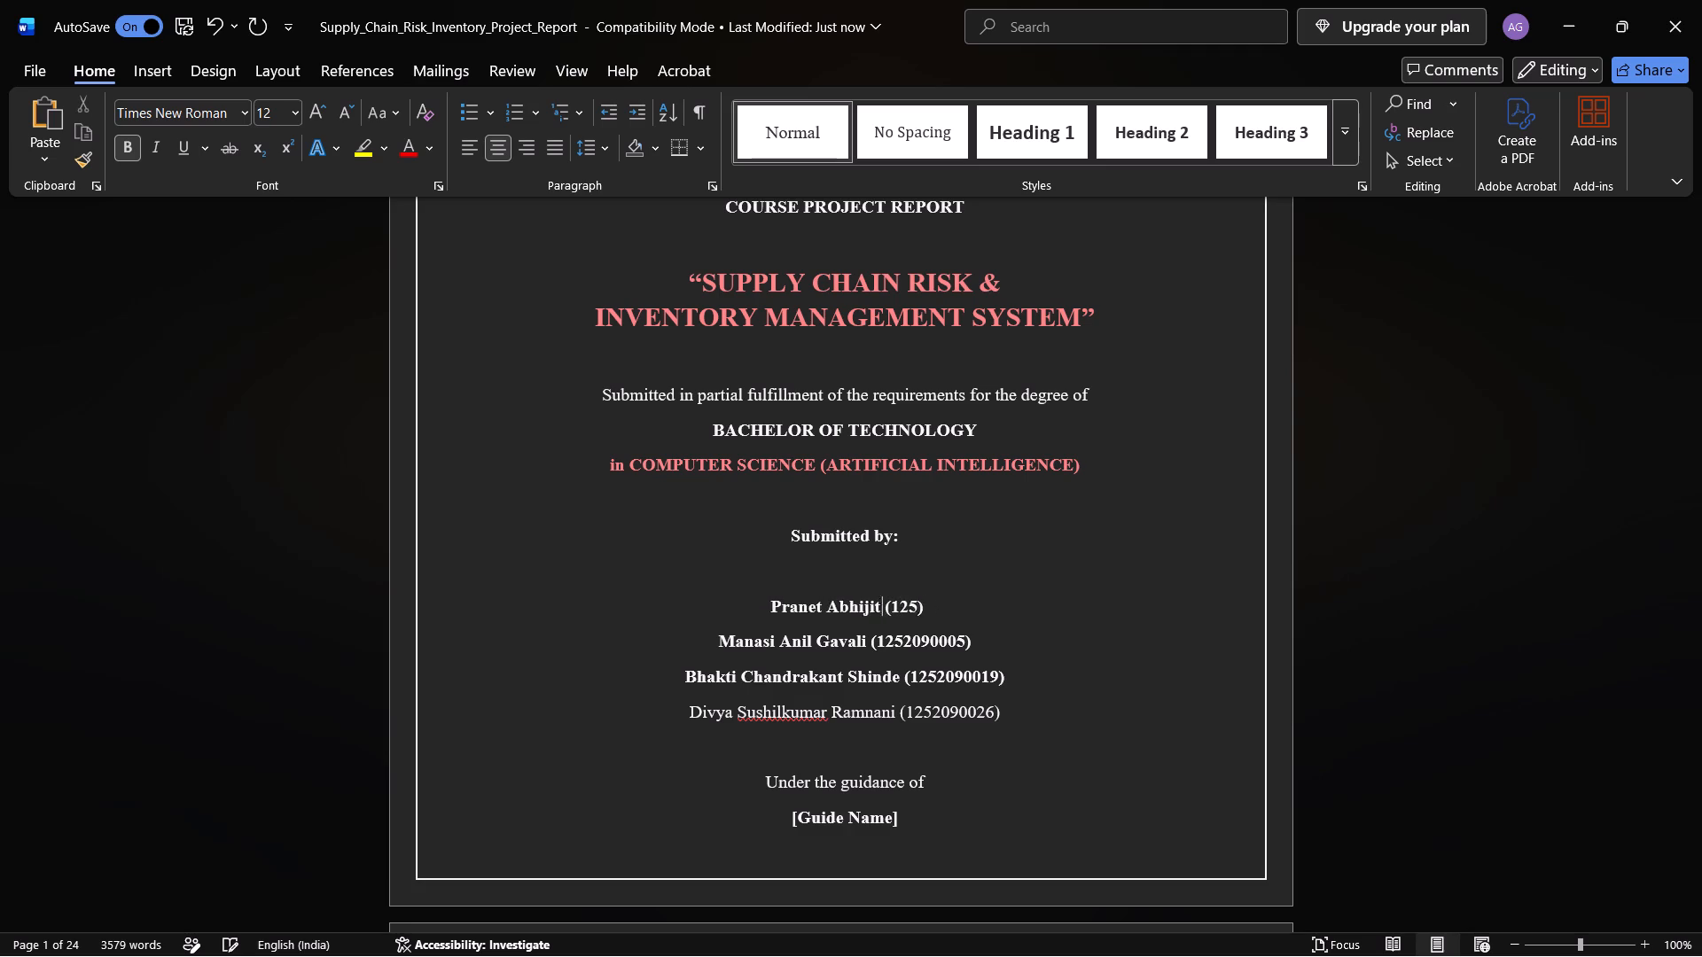
{"action": "key", "text": "BackSpace"}
{"action": "key", "text": "BackSpace"}
{"action": "key", "text": "BackSpace"}
{"action": "key", "text": "BackSpace"}
{"action": "key", "text": "BackSpace"}
{"action": "key", "text": "BackSpace"}
{"action": "key", "text": "BackSpace"}
{"action": "key", "text": "BackSpace"}
{"action": "key", "text": "BackSpace"}
{"action": "key", "text": "BackSpace"}
{"action": "key", "text": "BackSpace"}
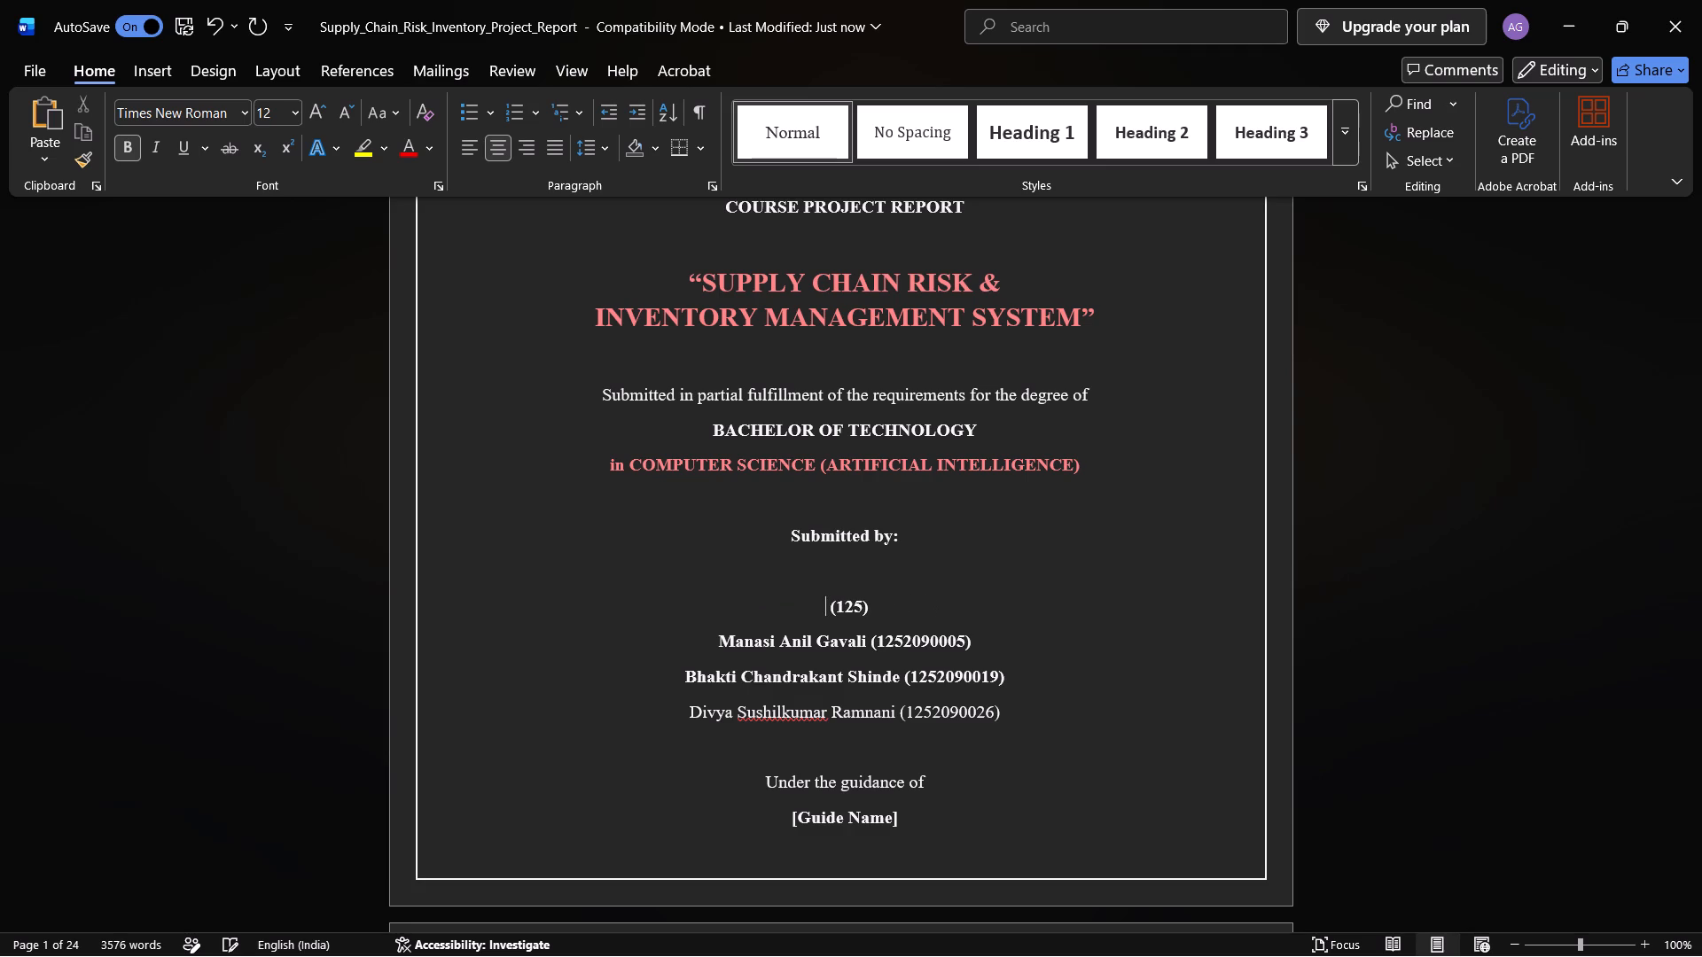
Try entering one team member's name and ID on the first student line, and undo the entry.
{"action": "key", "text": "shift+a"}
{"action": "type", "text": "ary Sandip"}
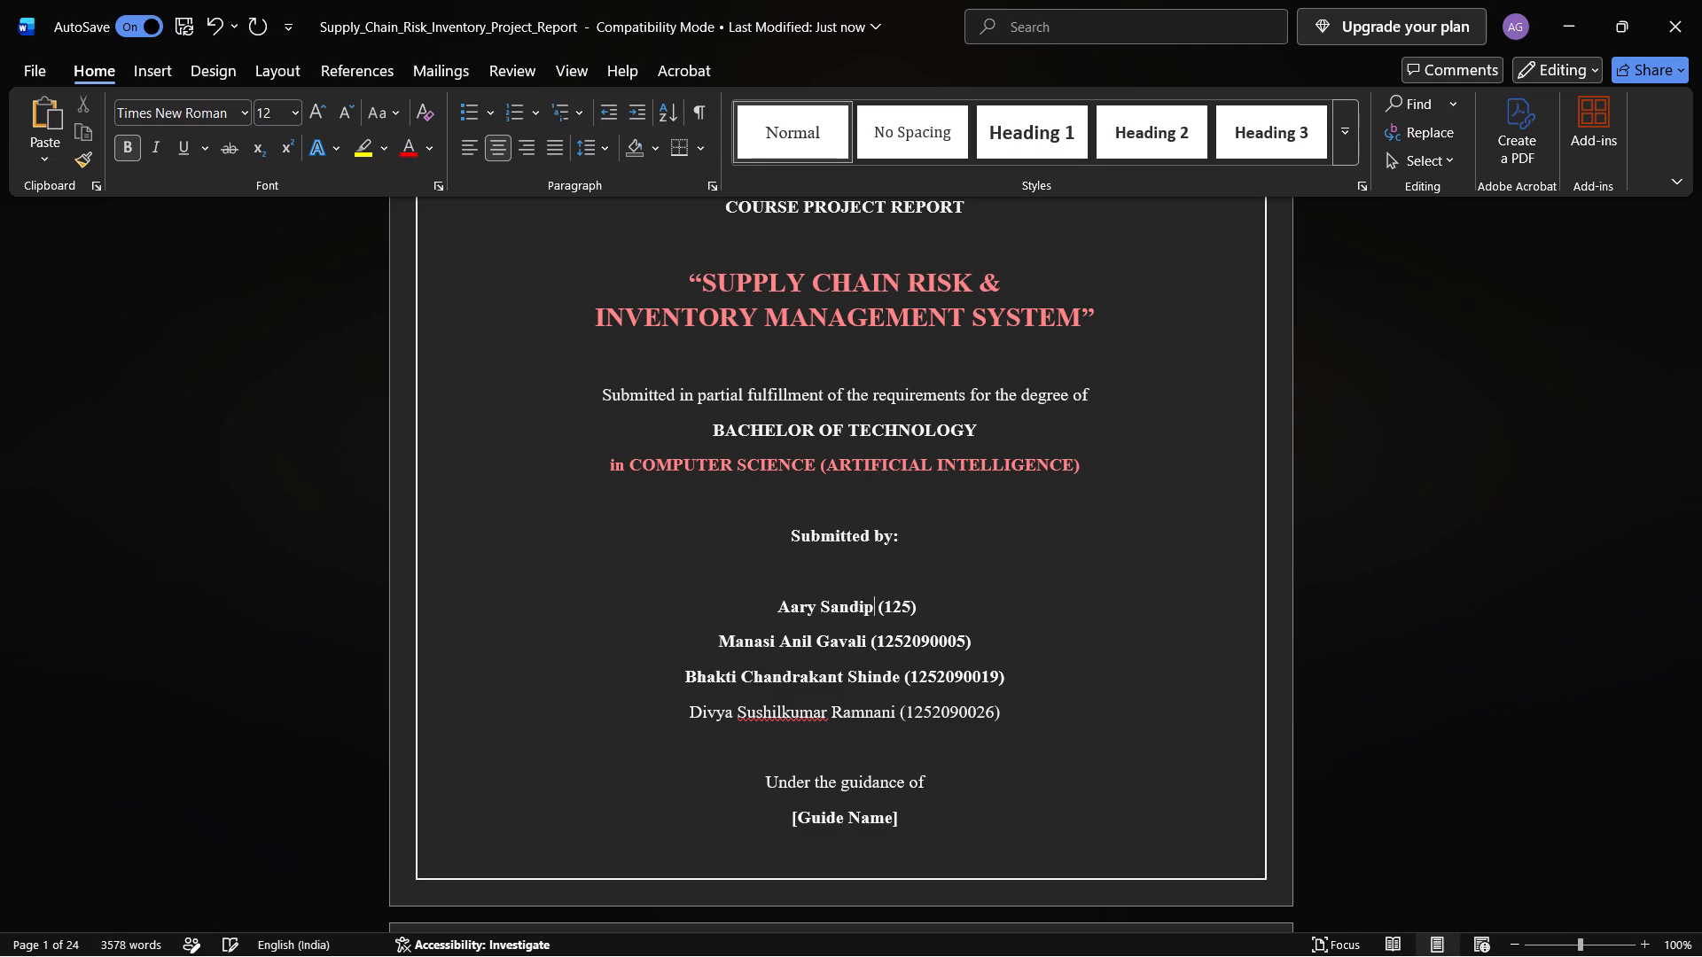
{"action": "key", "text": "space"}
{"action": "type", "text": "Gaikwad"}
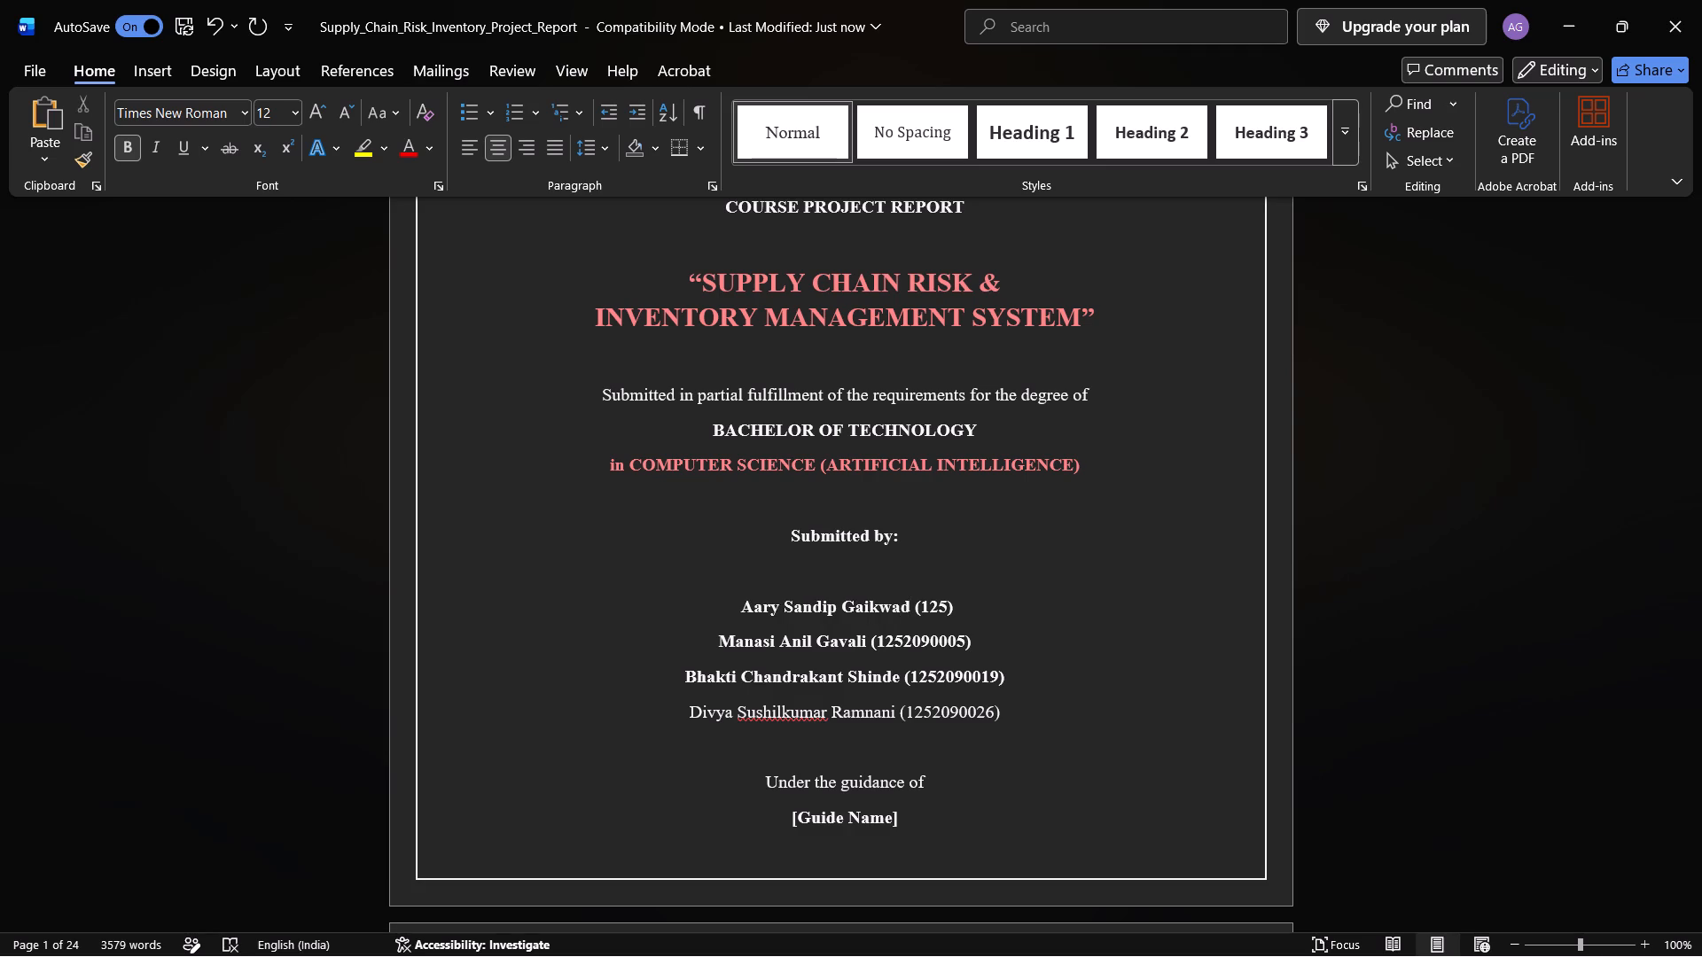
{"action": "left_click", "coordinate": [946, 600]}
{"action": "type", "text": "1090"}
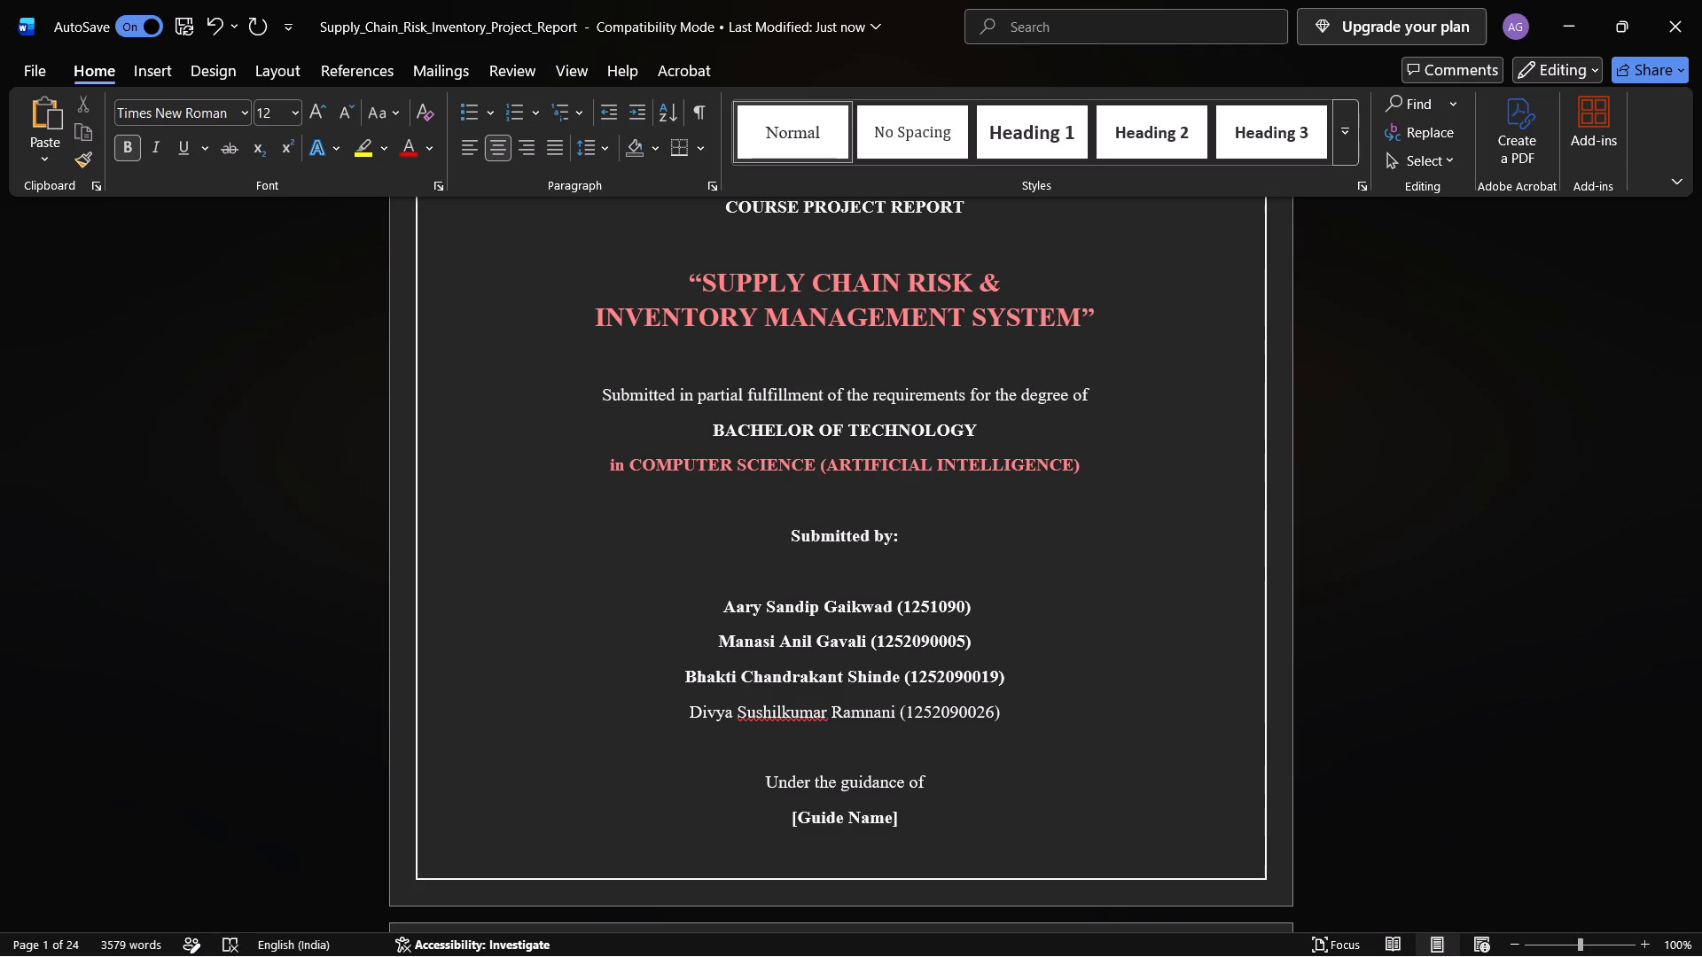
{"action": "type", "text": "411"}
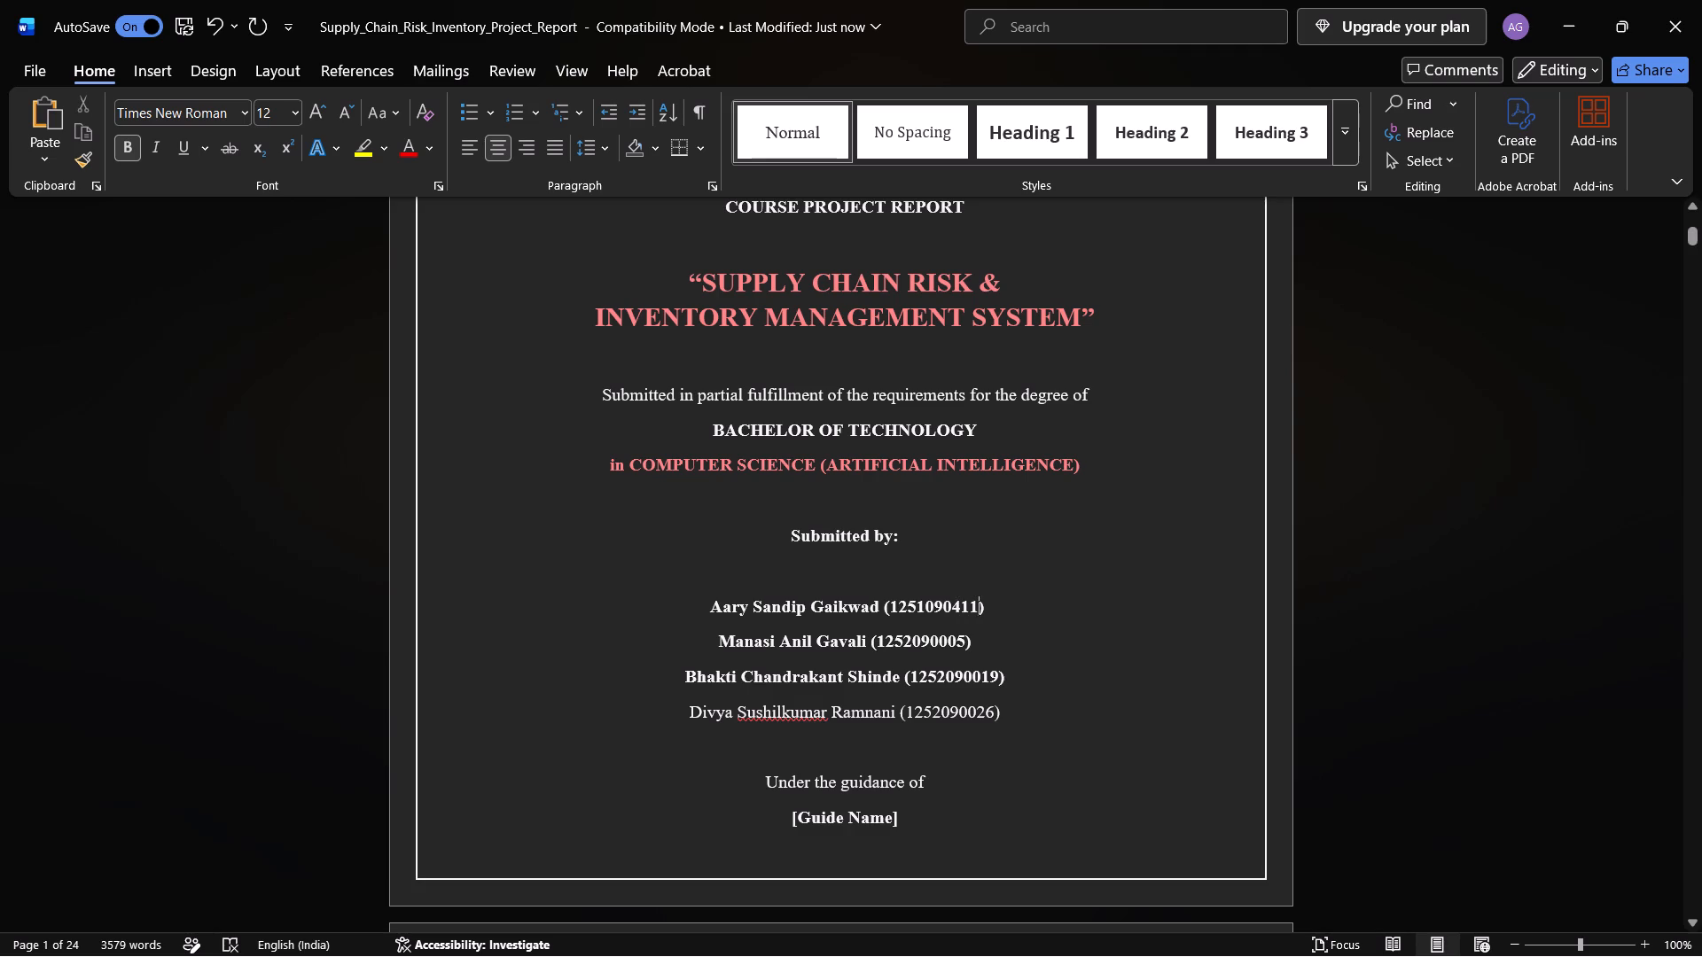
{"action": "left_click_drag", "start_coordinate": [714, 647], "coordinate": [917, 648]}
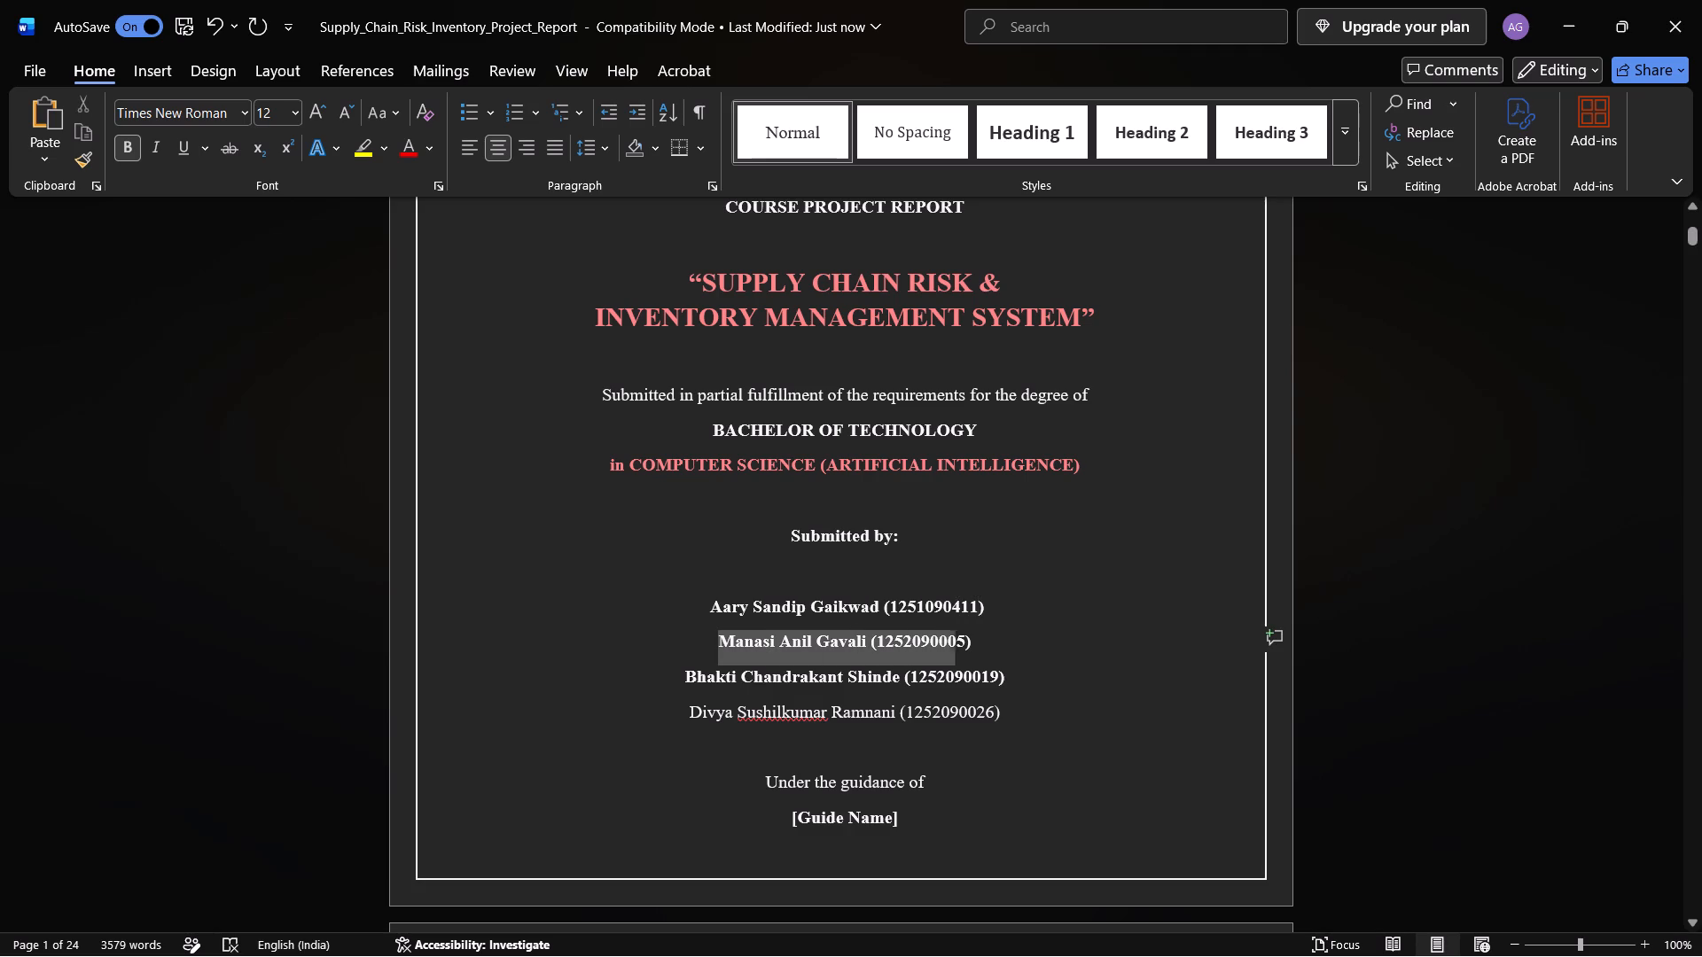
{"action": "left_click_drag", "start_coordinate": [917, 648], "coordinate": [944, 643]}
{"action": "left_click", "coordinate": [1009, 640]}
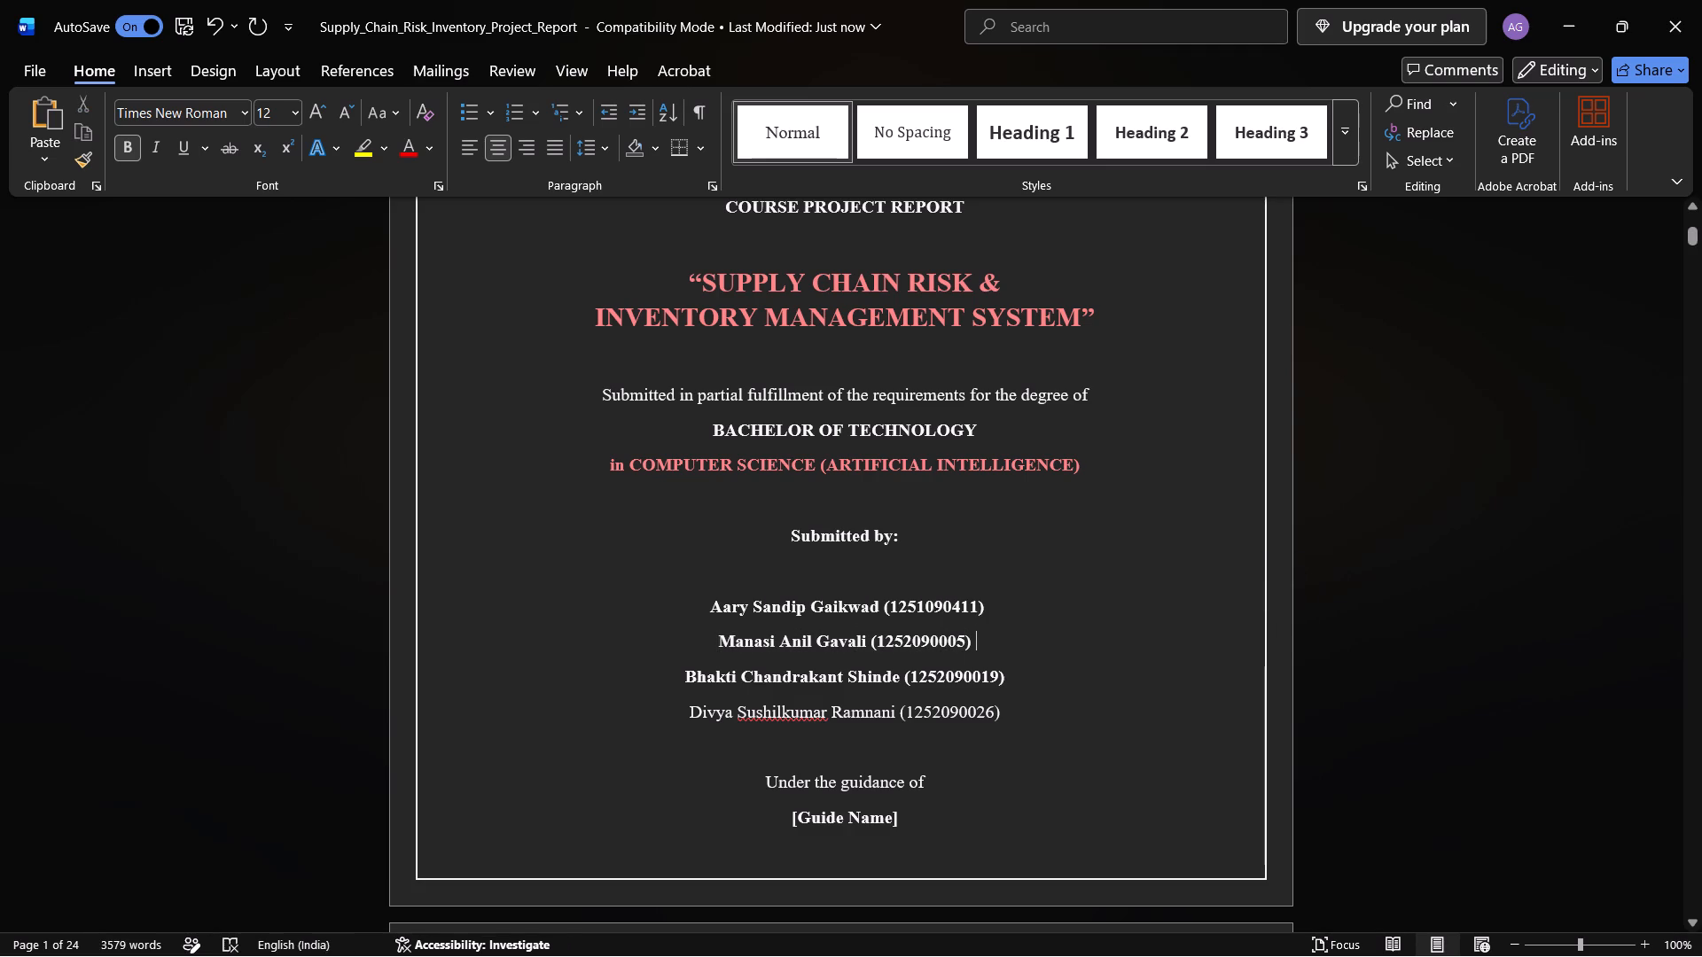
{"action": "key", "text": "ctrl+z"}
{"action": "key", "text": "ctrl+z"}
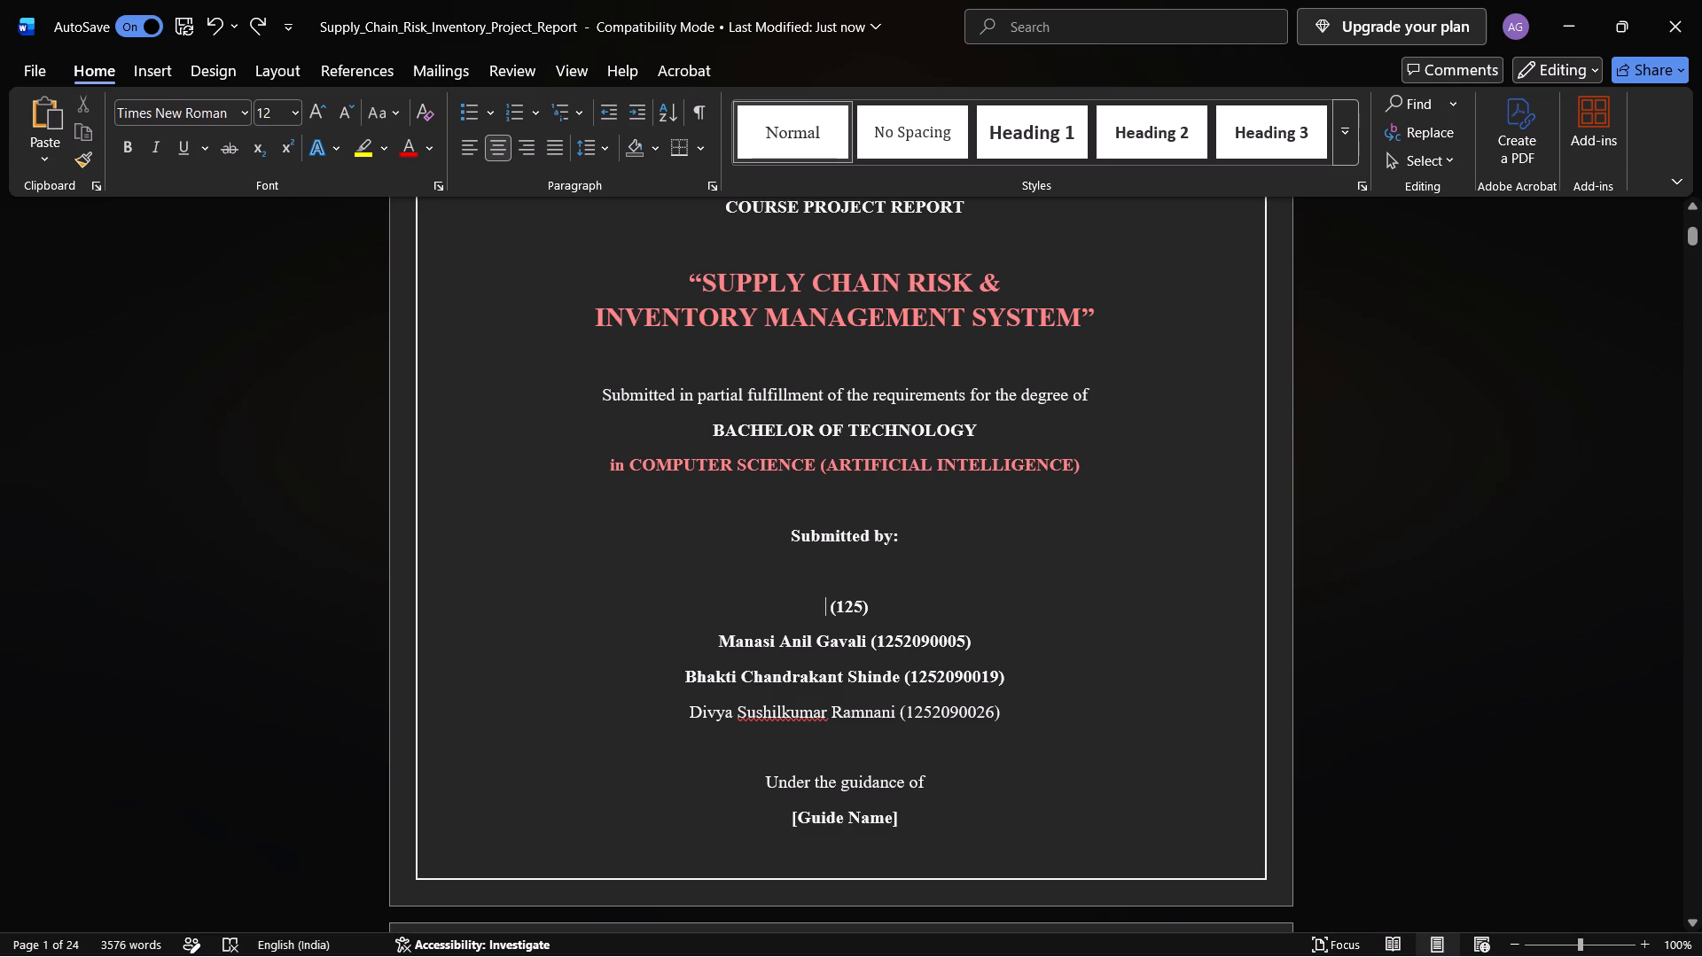
Enter another team member's name on the first student line and add the next four digits of the ID.
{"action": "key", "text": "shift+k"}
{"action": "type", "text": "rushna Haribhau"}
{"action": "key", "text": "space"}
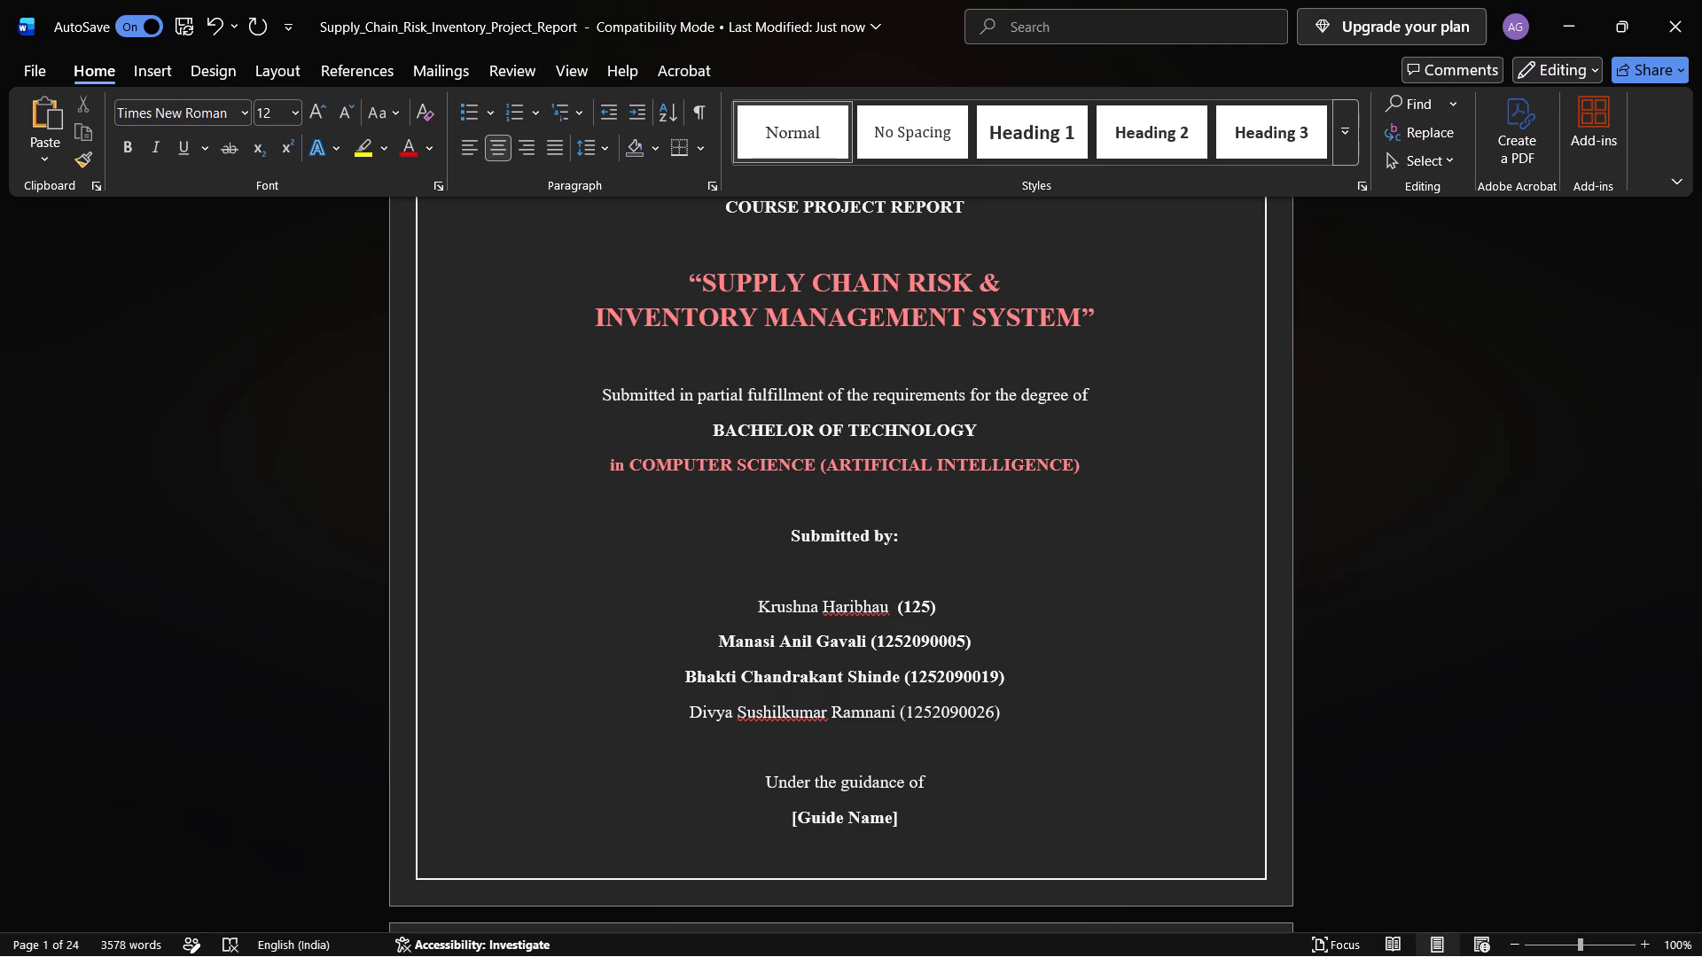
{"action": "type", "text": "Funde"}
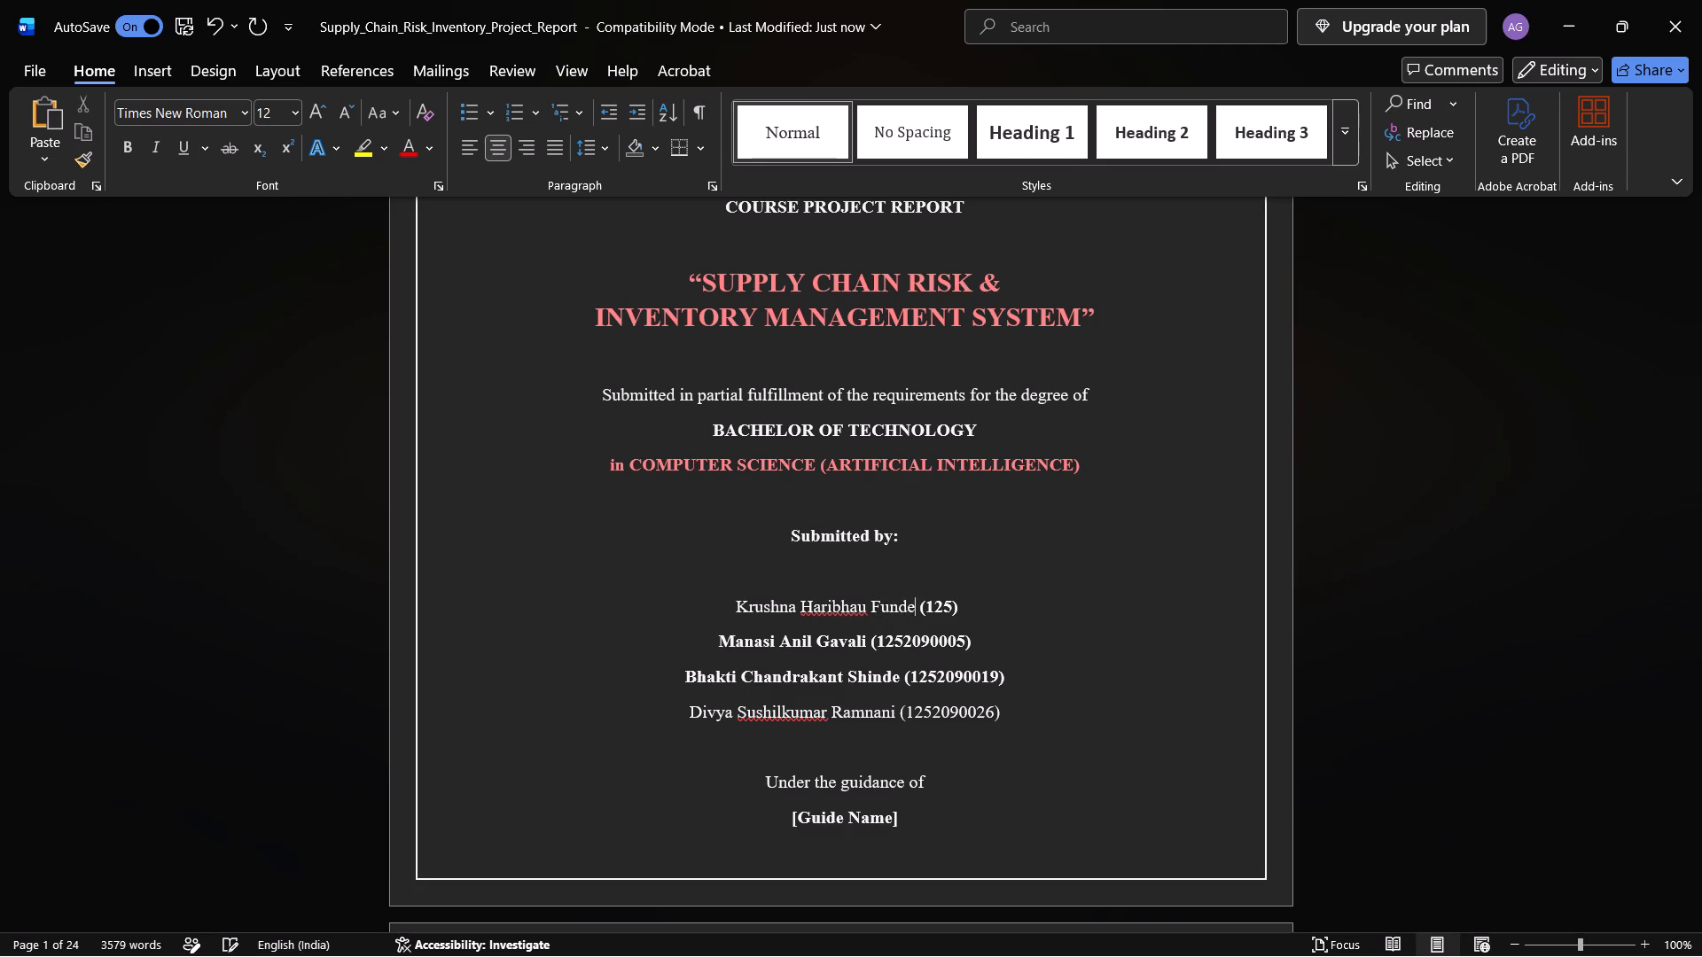
{"action": "left_click", "coordinate": [947, 598]}
{"action": "key", "text": "Right"}
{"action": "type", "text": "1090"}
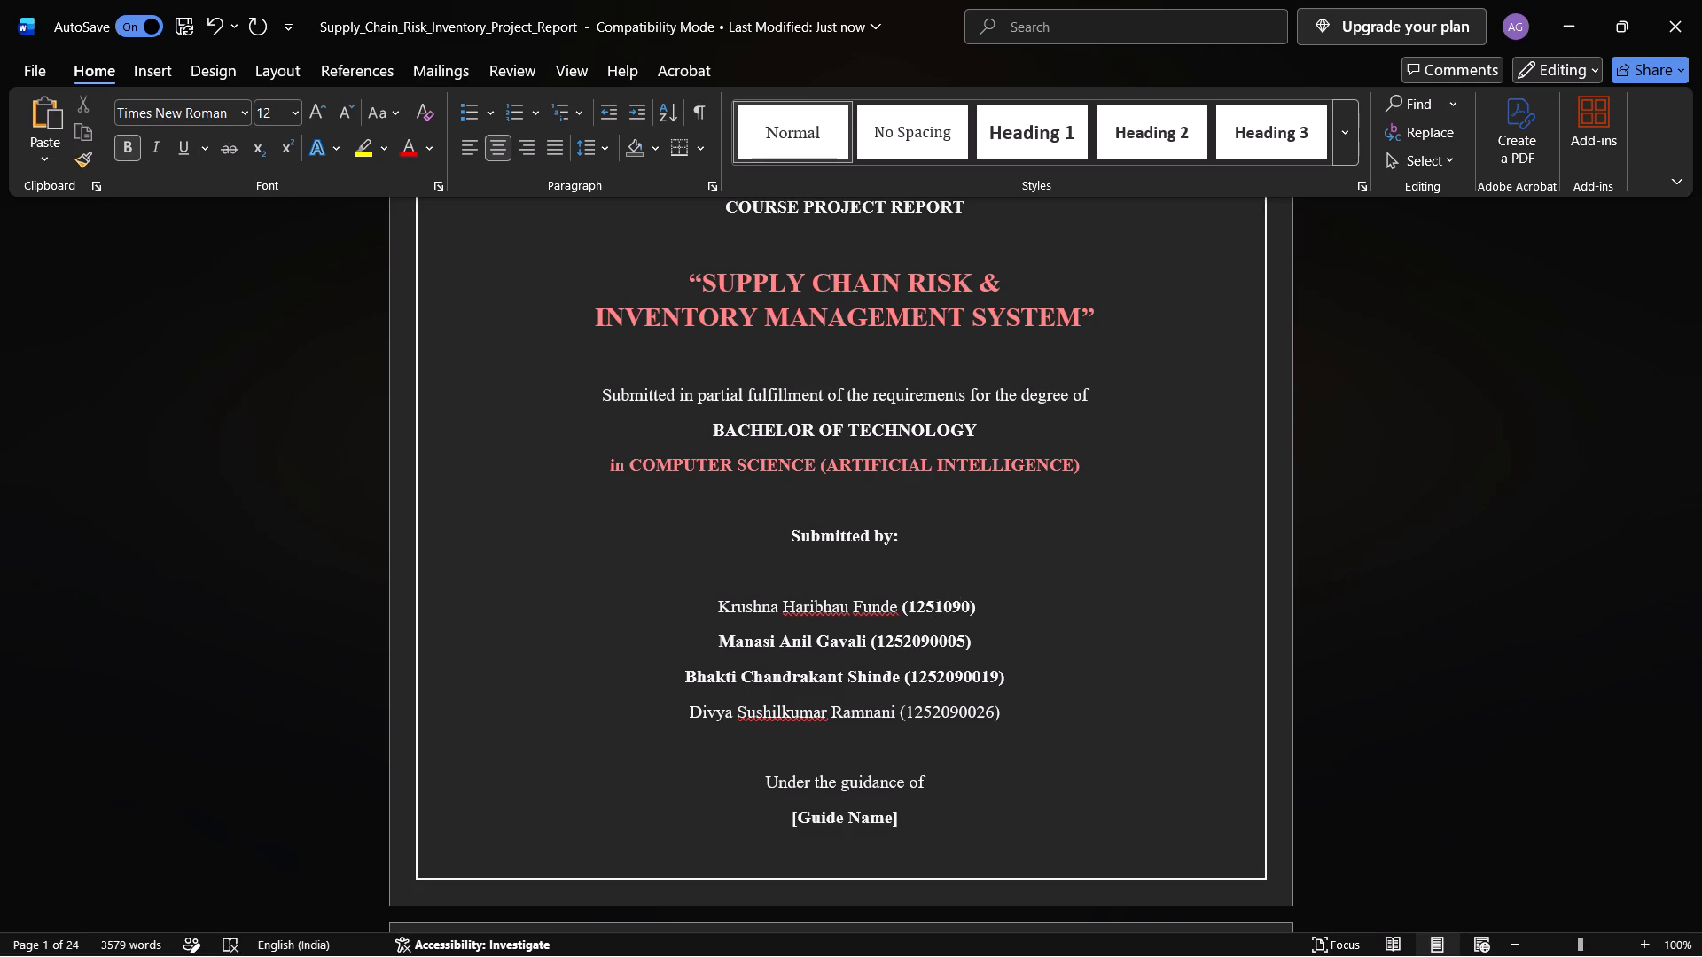
Delete the sample student's name from the second line under "Submitted by:".
{"action": "left_click", "coordinate": [867, 632]}
{"action": "key", "text": "BackSpace"}
{"action": "key", "text": "BackSpace"}
{"action": "key", "text": "BackSpace"}
{"action": "key", "text": "BackSpace"}
{"action": "key", "text": "BackSpace"}
{"action": "key", "text": "BackSpace"}
{"action": "key", "text": "BackSpace"}
{"action": "key", "text": "BackSpace"}
{"action": "key", "text": "BackSpace"}
{"action": "key", "text": "BackSpace"}
{"action": "key", "text": "BackSpace"}
{"action": "key", "text": "BackSpace"}
{"action": "key", "text": "BackSpace"}
{"action": "key", "text": "BackSpace"}
{"action": "key", "text": "BackSpace"}
{"action": "key", "text": "BackSpace"}
{"action": "key", "text": "BackSpace"}
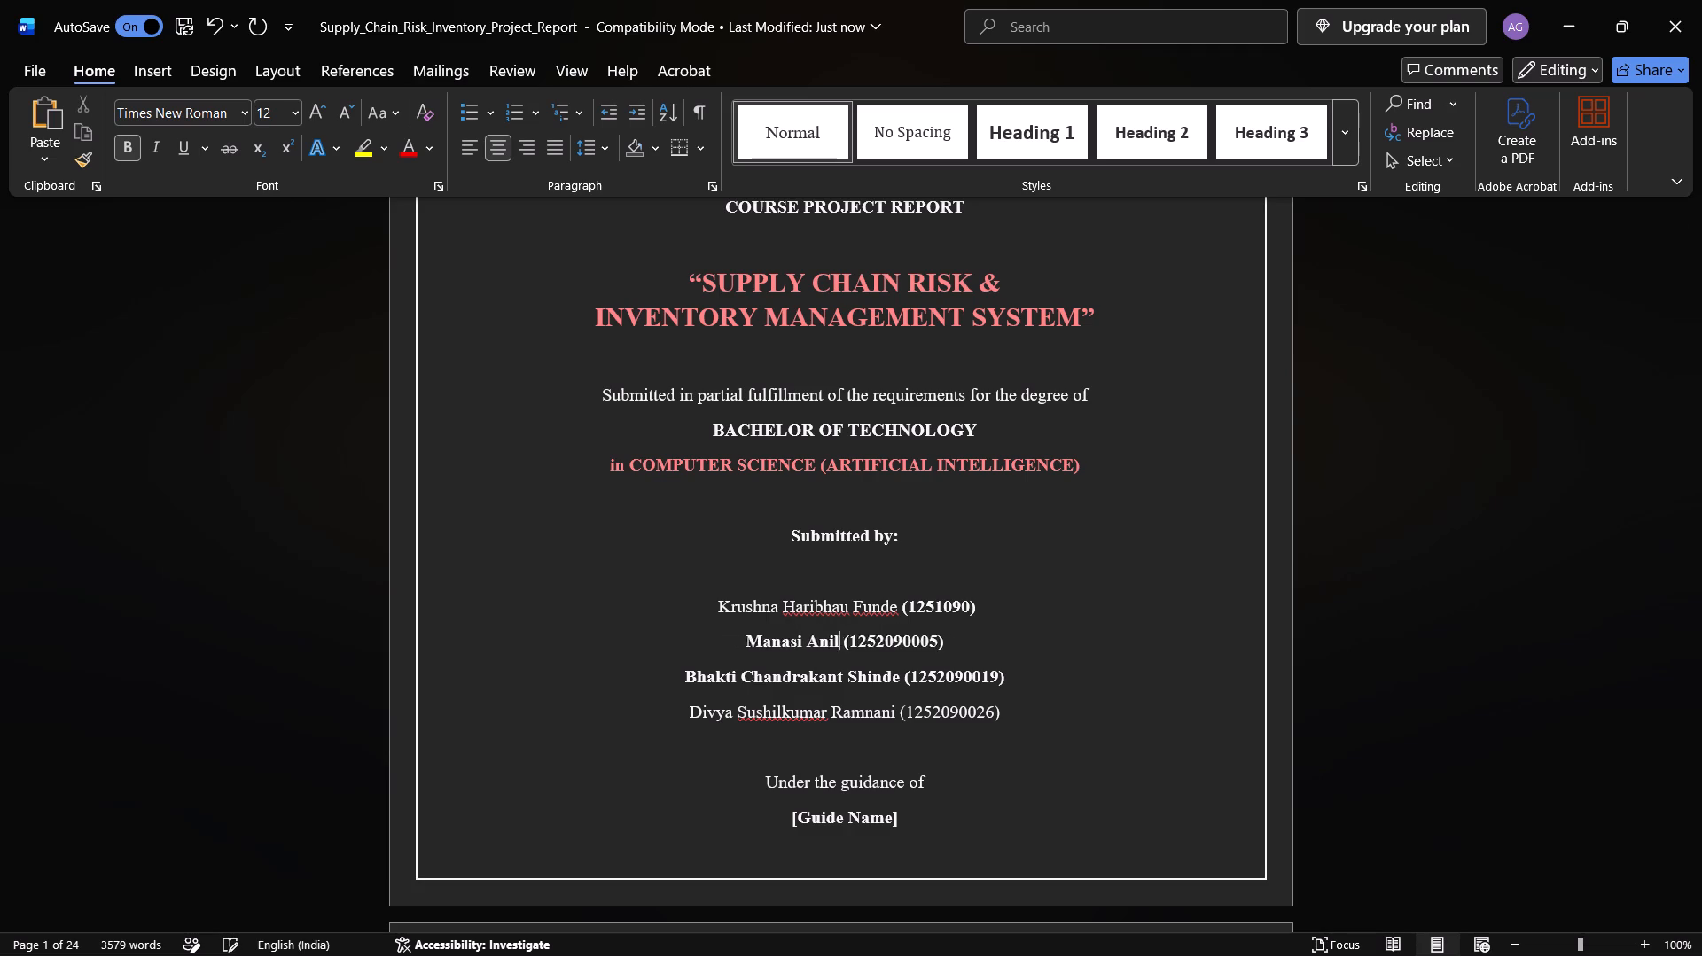
Enter the second team member's full name before the ID on the second student line under "Submitted by:".
{"action": "key", "text": "BackSpace"}
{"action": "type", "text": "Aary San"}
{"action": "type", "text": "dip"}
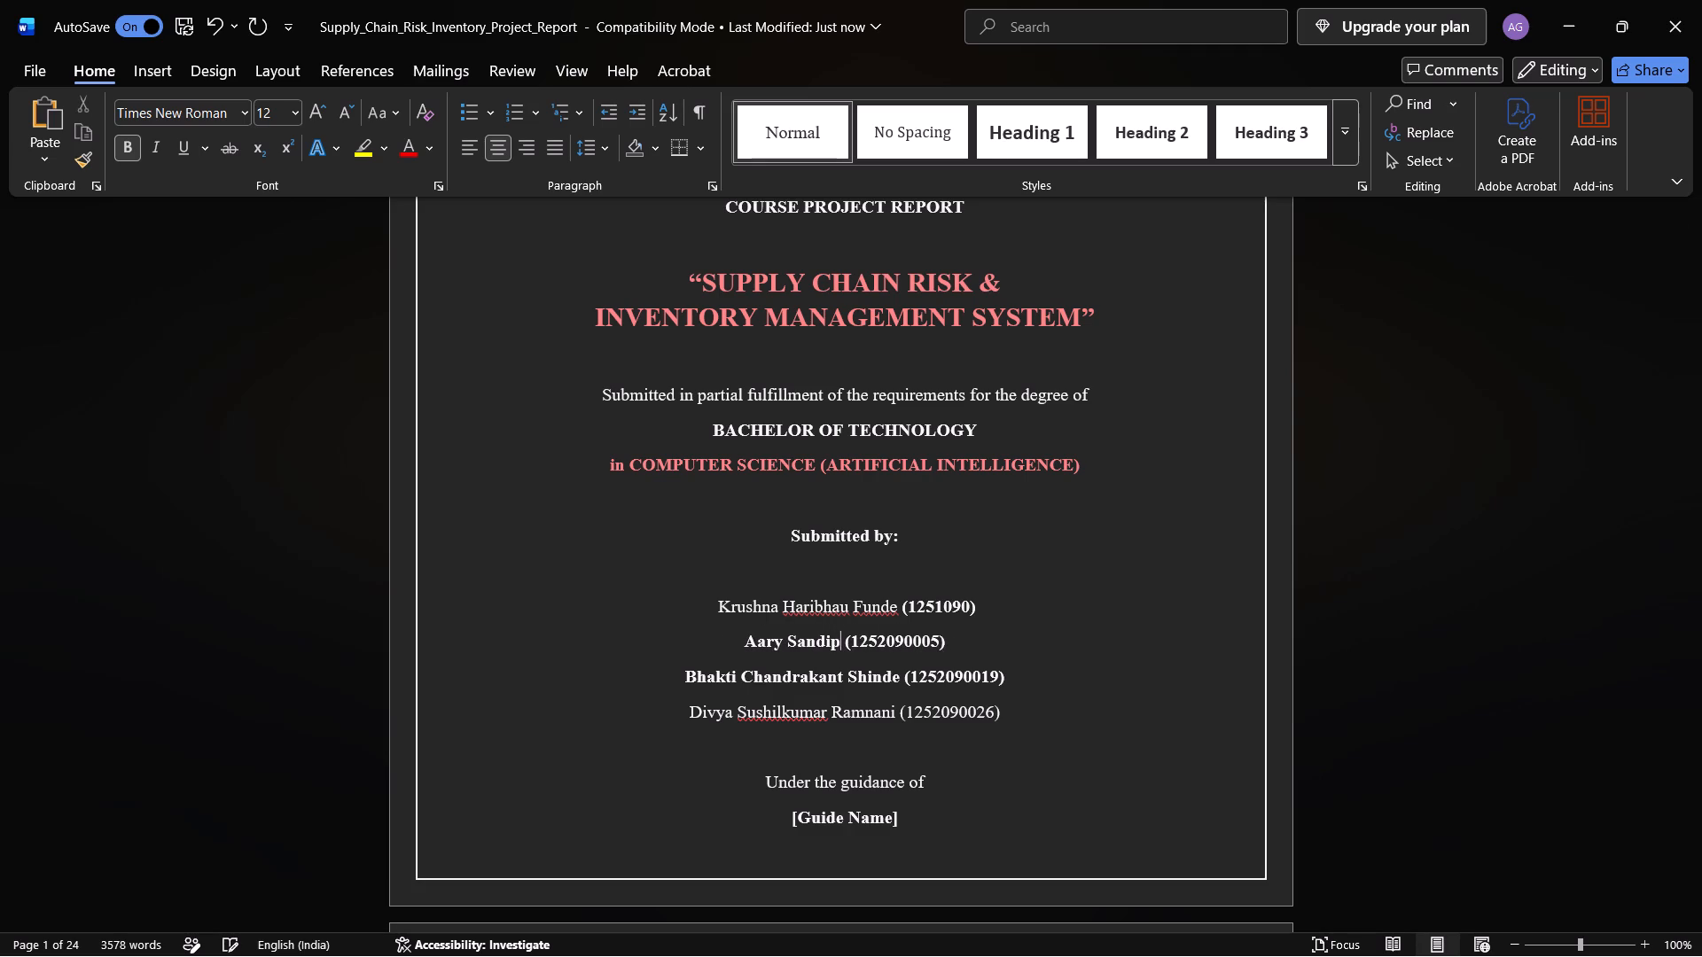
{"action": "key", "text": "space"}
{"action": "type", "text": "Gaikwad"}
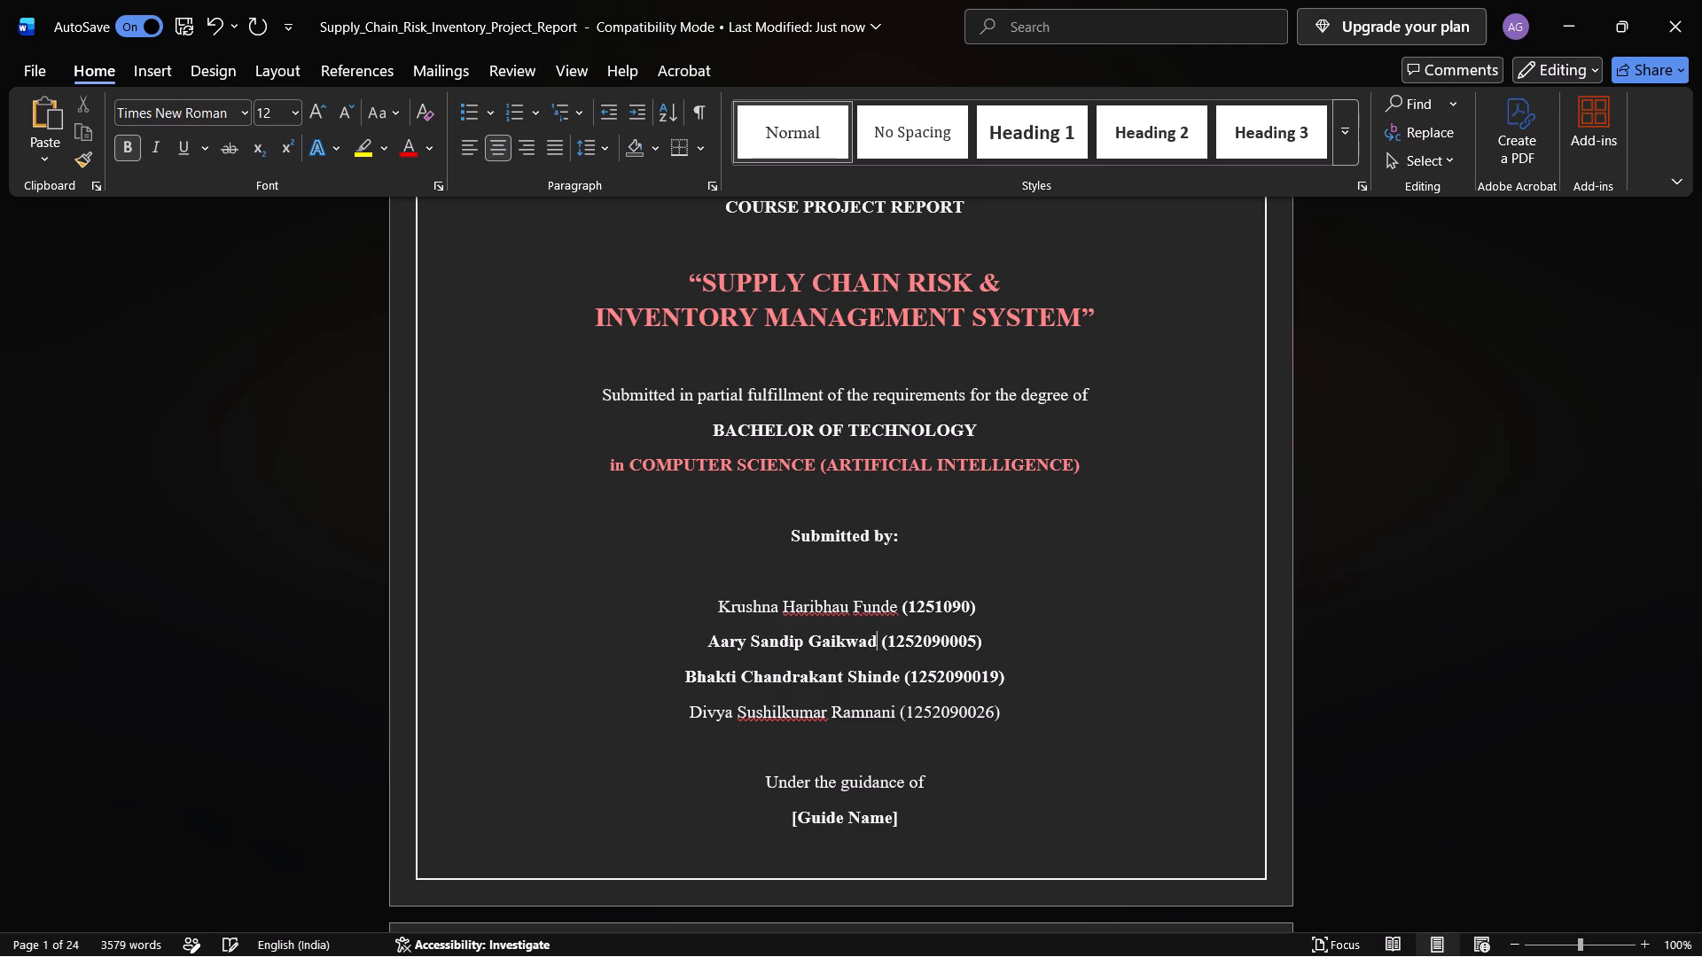
Replace the ID in parentheses on the second student line with that team member's own ID number.
{"action": "left_click", "coordinate": [972, 634]}
{"action": "key", "text": "BackSpace"}
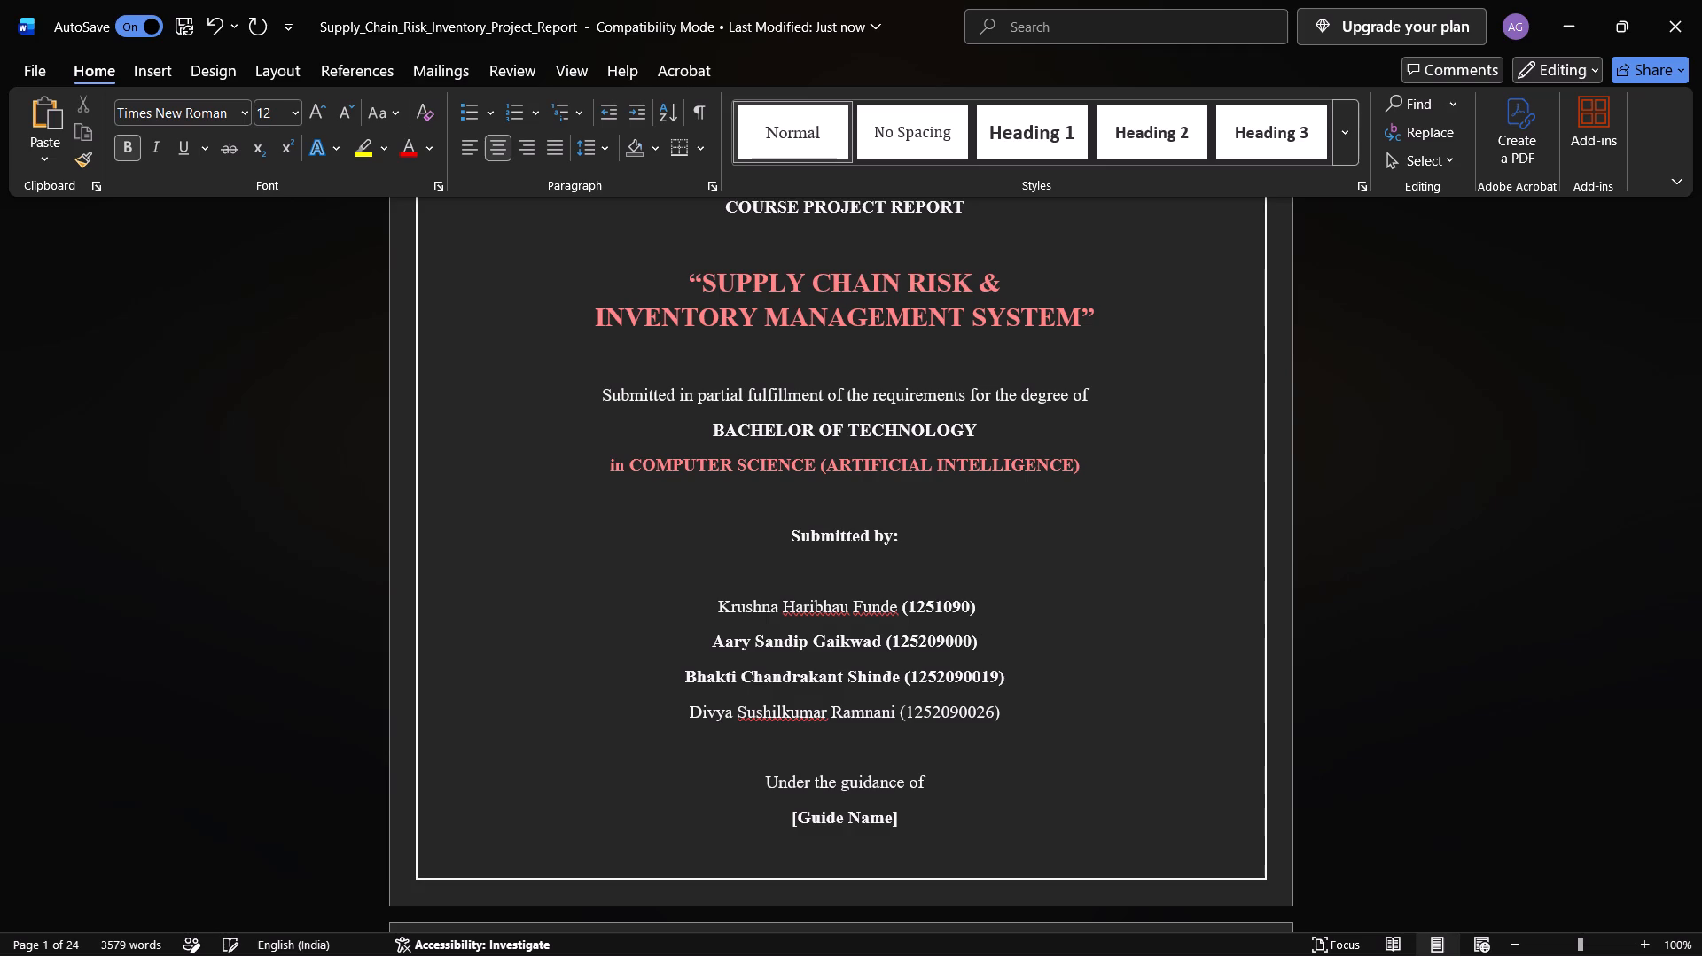
{"action": "key", "text": "BackSpace"}
{"action": "key", "text": "BackSpace"}
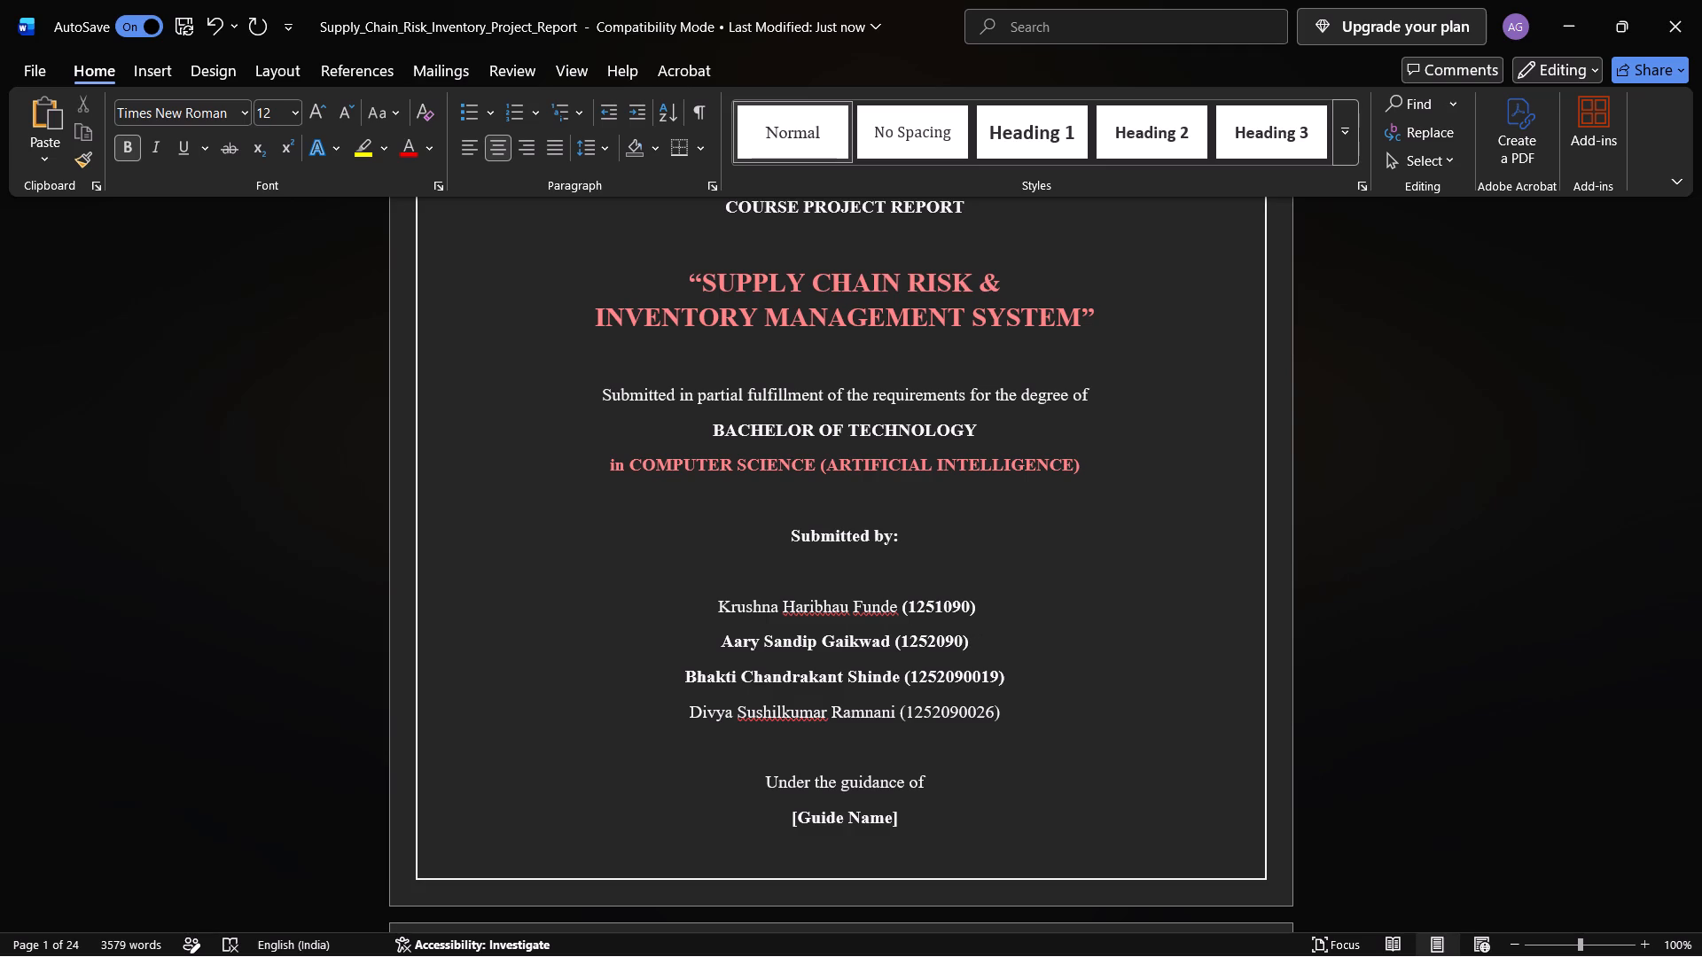
{"action": "key", "text": "BackSpace"}
{"action": "key", "text": "BackSpace"}
{"action": "key", "text": "BackSpace"}
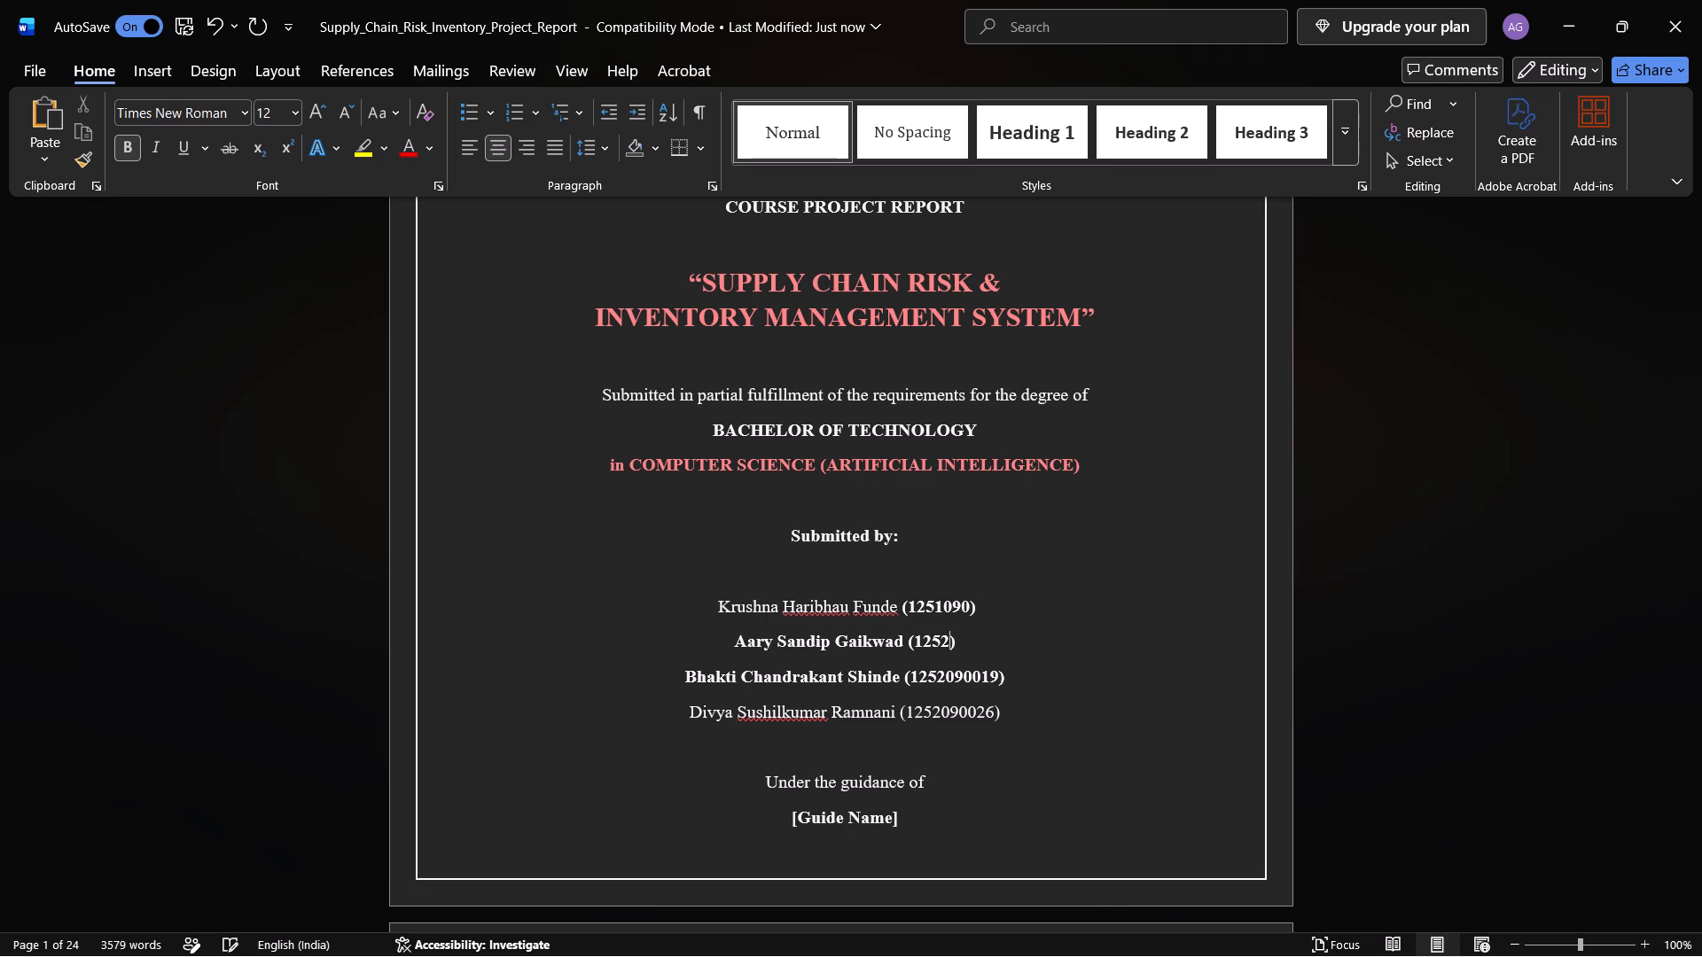
{"action": "key", "text": "BackSpace"}
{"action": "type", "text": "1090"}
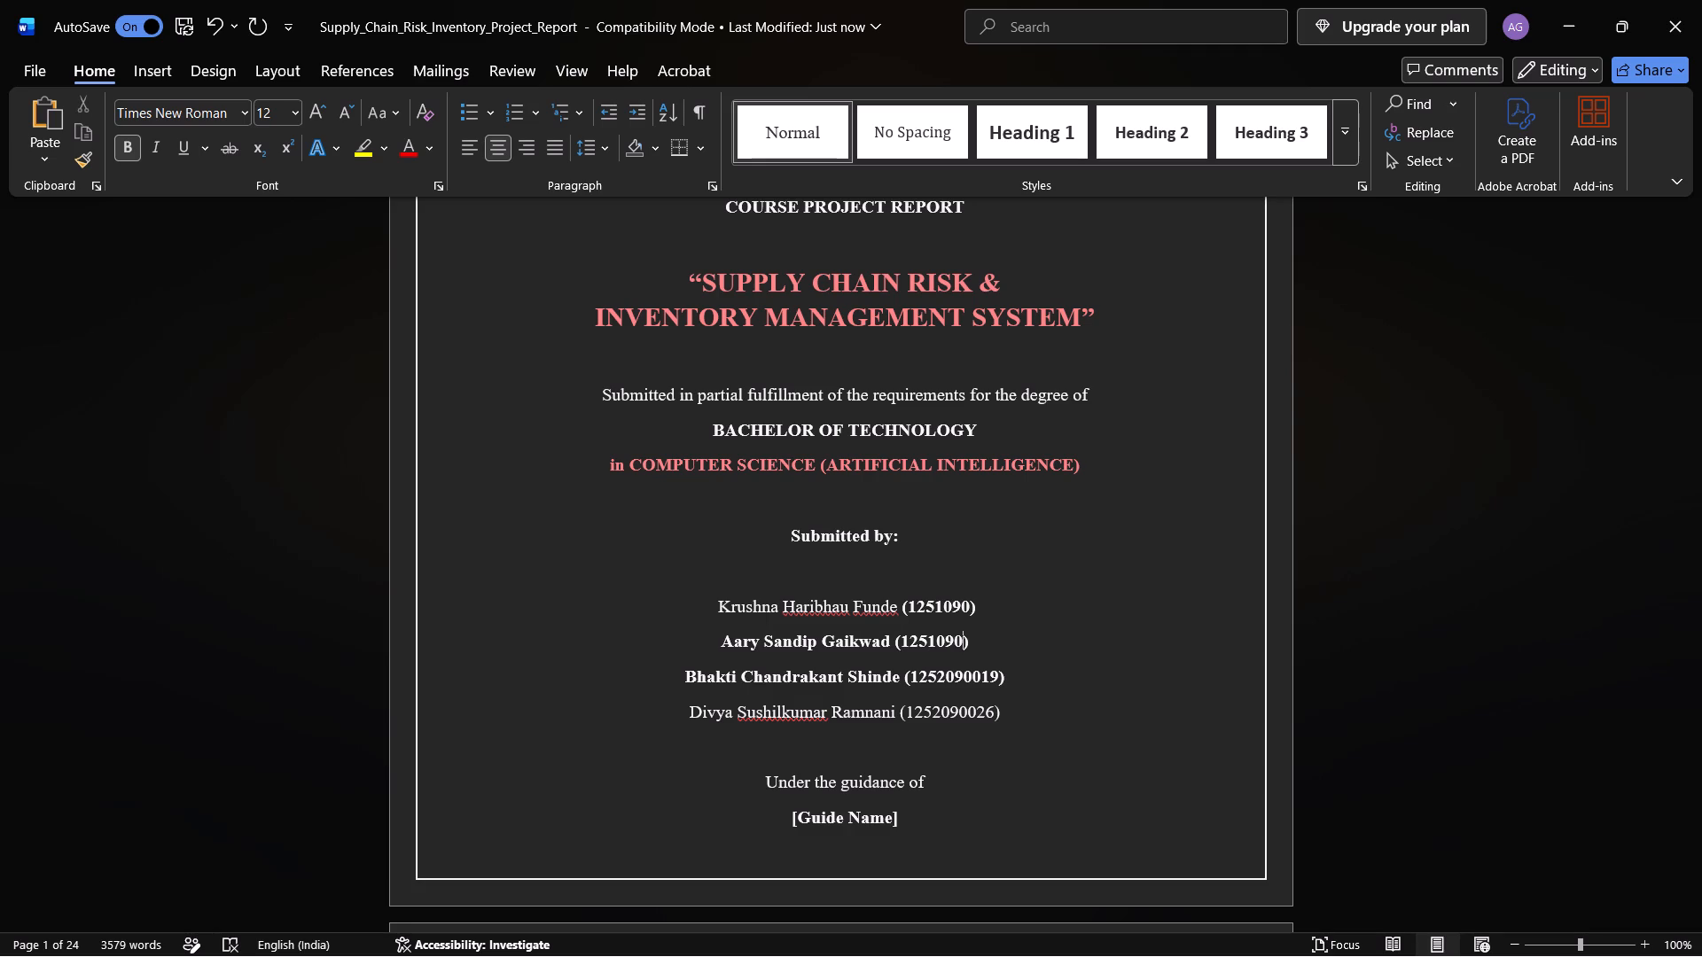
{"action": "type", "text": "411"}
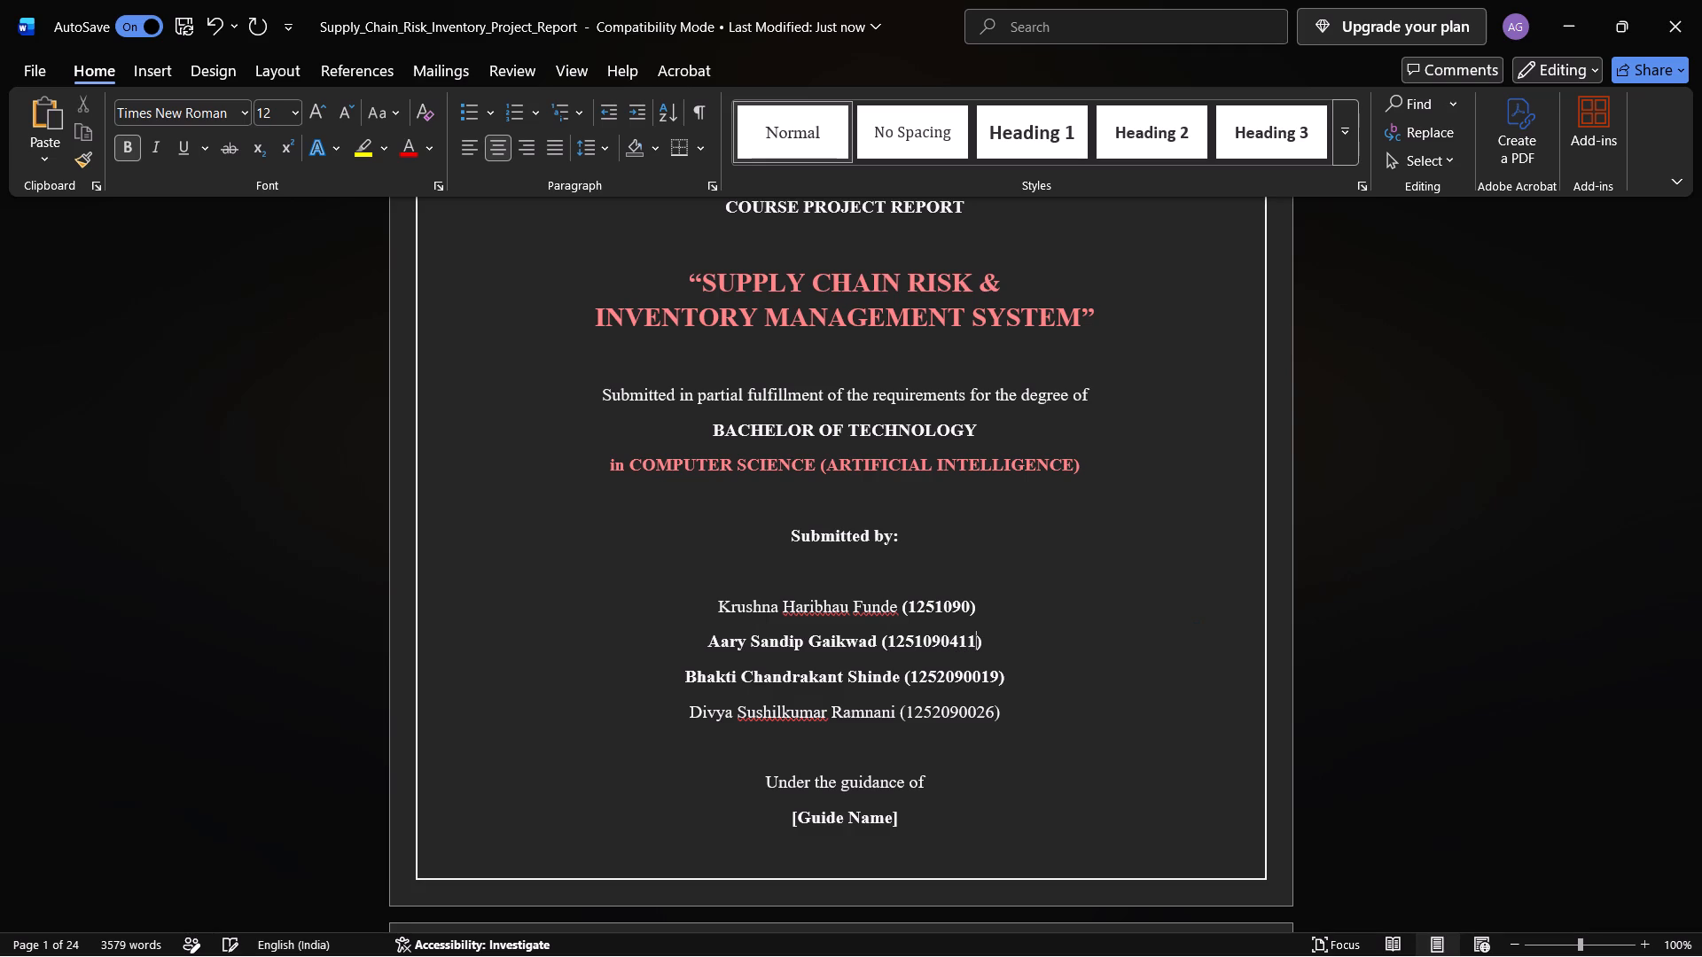
Delete the student's full name from the third line under "Submitted by:", keeping the ID in parentheses.
{"action": "left_click", "coordinate": [902, 673]}
{"action": "key", "text": "BackSpace"}
{"action": "key", "text": "BackSpace"}
{"action": "key", "text": "BackSpace"}
{"action": "key", "text": "BackSpace"}
{"action": "key", "text": "BackSpace"}
{"action": "key", "text": "BackSpace"}
{"action": "key", "text": "BackSpace"}
{"action": "key", "text": "BackSpace"}
{"action": "key", "text": "BackSpace"}
{"action": "key", "text": "BackSpace"}
{"action": "key", "text": "BackSpace"}
{"action": "key", "text": "BackSpace"}
{"action": "key", "text": "BackSpace"}
{"action": "key", "text": "BackSpace"}
{"action": "key", "text": "BackSpace"}
{"action": "key", "text": "BackSpace"}
{"action": "key", "text": "BackSpace"}
{"action": "key", "text": "BackSpace"}
{"action": "key", "text": "BackSpace"}
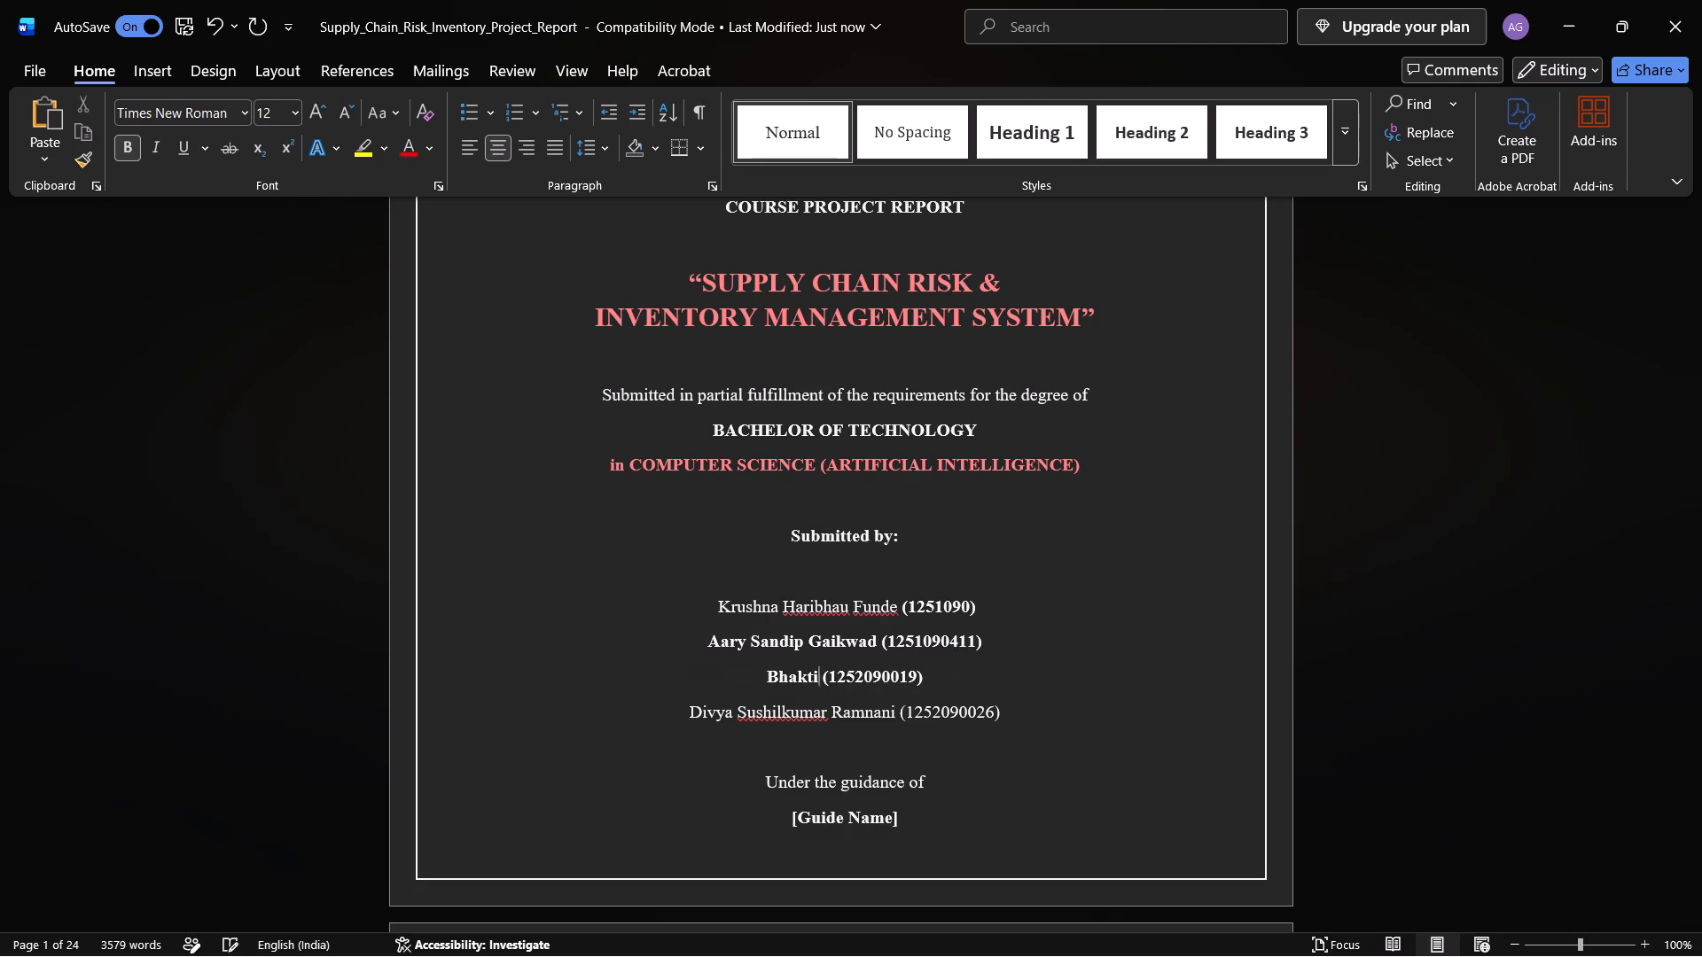
{"action": "key", "text": "BackSpace"}
{"action": "key", "text": "BackSpace"}
{"action": "key", "text": "BackSpace"}
{"action": "key", "text": "BackSpace"}
{"action": "key", "text": "BackSpace"}
{"action": "key", "text": "BackSpace"}
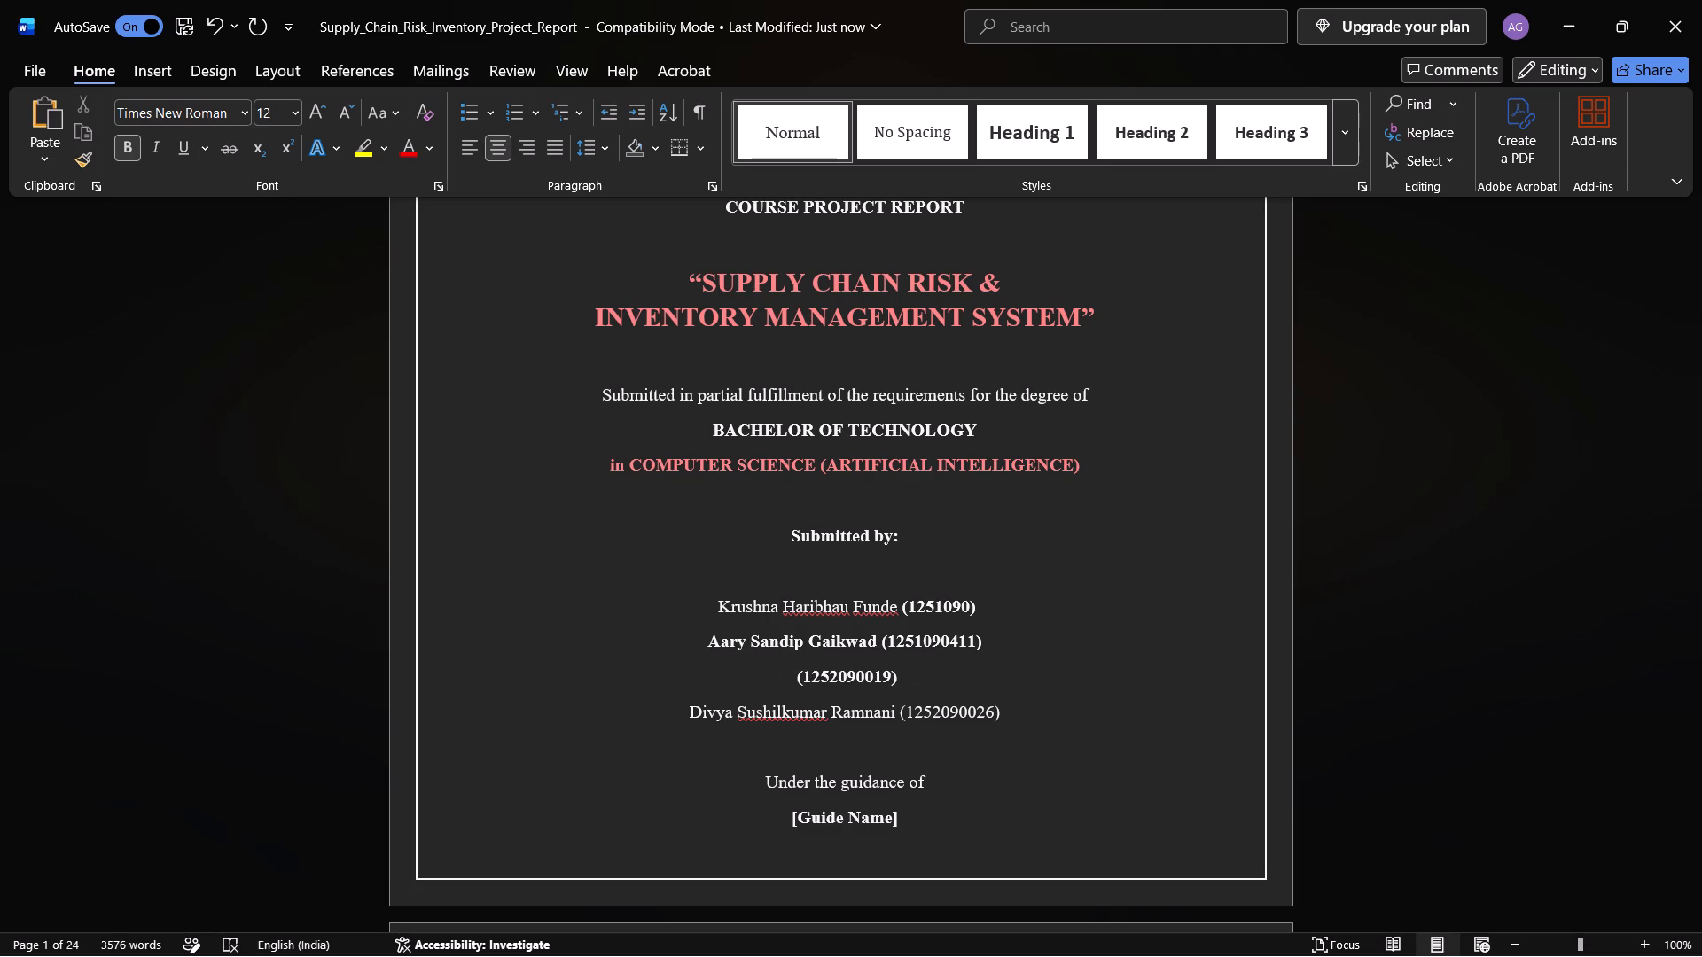
Enter the third team member's full name before the ID on the third student line.
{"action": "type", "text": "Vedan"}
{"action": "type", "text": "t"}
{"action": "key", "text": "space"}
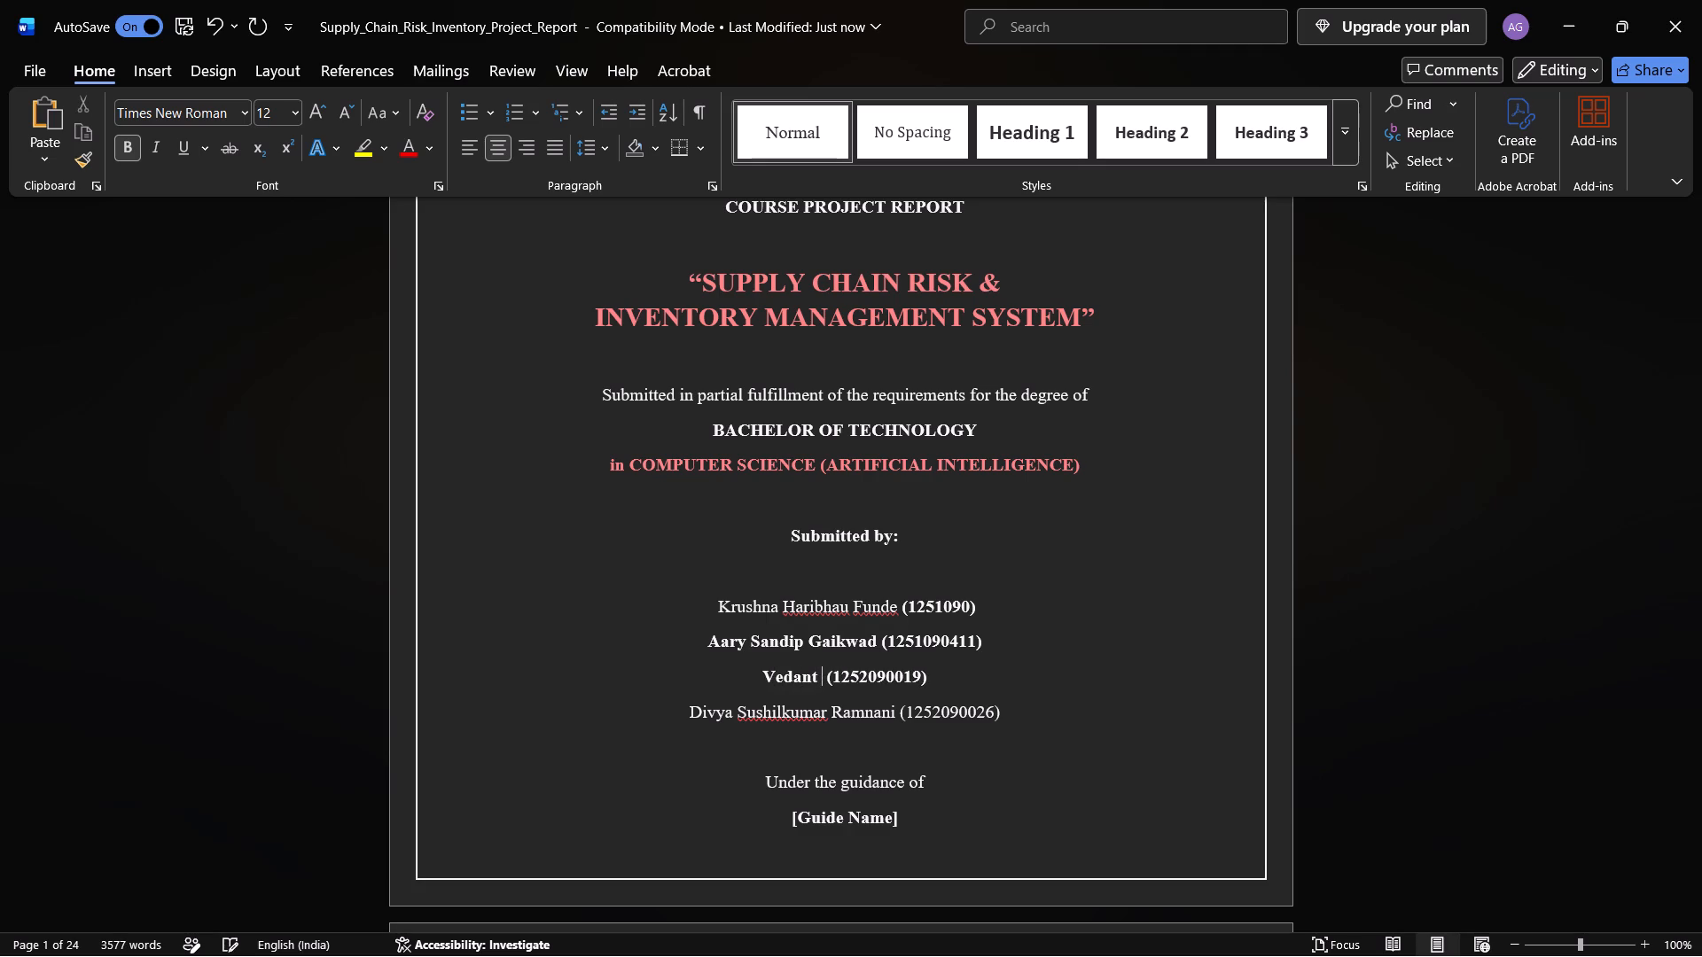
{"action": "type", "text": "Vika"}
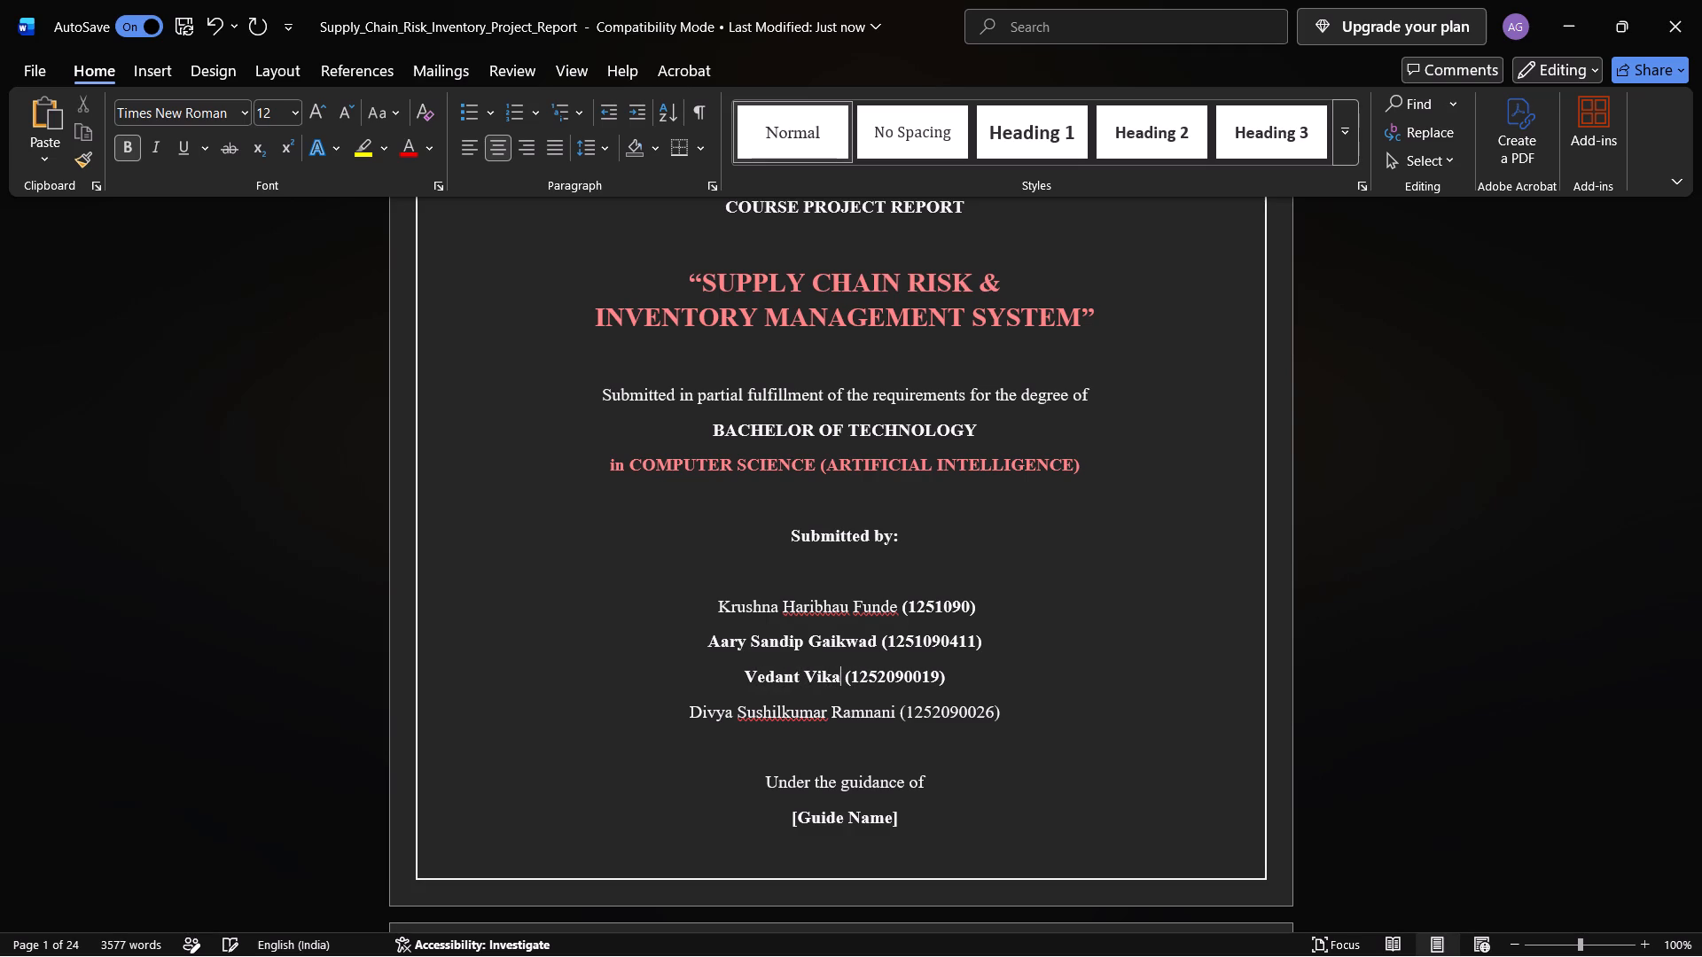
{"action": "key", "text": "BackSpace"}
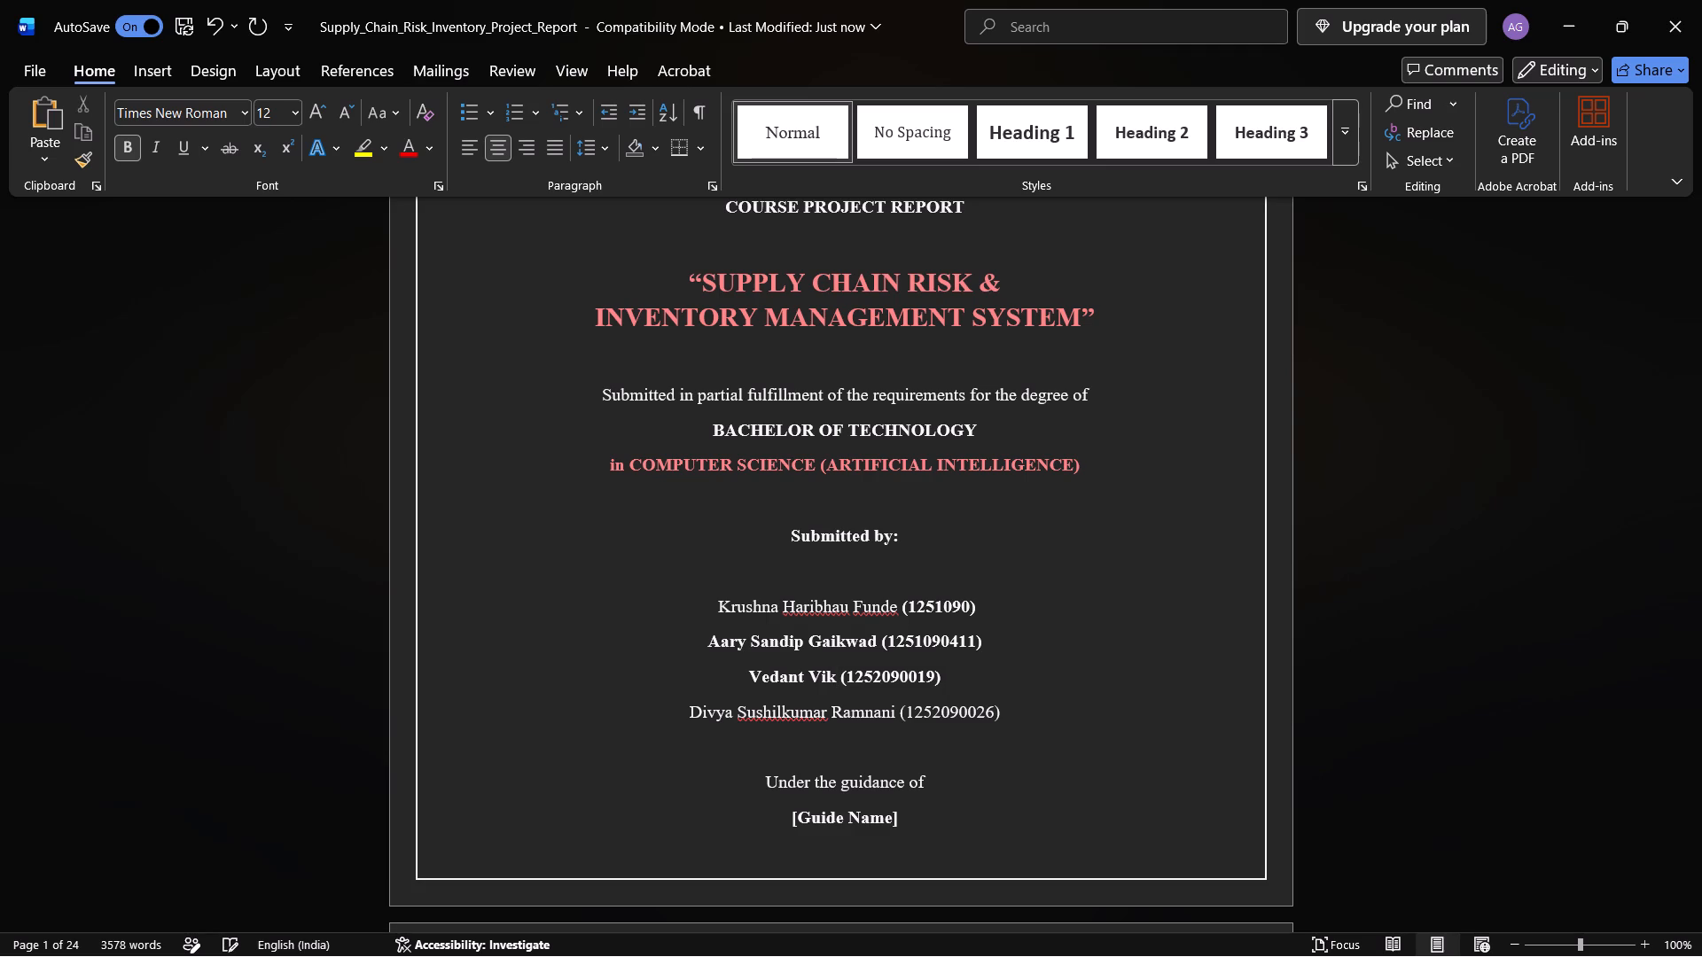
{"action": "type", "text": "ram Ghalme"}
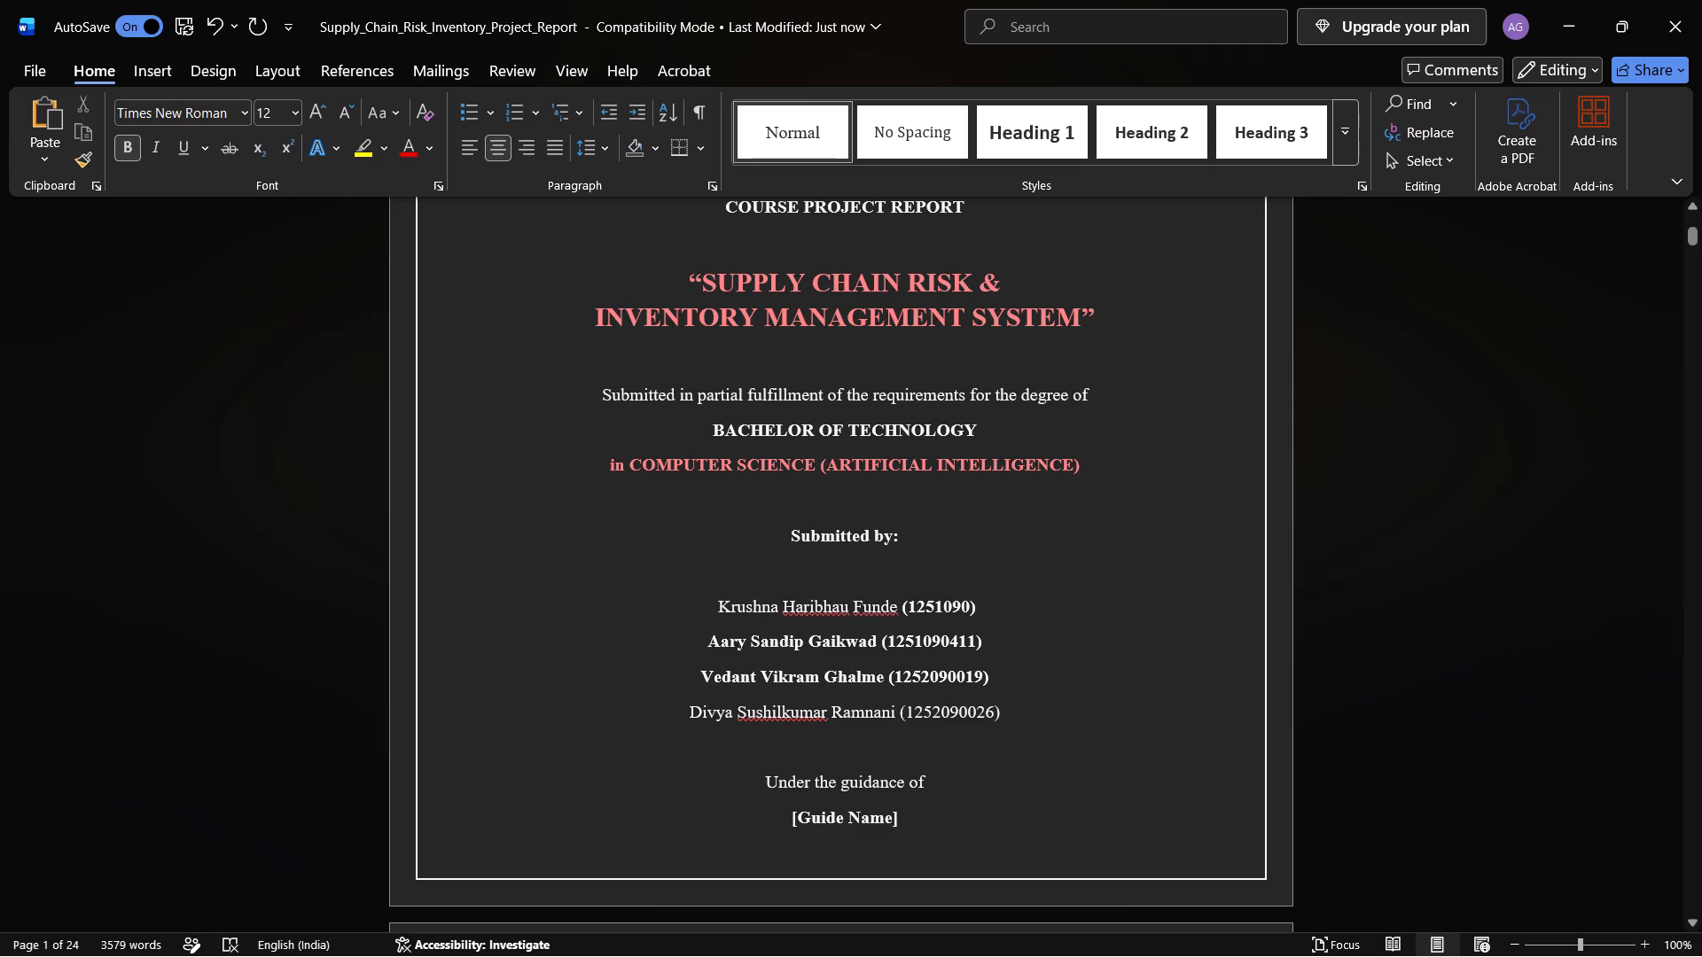
Replace the last seven digits of the third student's ID with the next four digits of the team member's ID.
{"action": "left_click", "coordinate": [980, 673]}
{"action": "key", "text": "BackSpace"}
{"action": "key", "text": "BackSpace"}
{"action": "key", "text": "BackSpace"}
{"action": "key", "text": "BackSpace"}
{"action": "key", "text": "BackSpace"}
{"action": "key", "text": "BackSpace"}
{"action": "key", "text": "BackSpace"}
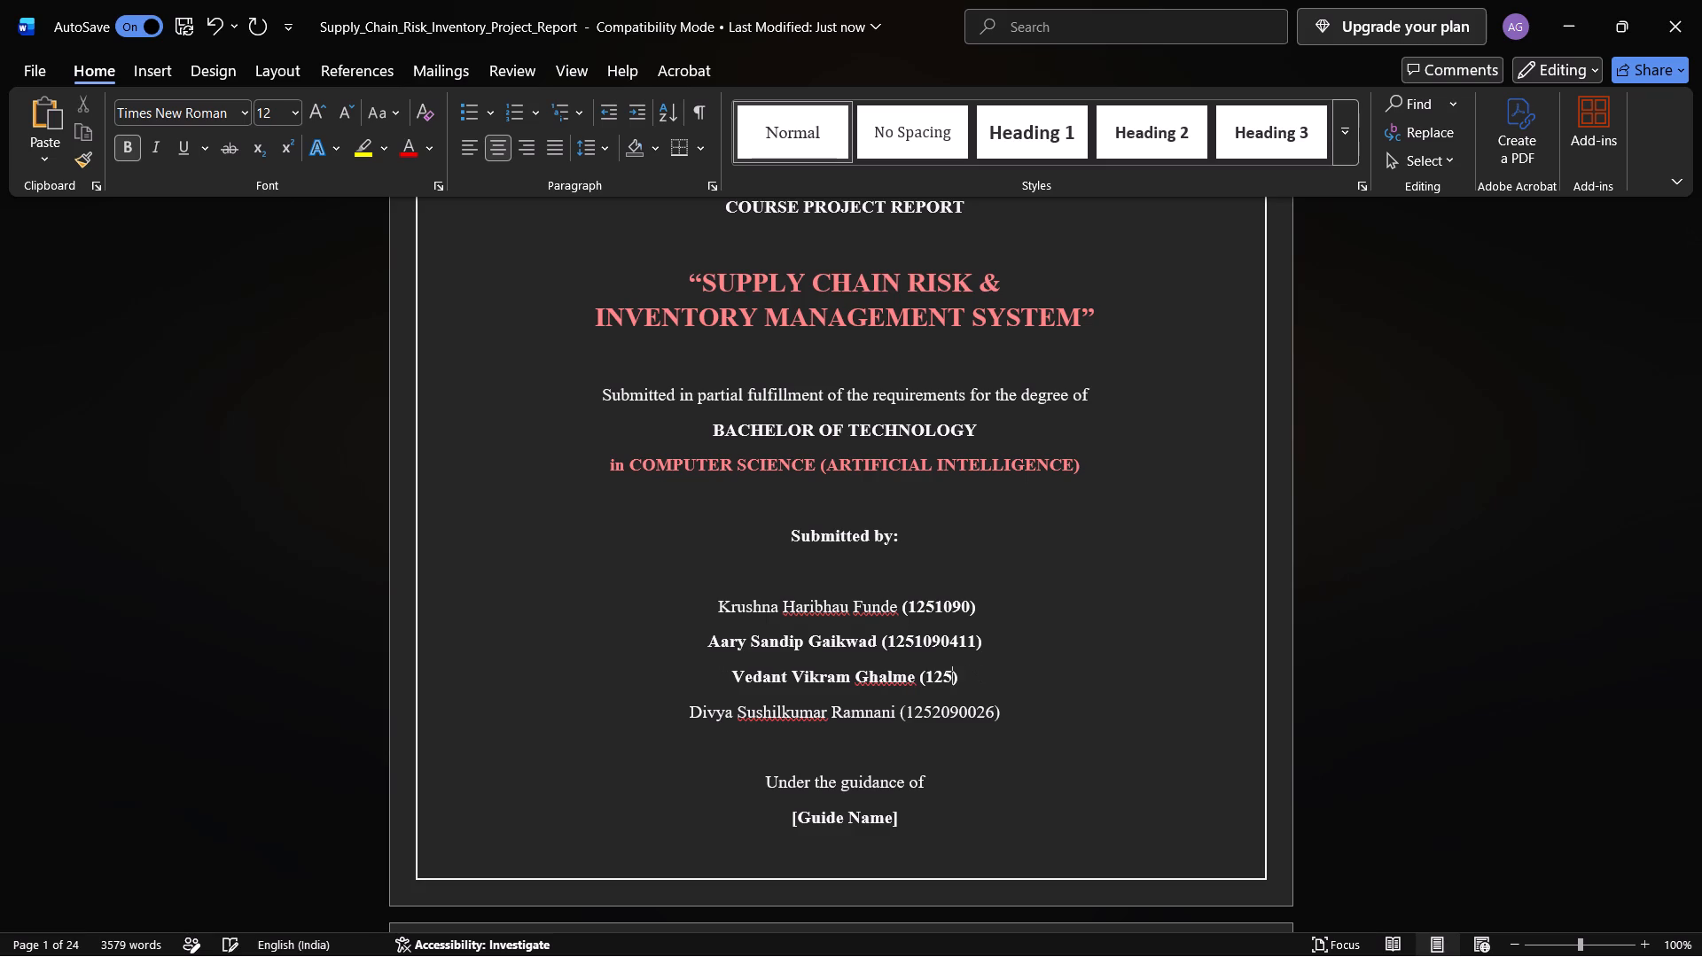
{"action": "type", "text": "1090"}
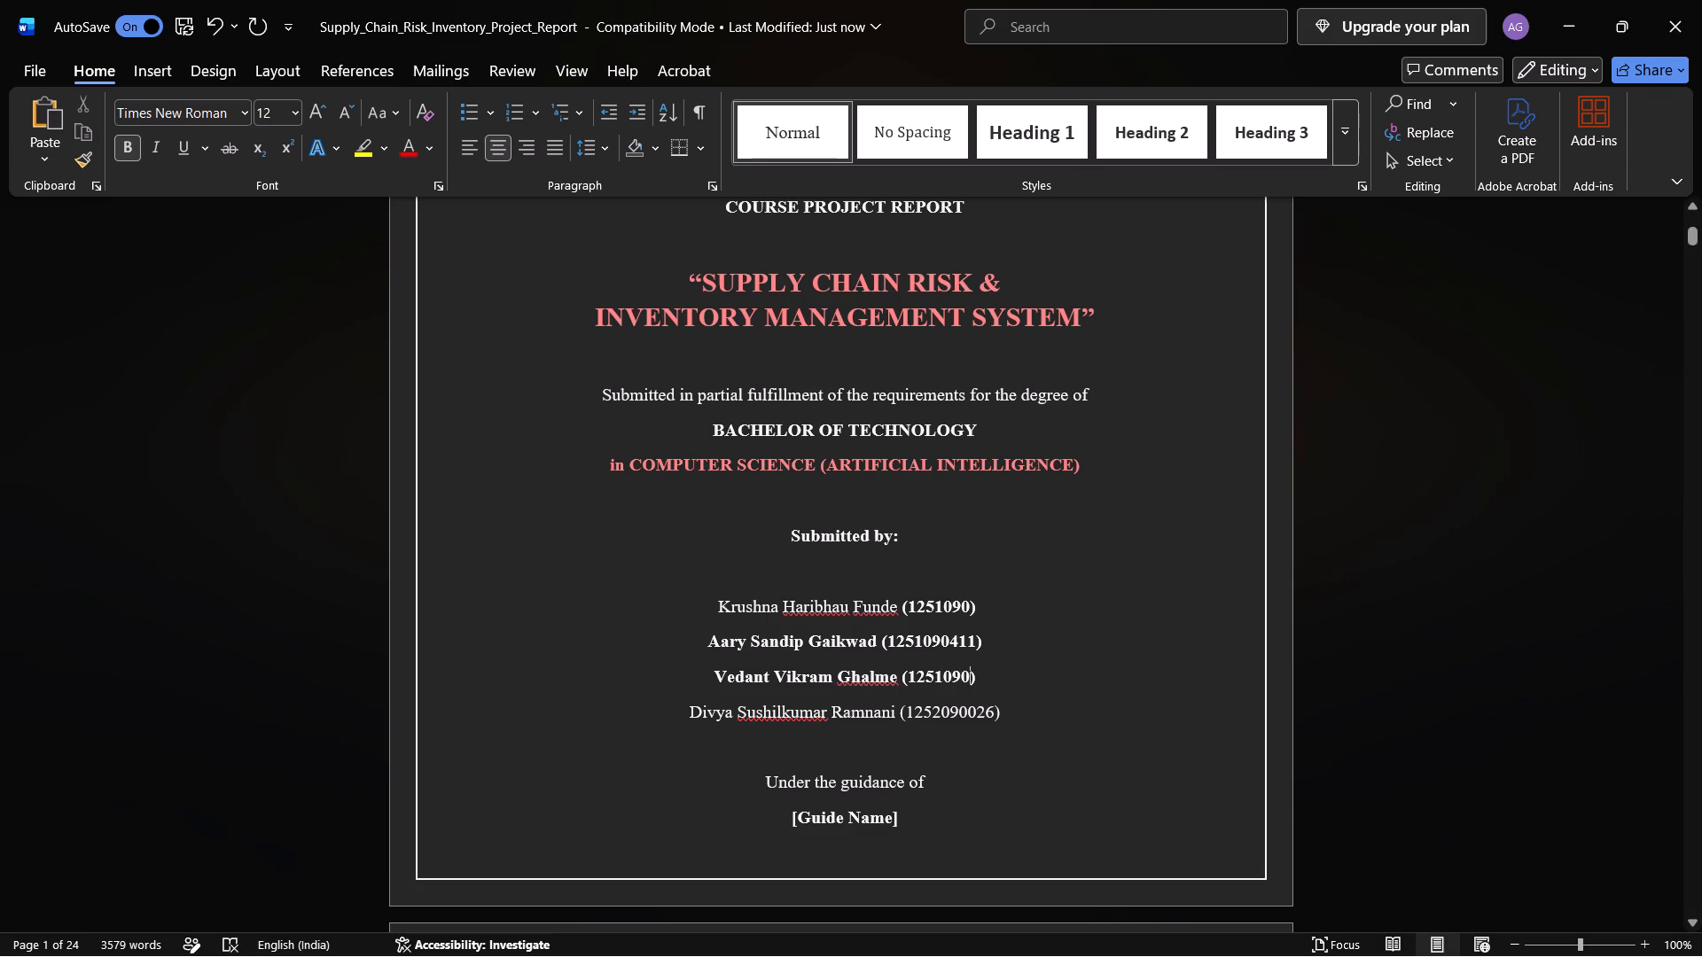
Replace the sample student's name on the fourth line with the fourth team member's full name.
{"action": "left_click", "coordinate": [992, 698]}
{"action": "left_click", "coordinate": [999, 712]}
{"action": "left_click", "coordinate": [894, 700]}
{"action": "left_click", "coordinate": [897, 708]}
{"action": "key", "text": "BackSpace"}
{"action": "key", "text": "BackSpace"}
{"action": "key", "text": "BackSpace"}
{"action": "key", "text": "BackSpace"}
{"action": "key", "text": "BackSpace"}
{"action": "key", "text": "BackSpace"}
{"action": "key", "text": "BackSpace"}
{"action": "key", "text": "BackSpace"}
{"action": "key", "text": "BackSpace"}
{"action": "key", "text": "BackSpace"}
{"action": "key", "text": "BackSpace"}
{"action": "key", "text": "BackSpace"}
{"action": "key", "text": "BackSpace"}
{"action": "key", "text": "BackSpace"}
{"action": "key", "text": "BackSpace"}
{"action": "key", "text": "BackSpace"}
{"action": "key", "text": "BackSpace"}
{"action": "key", "text": "BackSpace"}
{"action": "key", "text": "BackSpace"}
{"action": "key", "text": "BackSpace"}
{"action": "key", "text": "BackSpace"}
{"action": "key", "text": "BackSpace"}
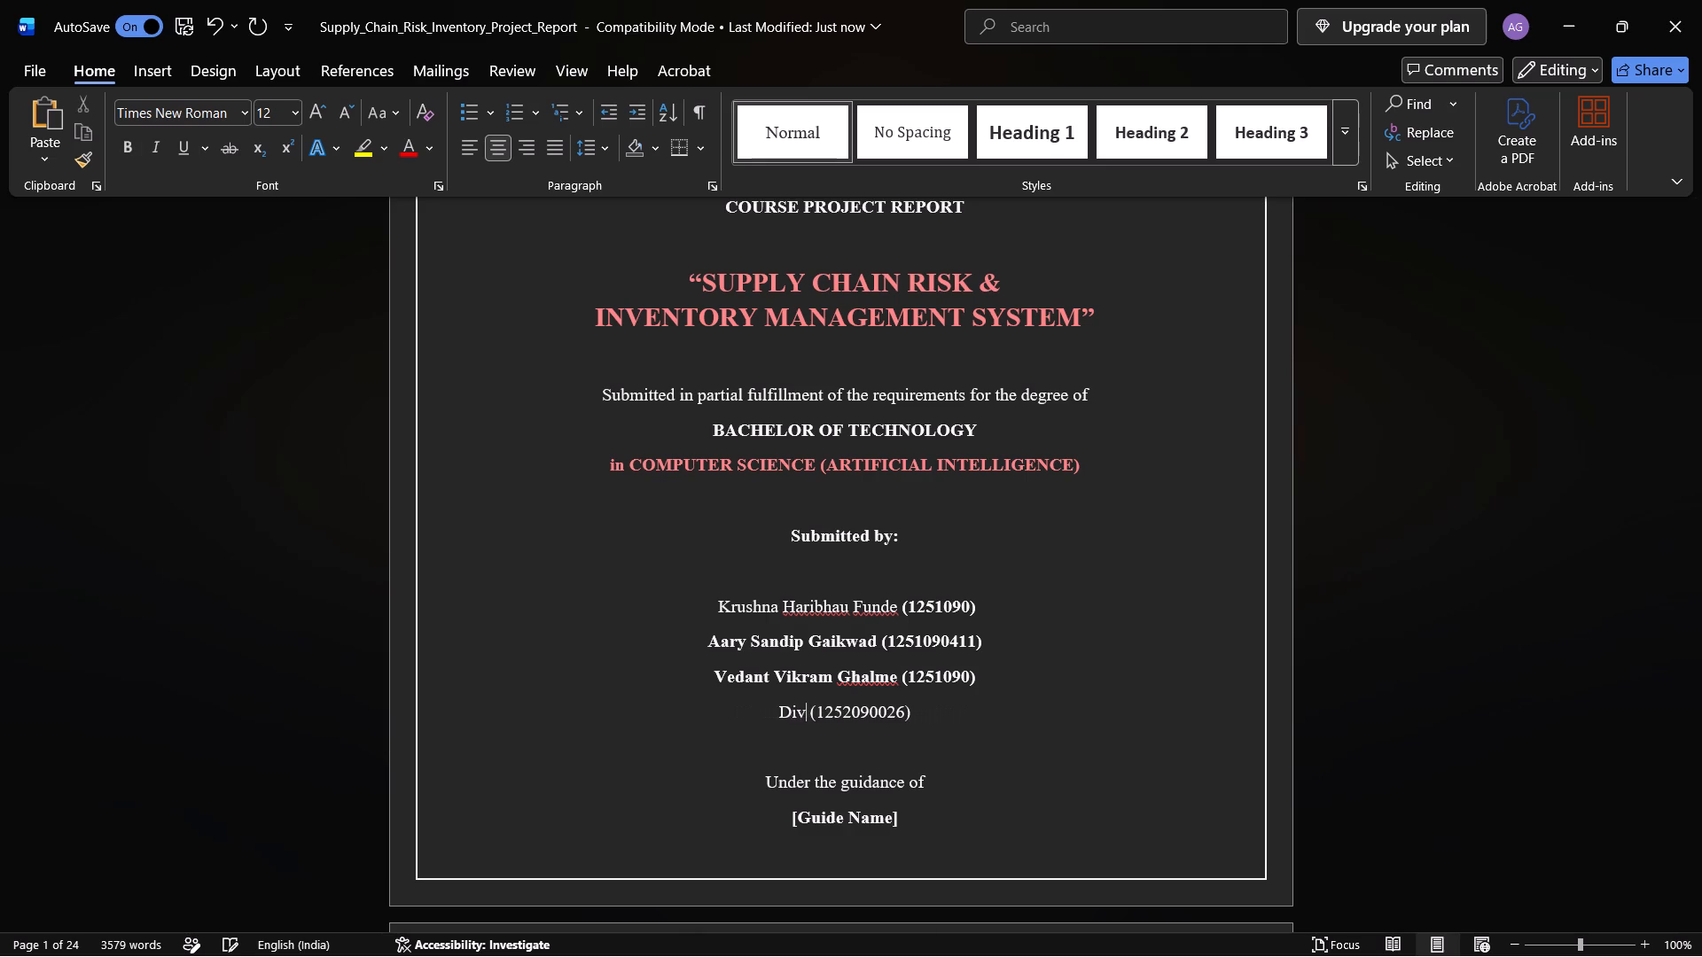
{"action": "key", "text": "BackSpace"}
{"action": "key", "text": "BackSpace"}
{"action": "key", "text": "BackSpace"}
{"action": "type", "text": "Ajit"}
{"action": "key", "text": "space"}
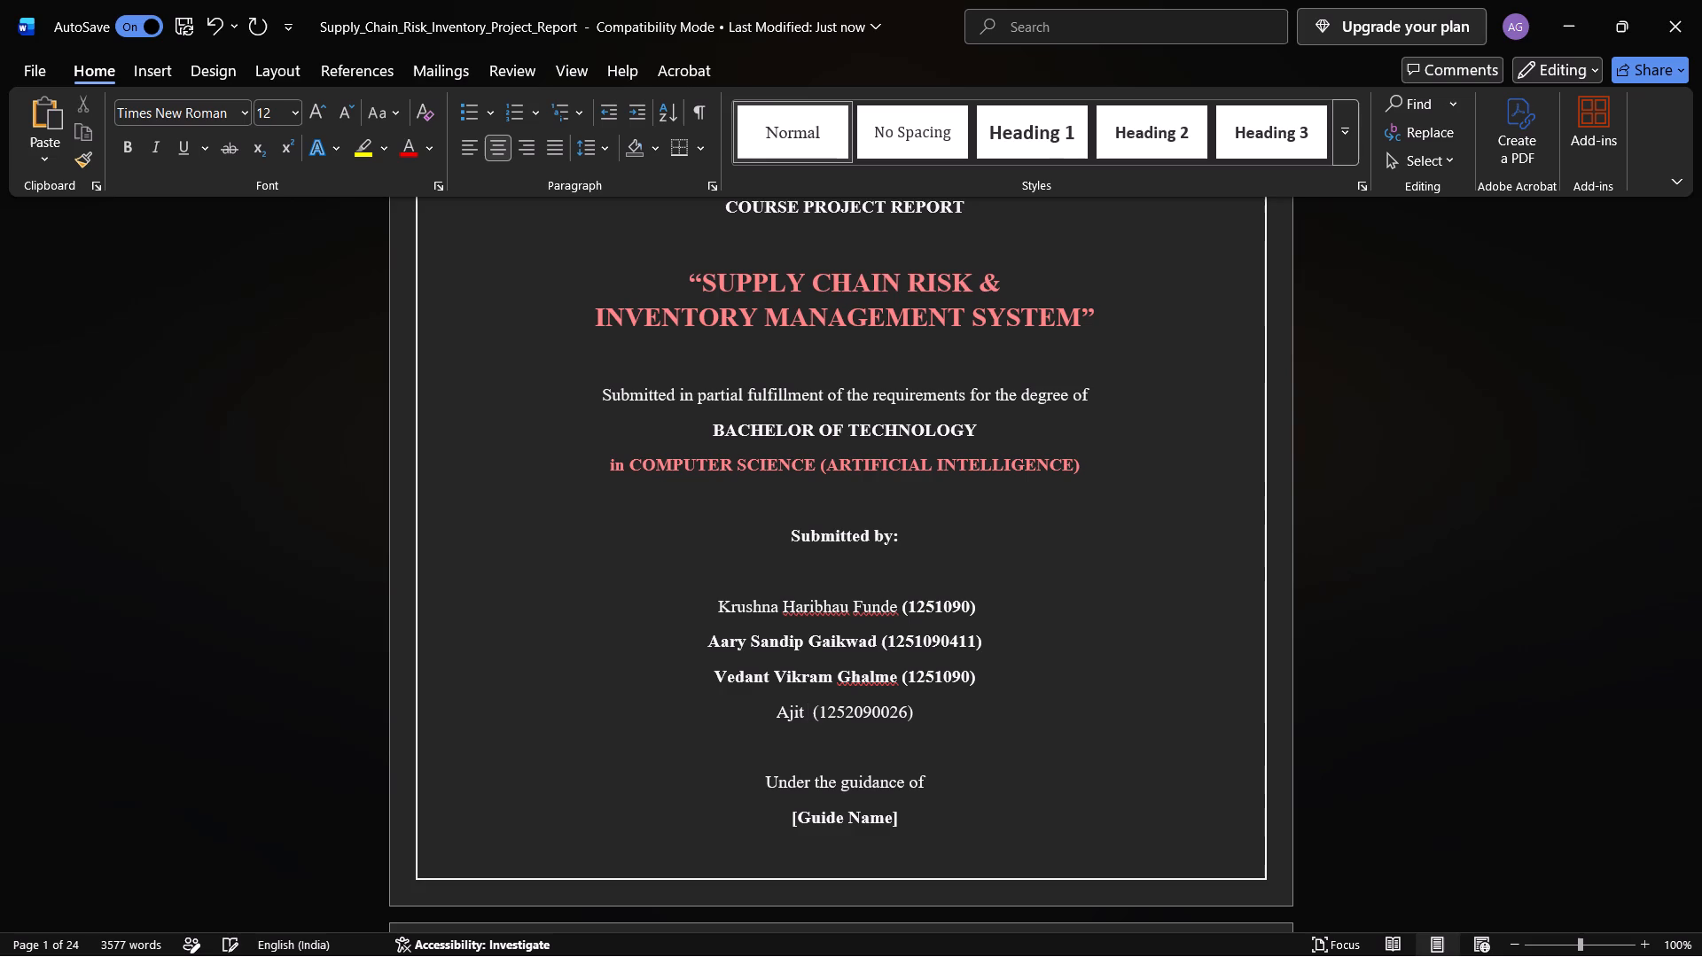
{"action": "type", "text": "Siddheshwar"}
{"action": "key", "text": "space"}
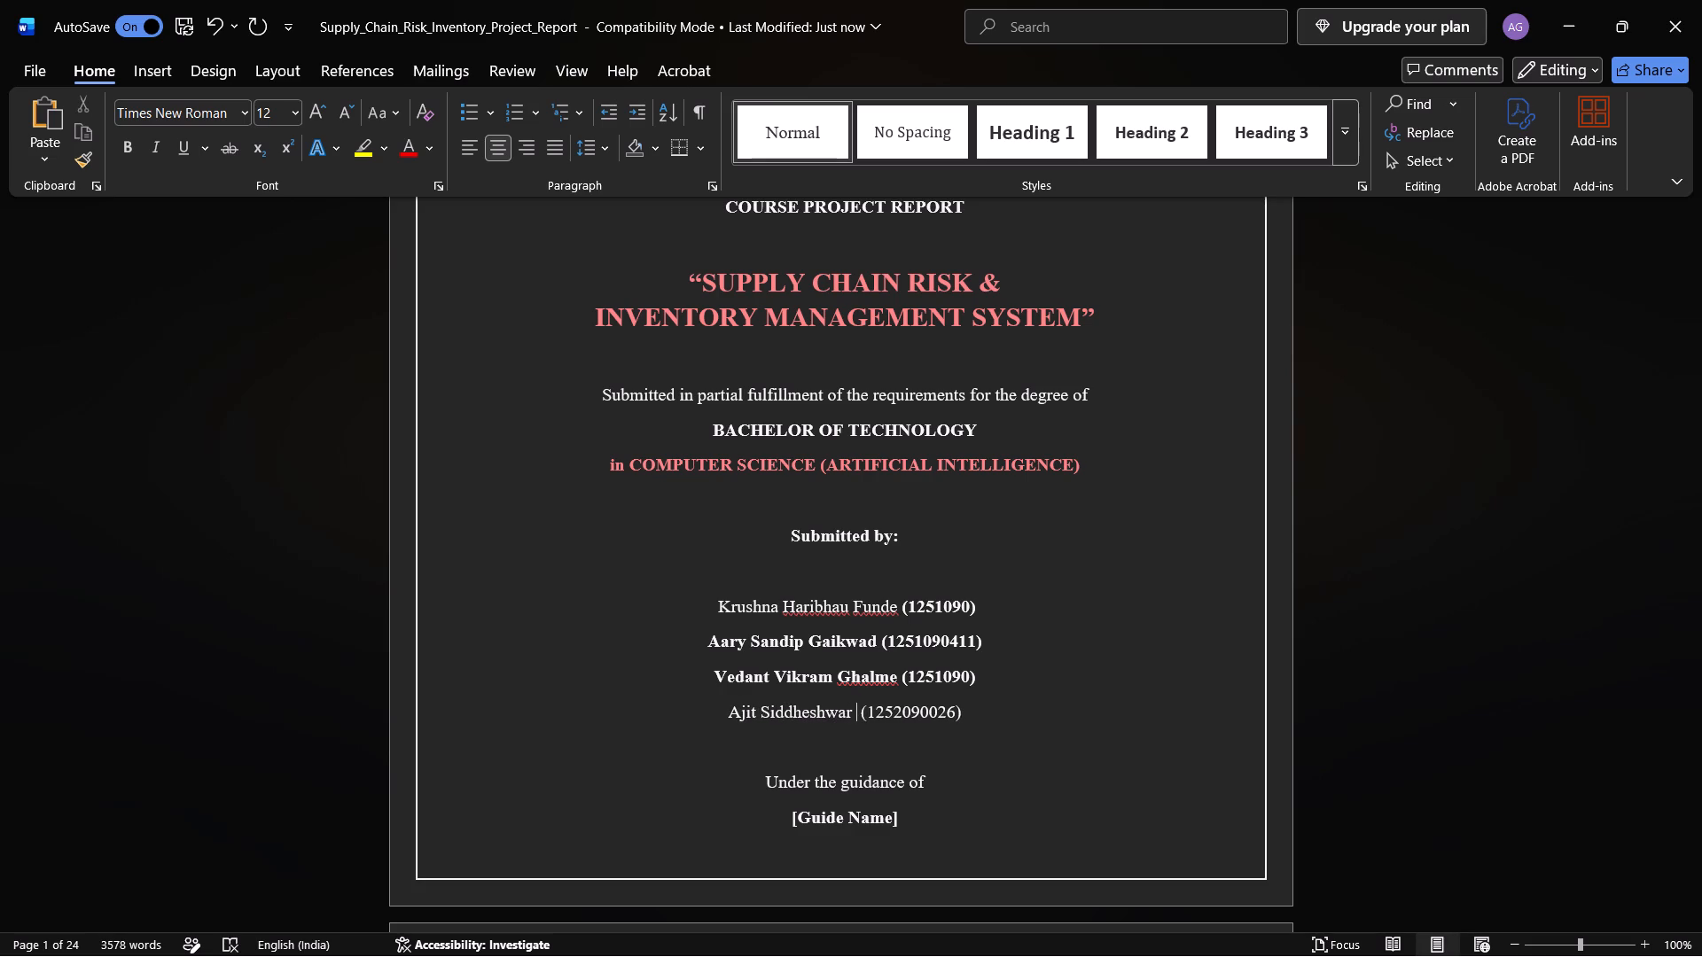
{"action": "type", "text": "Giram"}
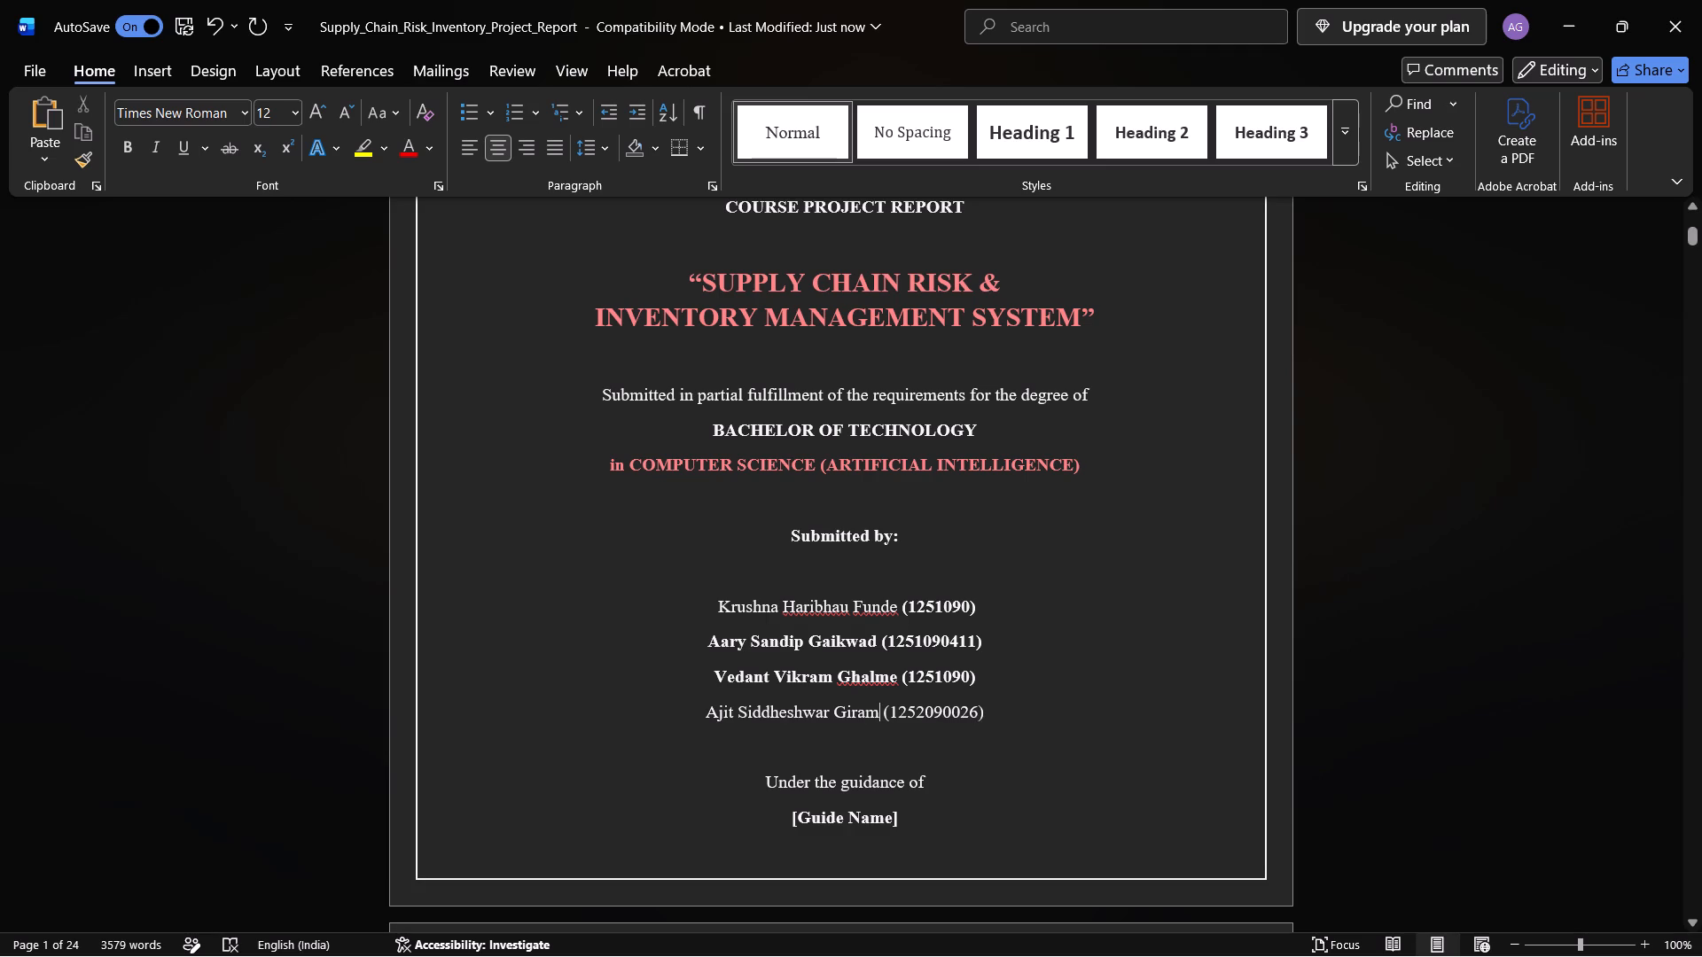
Replace the last seven digits of the fourth student's ID with the team member's next four digits and remove the blank line under "Submitted by:".
{"action": "left_click", "coordinate": [980, 707]}
{"action": "key", "text": "BackSpace"}
{"action": "key", "text": "BackSpace"}
{"action": "key", "text": "BackSpace"}
{"action": "key", "text": "BackSpace"}
{"action": "key", "text": "BackSpace"}
{"action": "key", "text": "BackSpace"}
{"action": "key", "text": "BackSpace"}
{"action": "key", "text": "BackSpace"}
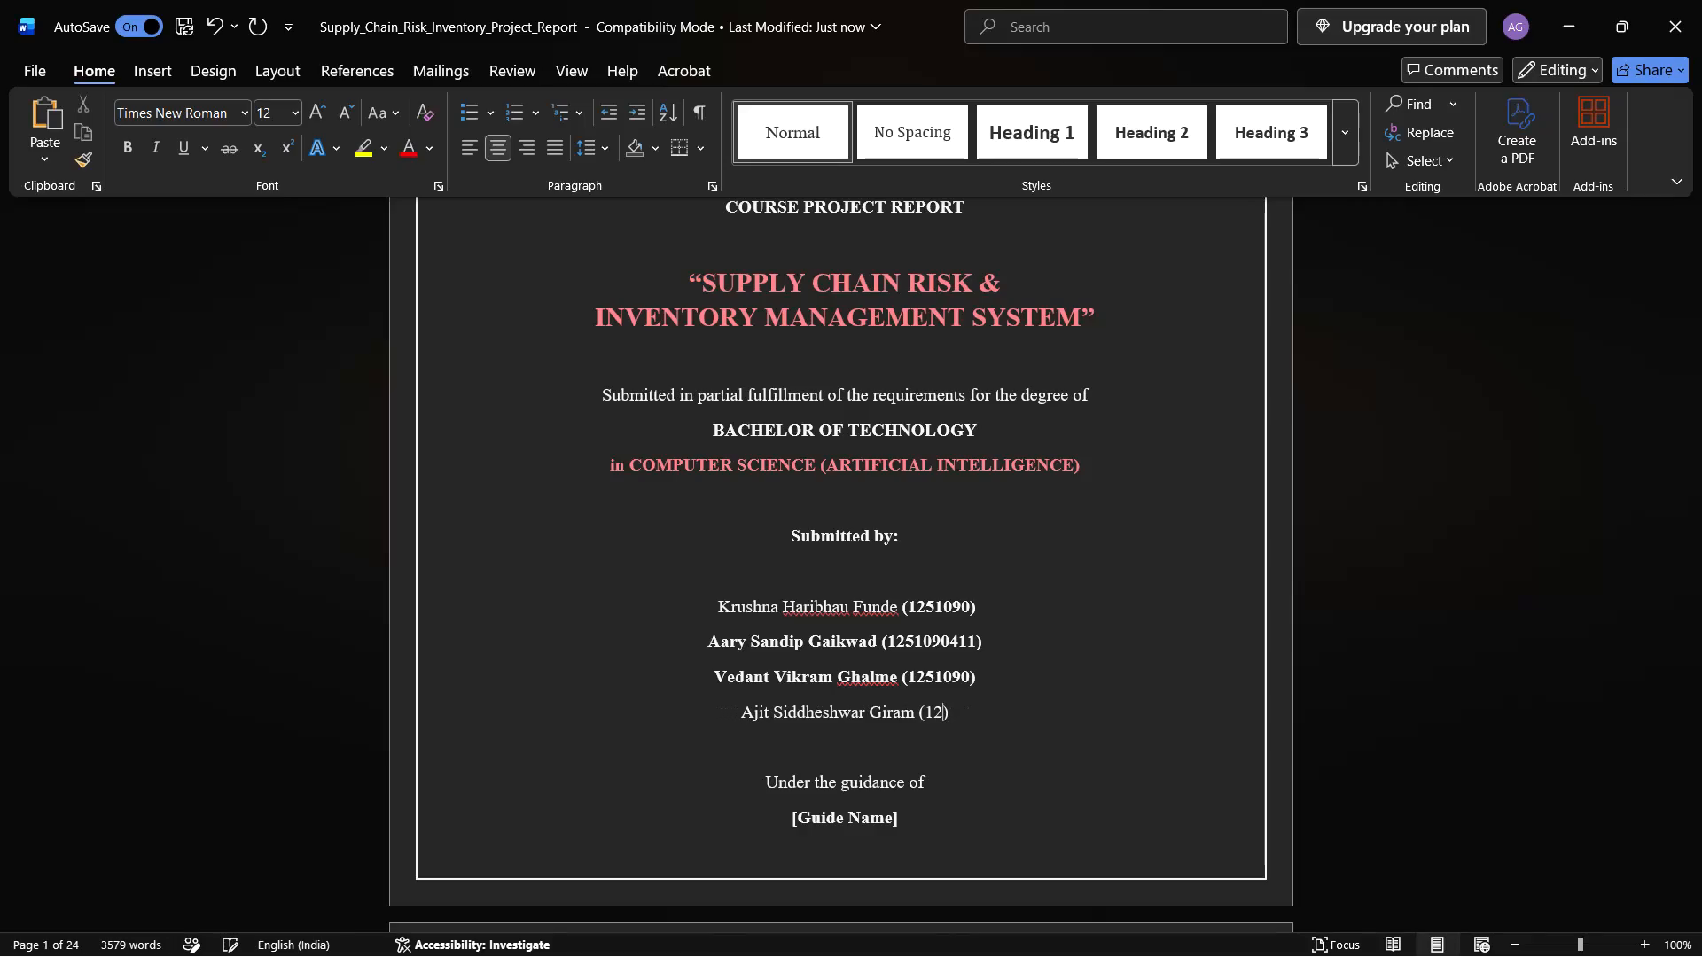
Complete the shared leading digits of the fourth student's ID inside the brackets after the name.
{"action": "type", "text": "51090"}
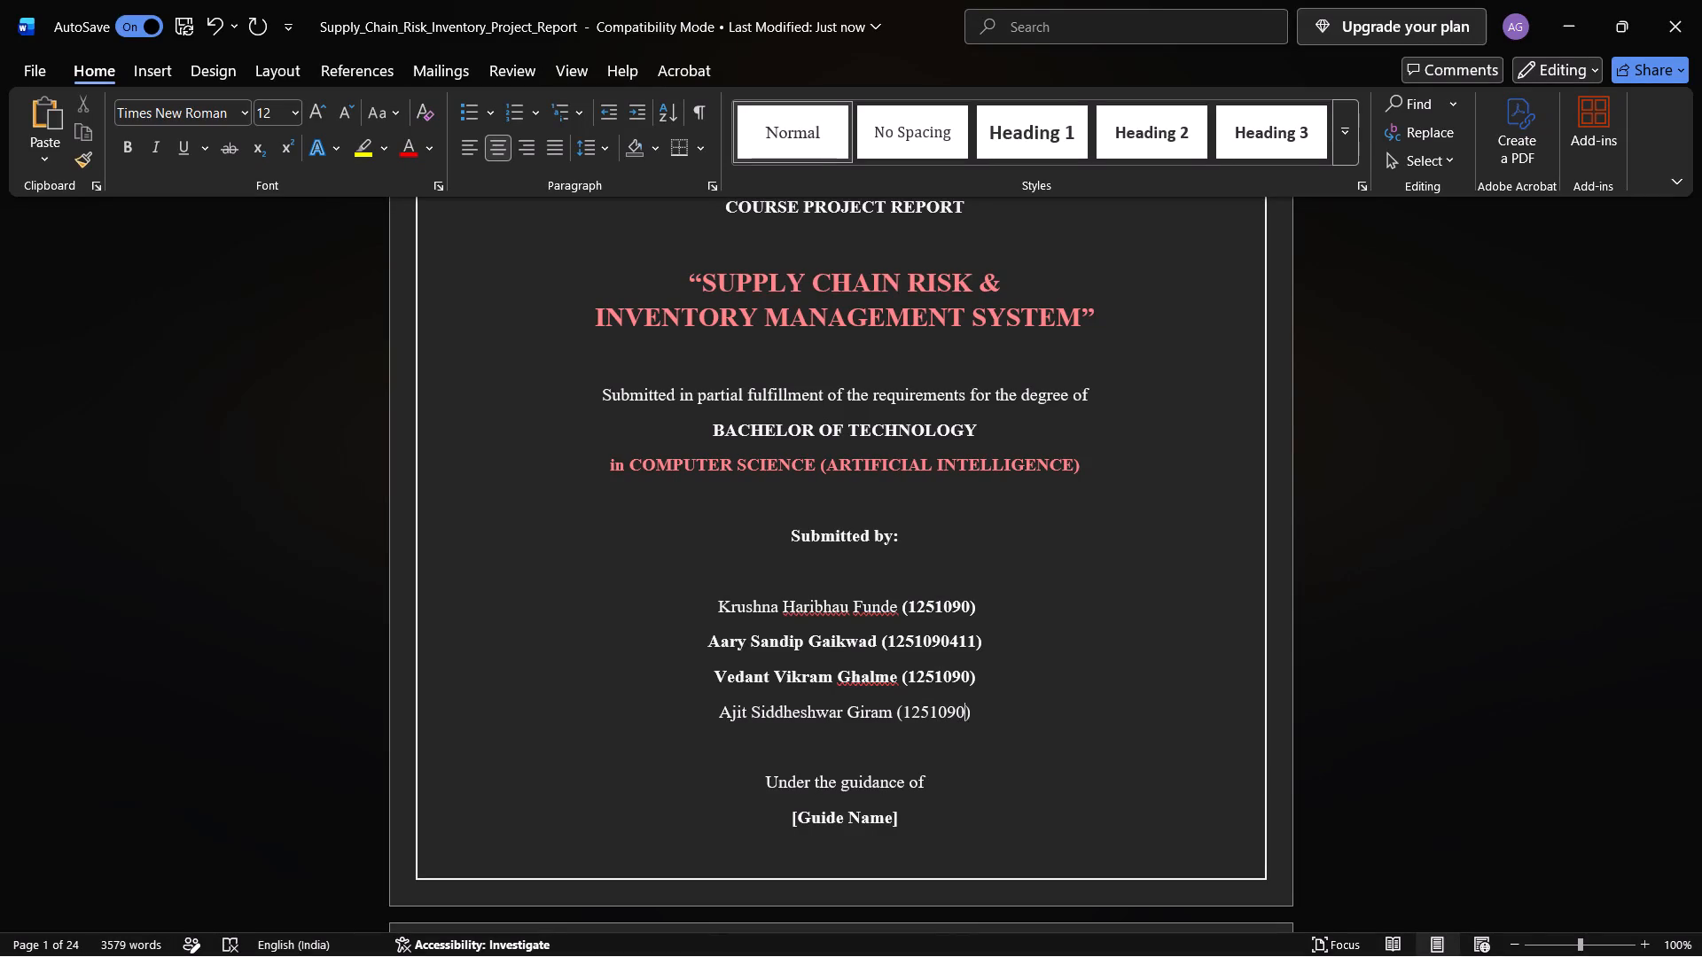
{"action": "left_click", "coordinate": [1230, 699]}
Remove the remaining blank line between "Submitted by:" and the first student's line on the title page.
{"action": "scroll", "coordinate": [1213, 699], "scroll_direction": "down", "scroll_amount": 1}
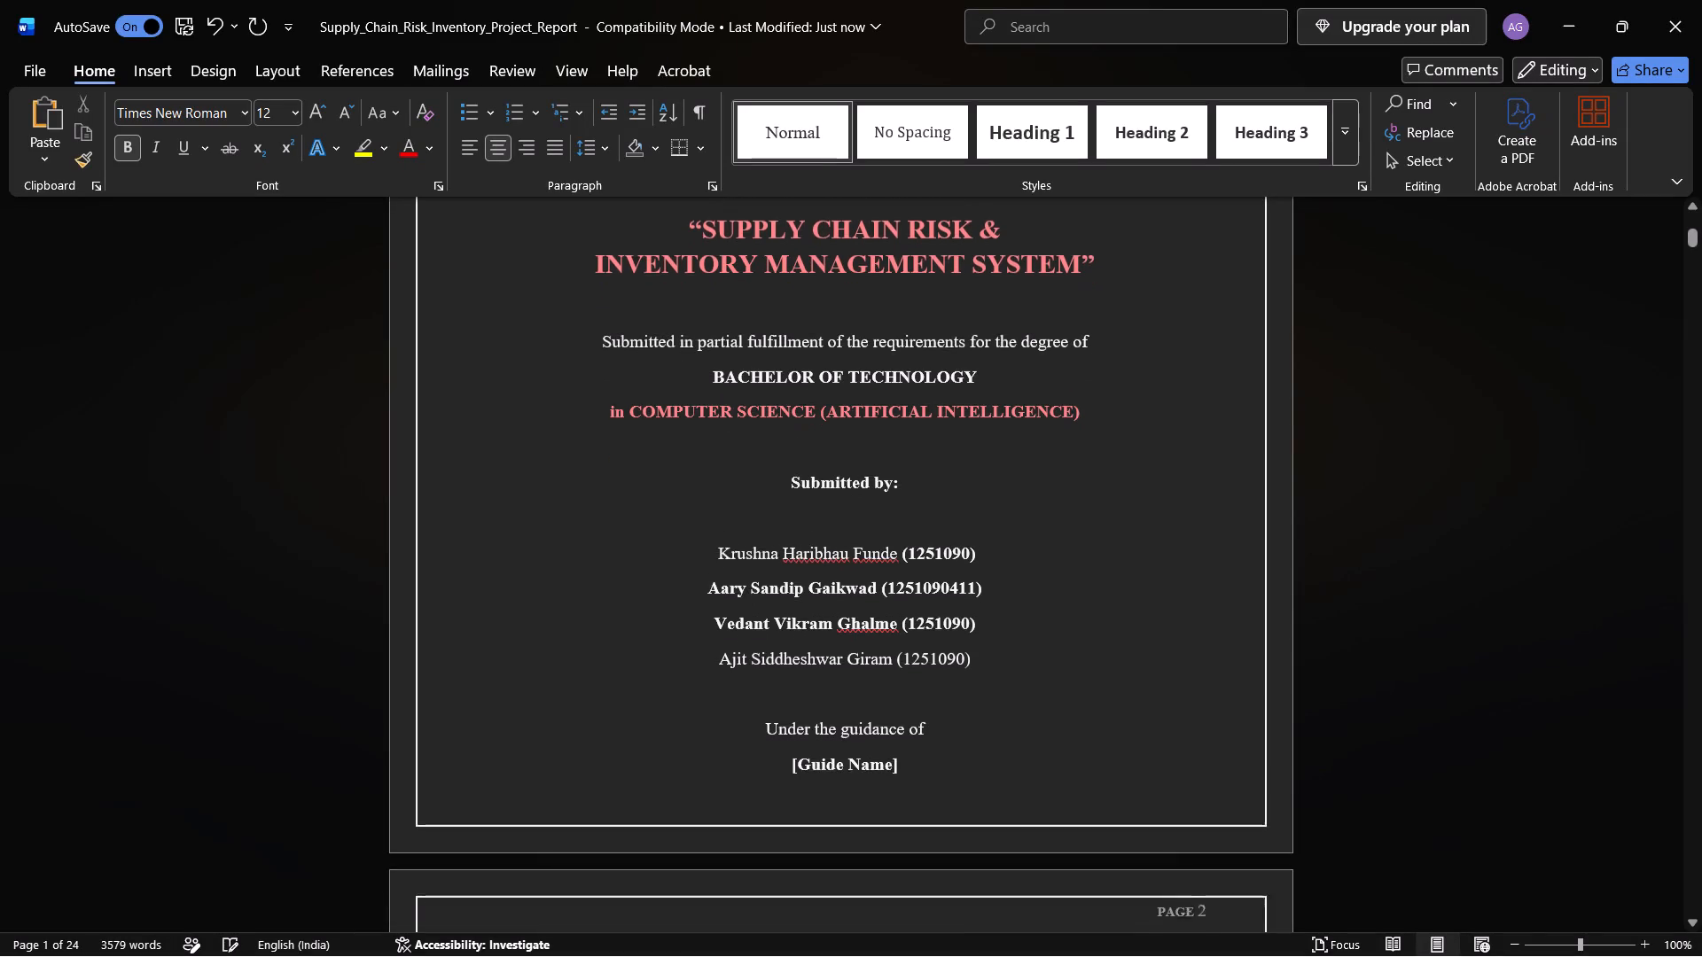
{"action": "scroll", "coordinate": [1105, 684], "scroll_direction": "down", "scroll_amount": 3}
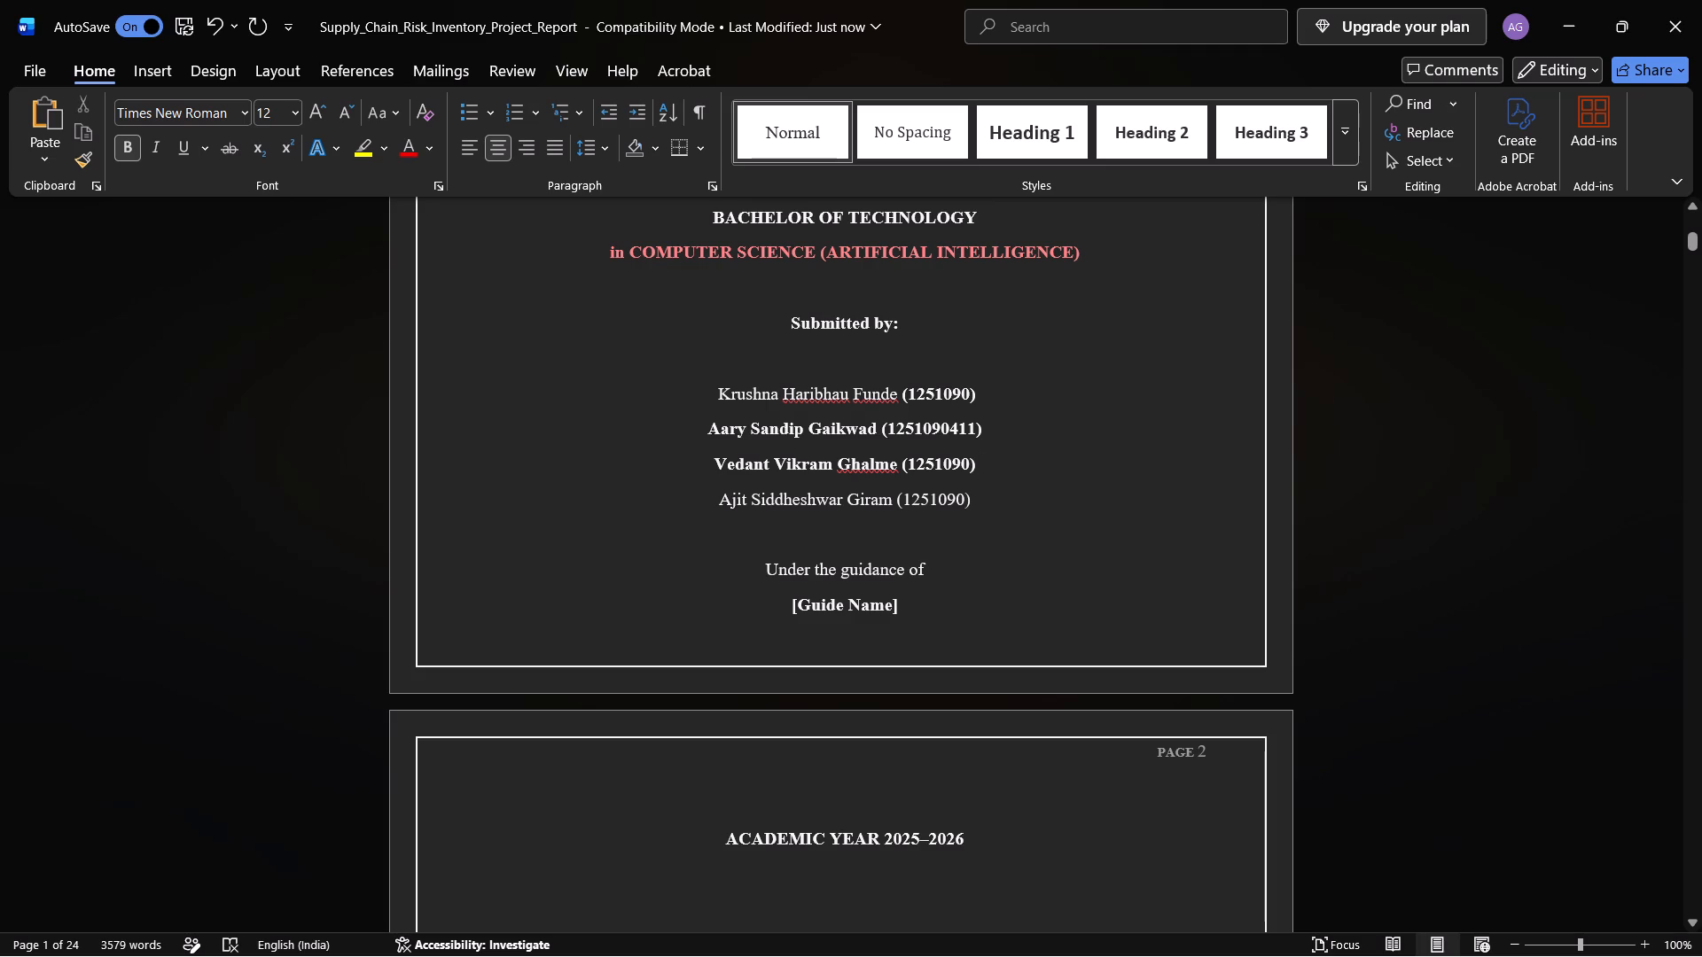
{"action": "left_click", "coordinate": [890, 605]}
{"action": "scroll", "coordinate": [1103, 522], "scroll_direction": "down", "scroll_amount": 6}
{"action": "scroll", "coordinate": [1103, 524], "scroll_direction": "up", "scroll_amount": 2}
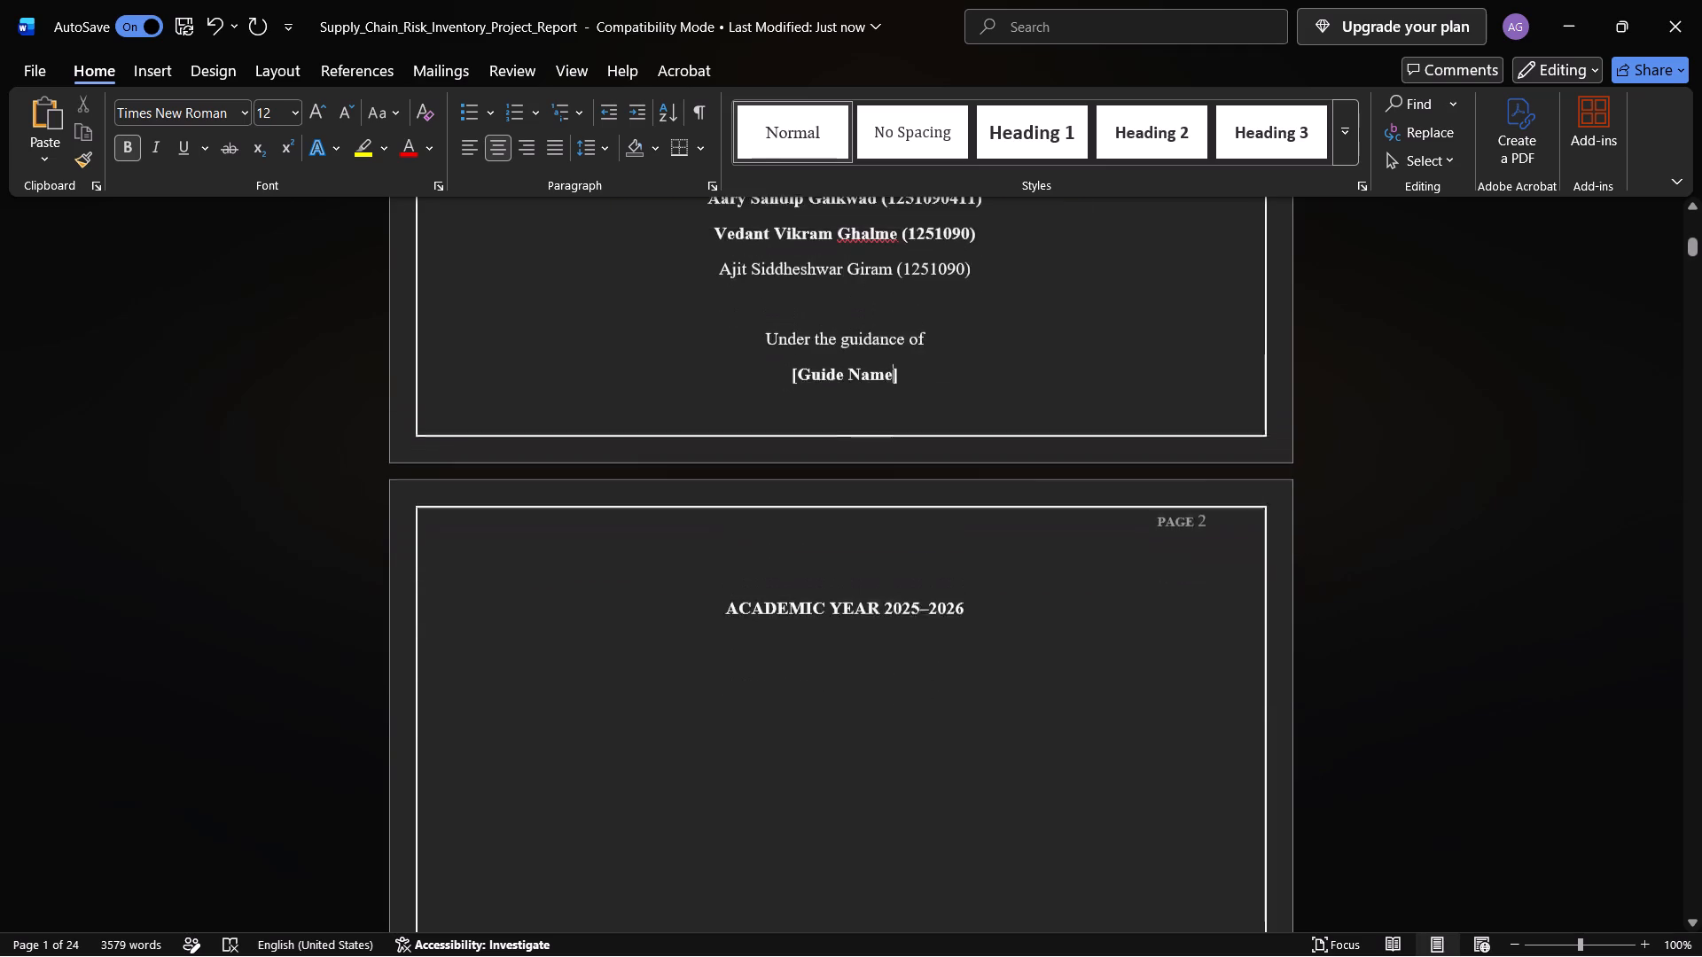
{"action": "scroll", "coordinate": [1097, 524], "scroll_direction": "up", "scroll_amount": 2}
{"action": "scroll", "coordinate": [981, 419], "scroll_direction": "up", "scroll_amount": 3}
{"action": "left_click", "coordinate": [860, 401]}
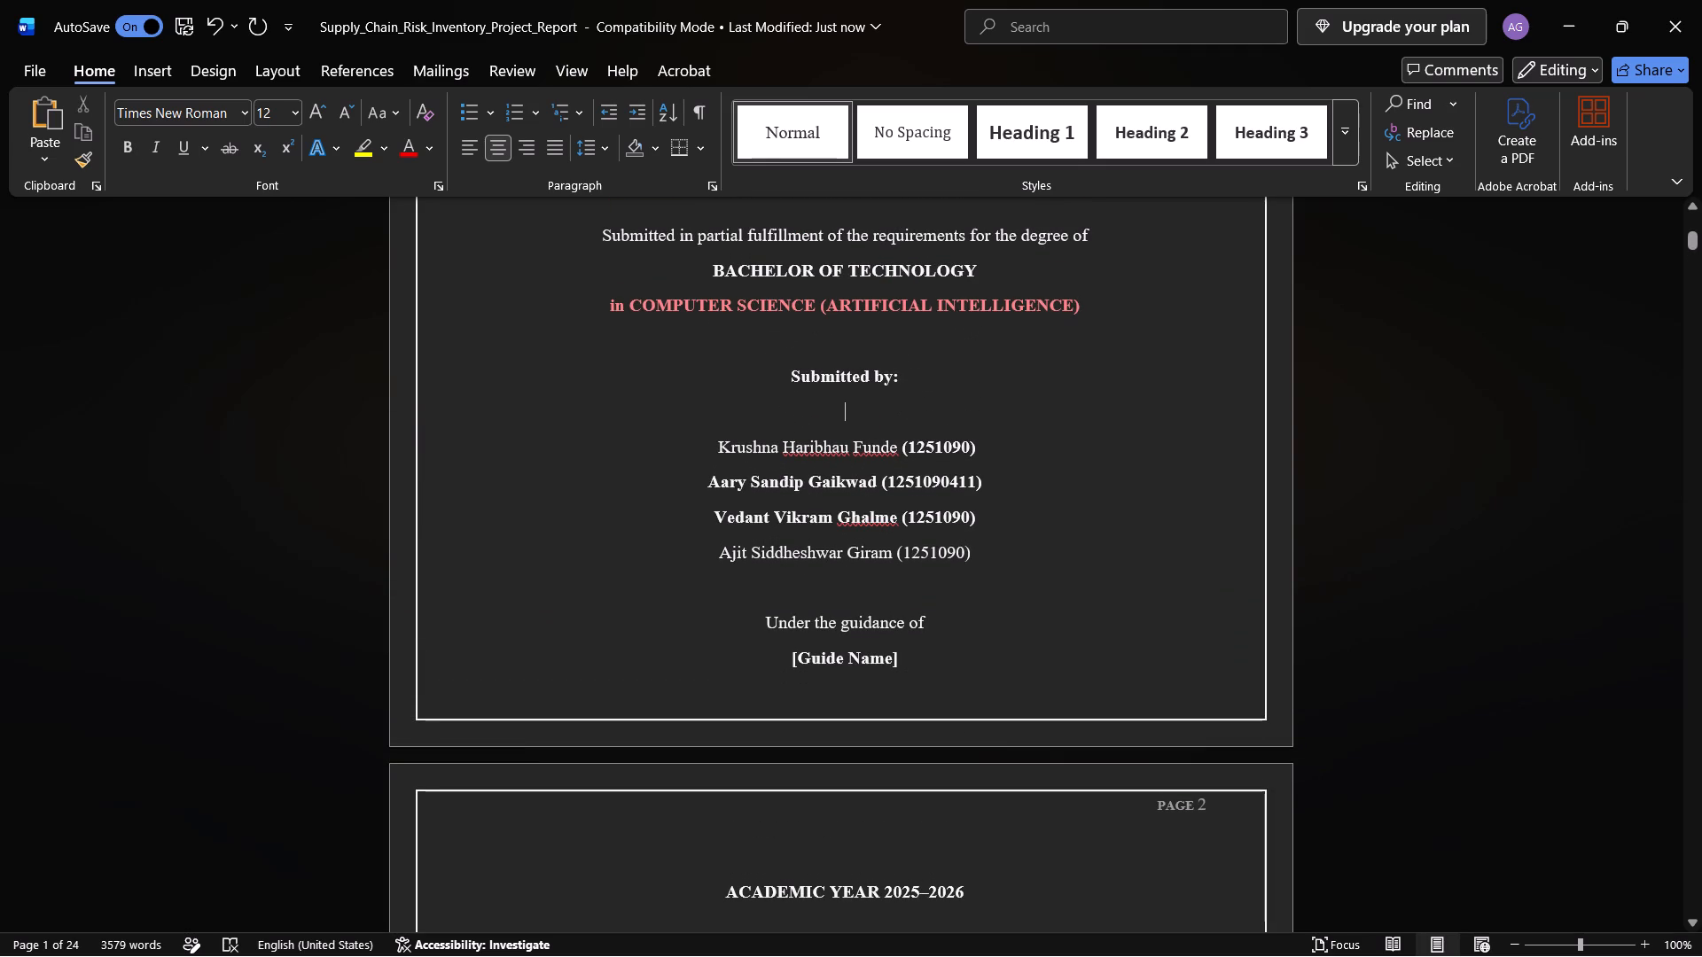
{"action": "key", "text": "BackSpace"}
{"action": "key", "text": "BackSpace"}
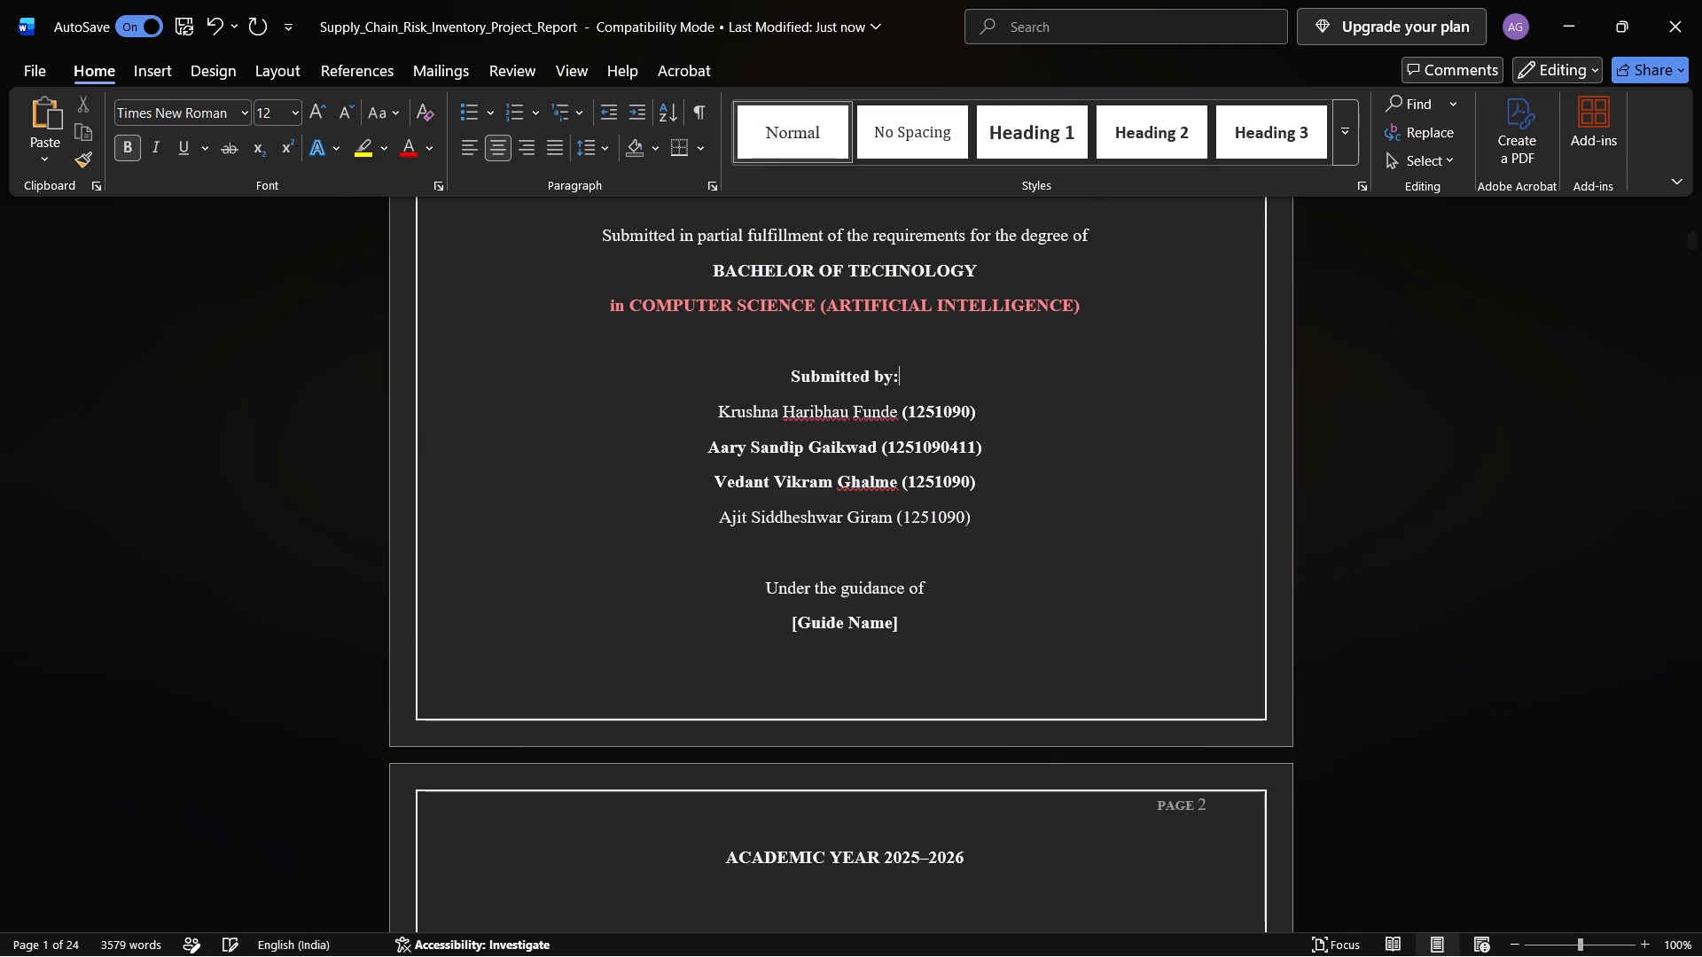
Delete the break after "[Guide Name]" to bring the "ACADEMIC YEAR 2025–2026" line directly beneath it on the title page.
{"action": "scroll", "coordinate": [1071, 393], "scroll_direction": "down", "scroll_amount": 6}
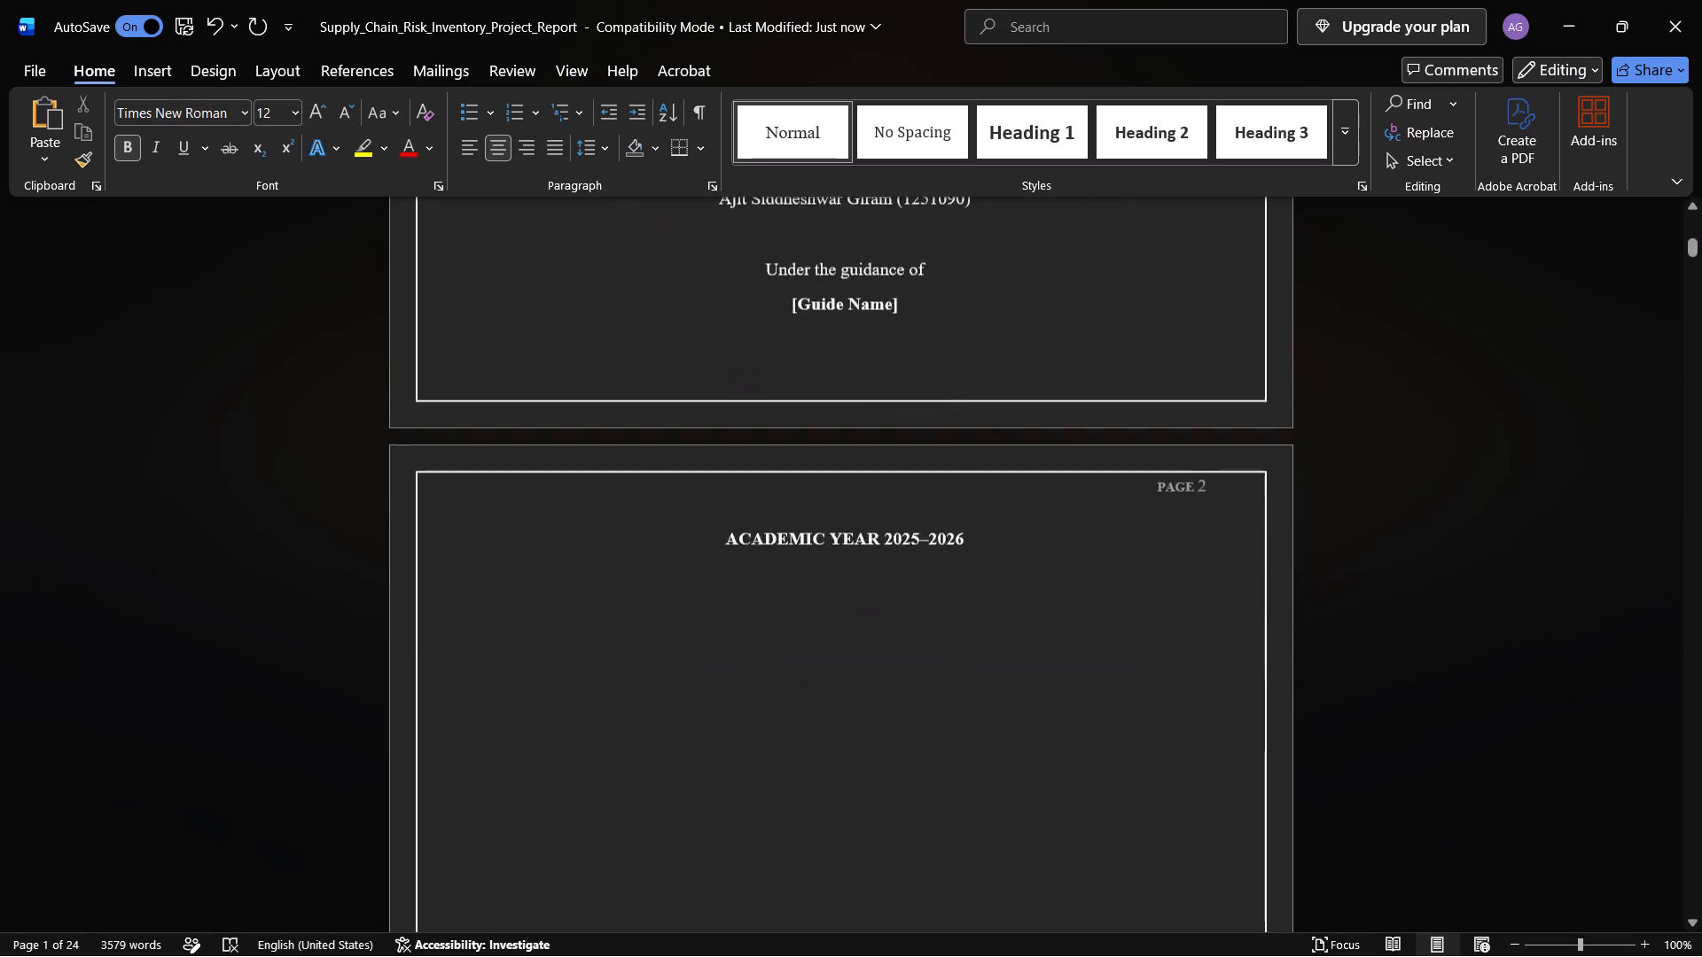
{"action": "scroll", "coordinate": [1079, 405], "scroll_direction": "down", "scroll_amount": 20}
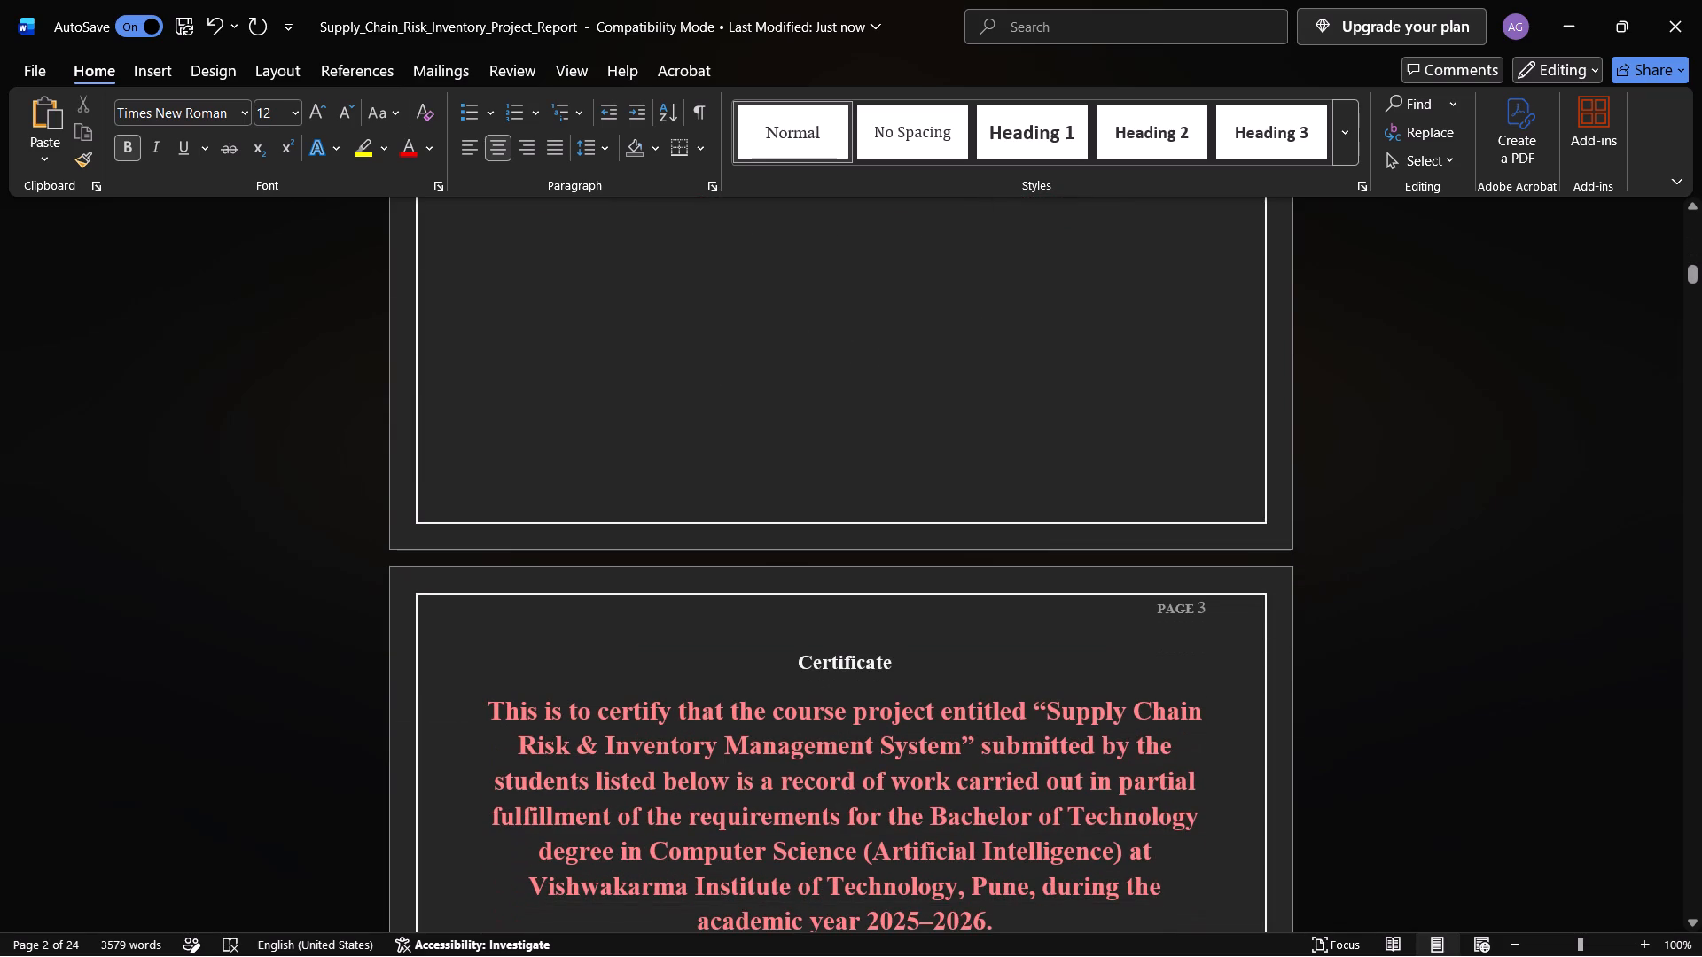
{"action": "scroll", "coordinate": [1079, 405], "scroll_direction": "up", "scroll_amount": 18}
{"action": "scroll", "coordinate": [1079, 405], "scroll_direction": "up", "scroll_amount": 3}
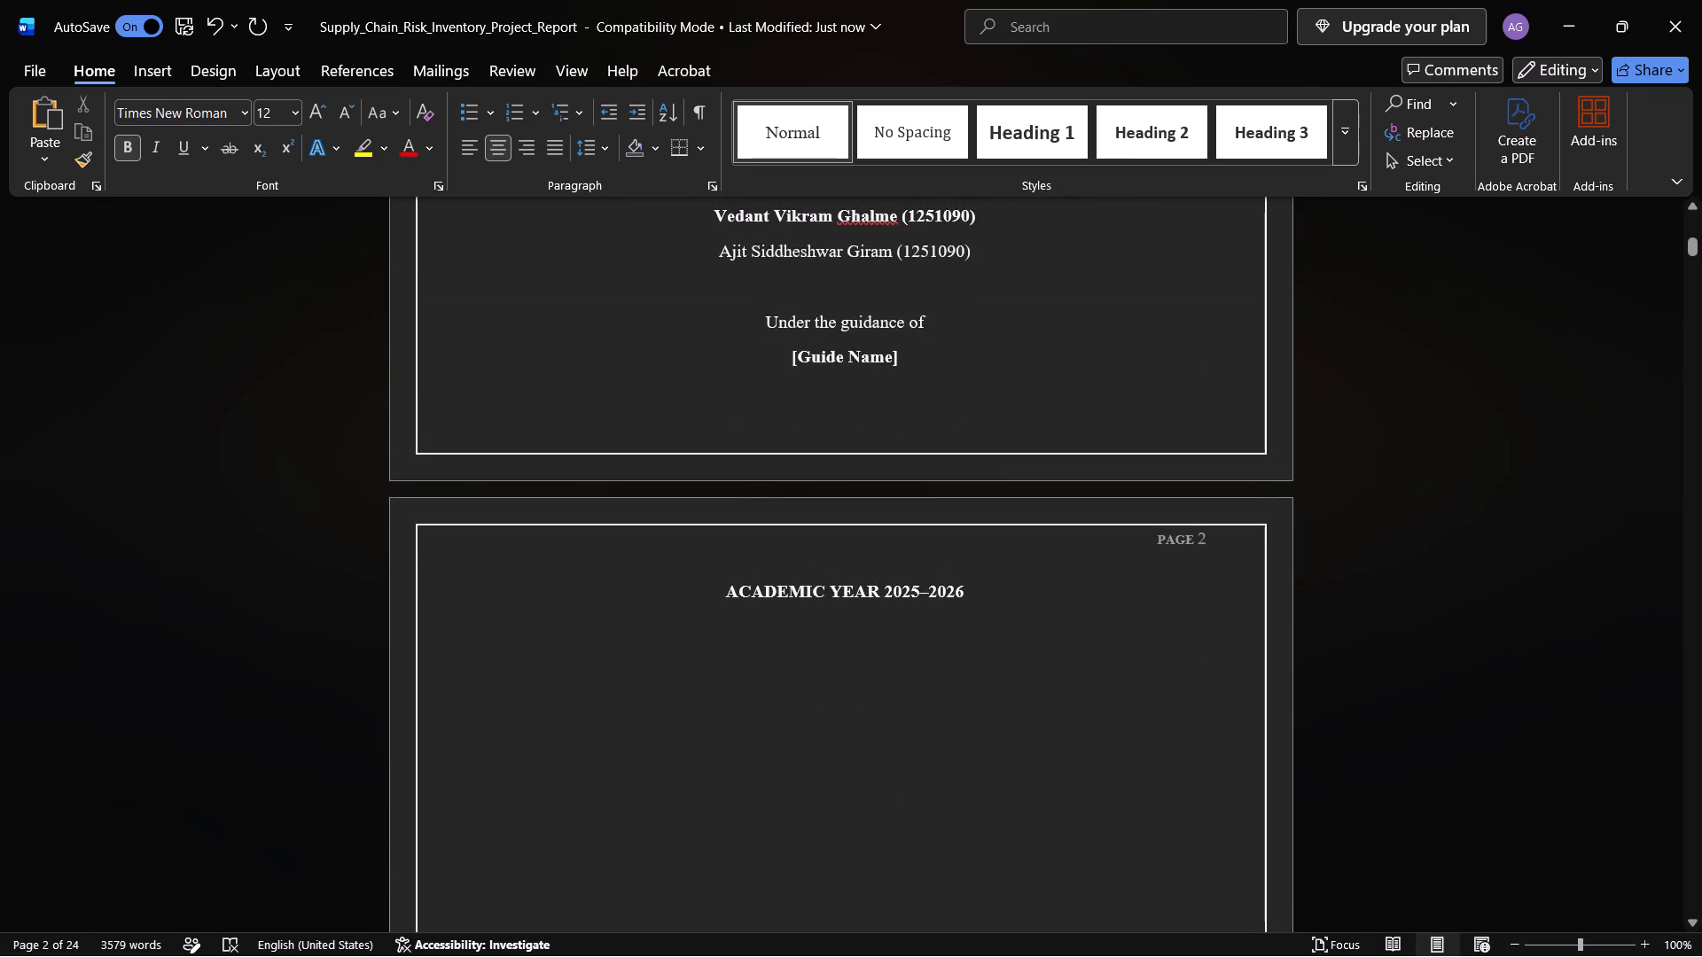
{"action": "scroll", "coordinate": [1018, 424], "scroll_direction": "up", "scroll_amount": 1}
{"action": "left_click", "coordinate": [949, 463]}
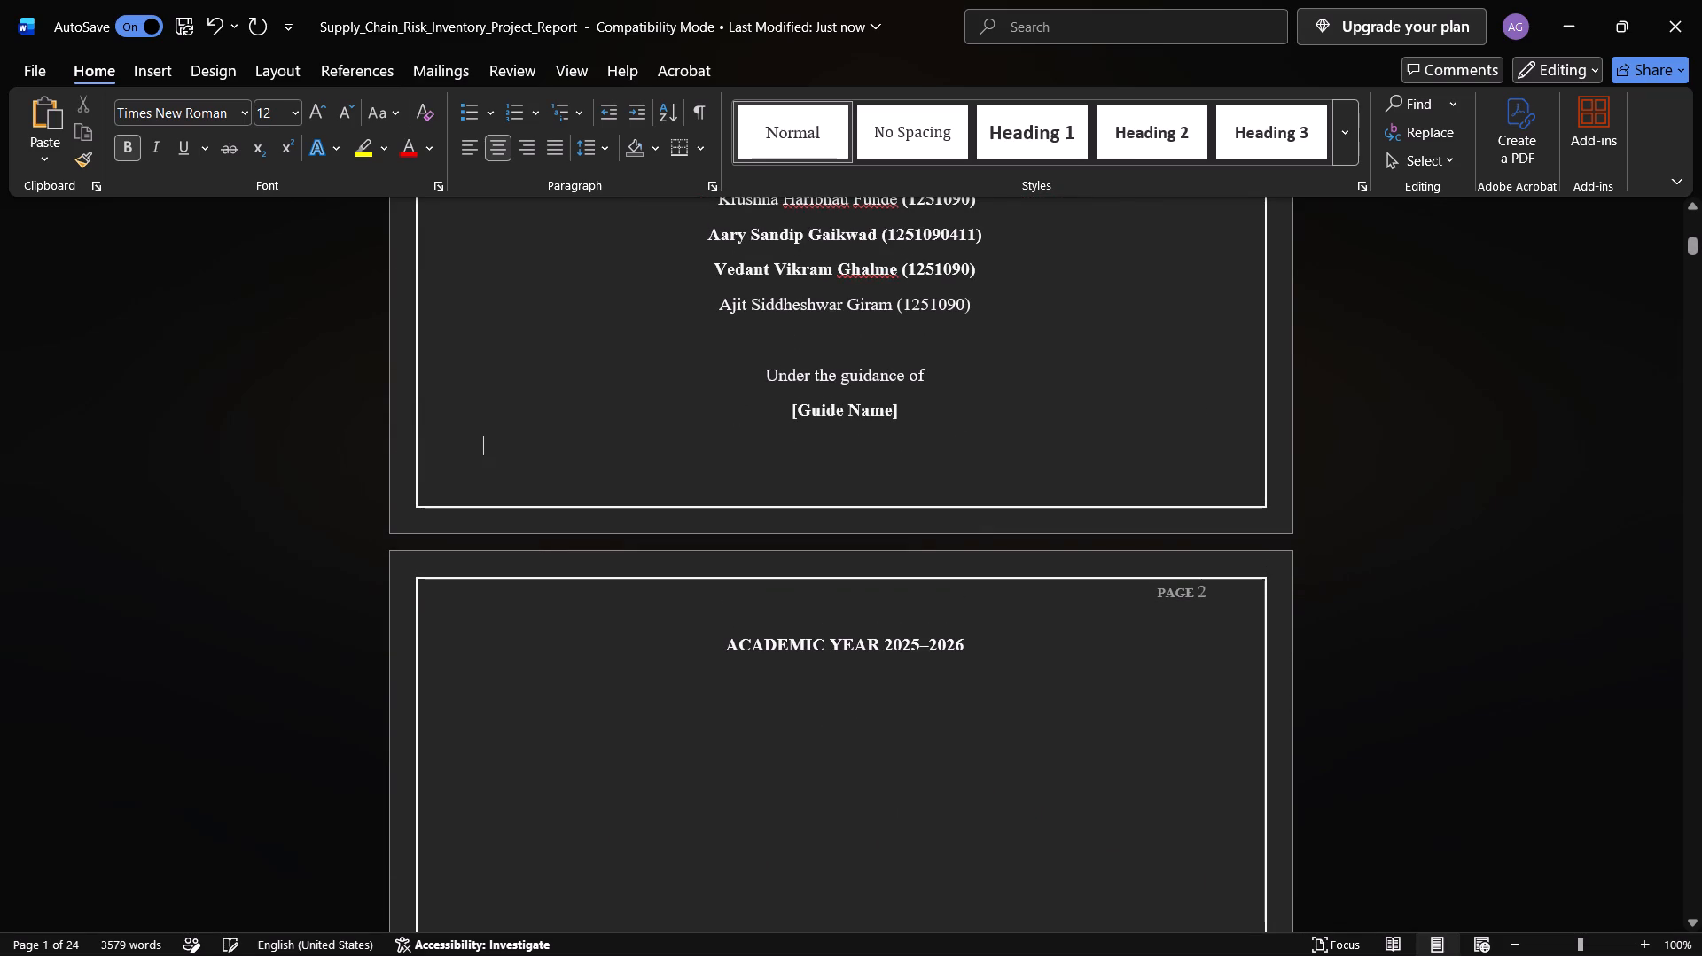
{"action": "key", "text": "BackSpace"}
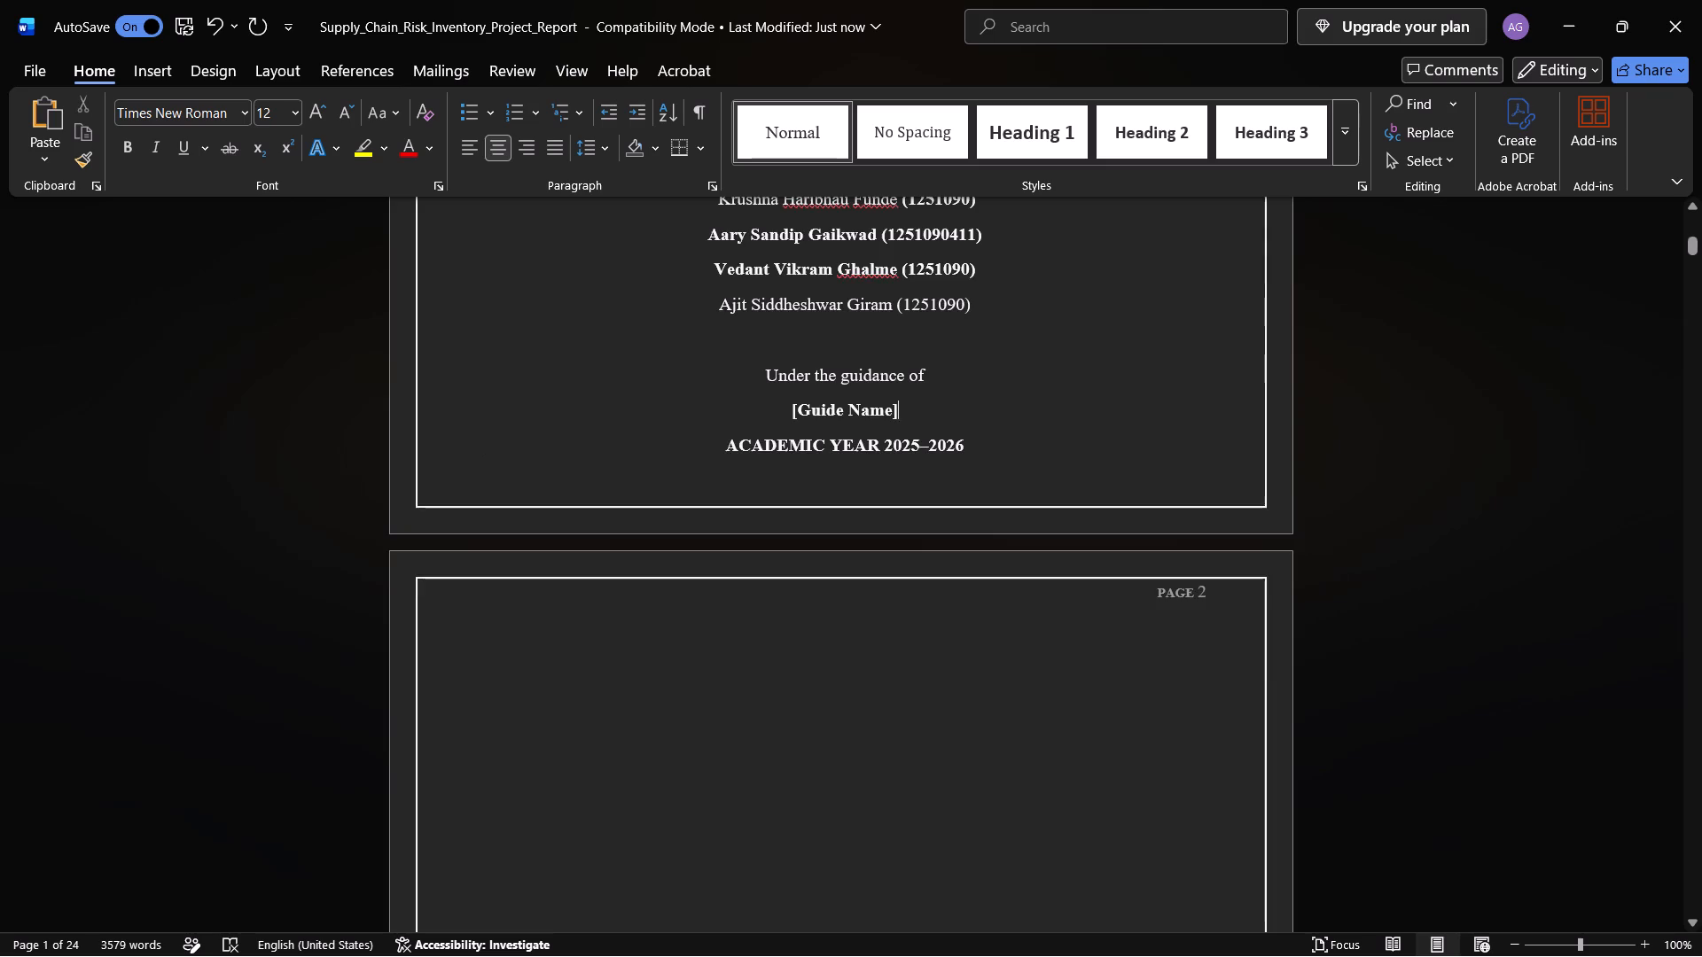
Review the title page layout from the institute heading down to the academic year line.
{"action": "scroll", "coordinate": [881, 402], "scroll_direction": "down", "scroll_amount": 4}
{"action": "scroll", "coordinate": [881, 402], "scroll_direction": "up", "scroll_amount": 17}
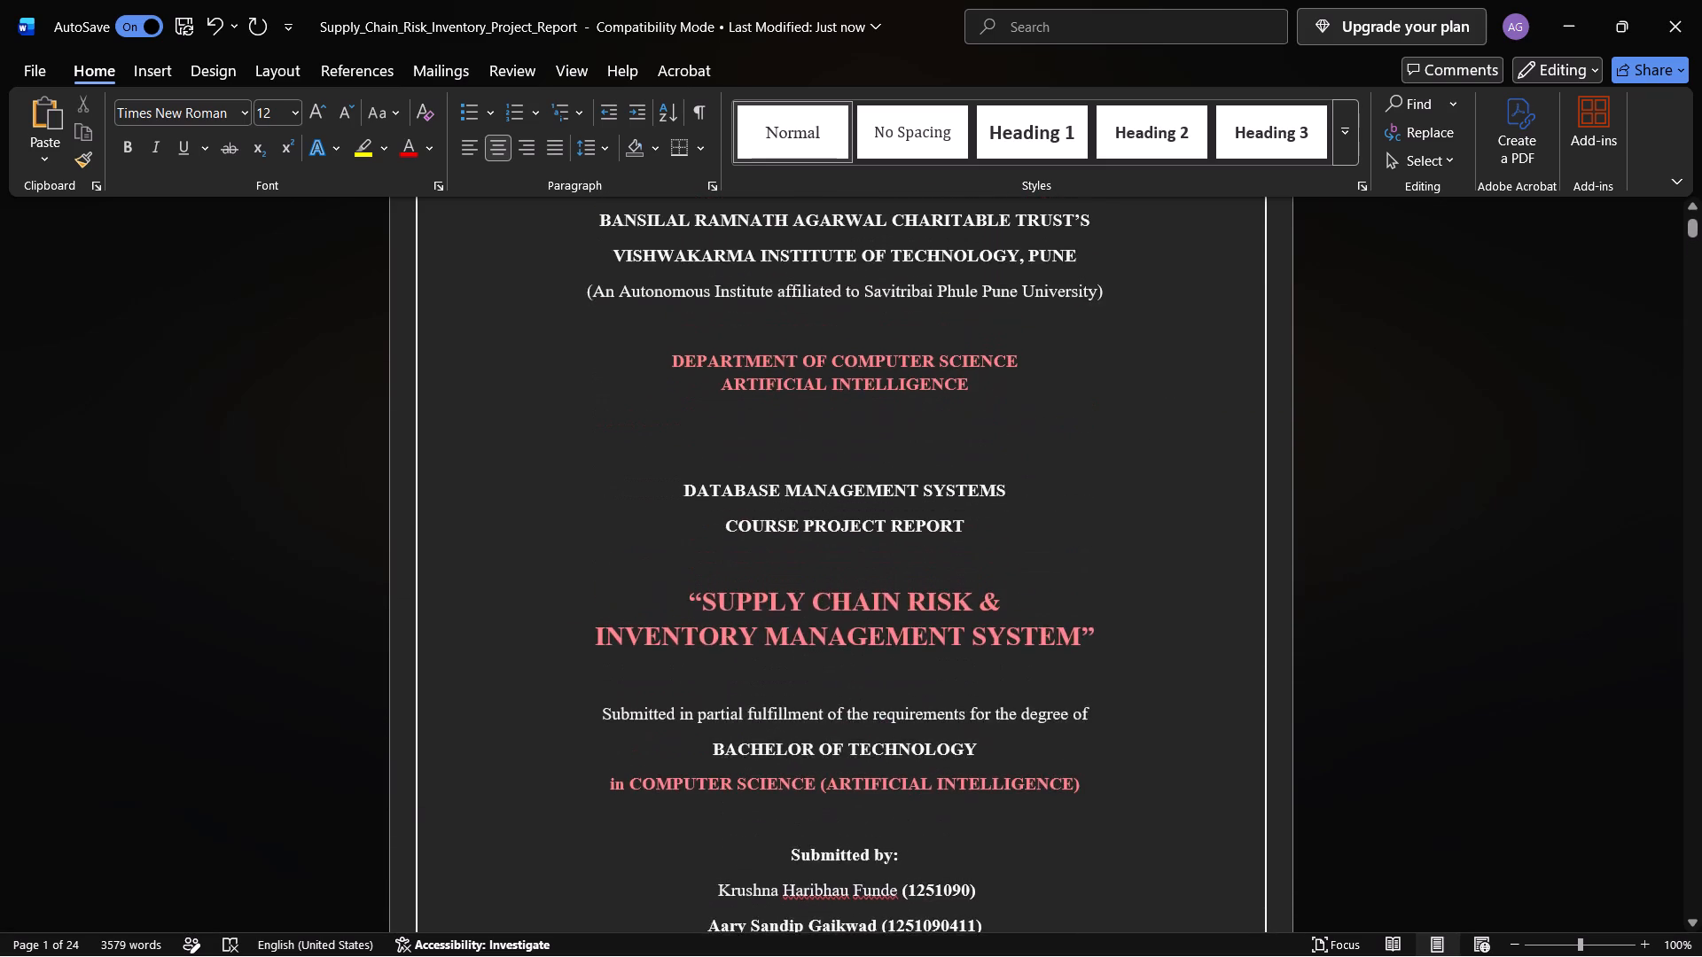
{"action": "scroll", "coordinate": [881, 404], "scroll_direction": "up", "scroll_amount": 5}
{"action": "scroll", "coordinate": [881, 407], "scroll_direction": "down", "scroll_amount": 3}
{"action": "scroll", "coordinate": [1065, 634], "scroll_direction": "down", "scroll_amount": 6}
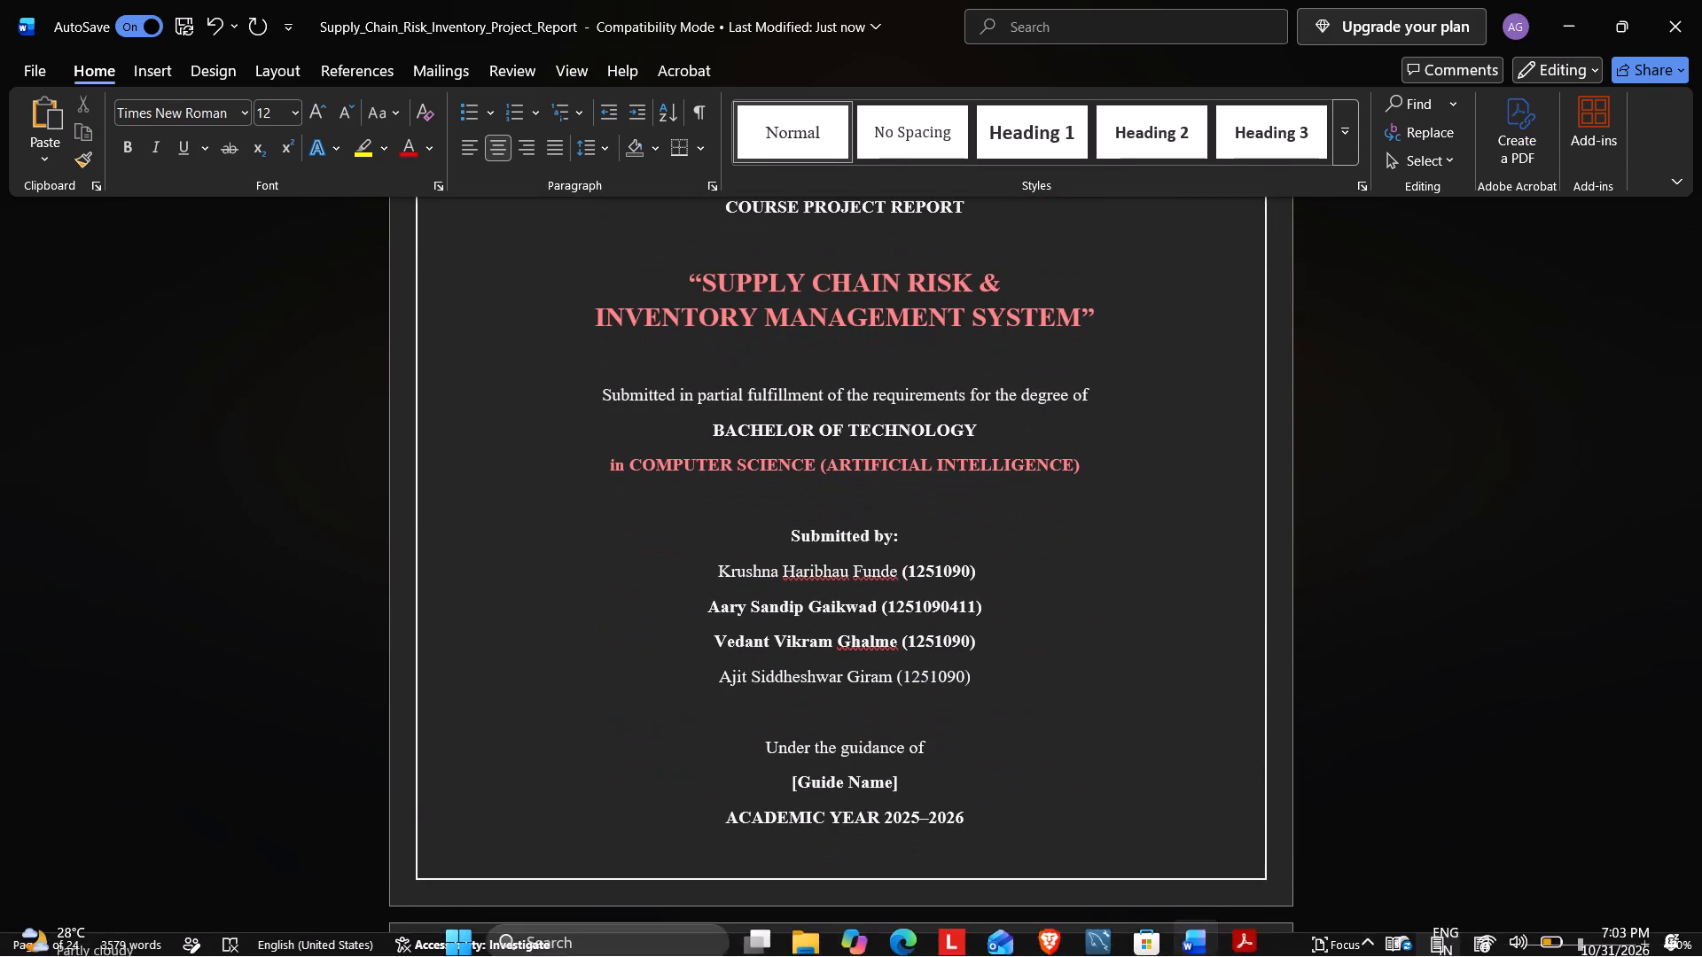
Switch to Acrobat and consult the title page of the reference report "oop report 101.pdf".
{"action": "left_click", "coordinate": [1244, 936]}
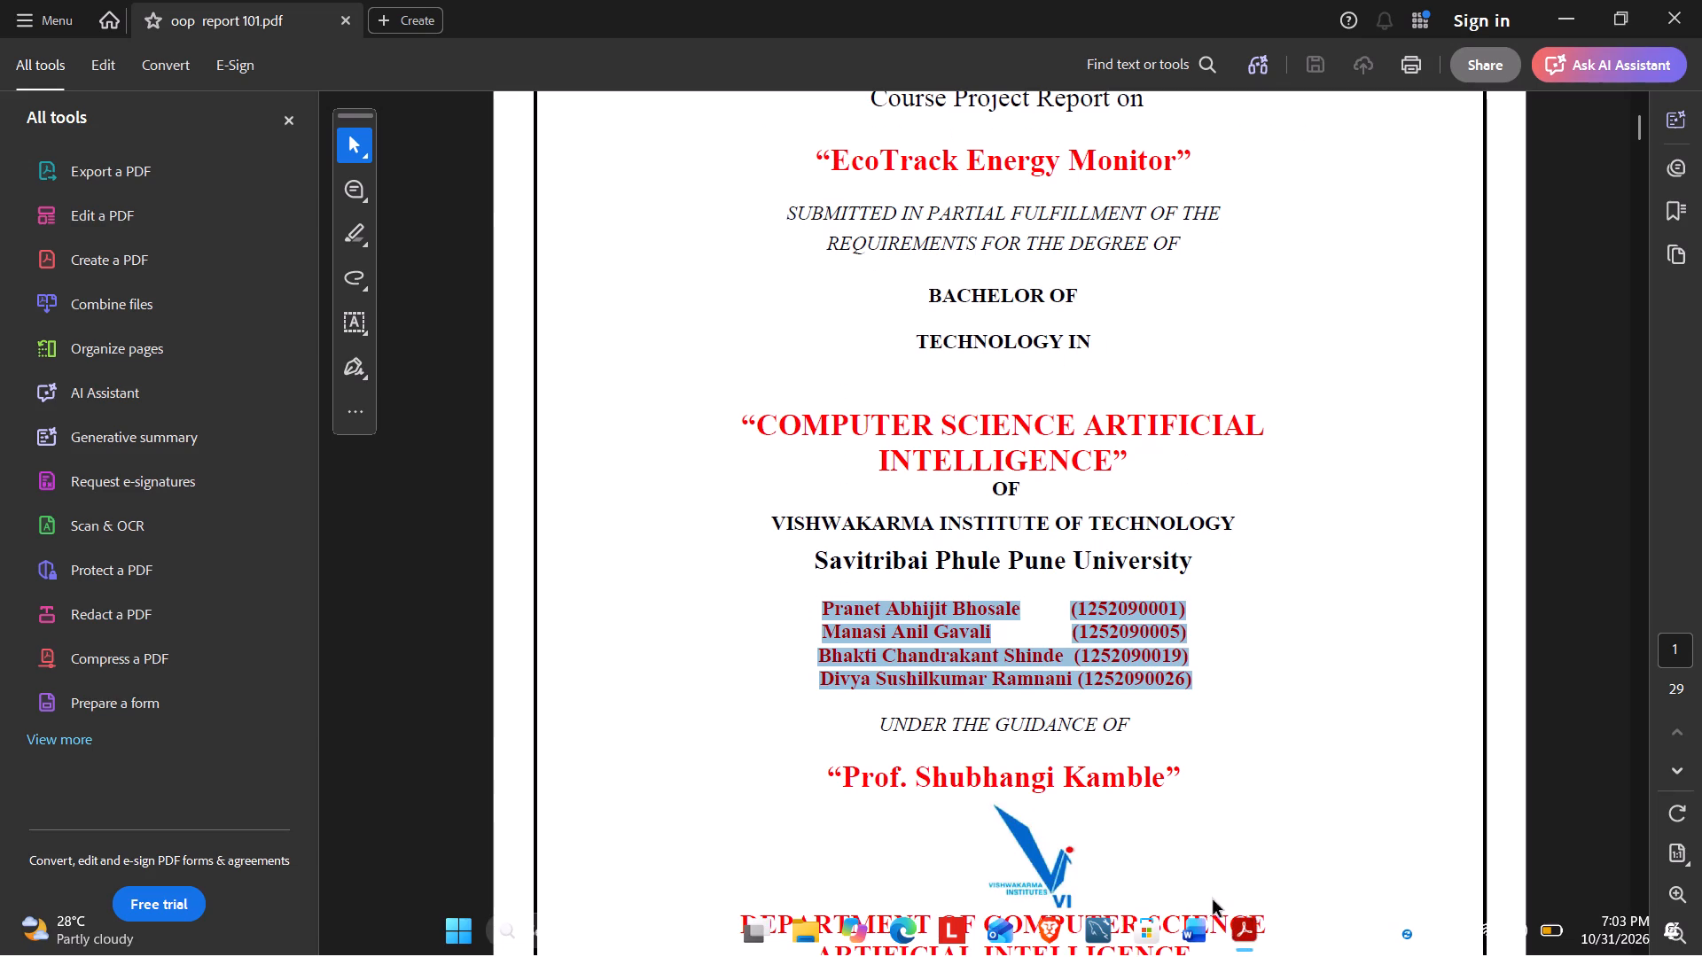
Compare the report's cover page in Word with the cover page of the EcoTrack sample PDF in Acrobat.
{"action": "scroll", "coordinate": [1171, 797], "scroll_direction": "down", "scroll_amount": 9}
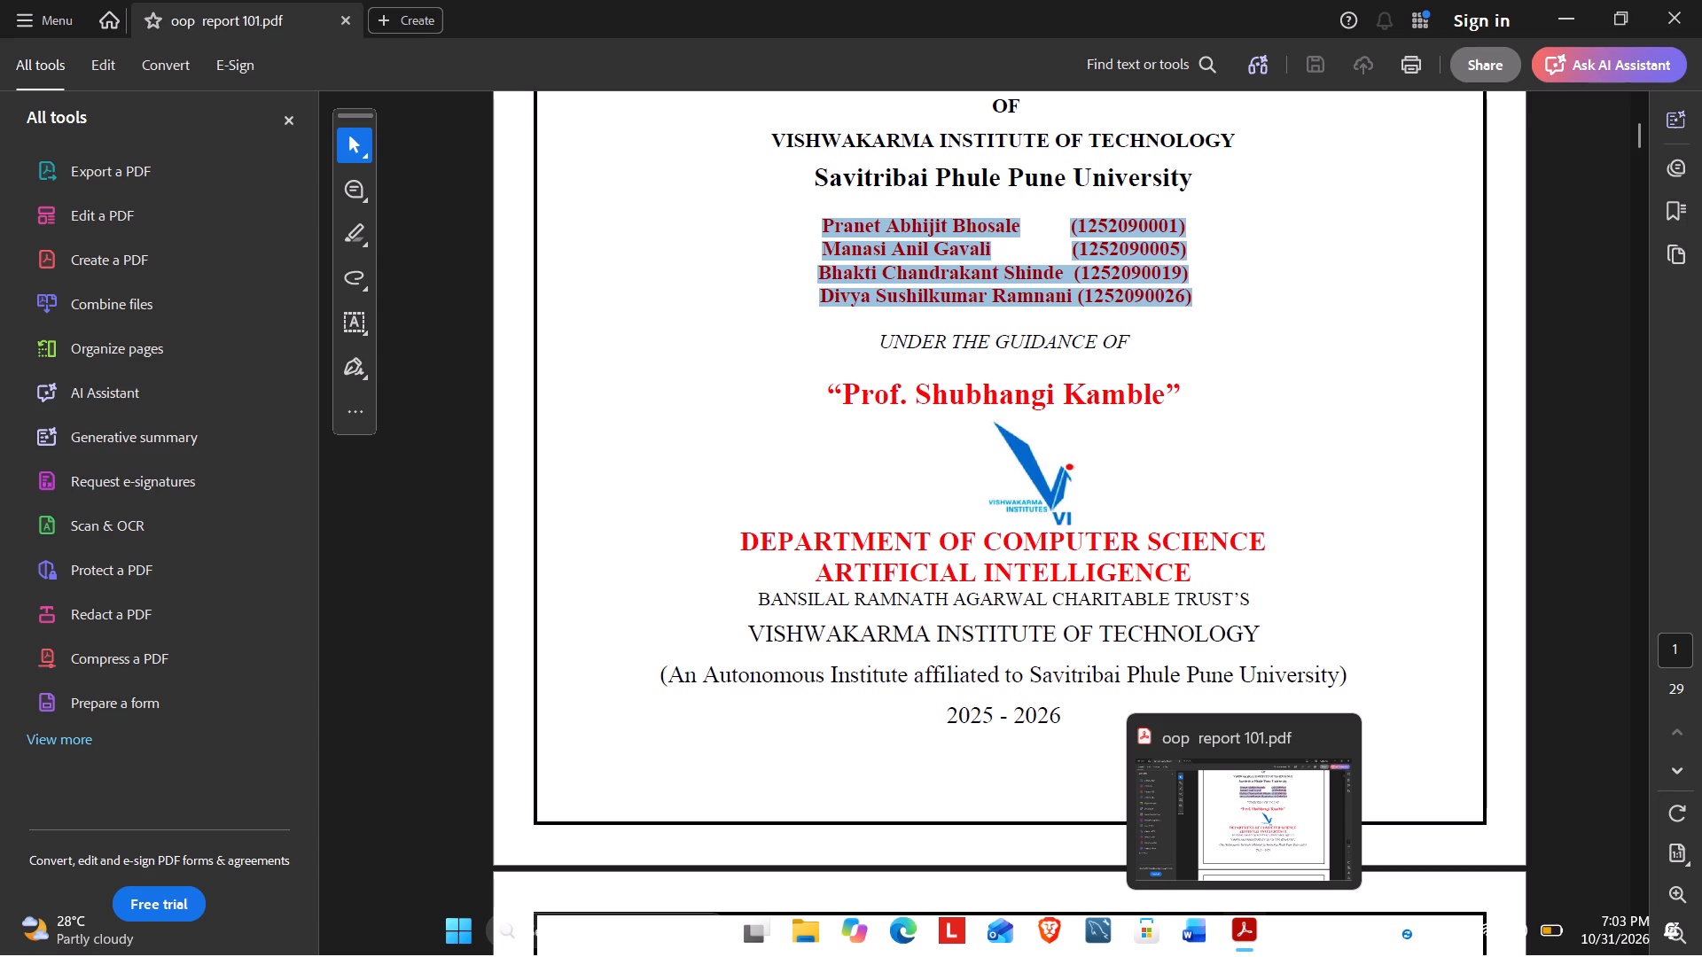
{"action": "left_click", "coordinate": [1240, 941]}
{"action": "scroll", "coordinate": [1048, 796], "scroll_direction": "down", "scroll_amount": 1}
{"action": "scroll", "coordinate": [1048, 796], "scroll_direction": "up", "scroll_amount": 2}
{"action": "scroll", "coordinate": [1048, 796], "scroll_direction": "down", "scroll_amount": 2}
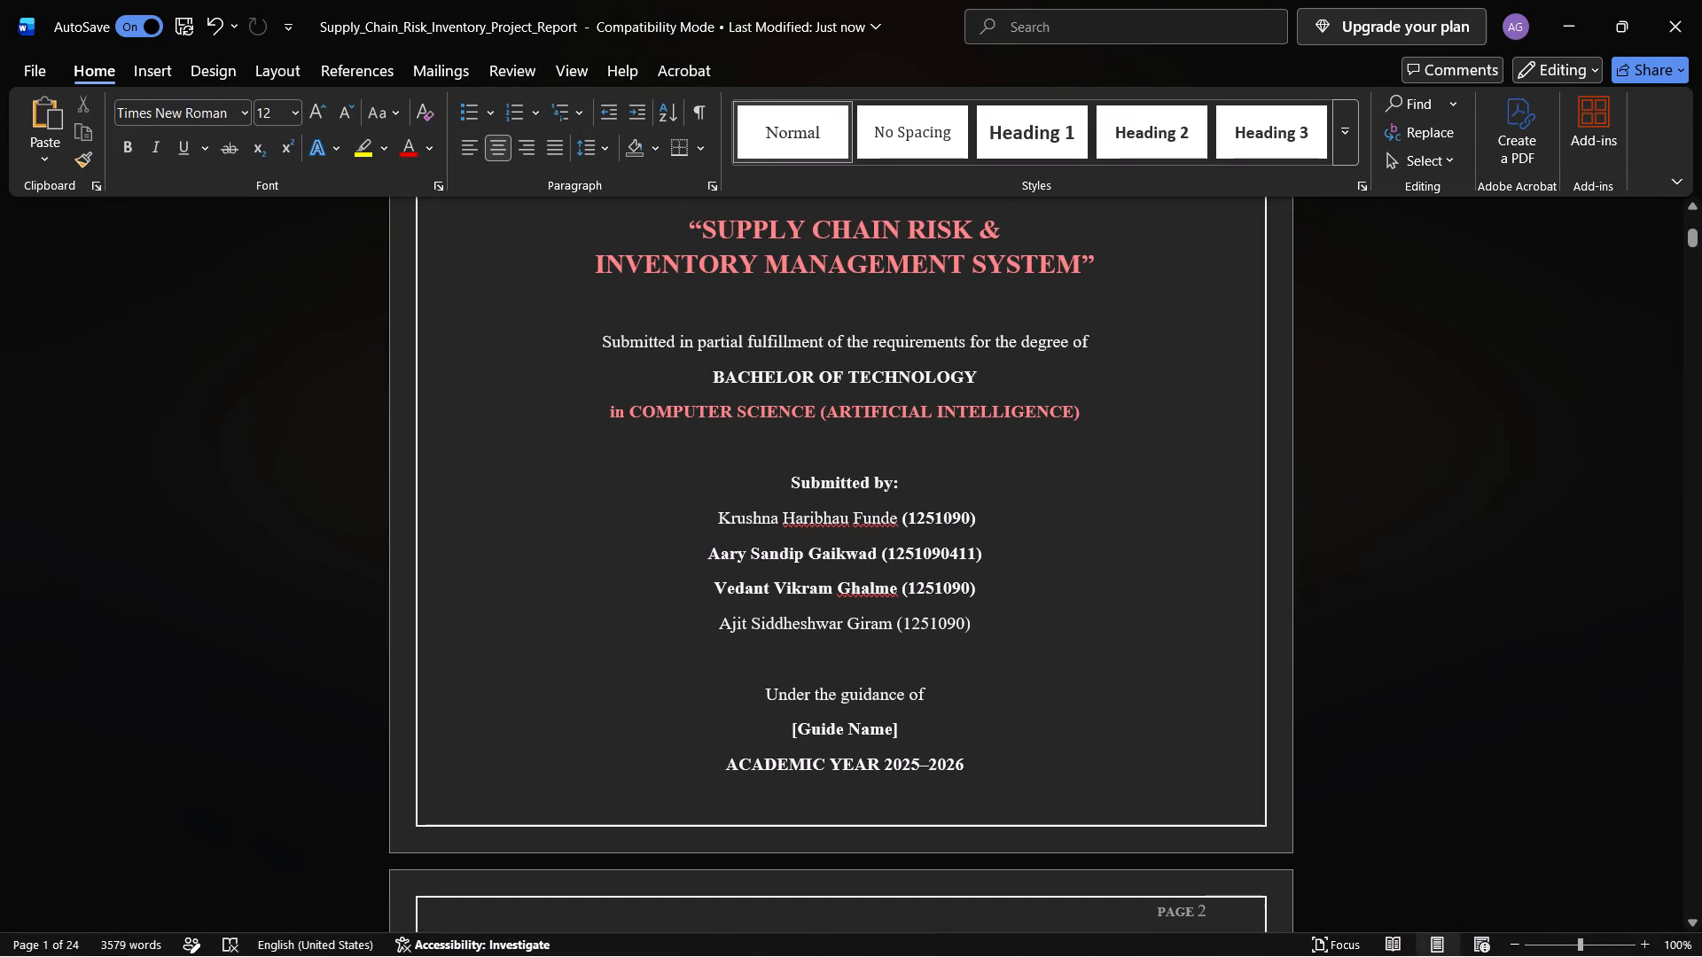
{"action": "left_click", "coordinate": [1241, 941]}
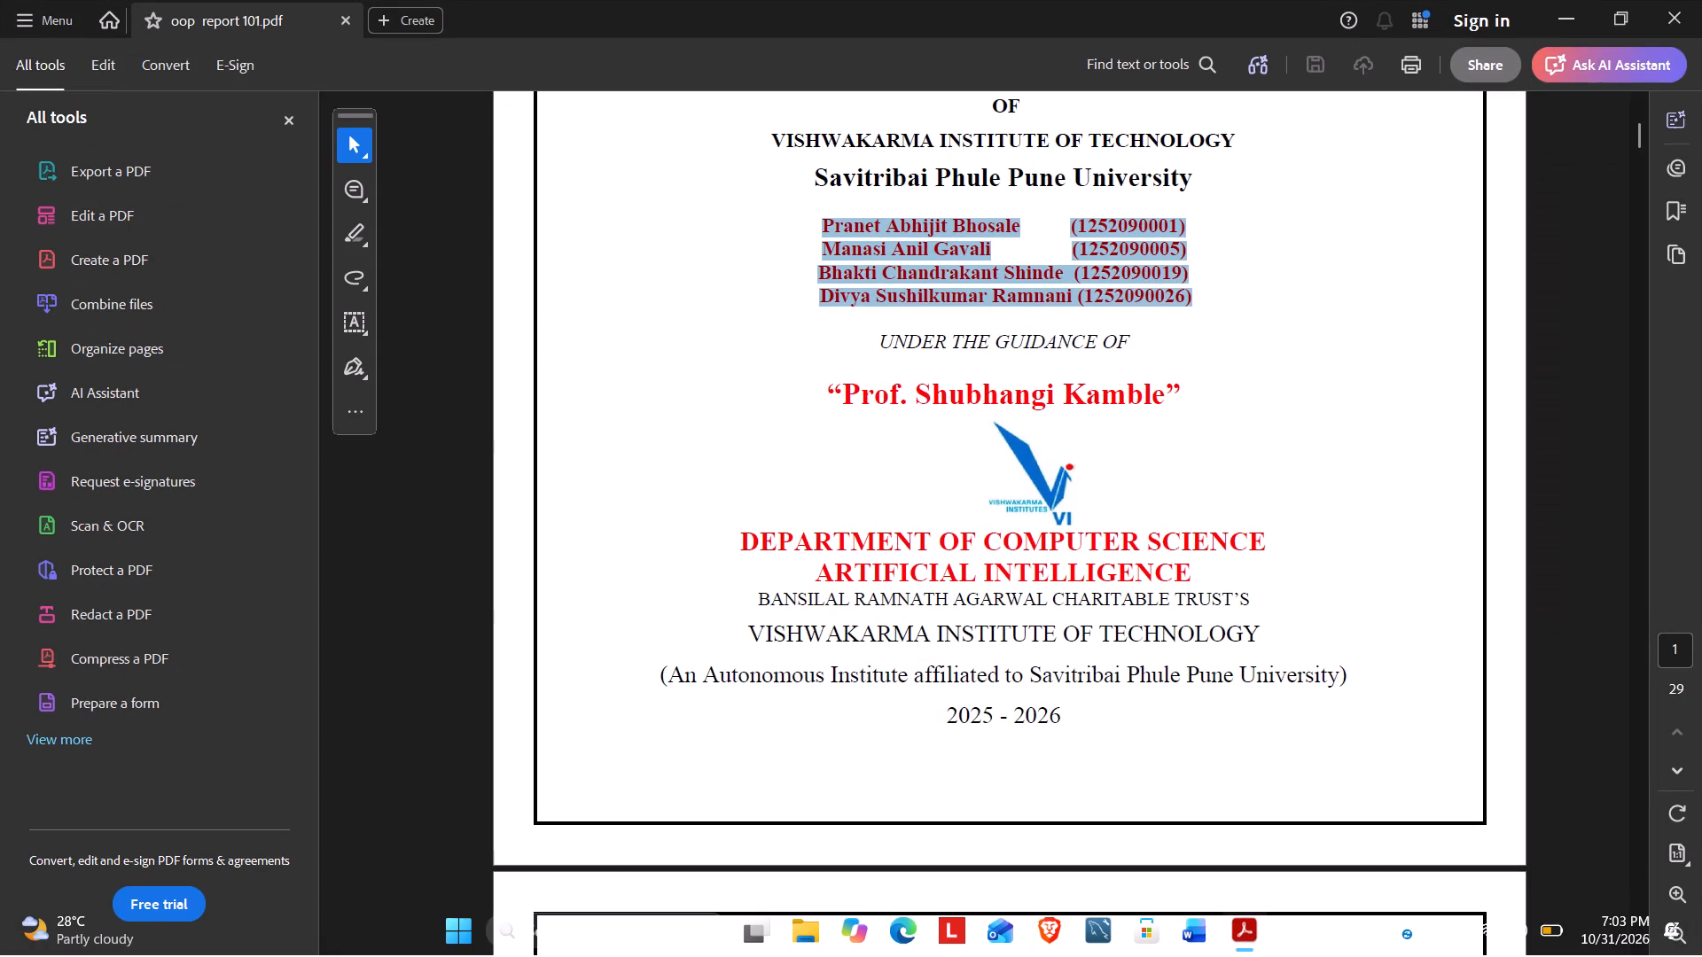
{"action": "scroll", "coordinate": [902, 575], "scroll_direction": "up", "scroll_amount": 2}
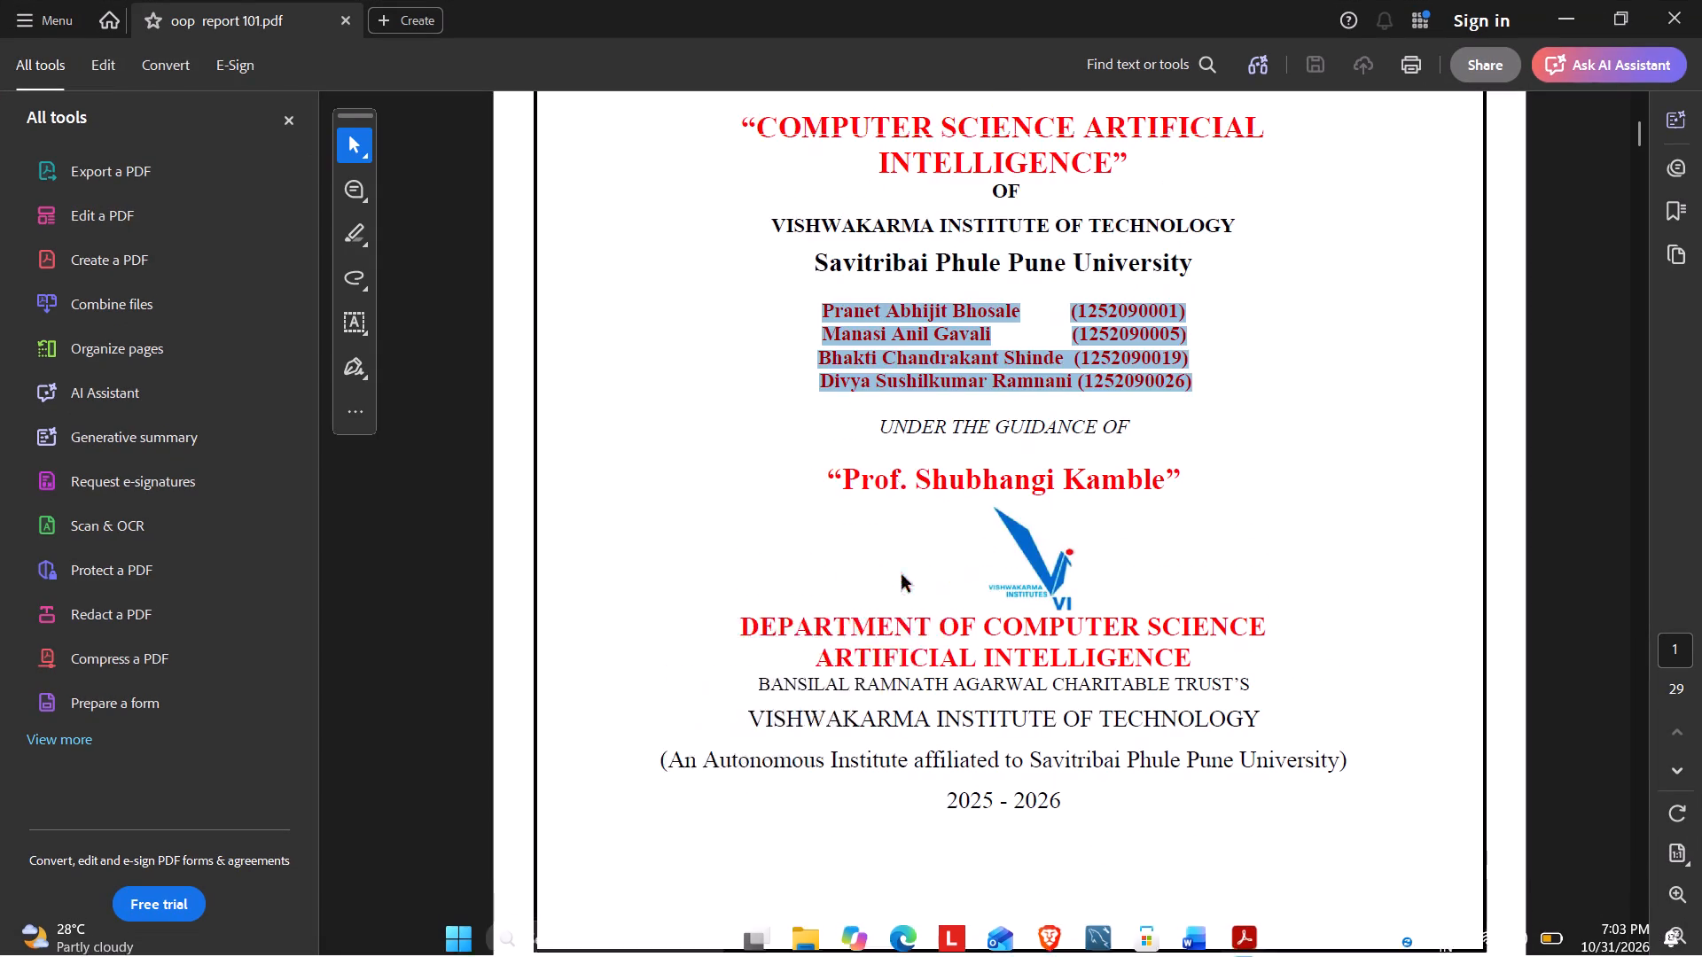
{"action": "scroll", "coordinate": [902, 575], "scroll_direction": "up", "scroll_amount": 16}
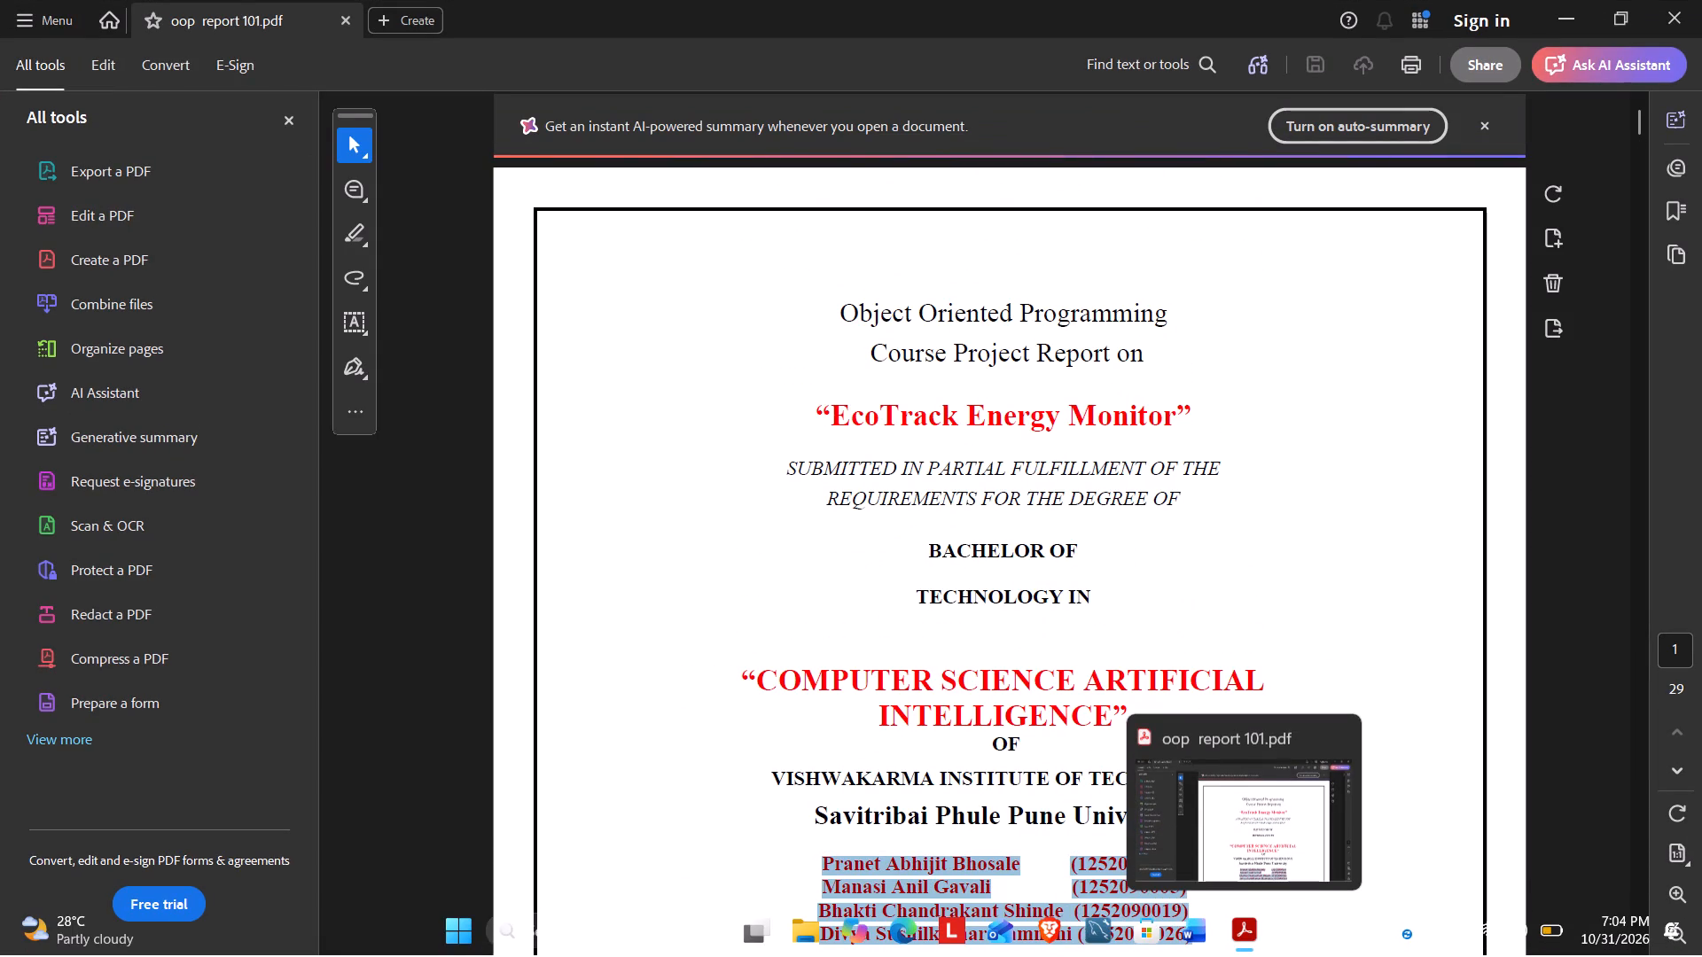
{"action": "left_click", "coordinate": [1245, 931]}
{"action": "scroll", "coordinate": [1106, 737], "scroll_direction": "up", "scroll_amount": 6}
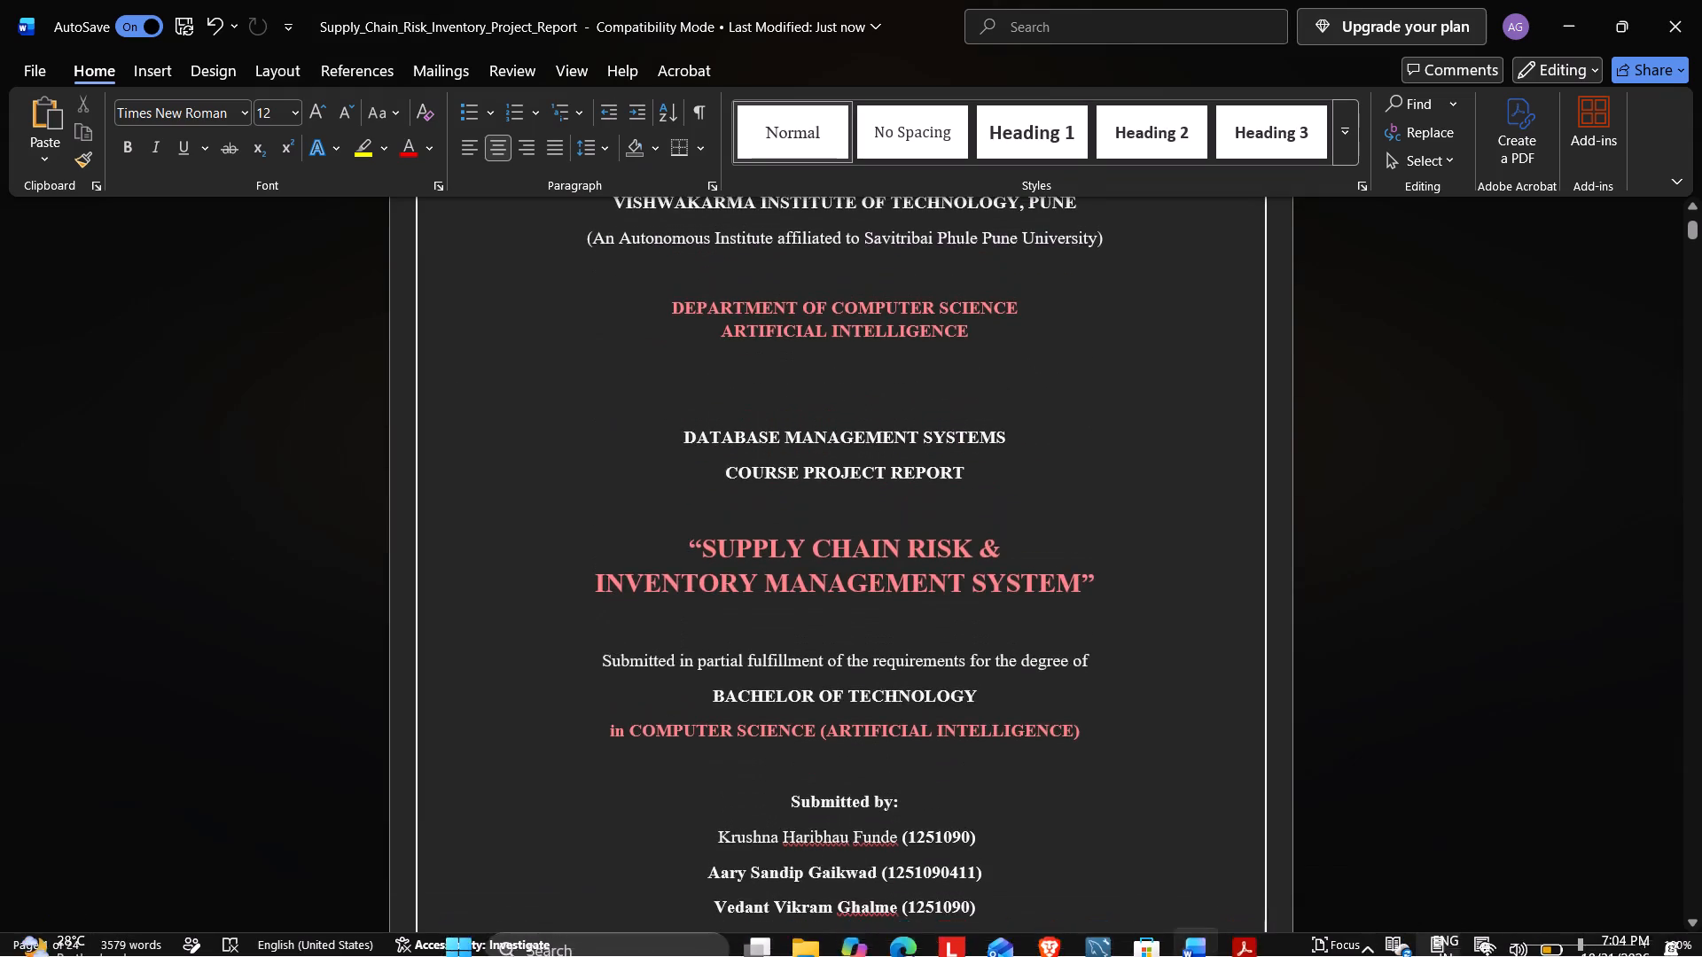
{"action": "scroll", "coordinate": [1106, 737], "scroll_direction": "up", "scroll_amount": 5}
{"action": "scroll", "coordinate": [1106, 737], "scroll_direction": "down", "scroll_amount": 3}
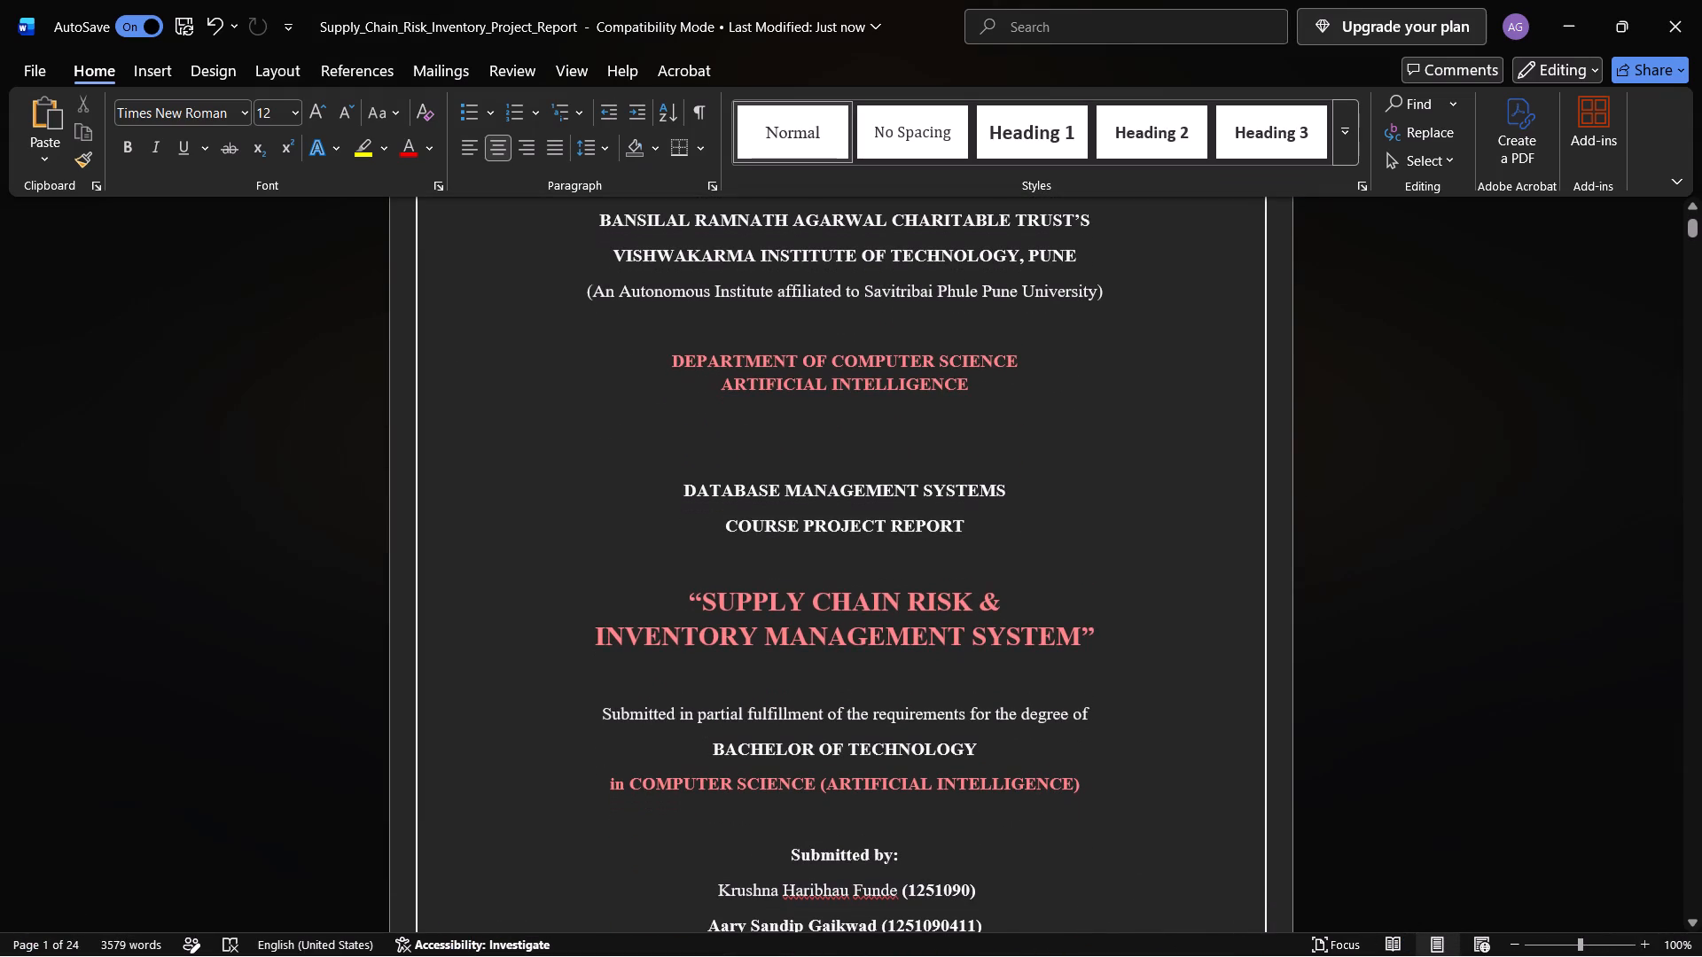
Examine the EcoTrack sample's cover, certificate, Project Details and Acknowledgement pages in Acrobat.
{"action": "left_click", "coordinate": [1225, 934]}
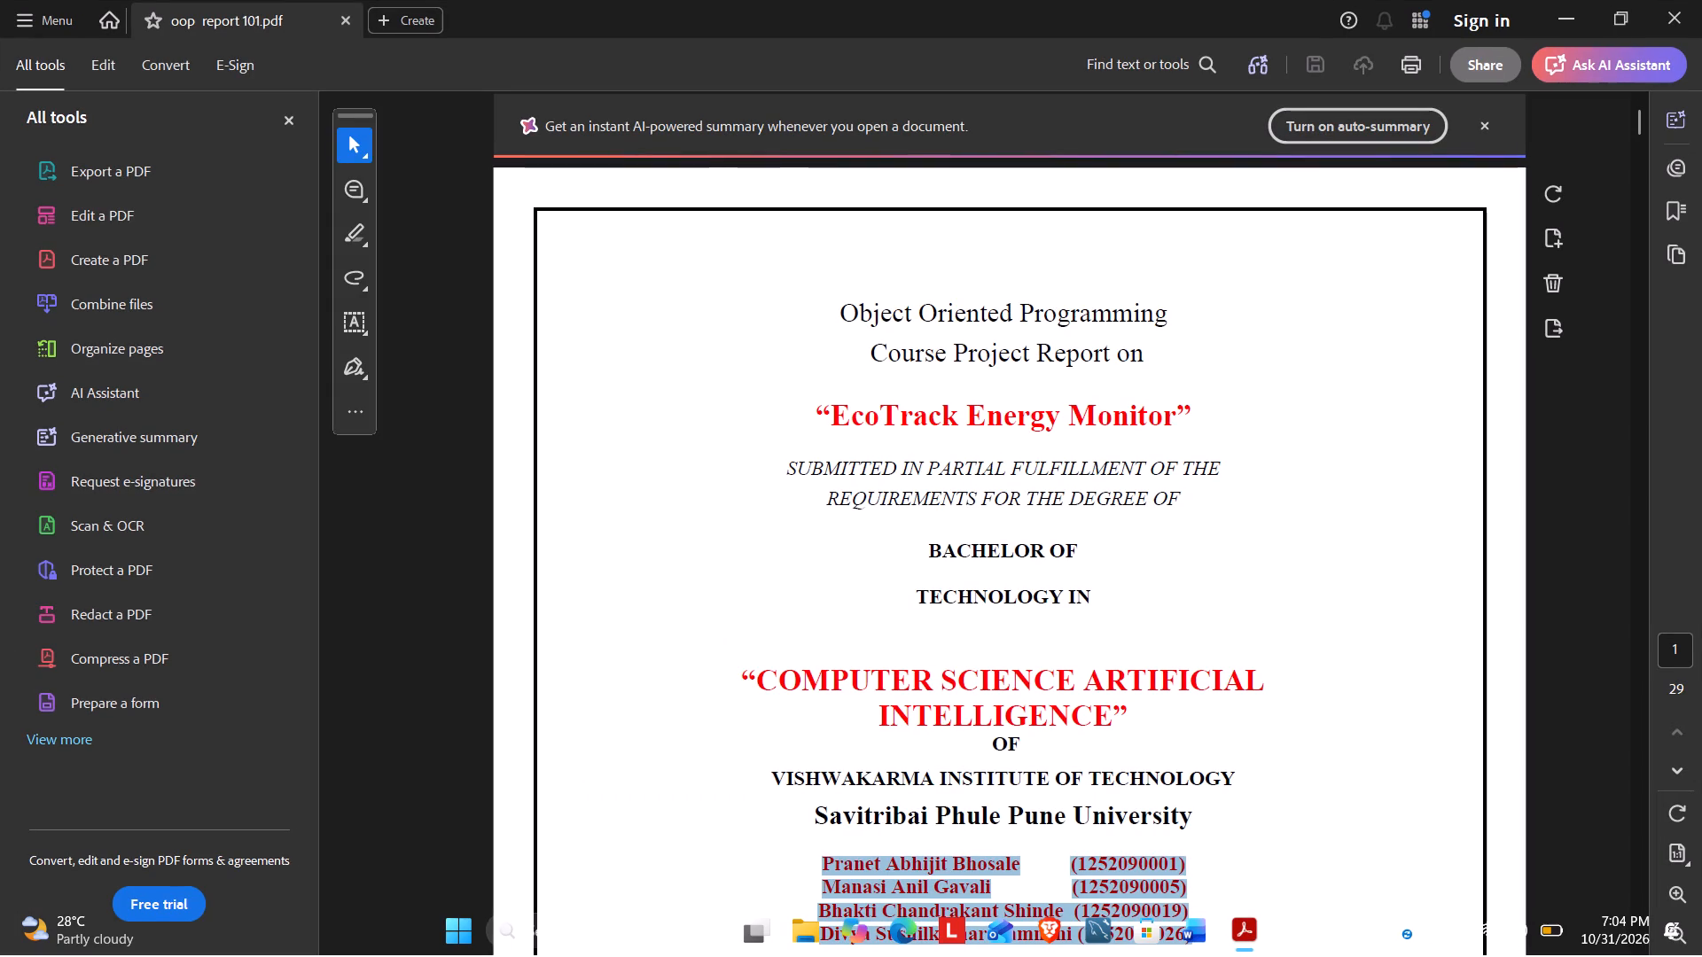
{"action": "scroll", "coordinate": [972, 541], "scroll_direction": "down", "scroll_amount": 7}
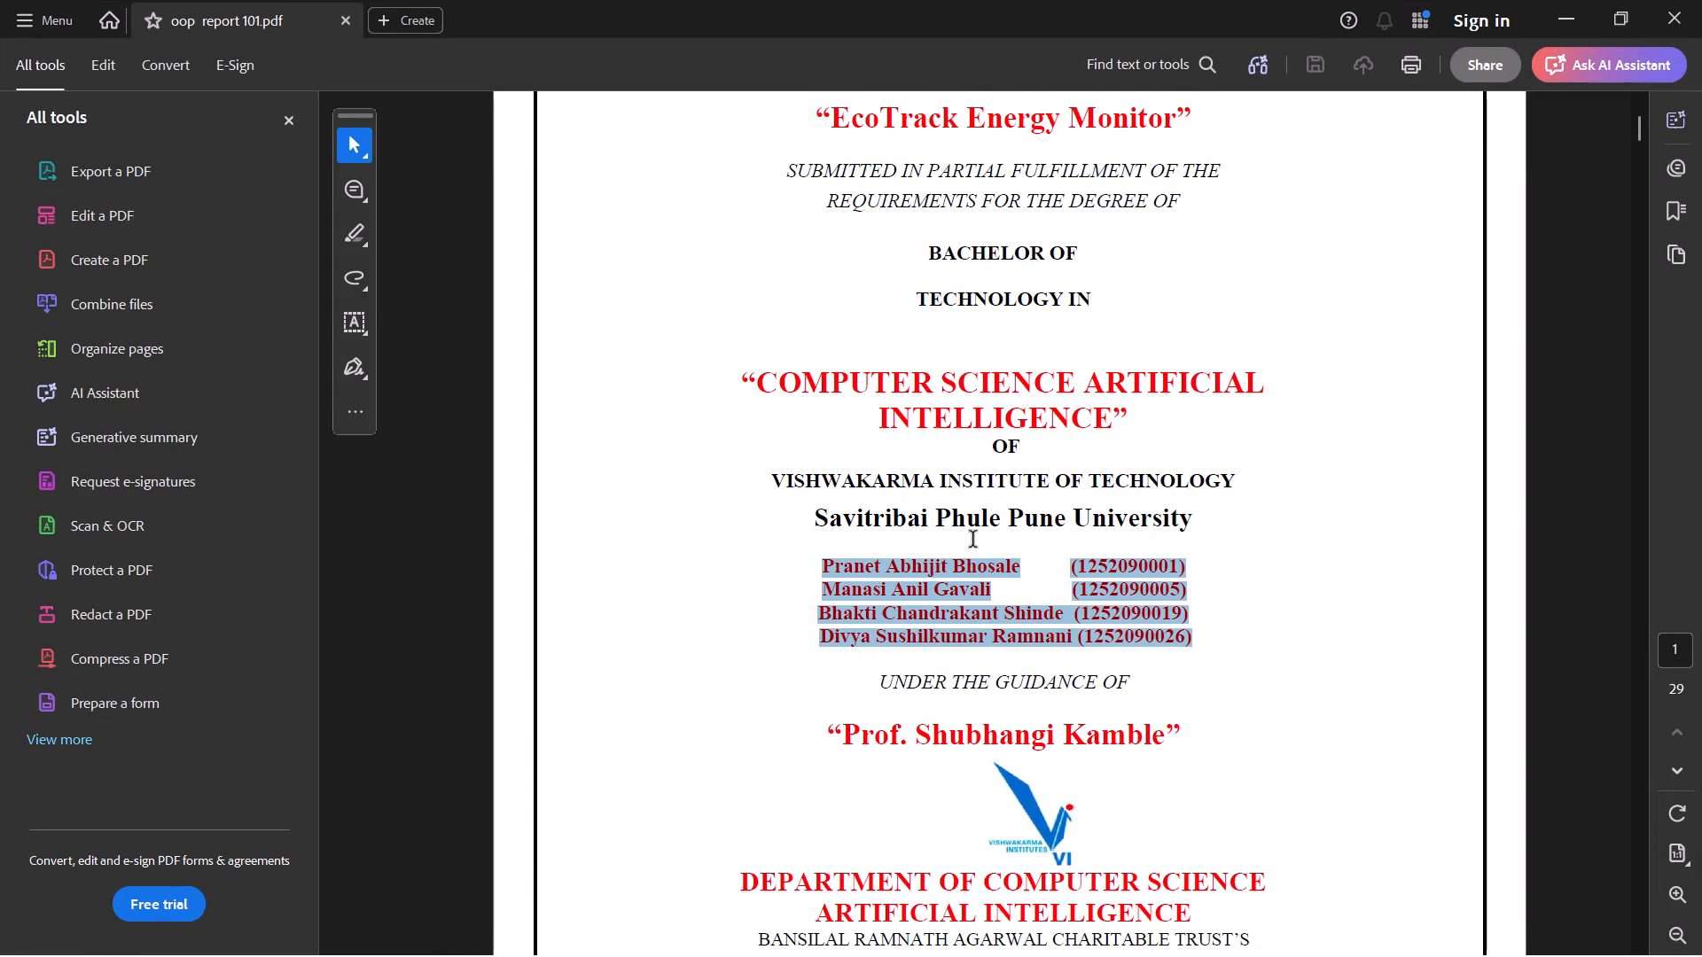
{"action": "scroll", "coordinate": [973, 541], "scroll_direction": "down", "scroll_amount": 18}
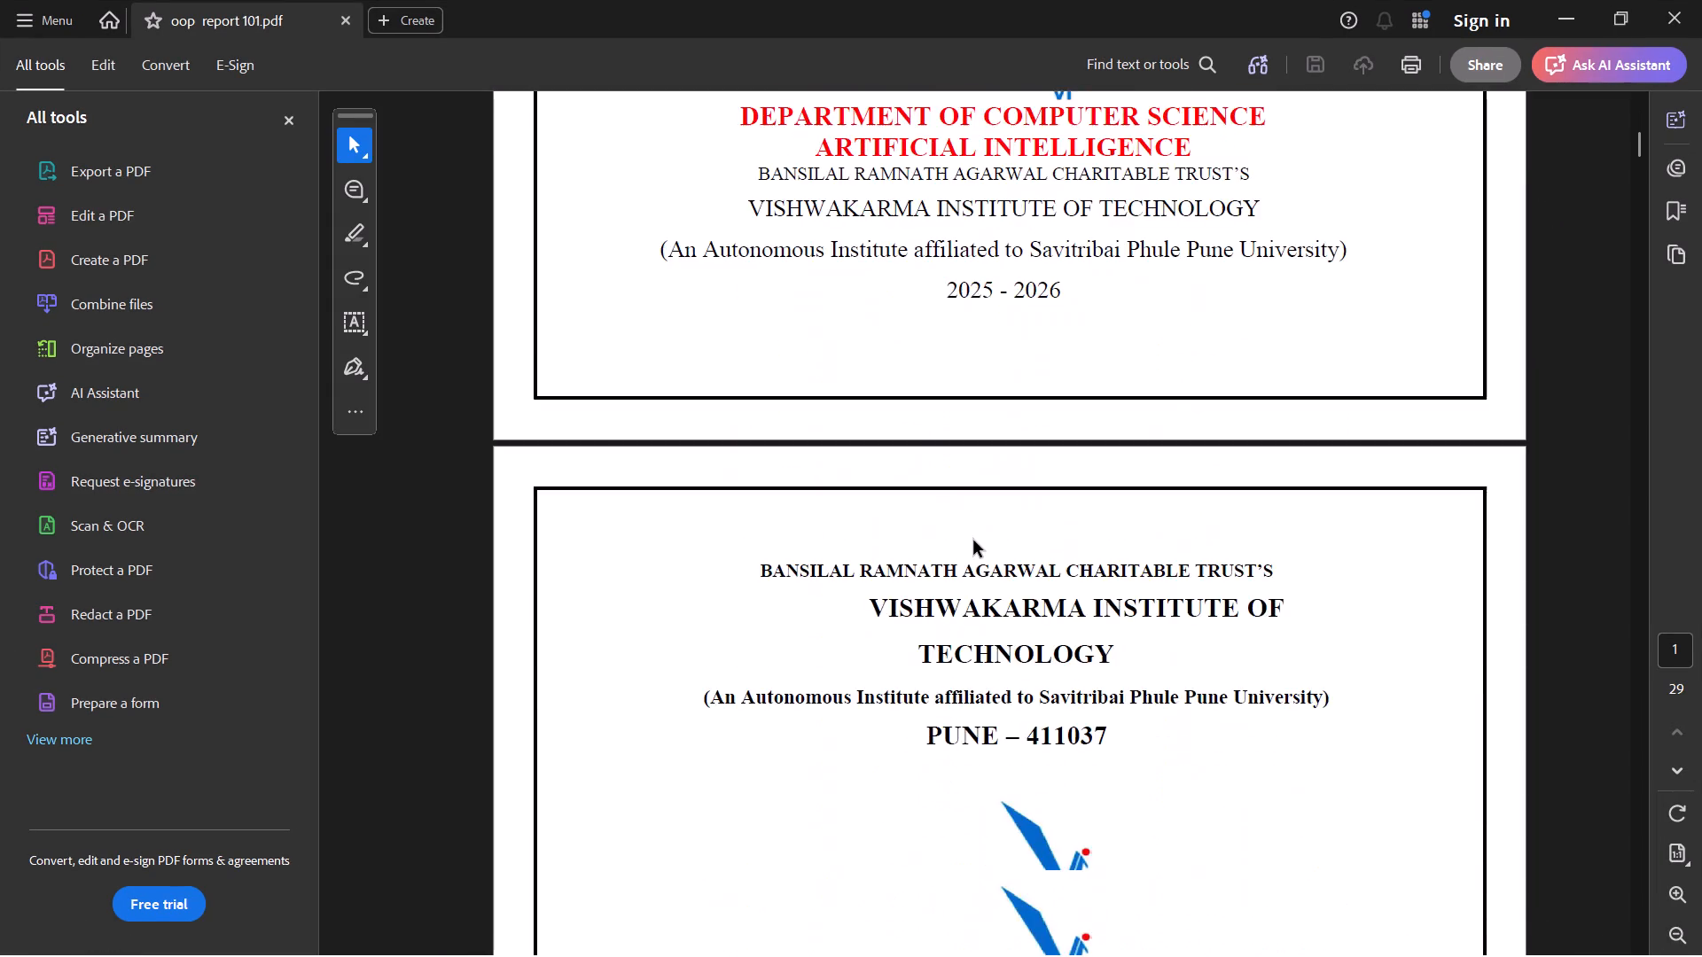
{"action": "scroll", "coordinate": [973, 541], "scroll_direction": "down", "scroll_amount": 18}
{"action": "scroll", "coordinate": [973, 541], "scroll_direction": "down", "scroll_amount": 12}
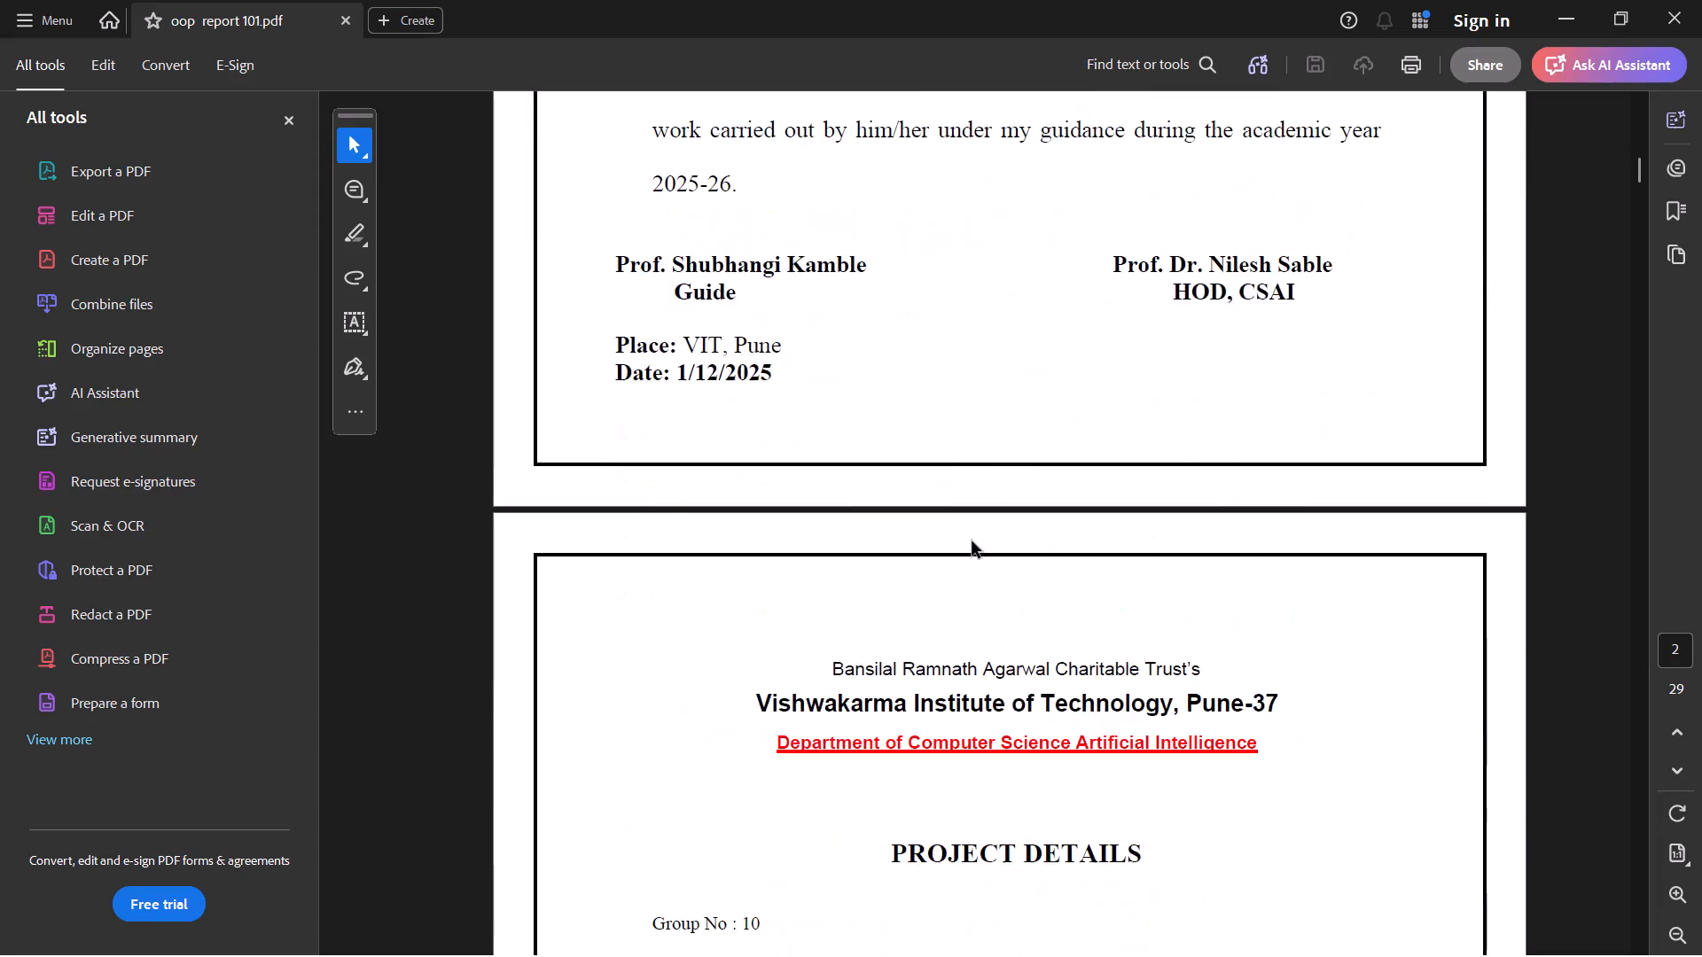
{"action": "scroll", "coordinate": [971, 541], "scroll_direction": "down", "scroll_amount": 19}
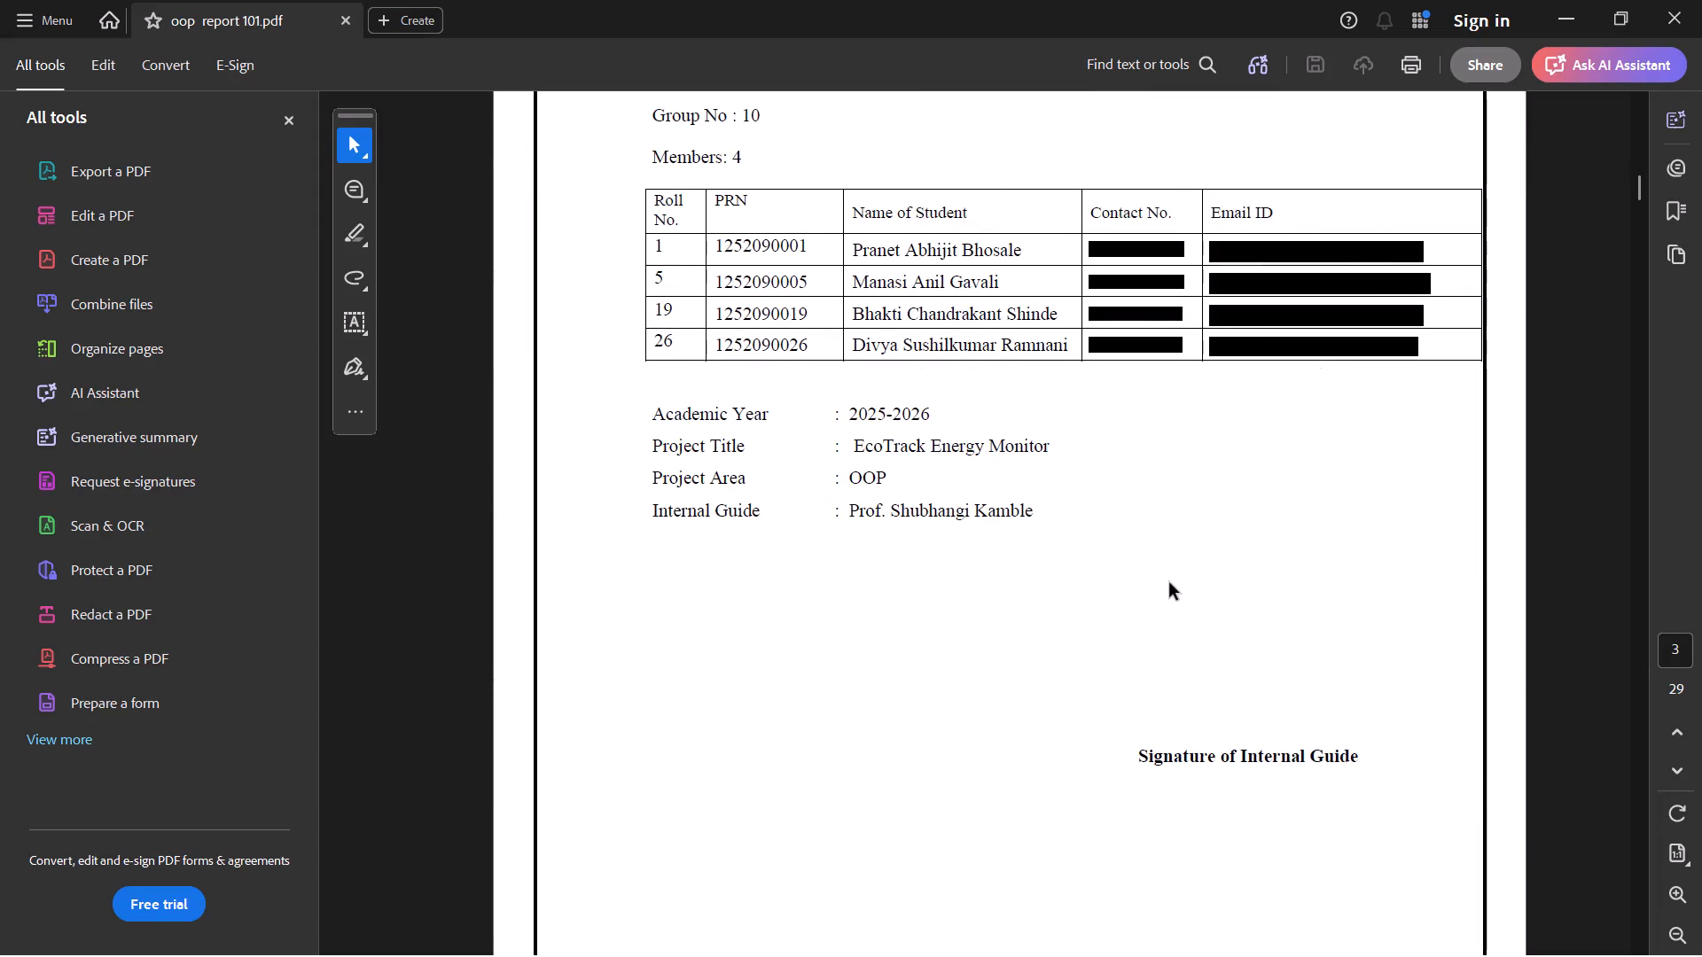
{"action": "scroll", "coordinate": [1190, 493], "scroll_direction": "up", "scroll_amount": 5}
{"action": "scroll", "coordinate": [1175, 559], "scroll_direction": "down", "scroll_amount": 15}
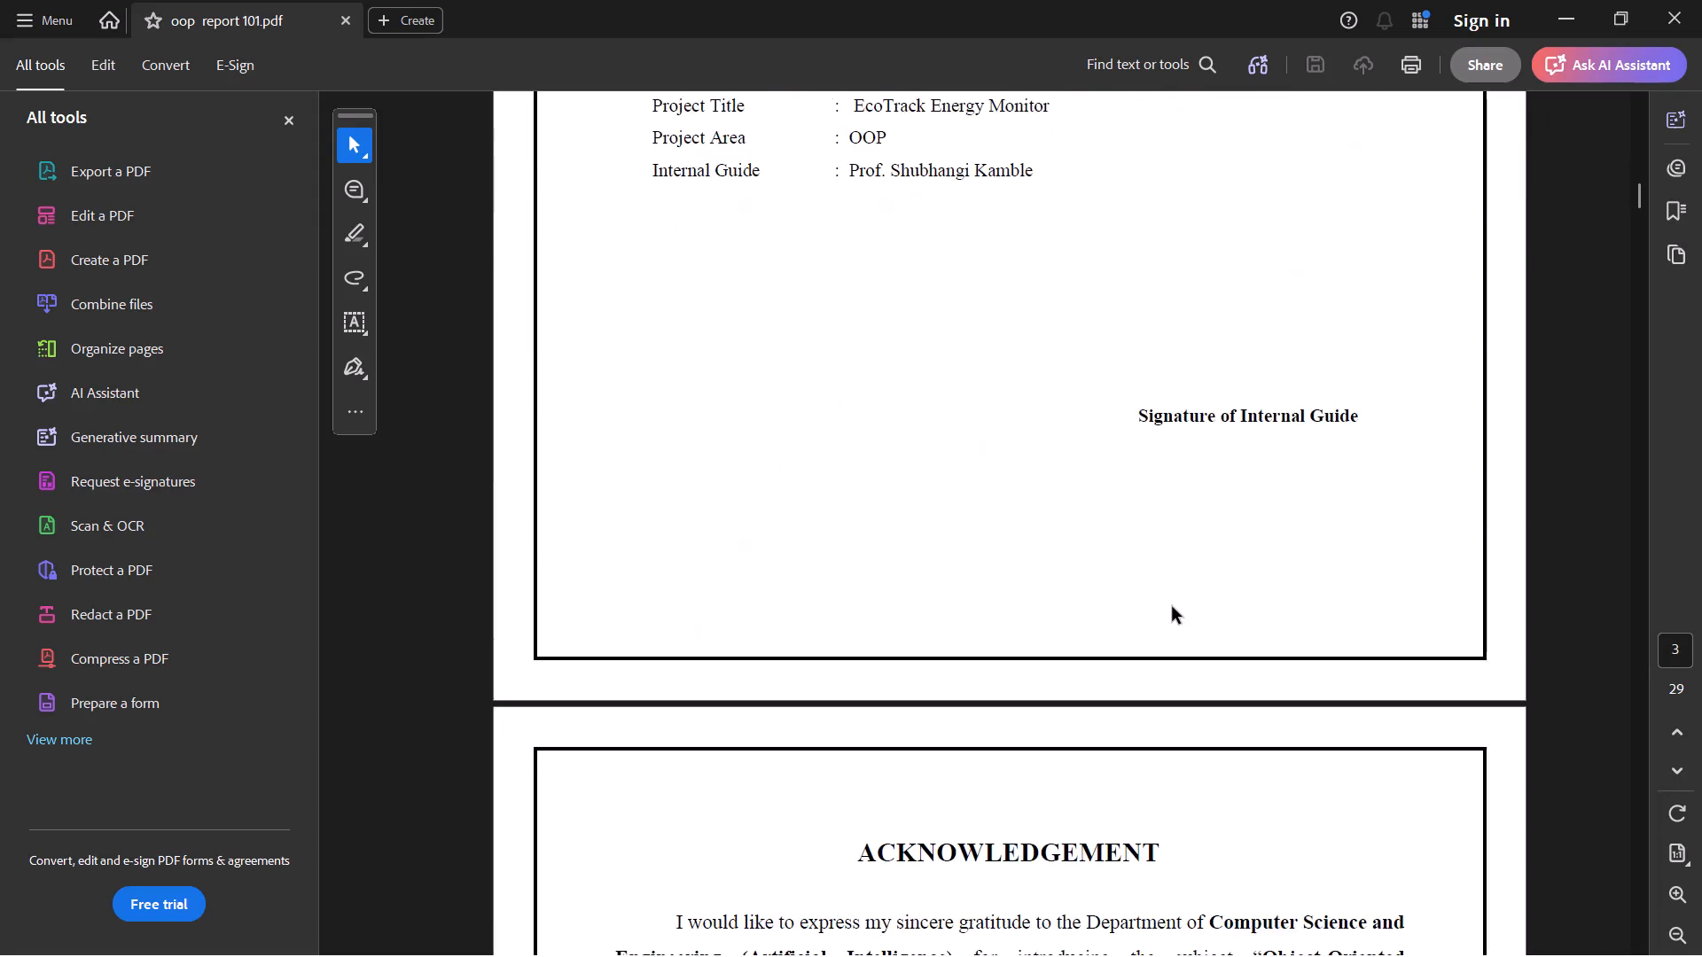
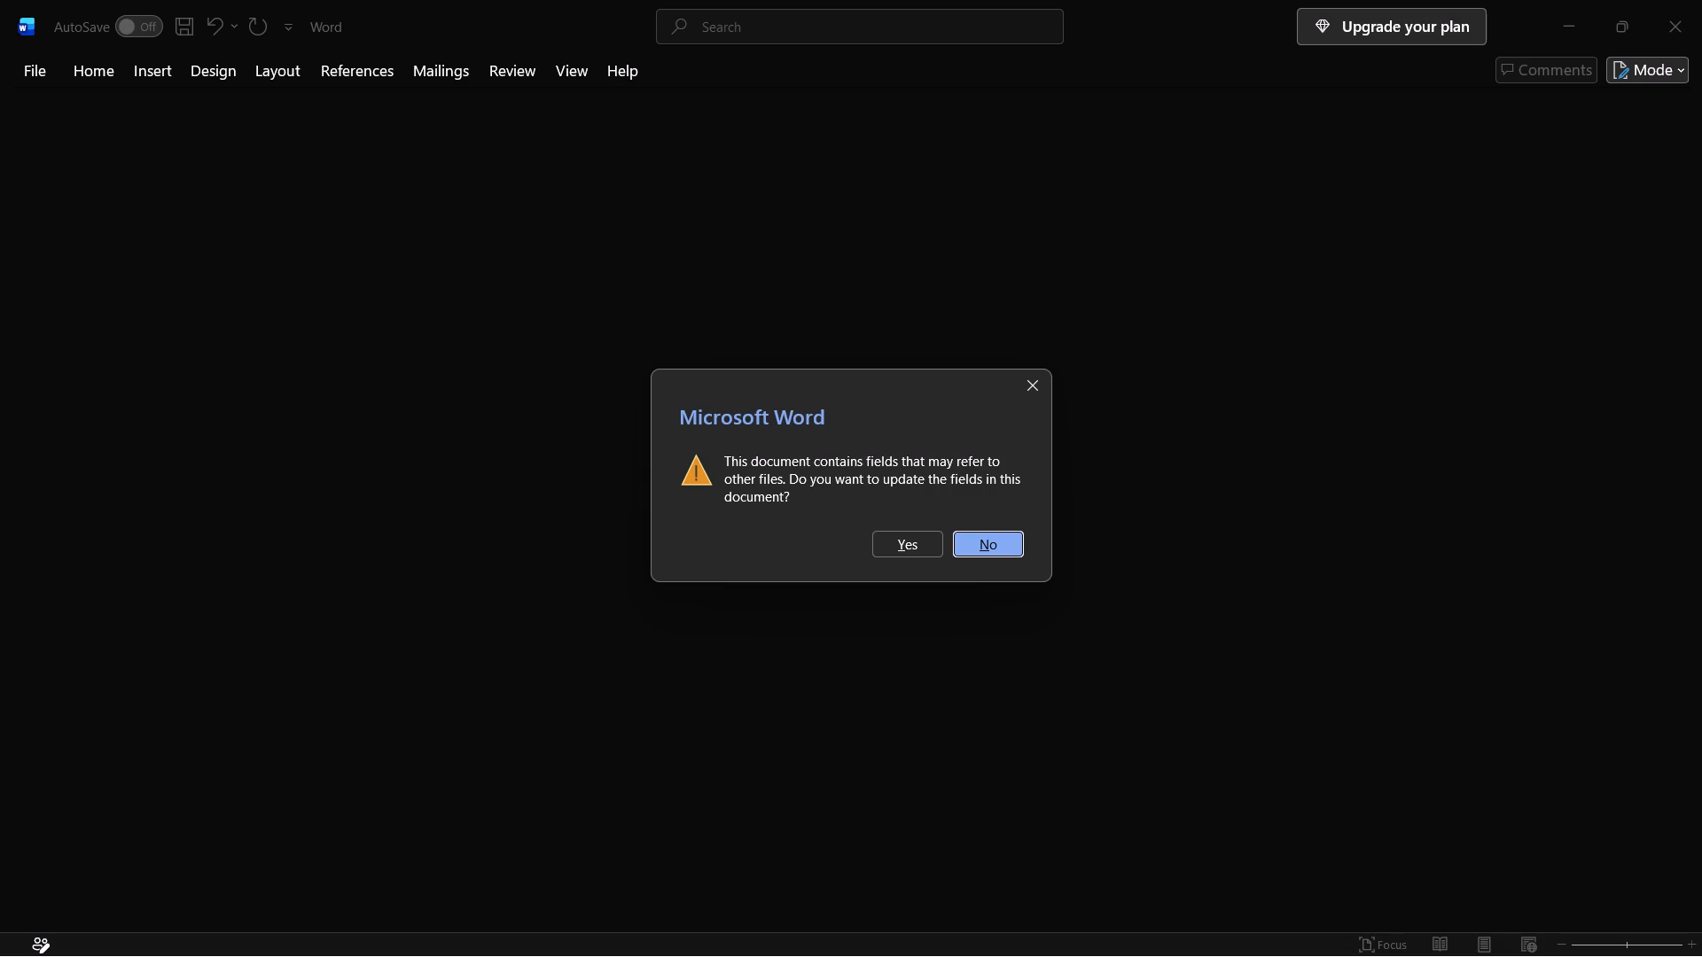
{"action": "left_click", "coordinate": [897, 541]}
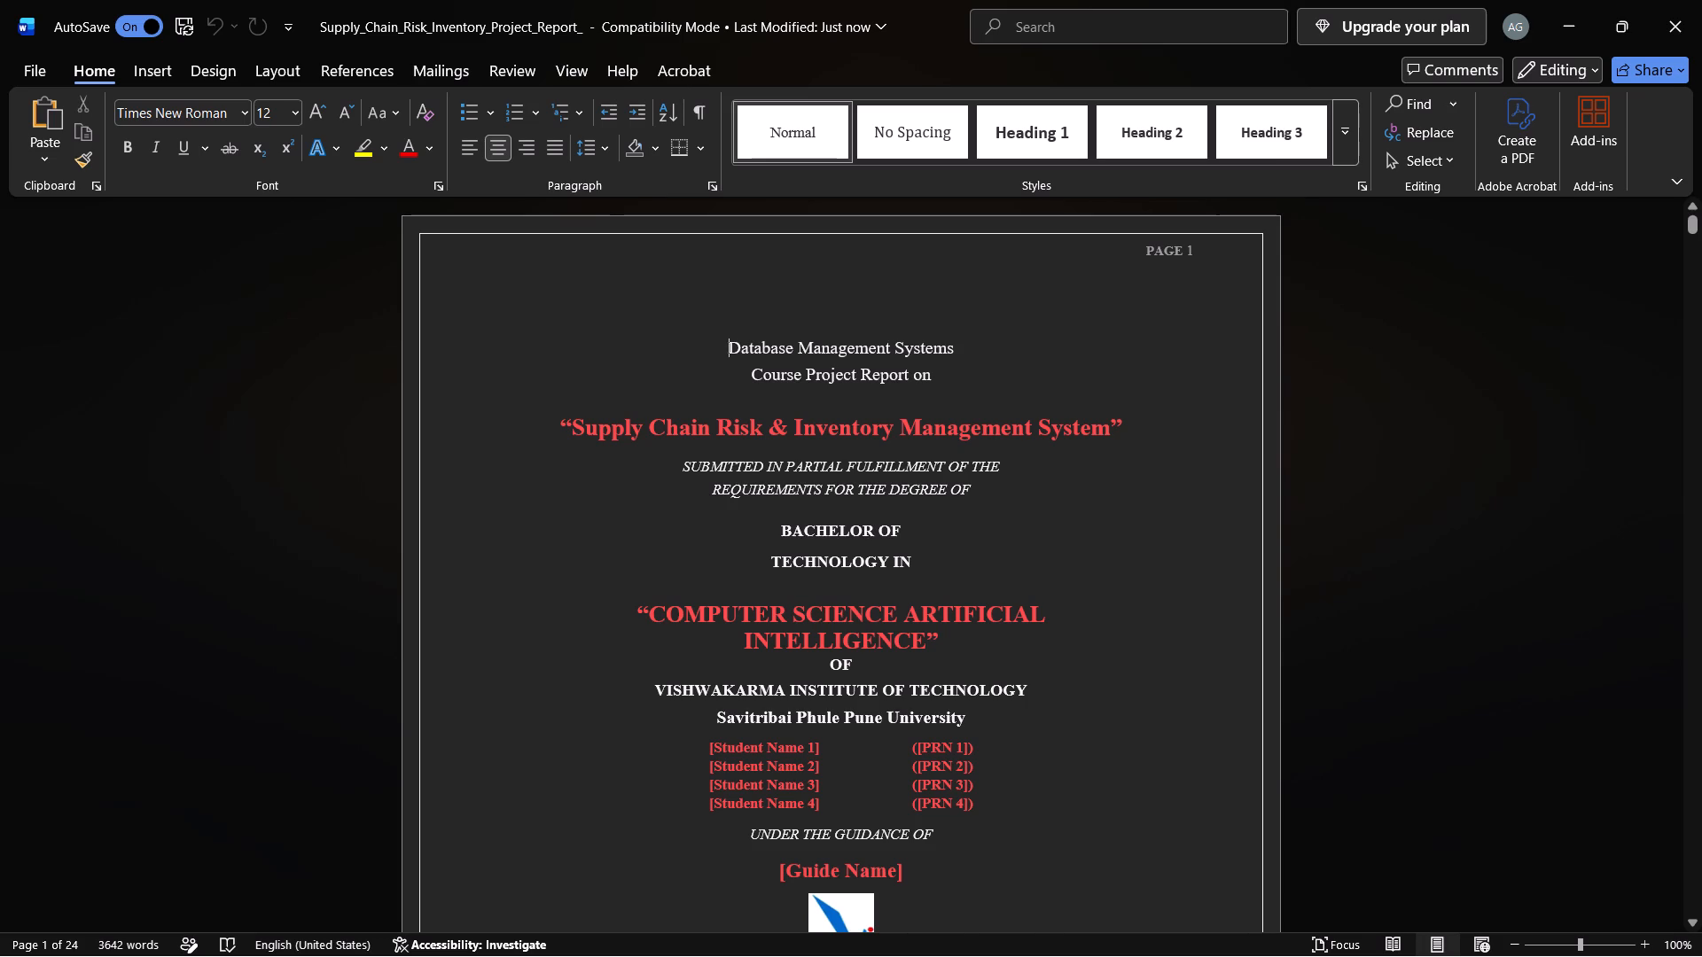
Compare the Word report's cover and certificate layout with the first pages of the sample report in Acrobat Reader.
{"action": "scroll", "coordinate": [1051, 705], "scroll_direction": "down", "scroll_amount": 8}
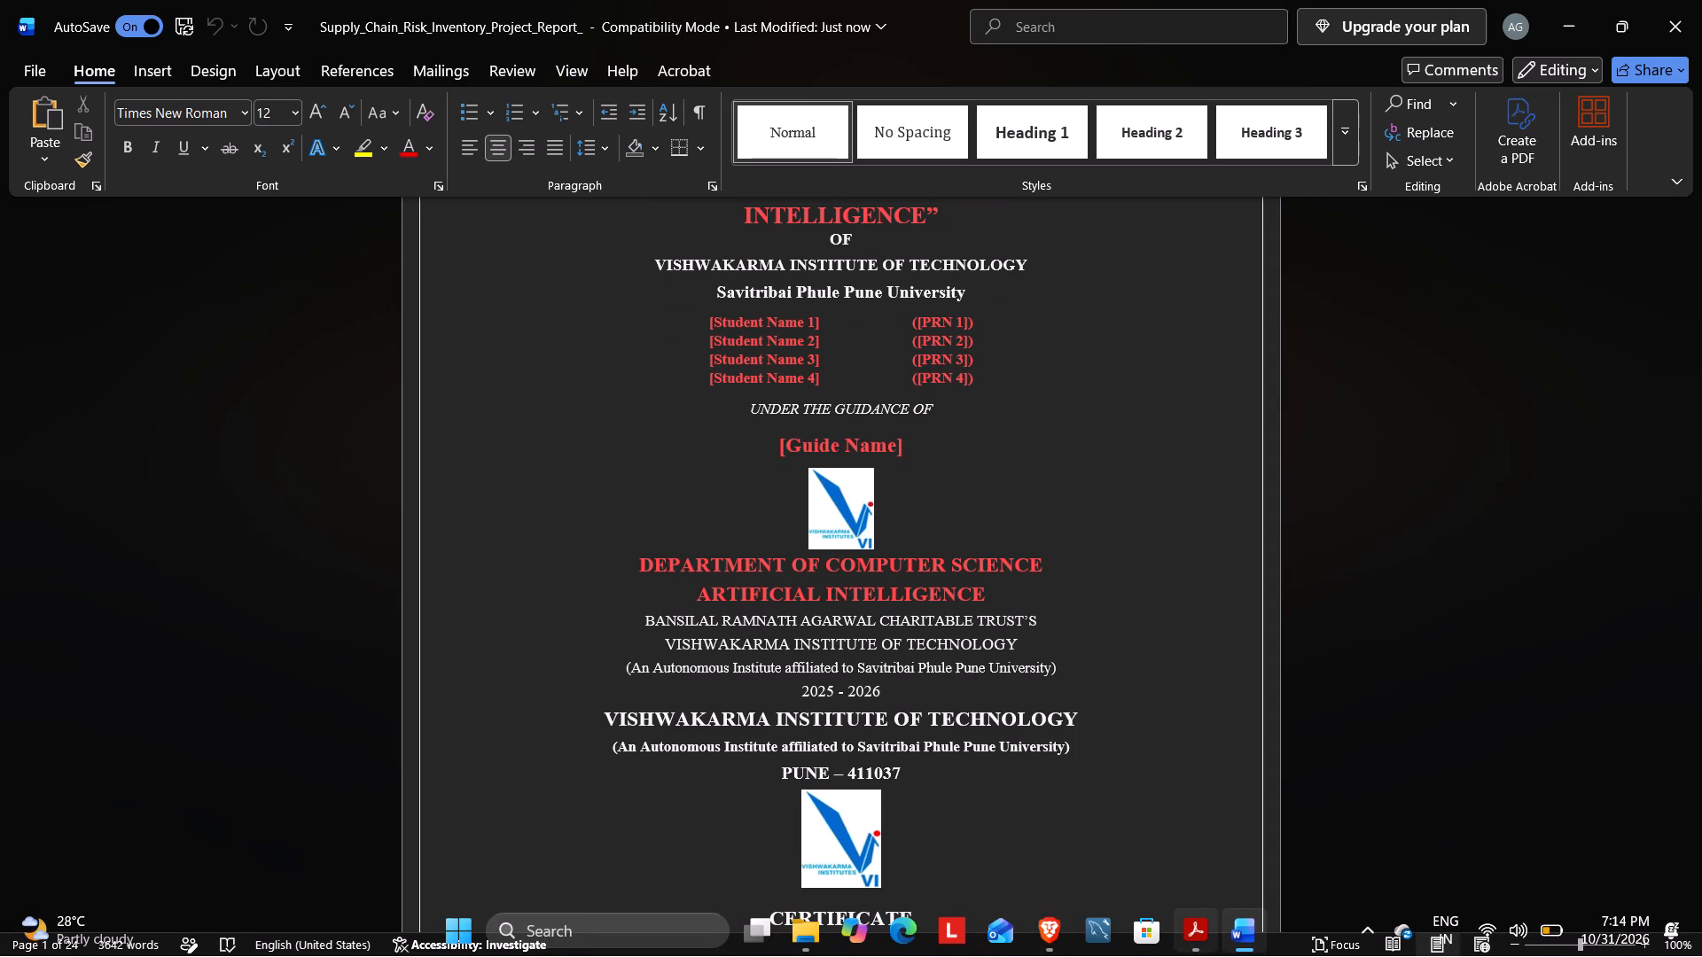
{"action": "left_click", "coordinate": [1207, 922]}
{"action": "scroll", "coordinate": [1192, 773], "scroll_direction": "down", "scroll_amount": 7}
{"action": "scroll", "coordinate": [1192, 773], "scroll_direction": "up", "scroll_amount": 20}
{"action": "scroll", "coordinate": [1192, 773], "scroll_direction": "up", "scroll_amount": 20}
{"action": "scroll", "coordinate": [1192, 773], "scroll_direction": "up", "scroll_amount": 10}
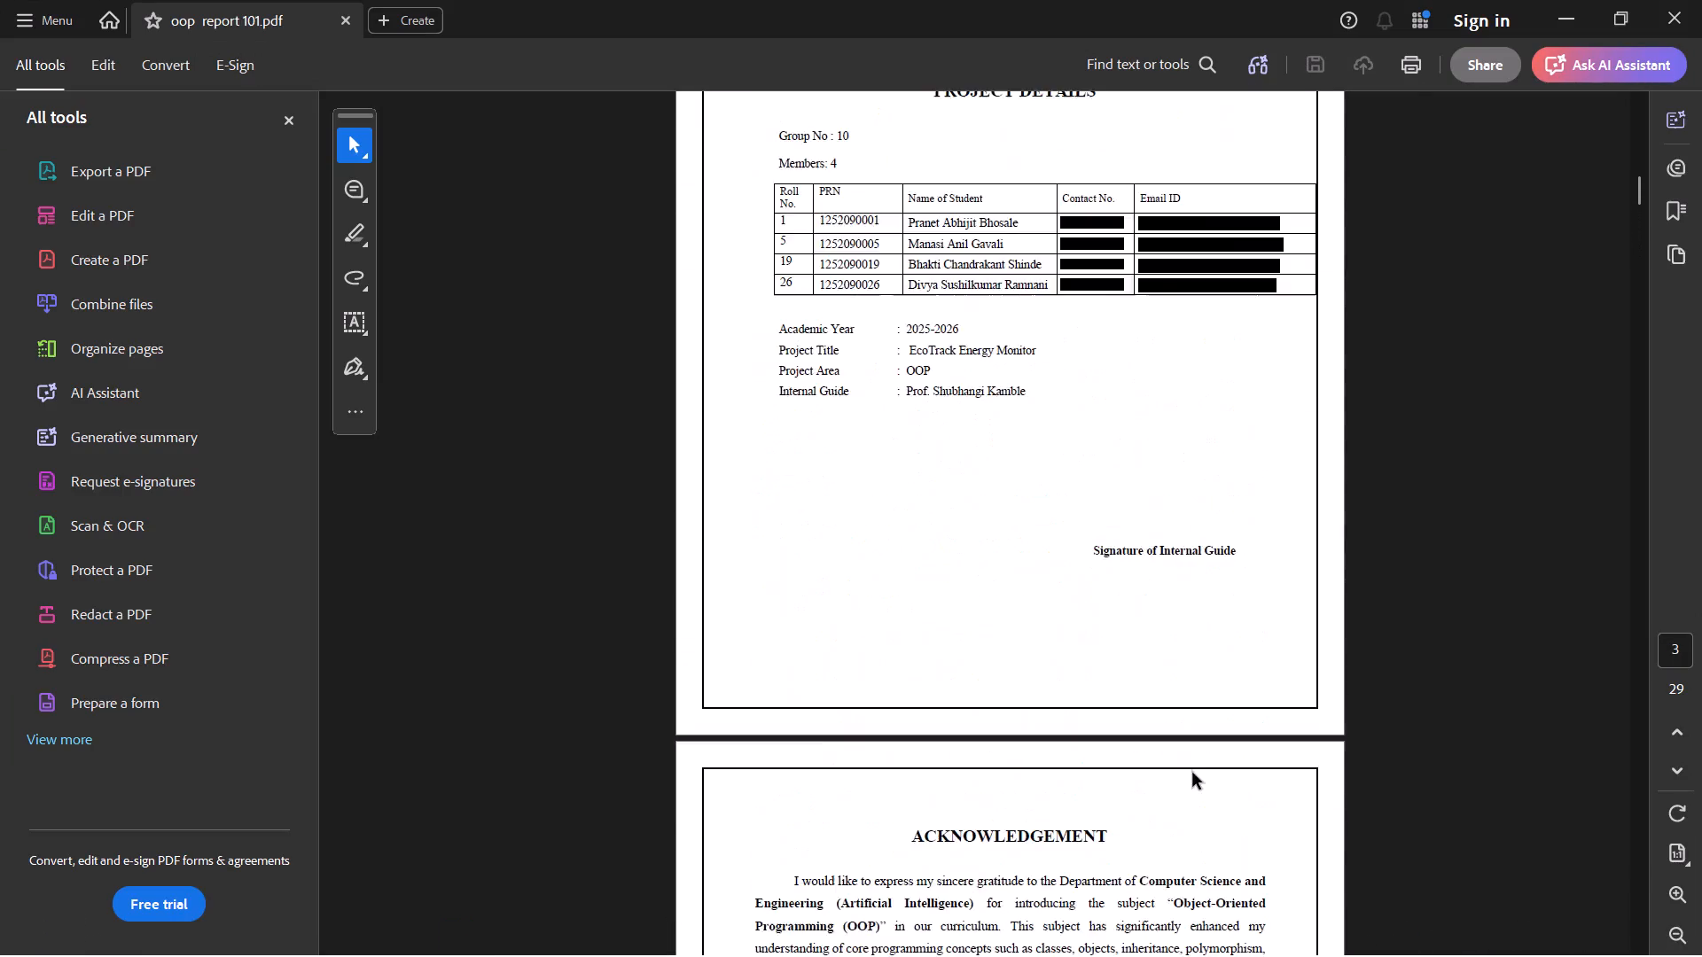
{"action": "scroll", "coordinate": [1192, 773], "scroll_direction": "up", "scroll_amount": 7}
{"action": "scroll", "coordinate": [1192, 772], "scroll_direction": "up", "scroll_amount": 18}
{"action": "scroll", "coordinate": [1192, 772], "scroll_direction": "up", "scroll_amount": 4}
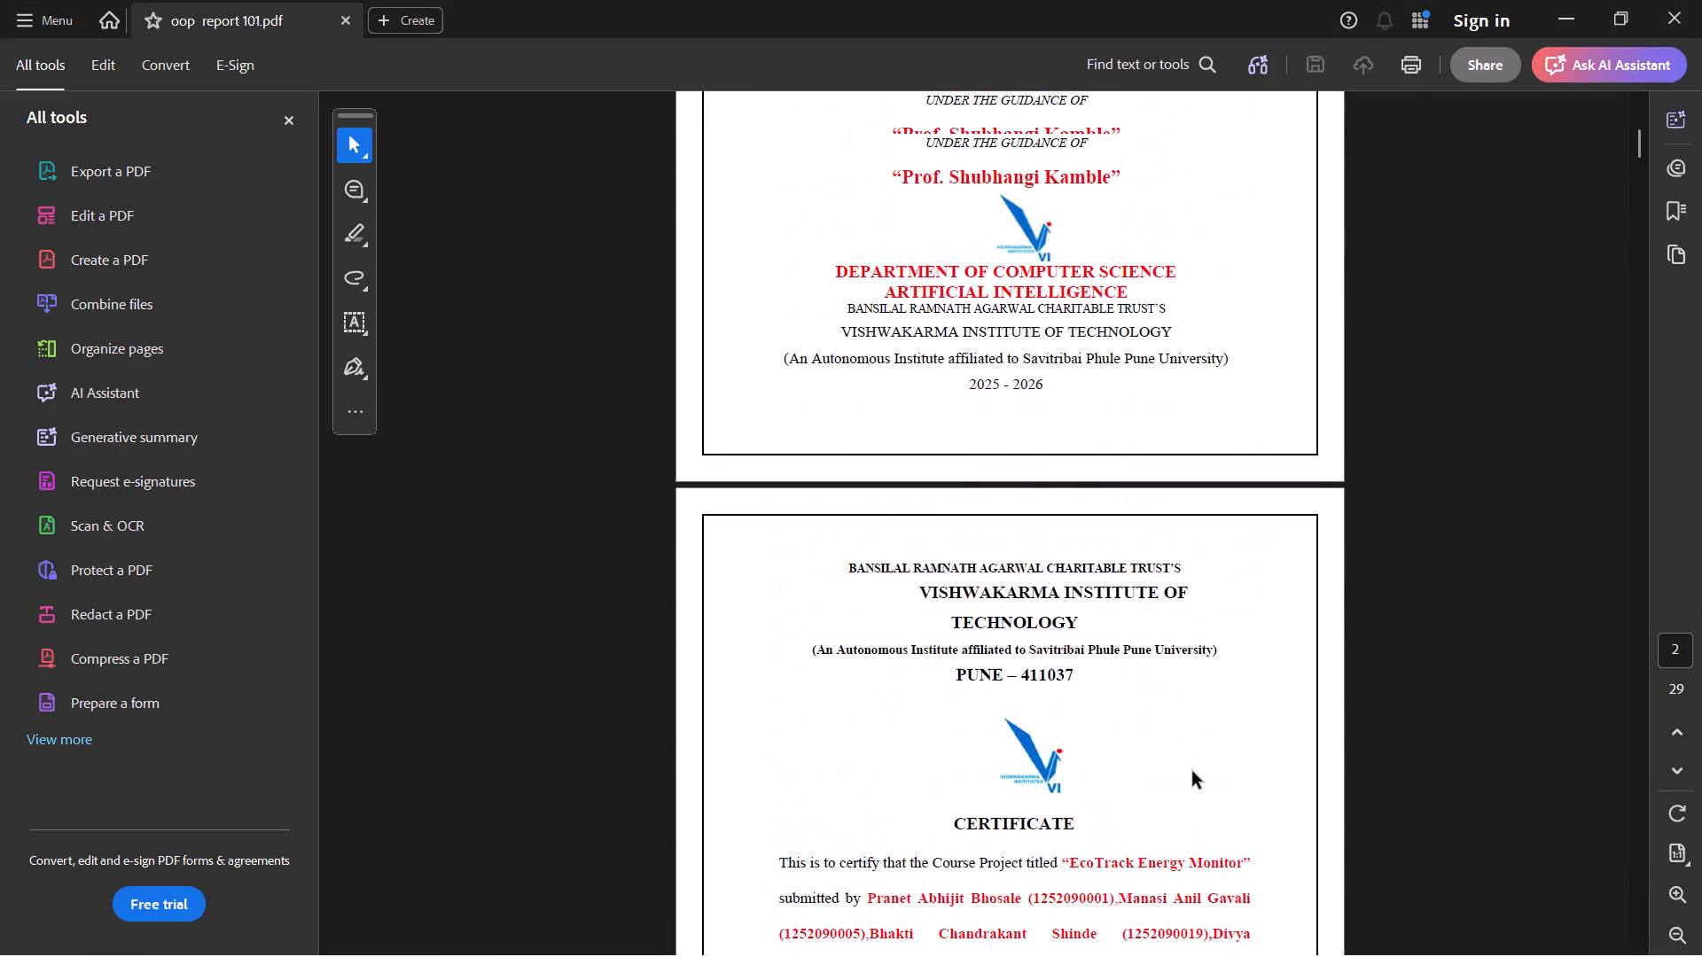
{"action": "scroll", "coordinate": [1192, 772], "scroll_direction": "up", "scroll_amount": 4}
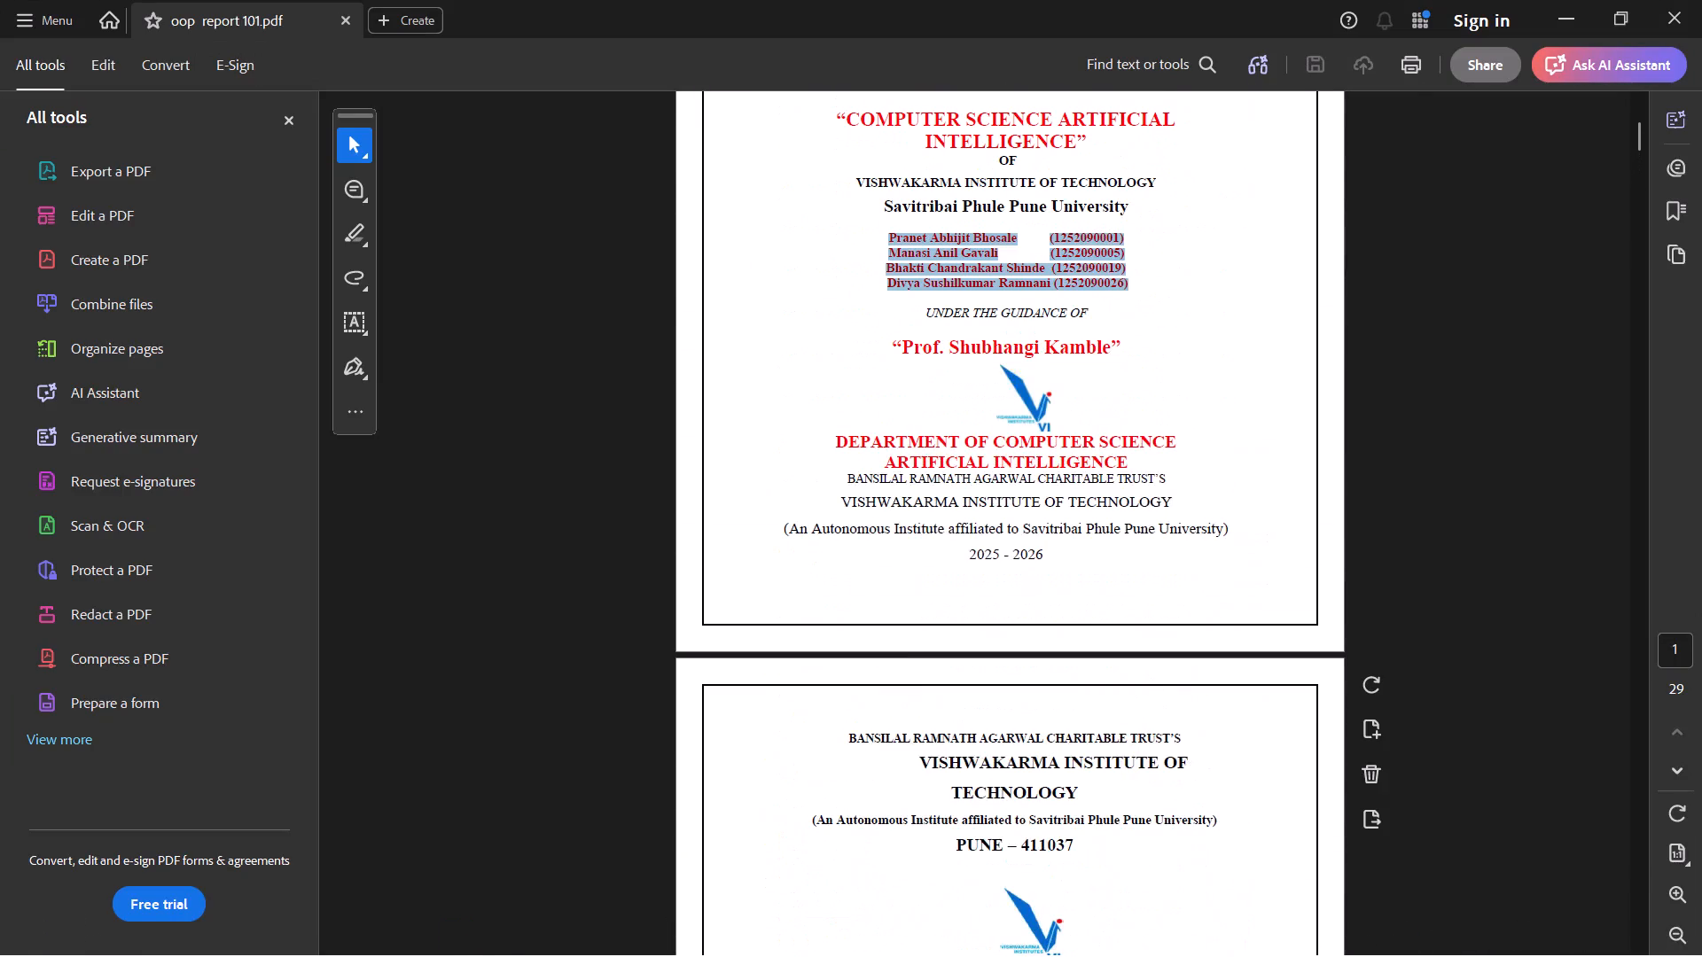
{"action": "left_click", "coordinate": [1183, 930]}
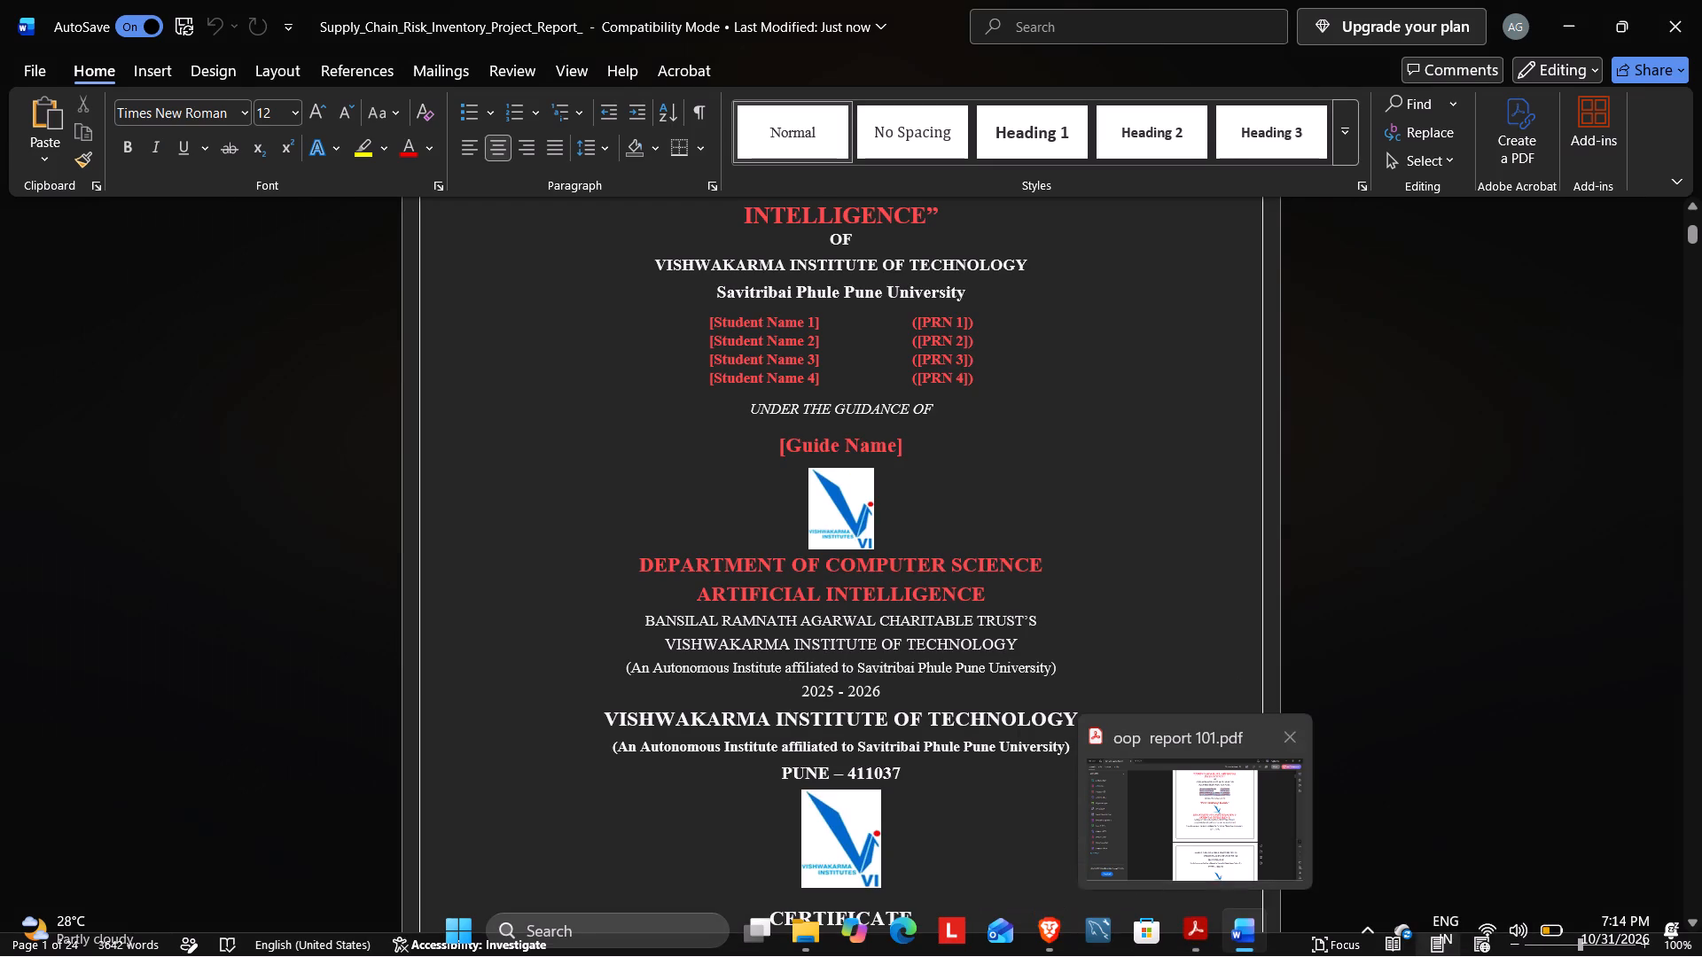
Insert ten blank lines after "2025 - 2026" on the cover to push the institute heading and certificate onto page 2.
{"action": "left_click", "coordinate": [952, 689]}
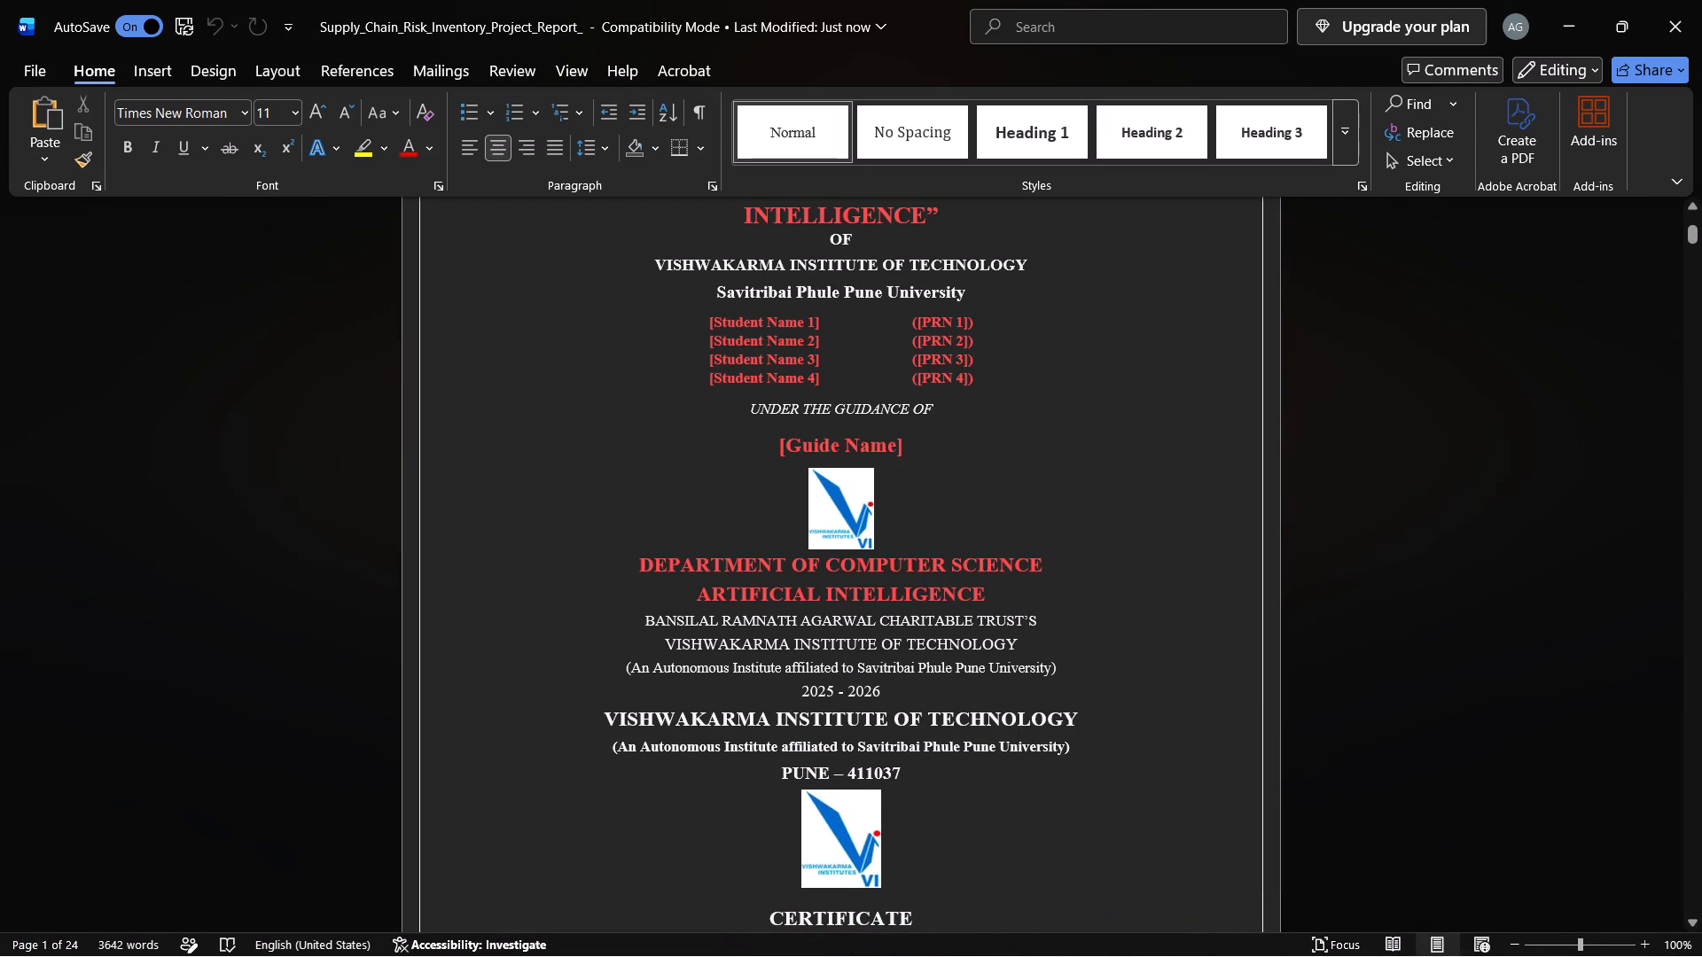
{"action": "key", "text": "Return"}
{"action": "key", "text": "Return"}
{"action": "key", "text": "Return"}
{"action": "key", "text": "Return"}
{"action": "key", "text": "Return"}
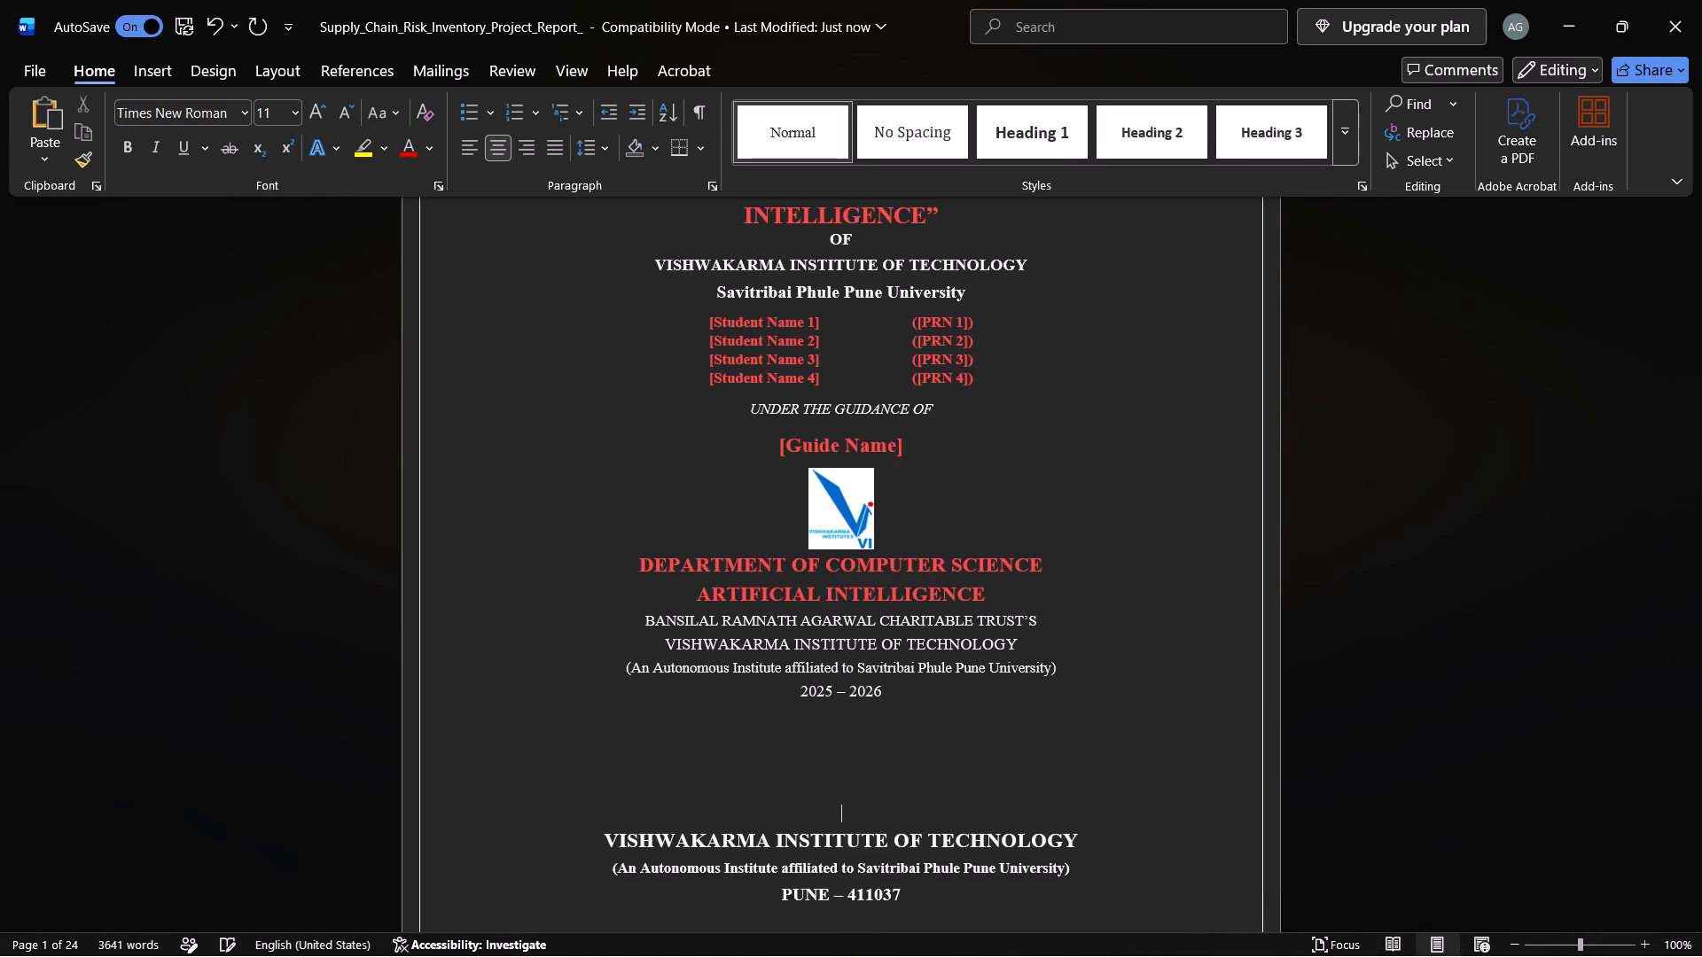
{"action": "key", "text": "Return"}
{"action": "key", "text": "Return"}
{"action": "key", "text": "Return"}
{"action": "key", "text": "Return"}
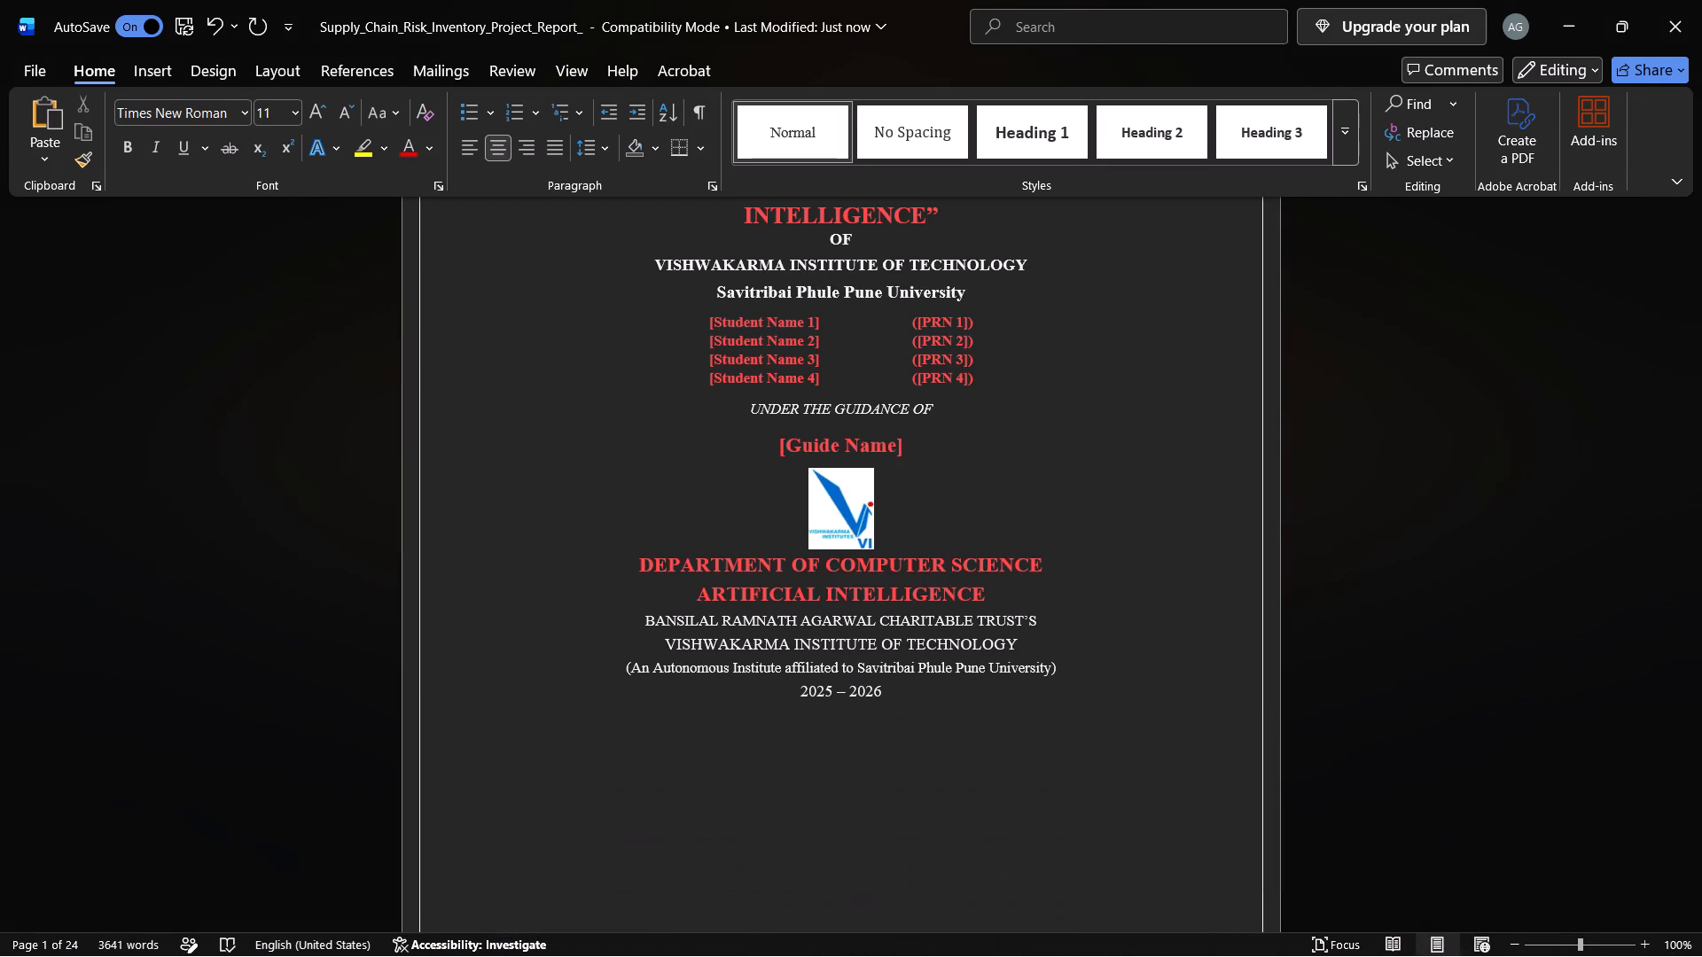
{"action": "scroll", "coordinate": [952, 689], "scroll_direction": "down", "scroll_amount": 4}
{"action": "key", "text": "Return"}
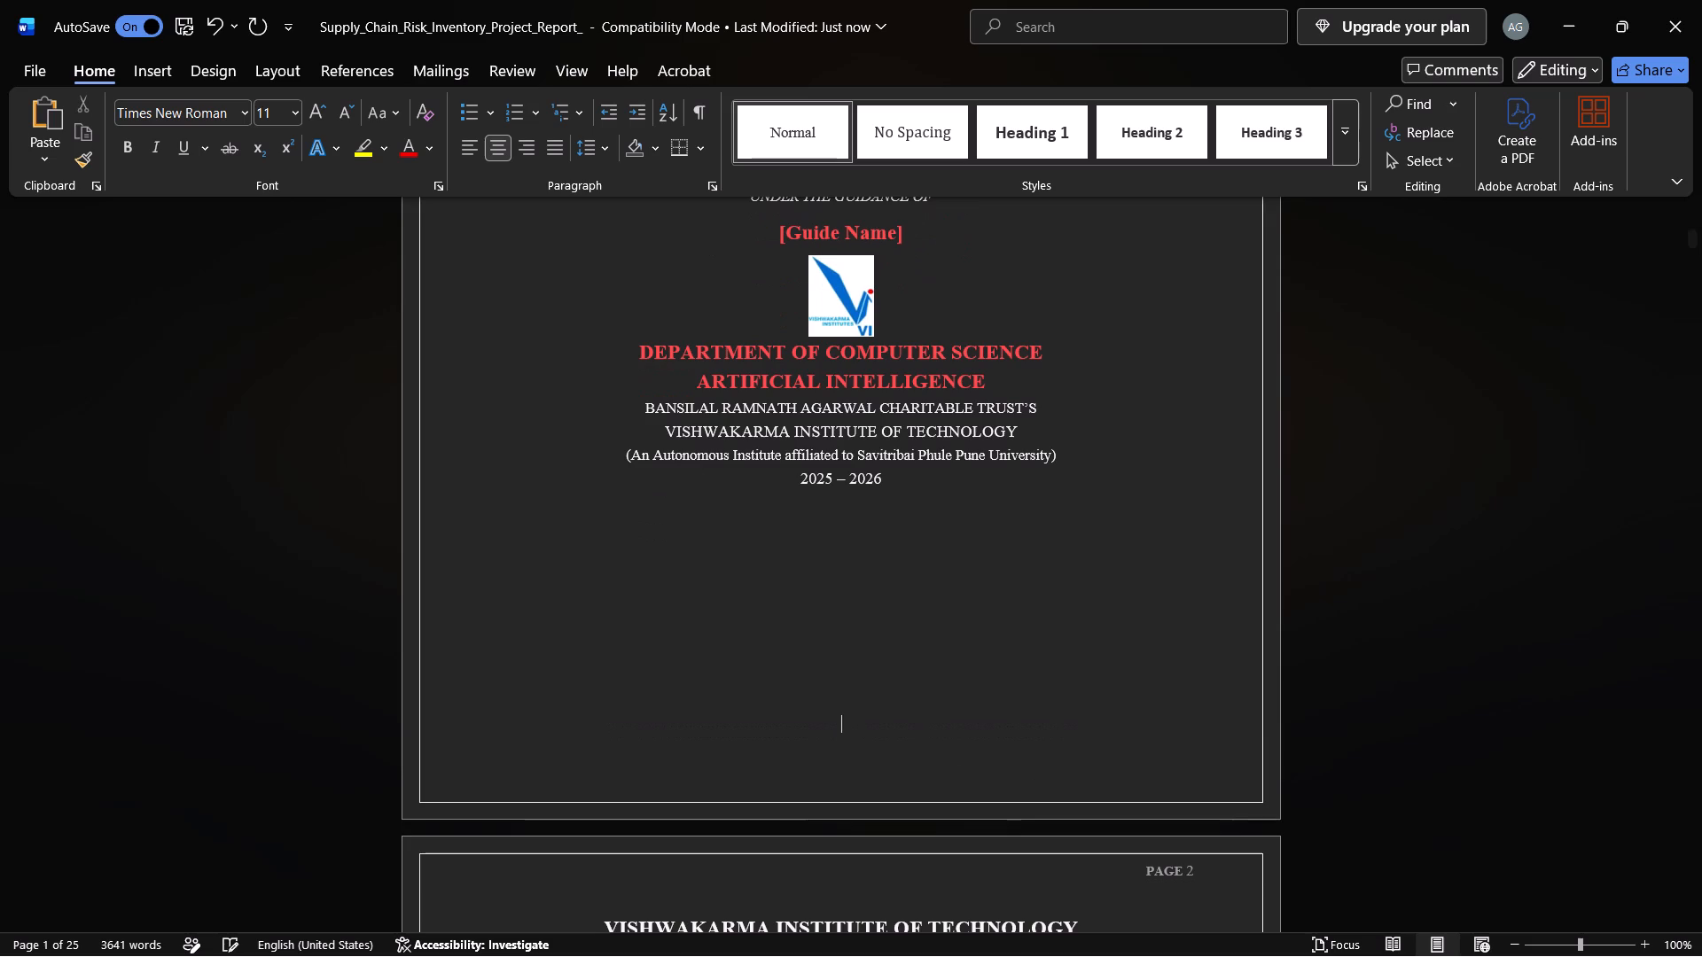
Examine how the certificate content is split between pages 2 and 3, from the CERTIFICATE title to the signature lines.
{"action": "scroll", "coordinate": [952, 689], "scroll_direction": "down", "scroll_amount": 19}
{"action": "scroll", "coordinate": [953, 688], "scroll_direction": "down", "scroll_amount": 4}
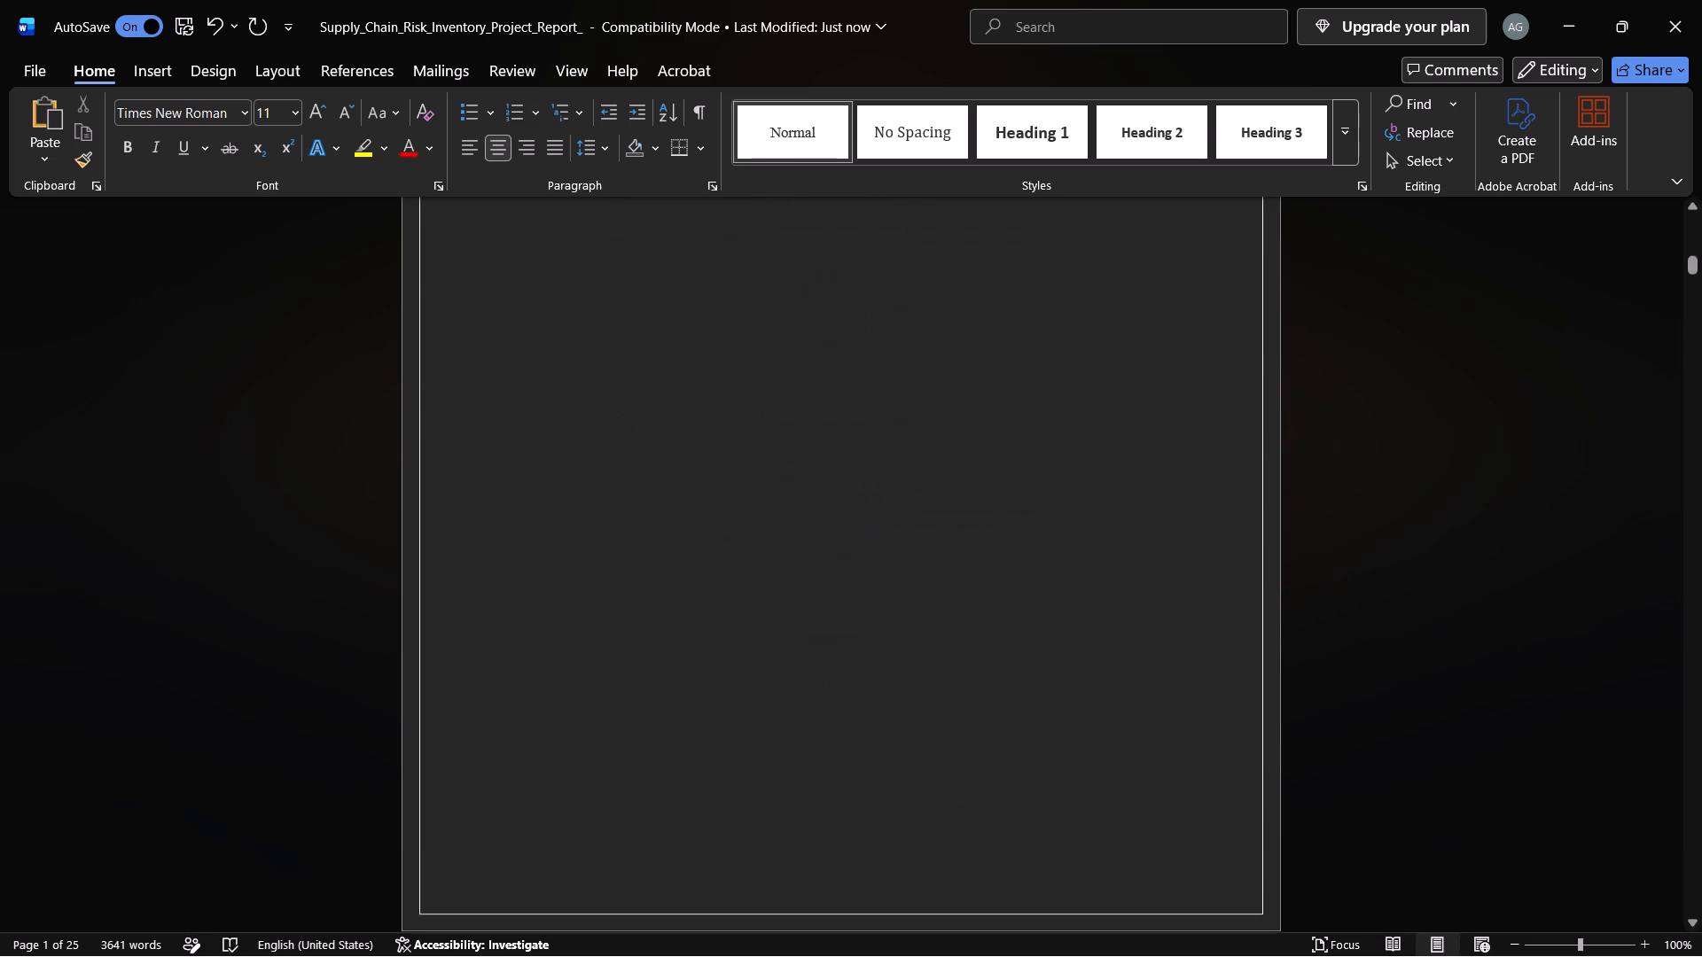
{"action": "scroll", "coordinate": [957, 686], "scroll_direction": "down", "scroll_amount": 13}
{"action": "scroll", "coordinate": [964, 681], "scroll_direction": "up", "scroll_amount": 7}
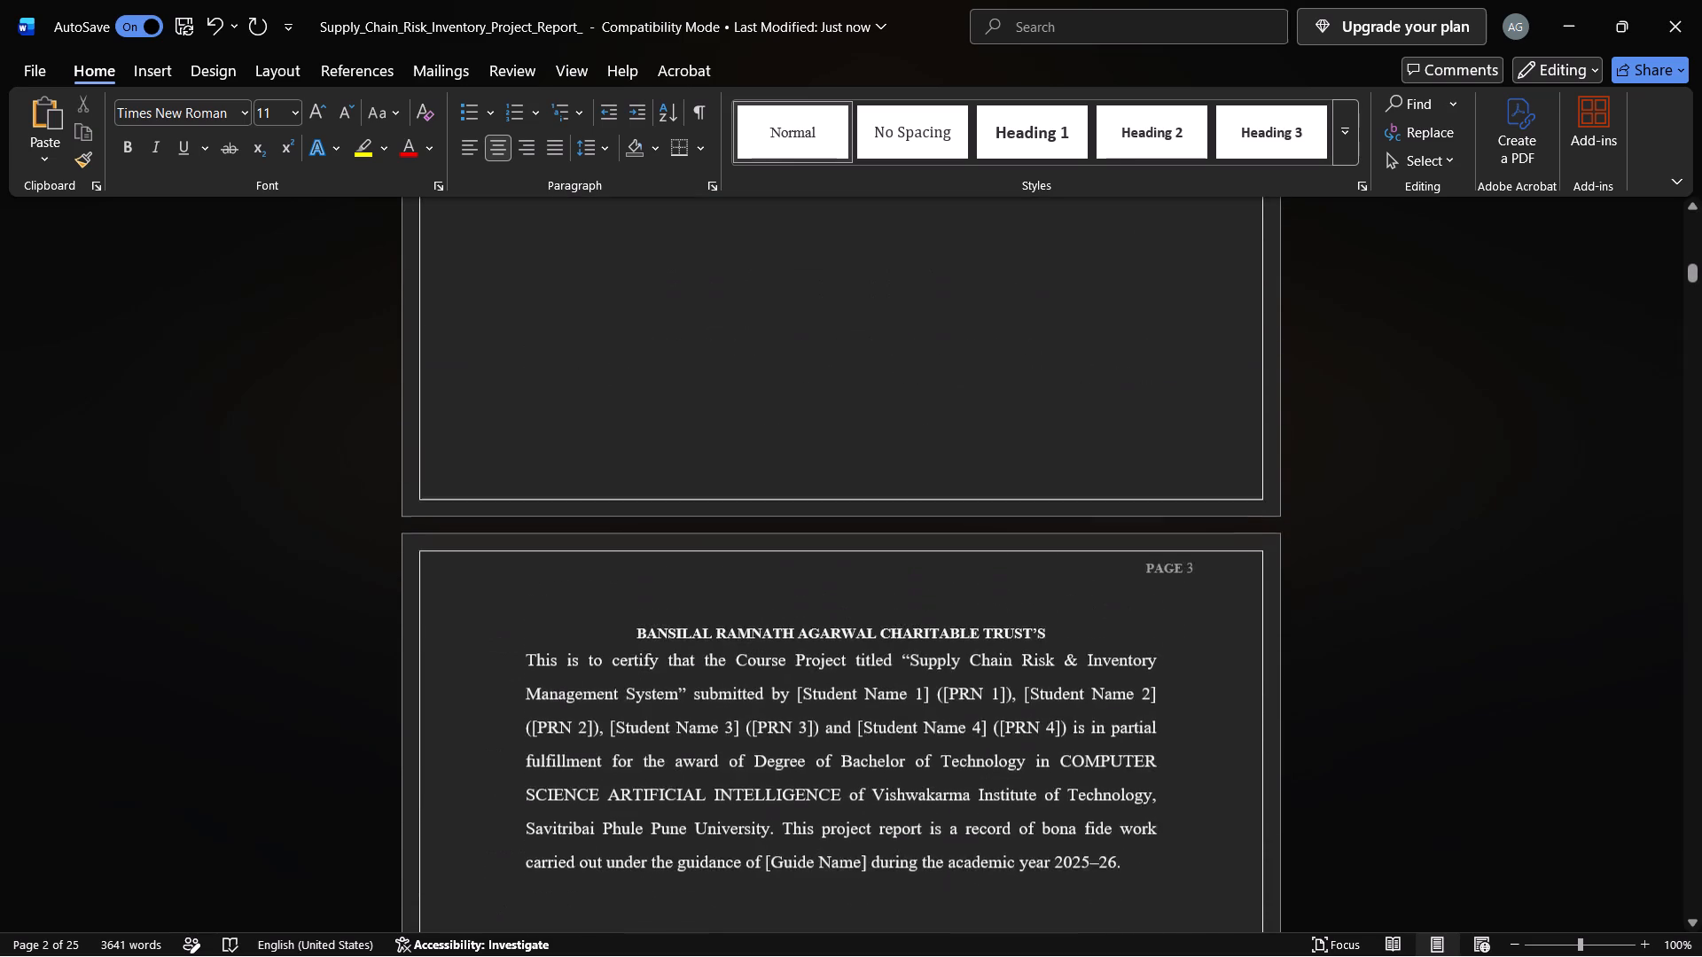
{"action": "scroll", "coordinate": [964, 681], "scroll_direction": "up", "scroll_amount": 2}
{"action": "left_click", "coordinate": [811, 594]}
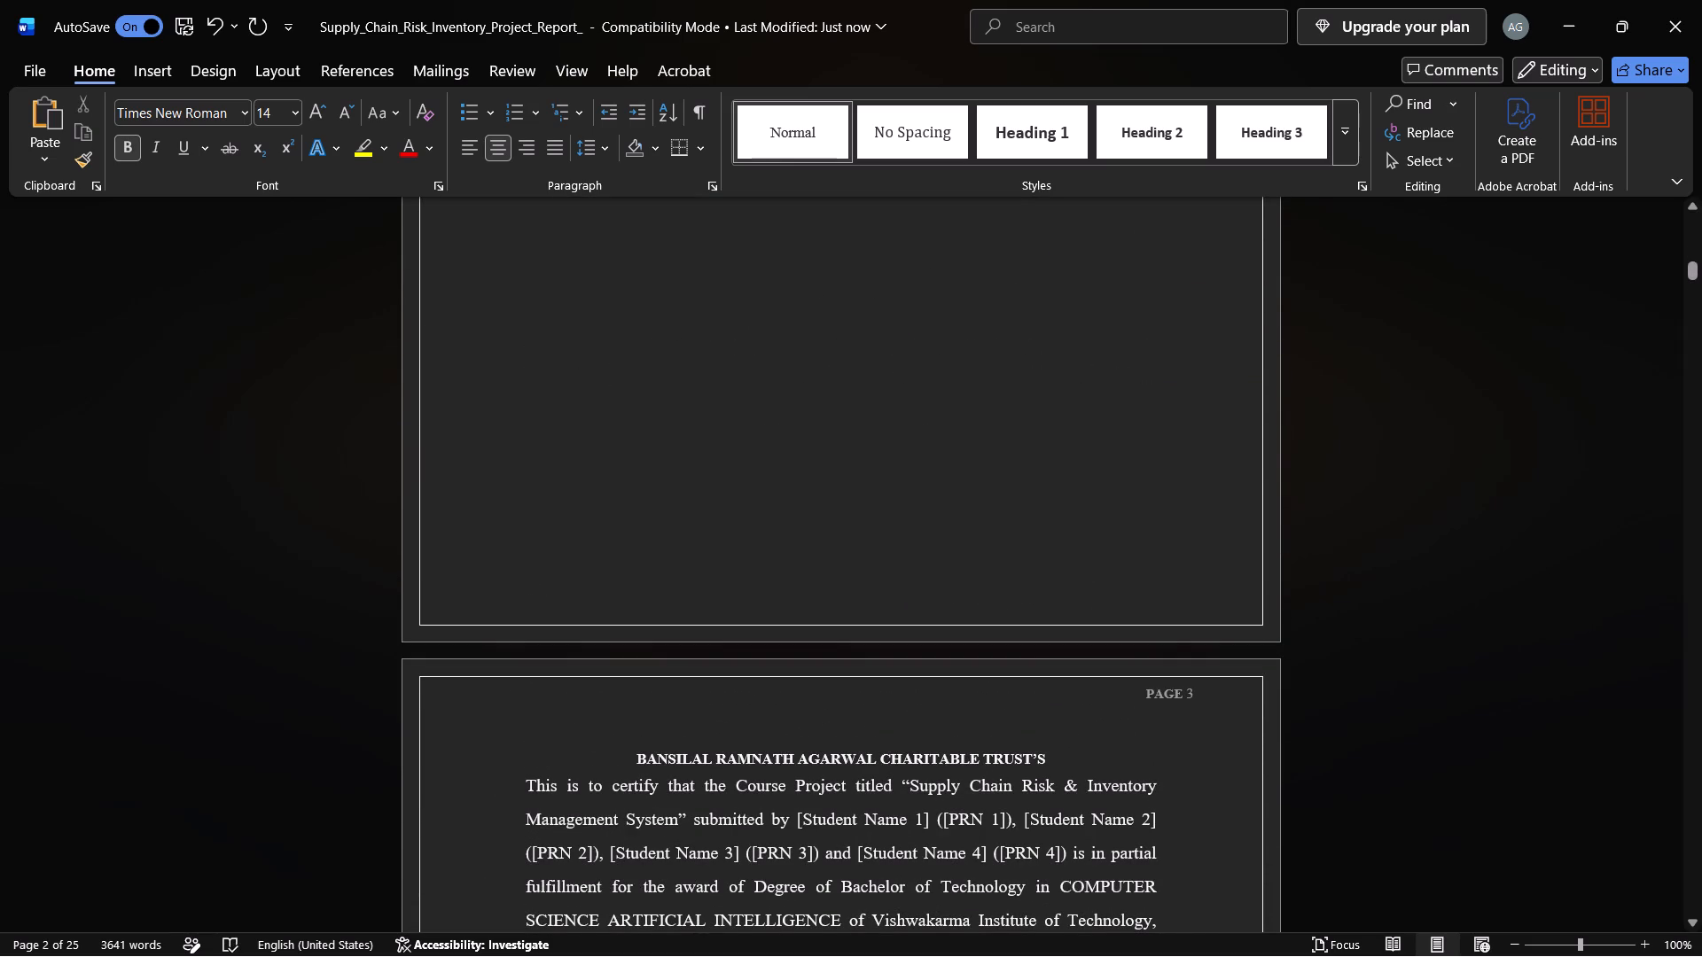
{"action": "scroll", "coordinate": [824, 588], "scroll_direction": "up", "scroll_amount": 15}
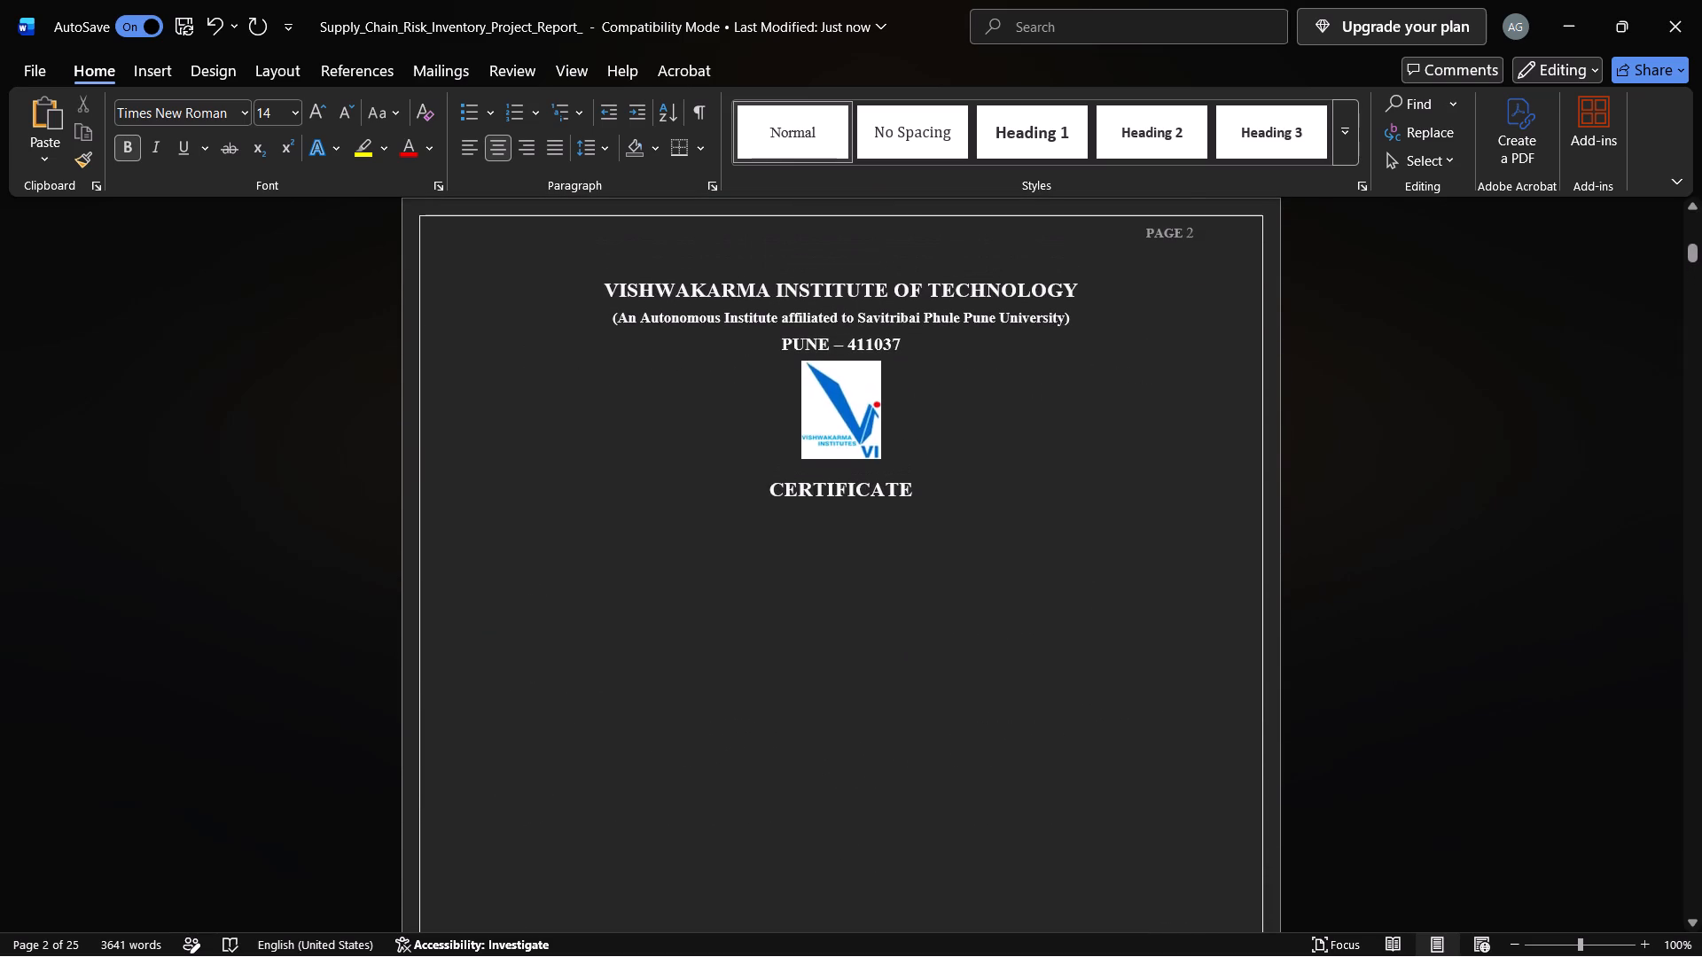
{"action": "scroll", "coordinate": [823, 594], "scroll_direction": "down", "scroll_amount": 6}
{"action": "left_click", "coordinate": [776, 702]}
{"action": "scroll", "coordinate": [777, 700], "scroll_direction": "up", "scroll_amount": 4}
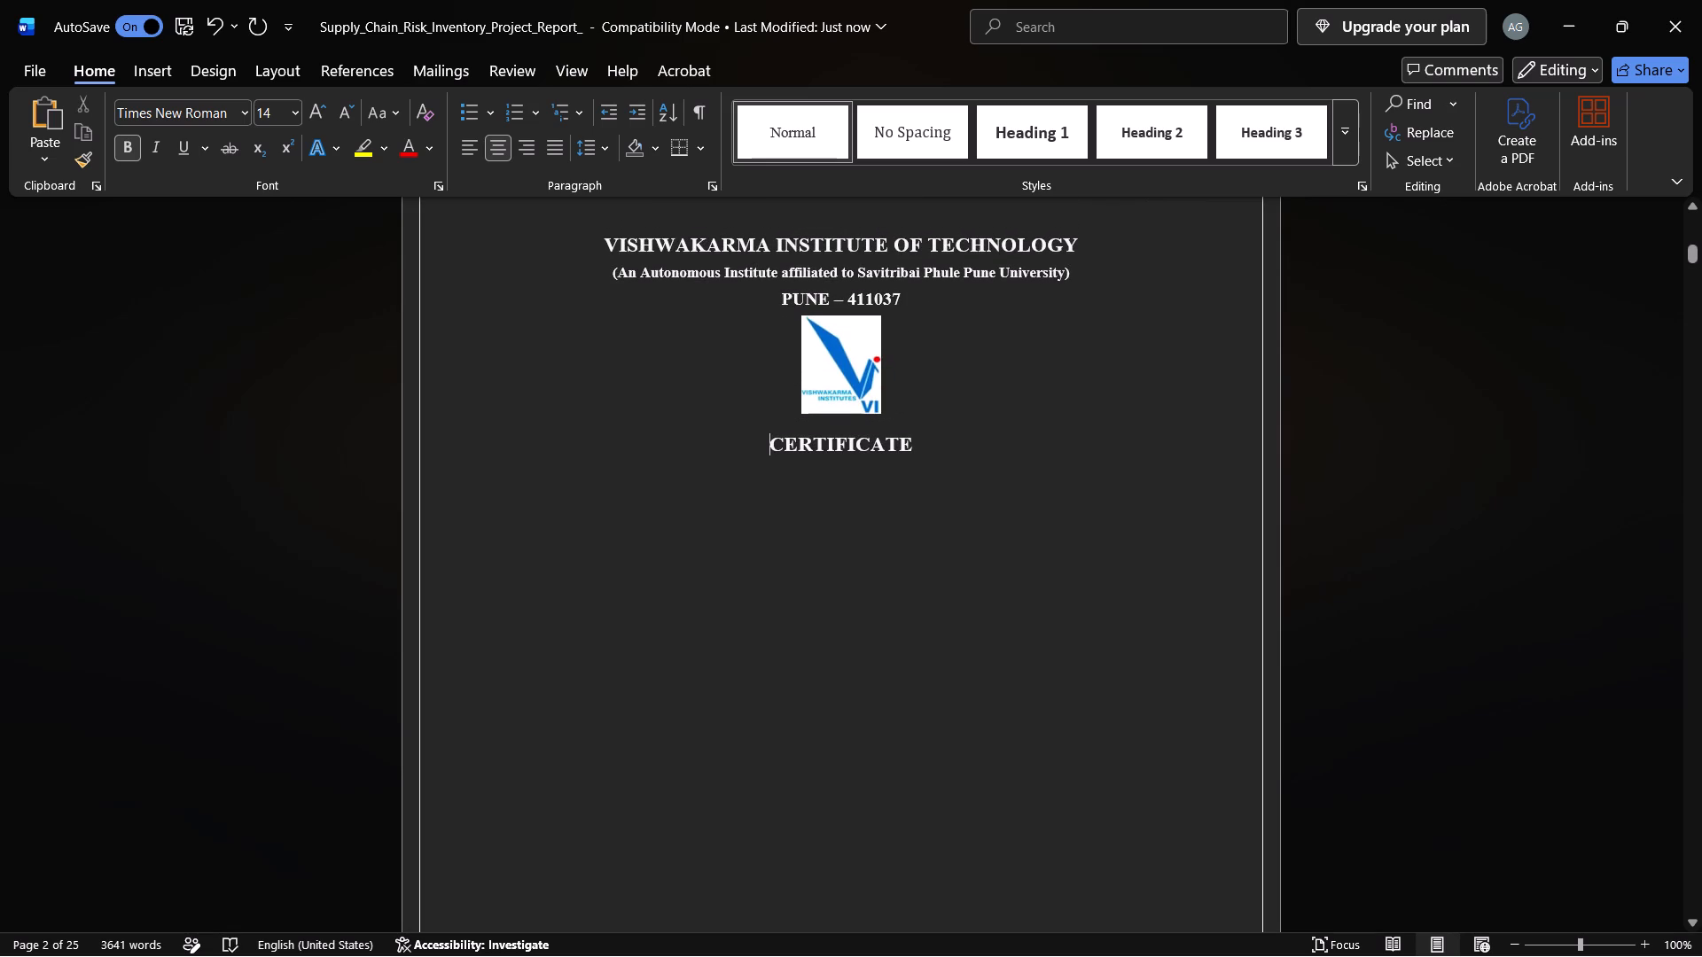
{"action": "left_click", "coordinate": [940, 455]}
{"action": "key", "text": "Down"}
{"action": "scroll", "coordinate": [939, 455], "scroll_direction": "up", "scroll_amount": 2}
{"action": "scroll", "coordinate": [939, 458], "scroll_direction": "down", "scroll_amount": 10}
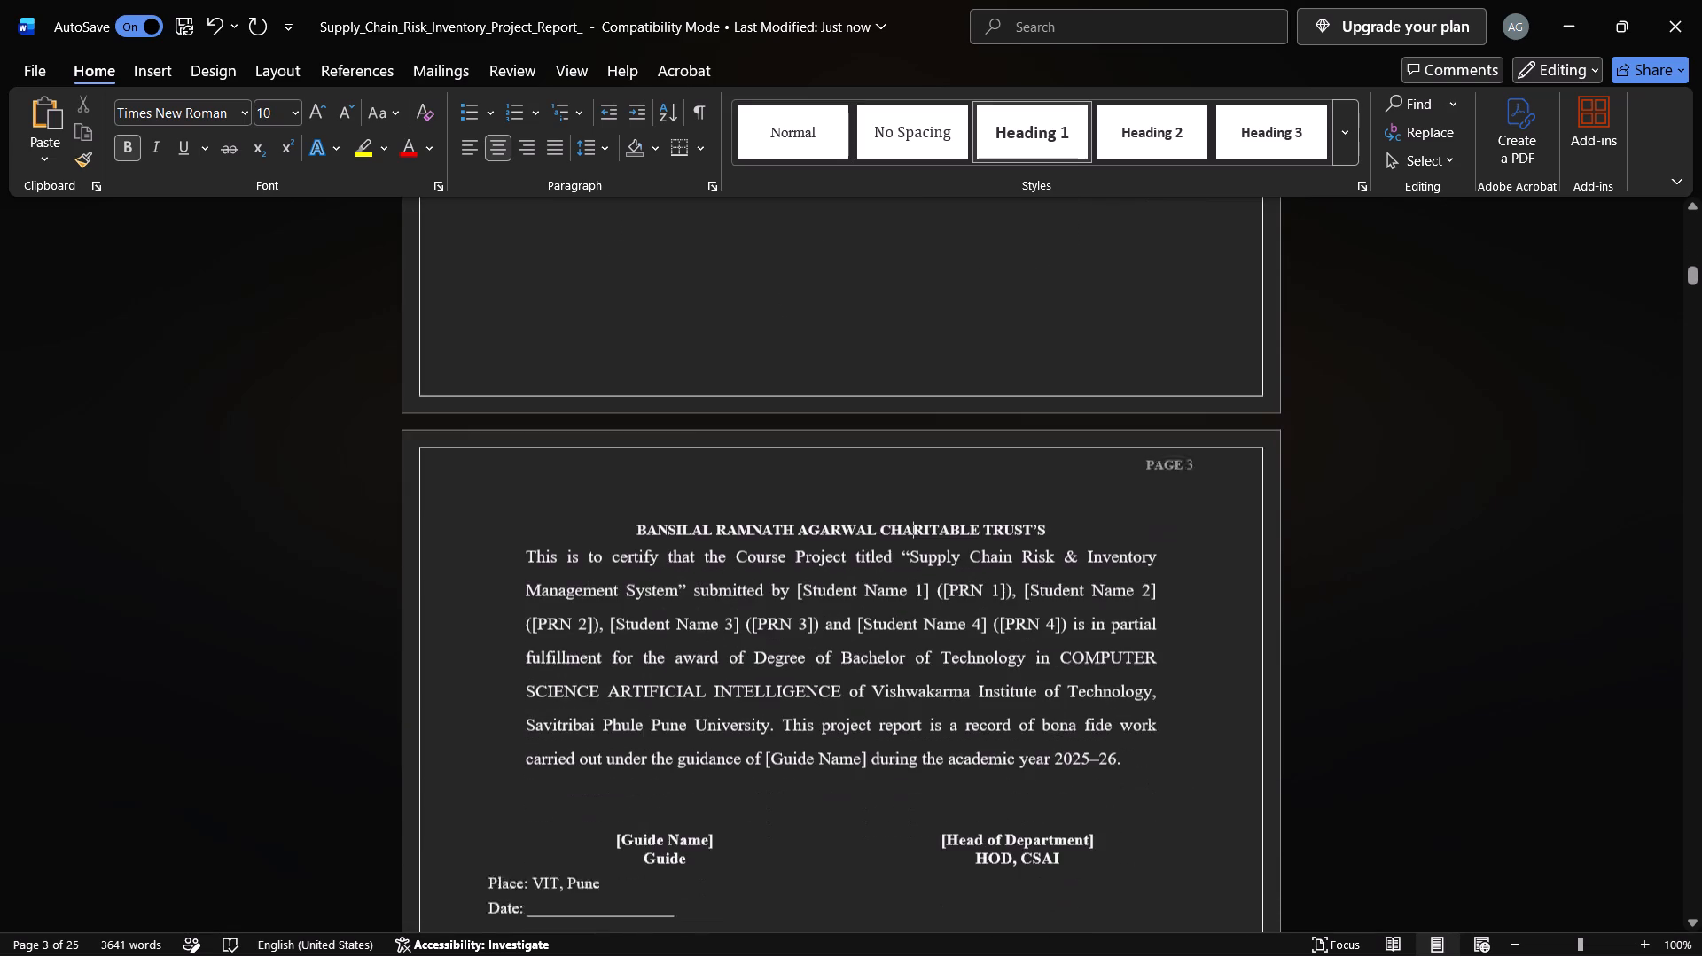
Left-align the "BANSILAL RAMNATH AGARWAL CHARITABLE TRUST'S" heading on page 3 and shift it toward the centre with two tabs and several spaces.
{"action": "left_click", "coordinate": [656, 460]}
{"action": "left_click", "coordinate": [623, 463]}
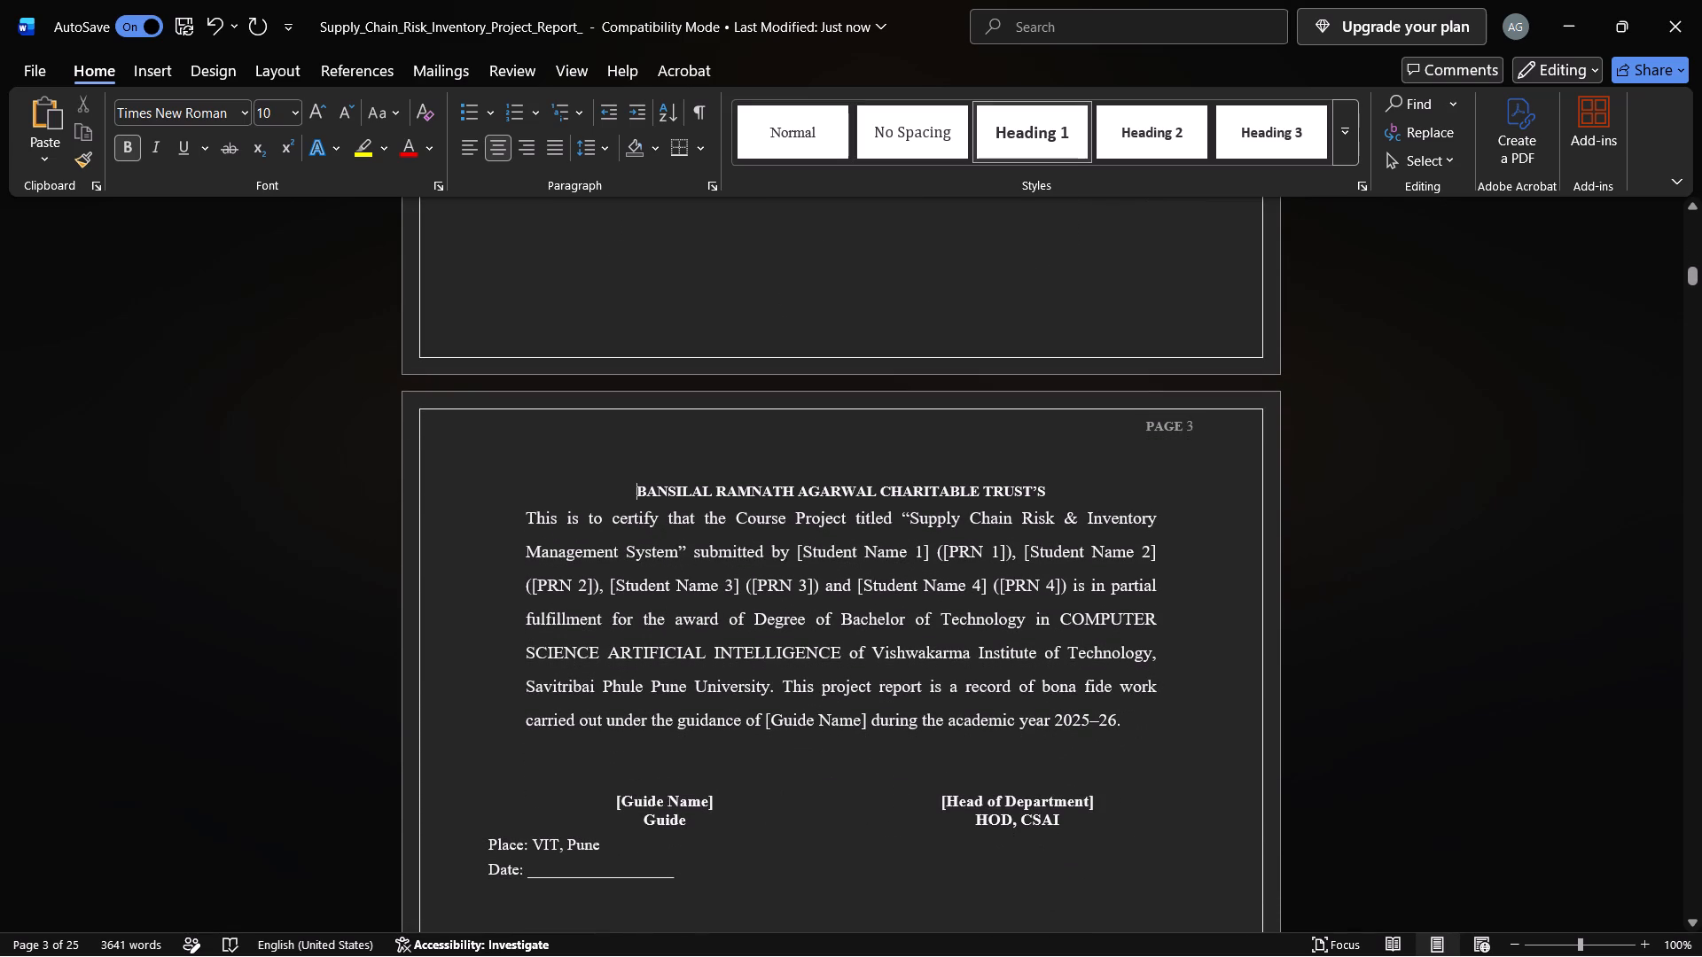
{"action": "key", "text": "BackSpace"}
{"action": "key", "text": "BackSpace"}
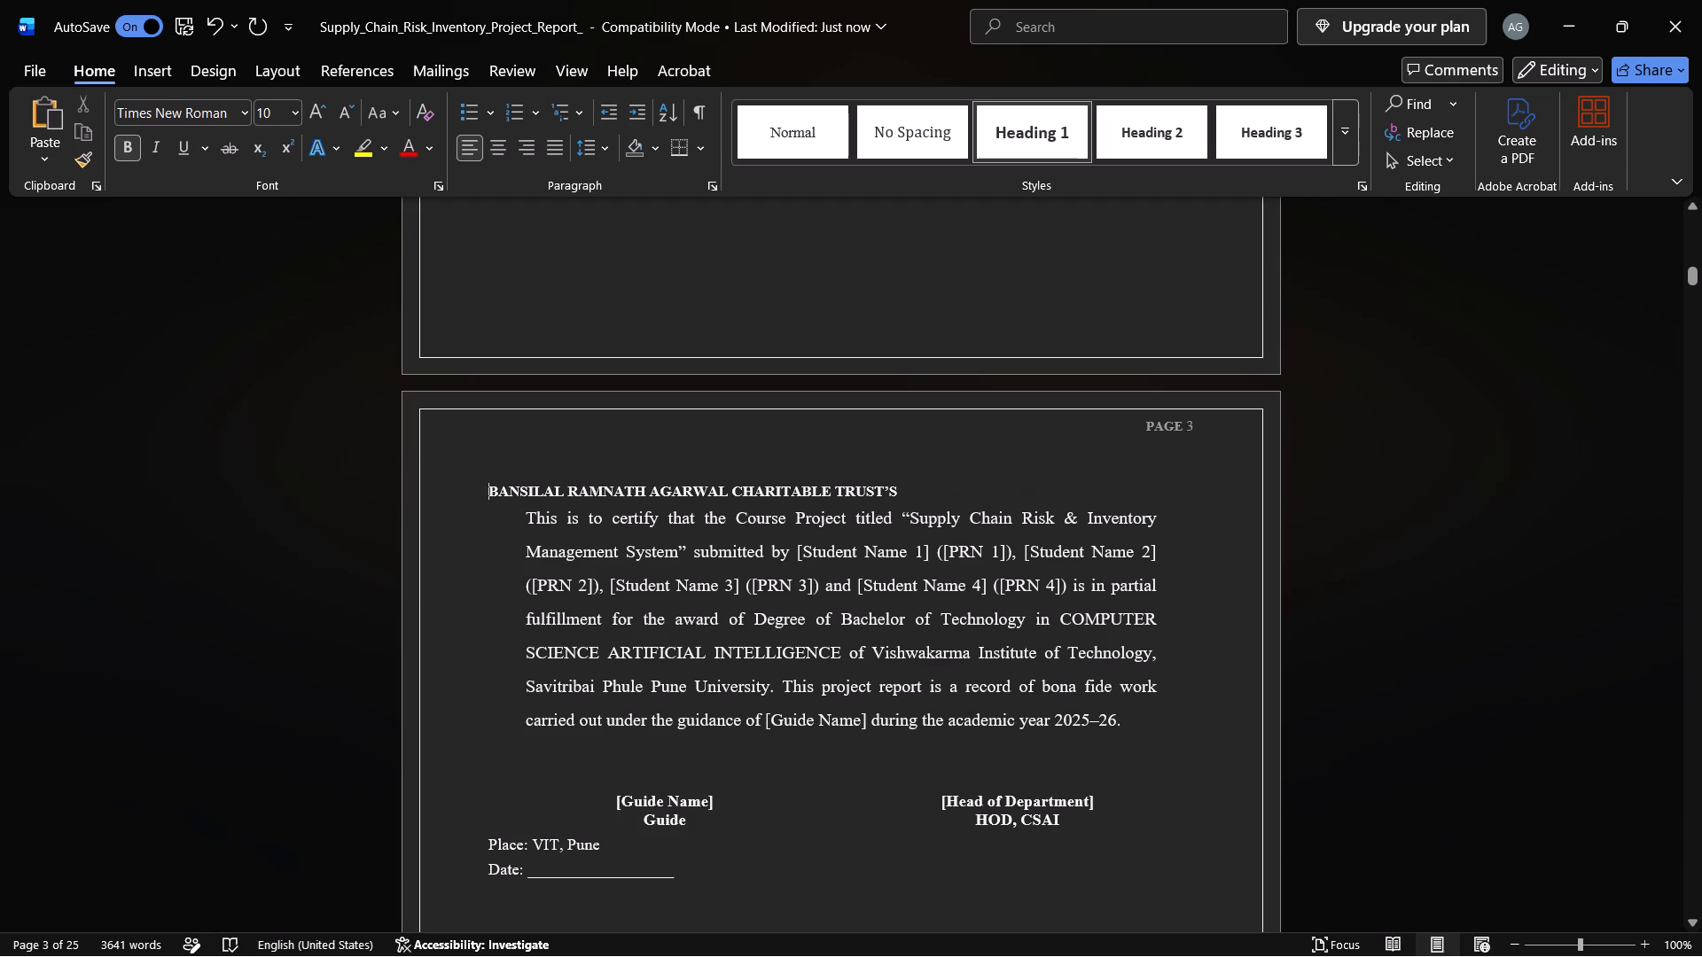
{"action": "key", "text": "space"}
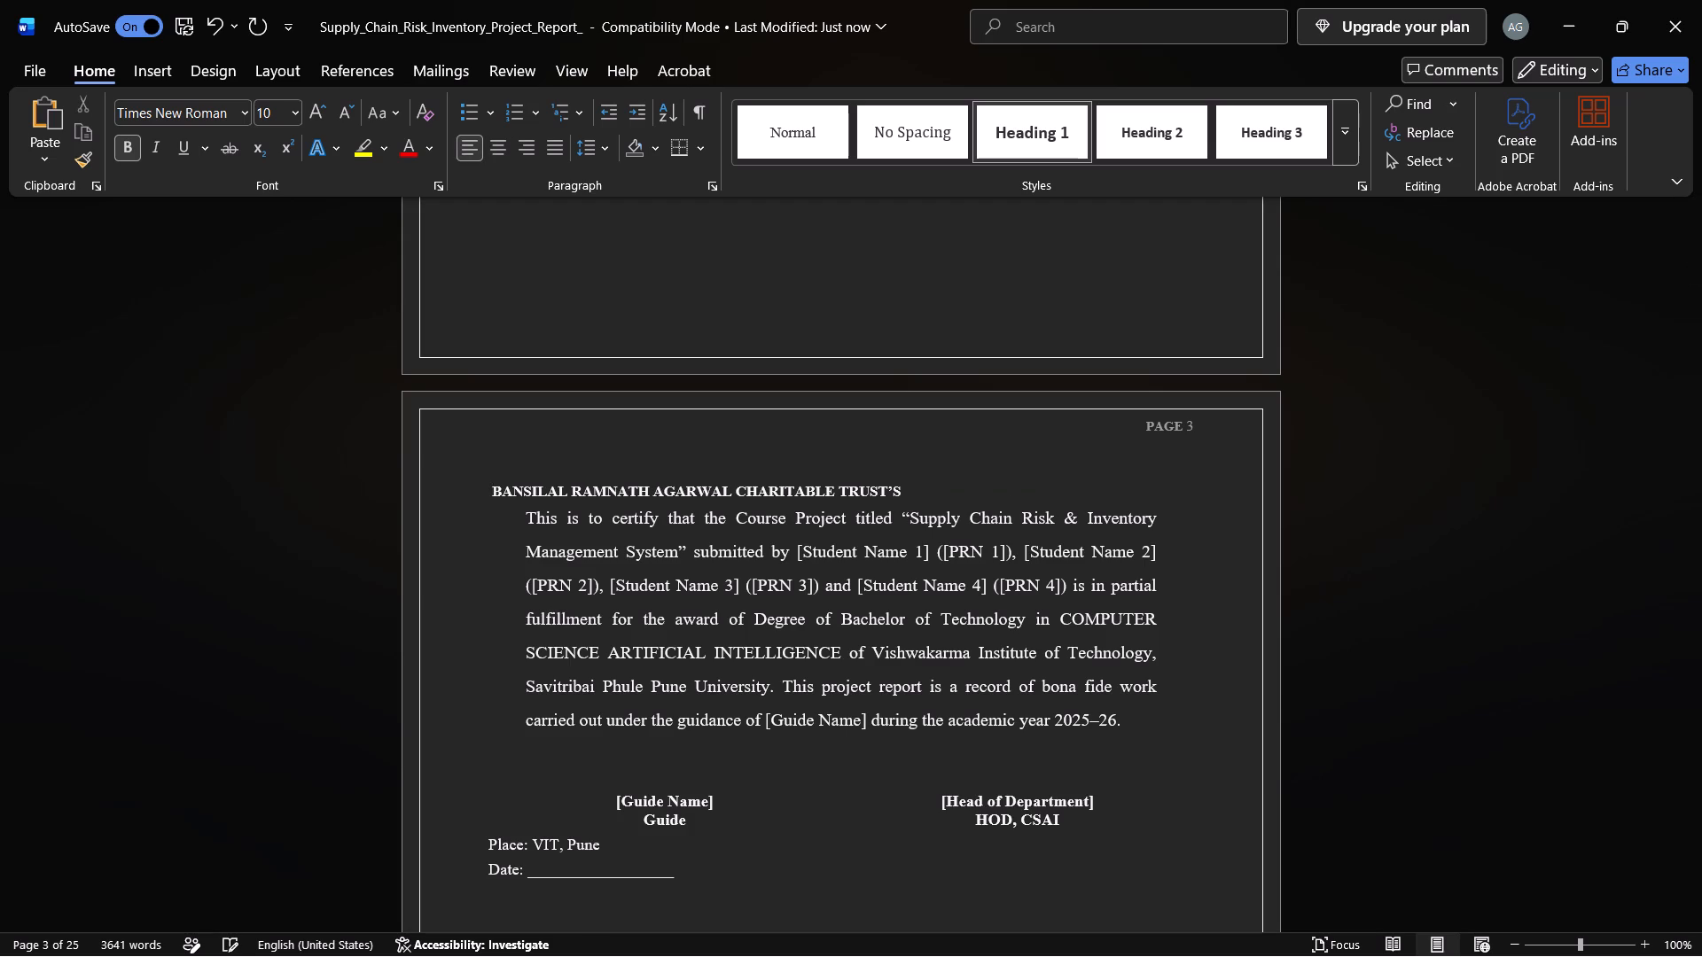
{"action": "key", "text": "Tab"}
{"action": "key", "text": "Tab"}
{"action": "key", "text": "Tab"}
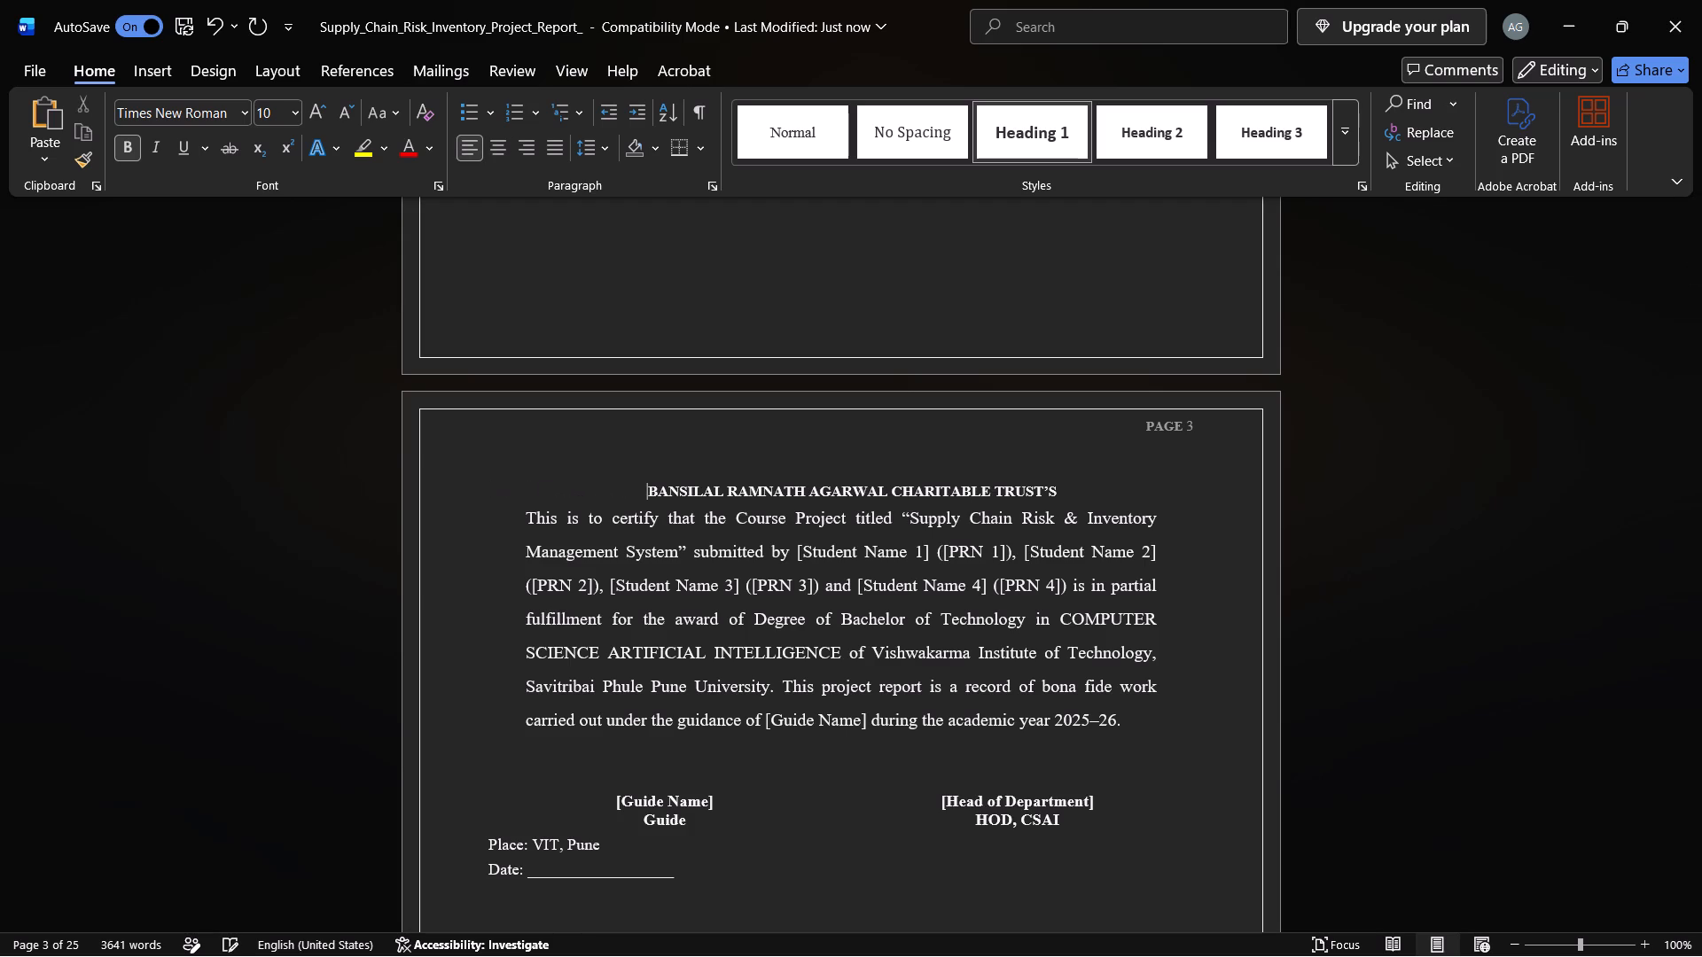
{"action": "key", "text": "BackSpace"}
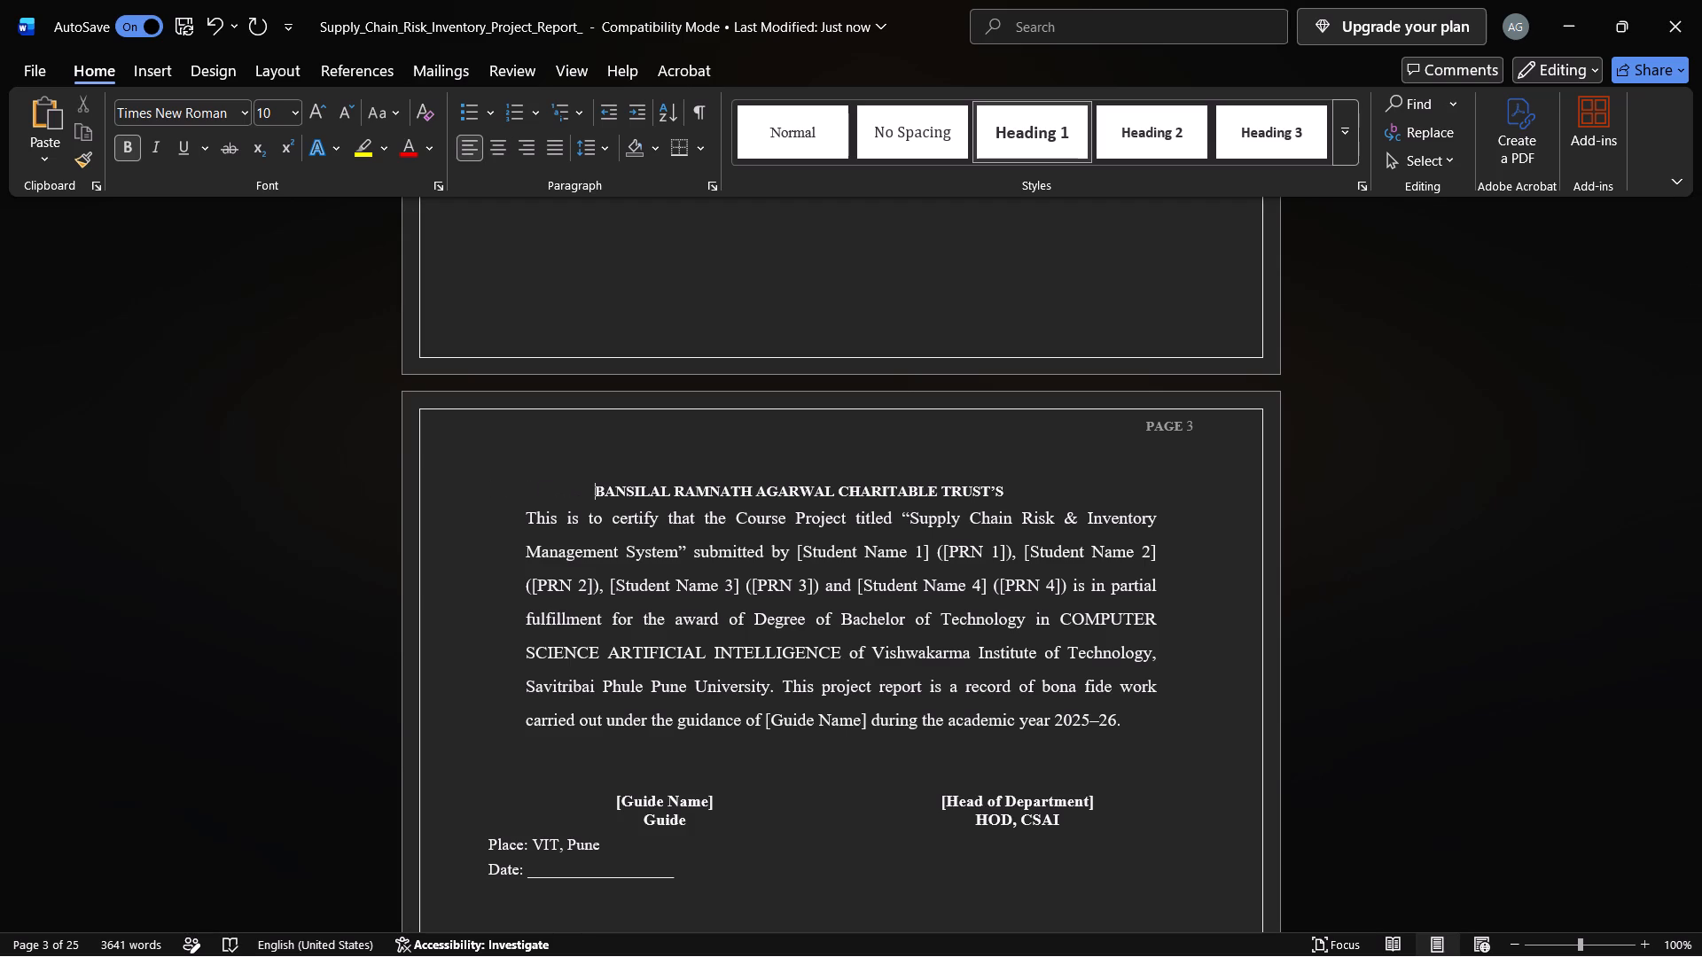
{"action": "key", "text": "space"}
{"action": "key", "text": "space"}
{"action": "key", "text": "space"}
{"action": "key", "text": "space"}
{"action": "key", "text": "space"}
{"action": "key", "text": "space"}
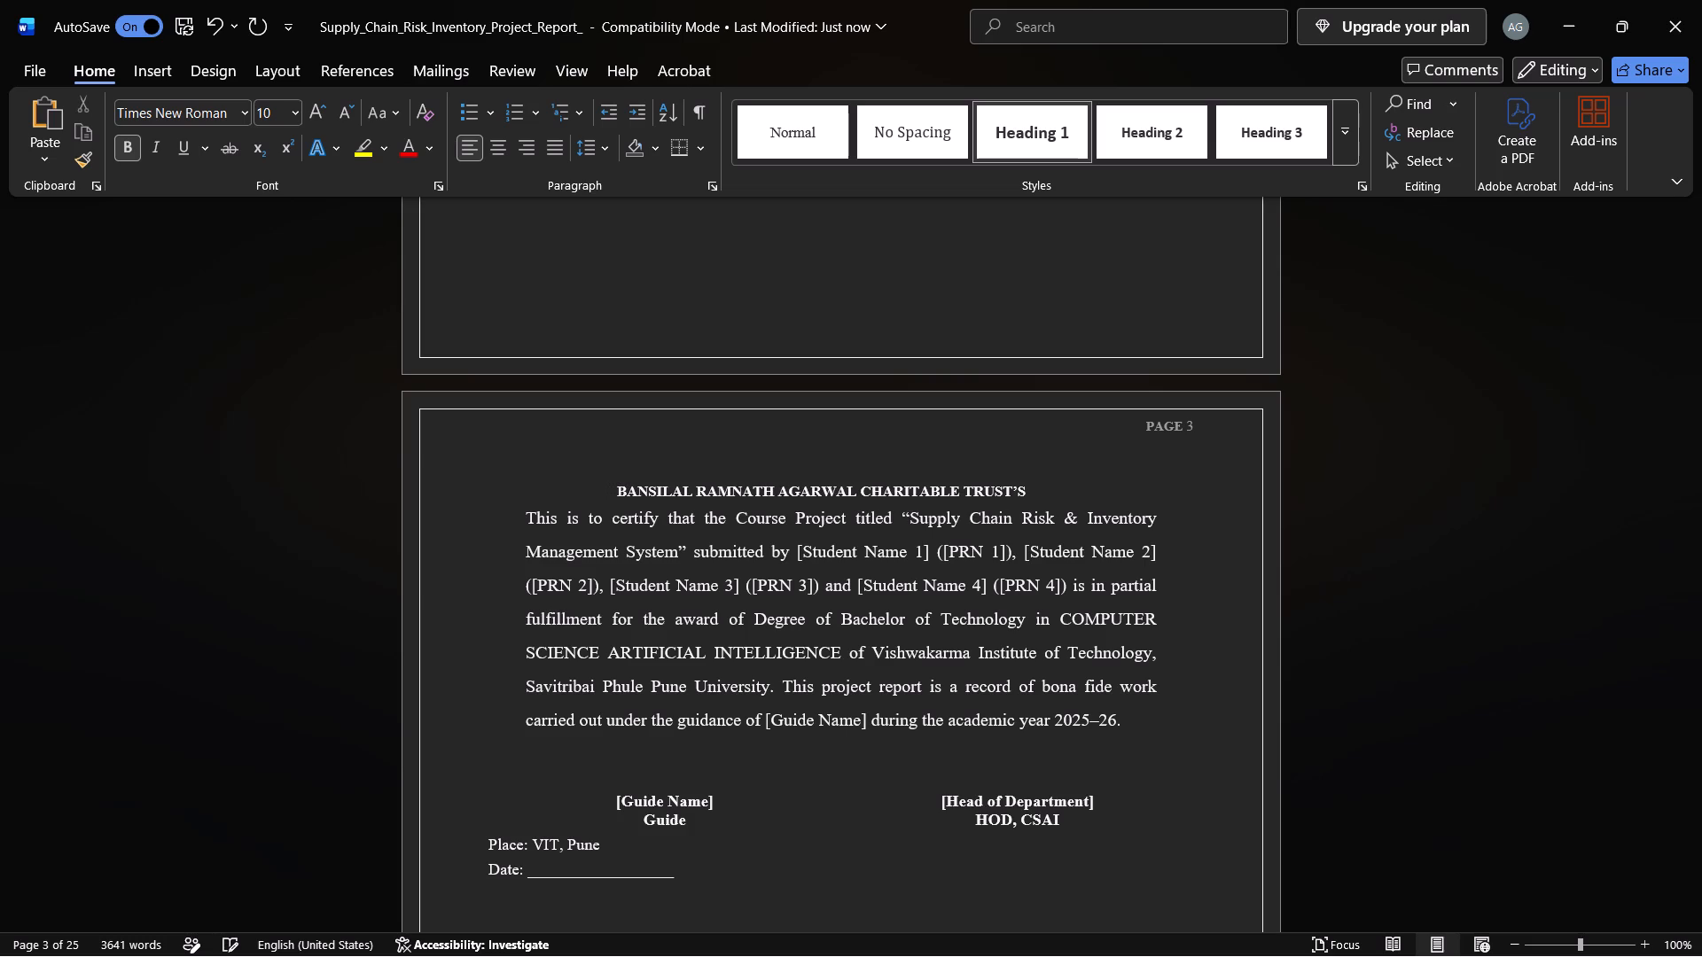
Examine the blank space on the certificate page and the cover page's line layout from "Database Management Systems" to below "2025 – 2026".
{"action": "scroll", "coordinate": [987, 752], "scroll_direction": "up", "scroll_amount": 11}
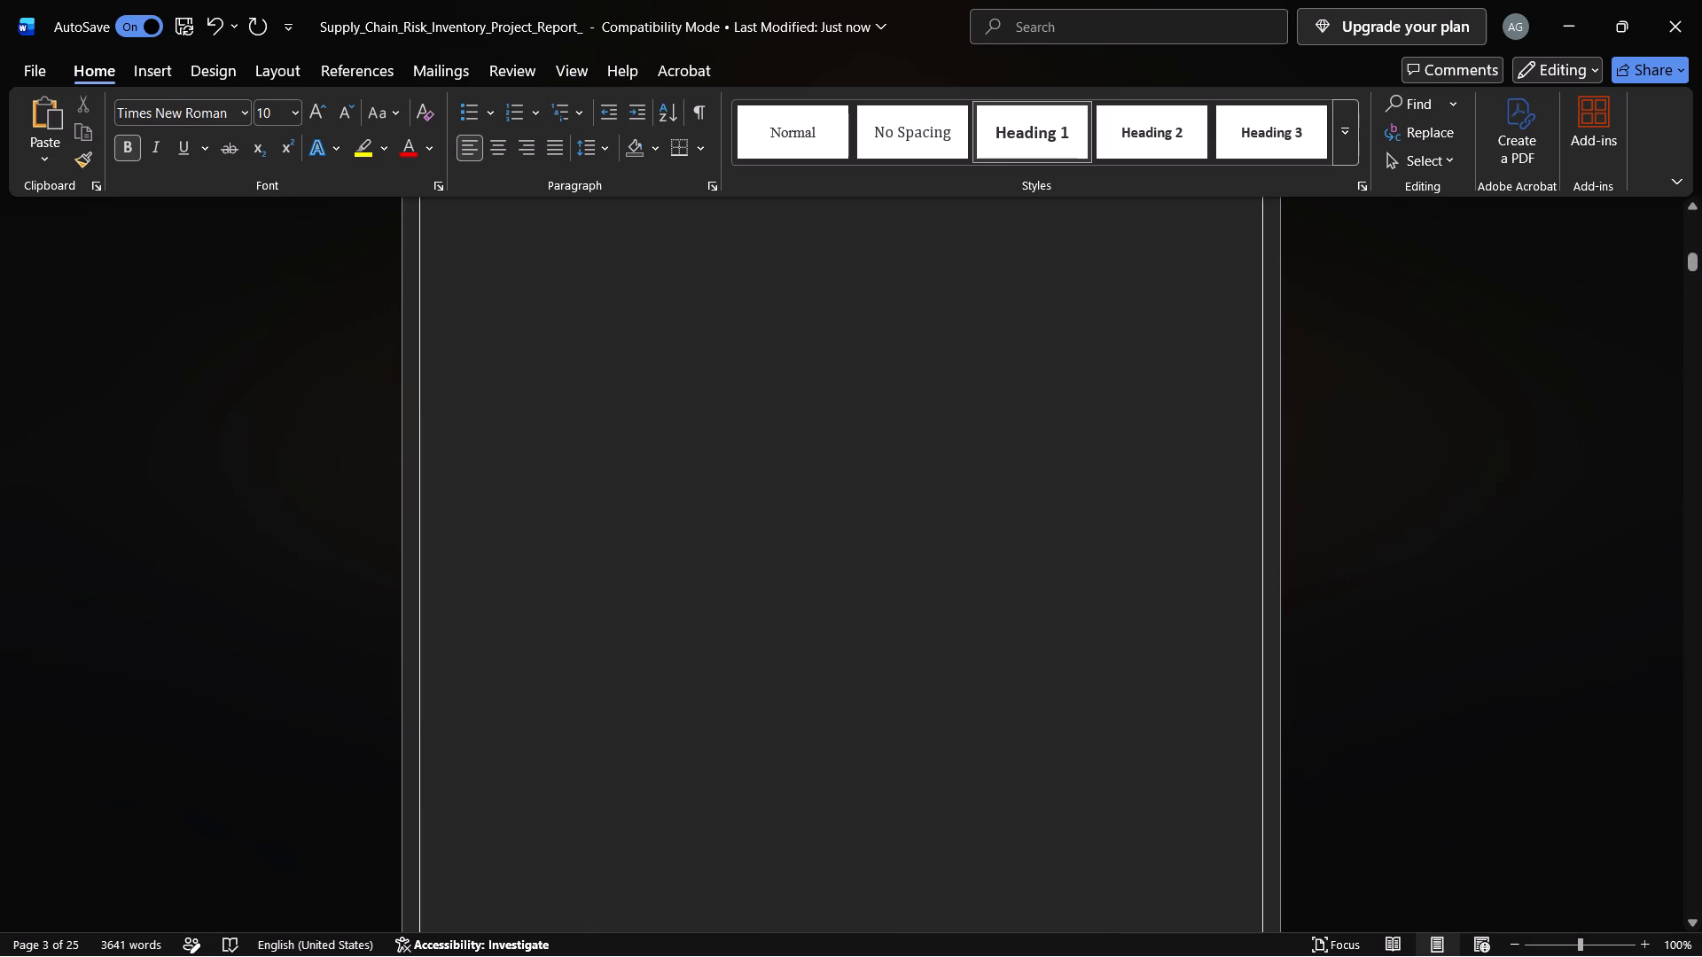
{"action": "scroll", "coordinate": [987, 752], "scroll_direction": "up", "scroll_amount": 13}
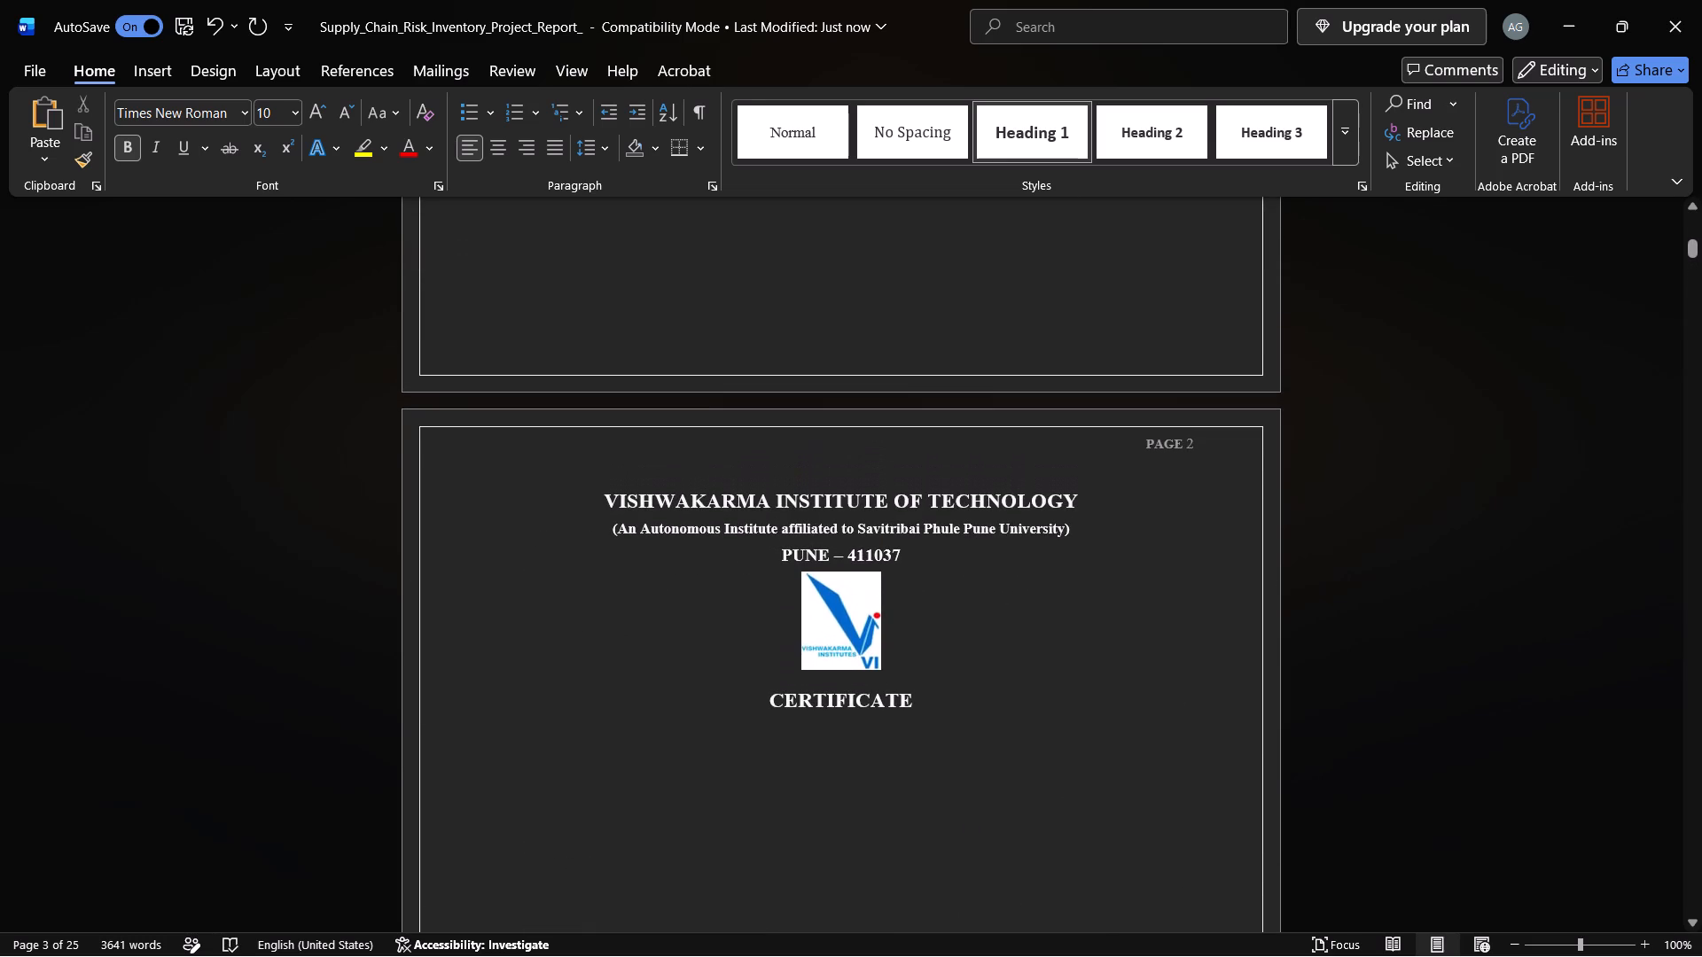
{"action": "left_click_drag", "start_coordinate": [946, 704], "coordinate": [943, 906]}
{"action": "left_click_drag", "start_coordinate": [943, 906], "coordinate": [1080, 871]}
{"action": "scroll", "coordinate": [957, 774], "scroll_direction": "up", "scroll_amount": 15}
{"action": "scroll", "coordinate": [957, 774], "scroll_direction": "up", "scroll_amount": 10}
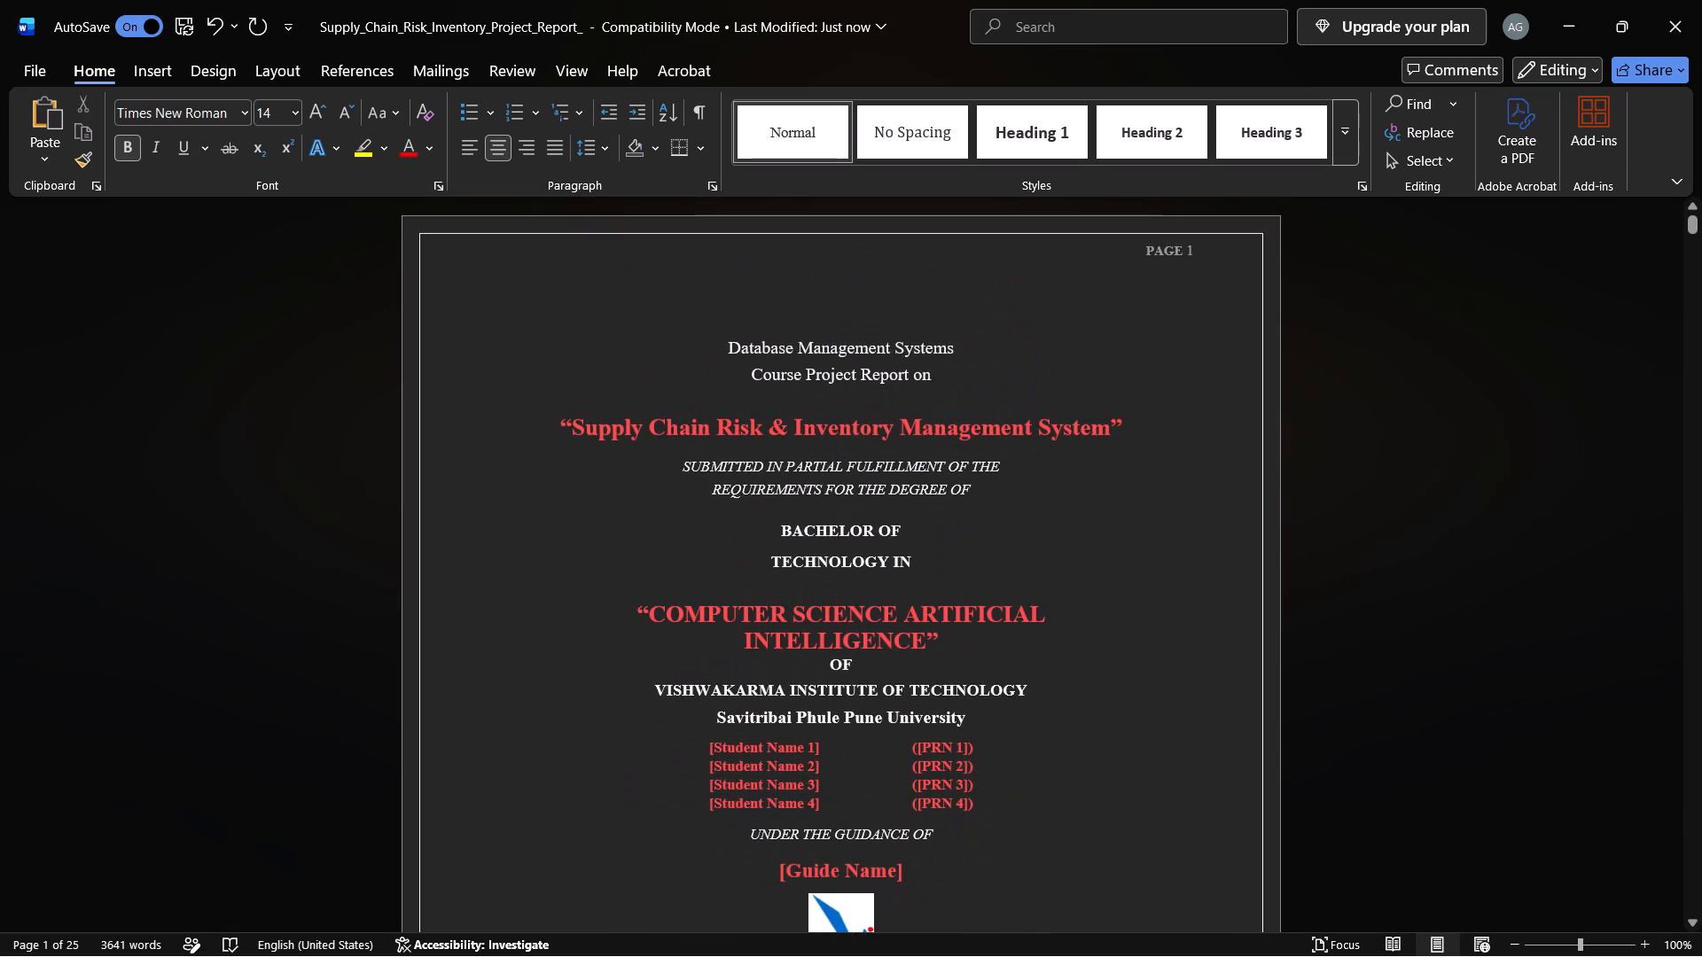
{"action": "left_click", "coordinate": [831, 316]}
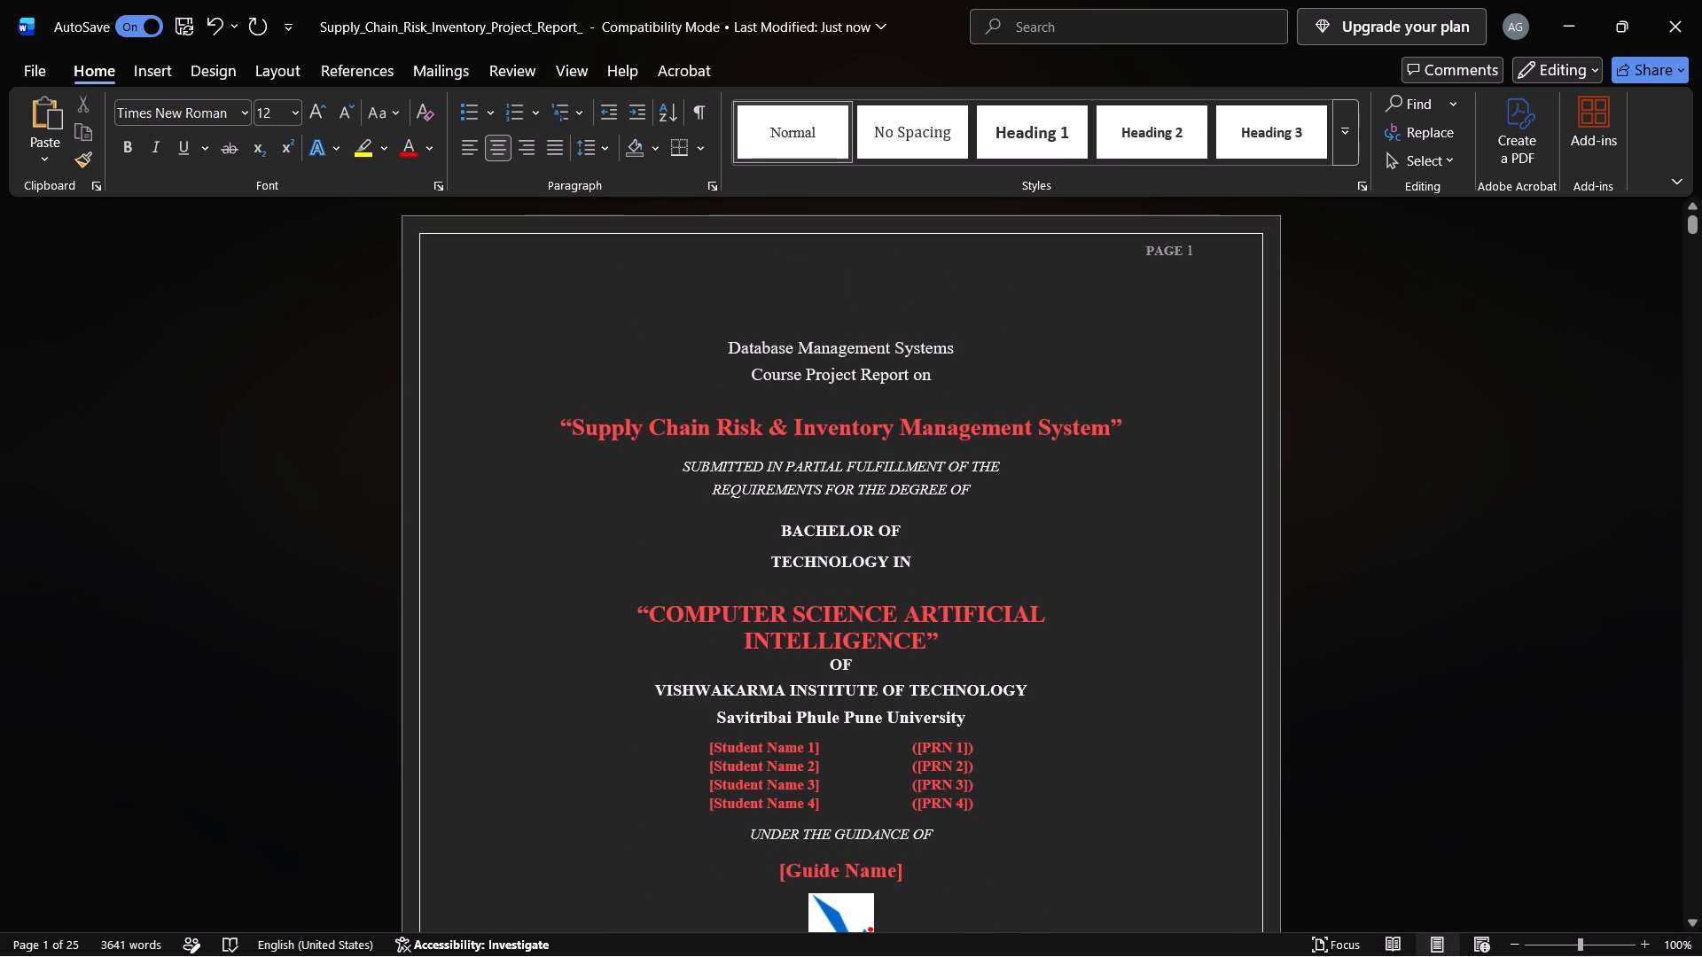
{"action": "left_click", "coordinate": [681, 322]}
{"action": "key", "text": "Up"}
{"action": "key", "text": "Down"}
{"action": "key", "text": "Right"}
{"action": "key", "text": "Right"}
{"action": "key", "text": "Right"}
{"action": "key", "text": "Right"}
{"action": "key", "text": "Down"}
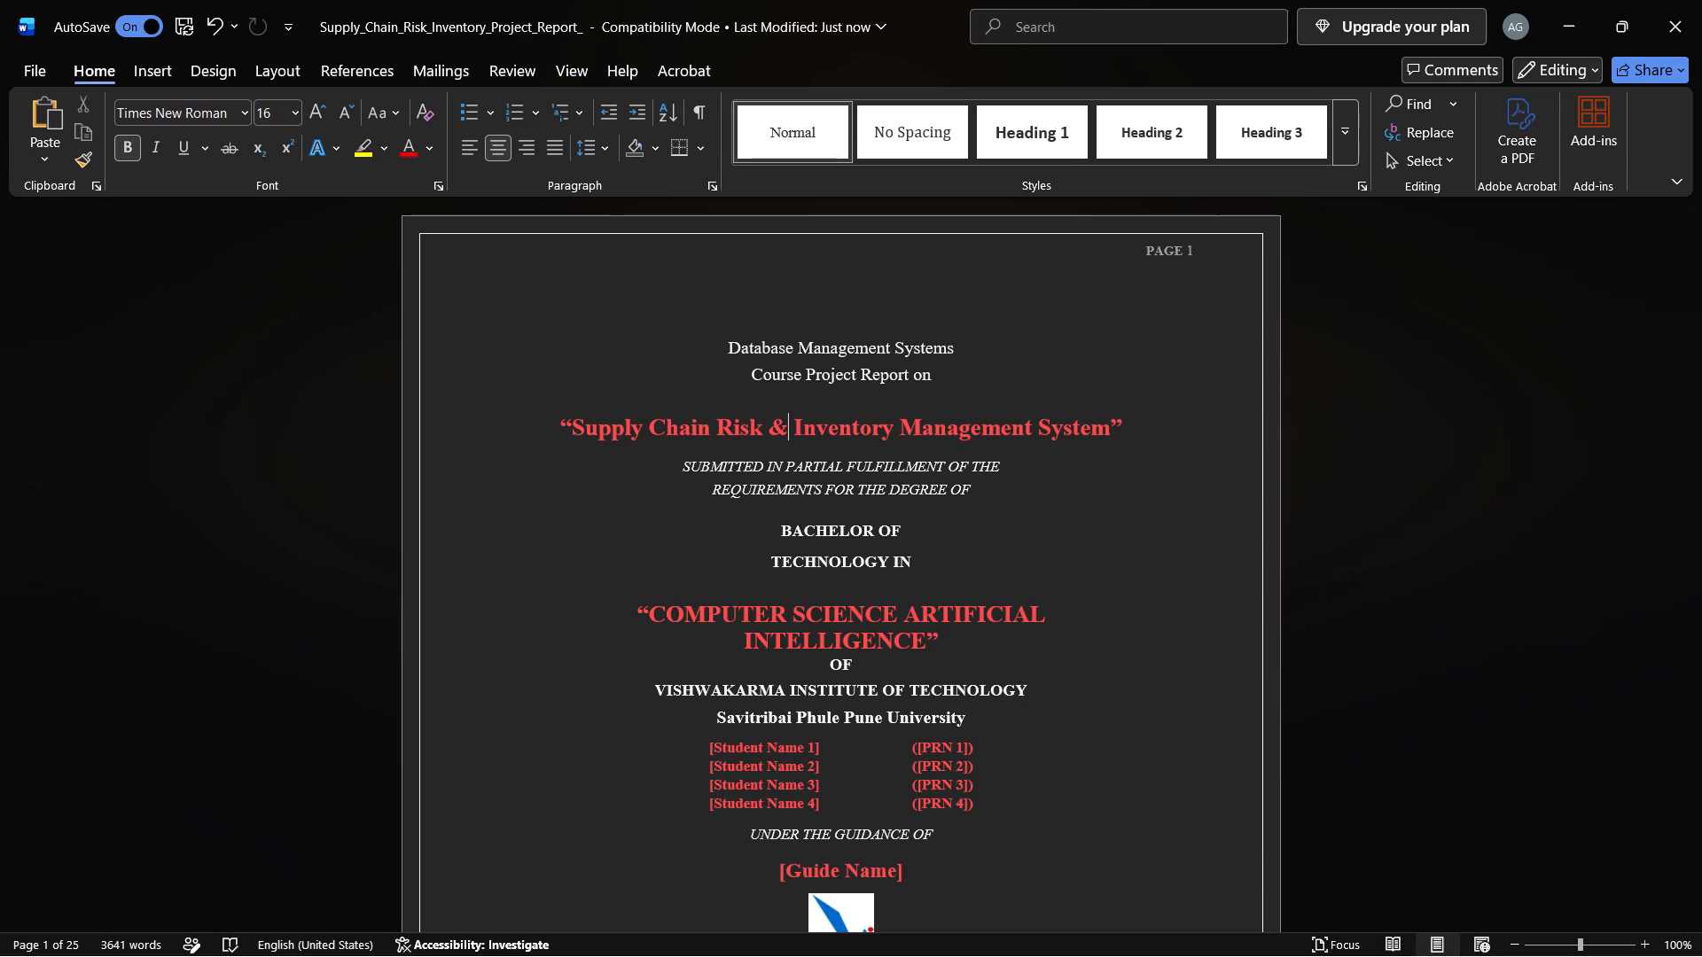
{"action": "key", "text": "Up"}
{"action": "left_click", "coordinate": [787, 393]}
{"action": "left_click", "coordinate": [816, 391]}
{"action": "double_click", "coordinate": [816, 396]}
{"action": "scroll", "coordinate": [816, 401], "scroll_direction": "down", "scroll_amount": 6}
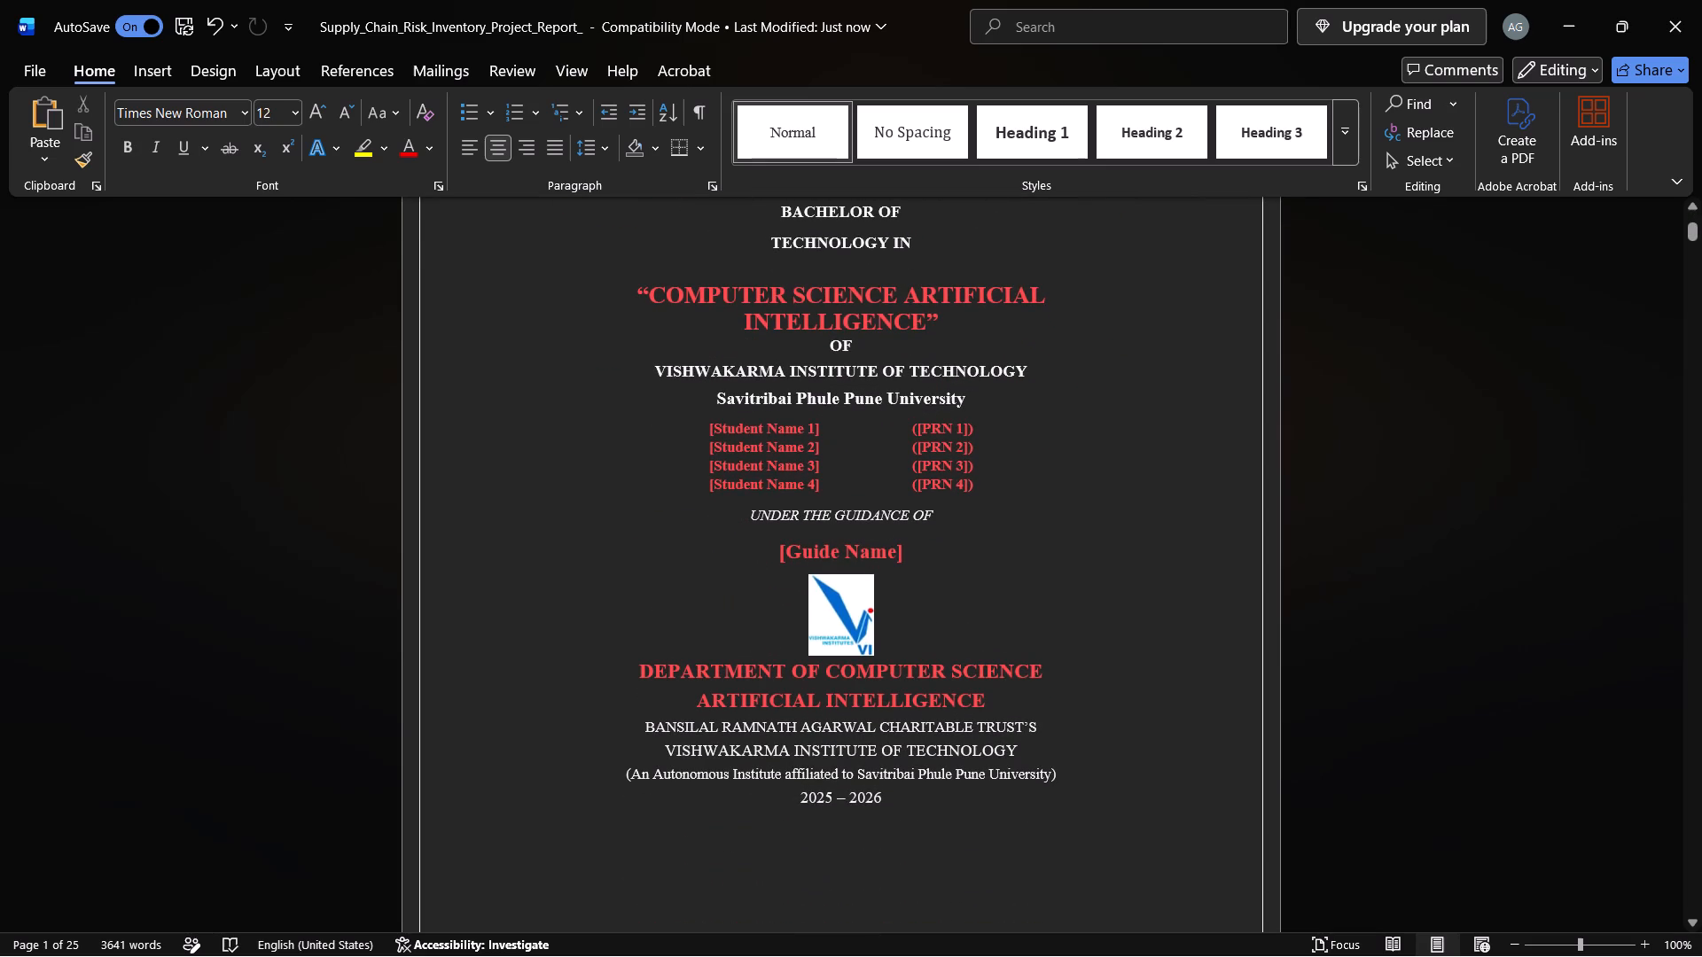
{"action": "left_click", "coordinate": [889, 441]}
{"action": "scroll", "coordinate": [926, 553], "scroll_direction": "down", "scroll_amount": 4}
{"action": "left_click", "coordinate": [778, 681]}
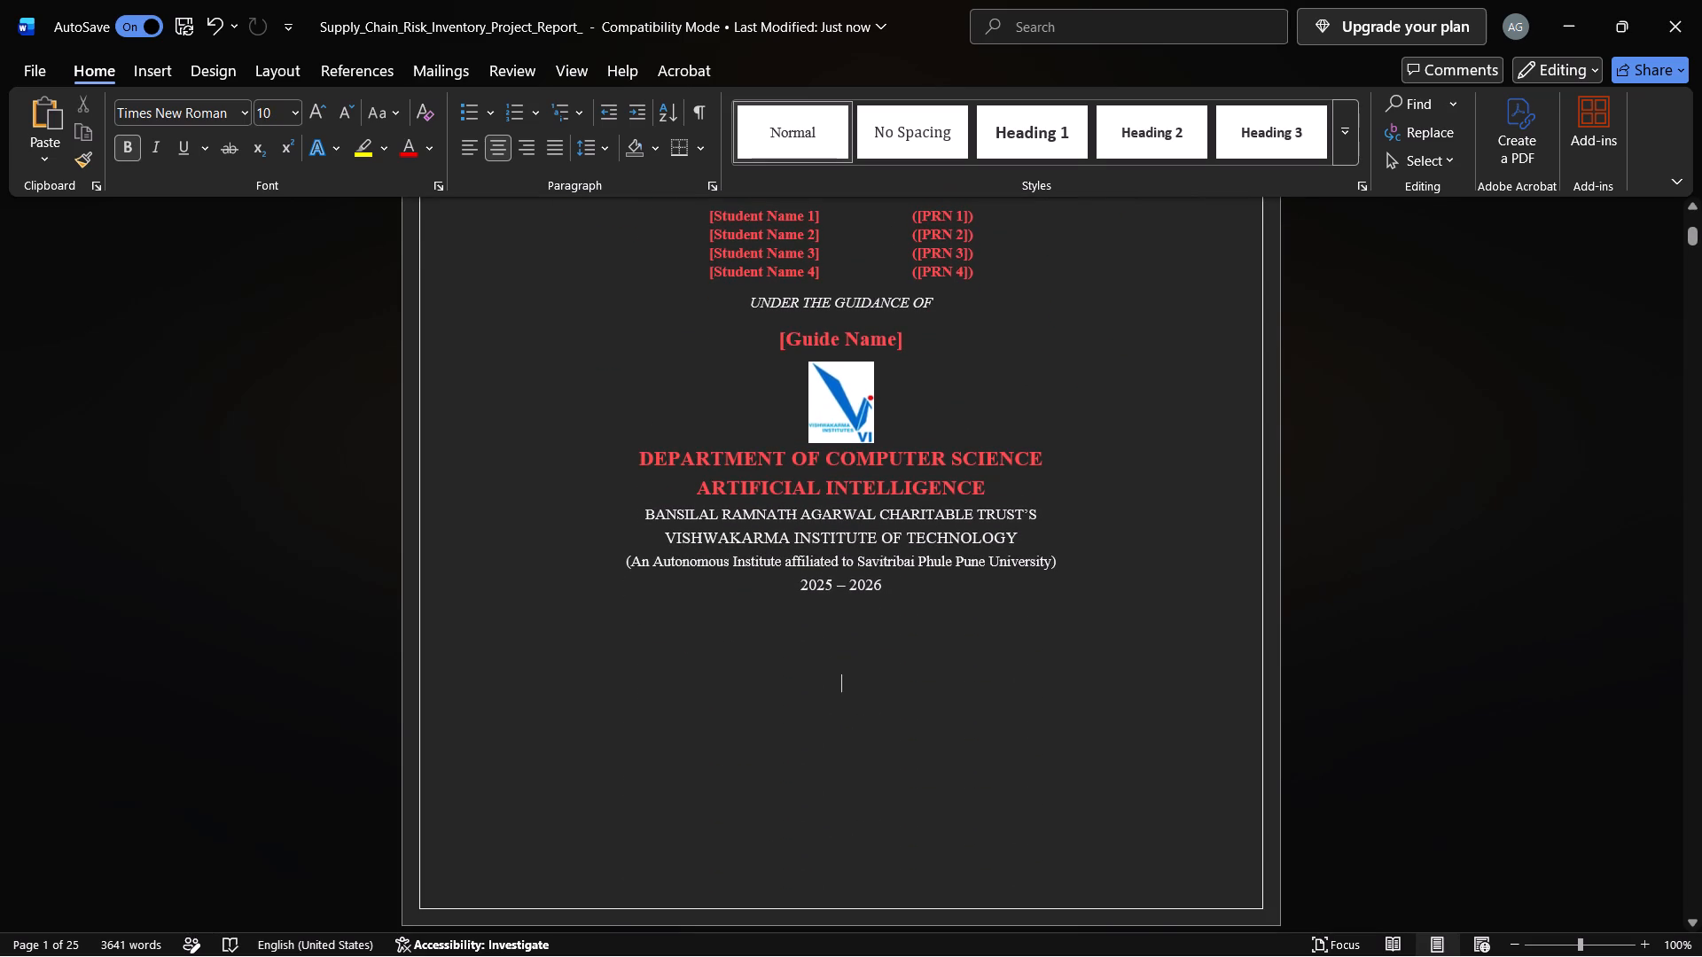
Examine how content breaks across pages 2 to 5, from the CERTIFICATE title through PROJECT DETAILS to the student table.
{"action": "scroll", "coordinate": [876, 652], "scroll_direction": "down", "scroll_amount": 14}
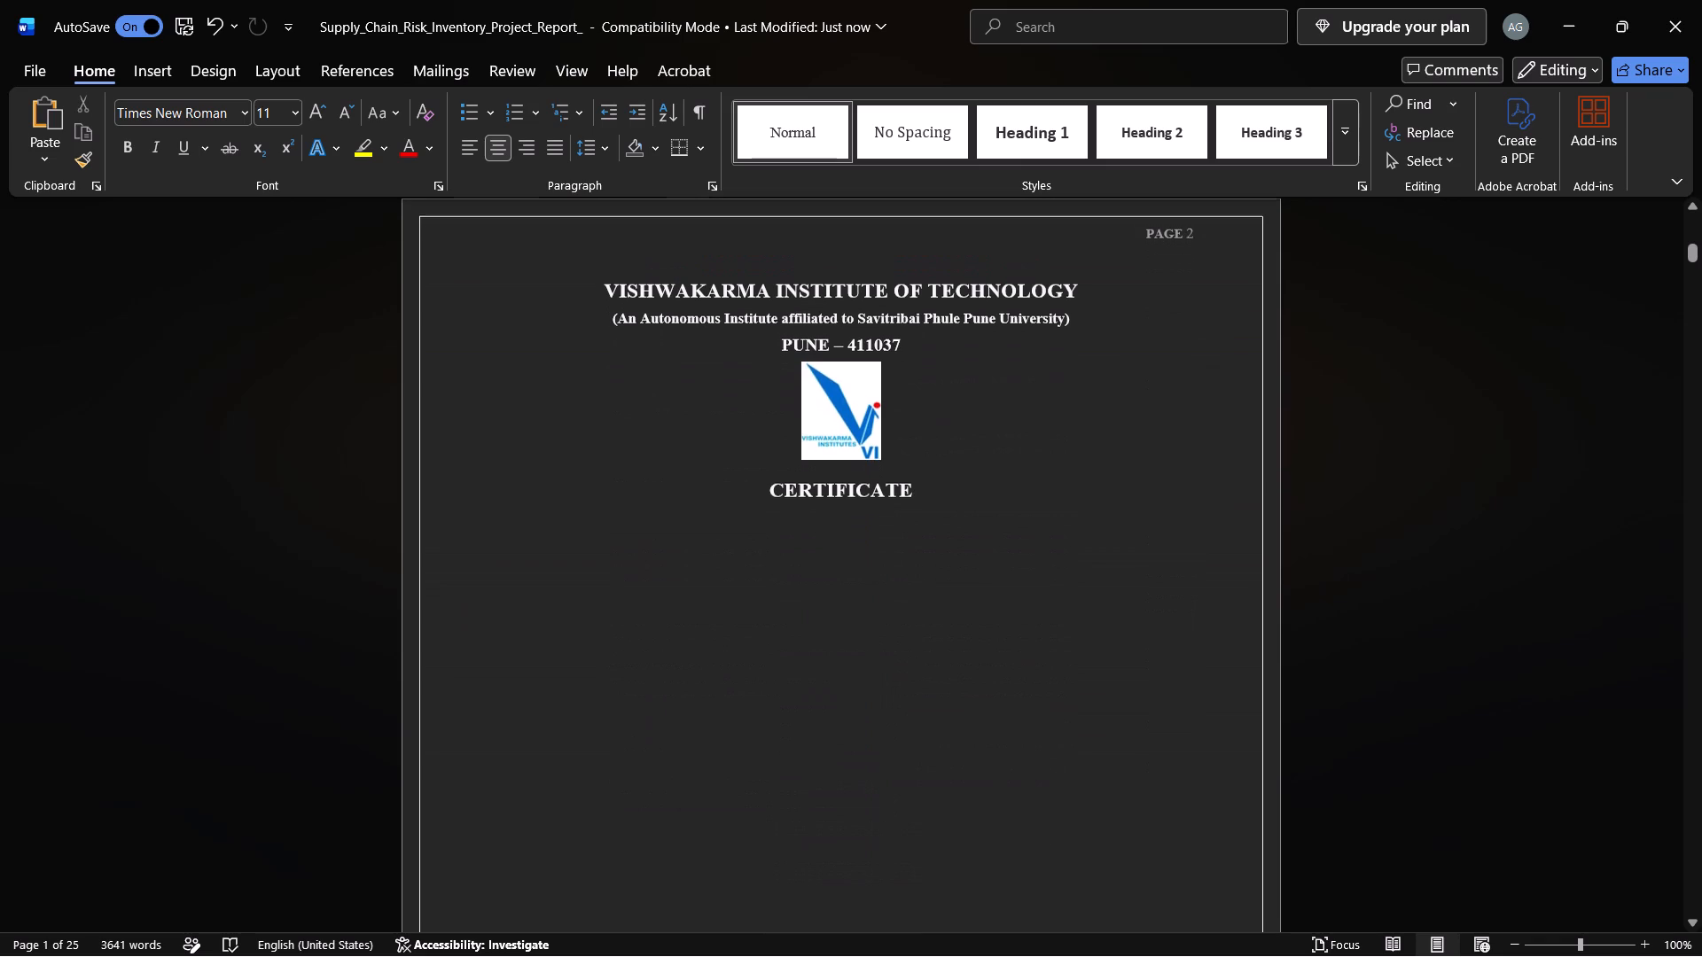
{"action": "left_click", "coordinate": [825, 624]}
{"action": "left_click", "coordinate": [1088, 685]}
{"action": "scroll", "coordinate": [1027, 813], "scroll_direction": "down", "scroll_amount": 7}
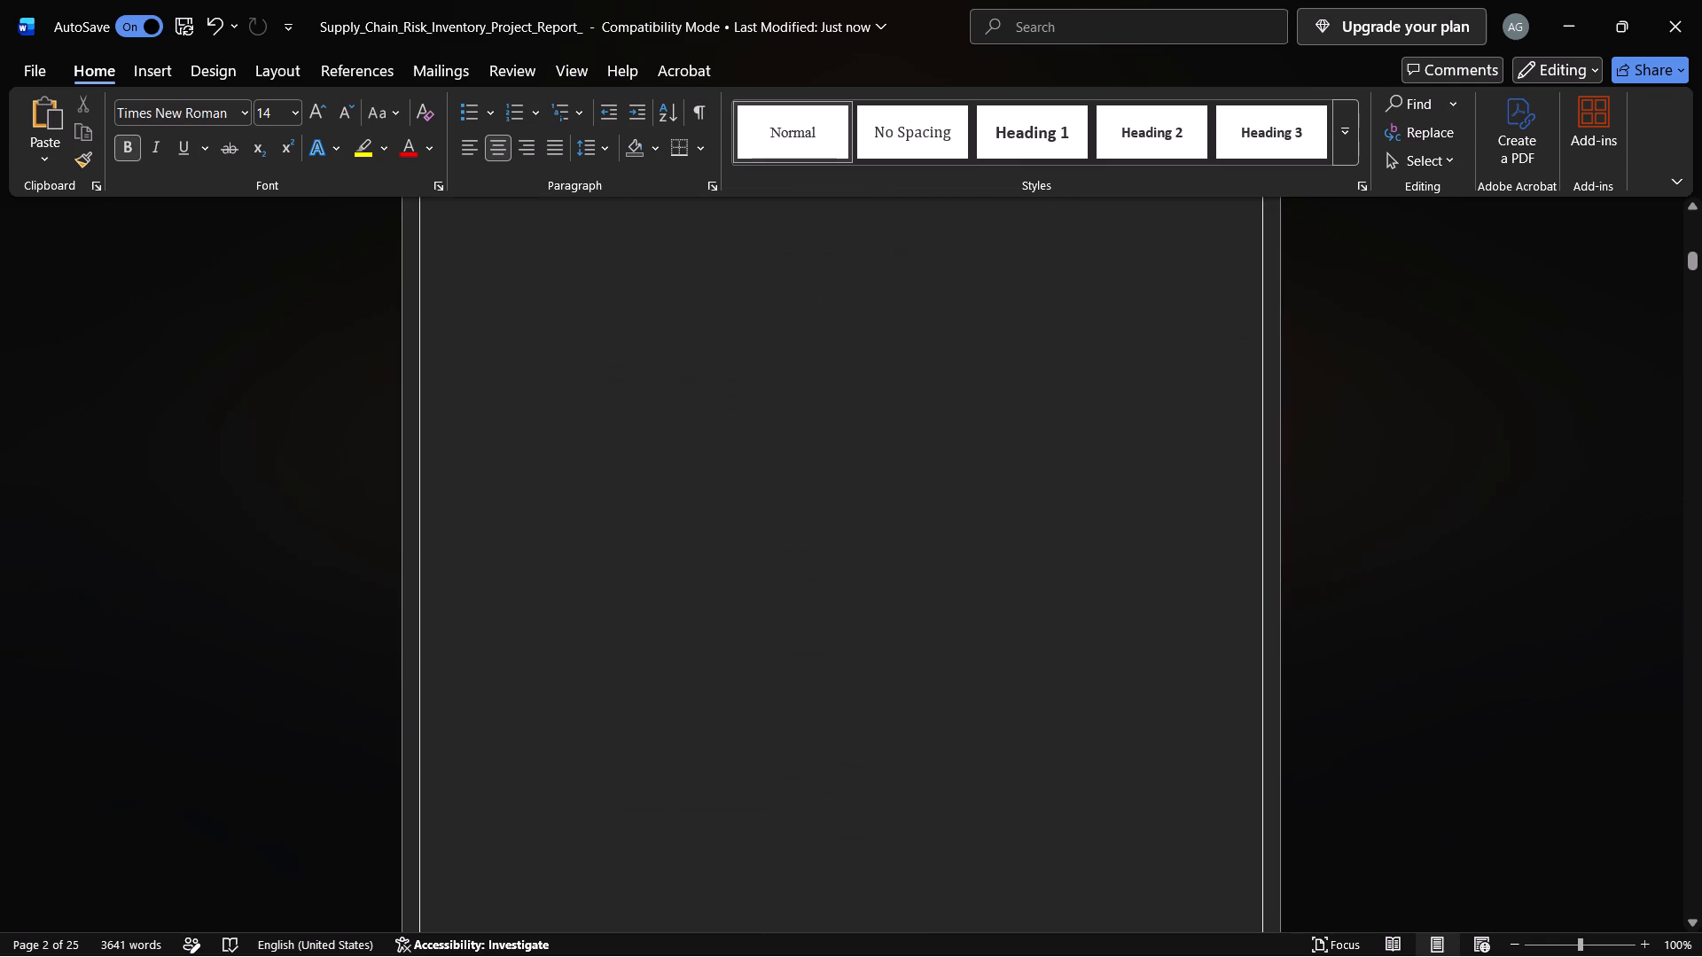
{"action": "scroll", "coordinate": [1017, 780], "scroll_direction": "down", "scroll_amount": 20}
{"action": "scroll", "coordinate": [1021, 746], "scroll_direction": "down", "scroll_amount": 13}
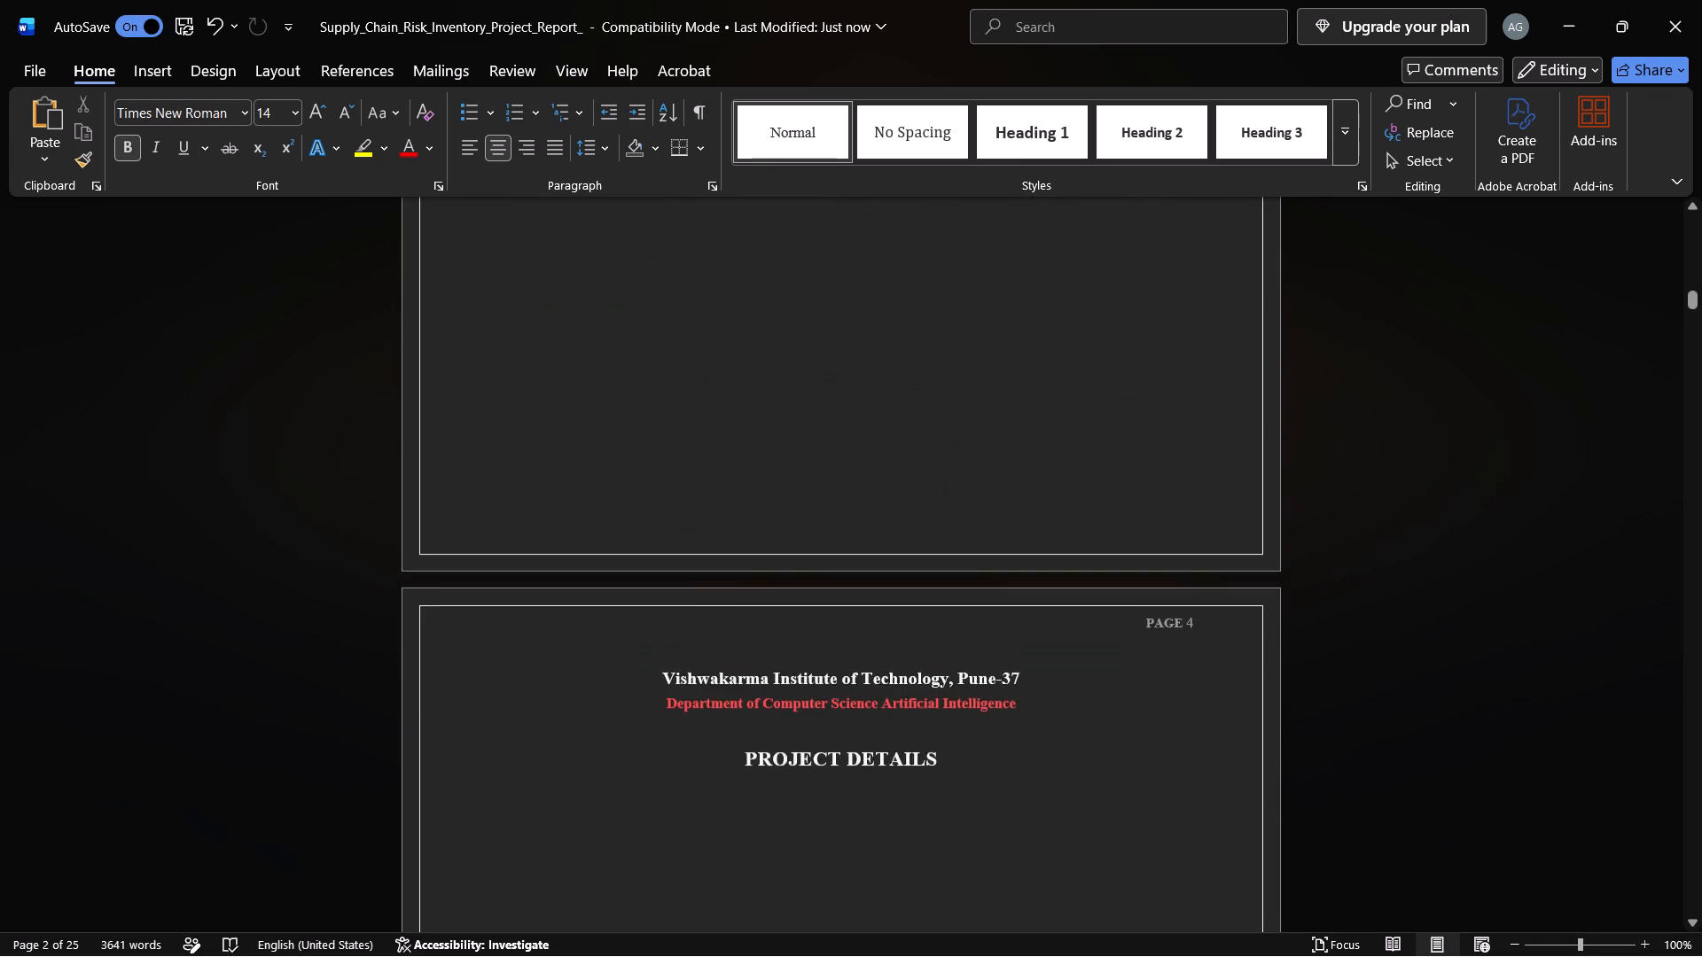
{"action": "scroll", "coordinate": [1017, 759], "scroll_direction": "down", "scroll_amount": 16}
{"action": "scroll", "coordinate": [1019, 759], "scroll_direction": "up", "scroll_amount": 8}
{"action": "scroll", "coordinate": [1019, 759], "scroll_direction": "down", "scroll_amount": 8}
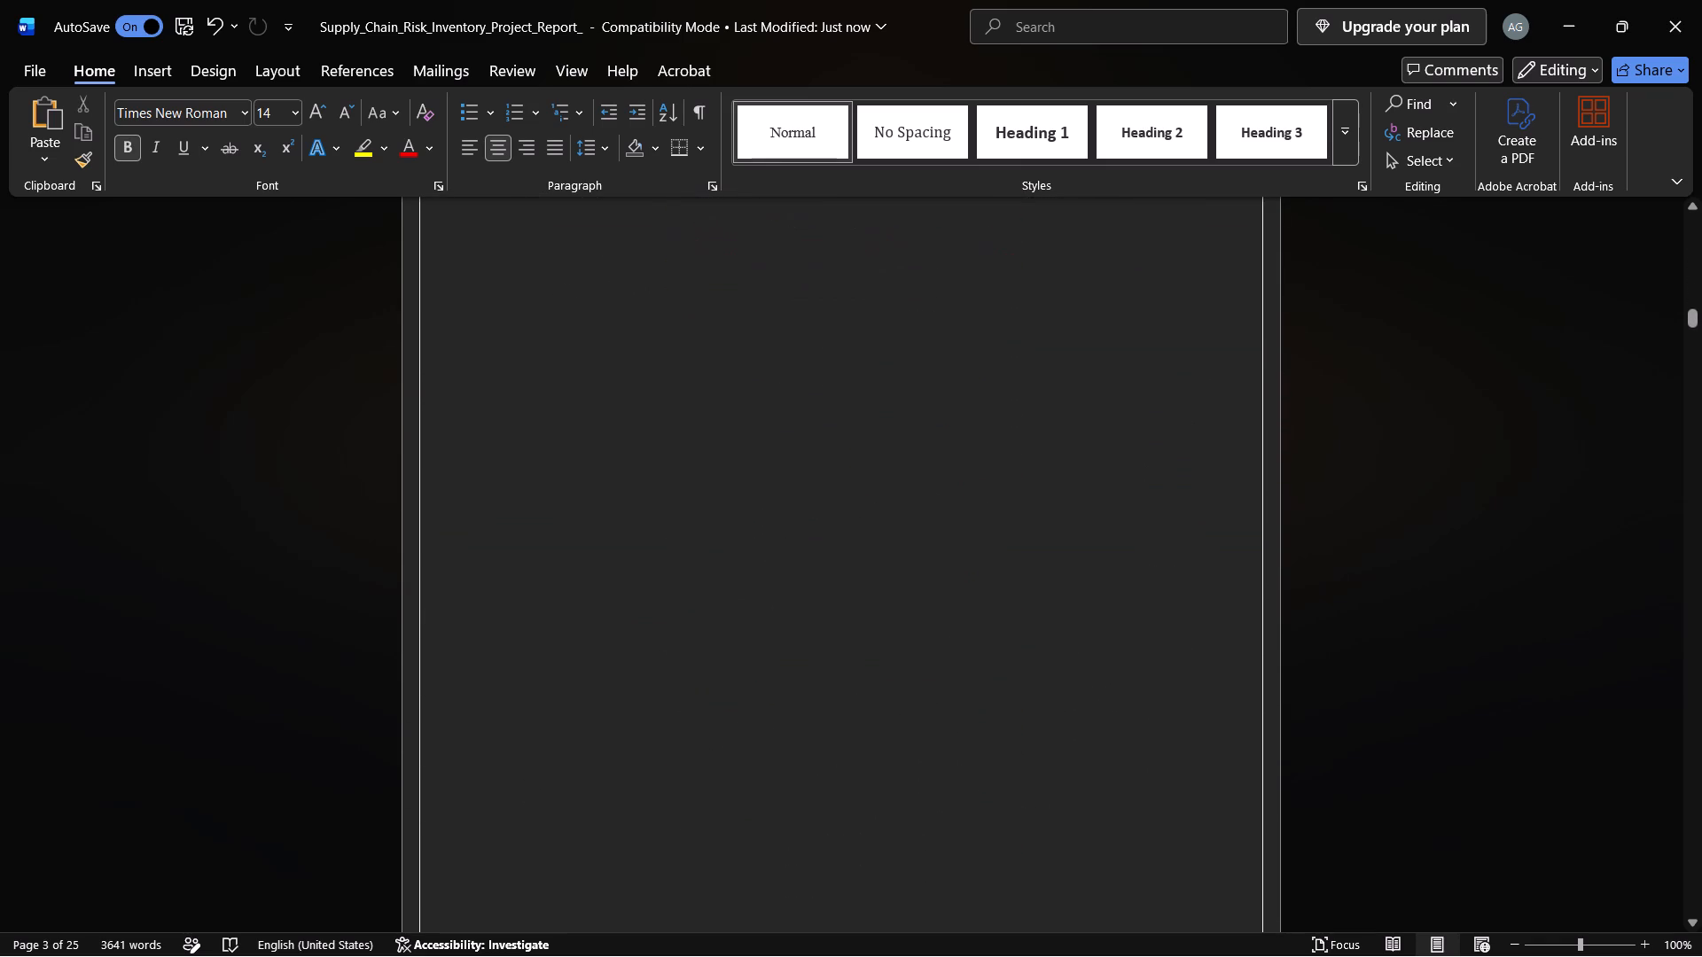
{"action": "scroll", "coordinate": [1019, 760], "scroll_direction": "down", "scroll_amount": 13}
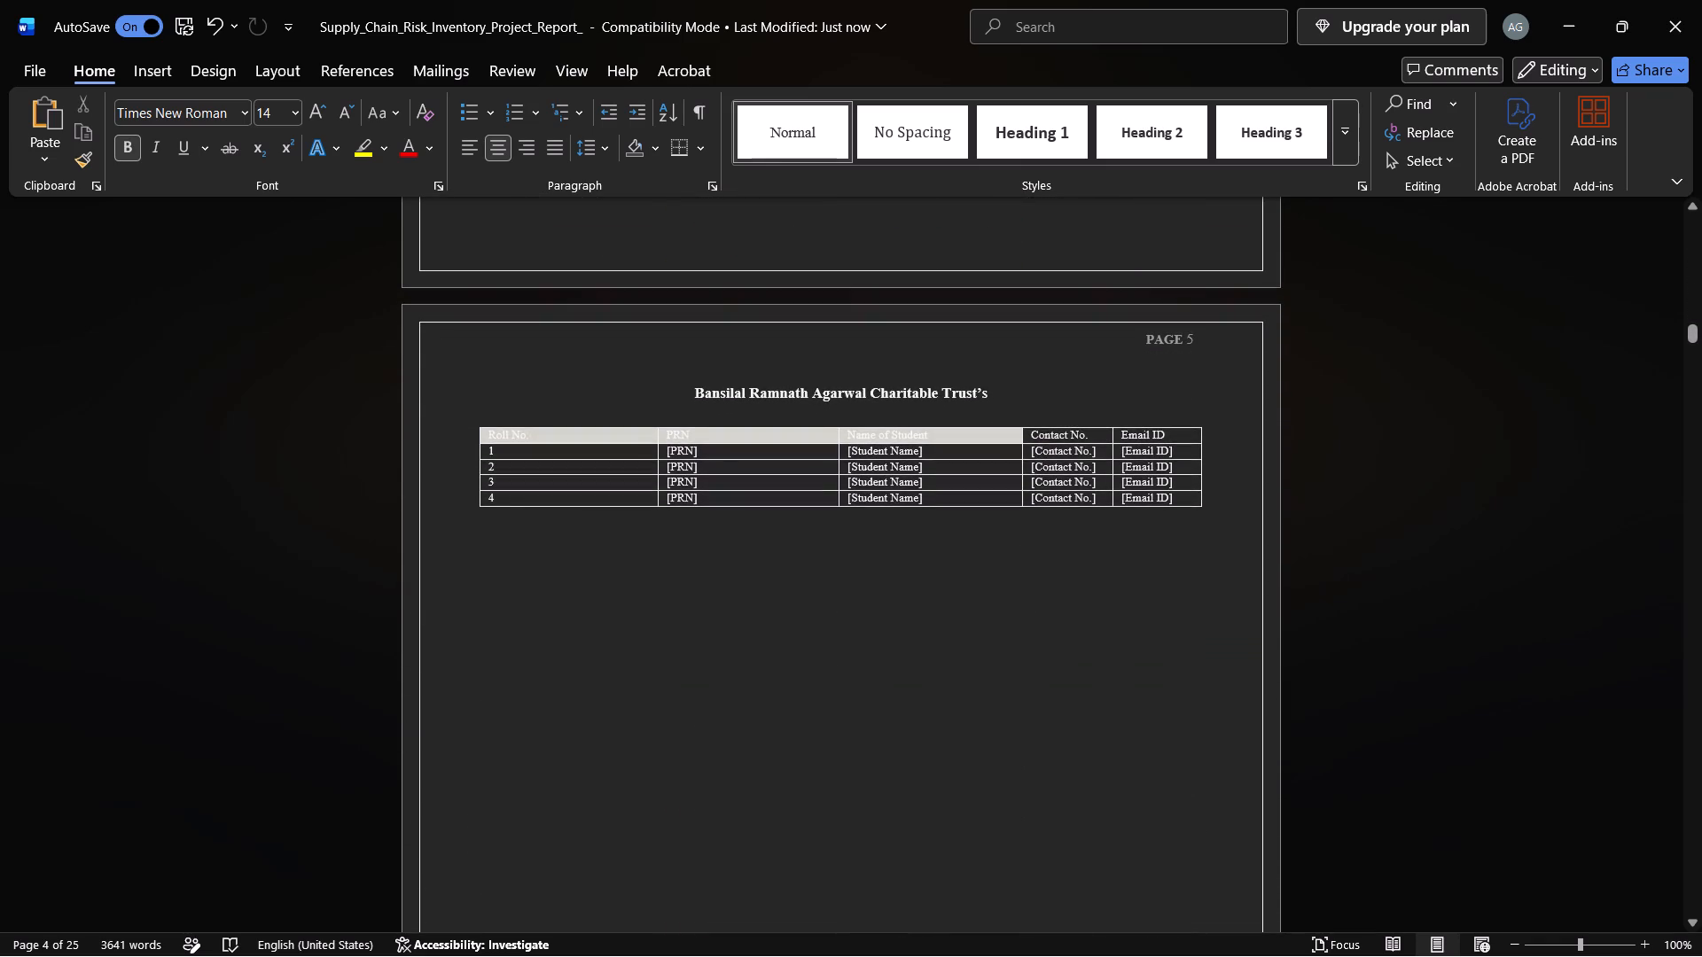
{"action": "scroll", "coordinate": [752, 510], "scroll_direction": "up", "scroll_amount": 6}
{"action": "left_click", "coordinate": [752, 510]}
{"action": "scroll", "coordinate": [758, 514], "scroll_direction": "up", "scroll_amount": 6}
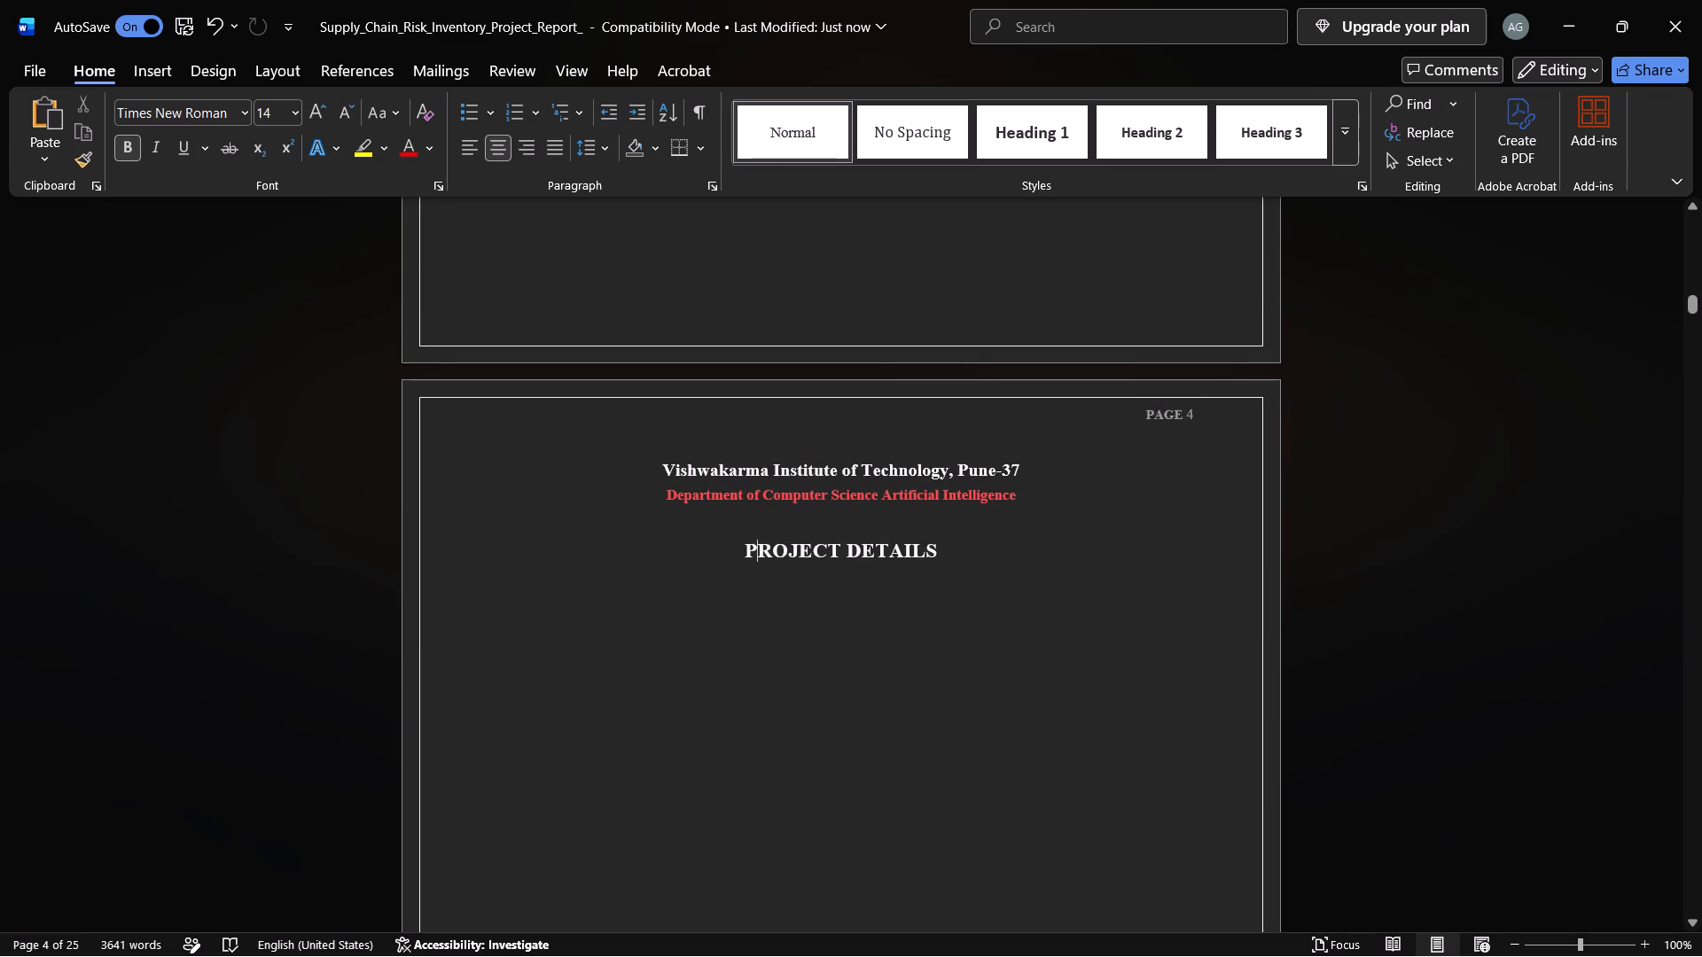
{"action": "left_click", "coordinate": [1011, 541]}
{"action": "key", "text": "Down"}
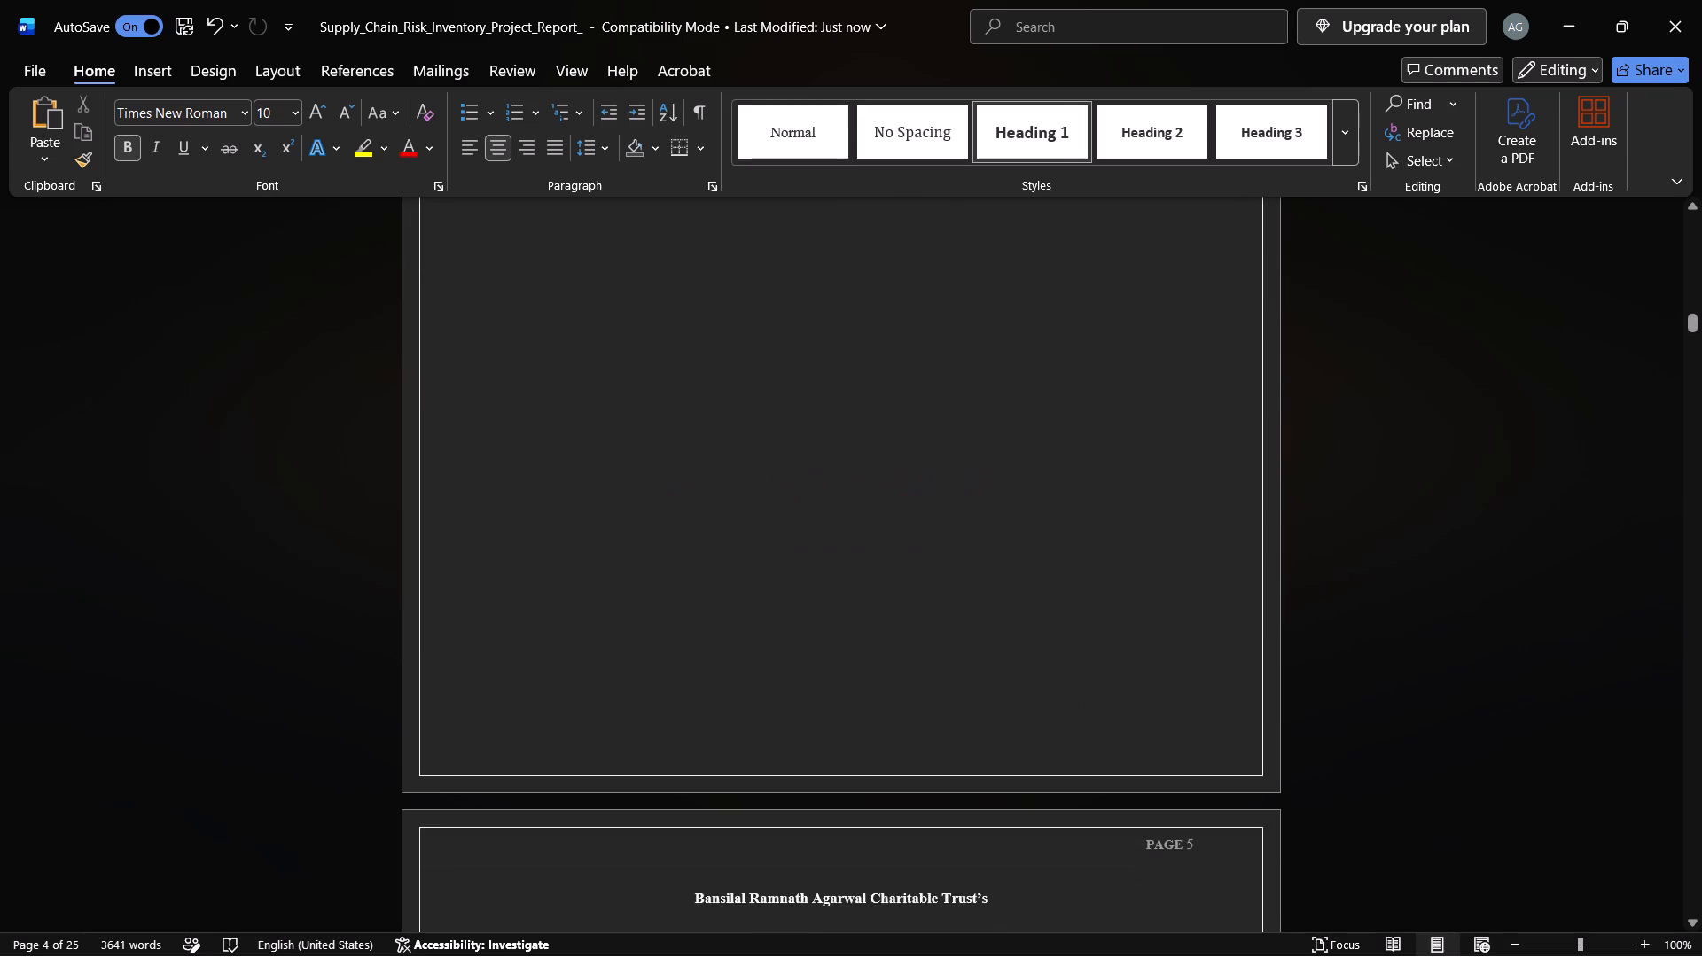
{"action": "key", "text": "Up"}
{"action": "scroll", "coordinate": [988, 578], "scroll_direction": "down", "scroll_amount": 3}
{"action": "scroll", "coordinate": [988, 578], "scroll_direction": "up", "scroll_amount": 4}
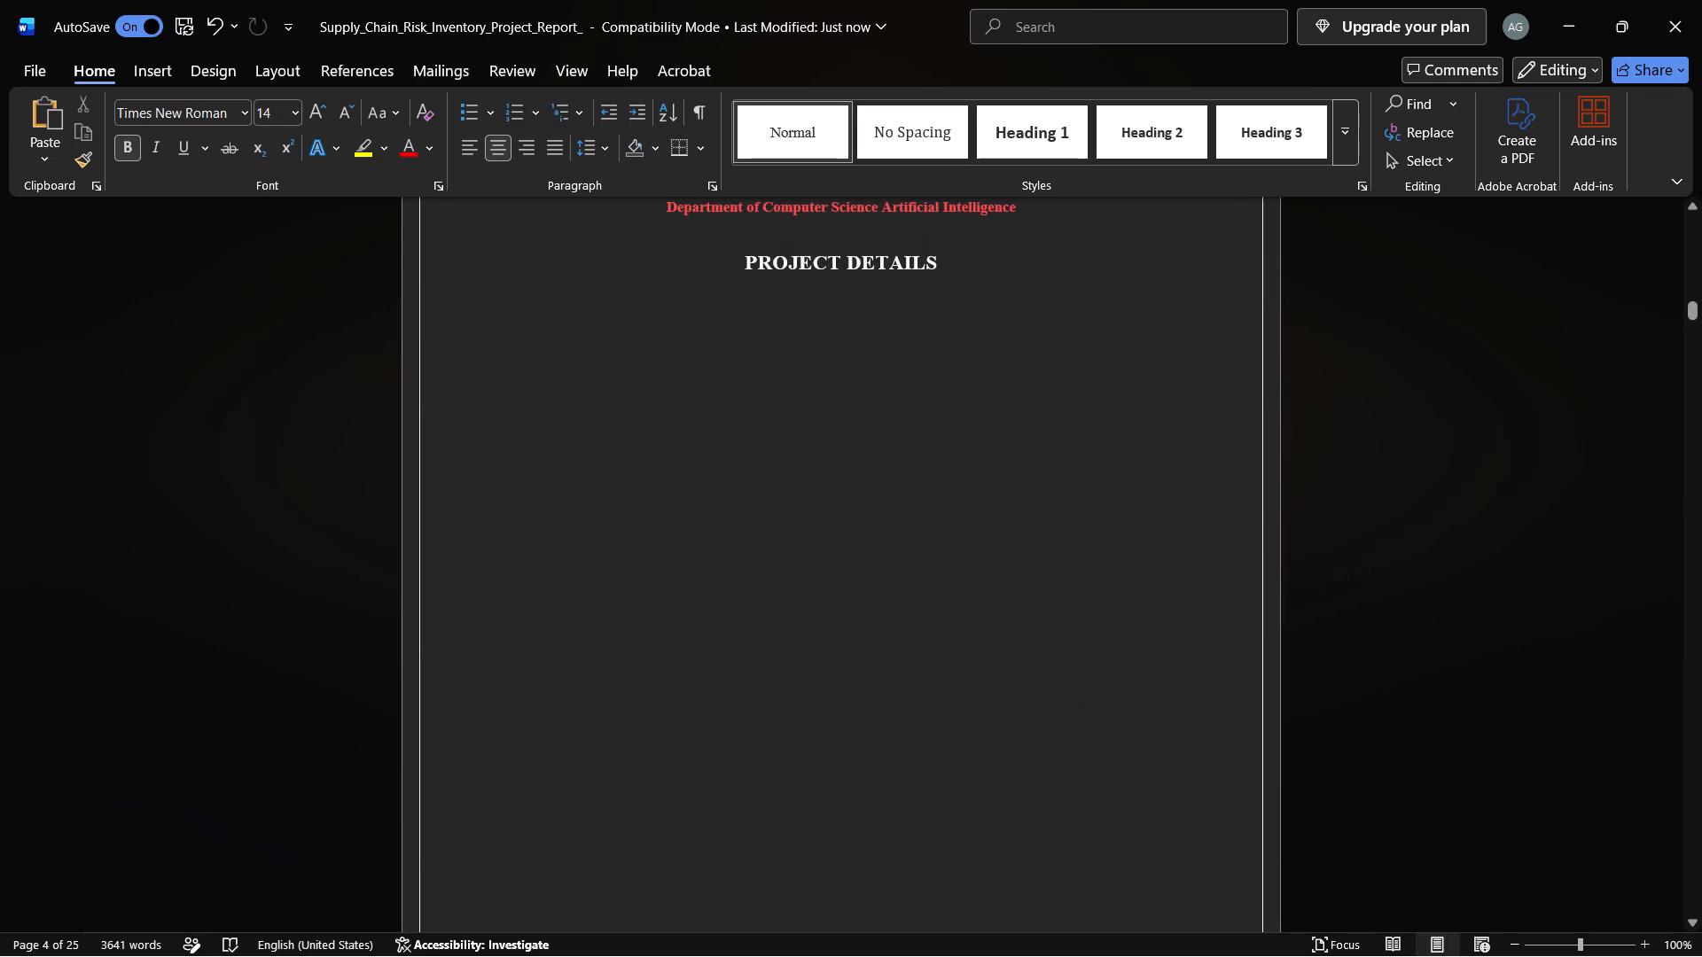
{"action": "scroll", "coordinate": [988, 578], "scroll_direction": "up", "scroll_amount": 14}
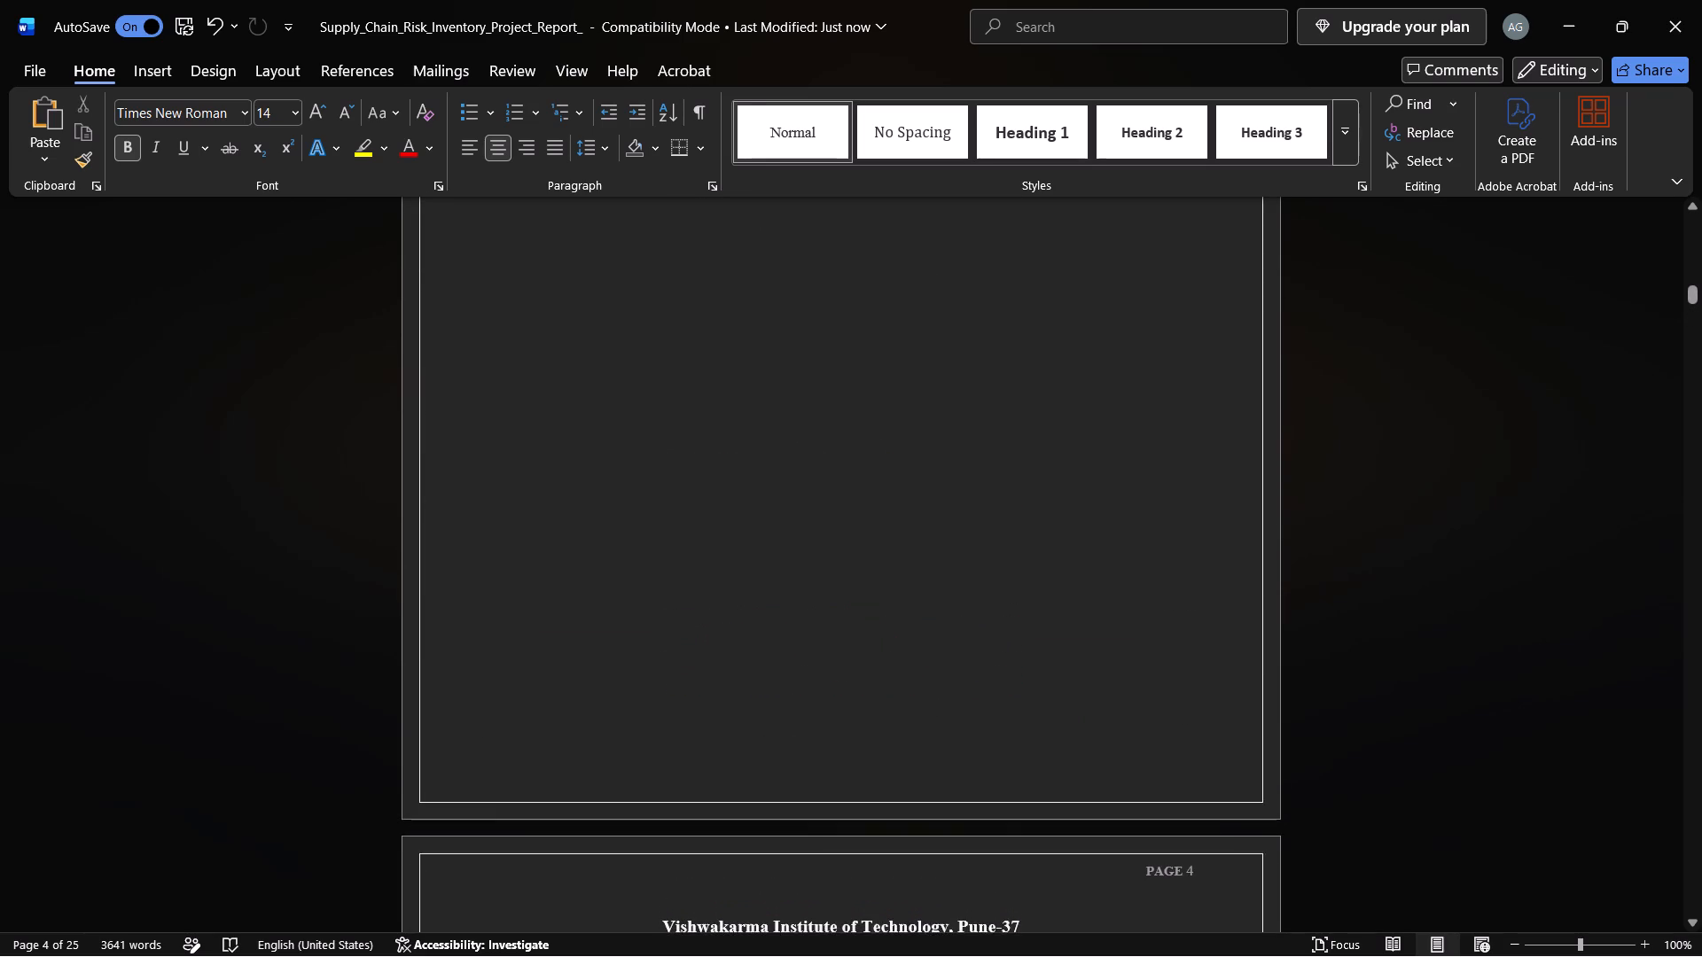
{"action": "scroll", "coordinate": [988, 578], "scroll_direction": "up", "scroll_amount": 17}
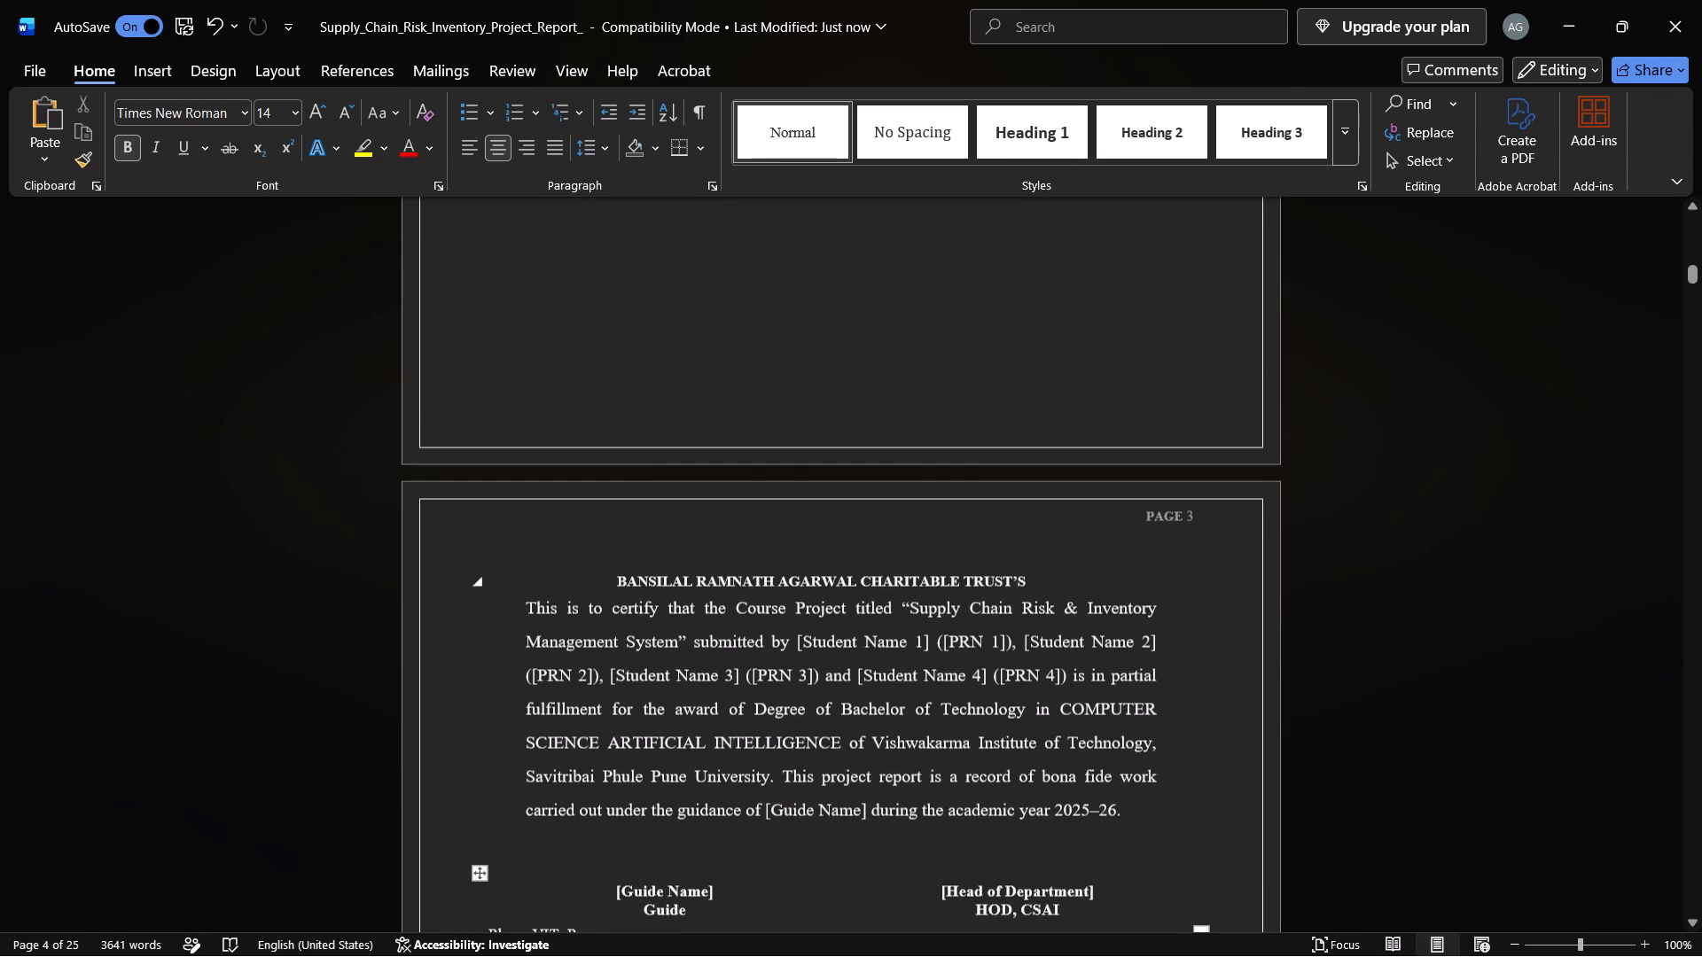
{"action": "scroll", "coordinate": [988, 578], "scroll_direction": "up", "scroll_amount": 20}
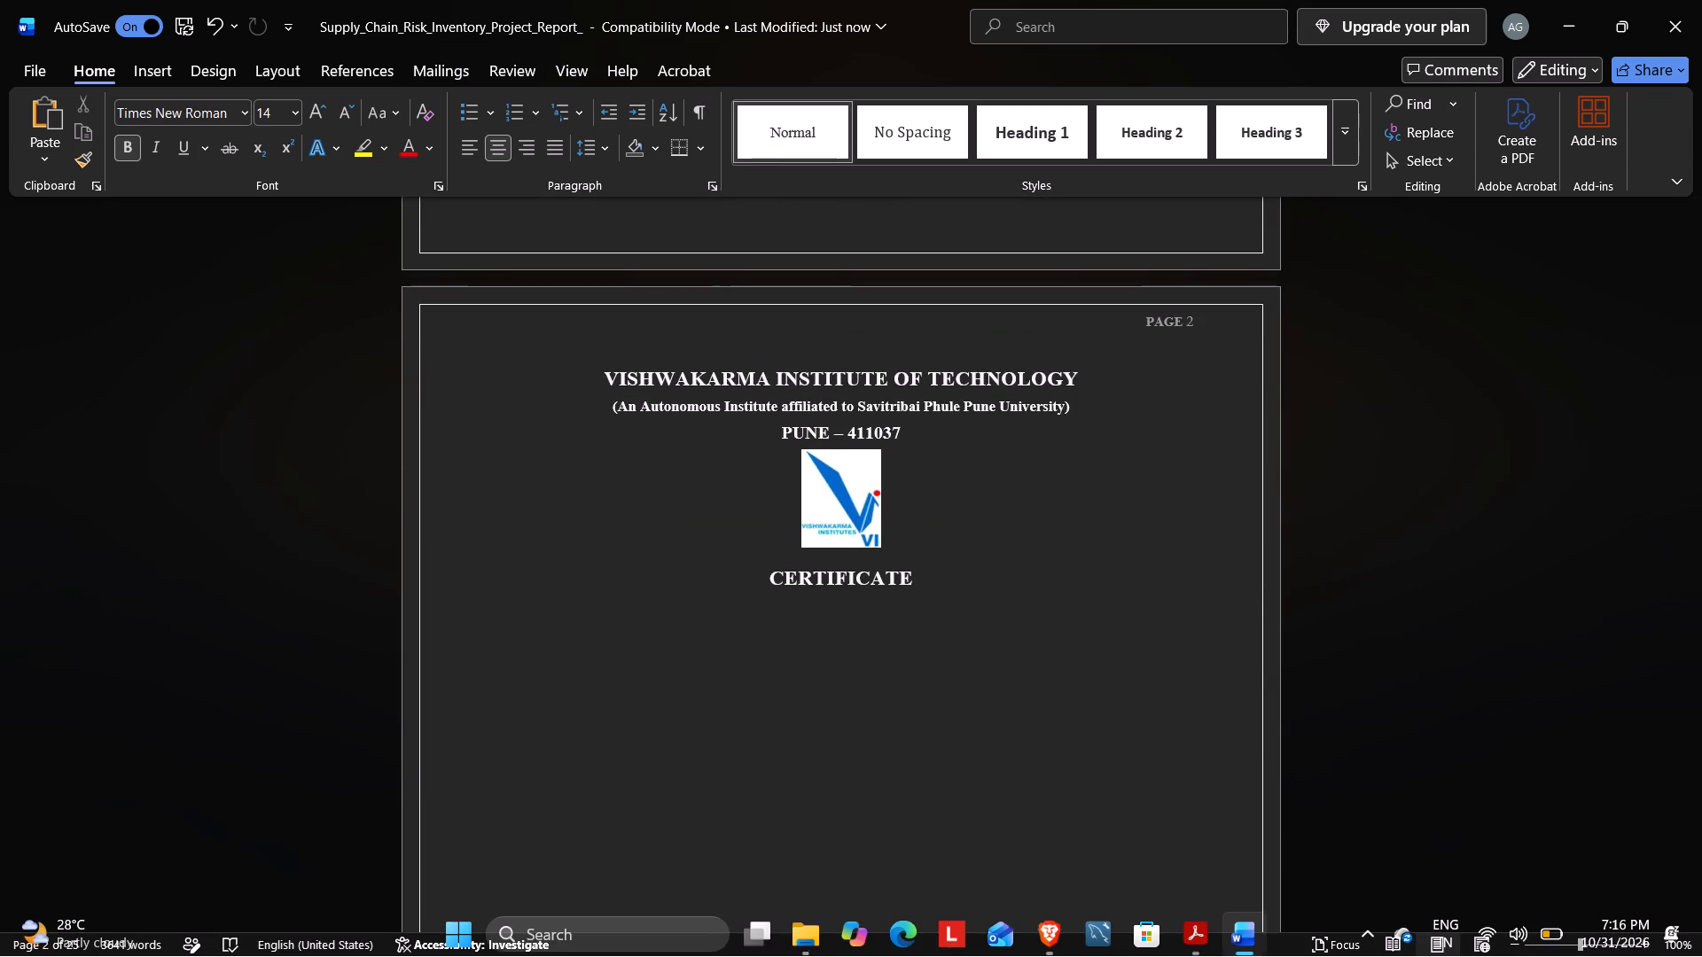
Switch to Acrobat Reader and review the sample's certificate and project details pages for comparison, then return to the Word report.
{"action": "left_click", "coordinate": [1209, 923]}
{"action": "scroll", "coordinate": [1048, 682], "scroll_direction": "down", "scroll_amount": 3}
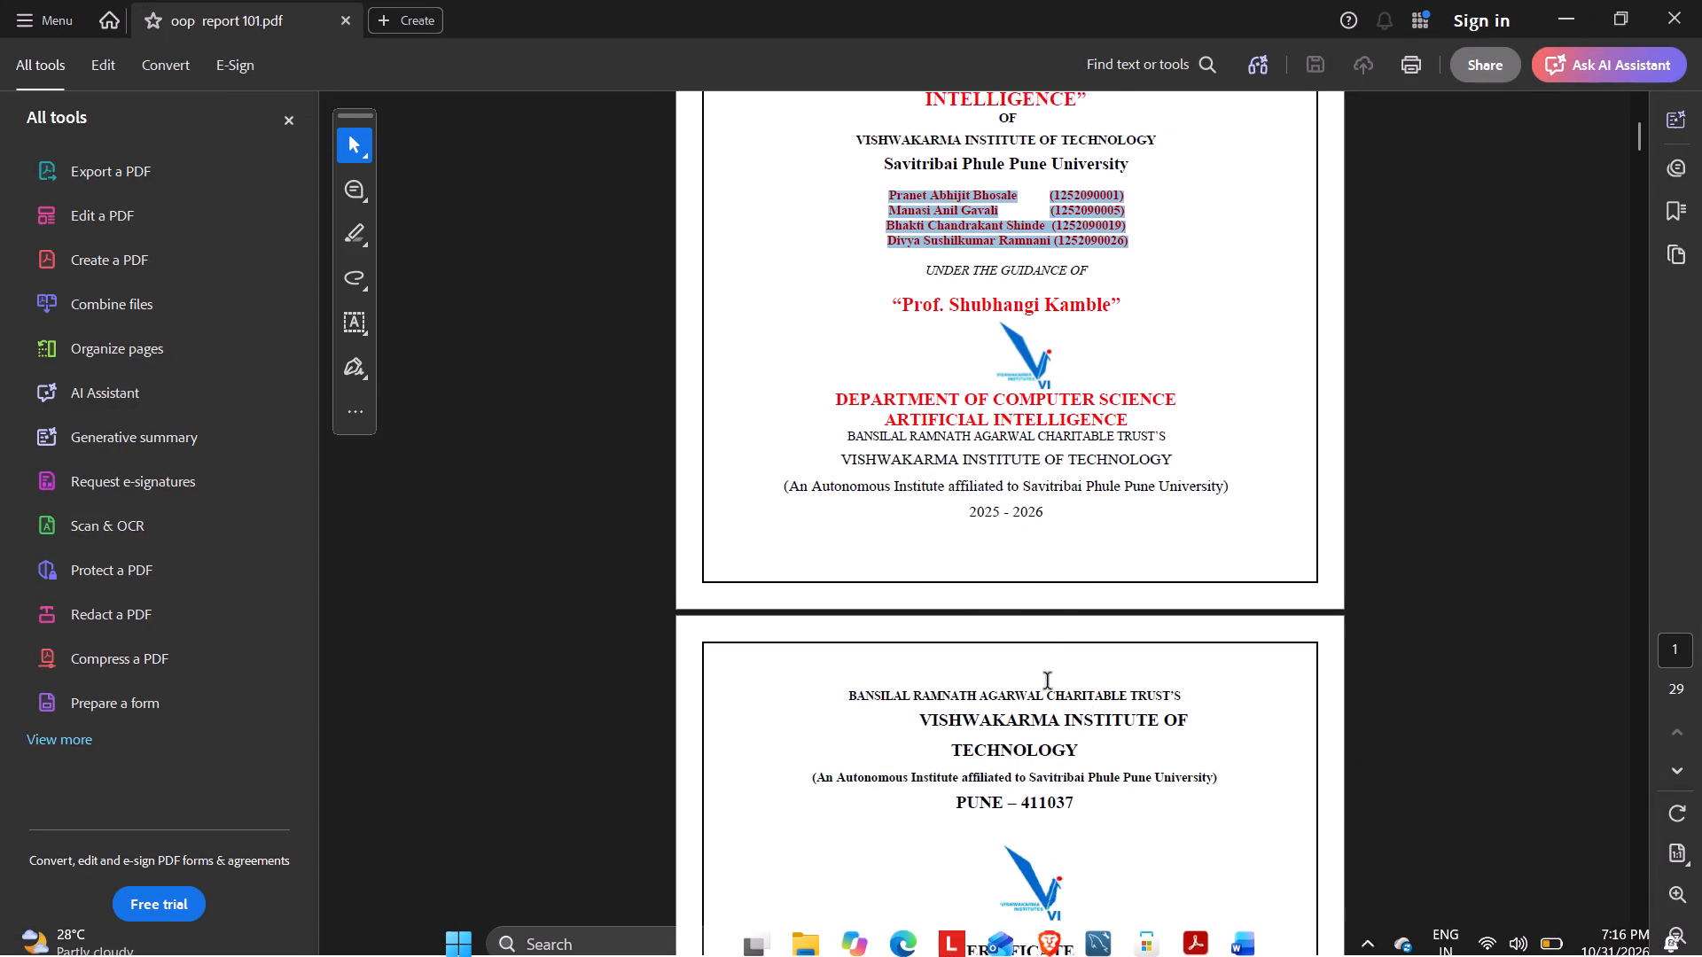
{"action": "scroll", "coordinate": [1048, 682], "scroll_direction": "down", "scroll_amount": 2}
{"action": "scroll", "coordinate": [1048, 682], "scroll_direction": "up", "scroll_amount": 8}
{"action": "scroll", "coordinate": [1048, 682], "scroll_direction": "down", "scroll_amount": 10}
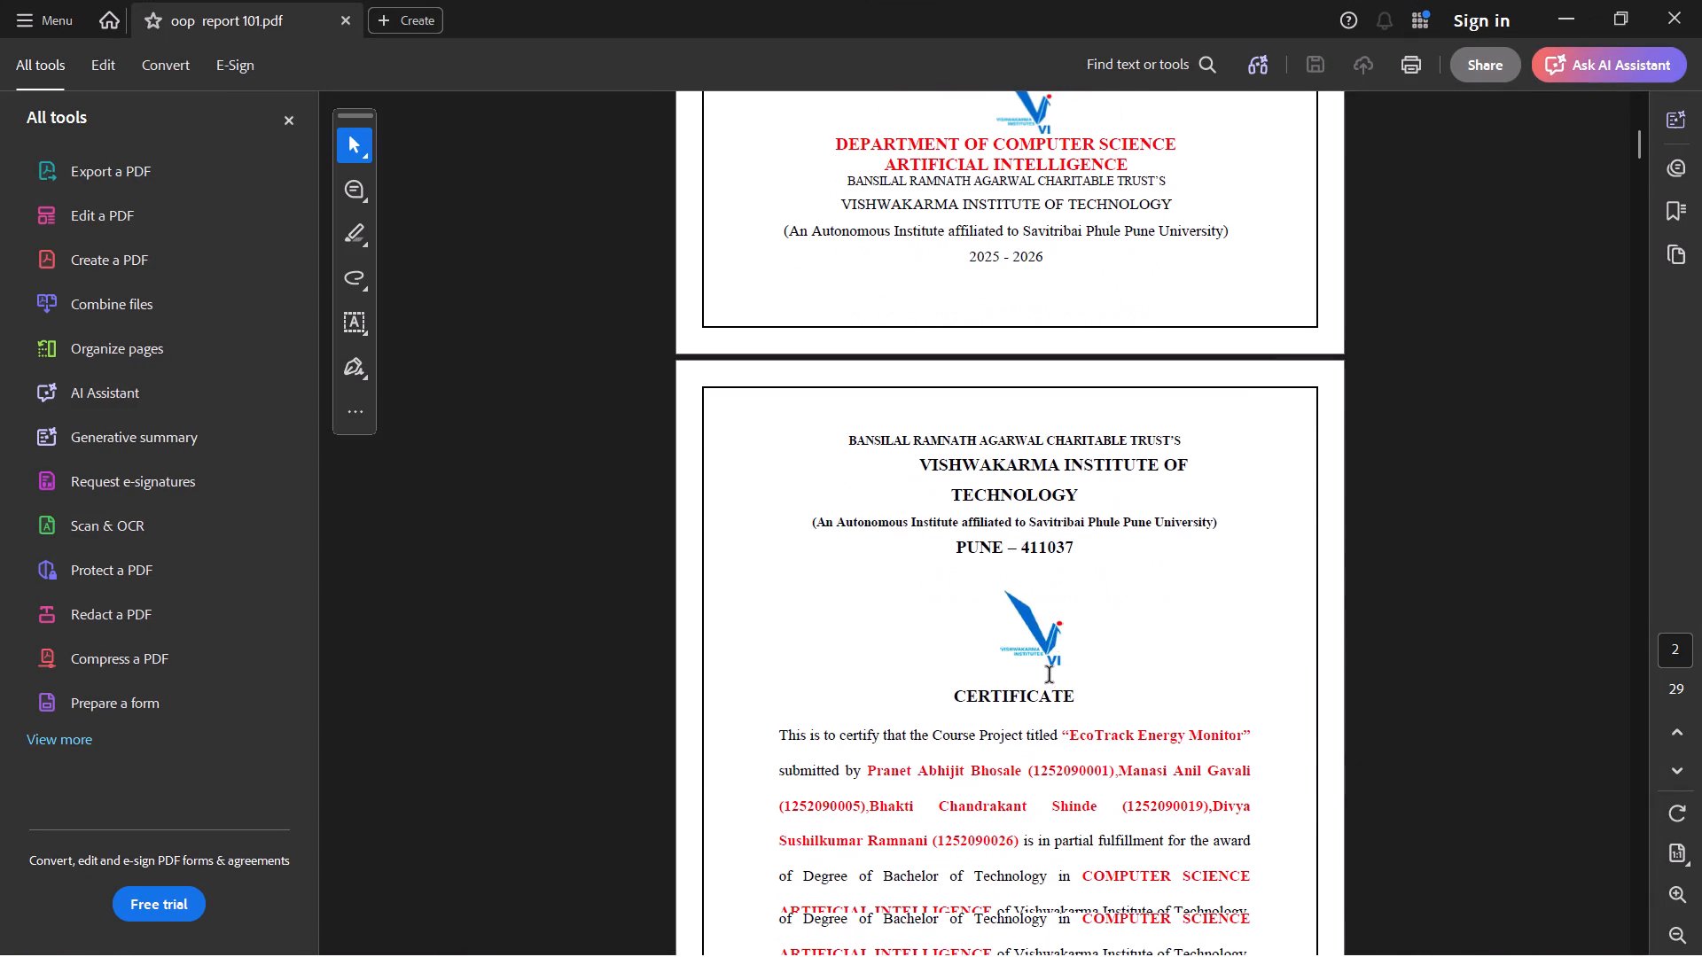
{"action": "scroll", "coordinate": [993, 537], "scroll_direction": "down", "scroll_amount": 12}
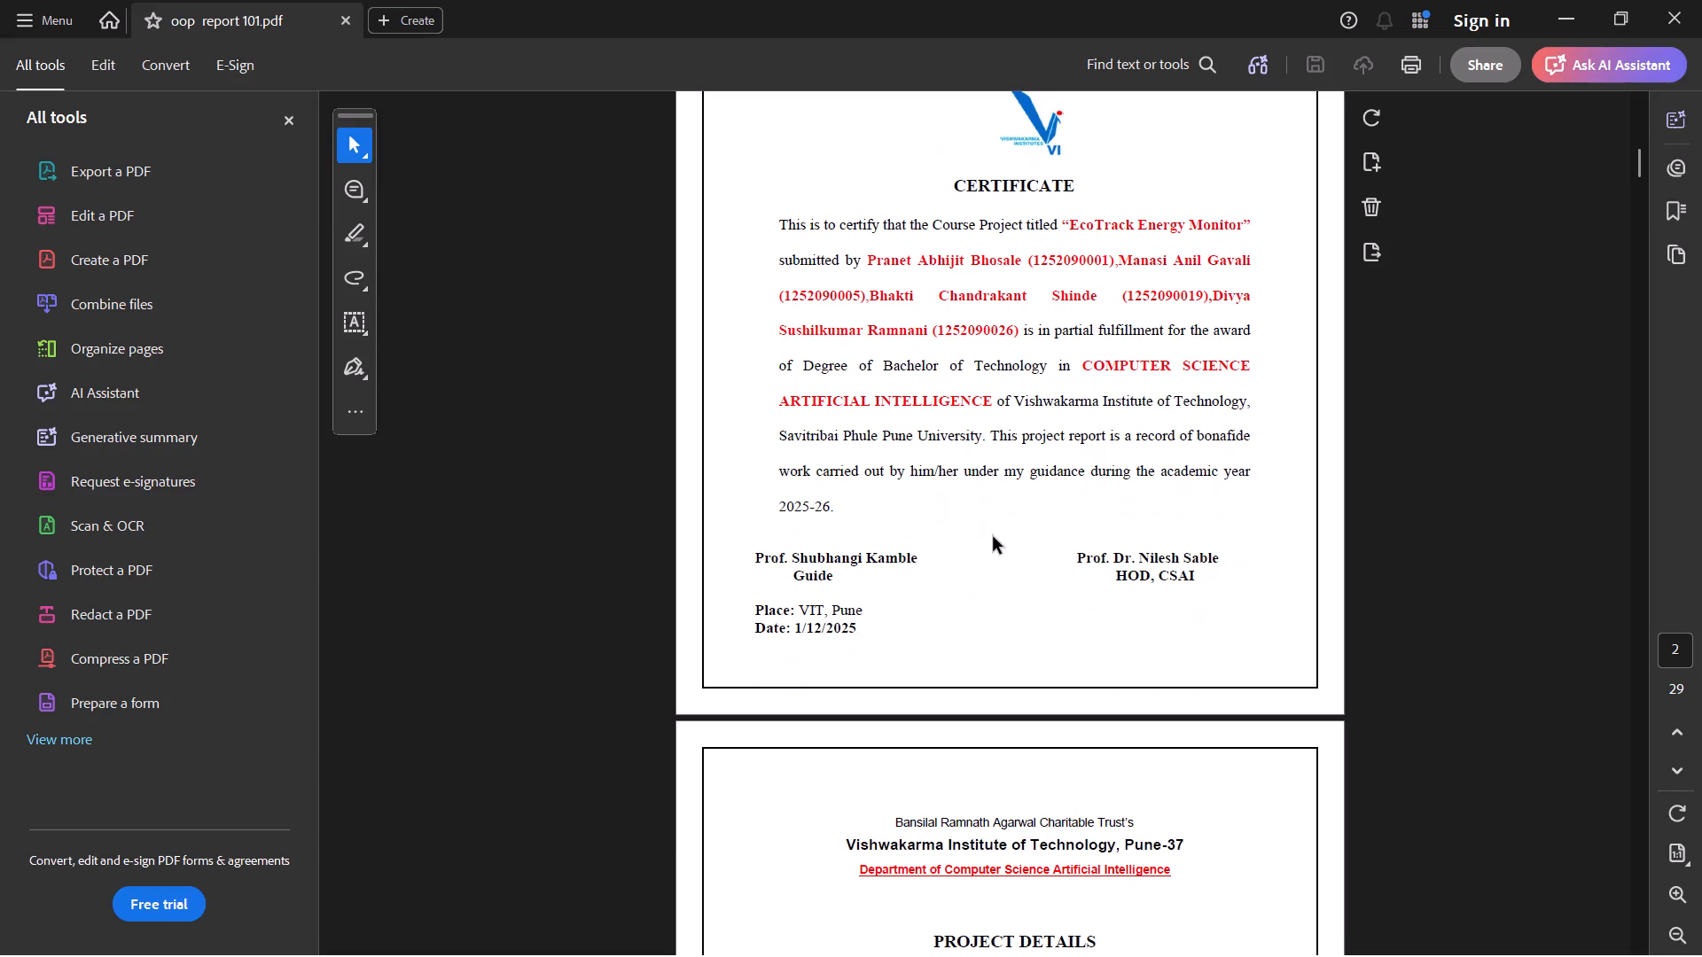
{"action": "scroll", "coordinate": [993, 537], "scroll_direction": "down", "scroll_amount": 8}
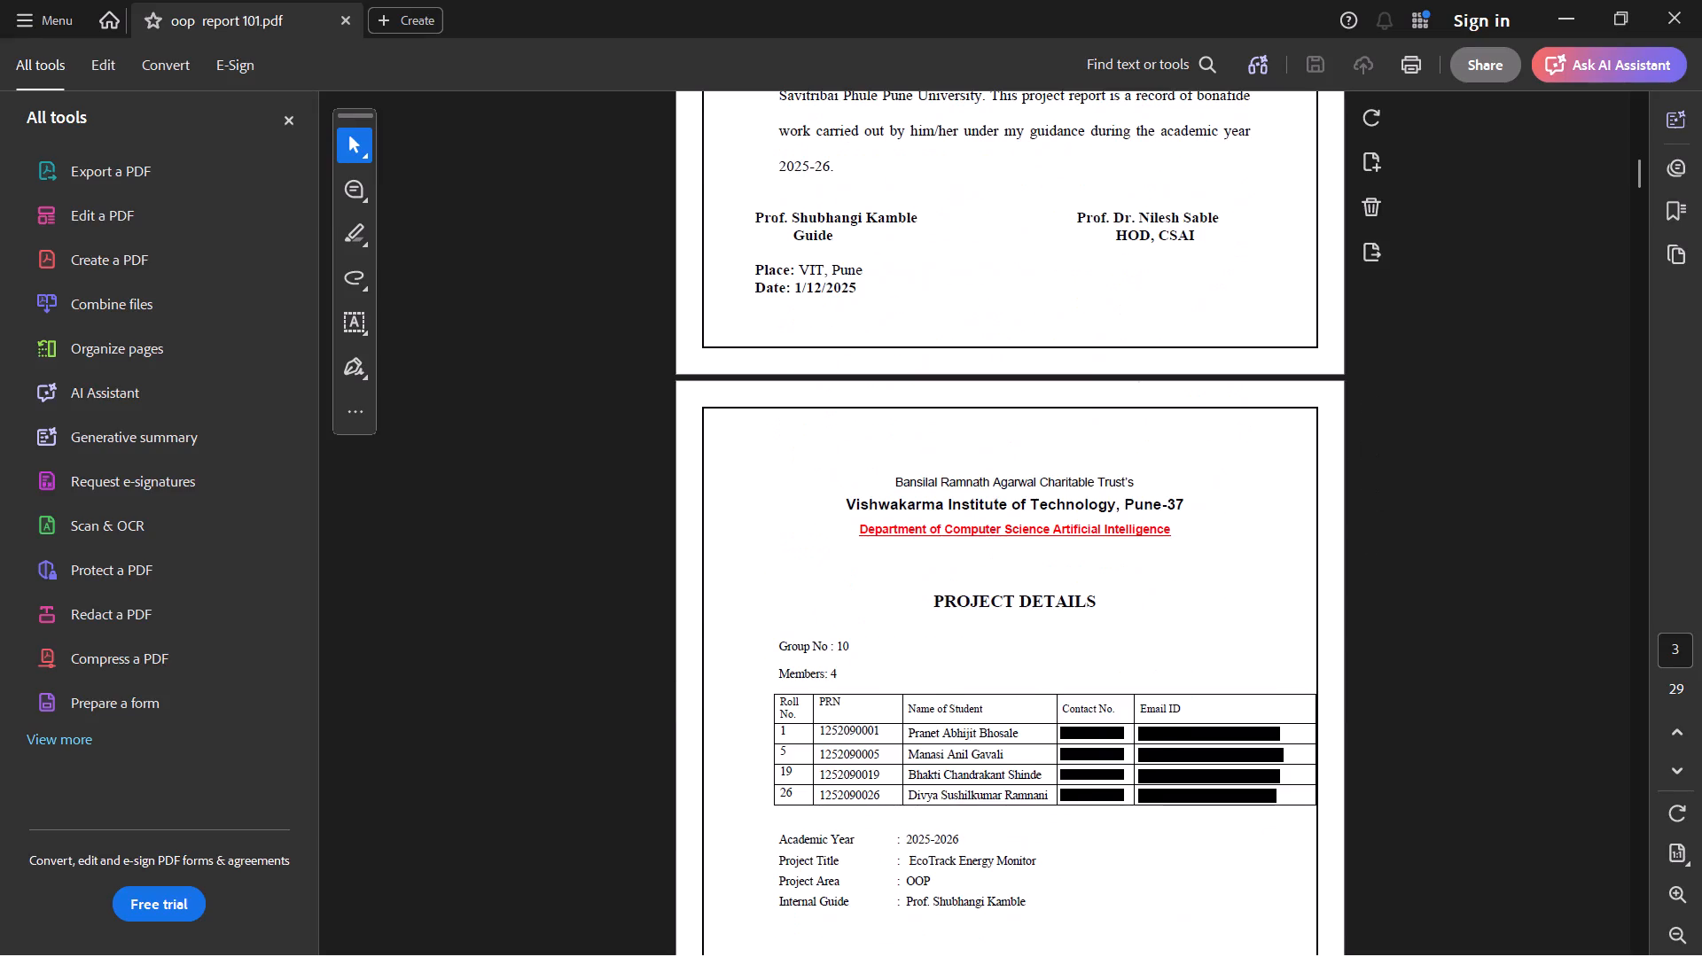
{"action": "left_click", "coordinate": [1558, 0]}
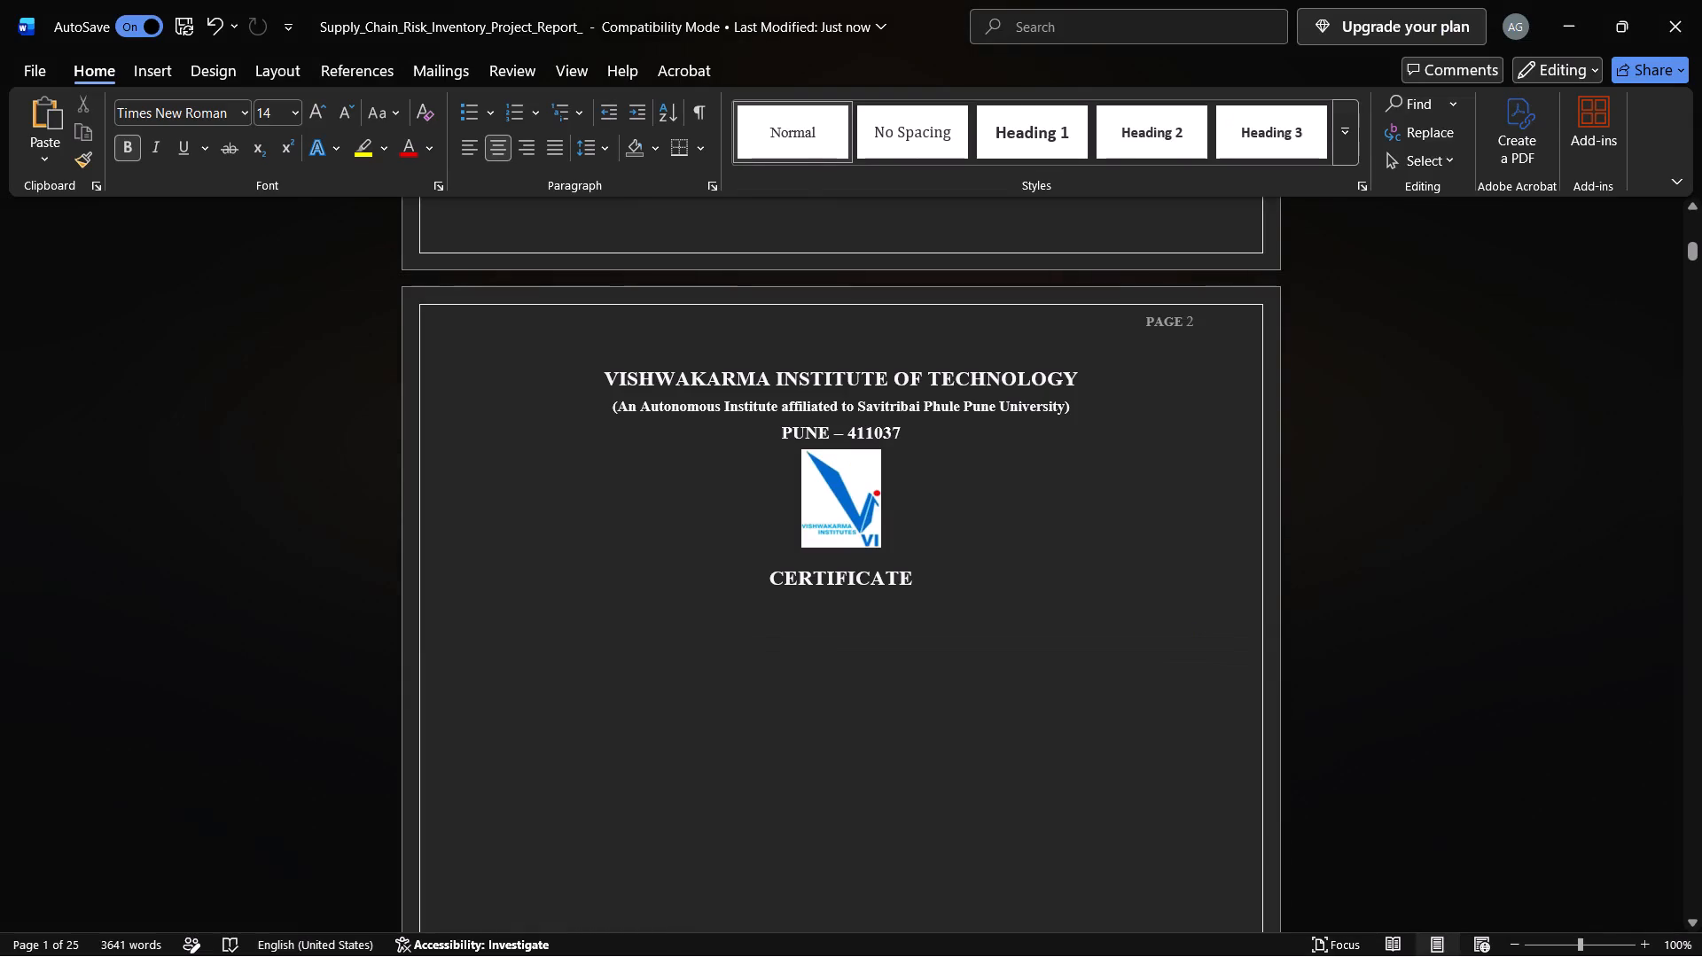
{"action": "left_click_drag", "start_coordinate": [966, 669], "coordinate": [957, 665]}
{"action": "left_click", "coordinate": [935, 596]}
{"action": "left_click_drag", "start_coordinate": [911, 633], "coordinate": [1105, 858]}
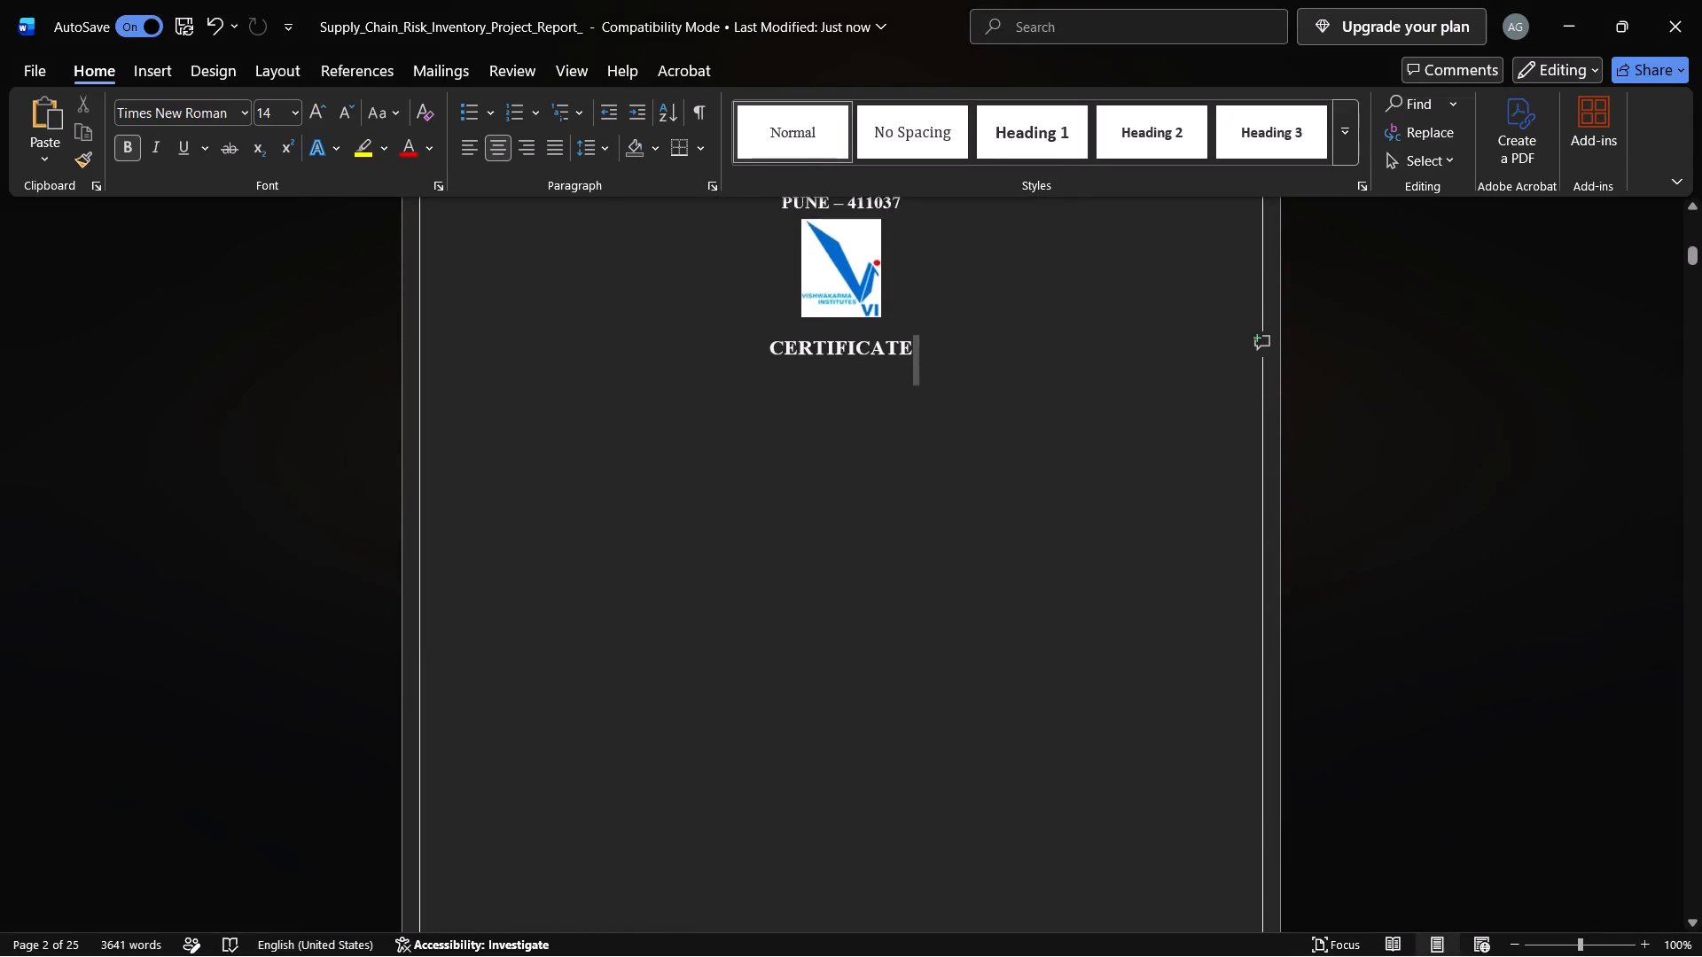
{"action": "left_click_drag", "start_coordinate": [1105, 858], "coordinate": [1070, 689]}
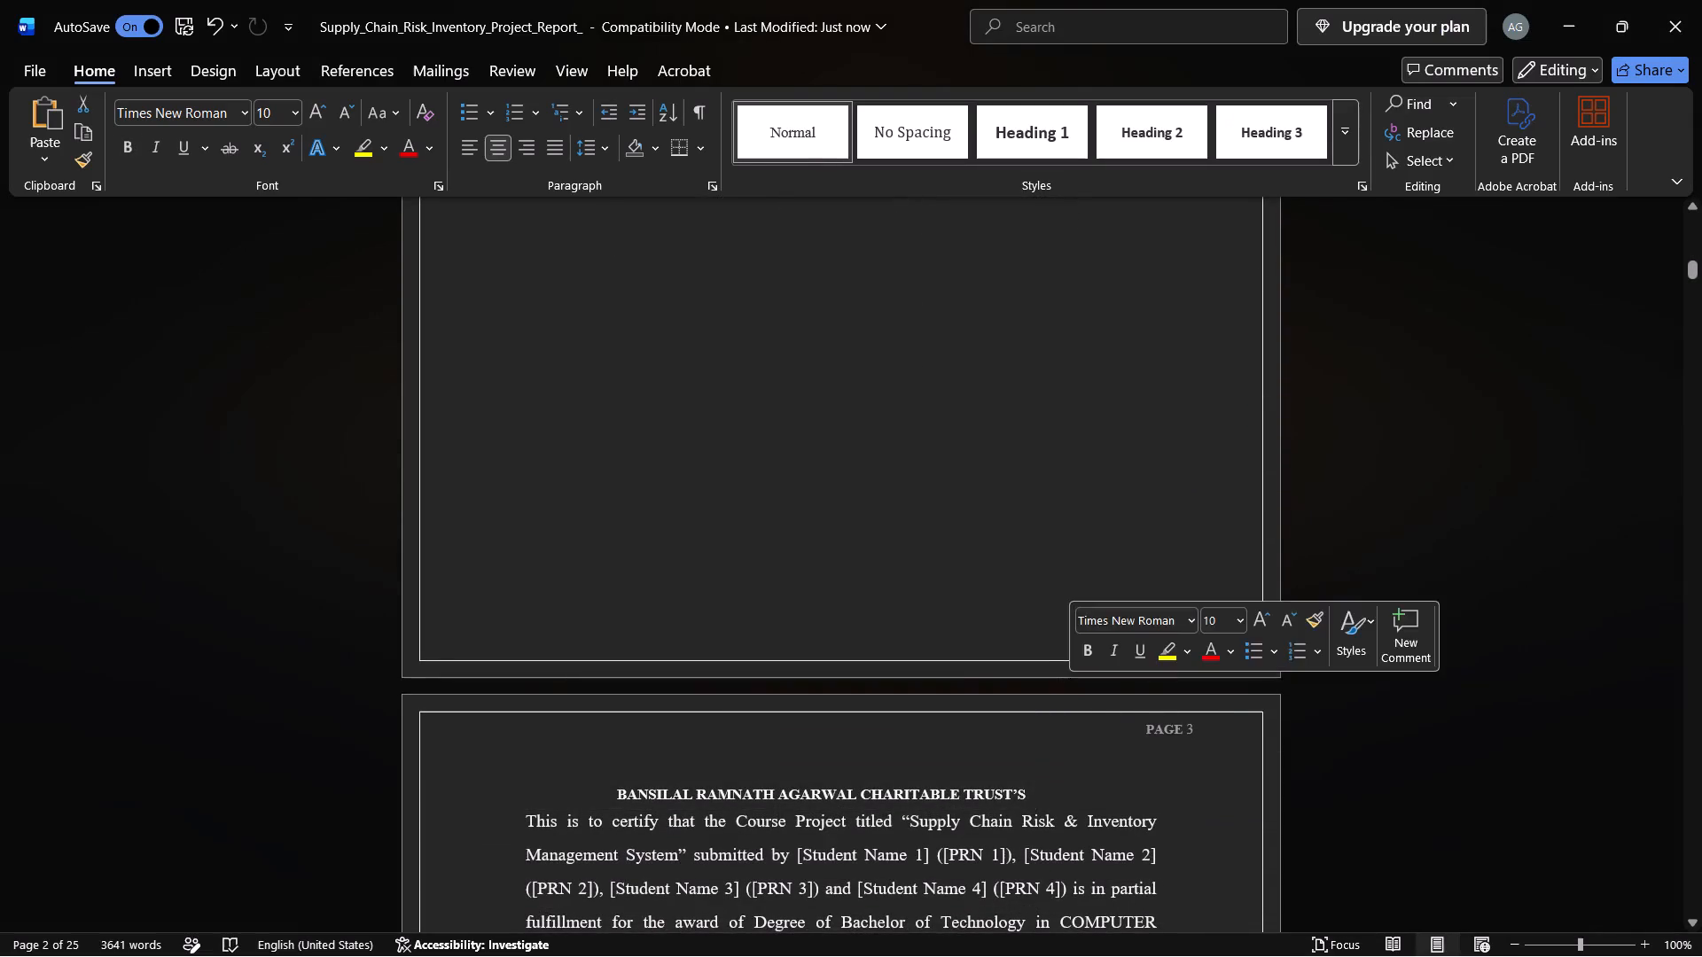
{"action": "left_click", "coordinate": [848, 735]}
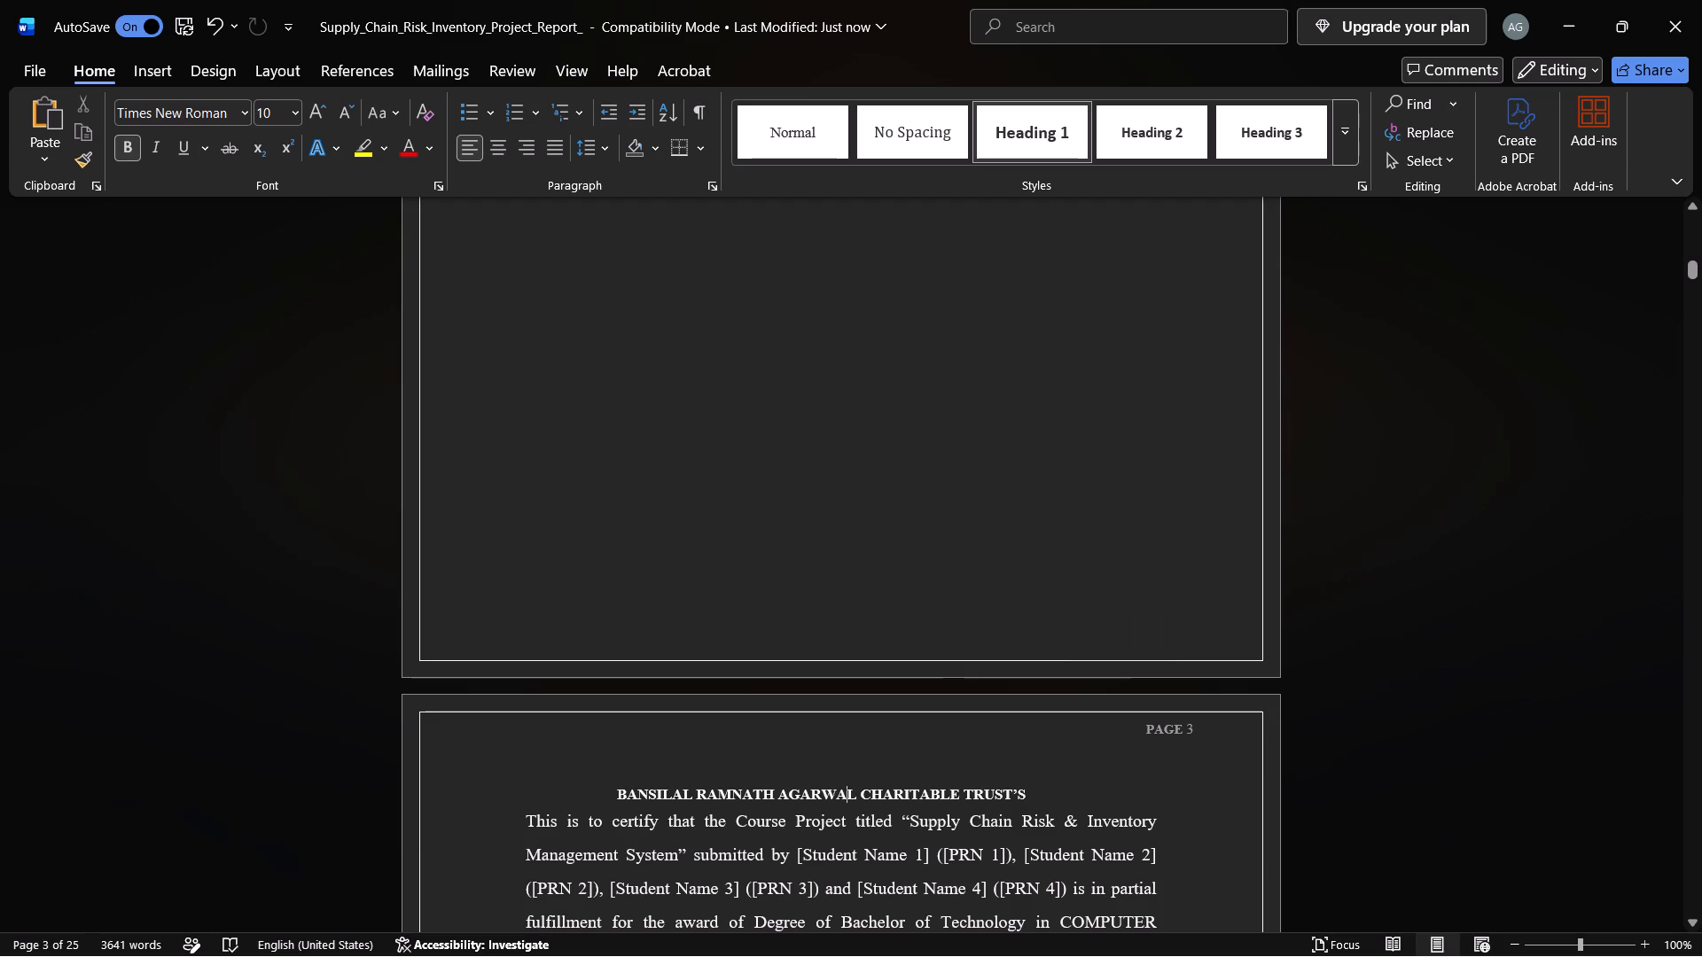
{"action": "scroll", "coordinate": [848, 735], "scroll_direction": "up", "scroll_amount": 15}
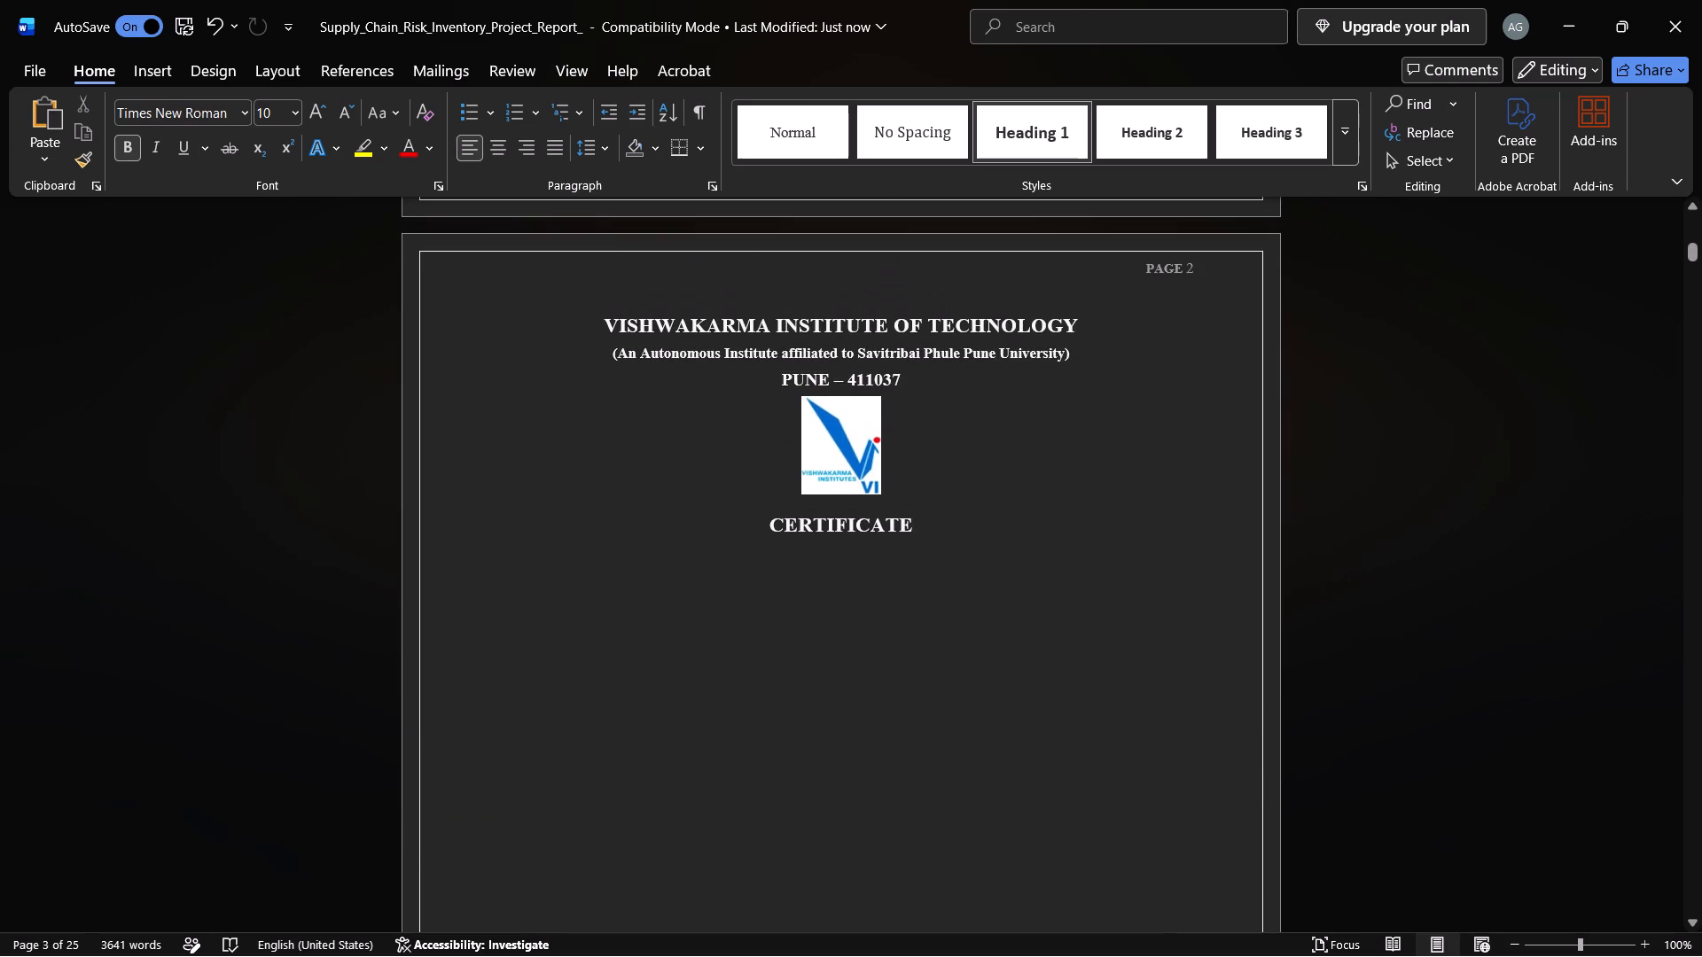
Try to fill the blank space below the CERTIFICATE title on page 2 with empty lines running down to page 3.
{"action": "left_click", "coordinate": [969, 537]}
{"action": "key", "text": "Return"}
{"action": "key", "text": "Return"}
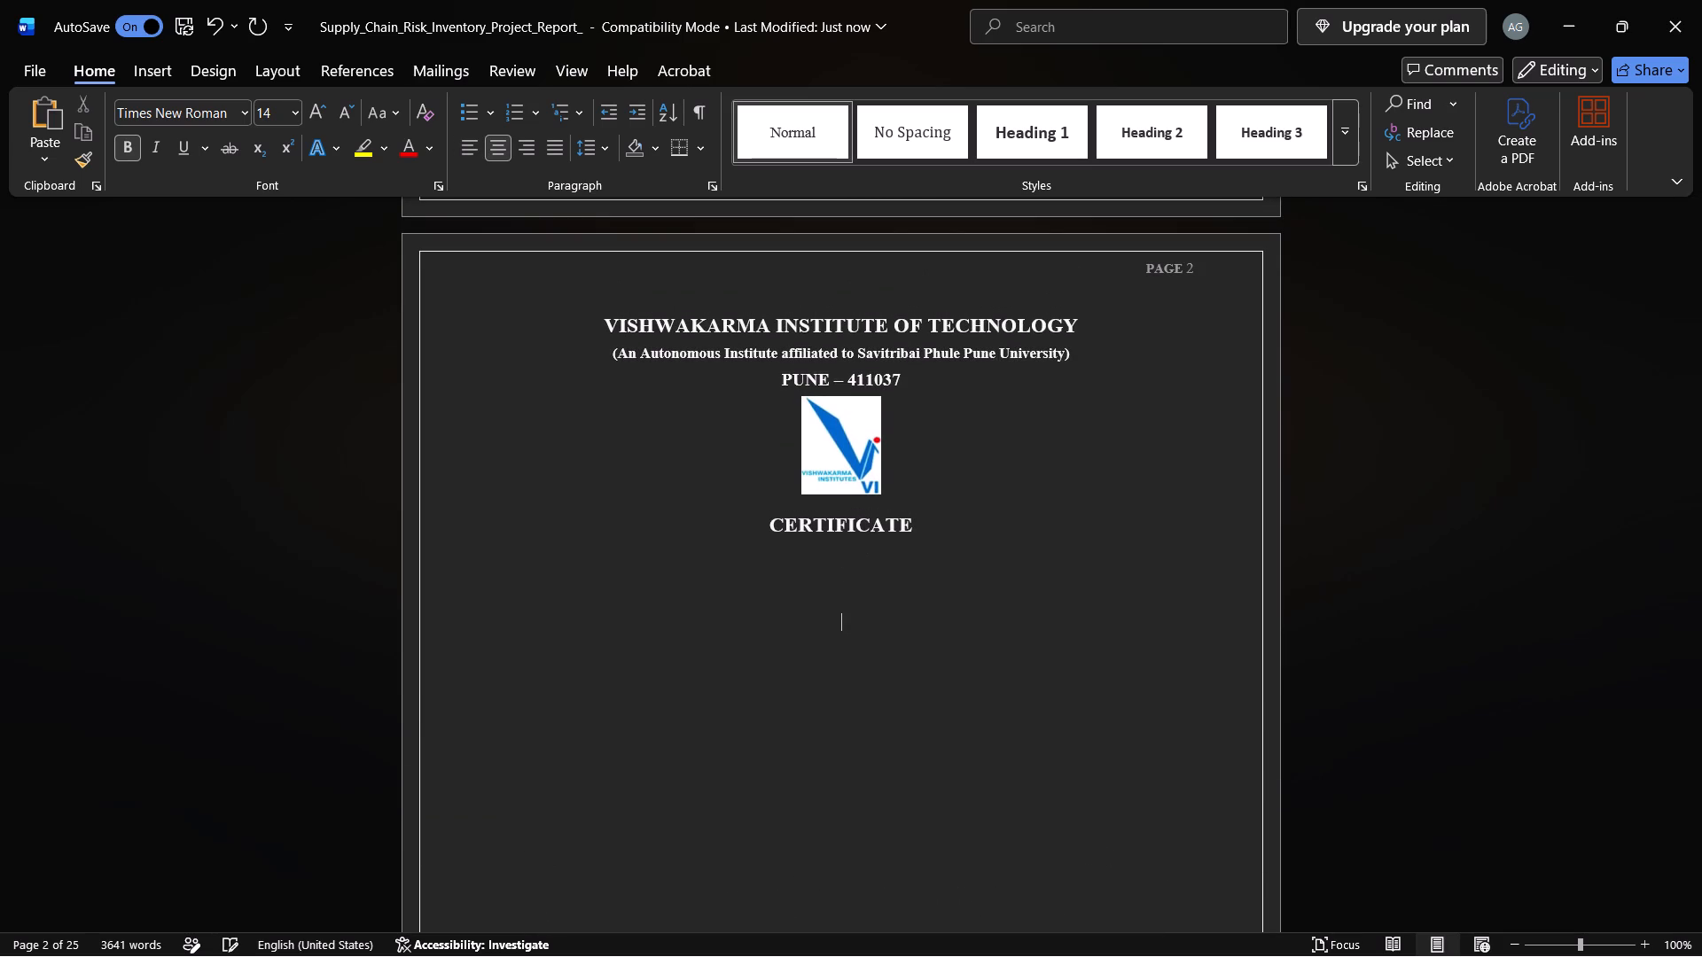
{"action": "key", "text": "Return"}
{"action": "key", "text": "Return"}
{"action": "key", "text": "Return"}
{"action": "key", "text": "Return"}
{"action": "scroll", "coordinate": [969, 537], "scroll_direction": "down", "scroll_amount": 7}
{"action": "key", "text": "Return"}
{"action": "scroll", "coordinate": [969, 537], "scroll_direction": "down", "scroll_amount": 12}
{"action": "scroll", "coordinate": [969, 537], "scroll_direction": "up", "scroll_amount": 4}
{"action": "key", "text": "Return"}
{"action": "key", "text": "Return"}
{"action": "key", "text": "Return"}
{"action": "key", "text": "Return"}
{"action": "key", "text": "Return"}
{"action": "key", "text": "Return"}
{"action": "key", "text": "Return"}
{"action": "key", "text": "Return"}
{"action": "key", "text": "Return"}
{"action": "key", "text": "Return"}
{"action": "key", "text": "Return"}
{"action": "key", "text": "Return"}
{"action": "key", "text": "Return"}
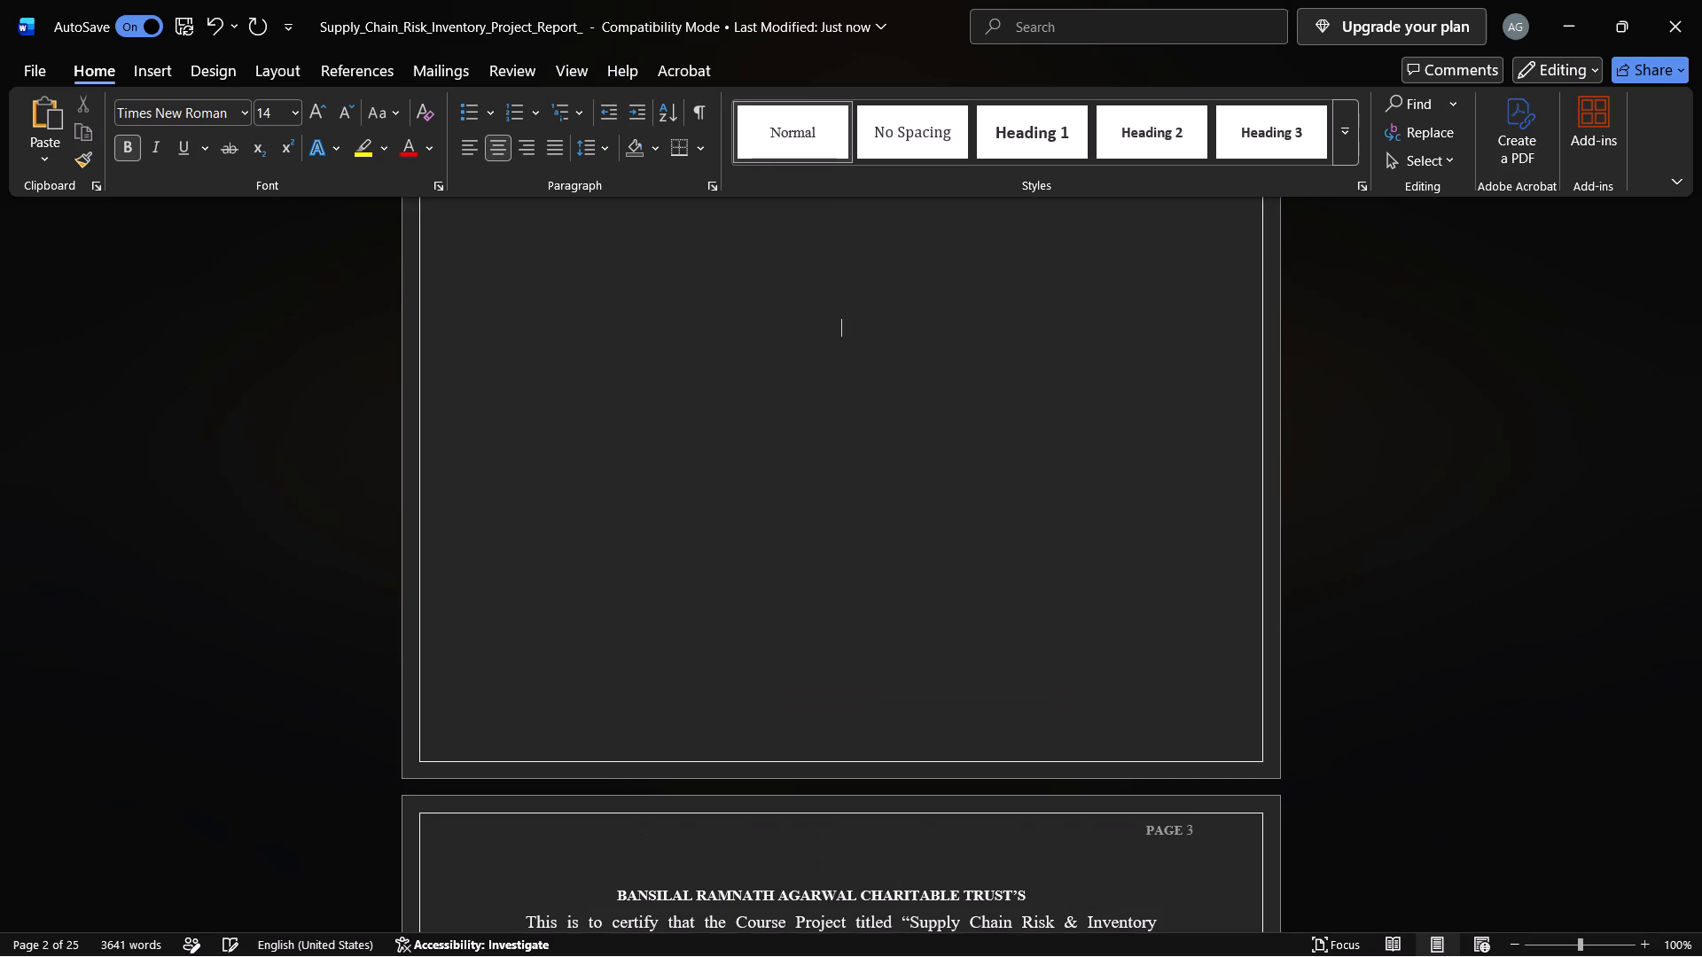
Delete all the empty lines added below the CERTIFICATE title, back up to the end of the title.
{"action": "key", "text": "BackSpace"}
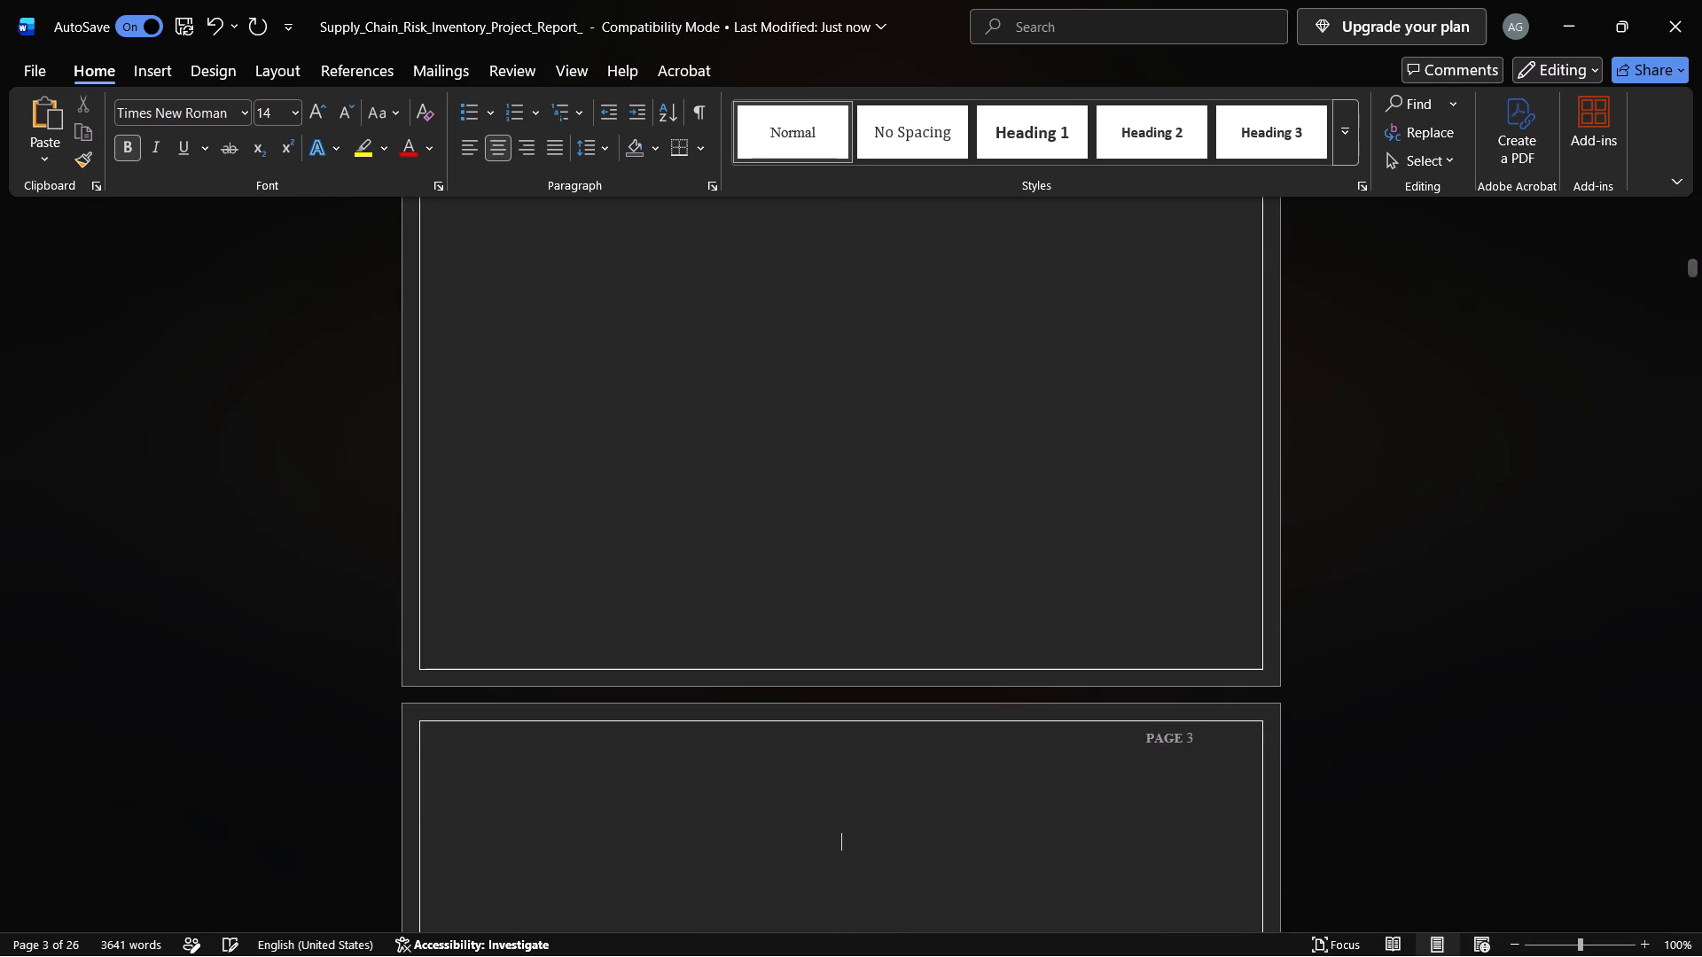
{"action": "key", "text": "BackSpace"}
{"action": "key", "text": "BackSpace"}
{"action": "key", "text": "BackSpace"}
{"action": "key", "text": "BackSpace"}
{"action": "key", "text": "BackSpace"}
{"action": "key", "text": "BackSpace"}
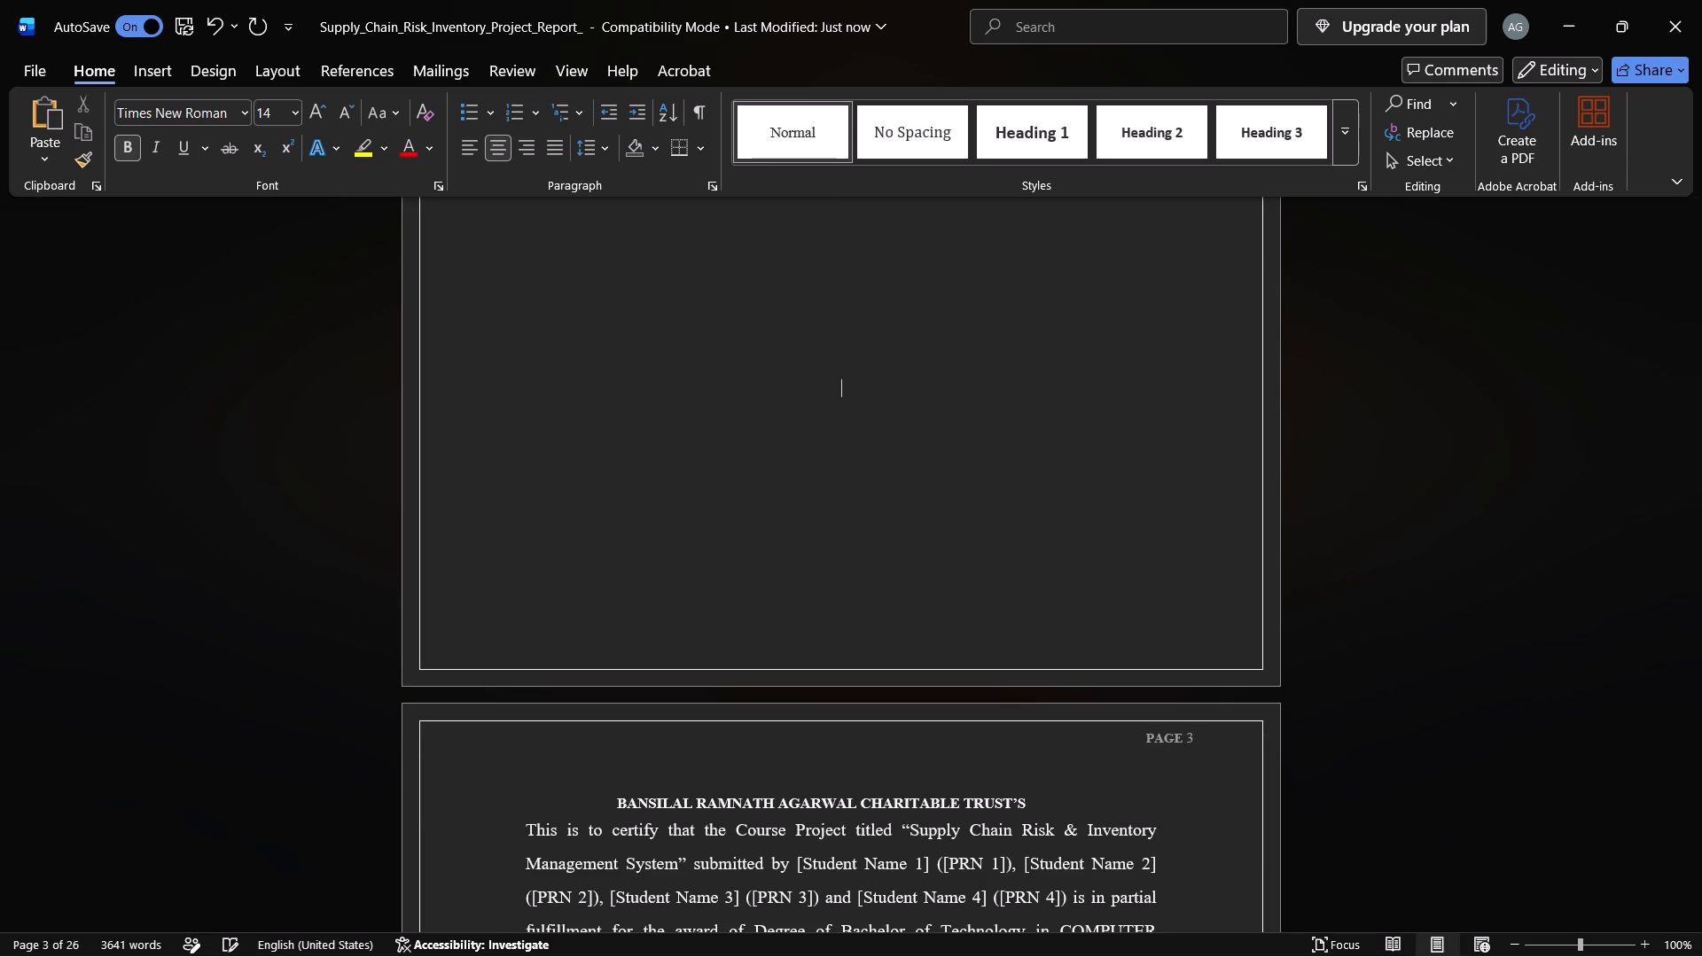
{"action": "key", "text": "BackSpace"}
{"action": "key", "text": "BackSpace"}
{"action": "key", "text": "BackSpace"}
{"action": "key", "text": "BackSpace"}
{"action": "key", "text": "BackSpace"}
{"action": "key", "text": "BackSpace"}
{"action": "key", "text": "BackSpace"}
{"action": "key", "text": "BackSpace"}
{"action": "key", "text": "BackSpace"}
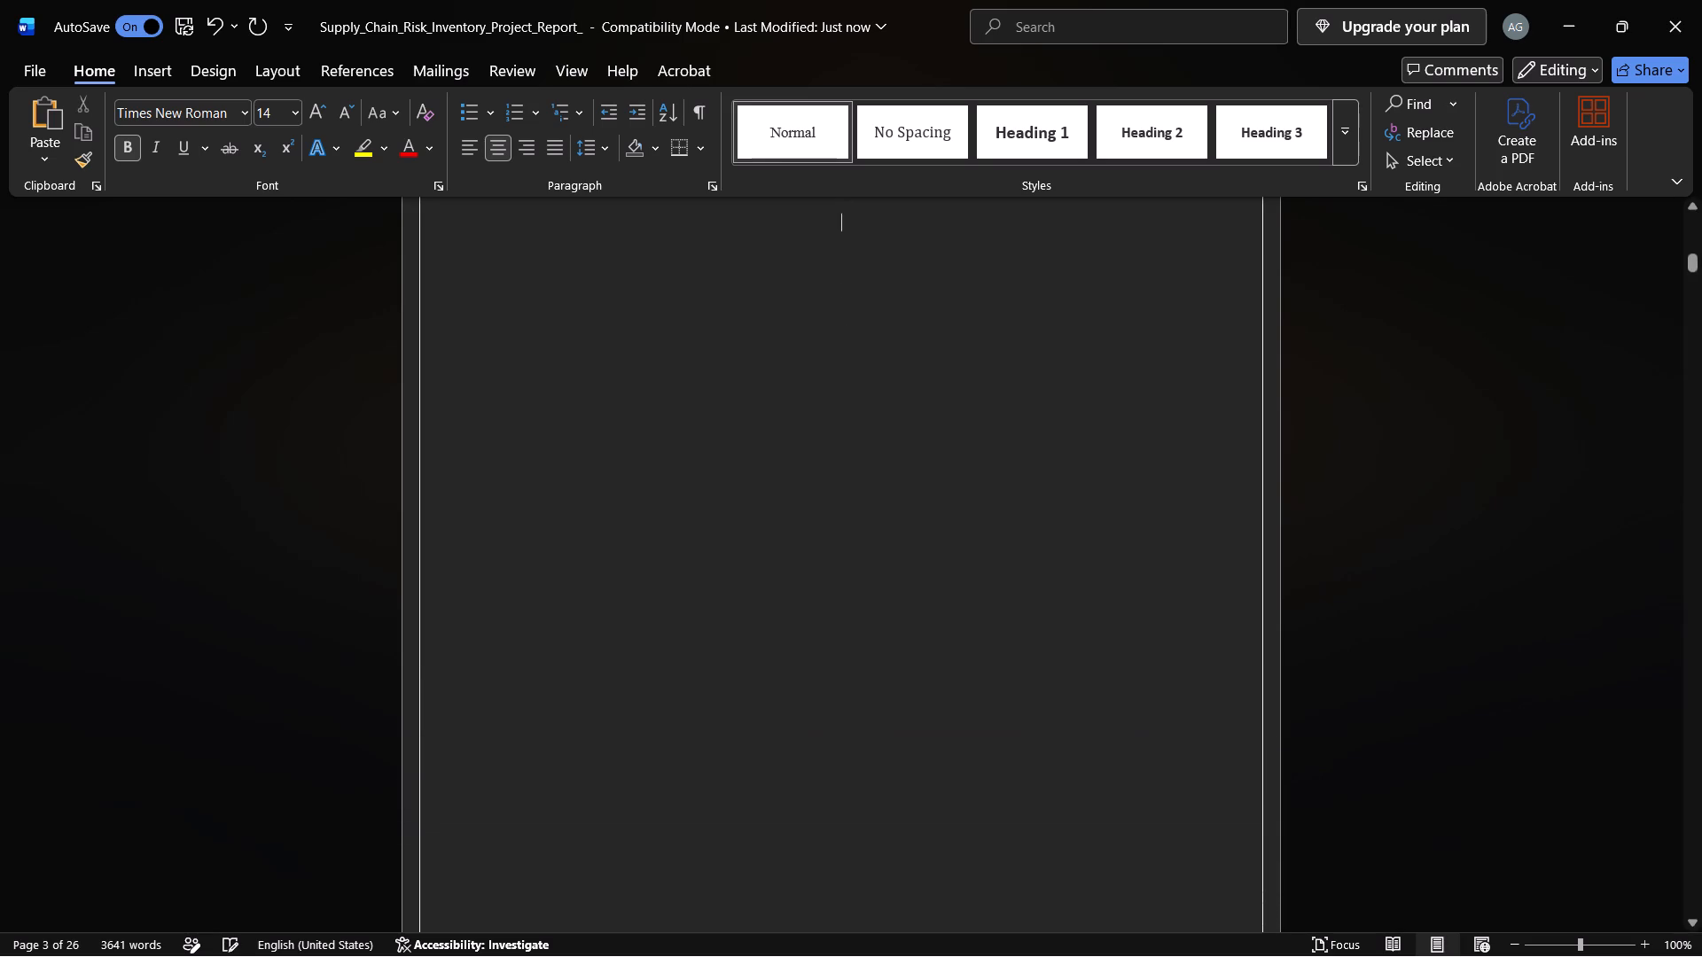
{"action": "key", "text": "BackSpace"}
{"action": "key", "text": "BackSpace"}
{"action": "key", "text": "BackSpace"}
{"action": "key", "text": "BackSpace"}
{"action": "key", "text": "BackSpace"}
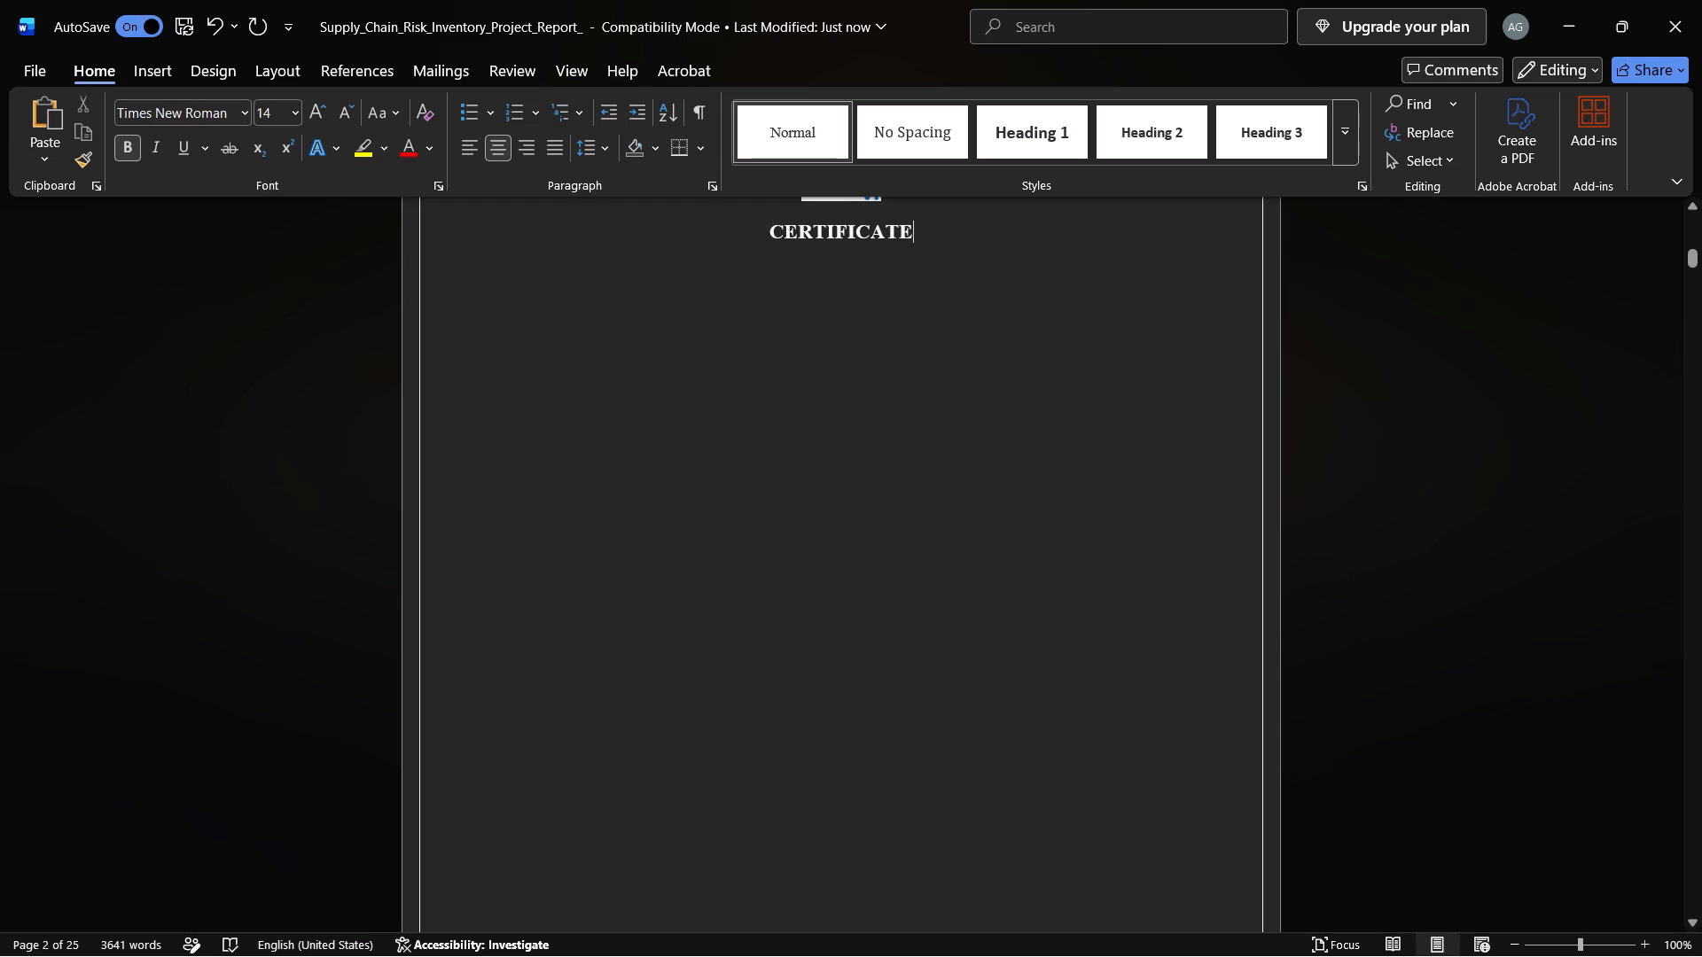
Cut page 3's trust heading, certificate paragraph, signature table and place and date lines, and paste them on a new line below the CERTIFICATE title.
{"action": "key", "text": "Return"}
{"action": "scroll", "coordinate": [967, 547], "scroll_direction": "down", "scroll_amount": 14}
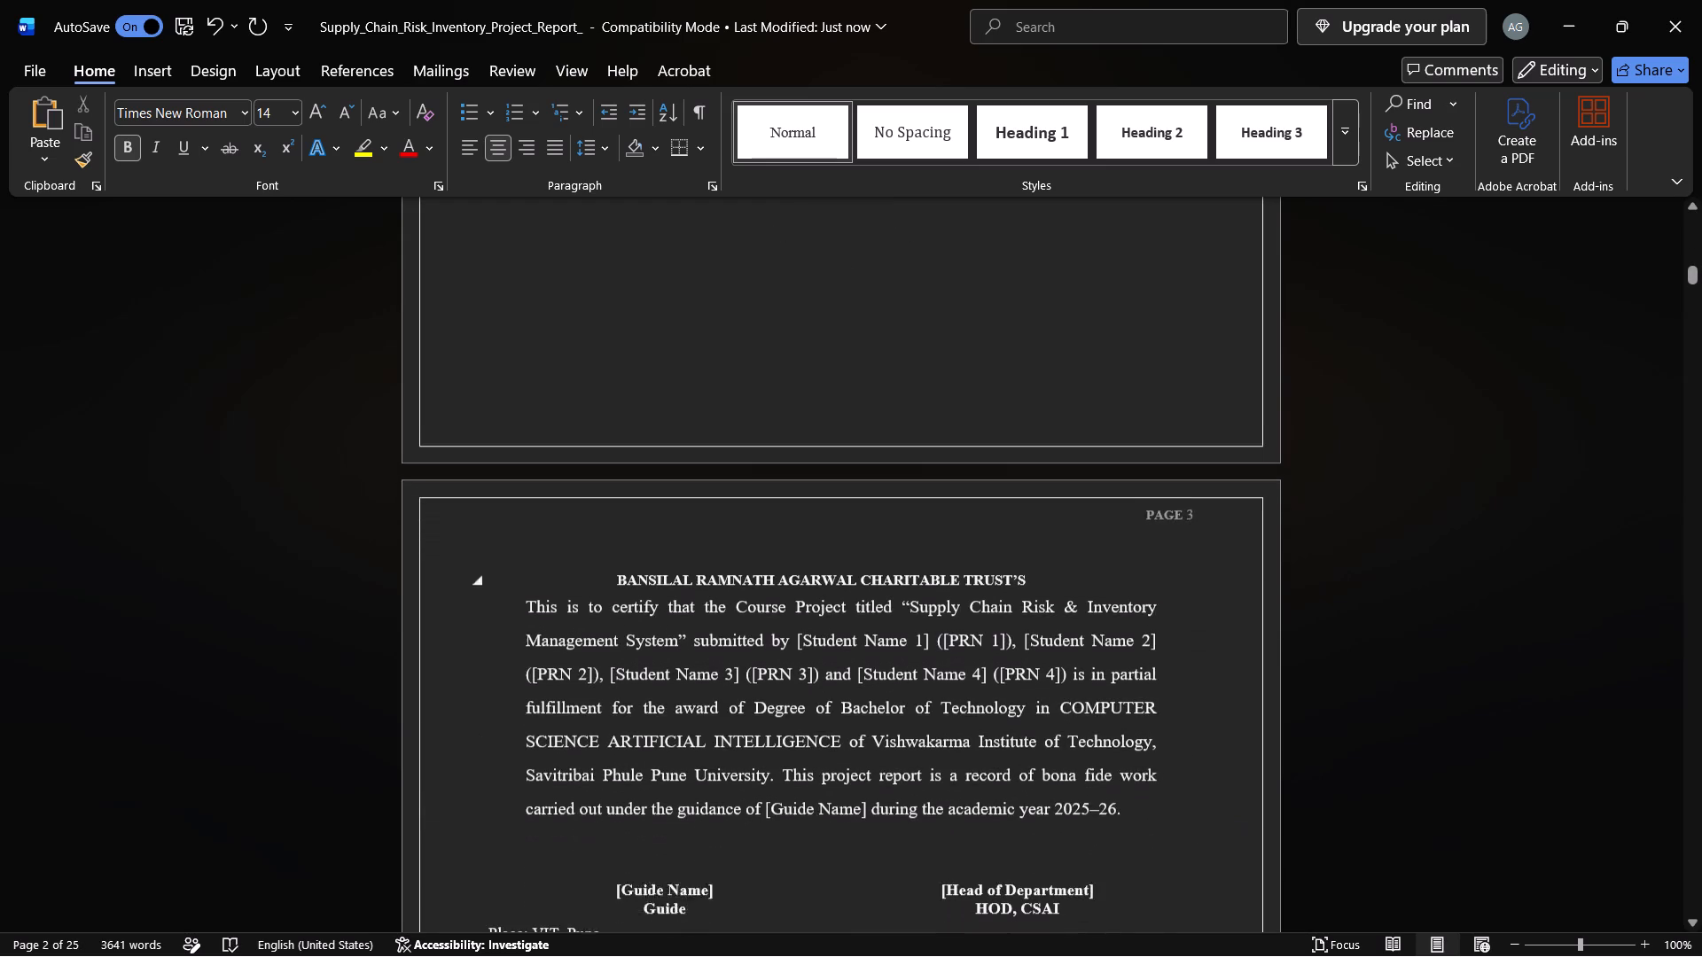
{"action": "left_click_drag", "start_coordinate": [580, 538], "coordinate": [935, 689]}
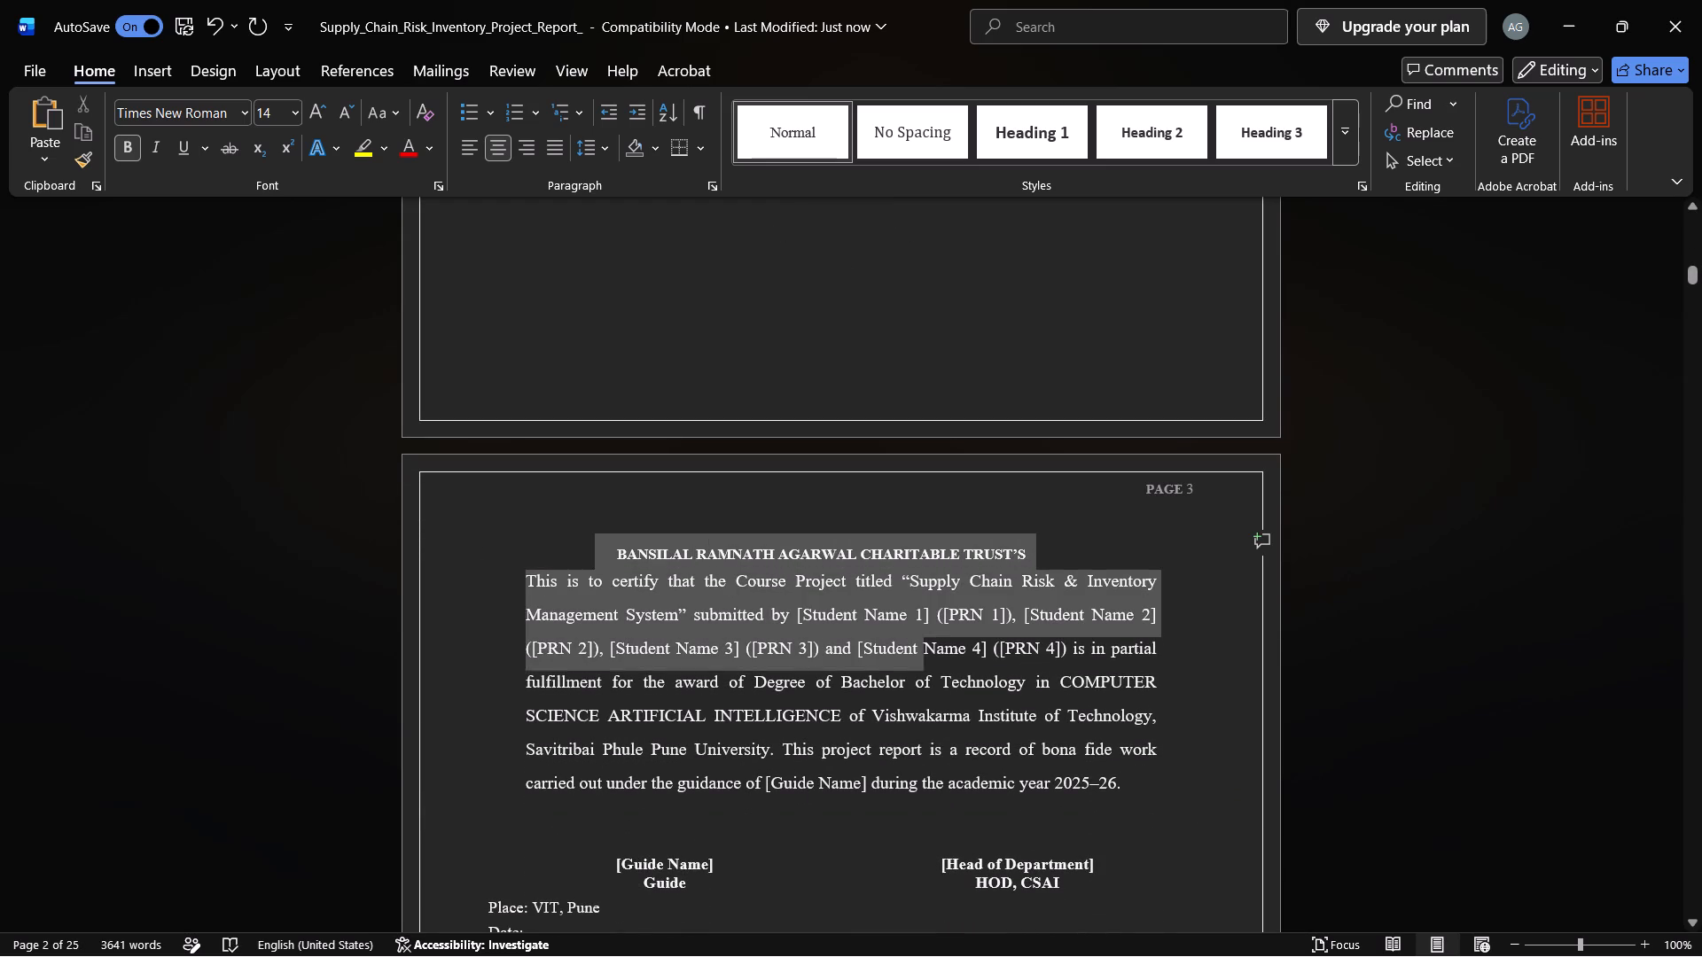
{"action": "left_click_drag", "start_coordinate": [935, 689], "coordinate": [1159, 910]}
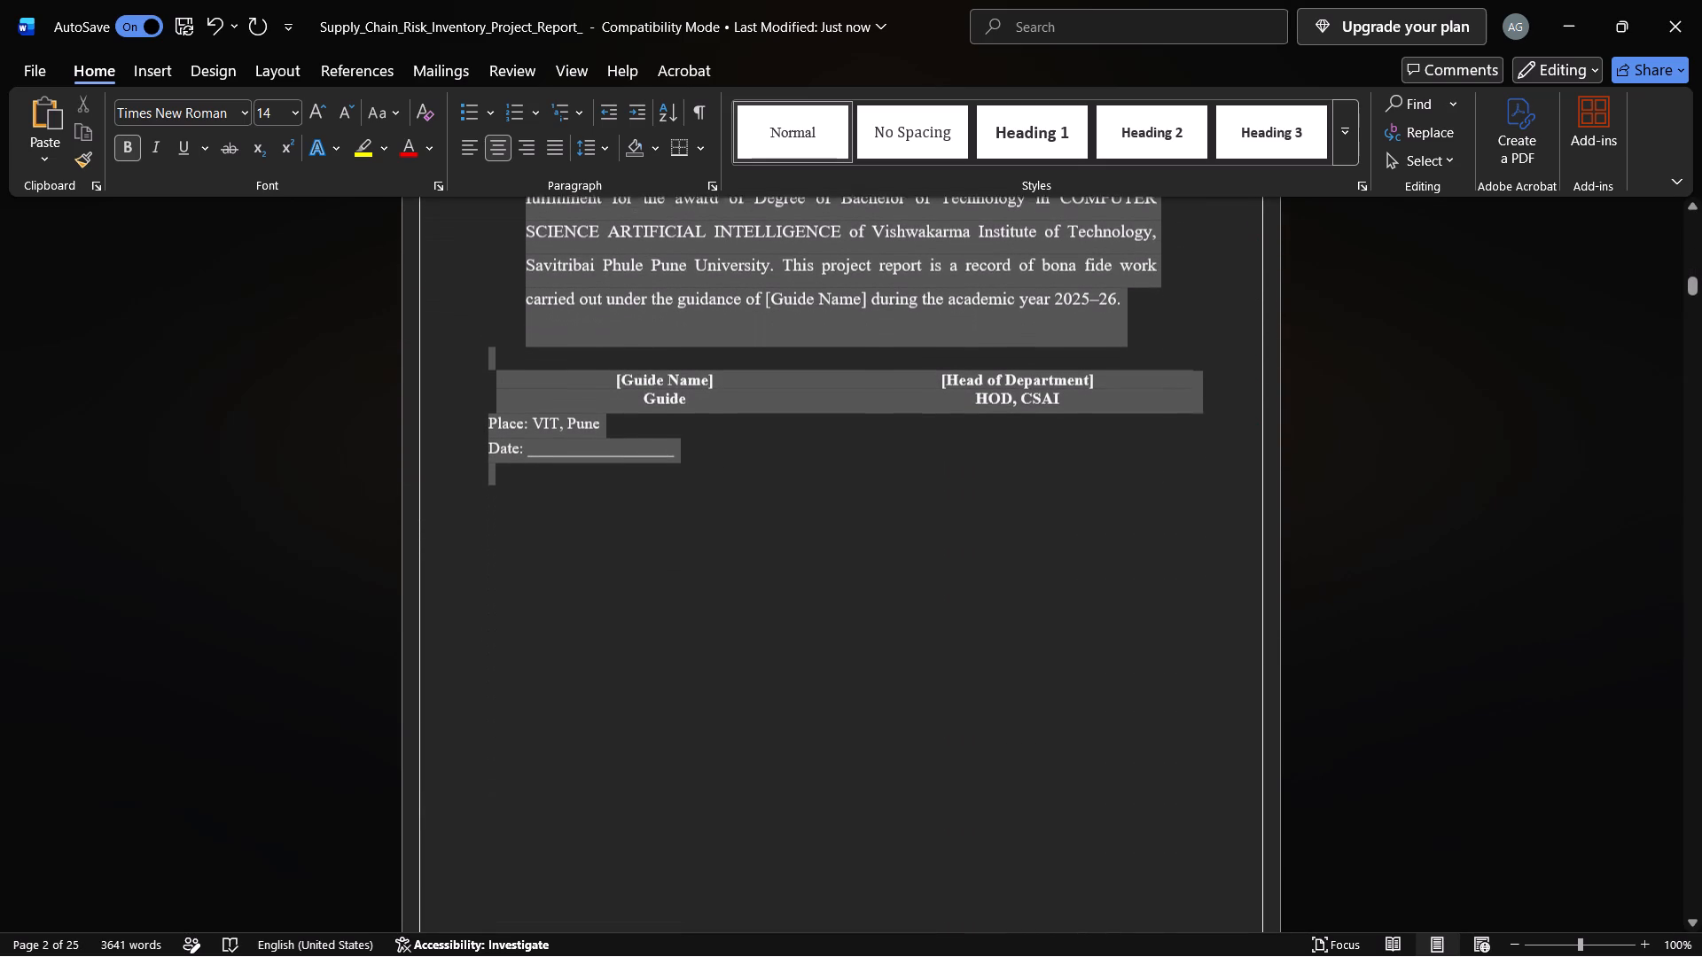
{"action": "left_click_drag", "start_coordinate": [1159, 910], "coordinate": [1150, 480]}
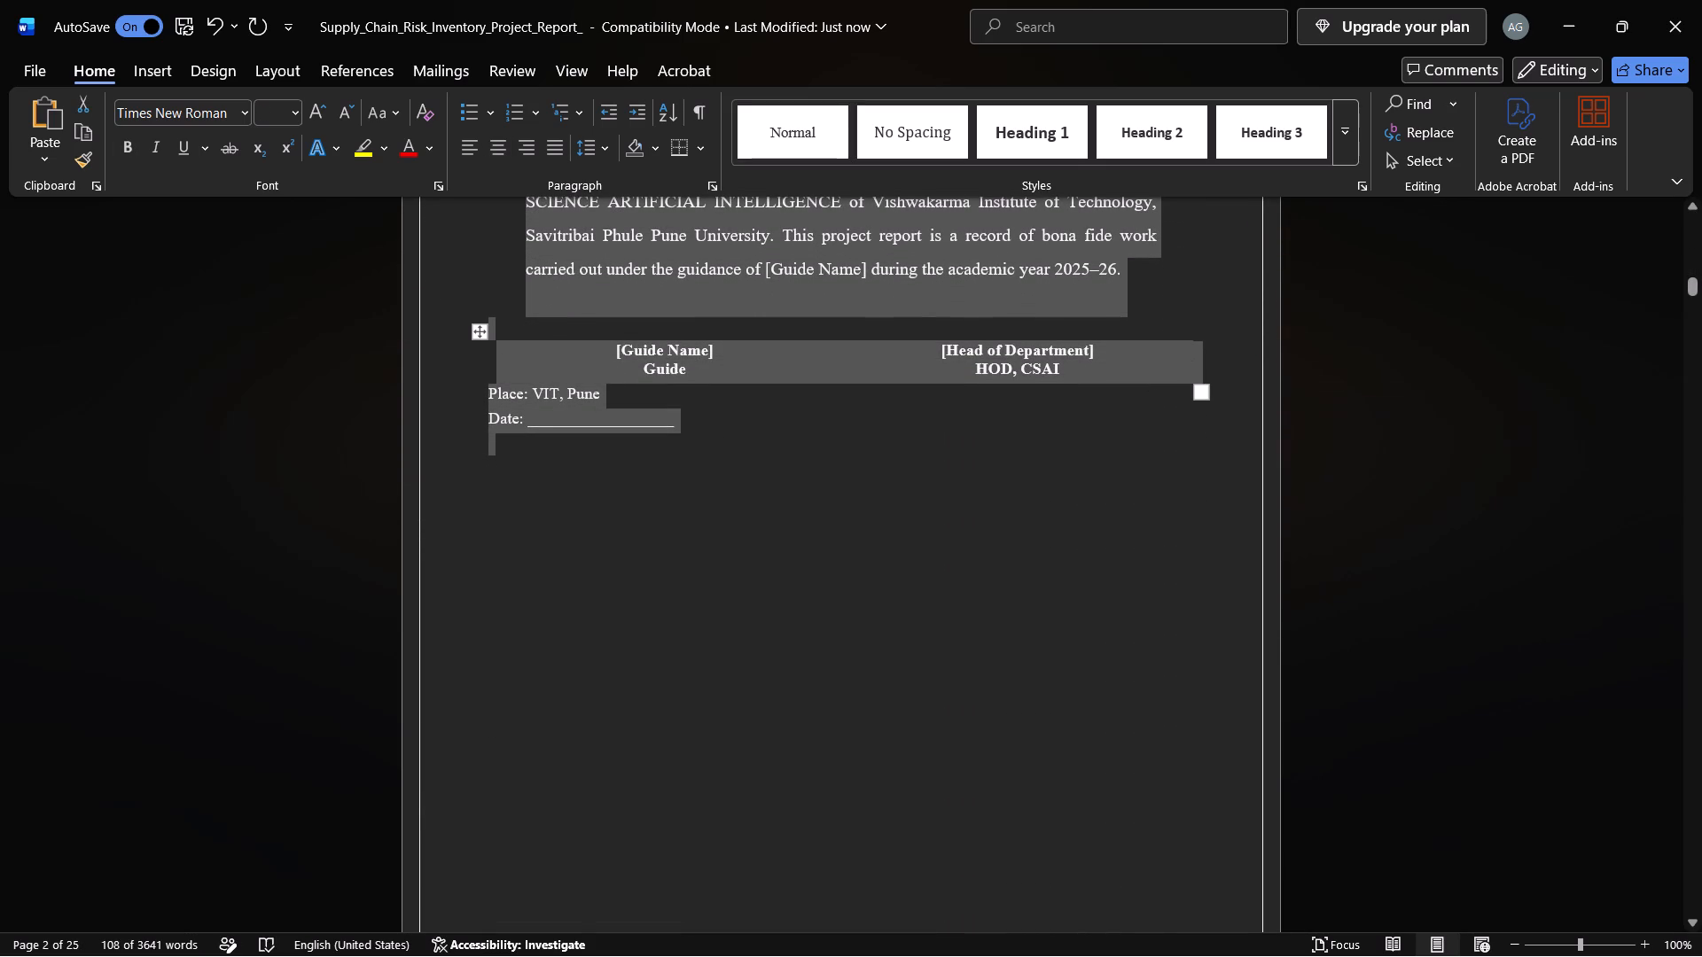
{"action": "key", "text": "ctrl+x"}
{"action": "scroll", "coordinate": [876, 346], "scroll_direction": "up", "scroll_amount": 6}
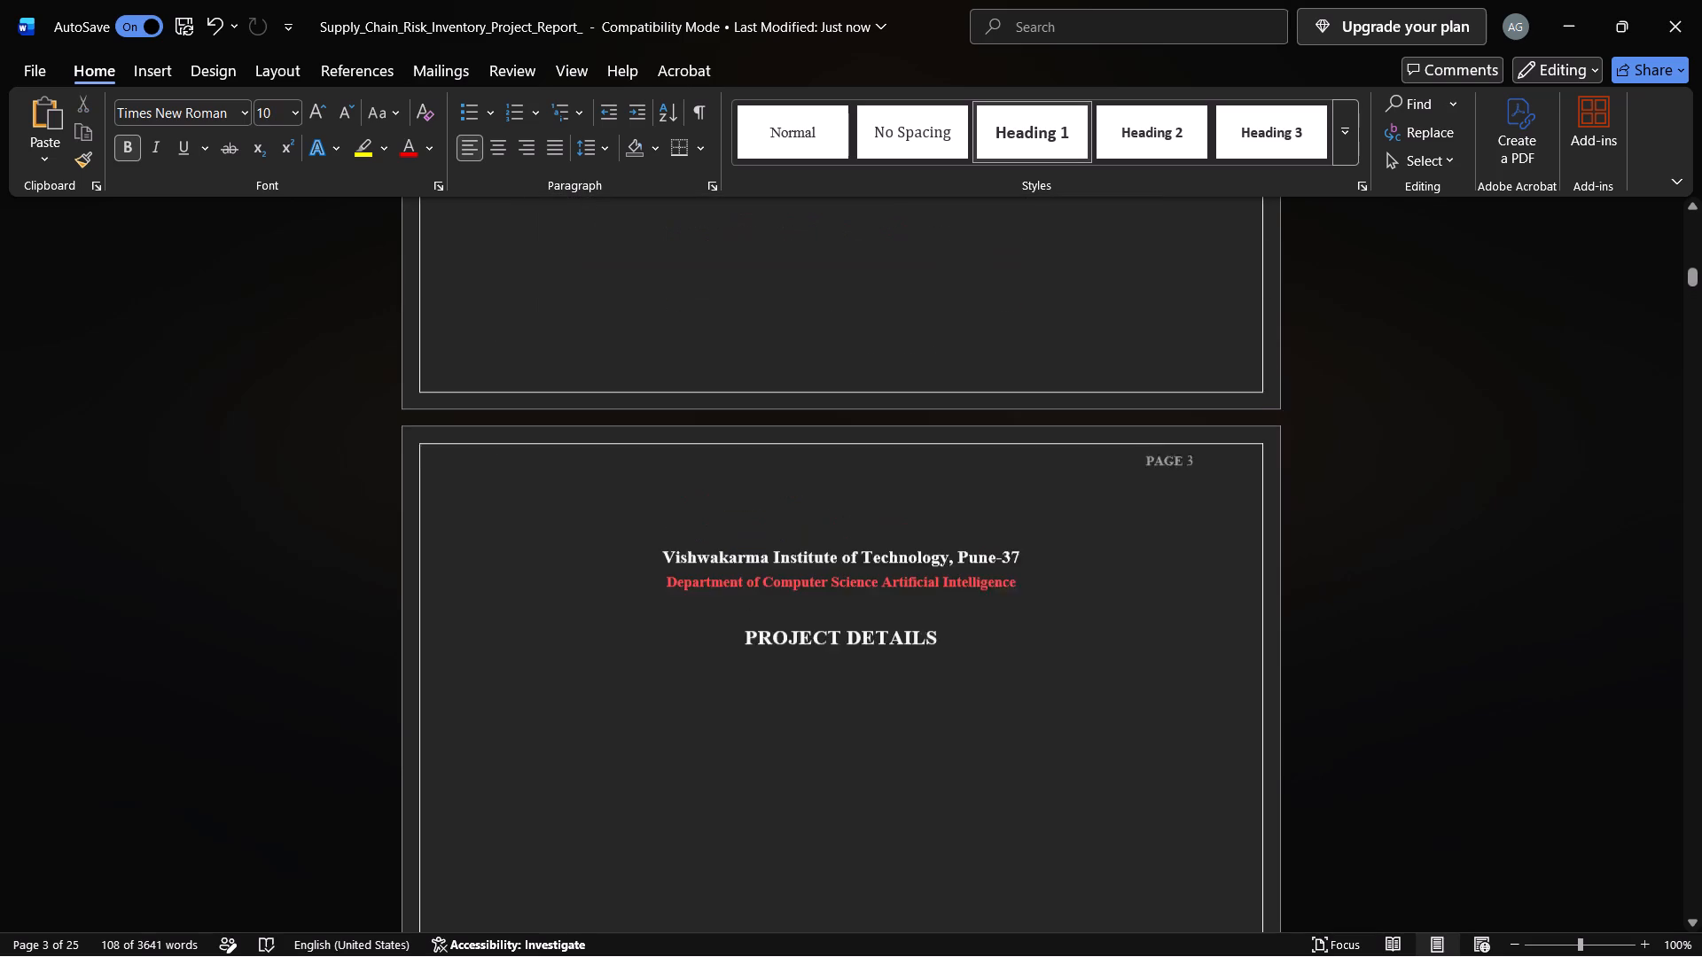
{"action": "scroll", "coordinate": [876, 346], "scroll_direction": "up", "scroll_amount": 17}
{"action": "left_click", "coordinate": [838, 505]}
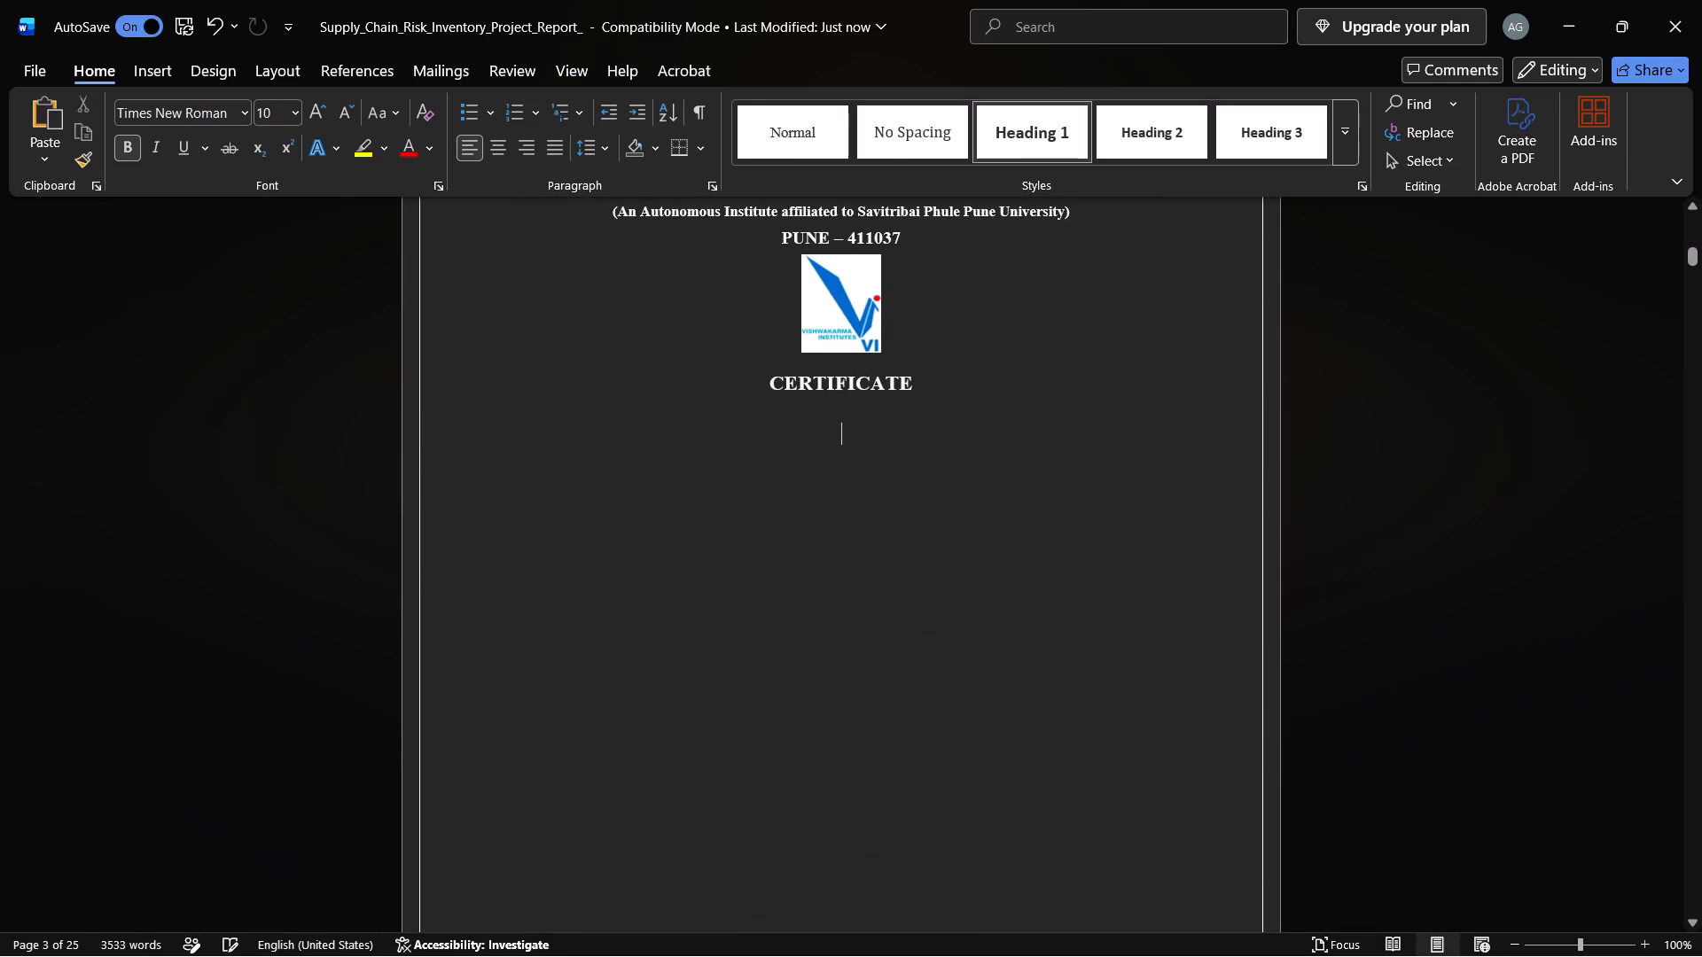
{"action": "key", "text": "ctrl+v"}
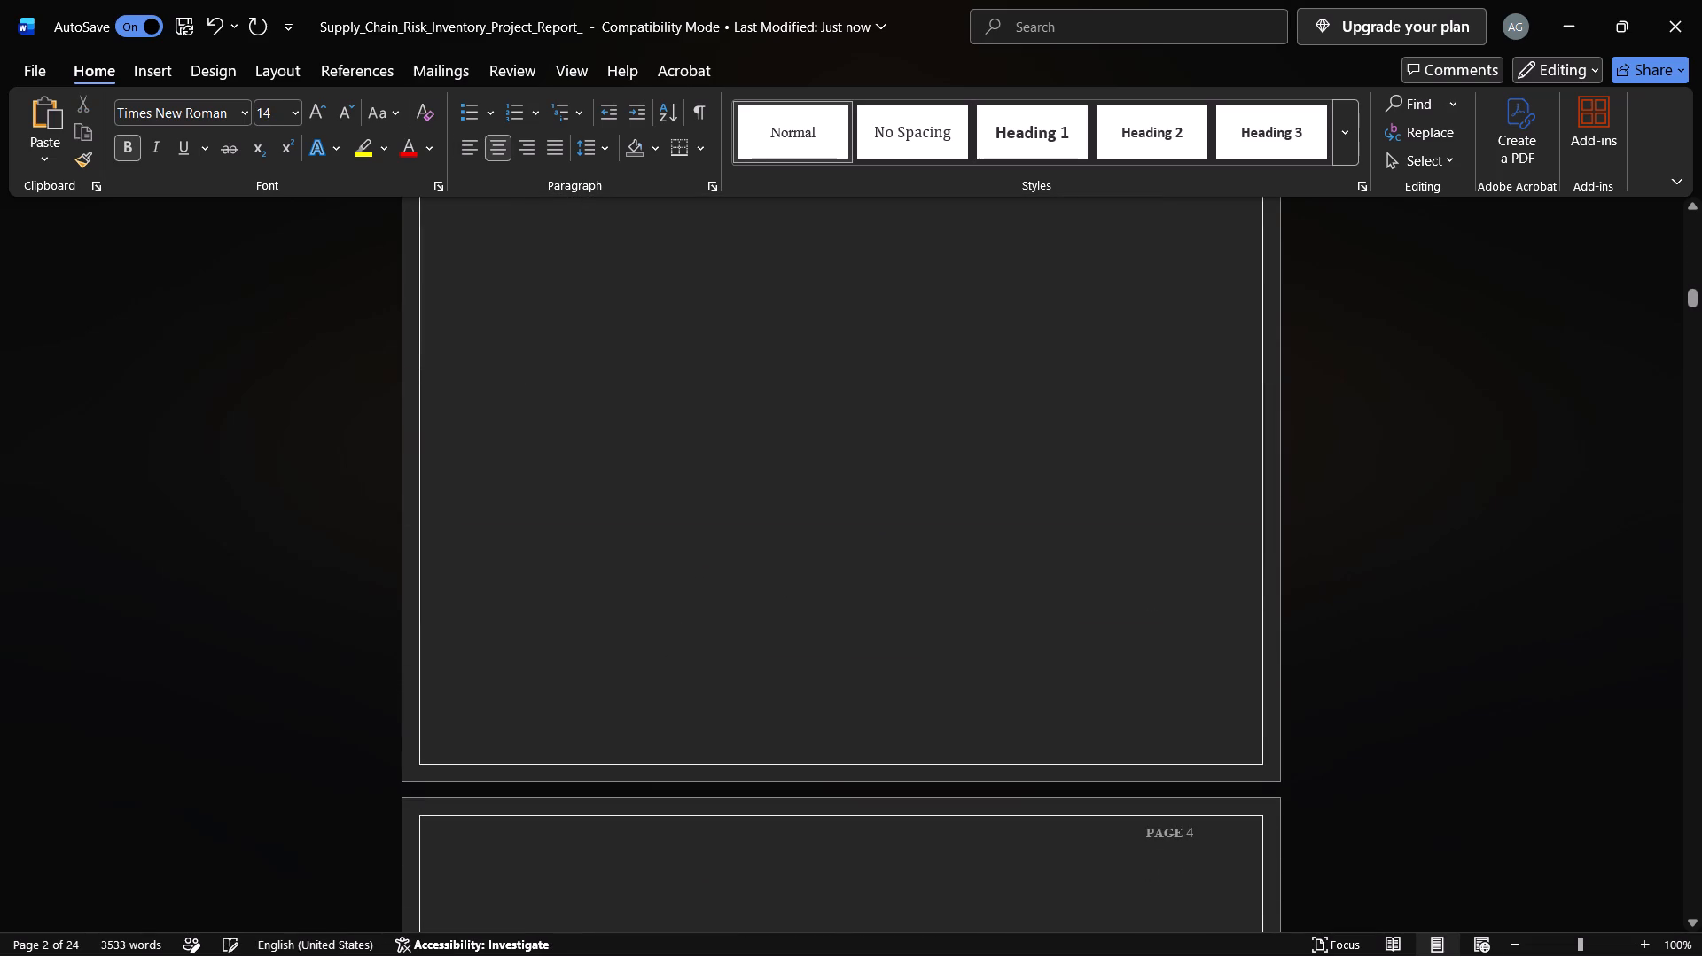
Centre the "BANSILAL RAMNATH AGARWAL CHARITABLE TRUST'S" heading above the certificate paragraph.
{"action": "scroll", "coordinate": [843, 494], "scroll_direction": "up", "scroll_amount": 17}
{"action": "scroll", "coordinate": [843, 494], "scroll_direction": "up", "scroll_amount": 12}
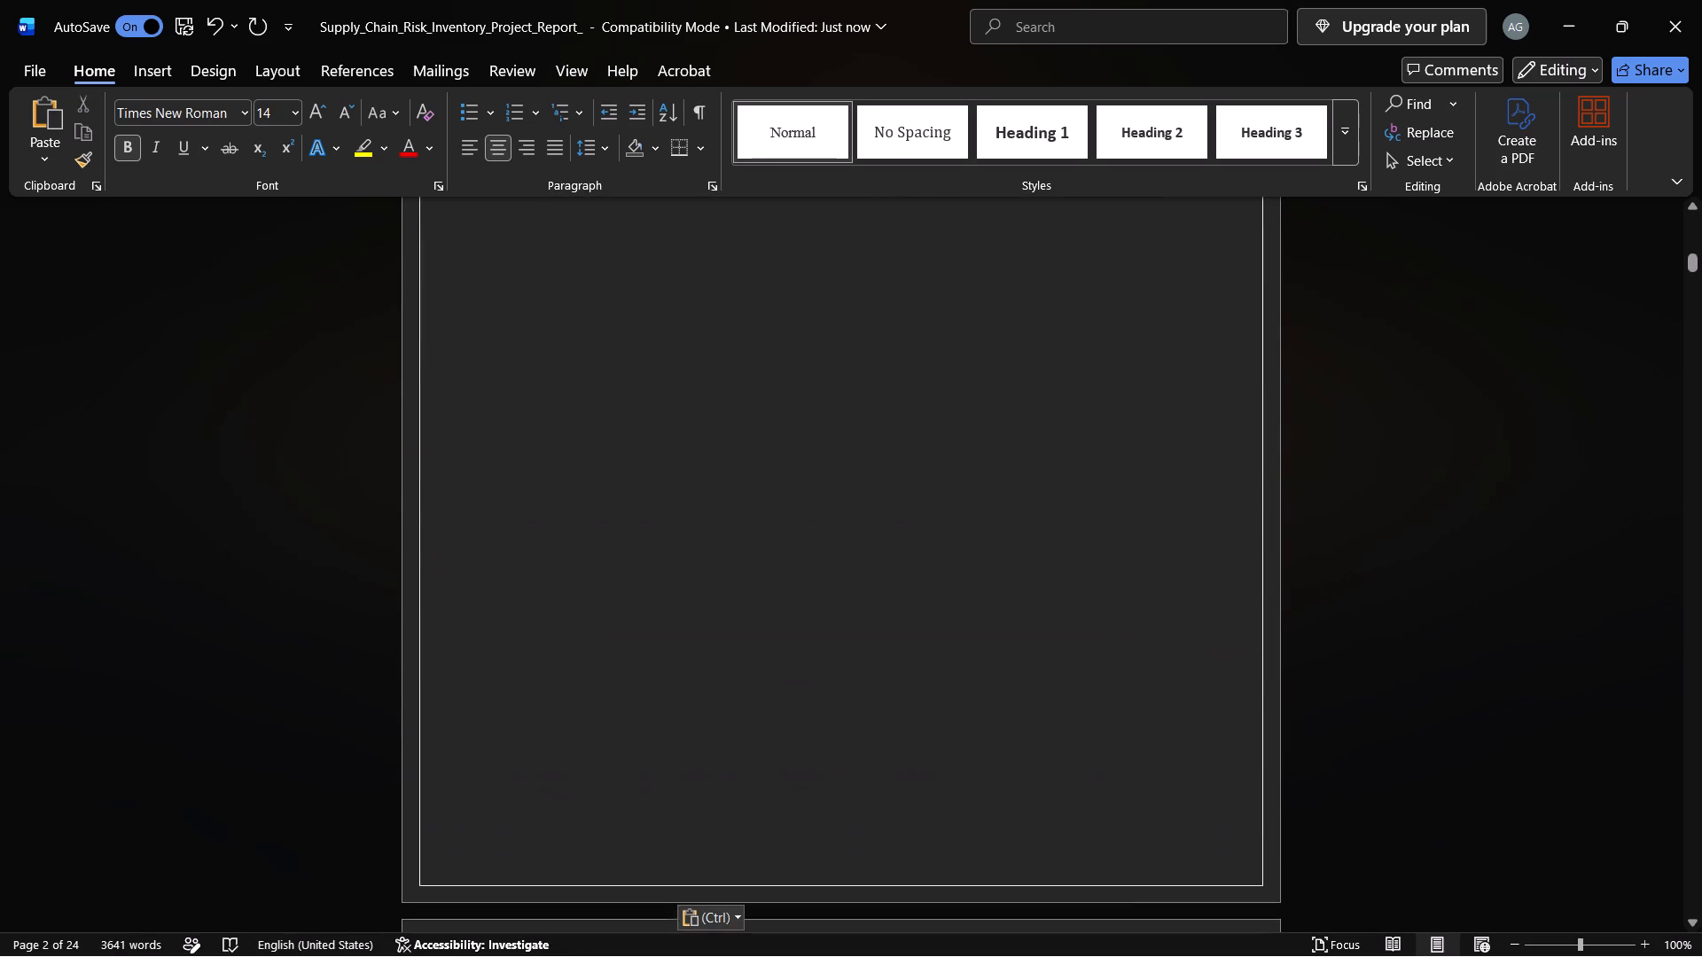
{"action": "scroll", "coordinate": [843, 494], "scroll_direction": "up", "scroll_amount": 8}
{"action": "left_click", "coordinate": [841, 668]}
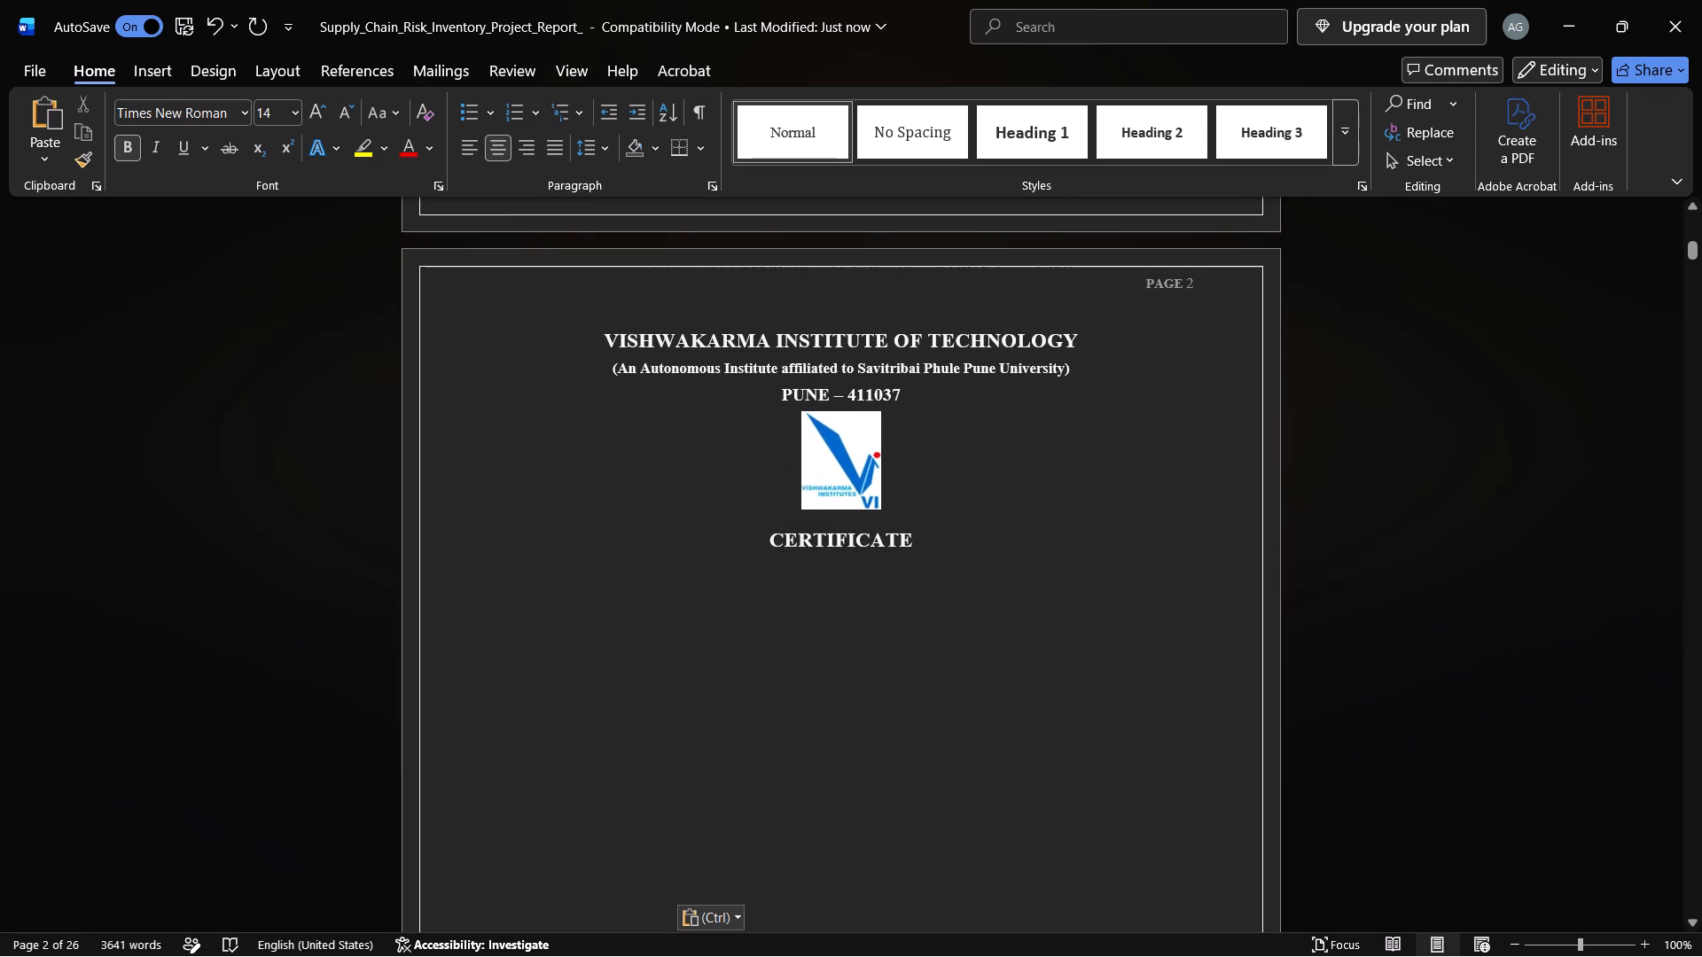
{"action": "key", "text": "Down"}
{"action": "scroll", "coordinate": [847, 611], "scroll_direction": "down", "scroll_amount": 7}
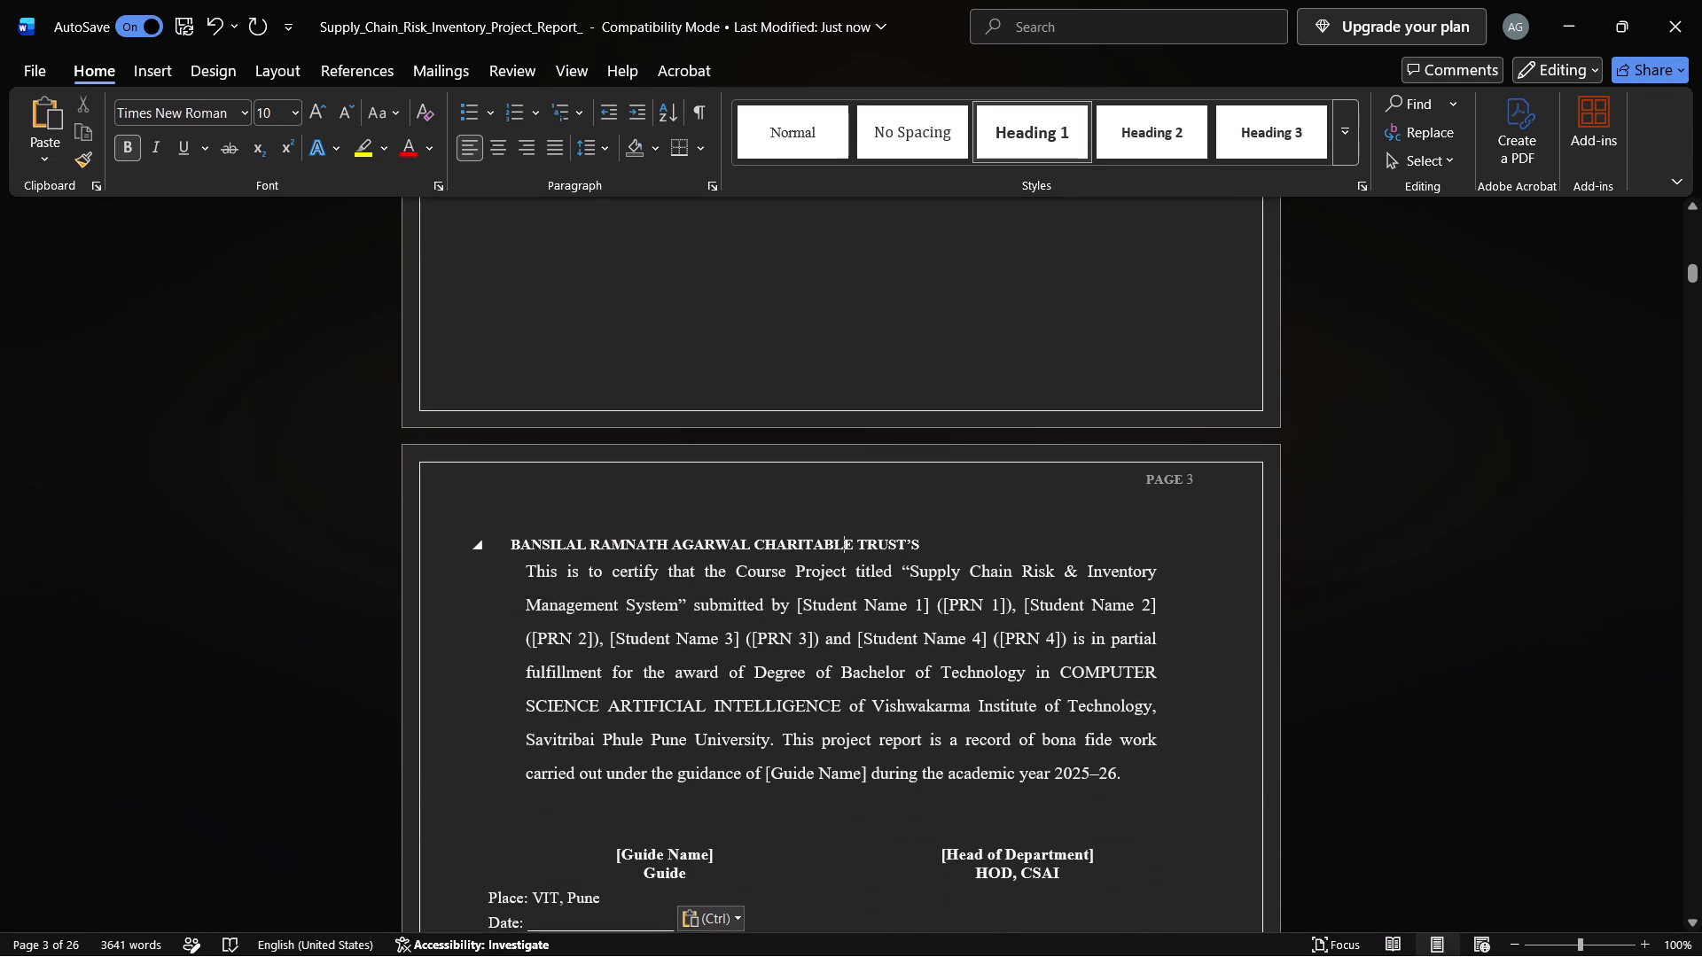
{"action": "left_click_drag", "start_coordinate": [490, 536], "coordinate": [1005, 526]}
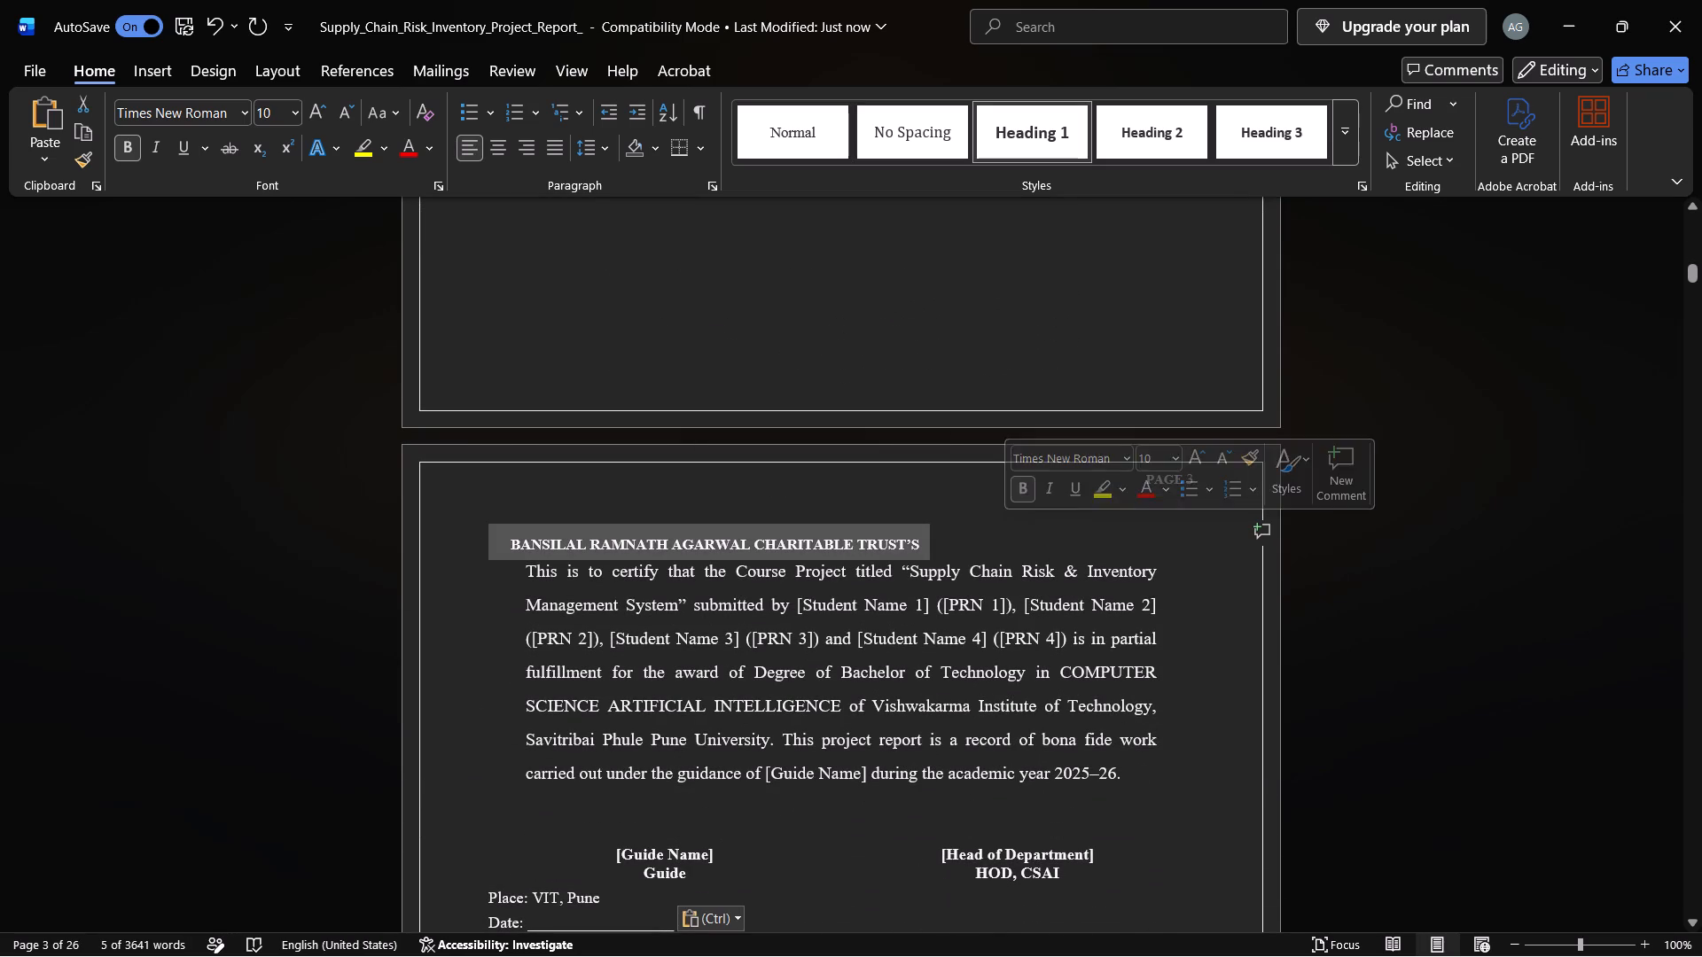
{"action": "left_click", "coordinate": [505, 153]}
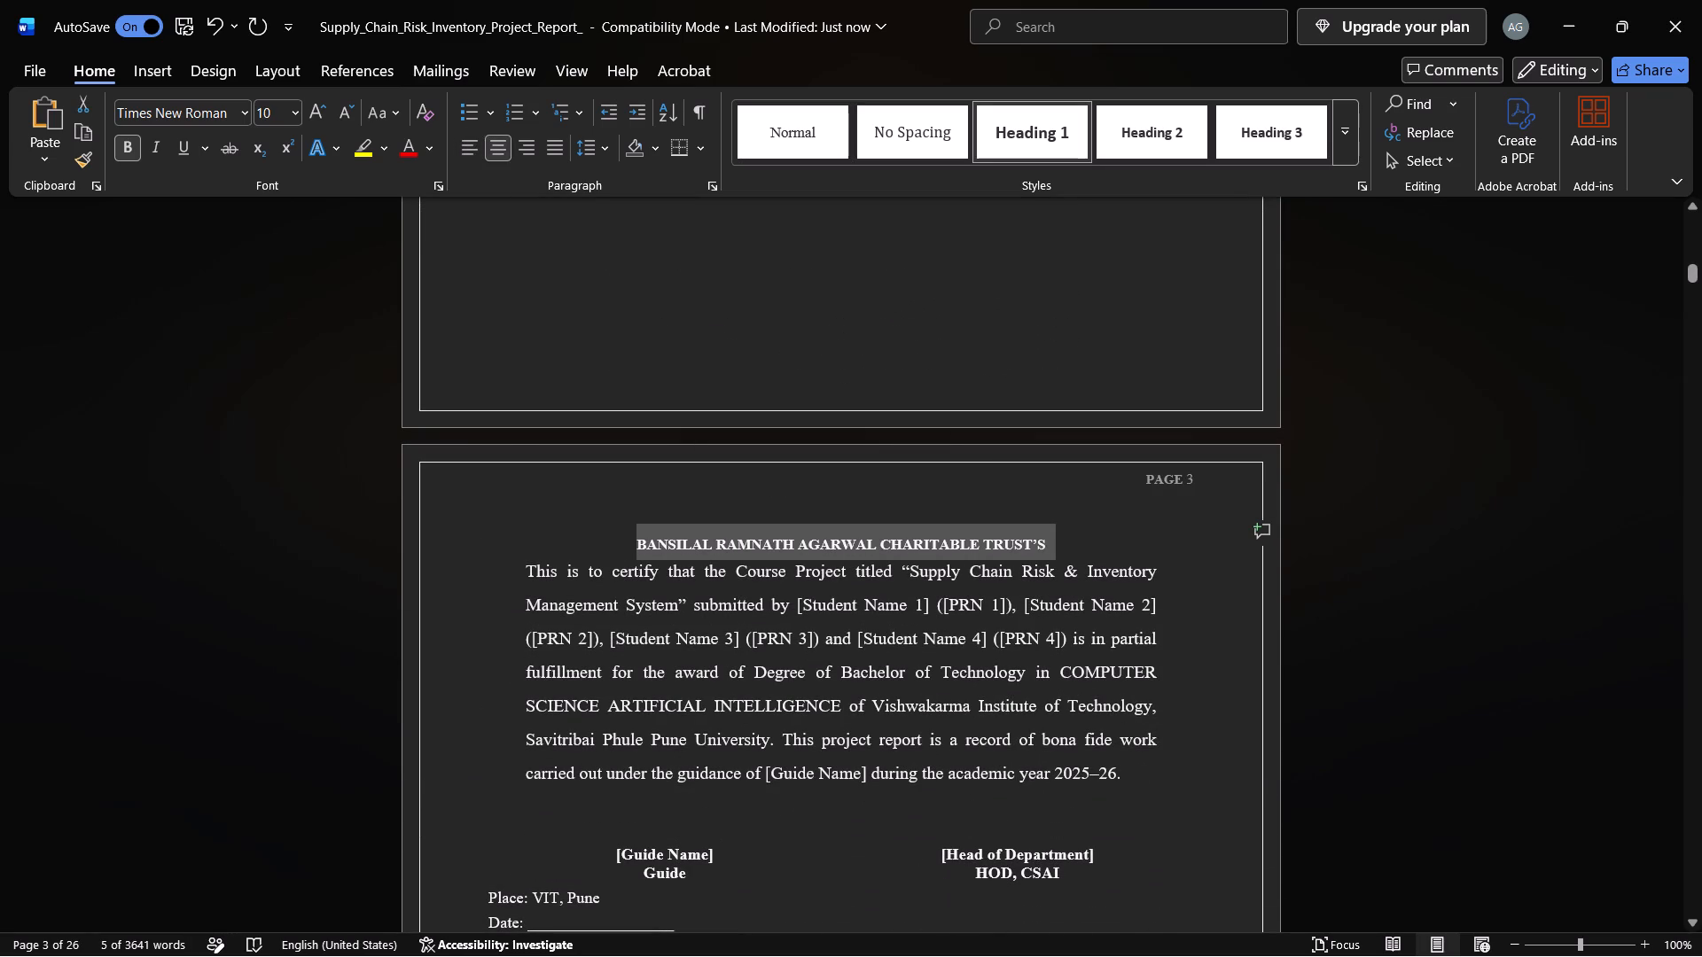
{"action": "left_click", "coordinate": [1050, 451]}
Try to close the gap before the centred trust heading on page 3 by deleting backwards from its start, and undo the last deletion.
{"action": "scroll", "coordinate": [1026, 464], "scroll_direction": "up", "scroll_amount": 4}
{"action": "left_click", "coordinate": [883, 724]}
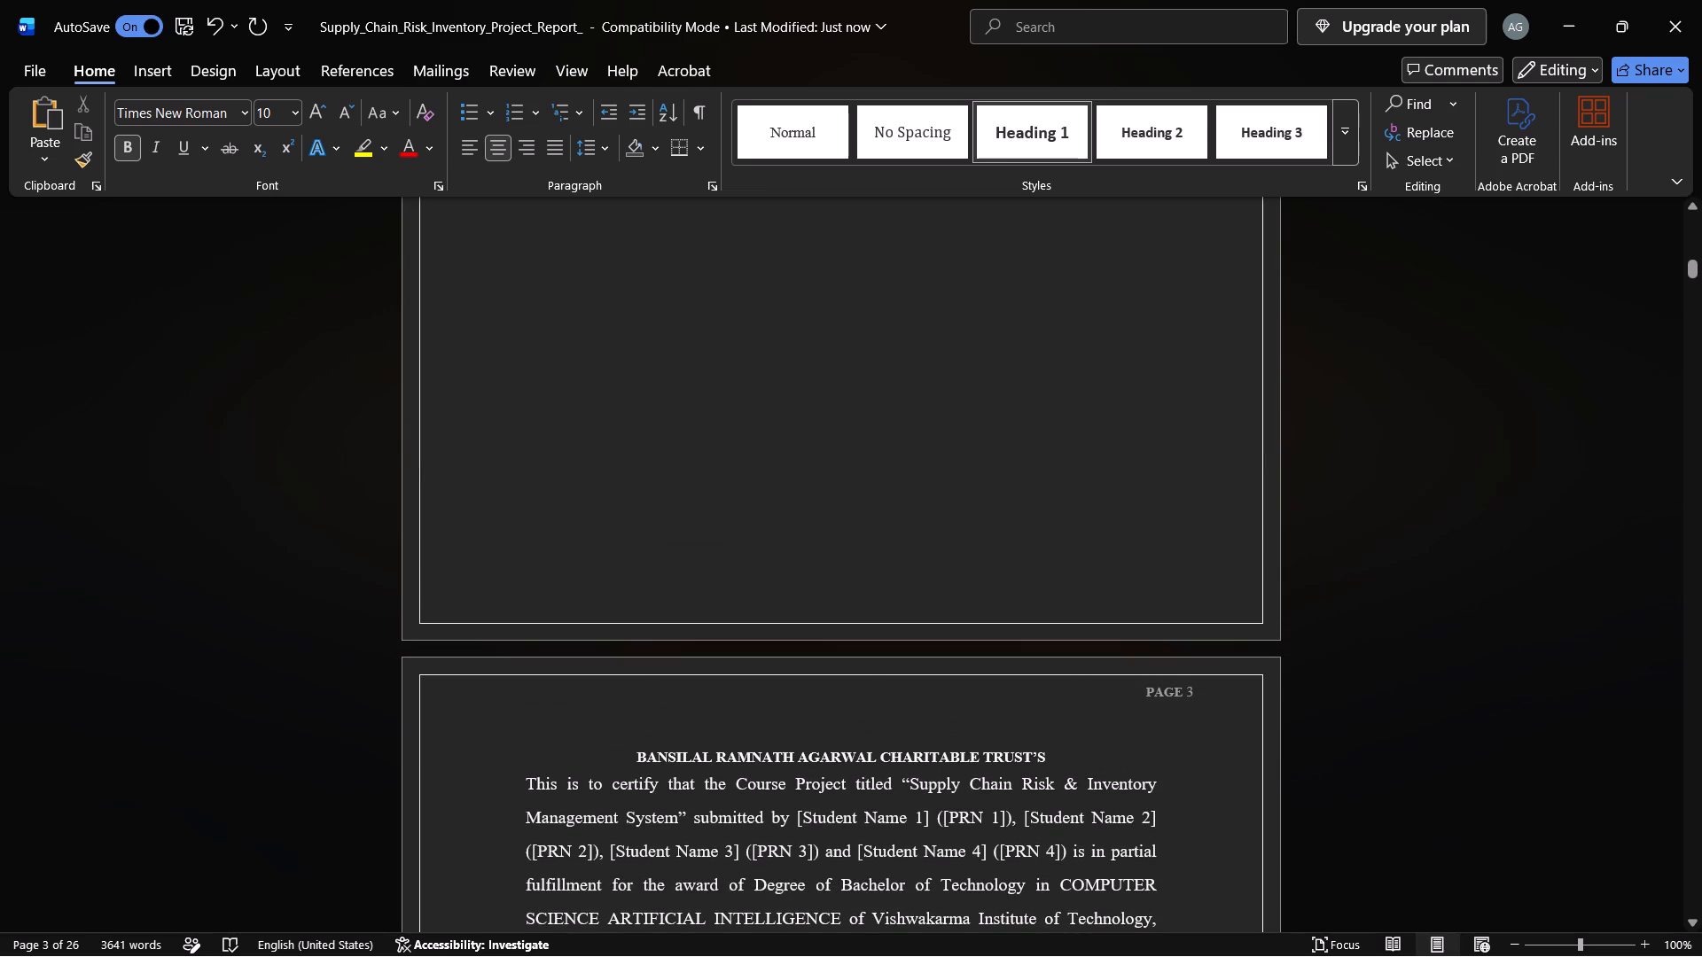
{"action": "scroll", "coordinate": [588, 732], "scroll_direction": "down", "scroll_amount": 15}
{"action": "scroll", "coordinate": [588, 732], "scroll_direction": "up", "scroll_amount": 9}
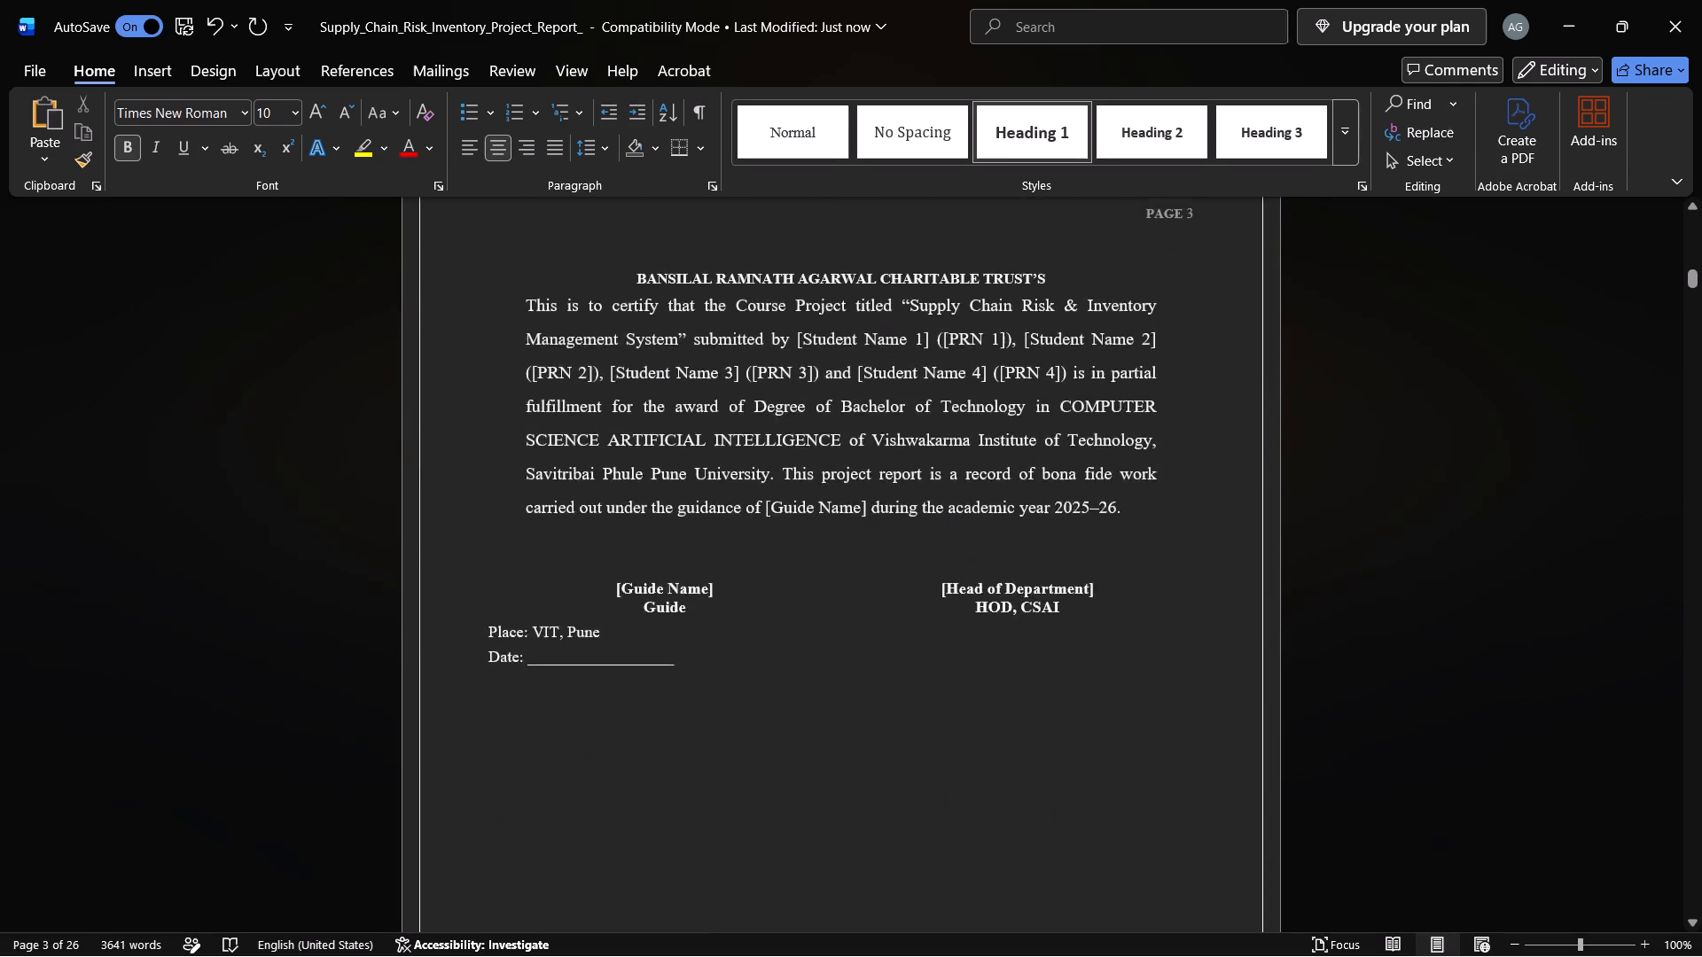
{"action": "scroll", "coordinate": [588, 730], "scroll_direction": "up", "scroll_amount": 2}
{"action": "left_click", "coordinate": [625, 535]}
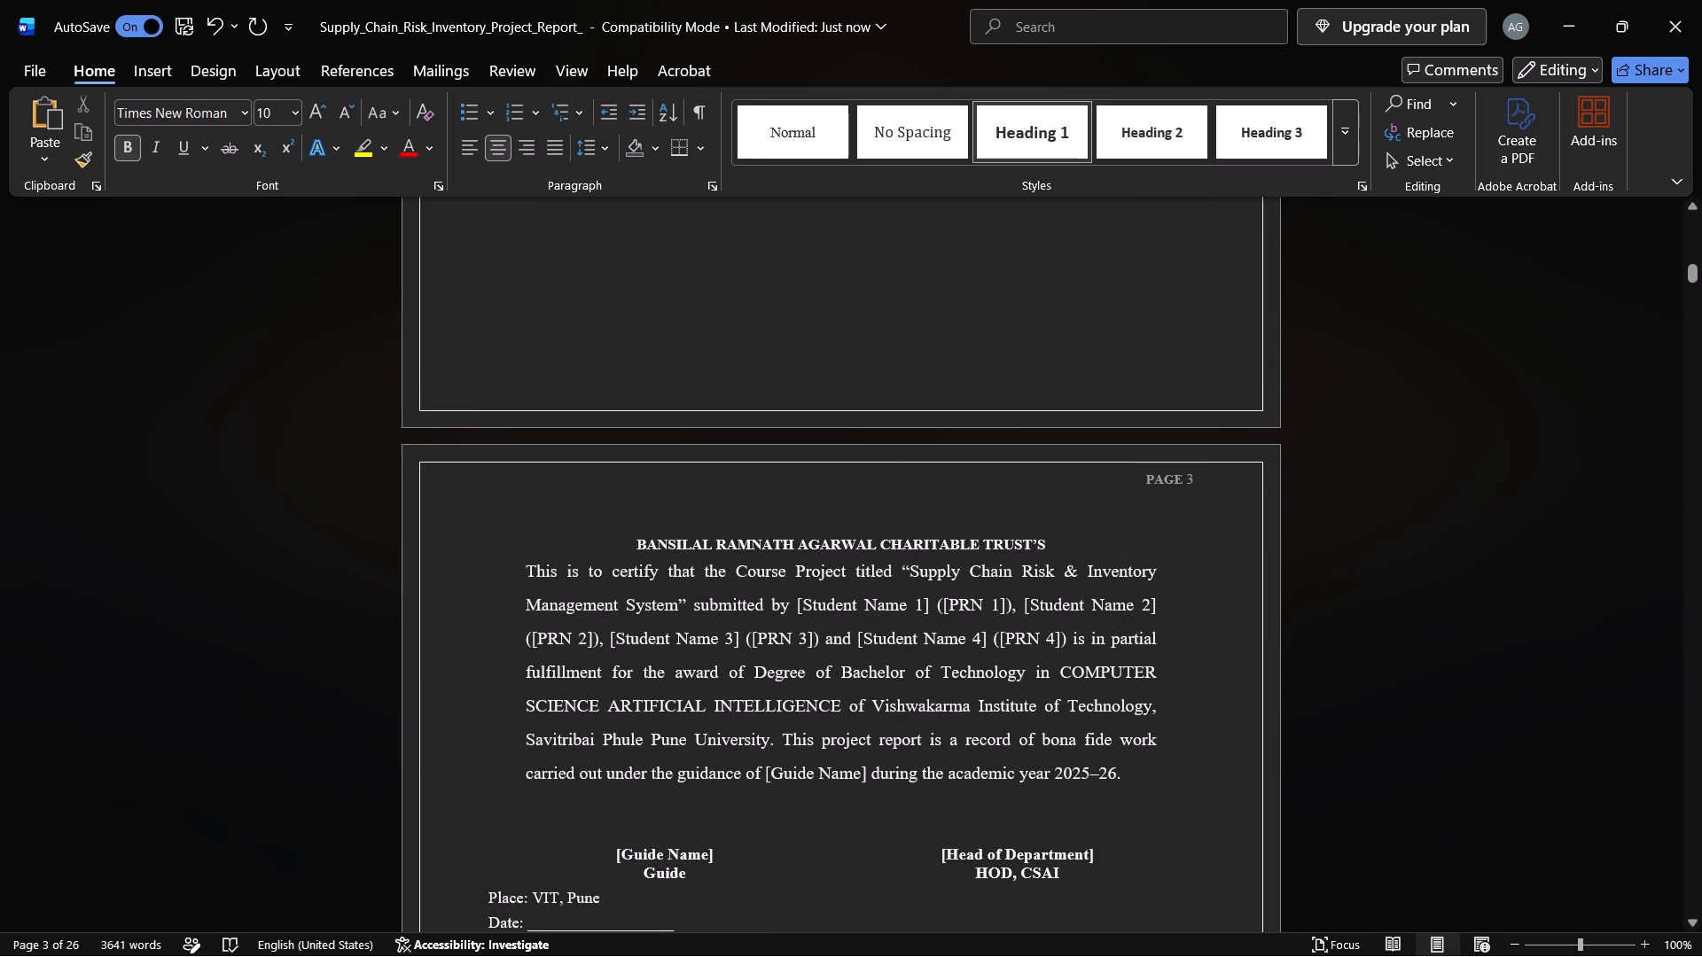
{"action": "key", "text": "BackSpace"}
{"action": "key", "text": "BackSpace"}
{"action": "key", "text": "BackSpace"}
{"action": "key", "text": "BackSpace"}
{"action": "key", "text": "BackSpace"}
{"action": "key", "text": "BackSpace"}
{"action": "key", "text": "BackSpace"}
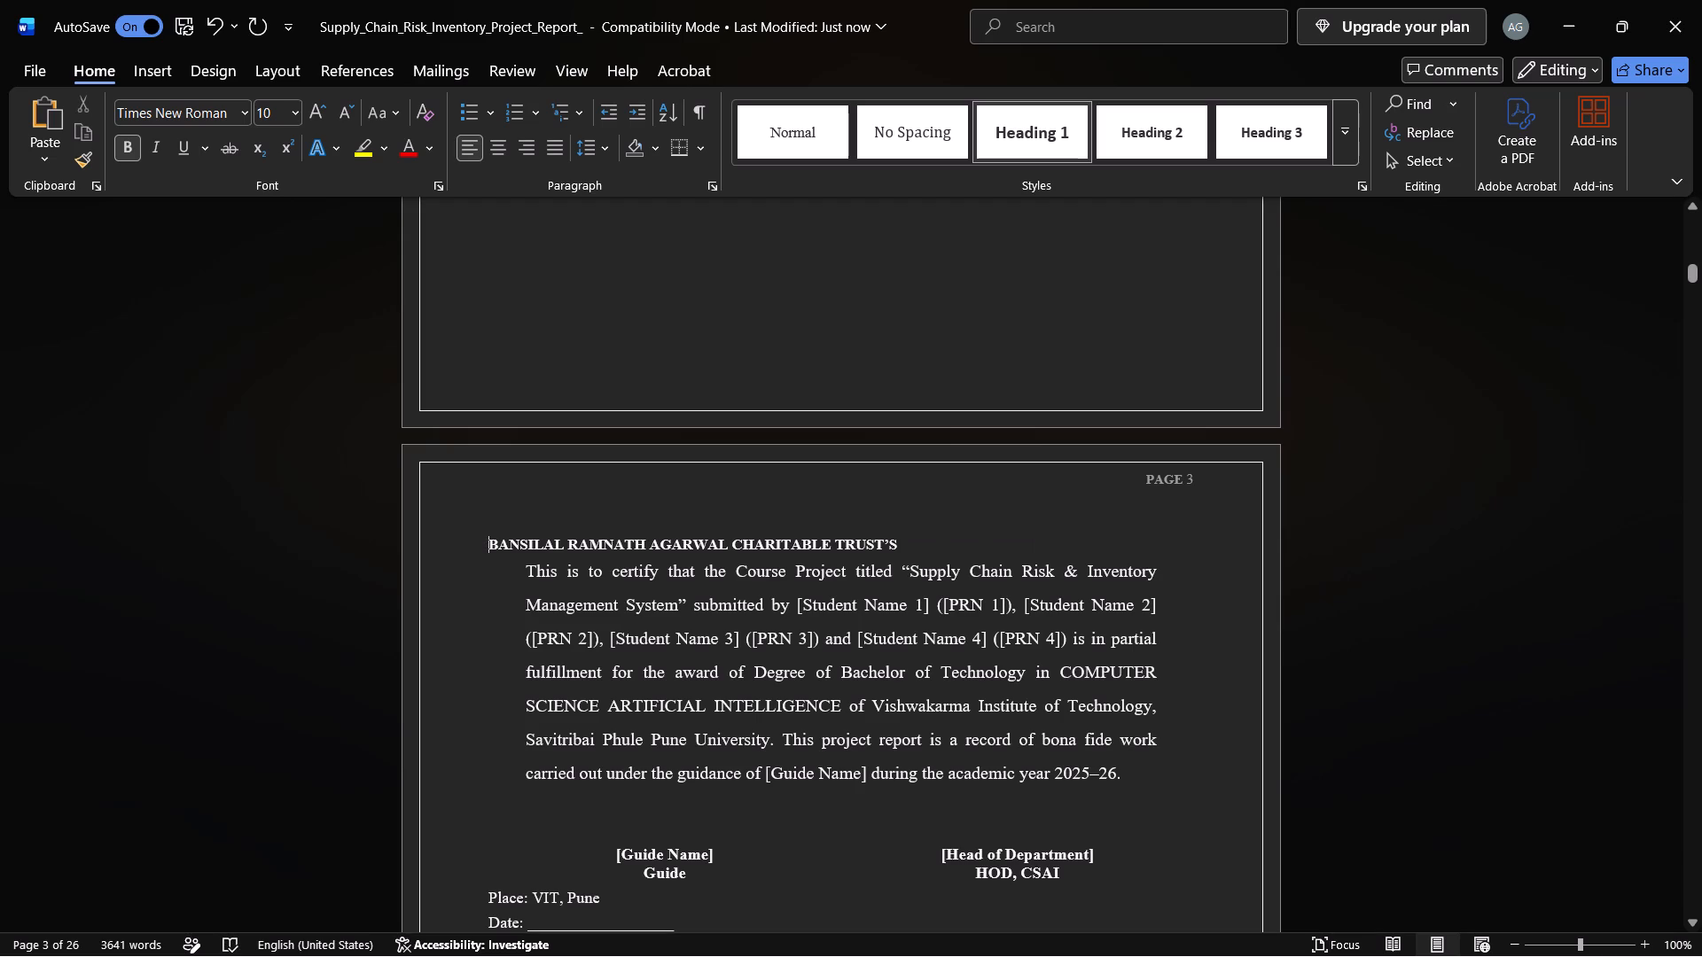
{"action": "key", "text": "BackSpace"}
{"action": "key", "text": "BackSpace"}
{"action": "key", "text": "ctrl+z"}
Examine the certificate page's heading and logo area and the full cover page layout, up to "Database Management Systems".
{"action": "scroll", "coordinate": [686, 491], "scroll_direction": "down", "scroll_amount": 6}
{"action": "scroll", "coordinate": [788, 627], "scroll_direction": "up", "scroll_amount": 19}
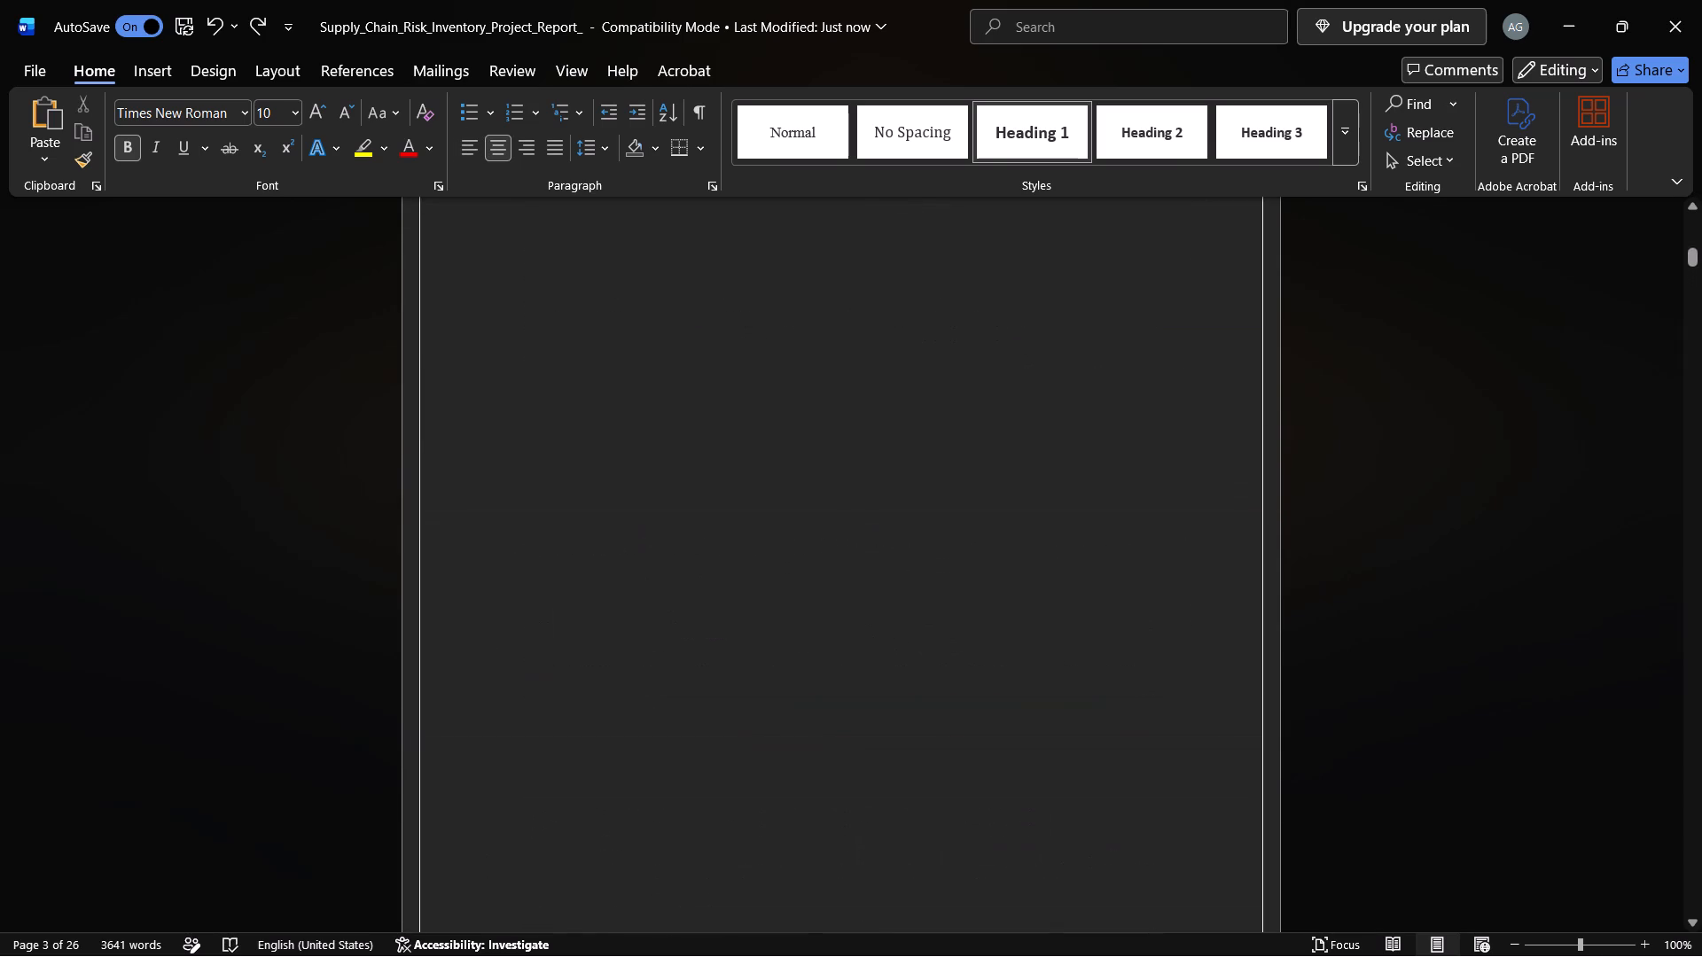
{"action": "scroll", "coordinate": [788, 627], "scroll_direction": "up", "scroll_amount": 9}
{"action": "left_click", "coordinate": [872, 576]}
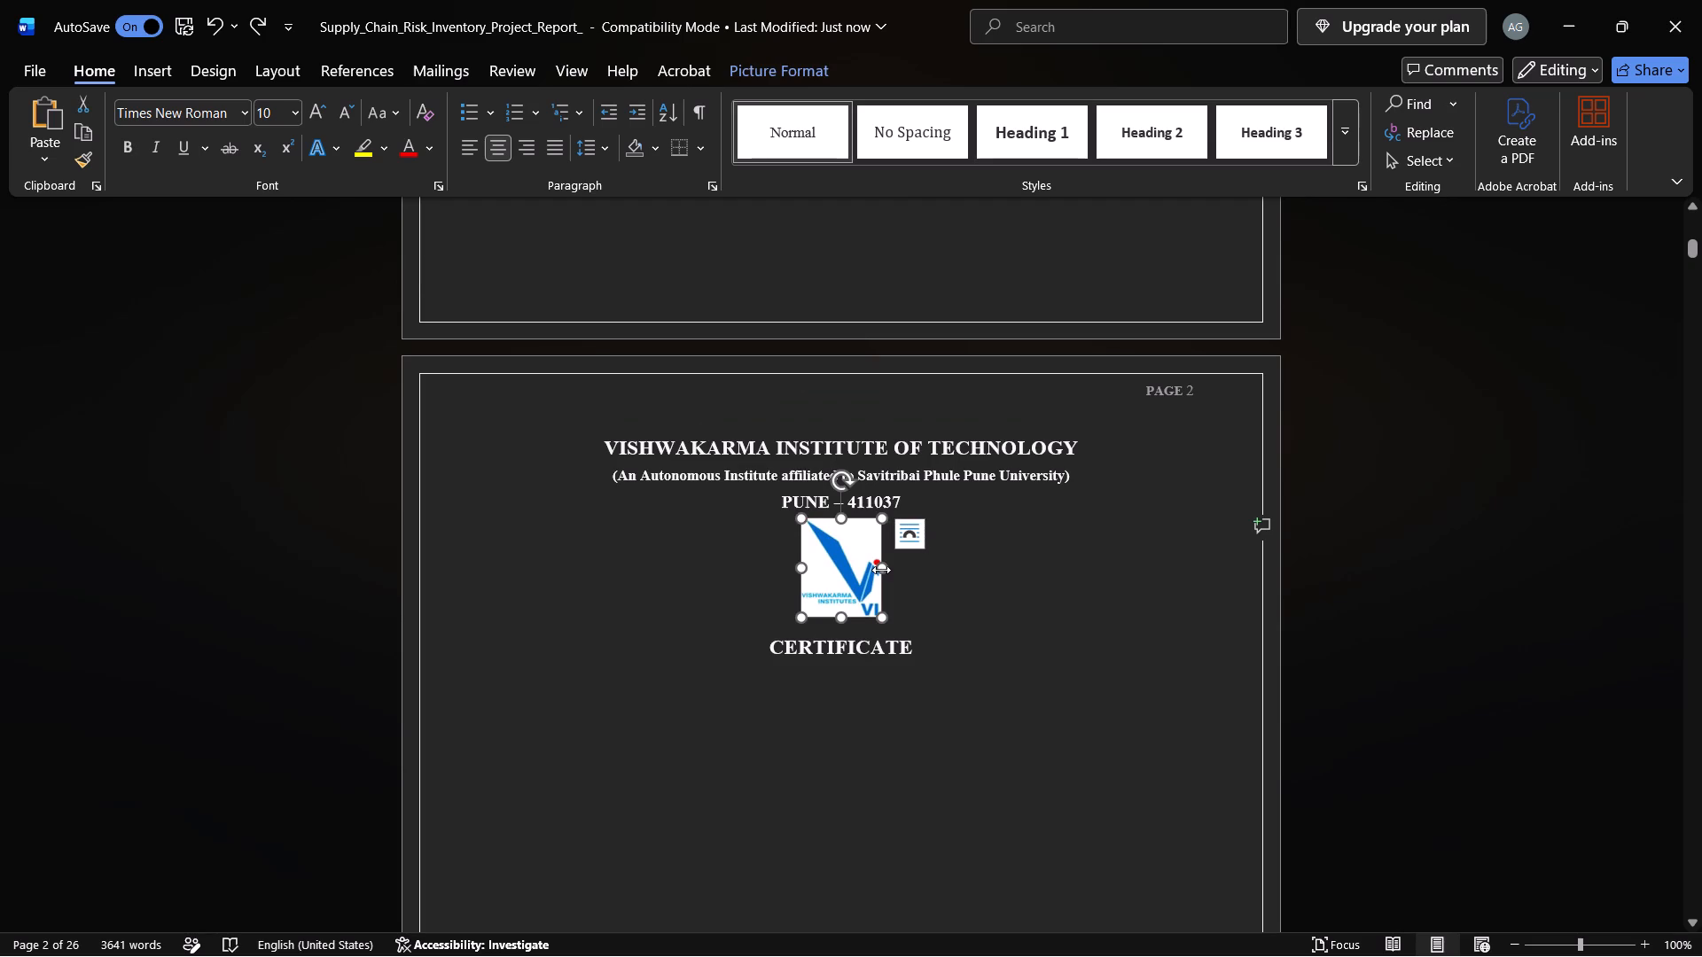
{"action": "left_click", "coordinate": [746, 405]}
{"action": "left_click", "coordinate": [746, 426]}
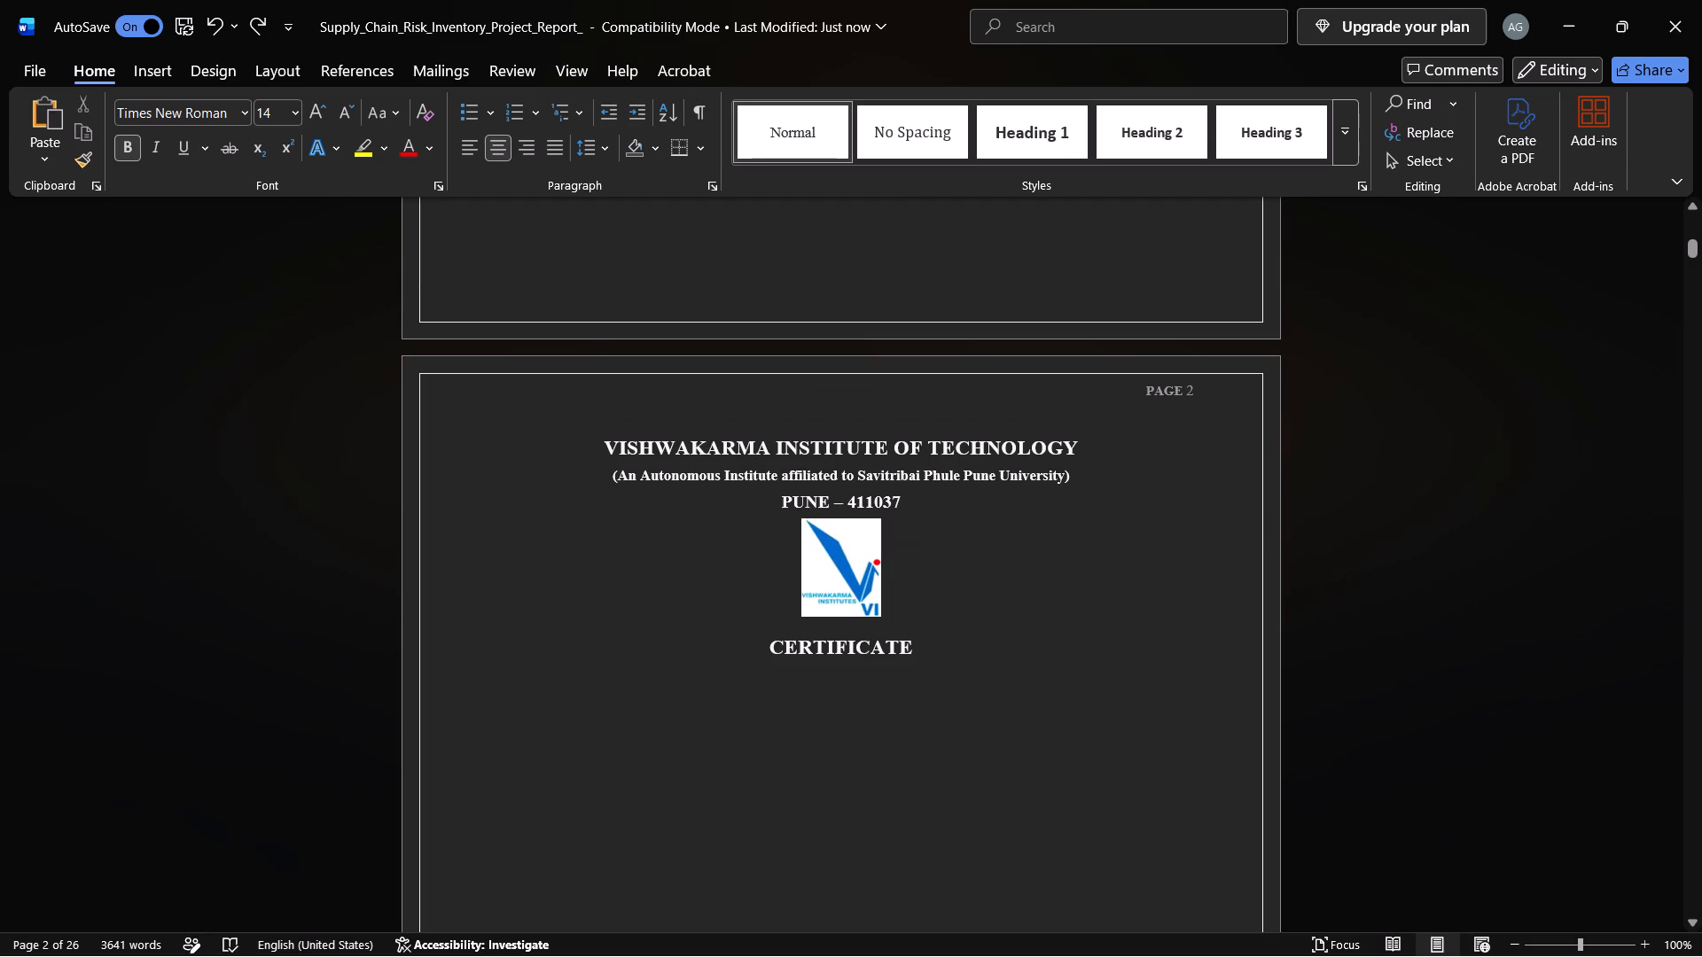
{"action": "scroll", "coordinate": [592, 432], "scroll_direction": "up", "scroll_amount": 17}
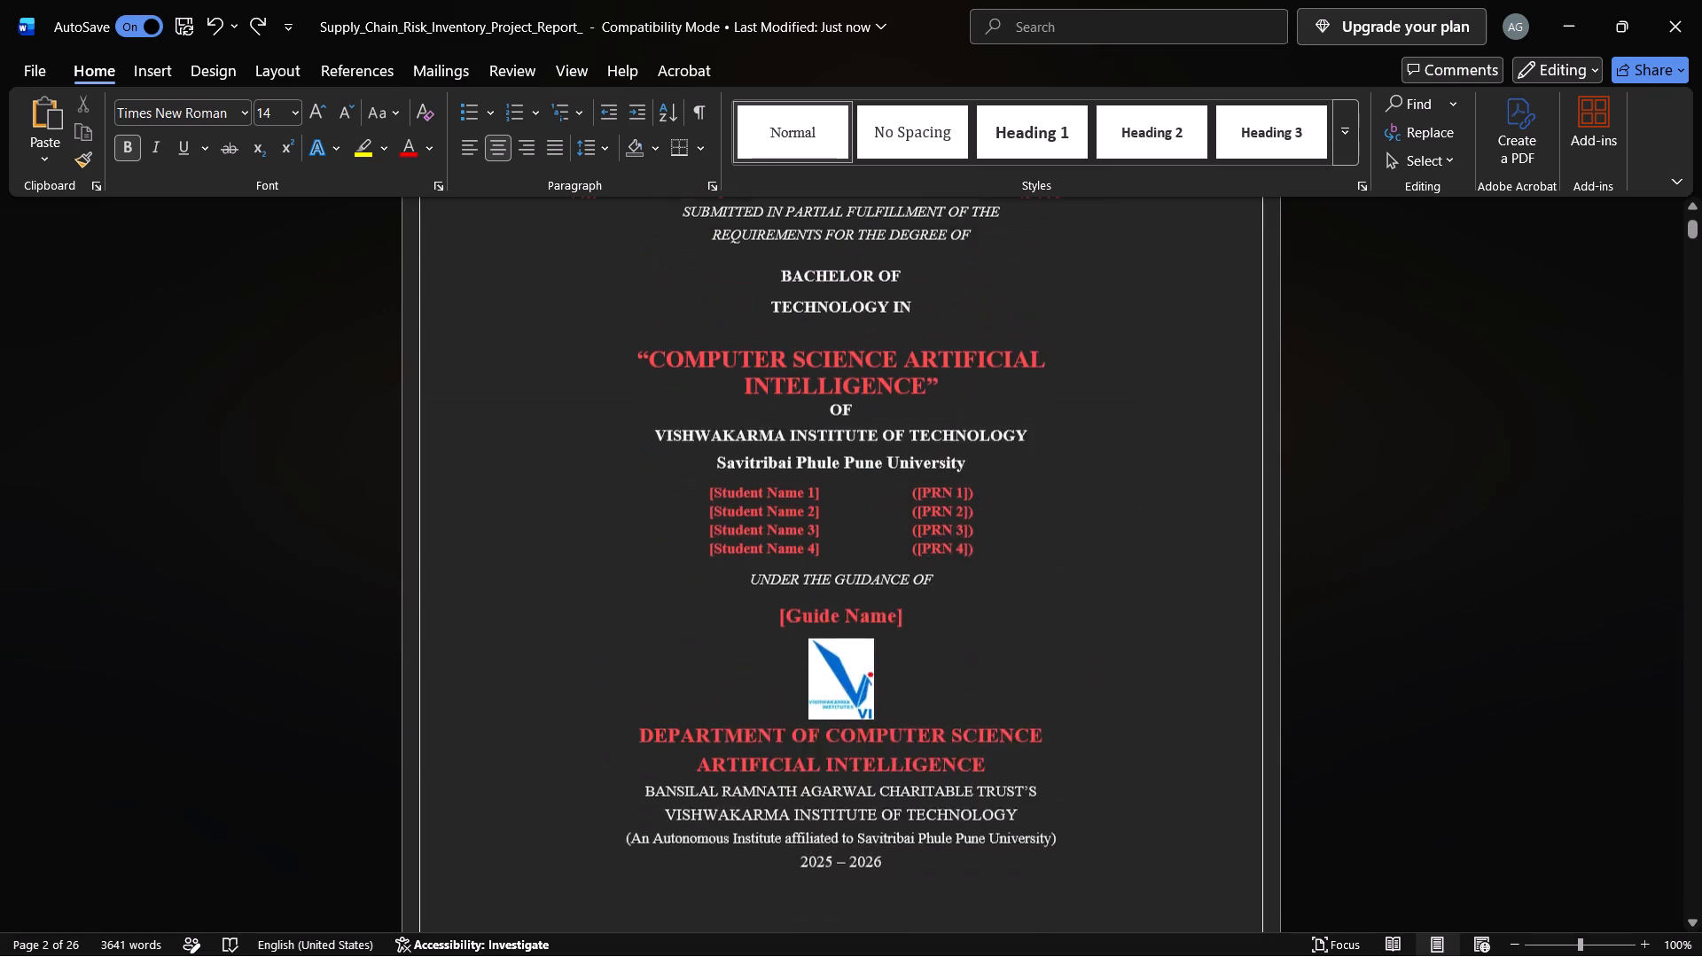
{"action": "scroll", "coordinate": [592, 432], "scroll_direction": "up", "scroll_amount": 13}
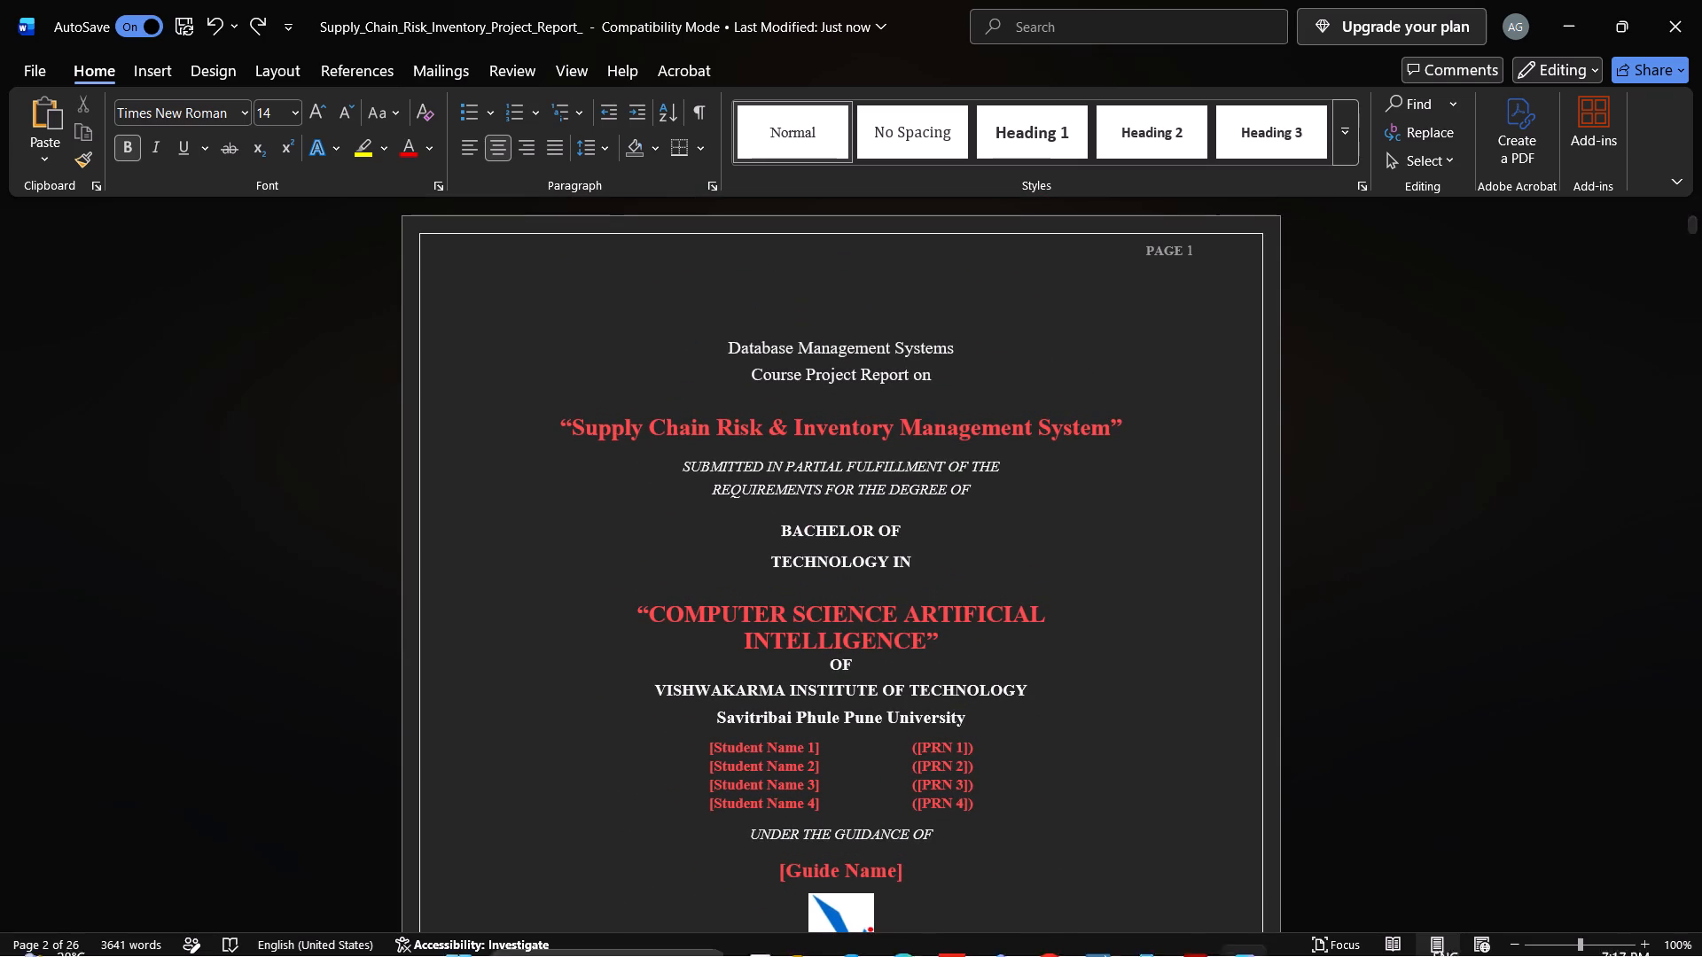
Switch to ChatGPT in Brave and examine the certificate and project details pages in the revised report's preview.
{"action": "left_click", "coordinate": [1037, 939]}
{"action": "scroll", "coordinate": [1106, 603], "scroll_direction": "down", "scroll_amount": 1}
{"action": "scroll", "coordinate": [1106, 603], "scroll_direction": "up", "scroll_amount": 2}
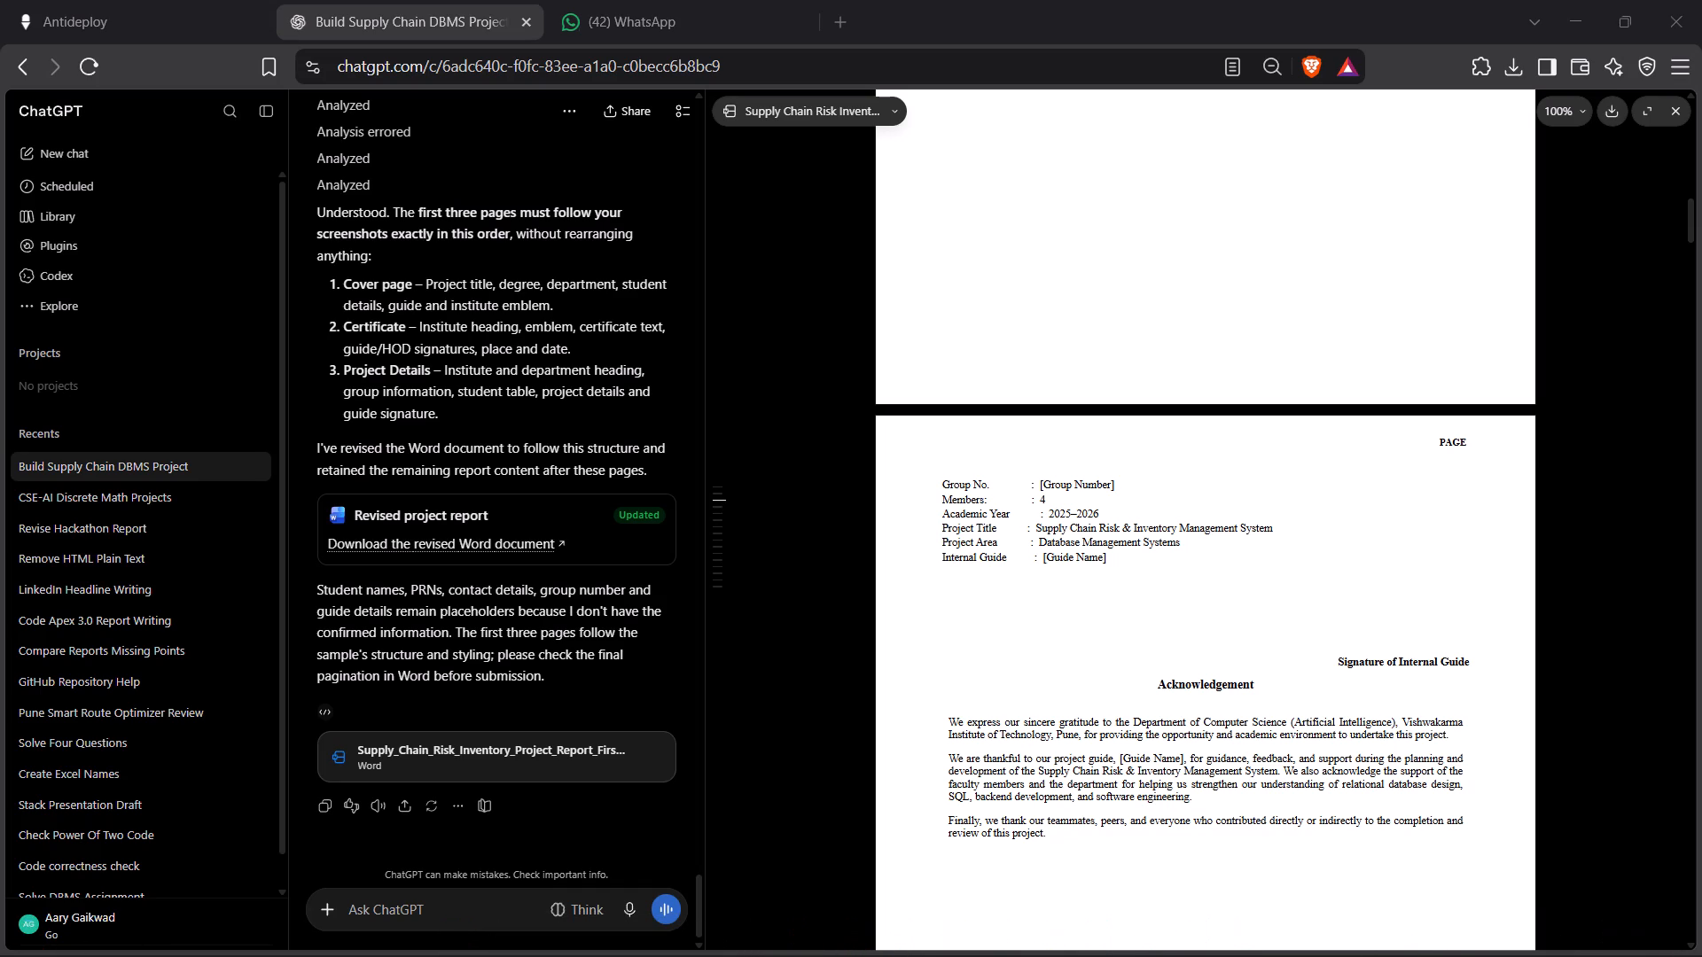
{"action": "scroll", "coordinate": [1106, 603], "scroll_direction": "up", "scroll_amount": 10}
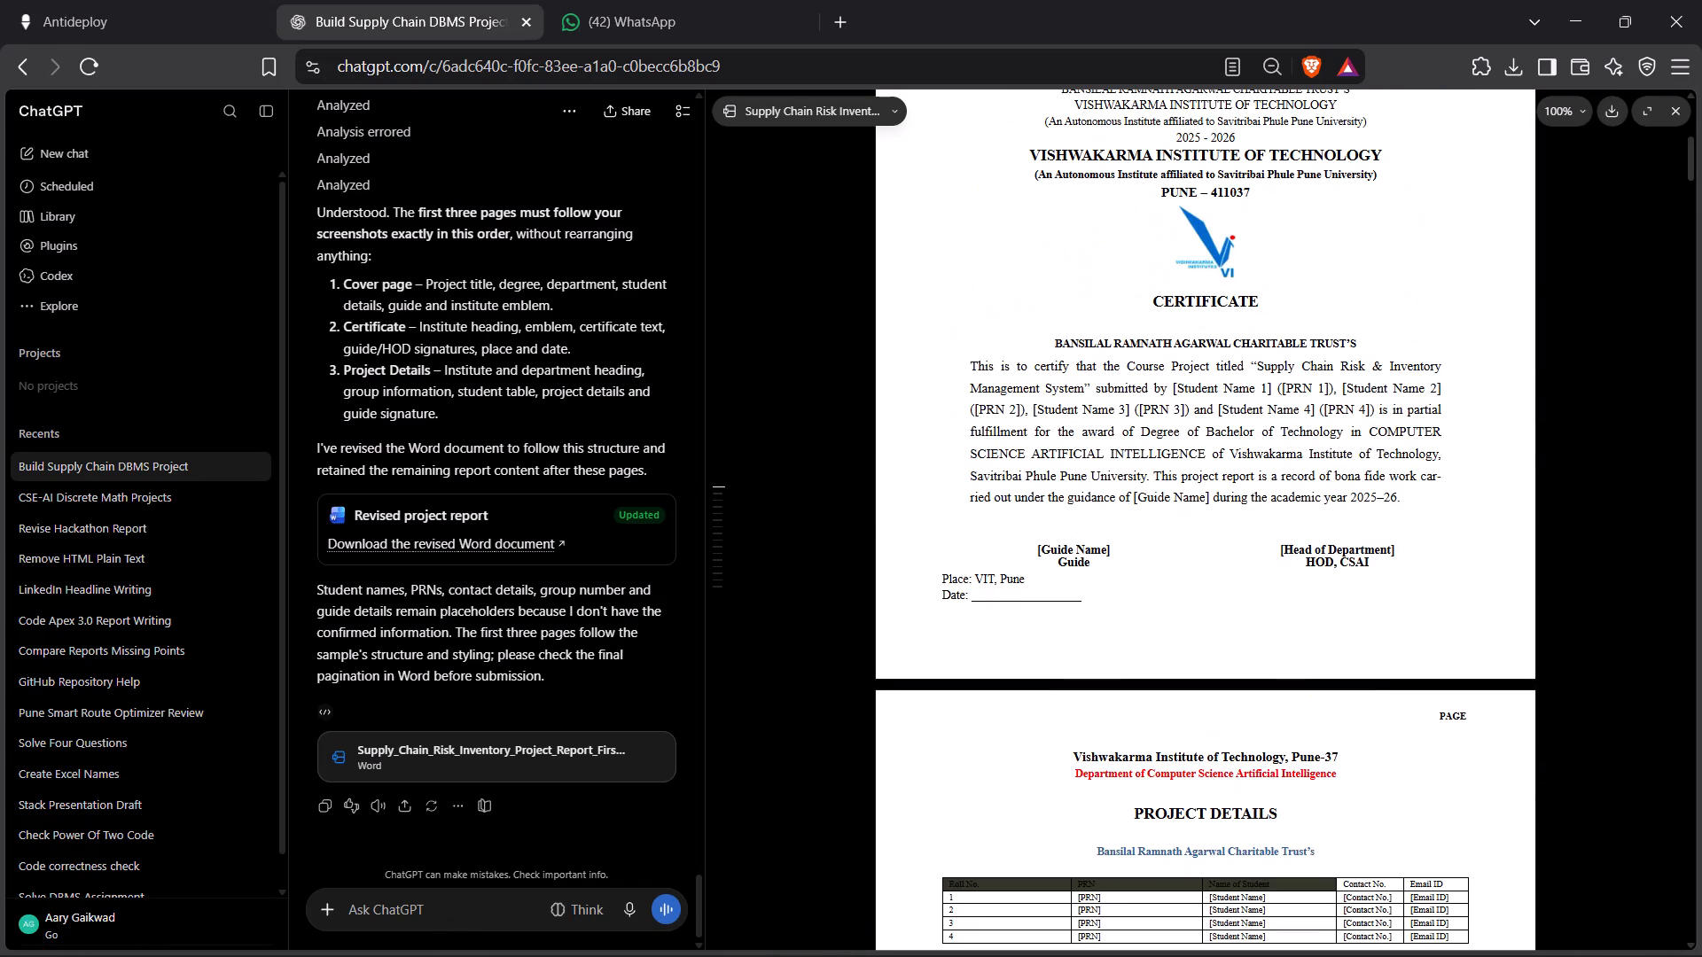
Examine the certificate, student table and group details in the revised report's preview.
{"action": "scroll", "coordinate": [1106, 603], "scroll_direction": "up", "scroll_amount": 2}
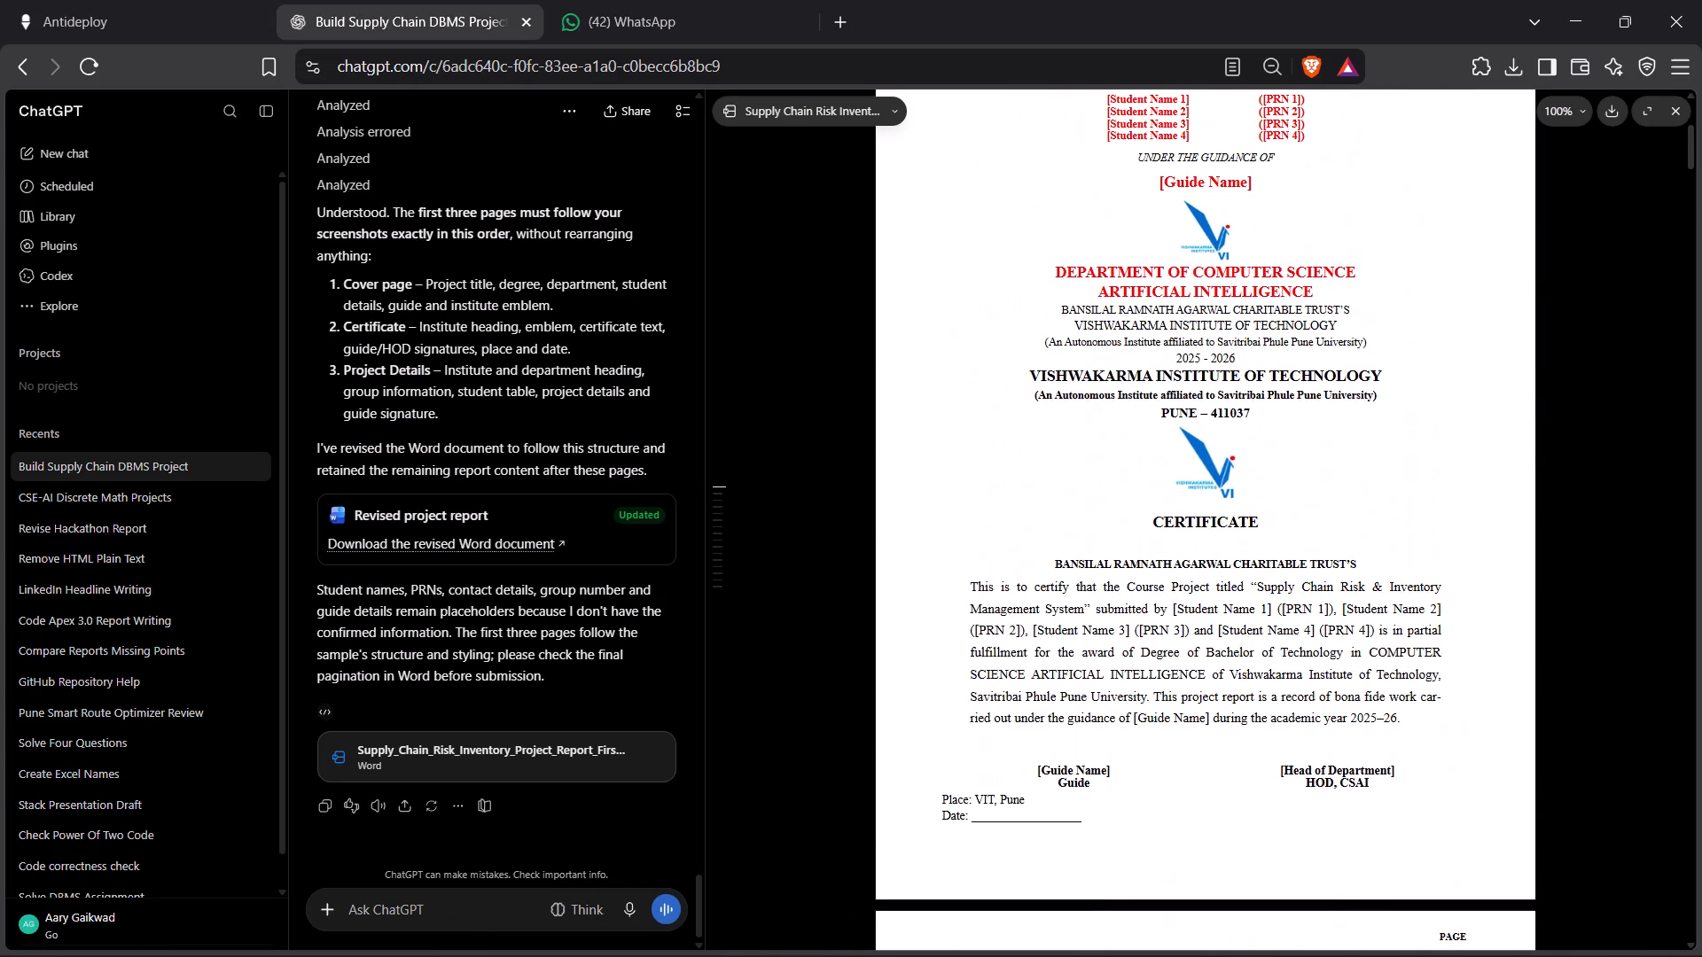
{"action": "scroll", "coordinate": [1106, 603], "scroll_direction": "down", "scroll_amount": 9}
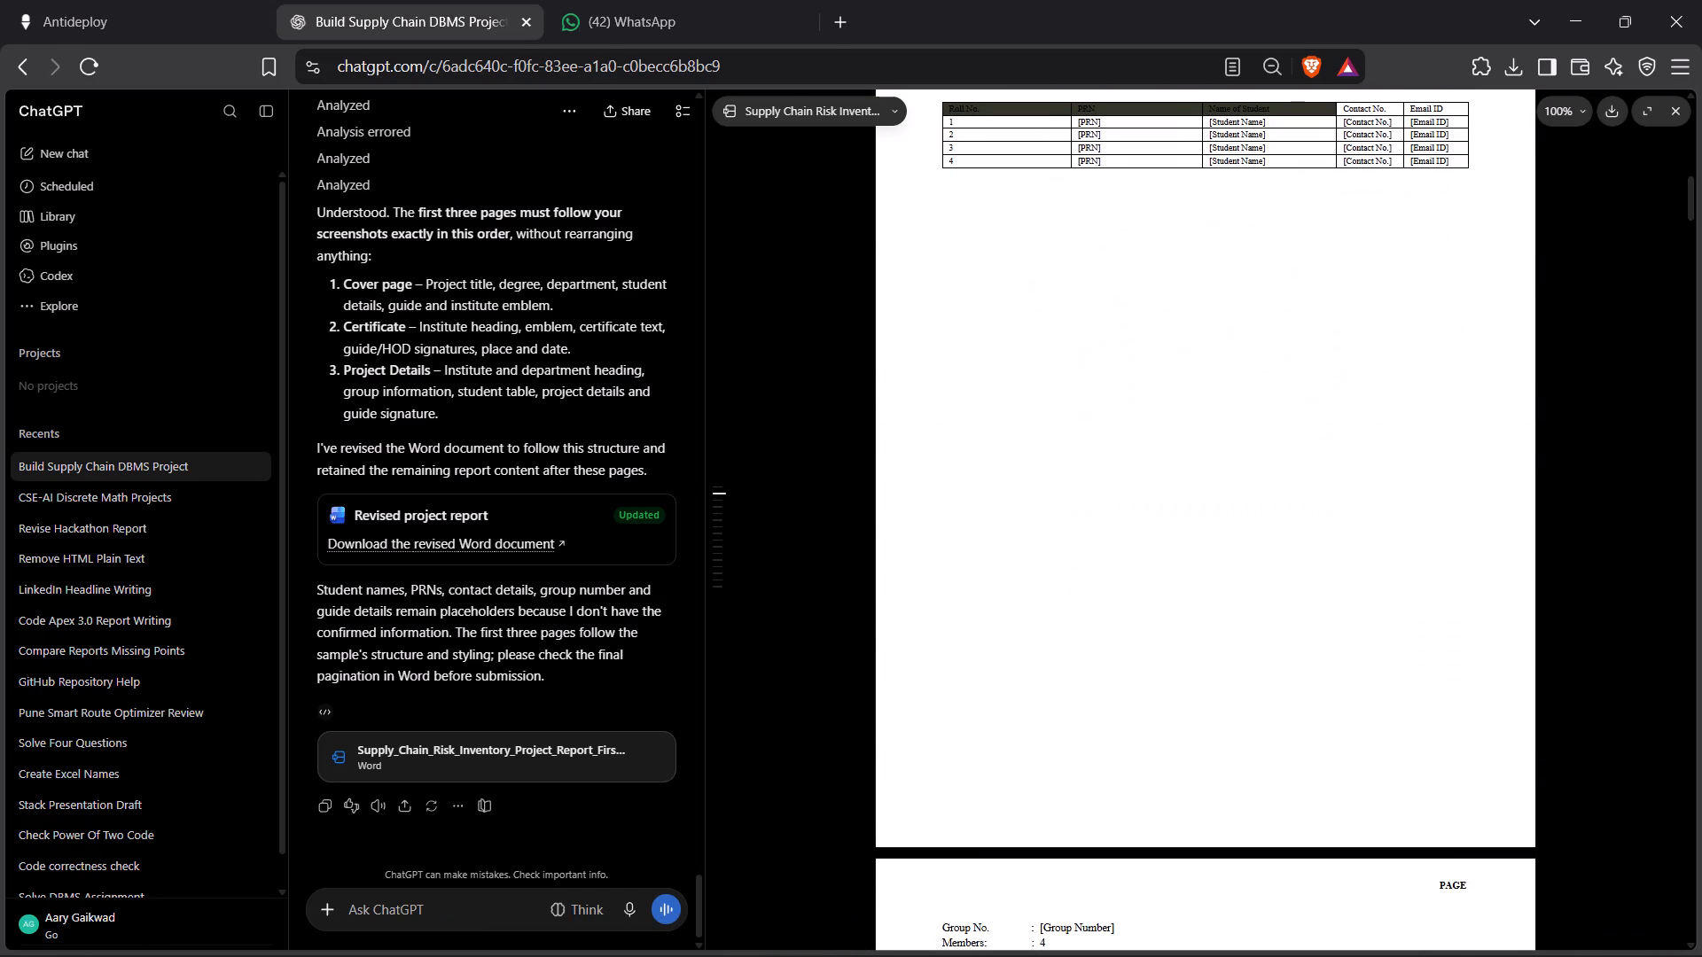
Return to the Word report and examine its pages from the cover through the certificate to the student table on page 6.
{"action": "left_click", "coordinate": [1558, 5]}
{"action": "scroll", "coordinate": [943, 383], "scroll_direction": "down", "scroll_amount": 12}
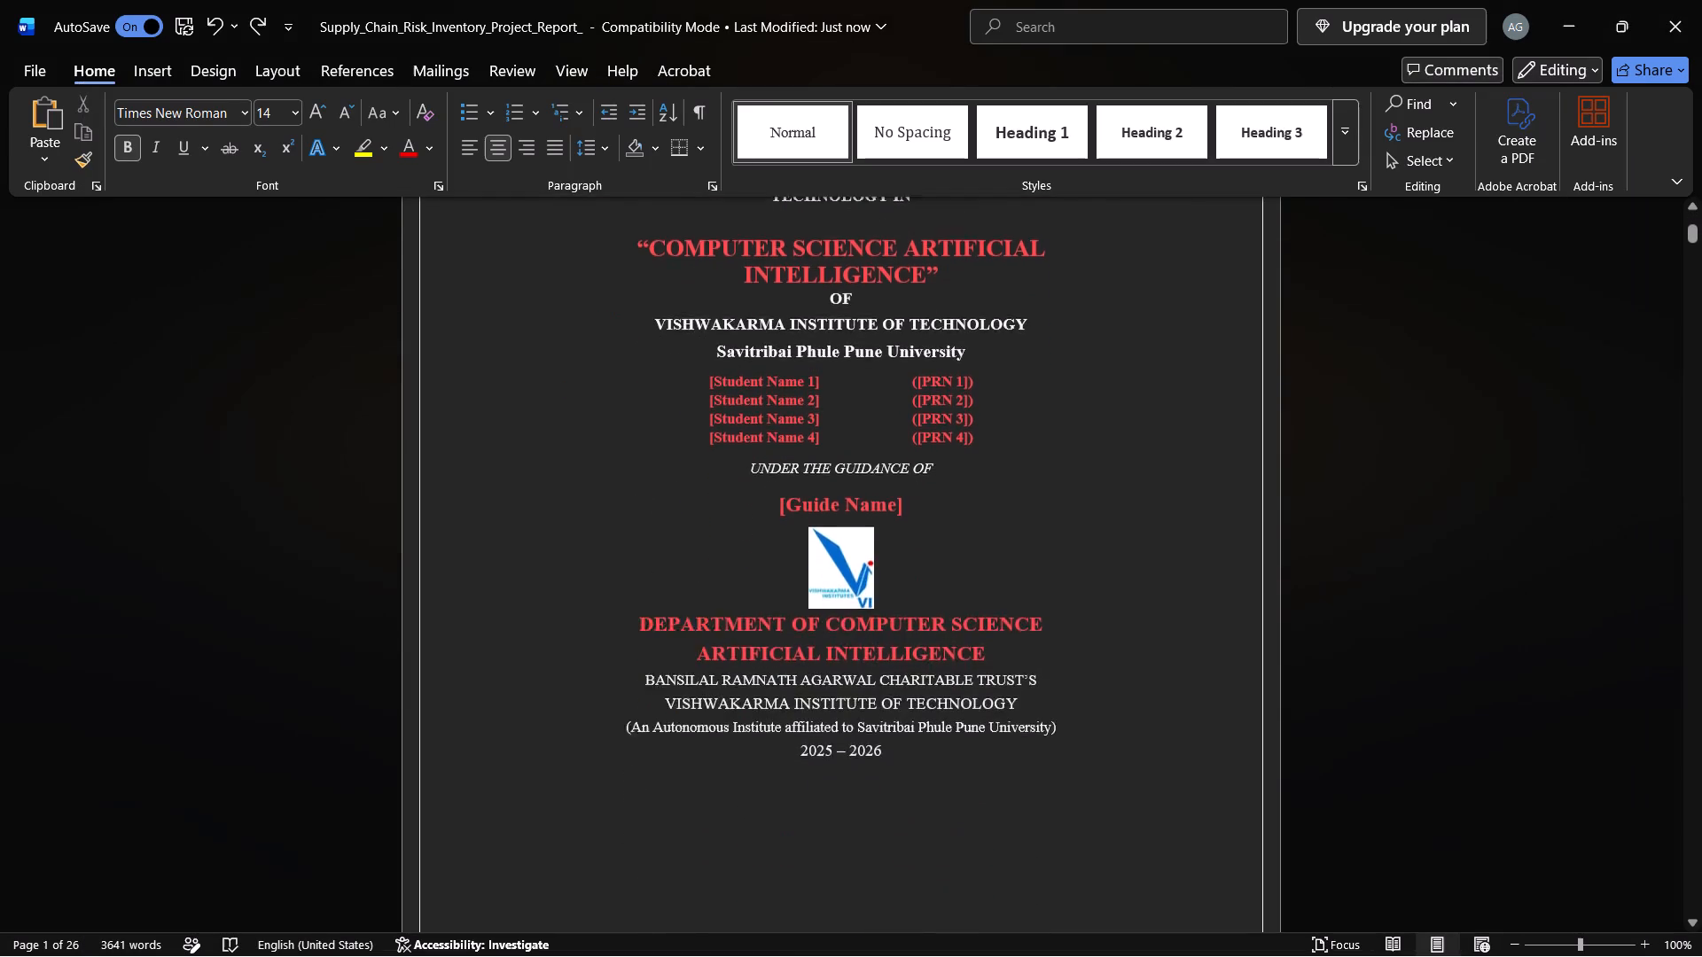
{"action": "scroll", "coordinate": [943, 382], "scroll_direction": "down", "scroll_amount": 16}
{"action": "scroll", "coordinate": [943, 378], "scroll_direction": "down", "scroll_amount": 14}
{"action": "scroll", "coordinate": [943, 377], "scroll_direction": "down", "scroll_amount": 9}
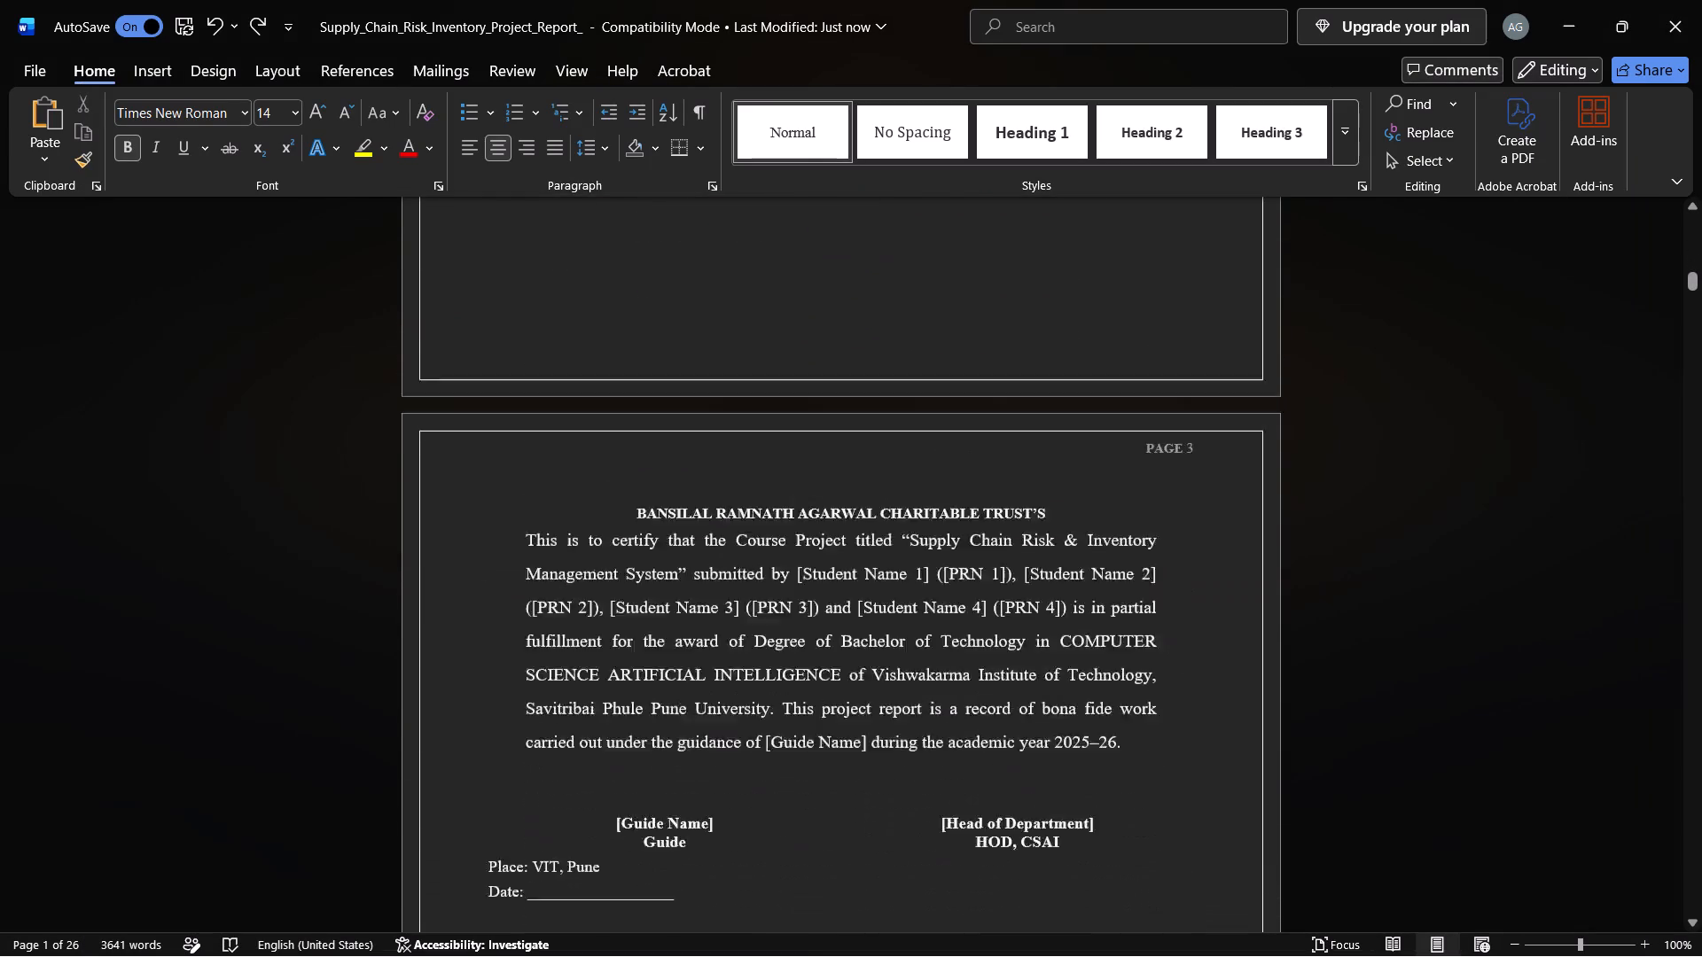
{"action": "scroll", "coordinate": [943, 377], "scroll_direction": "down", "scroll_amount": 15}
{"action": "scroll", "coordinate": [943, 374], "scroll_direction": "up", "scroll_amount": 7}
{"action": "scroll", "coordinate": [943, 374], "scroll_direction": "down", "scroll_amount": 14}
{"action": "scroll", "coordinate": [943, 373], "scroll_direction": "down", "scroll_amount": 15}
{"action": "scroll", "coordinate": [943, 372], "scroll_direction": "down", "scroll_amount": 6}
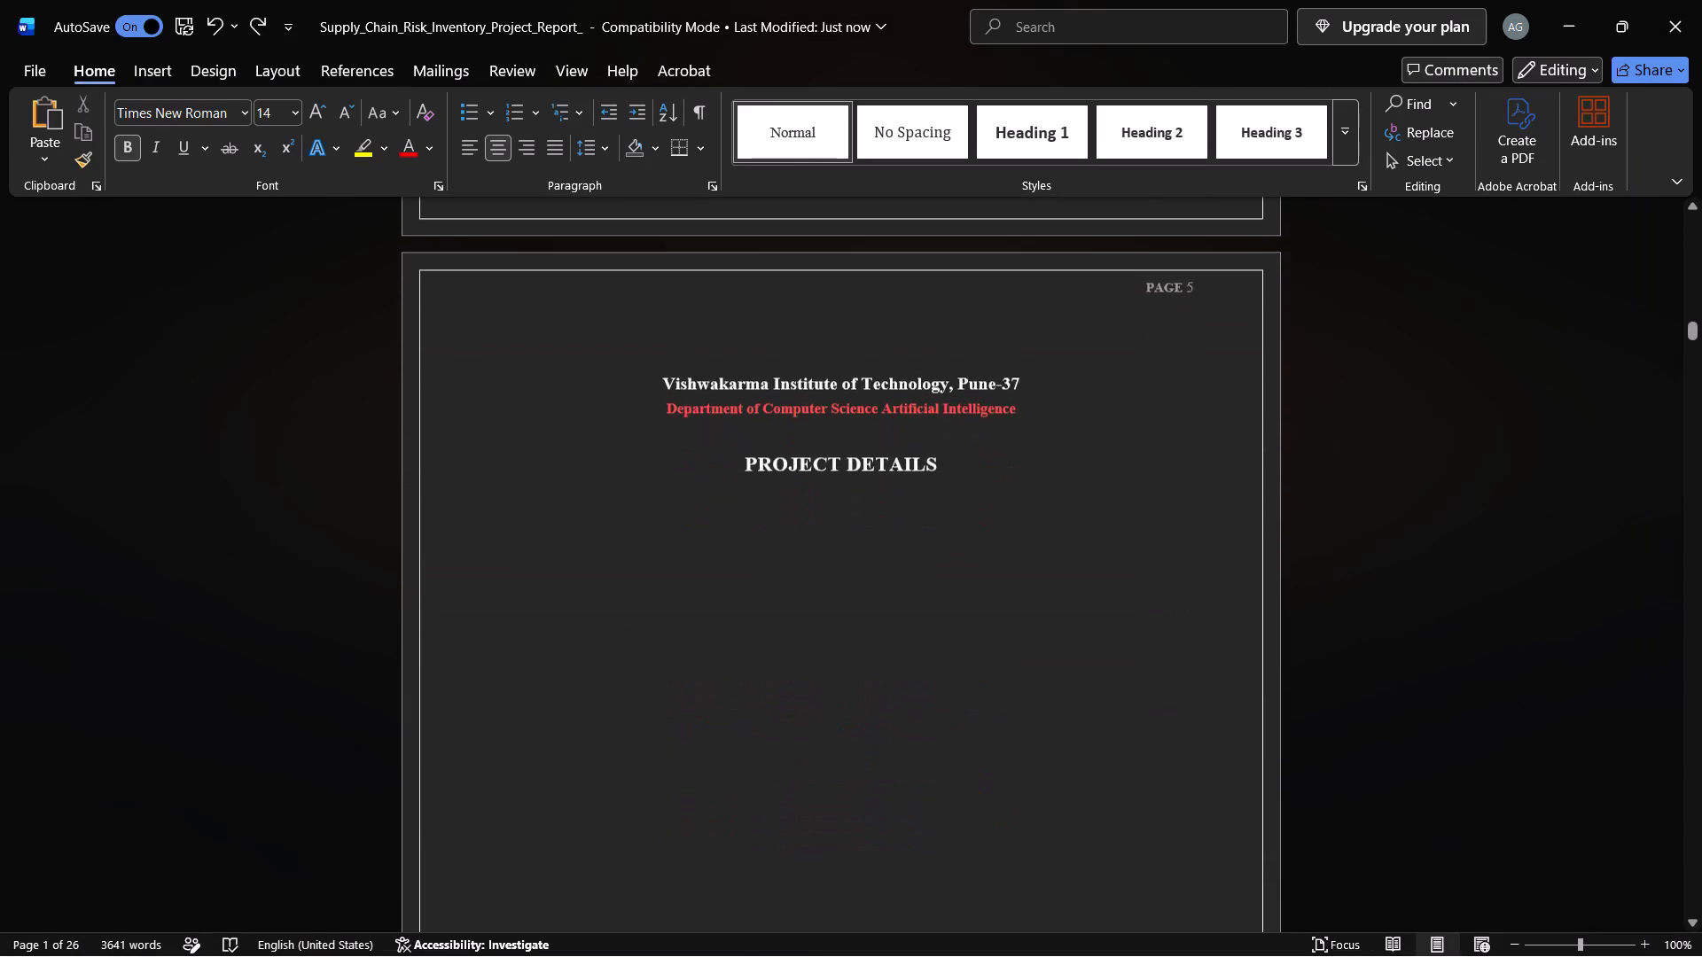
{"action": "scroll", "coordinate": [943, 372], "scroll_direction": "down", "scroll_amount": 7}
{"action": "scroll", "coordinate": [943, 372], "scroll_direction": "up", "scroll_amount": 5}
{"action": "scroll", "coordinate": [943, 371], "scroll_direction": "down", "scroll_amount": 16}
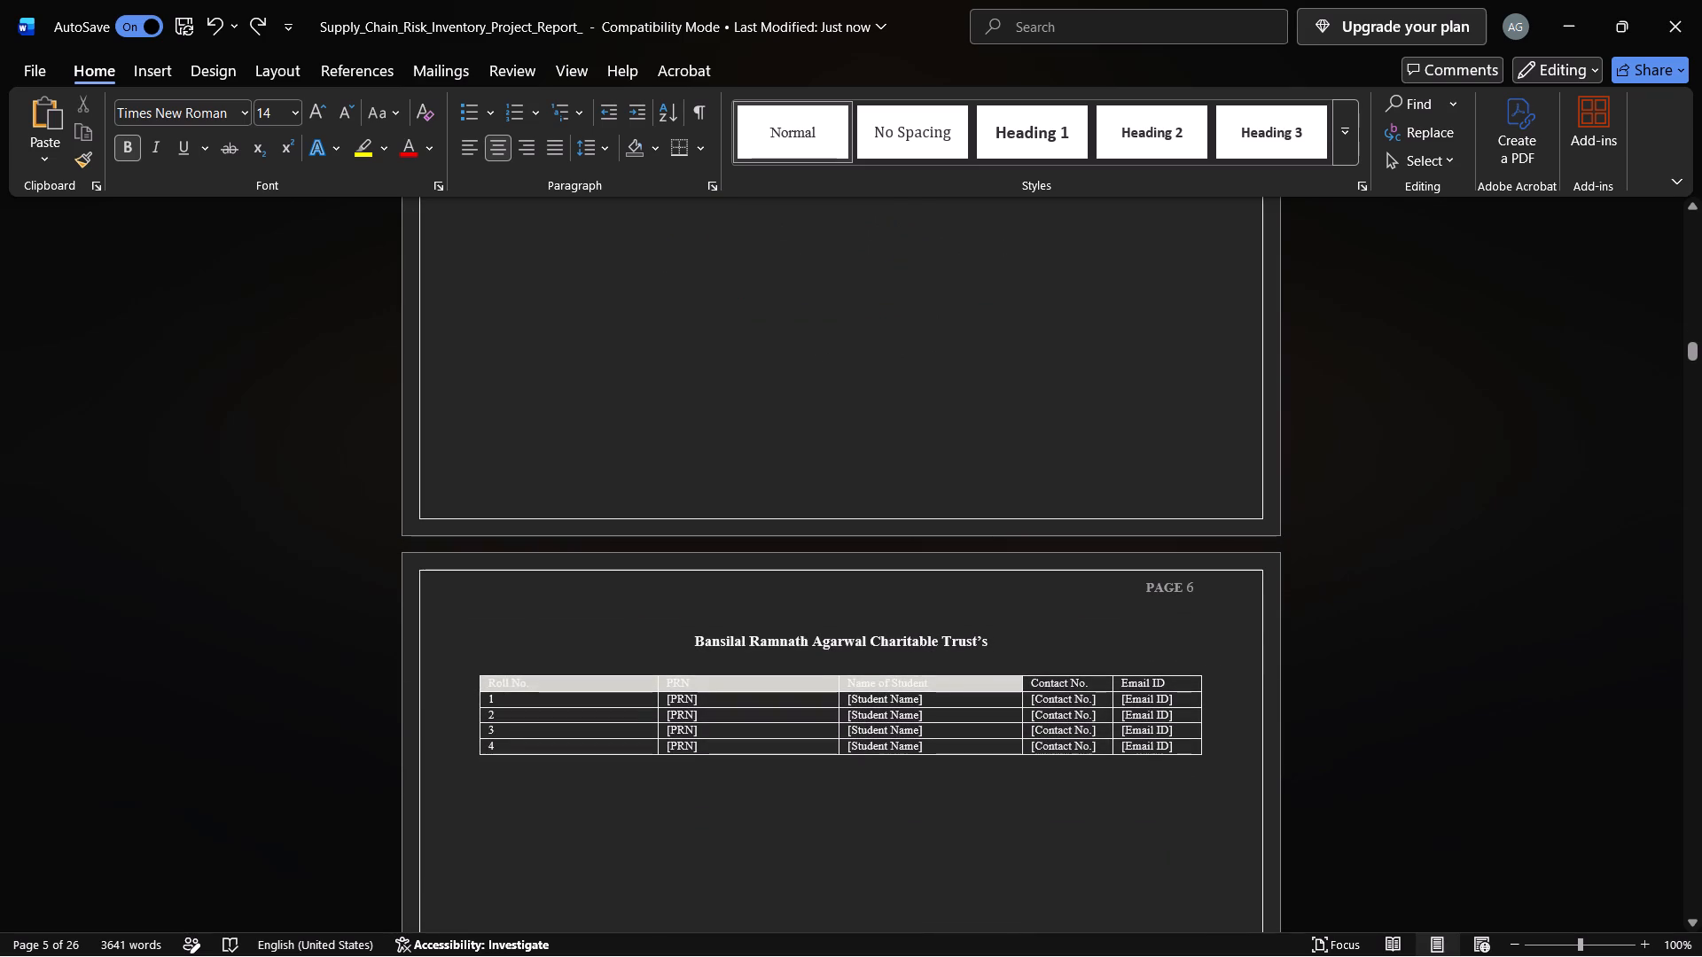
Select the trust heading and student table on page 6, and examine the group details and internal guide signature on page 7.
{"action": "left_click_drag", "start_coordinate": [547, 628], "coordinate": [1141, 742]}
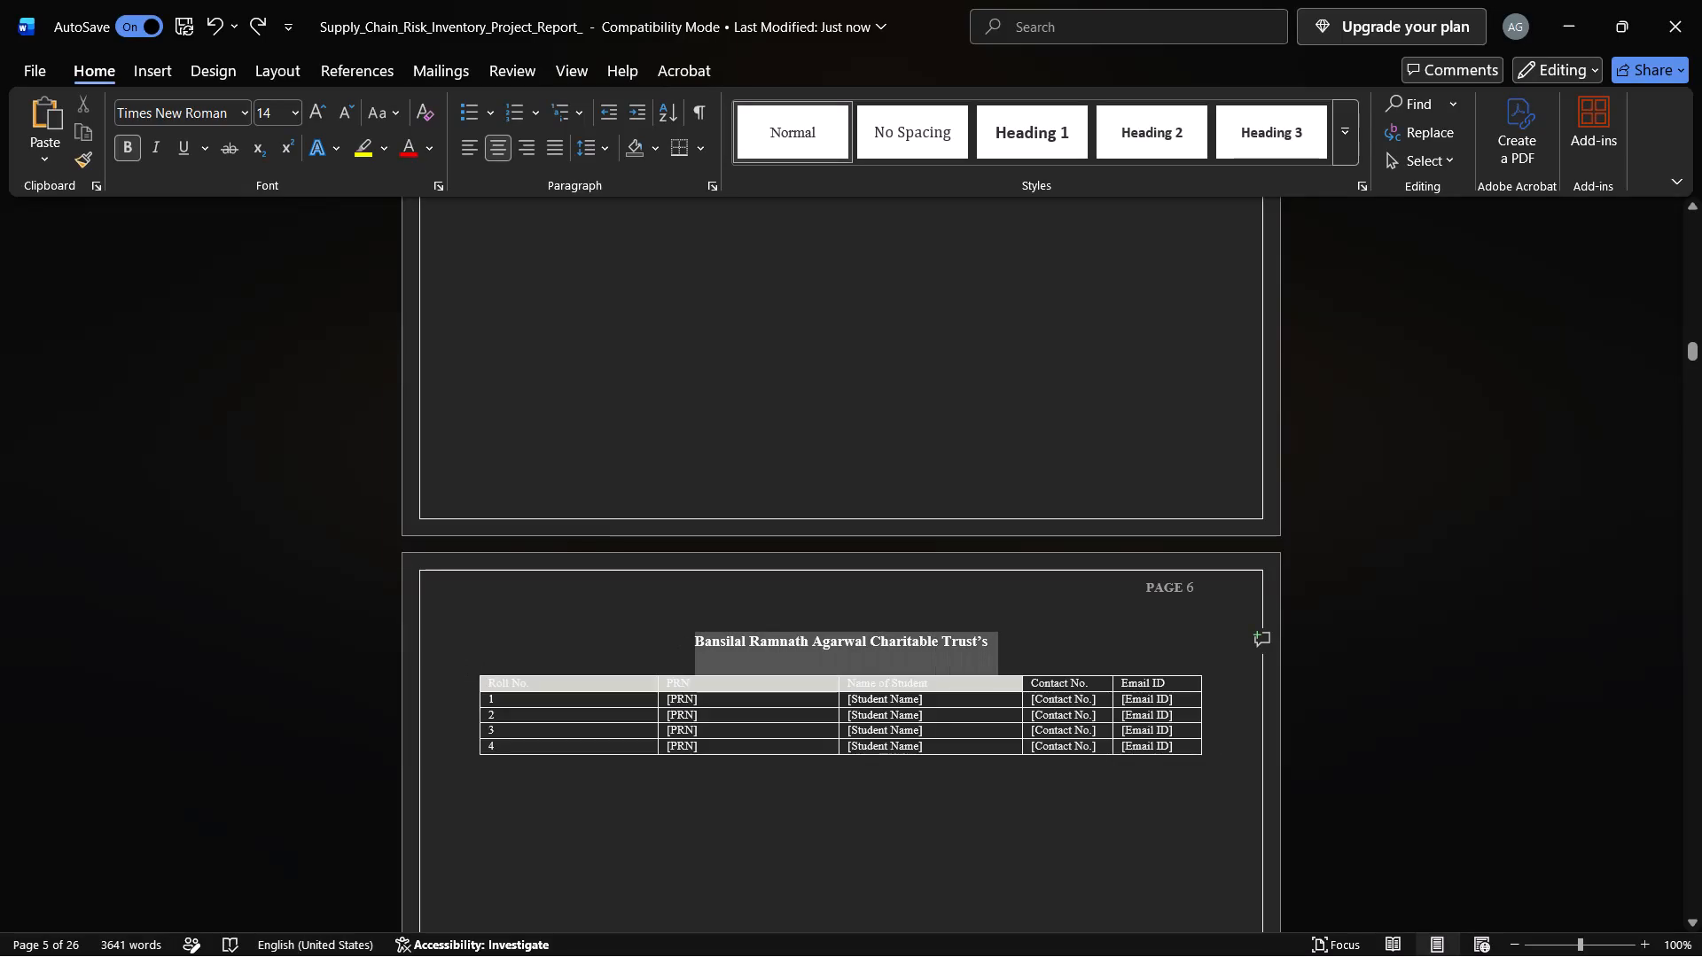
{"action": "left_click_drag", "start_coordinate": [1141, 742], "coordinate": [1155, 774]}
{"action": "scroll", "coordinate": [620, 630], "scroll_direction": "down", "scroll_amount": 12}
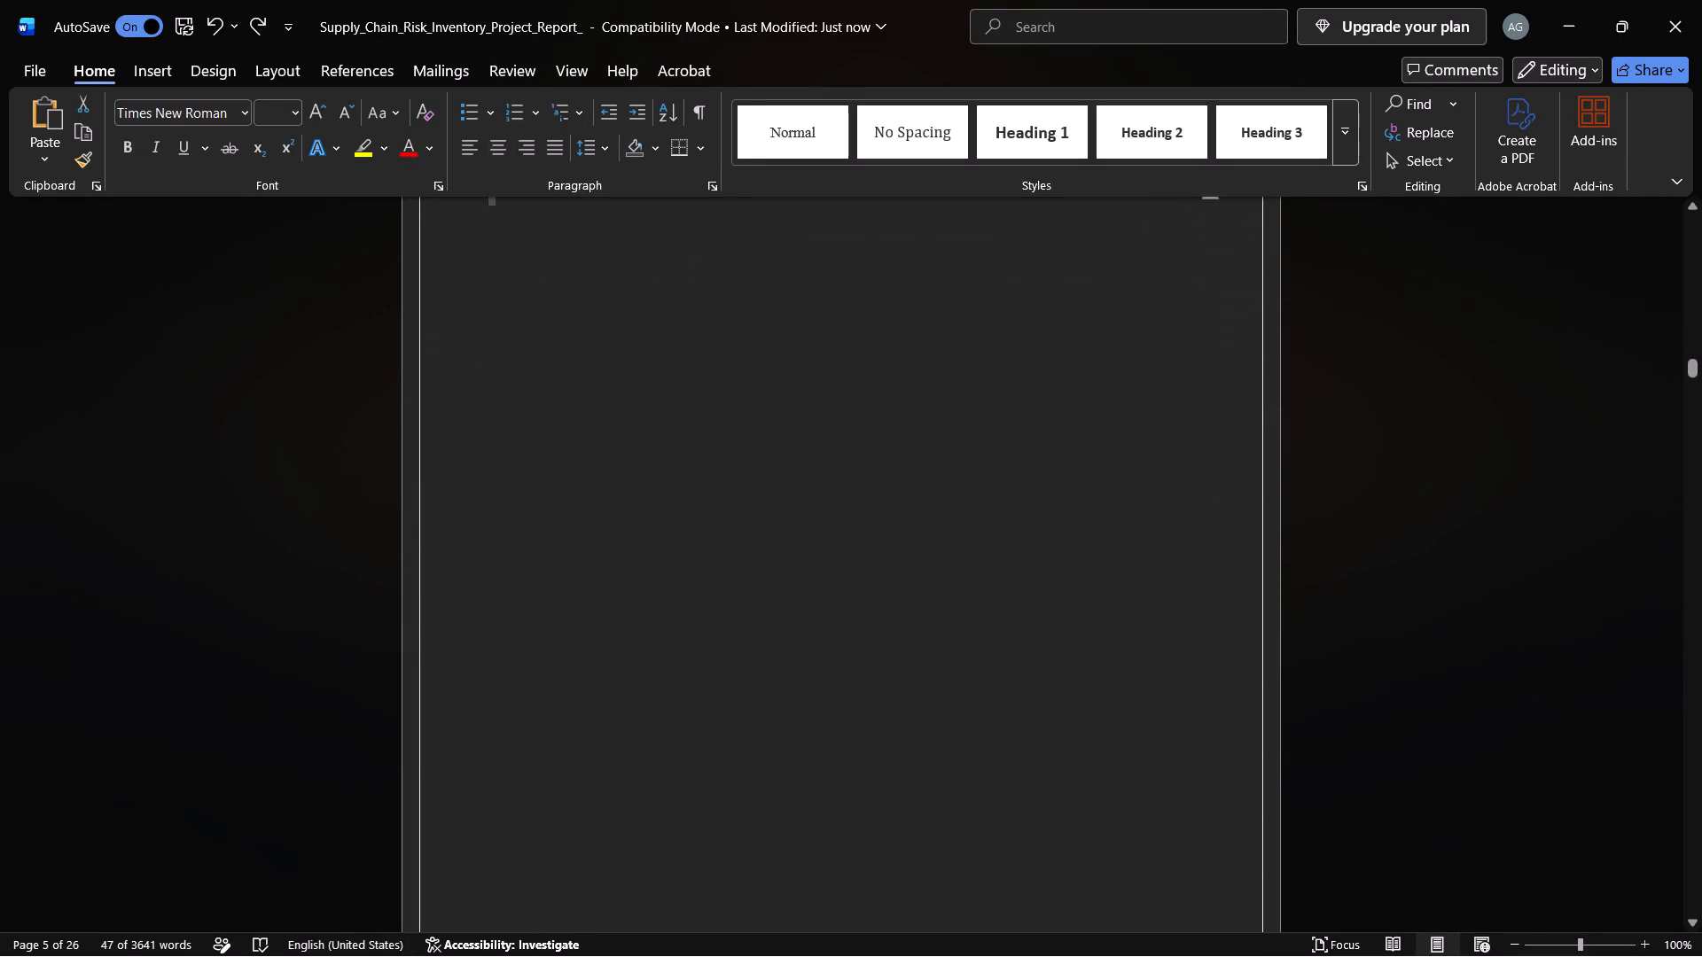
{"action": "scroll", "coordinate": [622, 603], "scroll_direction": "down", "scroll_amount": 14}
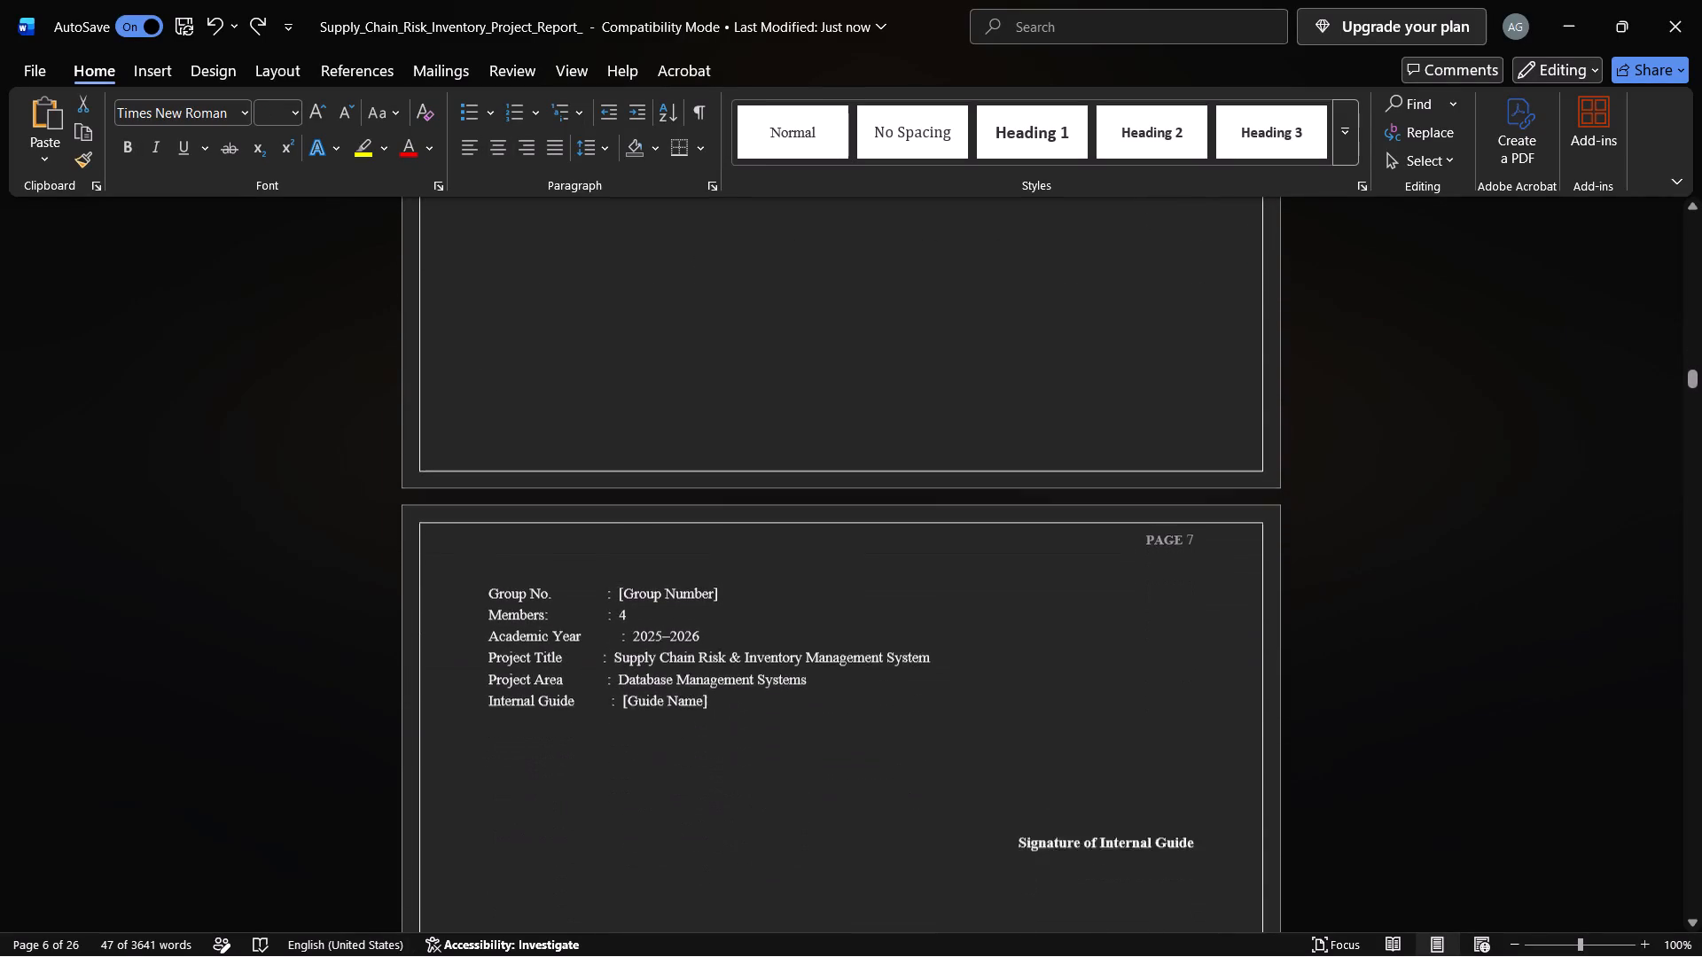
{"action": "scroll", "coordinate": [632, 589], "scroll_direction": "down", "scroll_amount": 14}
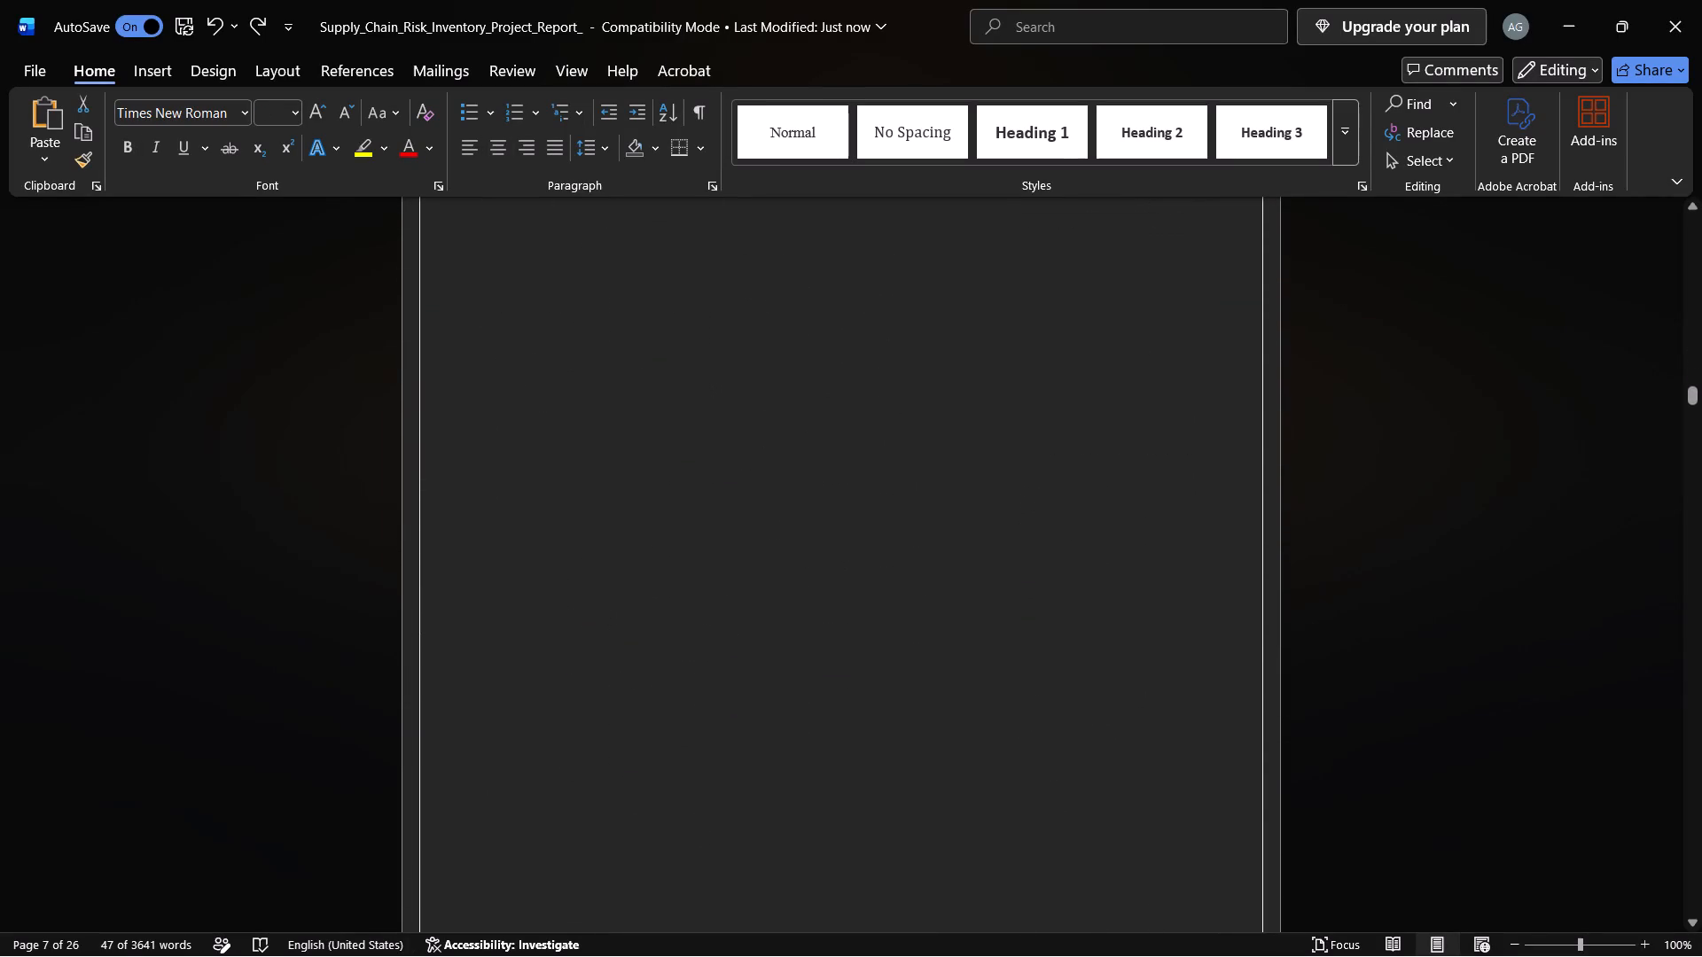
{"action": "scroll", "coordinate": [632, 587], "scroll_direction": "down", "scroll_amount": 8}
{"action": "scroll", "coordinate": [632, 587], "scroll_direction": "up", "scroll_amount": 20}
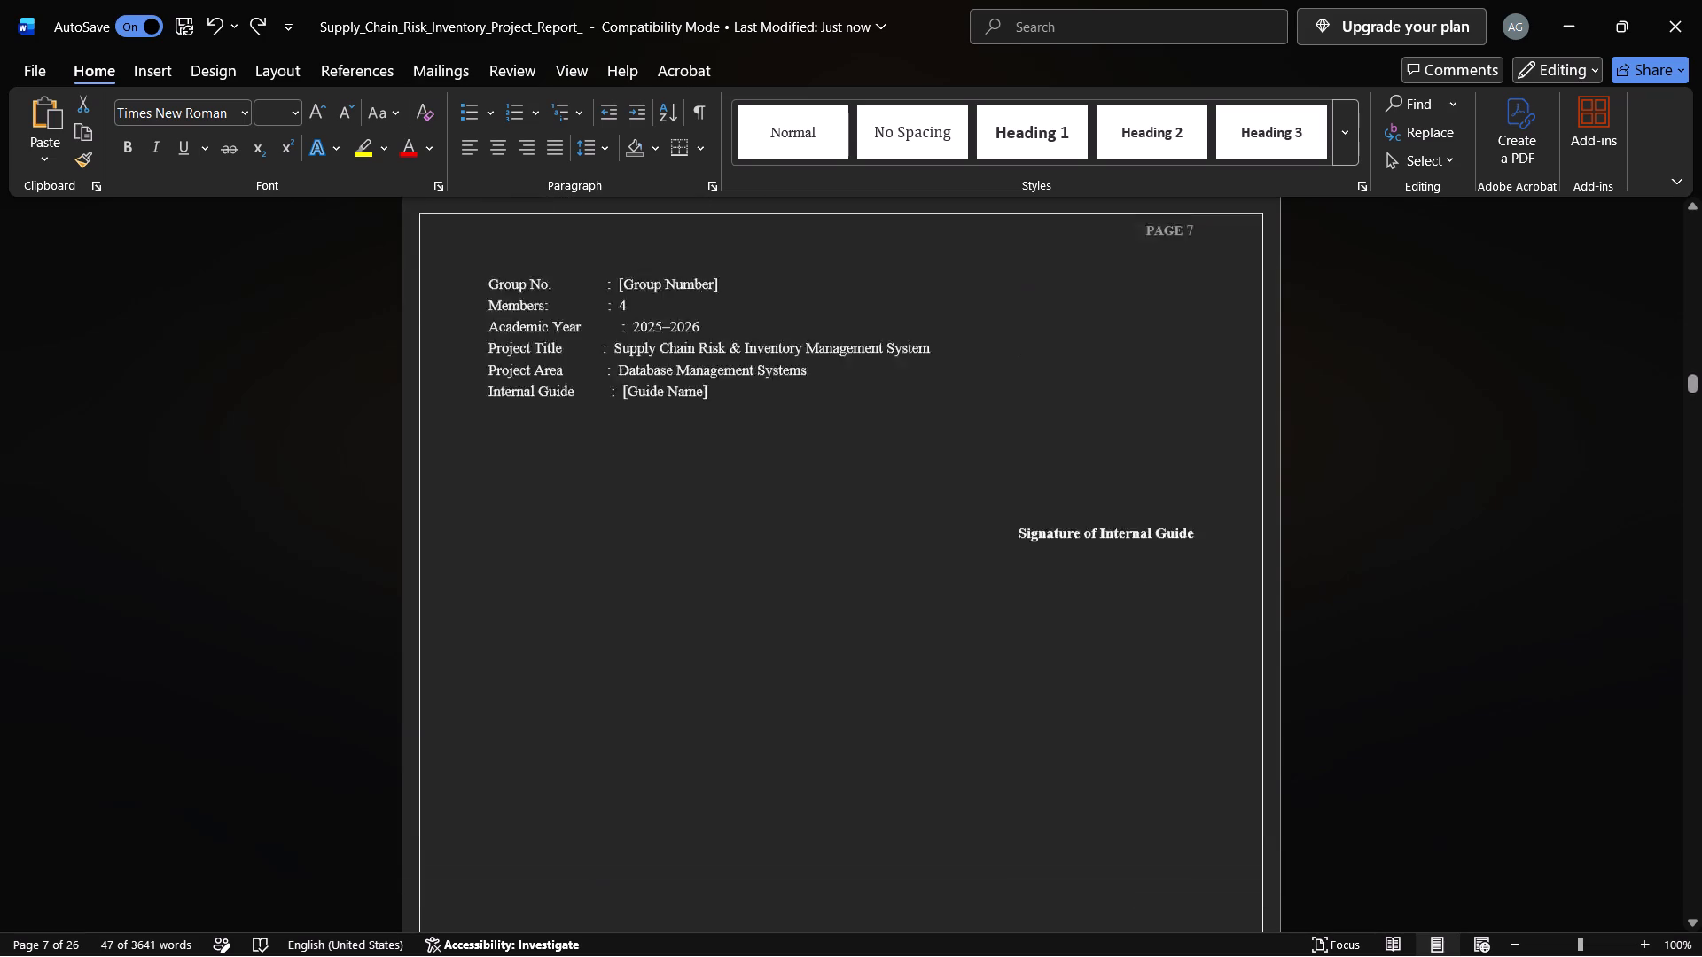
{"action": "scroll", "coordinate": [632, 592], "scroll_direction": "up", "scroll_amount": 12}
Remove the break before "Group No." so the group details and guide signature follow the student table on page 6.
{"action": "left_click", "coordinate": [702, 865]}
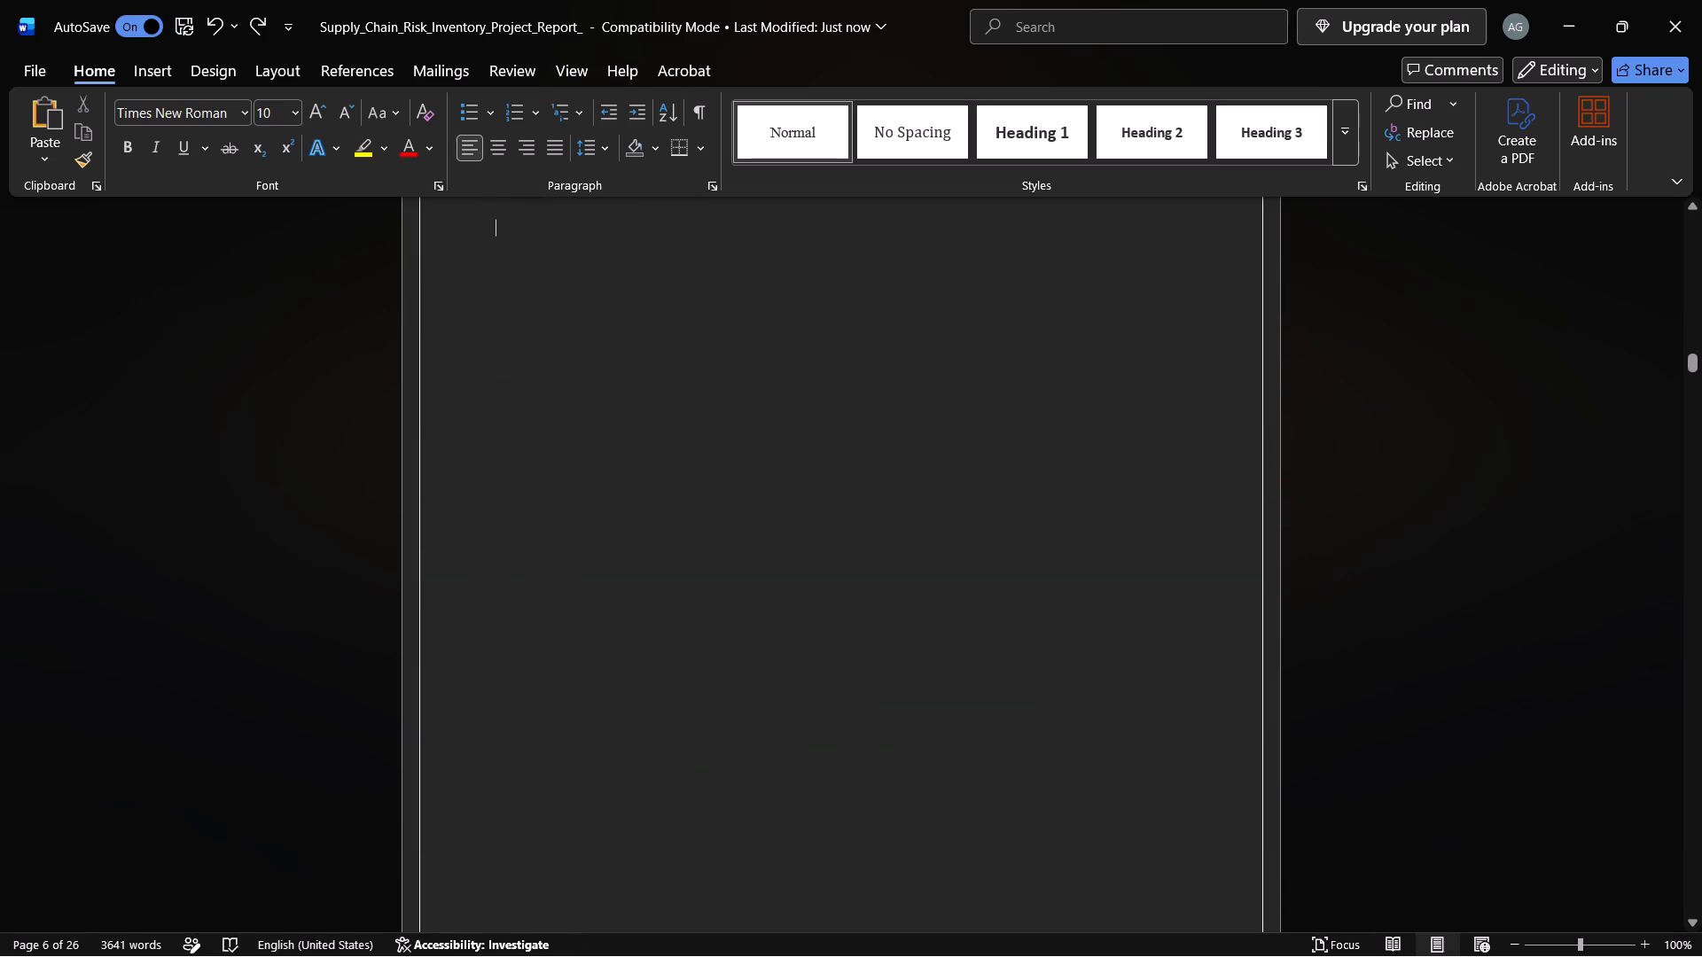
{"action": "scroll", "coordinate": [699, 825], "scroll_direction": "up", "scroll_amount": 6}
{"action": "scroll", "coordinate": [699, 825], "scroll_direction": "down", "scroll_amount": 6}
{"action": "key", "text": "Down"}
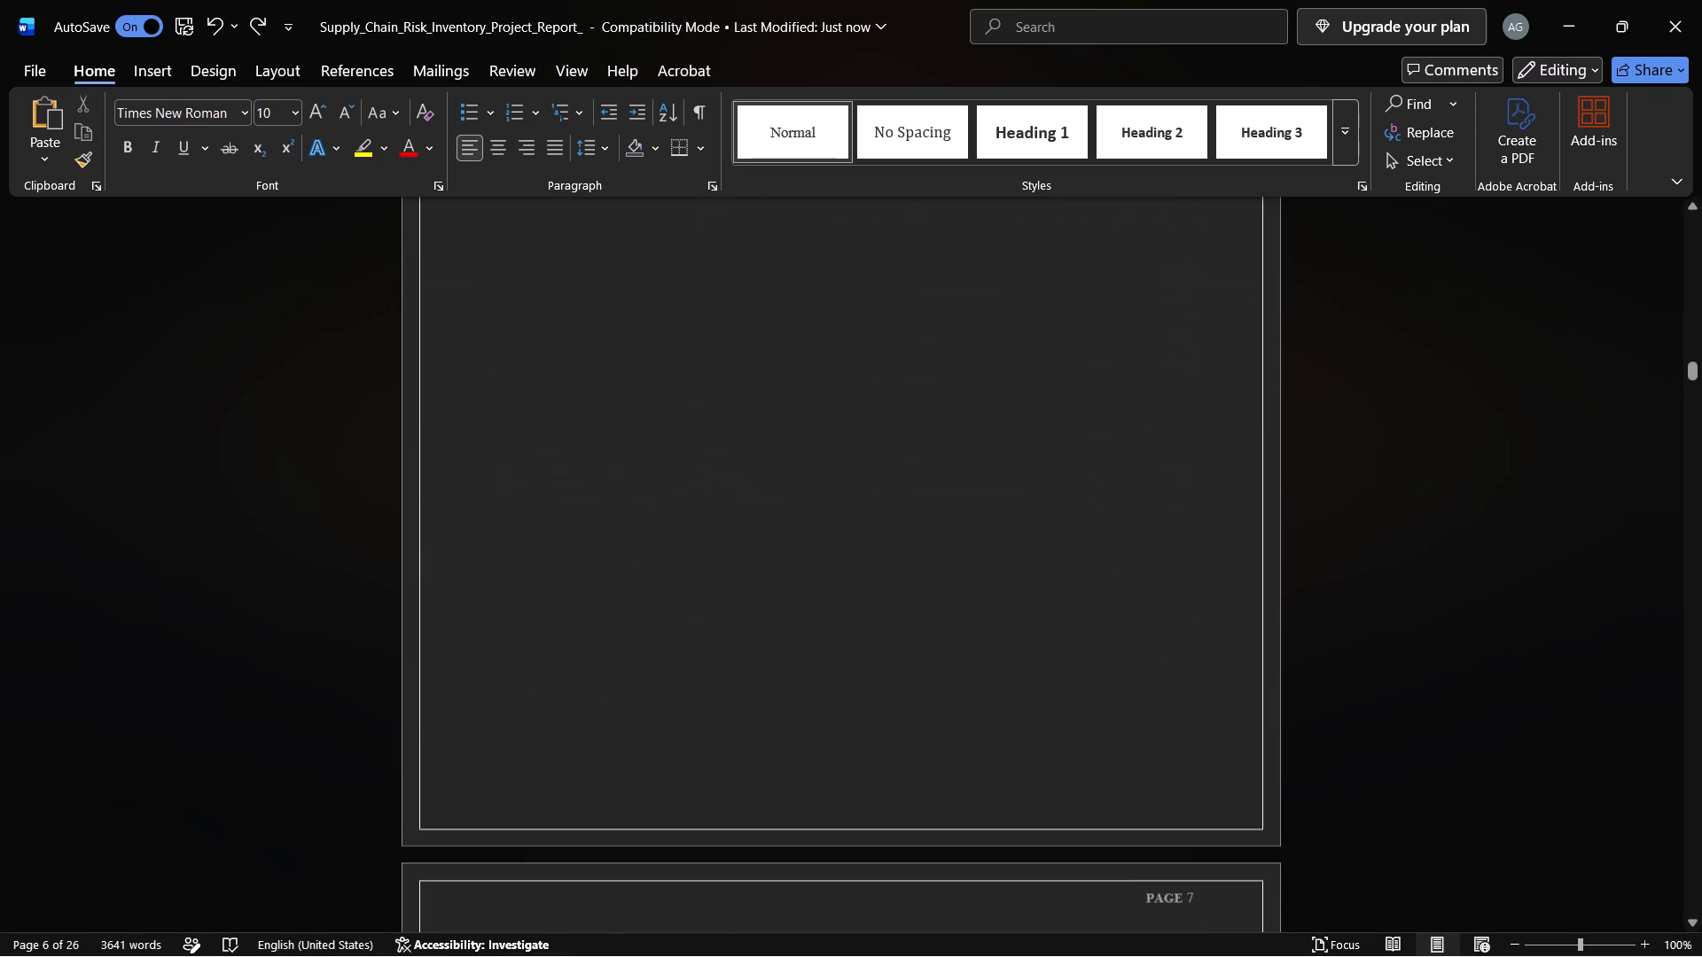
{"action": "scroll", "coordinate": [699, 812], "scroll_direction": "up", "scroll_amount": 2}
{"action": "scroll", "coordinate": [699, 812], "scroll_direction": "down", "scroll_amount": 6}
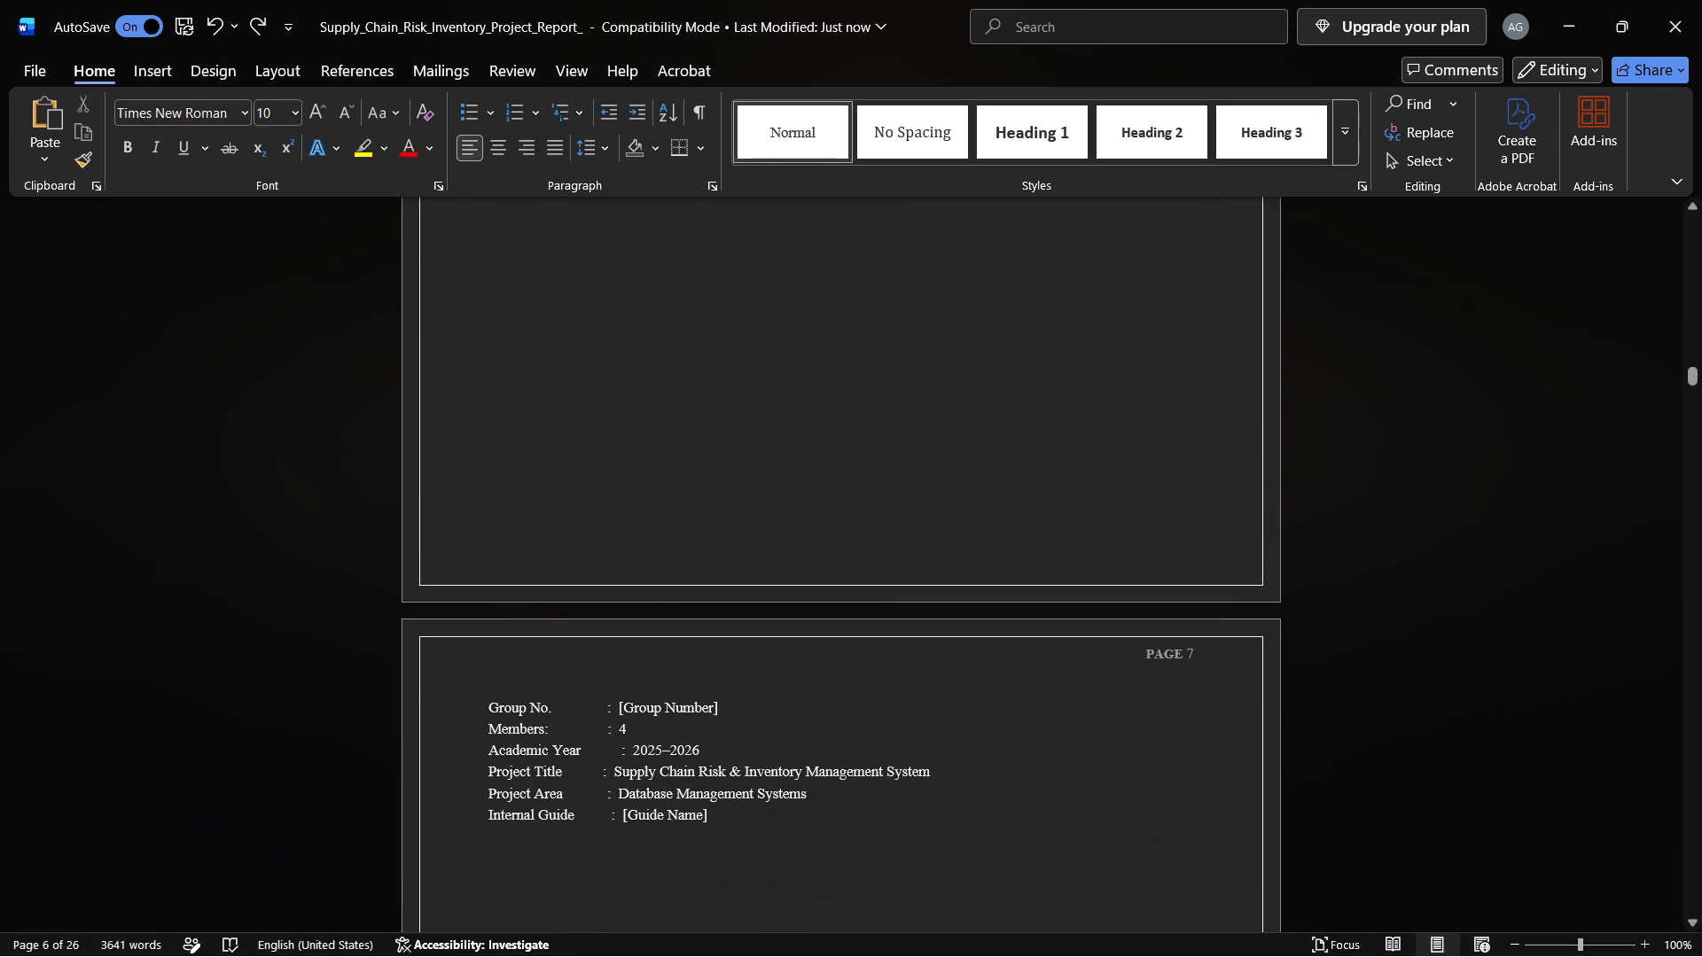
{"action": "key", "text": "Left"}
{"action": "key", "text": "BackSpace"}
{"action": "key", "text": "BackSpace"}
{"action": "scroll", "coordinate": [699, 812], "scroll_direction": "up", "scroll_amount": 5}
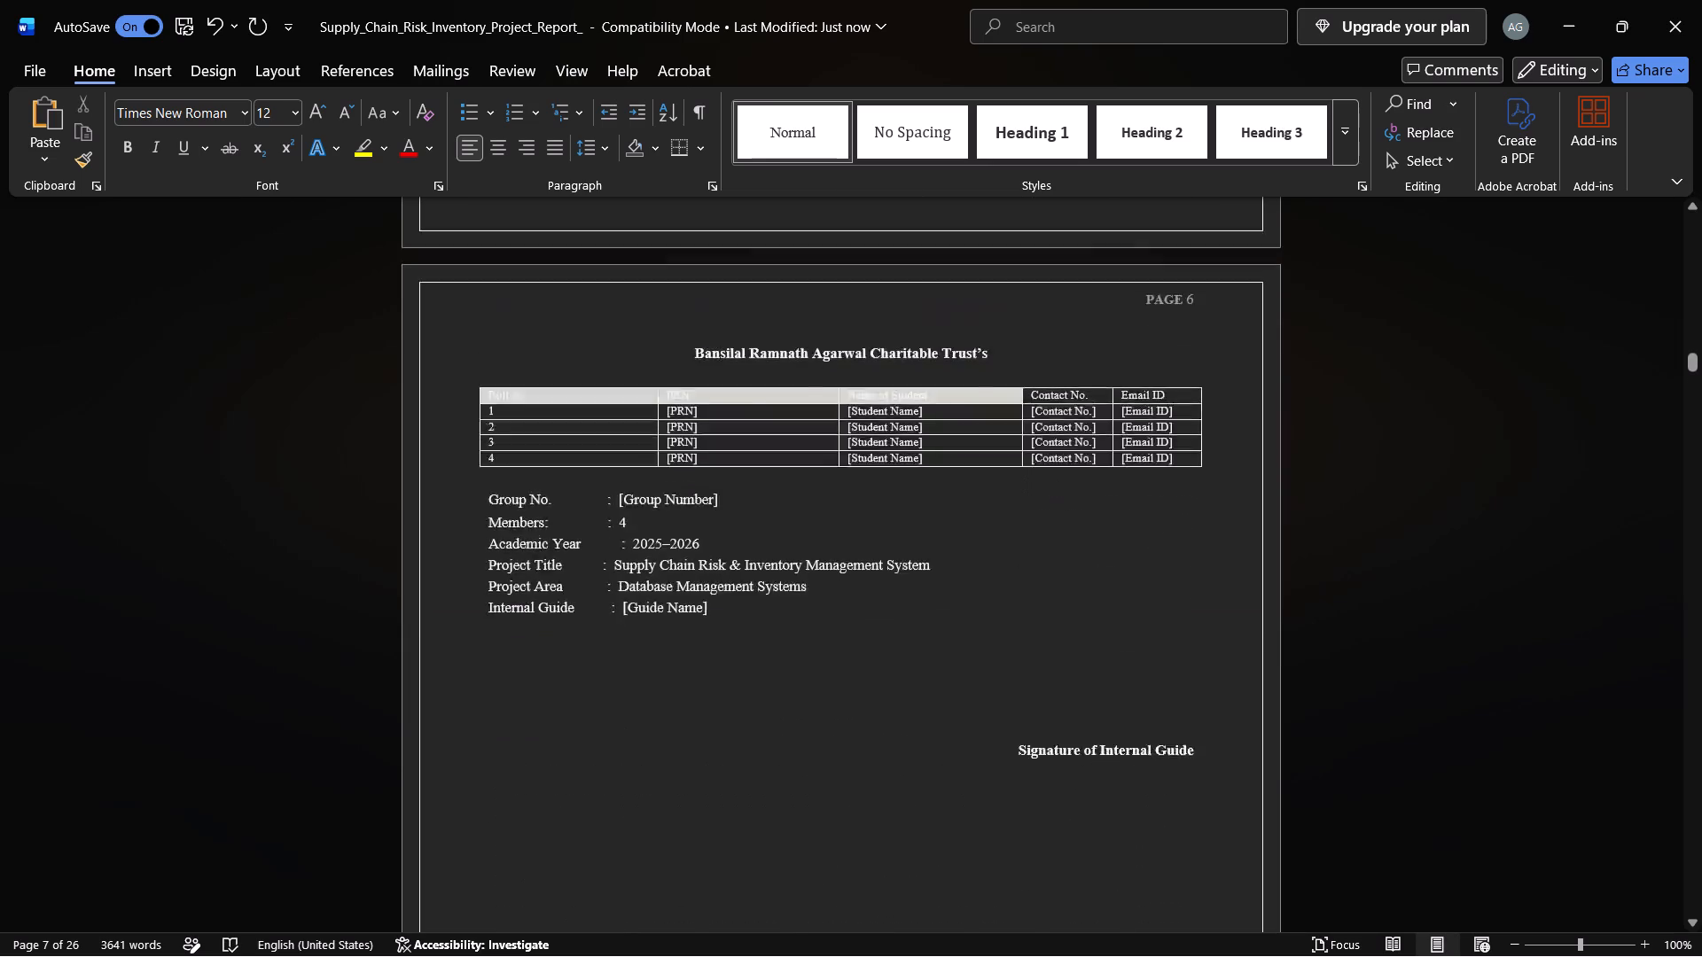
Examine the layout of the pages around the Acknowledgement and back up to the "PROJECT DETAILS" page.
{"action": "scroll", "coordinate": [699, 812], "scroll_direction": "up", "scroll_amount": 2}
{"action": "scroll", "coordinate": [699, 812], "scroll_direction": "down", "scroll_amount": 17}
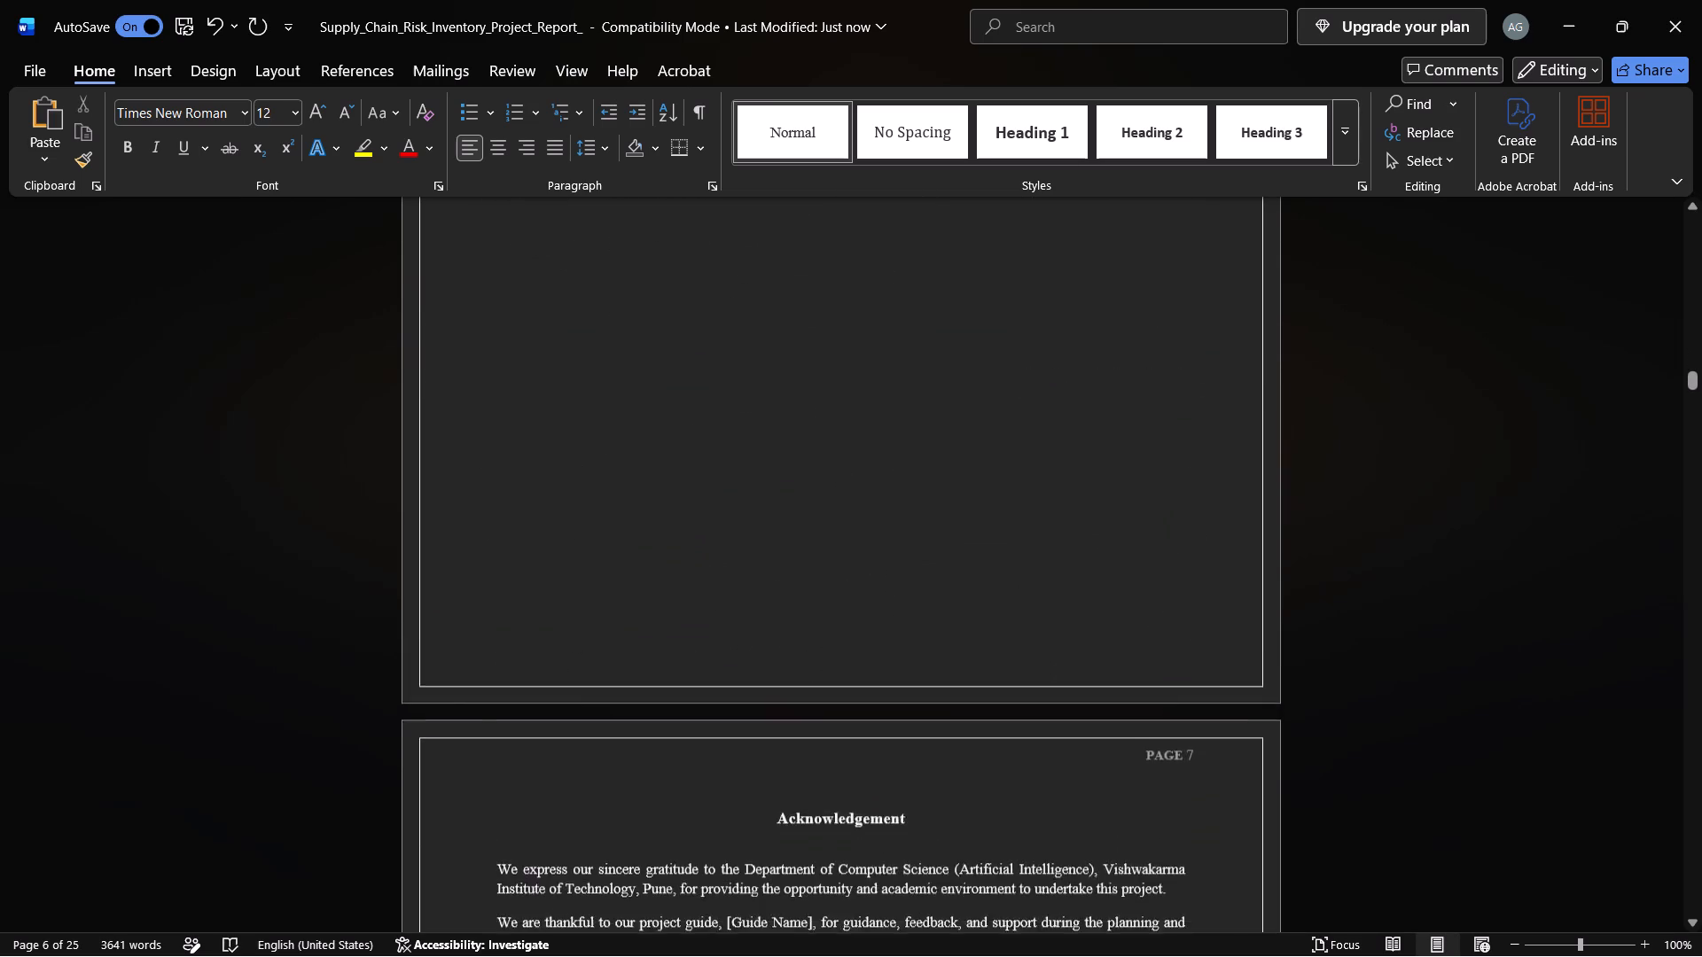
{"action": "scroll", "coordinate": [699, 811], "scroll_direction": "down", "scroll_amount": 20}
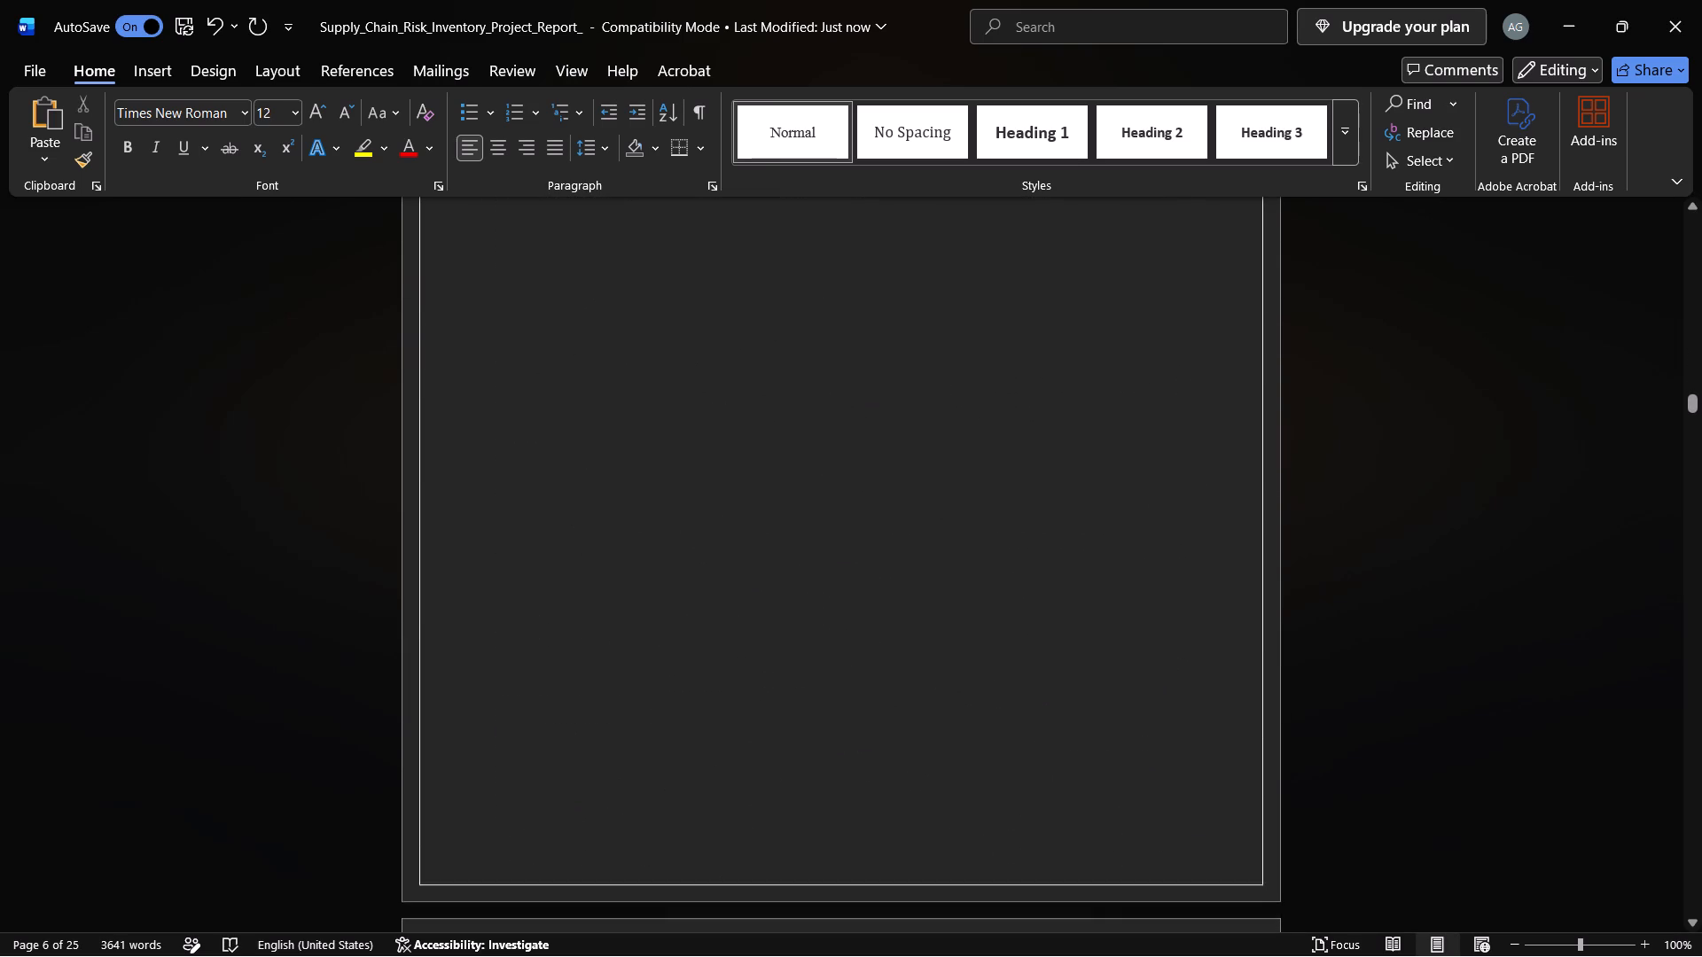
{"action": "scroll", "coordinate": [701, 806], "scroll_direction": "down", "scroll_amount": 11}
{"action": "scroll", "coordinate": [701, 806], "scroll_direction": "up", "scroll_amount": 14}
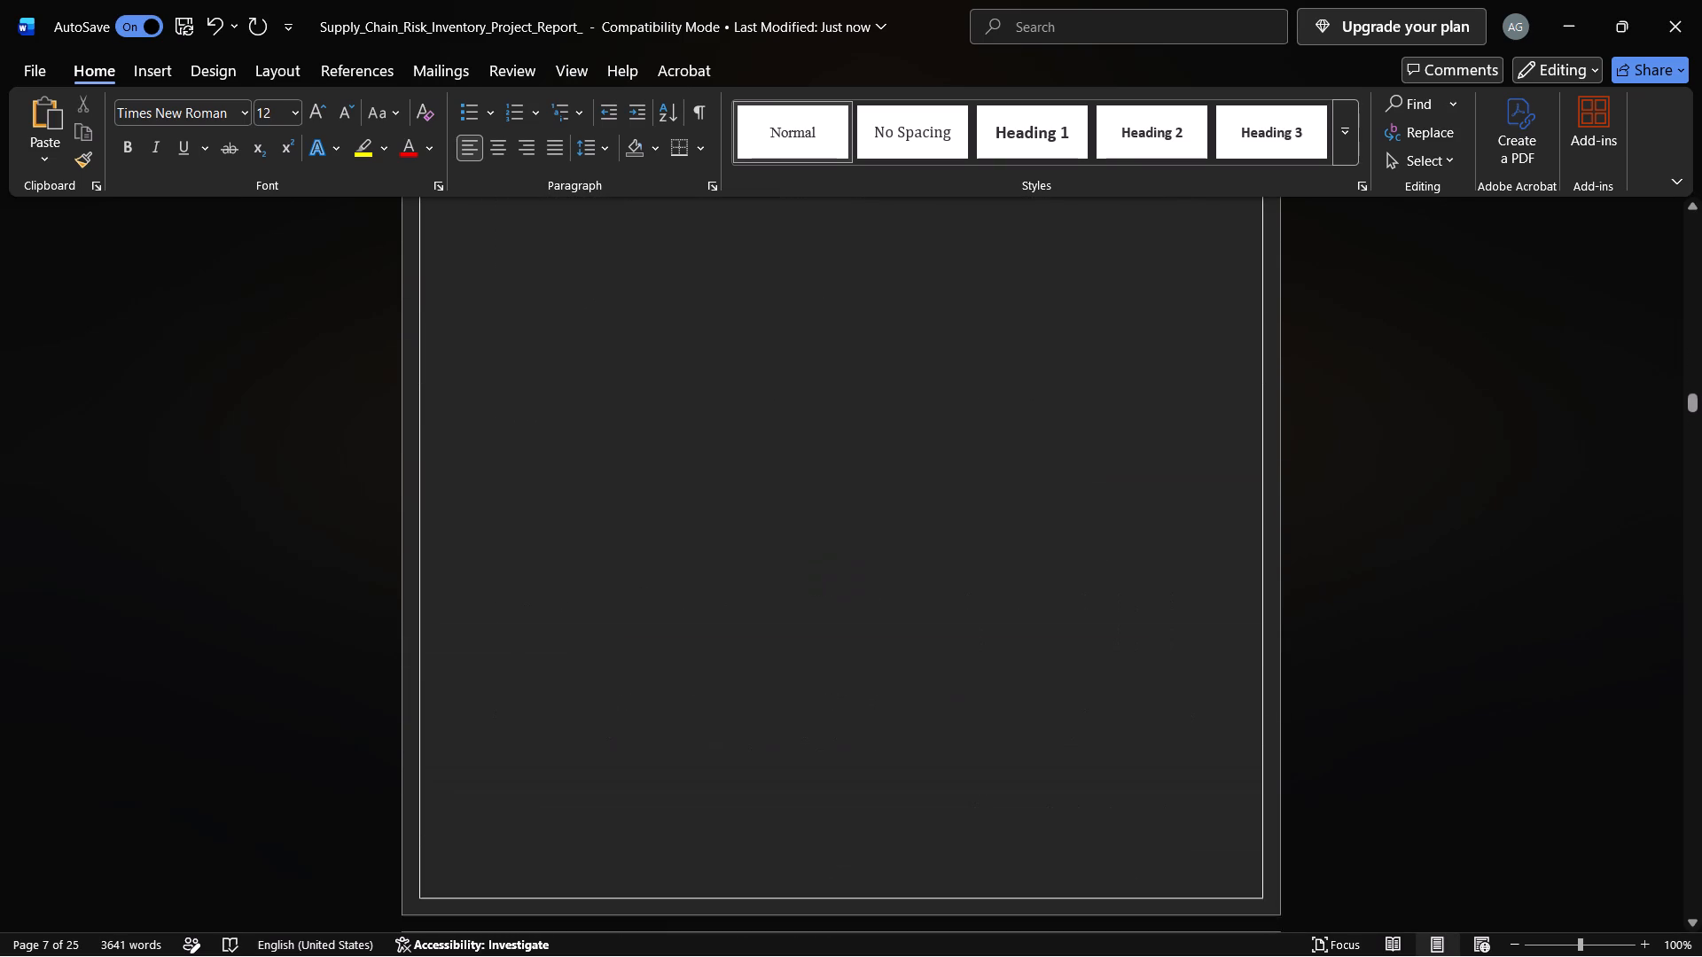
{"action": "scroll", "coordinate": [701, 808], "scroll_direction": "up", "scroll_amount": 20}
{"action": "scroll", "coordinate": [701, 808], "scroll_direction": "up", "scroll_amount": 20}
{"action": "scroll", "coordinate": [701, 808], "scroll_direction": "up", "scroll_amount": 5}
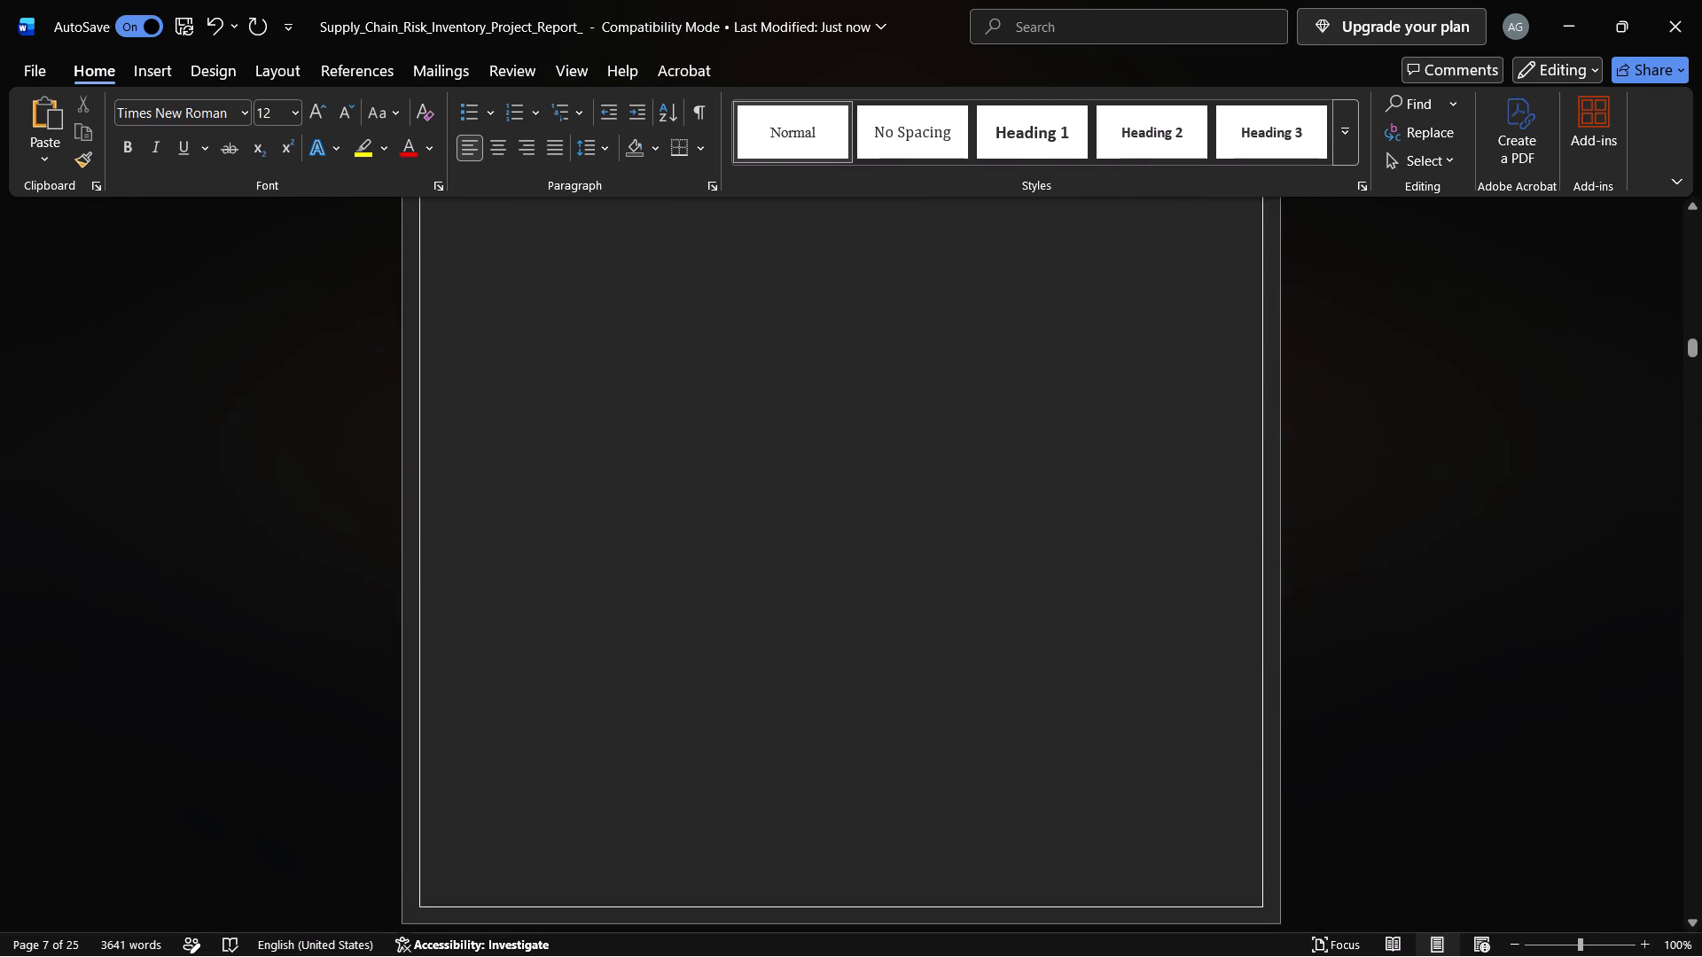
{"action": "scroll", "coordinate": [701, 808], "scroll_direction": "up", "scroll_amount": 20}
{"action": "scroll", "coordinate": [701, 808], "scroll_direction": "up", "scroll_amount": 7}
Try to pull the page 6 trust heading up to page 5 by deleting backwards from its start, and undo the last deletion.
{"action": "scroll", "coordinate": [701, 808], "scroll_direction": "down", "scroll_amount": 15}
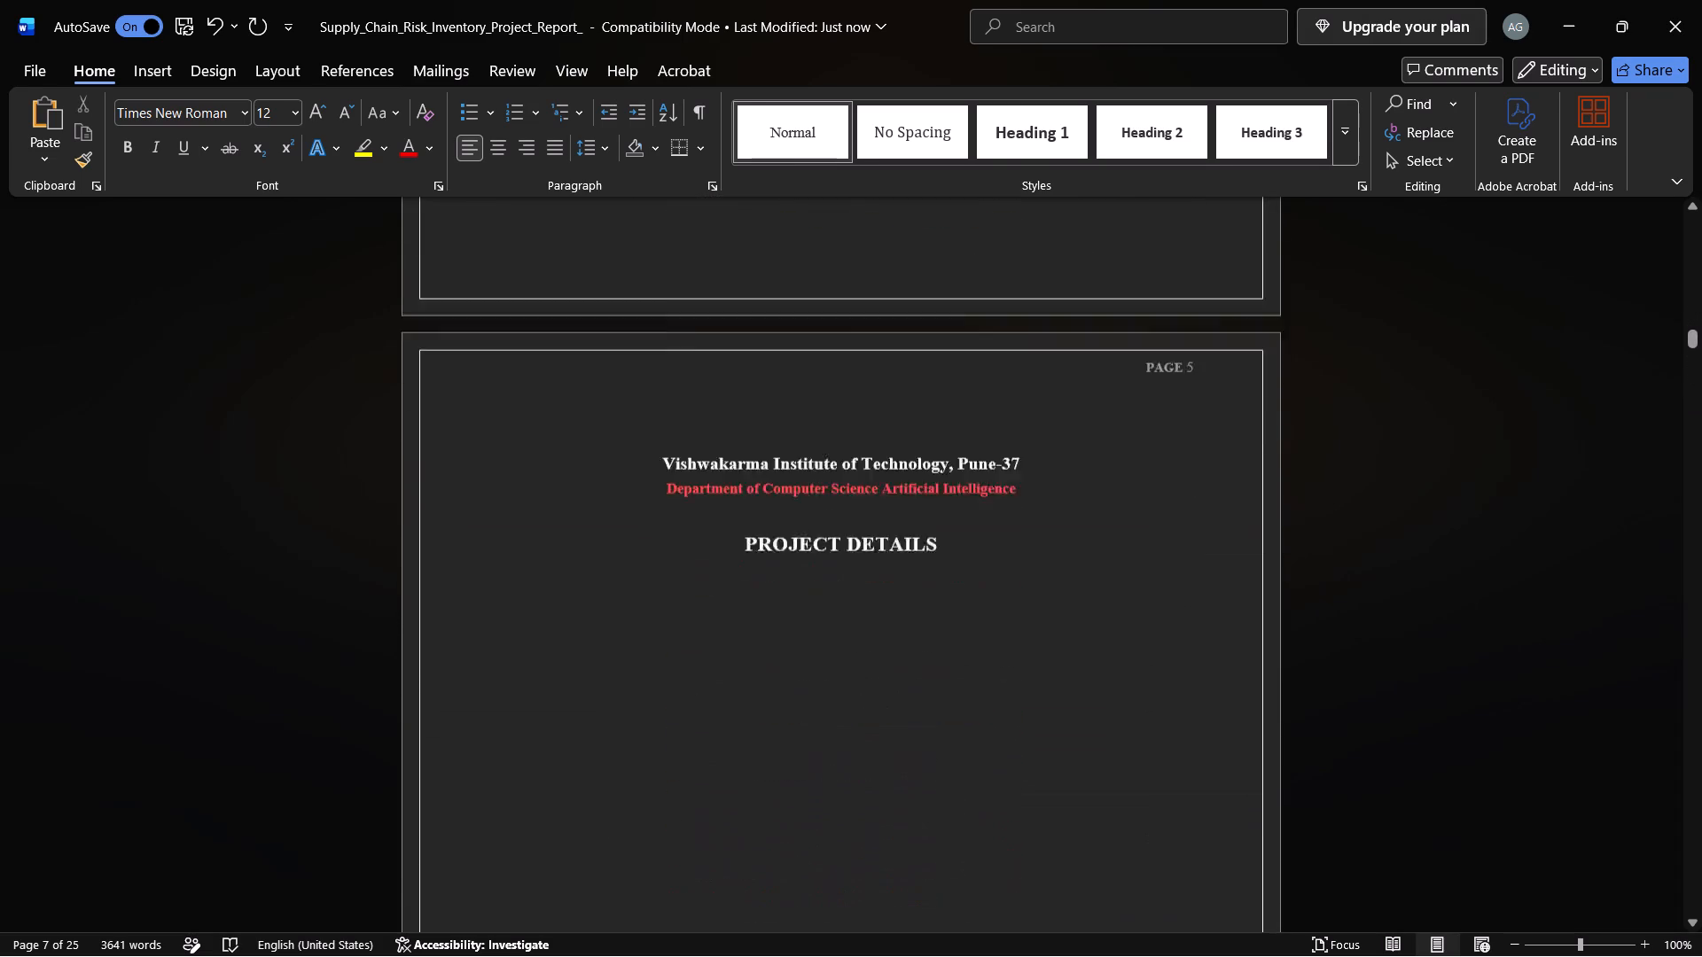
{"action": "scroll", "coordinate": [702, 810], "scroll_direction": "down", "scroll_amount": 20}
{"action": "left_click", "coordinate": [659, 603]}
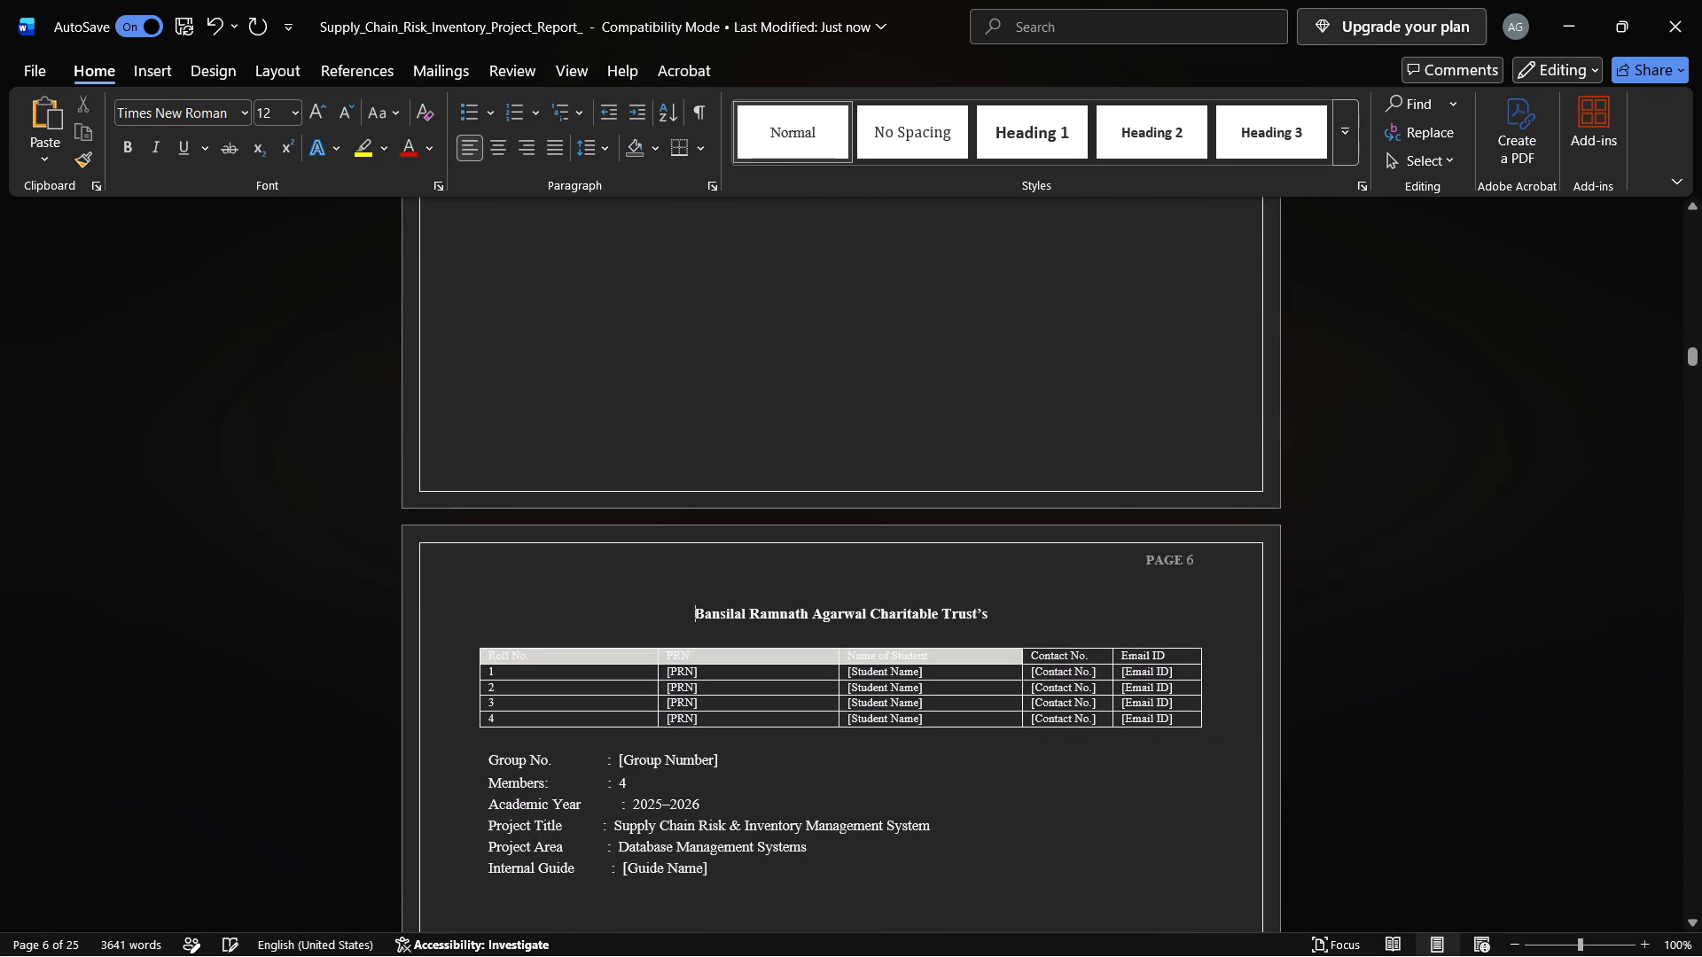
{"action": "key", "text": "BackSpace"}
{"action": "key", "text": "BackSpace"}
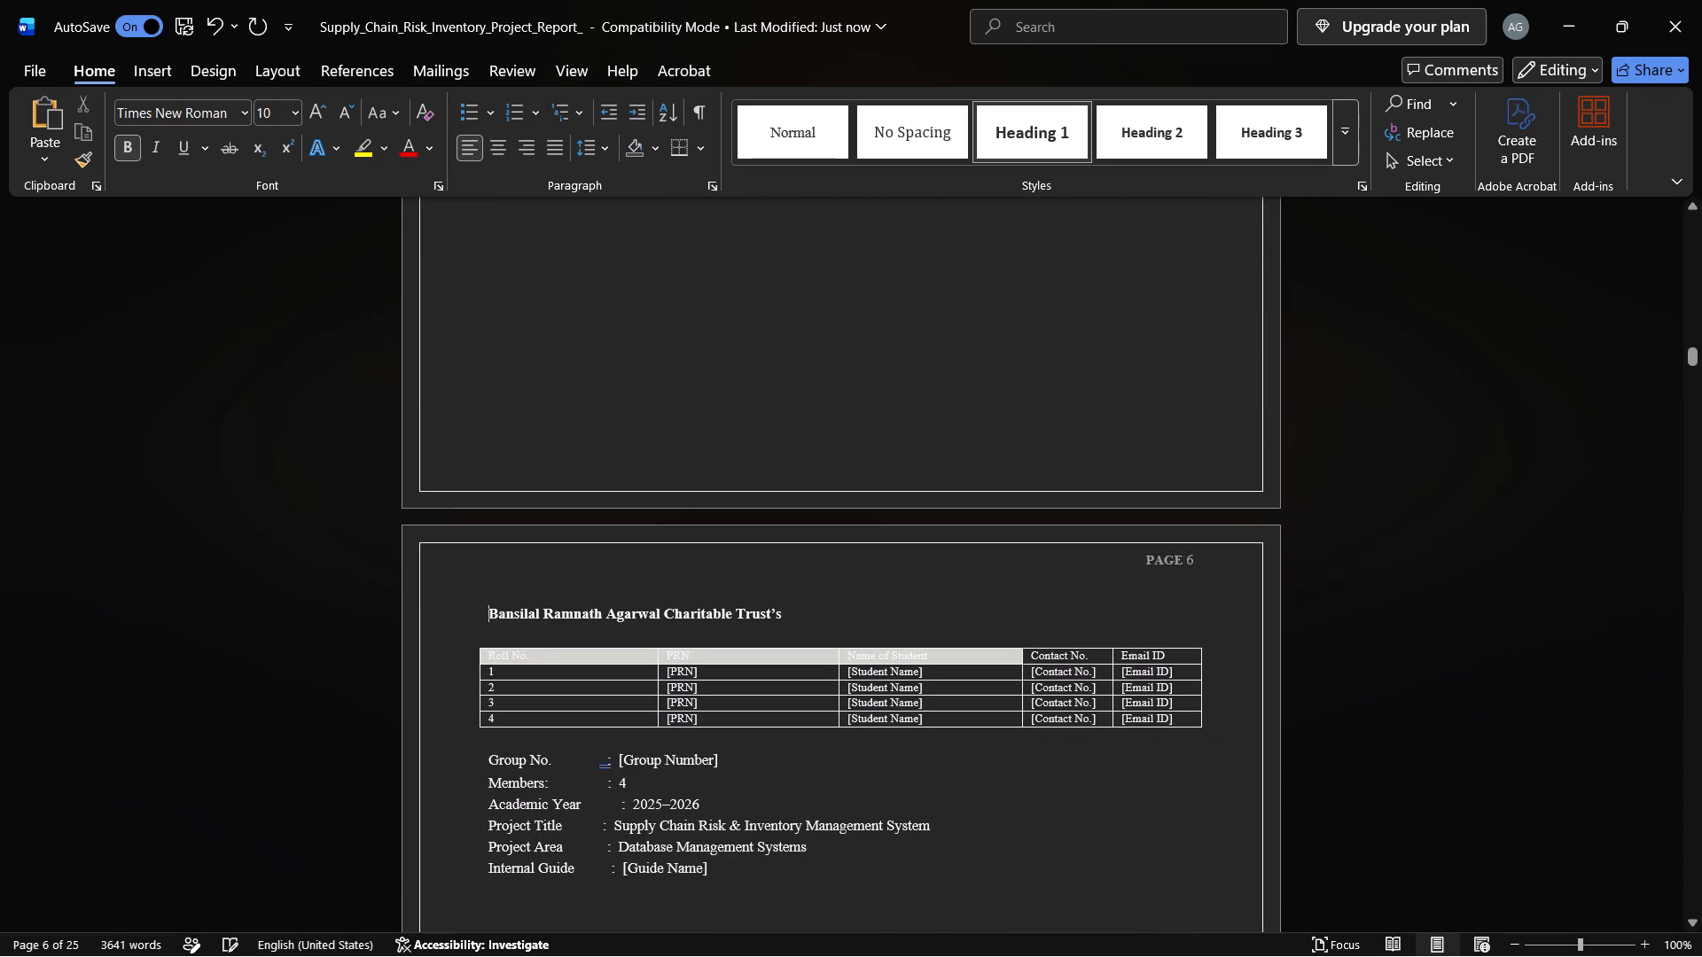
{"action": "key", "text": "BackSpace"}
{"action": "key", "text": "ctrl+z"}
Insert 16 blank lines after the "PROJECT DETAILS" heading on page 5.
{"action": "scroll", "coordinate": [871, 595], "scroll_direction": "up", "scroll_amount": 5}
{"action": "left_click", "coordinate": [837, 712]}
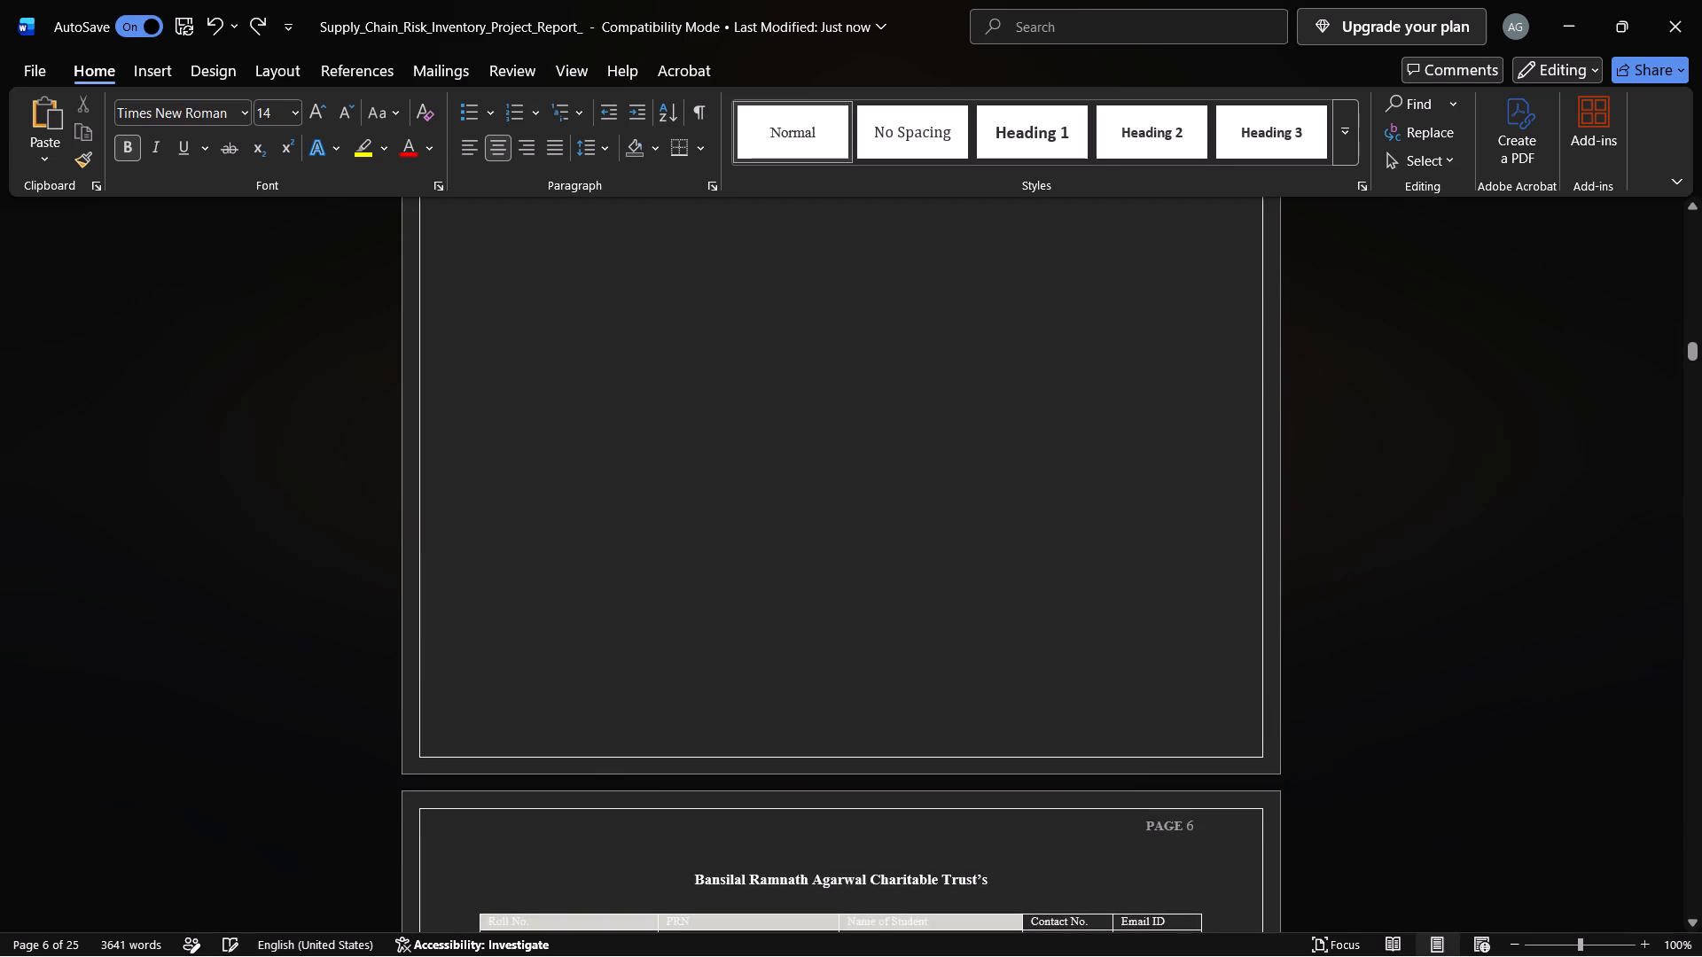
{"action": "scroll", "coordinate": [836, 708], "scroll_direction": "up", "scroll_amount": 10}
{"action": "left_click", "coordinate": [988, 297]}
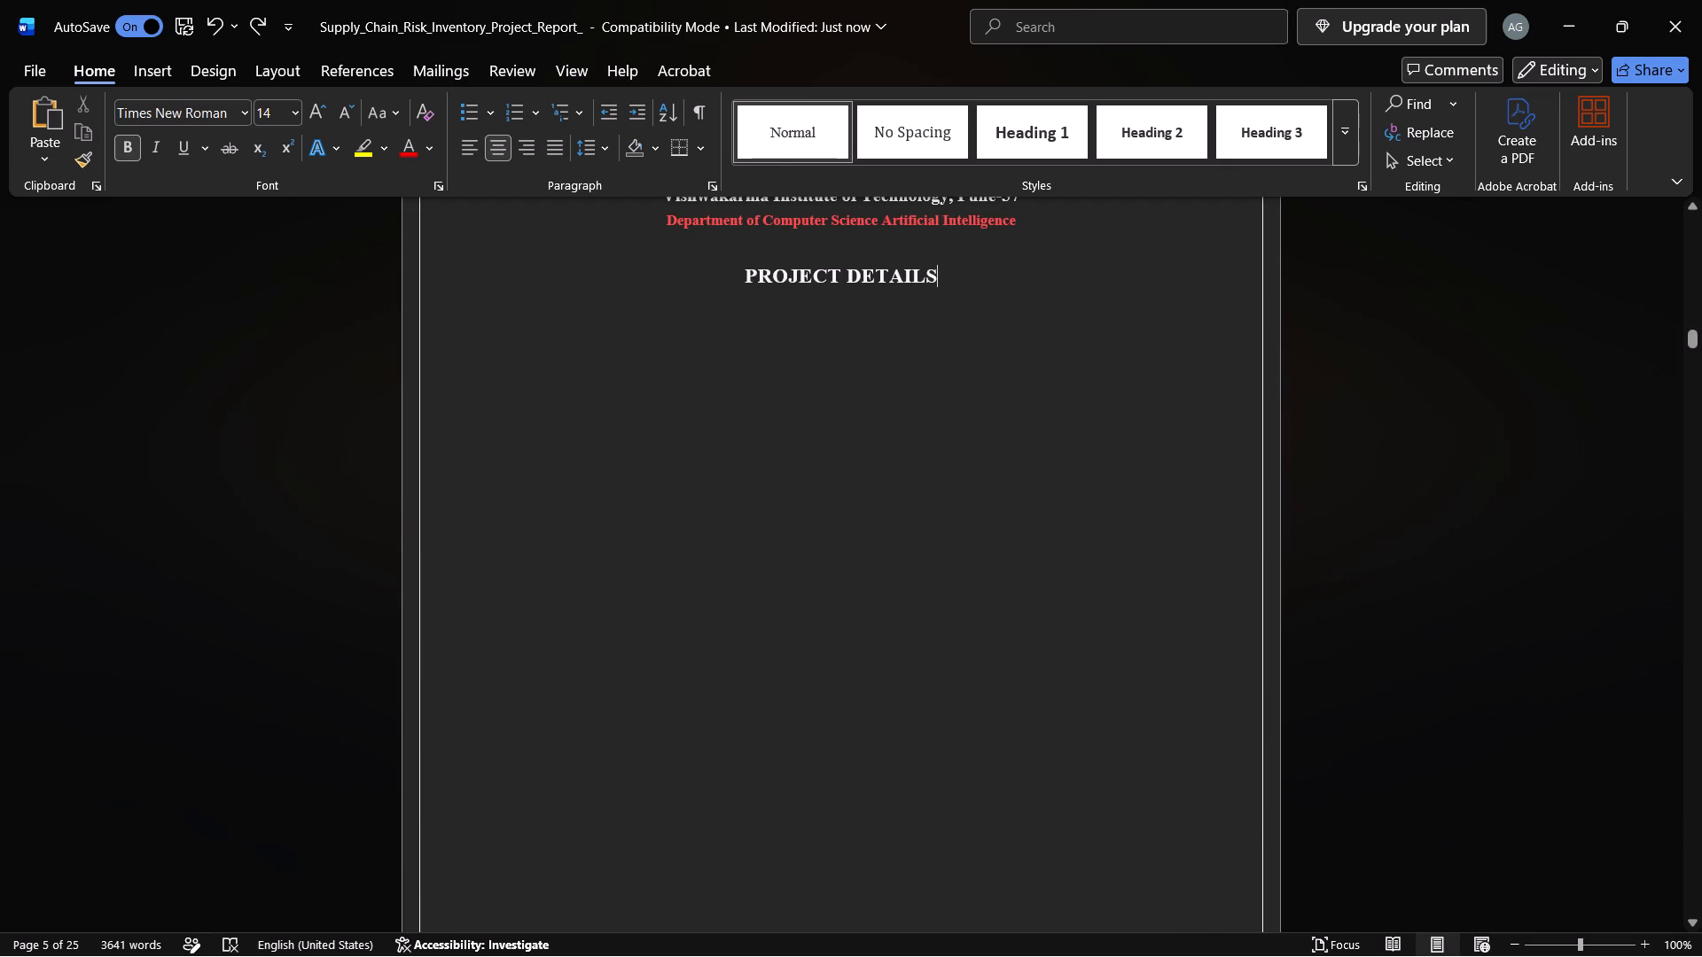
{"action": "key", "text": "Return"}
{"action": "key", "text": "Return"}
{"action": "key", "text": "Return"}
{"action": "key", "text": "Return"}
{"action": "key", "text": "Return"}
{"action": "key", "text": "Return"}
{"action": "key", "text": "Return"}
{"action": "key", "text": "Return"}
{"action": "key", "text": "Return"}
{"action": "key", "text": "Return"}
{"action": "key", "text": "Return"}
{"action": "key", "text": "Return"}
{"action": "key", "text": "Return"}
{"action": "key", "text": "Return"}
{"action": "key", "text": "Return"}
{"action": "key", "text": "Return"}
{"action": "scroll", "coordinate": [992, 302], "scroll_direction": "down", "scroll_amount": 6}
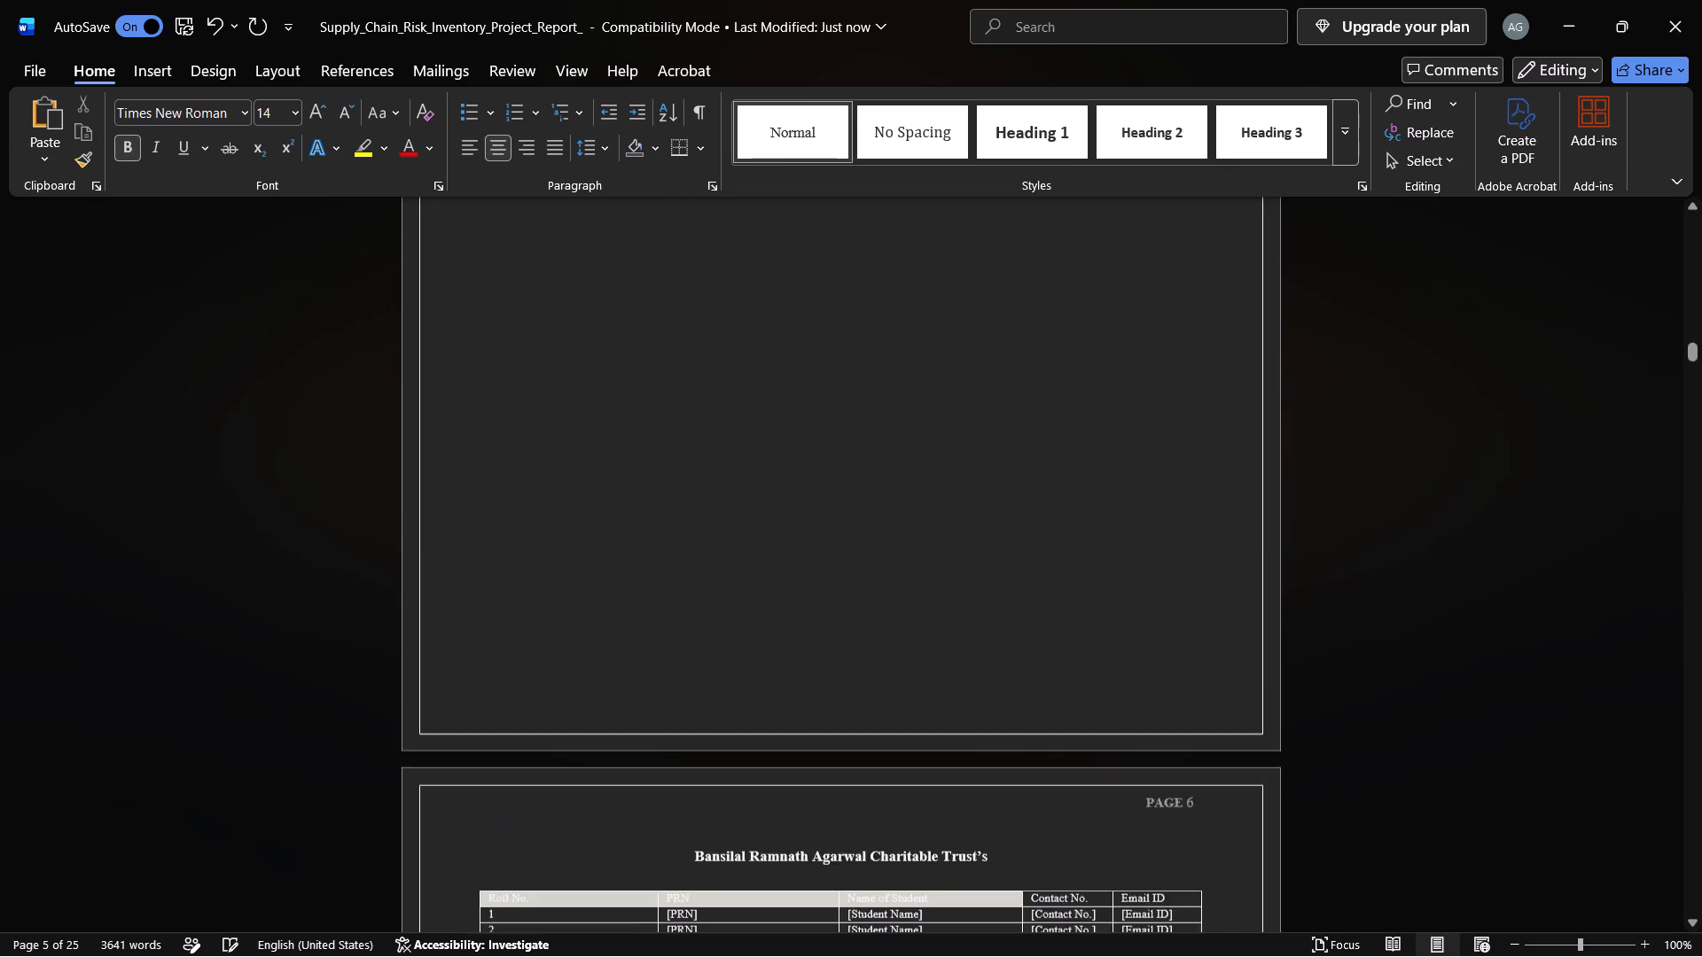
{"action": "scroll", "coordinate": [990, 305], "scroll_direction": "down", "scroll_amount": 4}
{"action": "scroll", "coordinate": [990, 305], "scroll_direction": "up", "scroll_amount": 3}
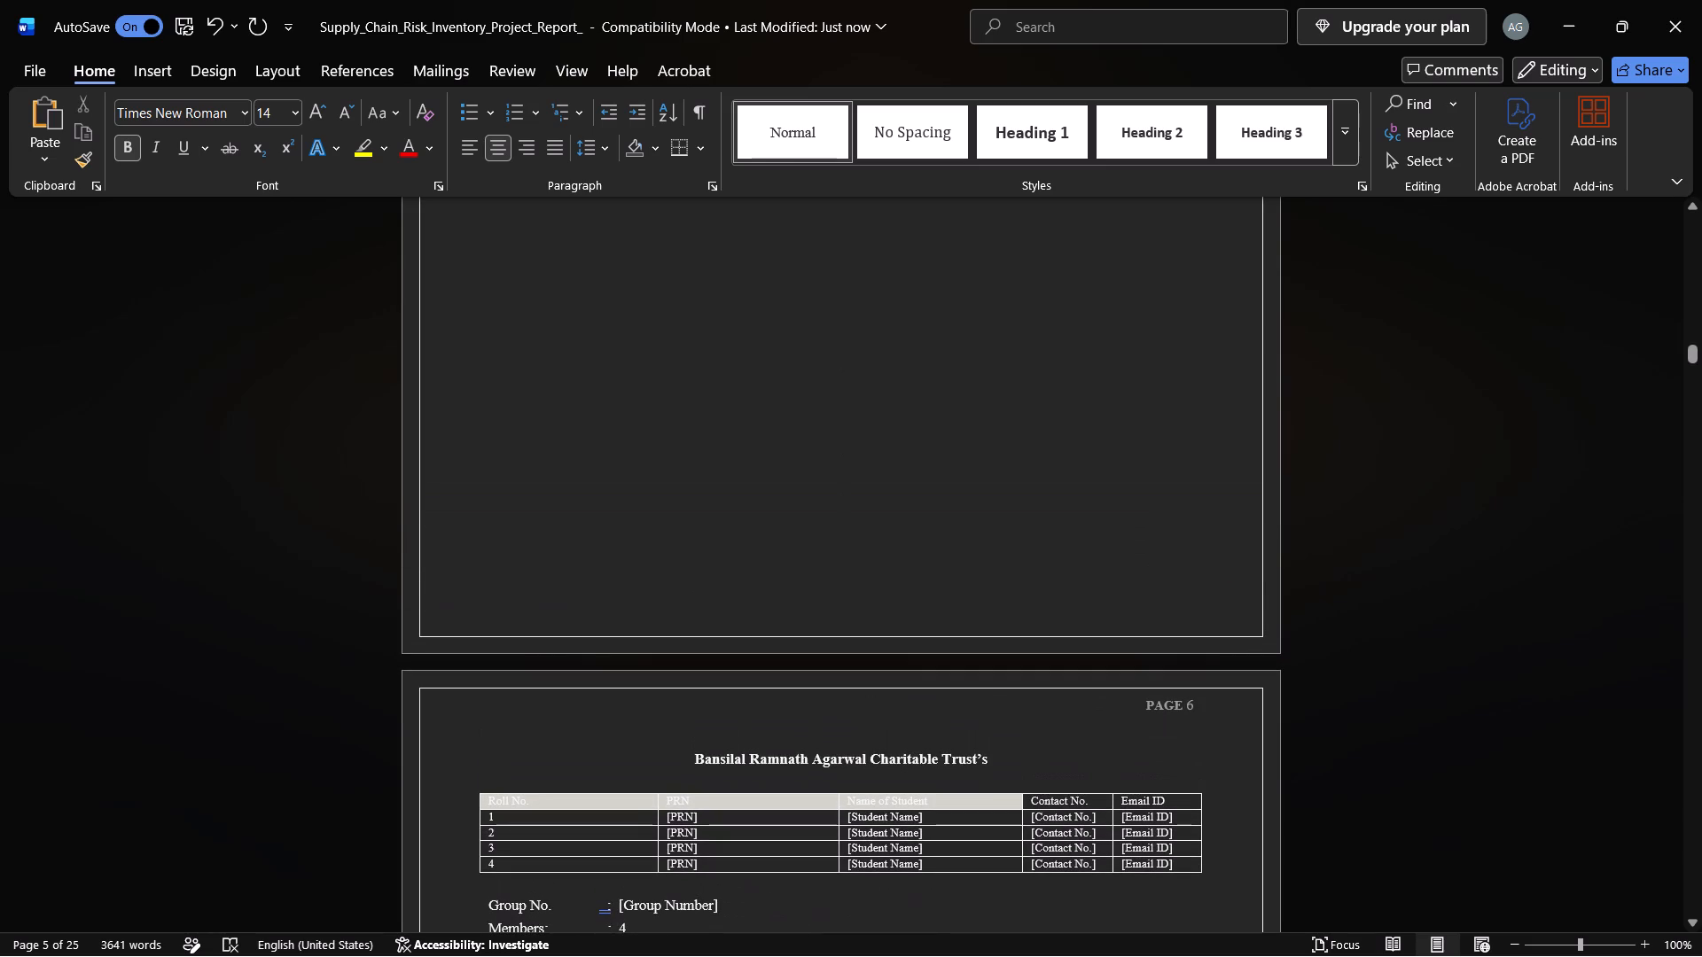
{"action": "key", "text": "Return"}
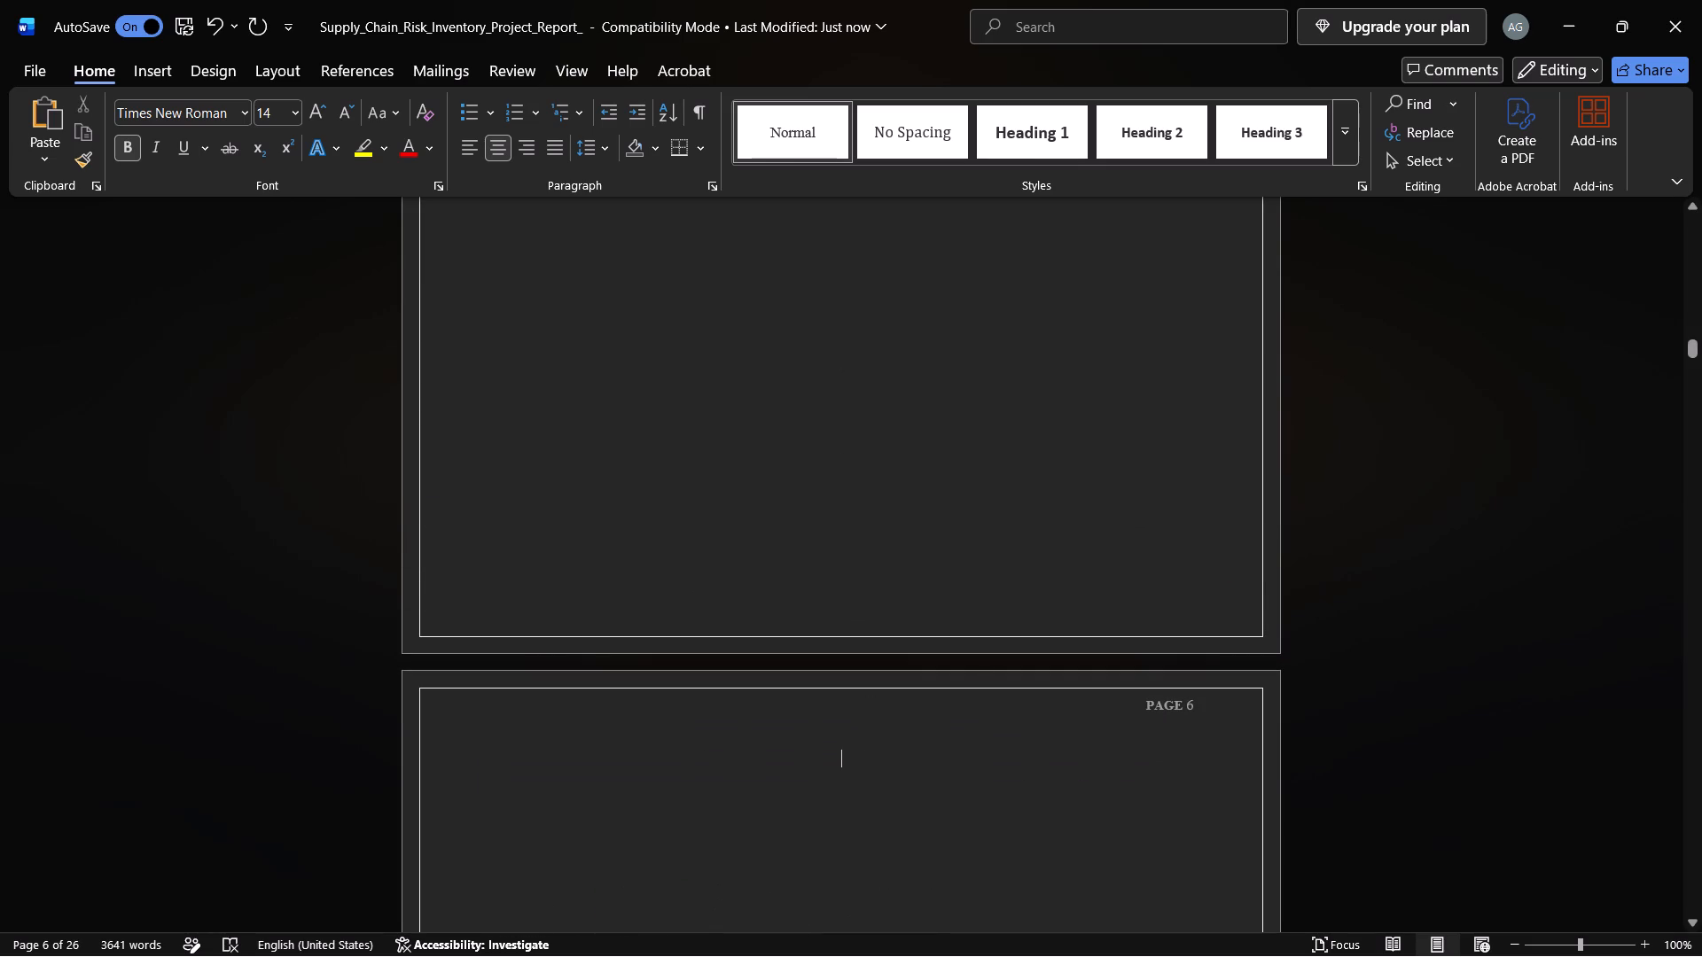
{"action": "key", "text": "BackSpace"}
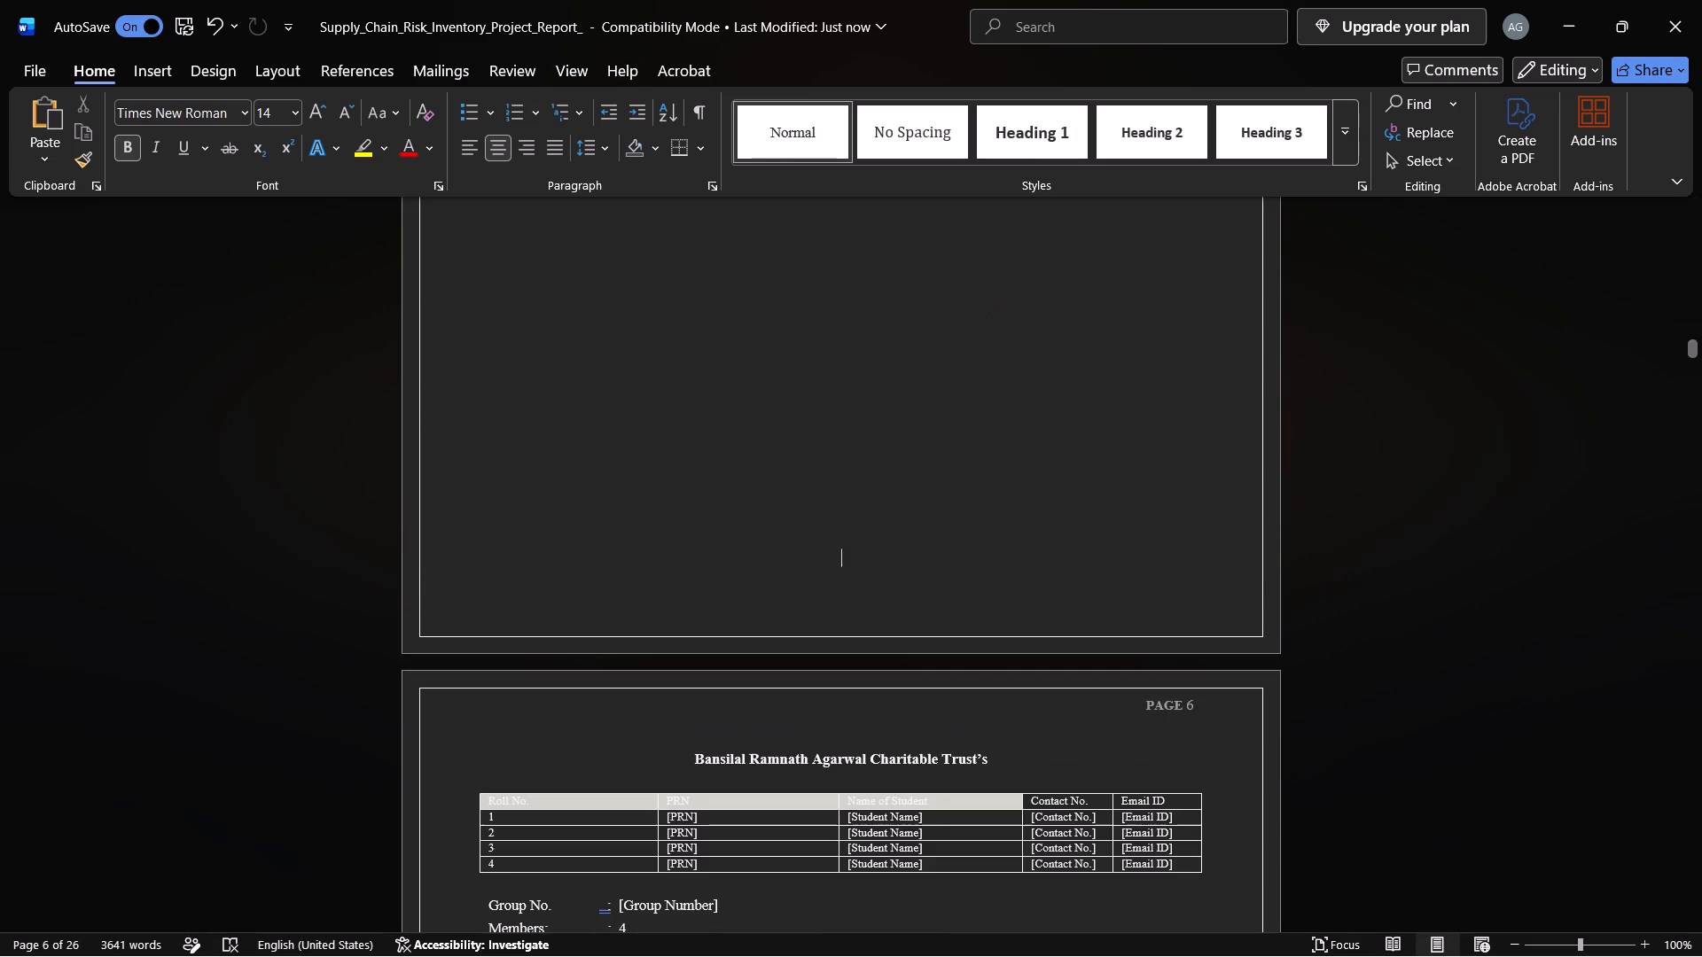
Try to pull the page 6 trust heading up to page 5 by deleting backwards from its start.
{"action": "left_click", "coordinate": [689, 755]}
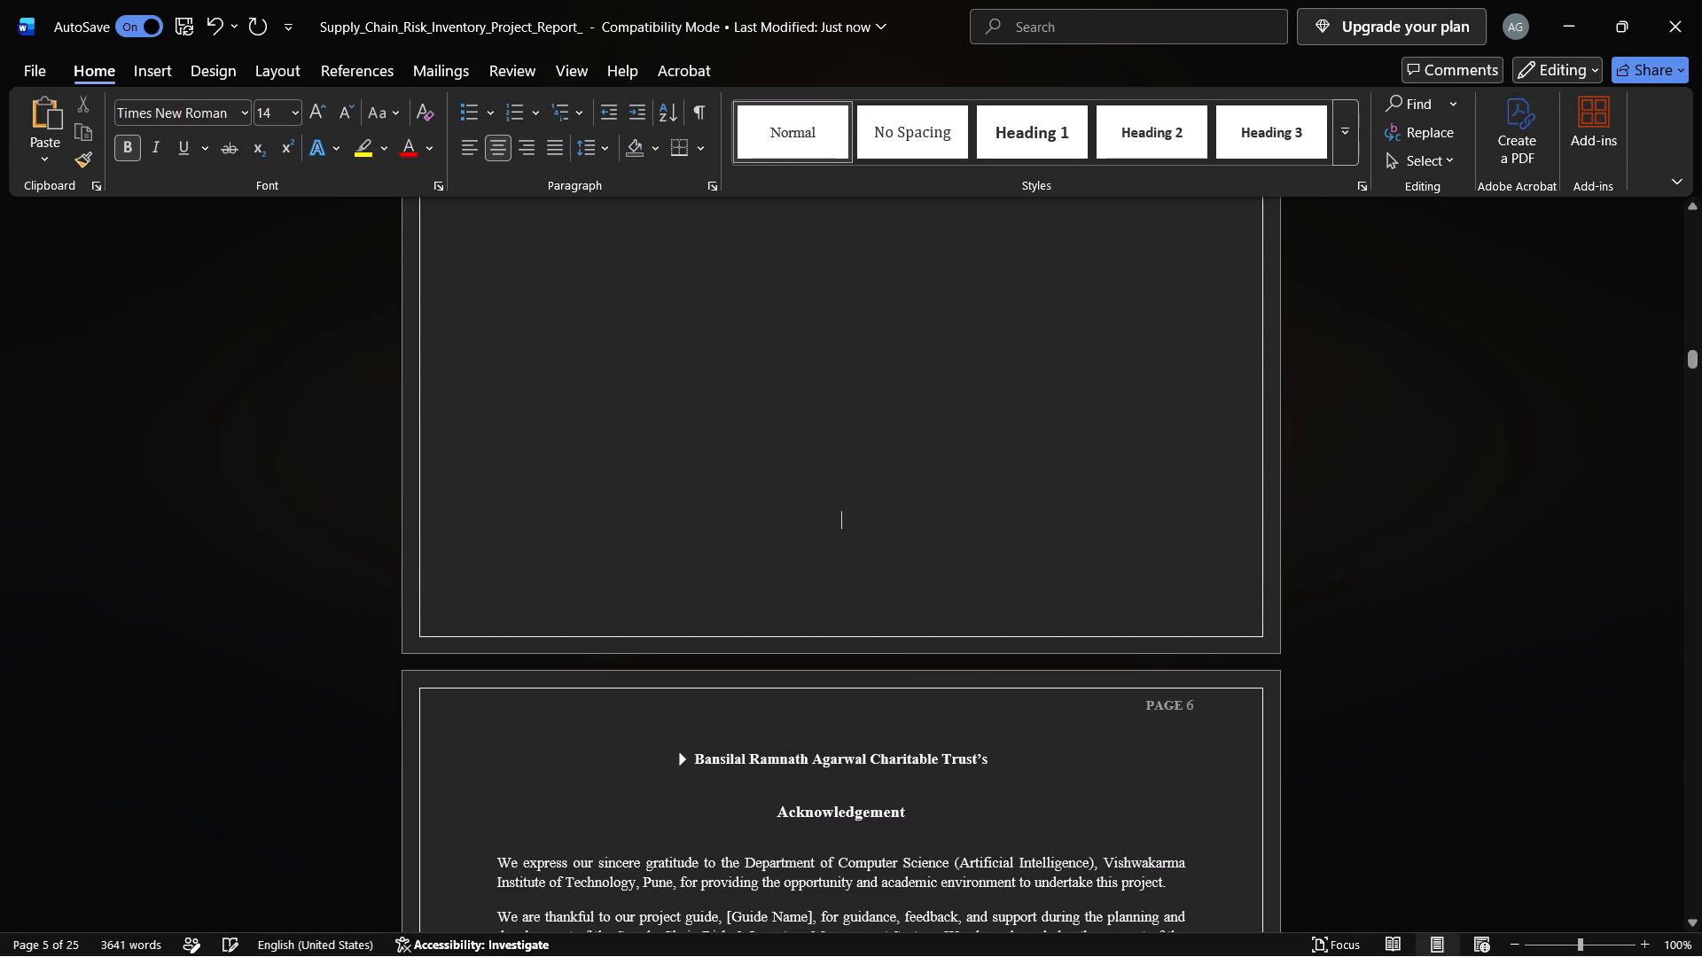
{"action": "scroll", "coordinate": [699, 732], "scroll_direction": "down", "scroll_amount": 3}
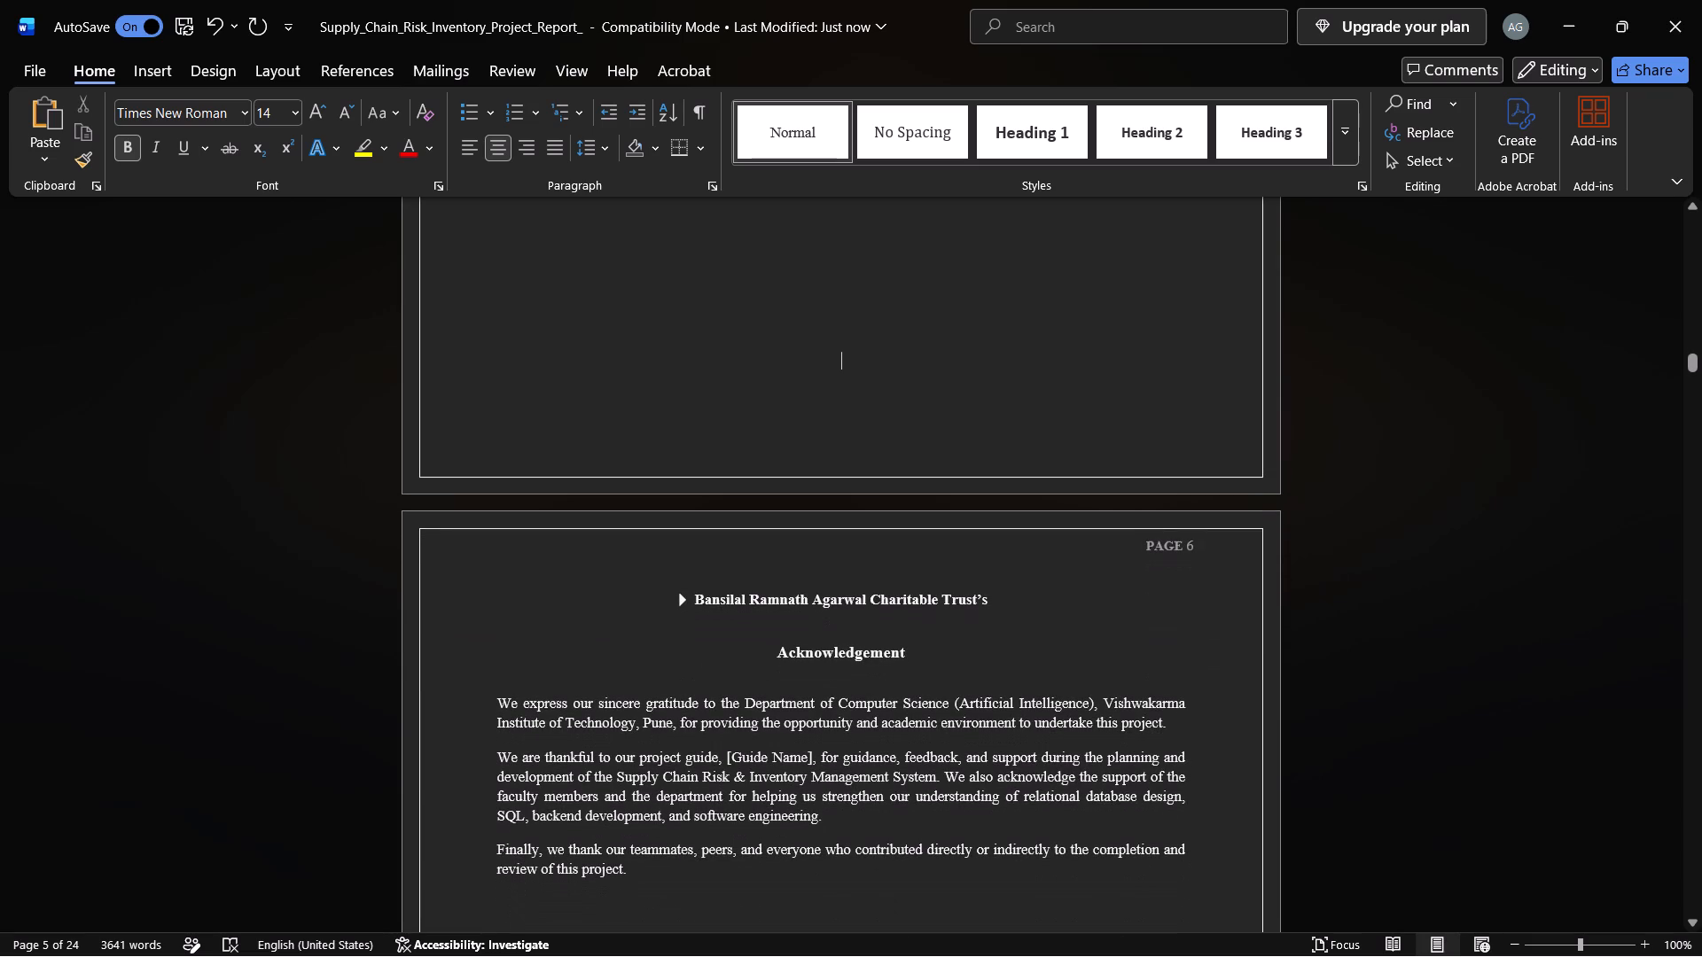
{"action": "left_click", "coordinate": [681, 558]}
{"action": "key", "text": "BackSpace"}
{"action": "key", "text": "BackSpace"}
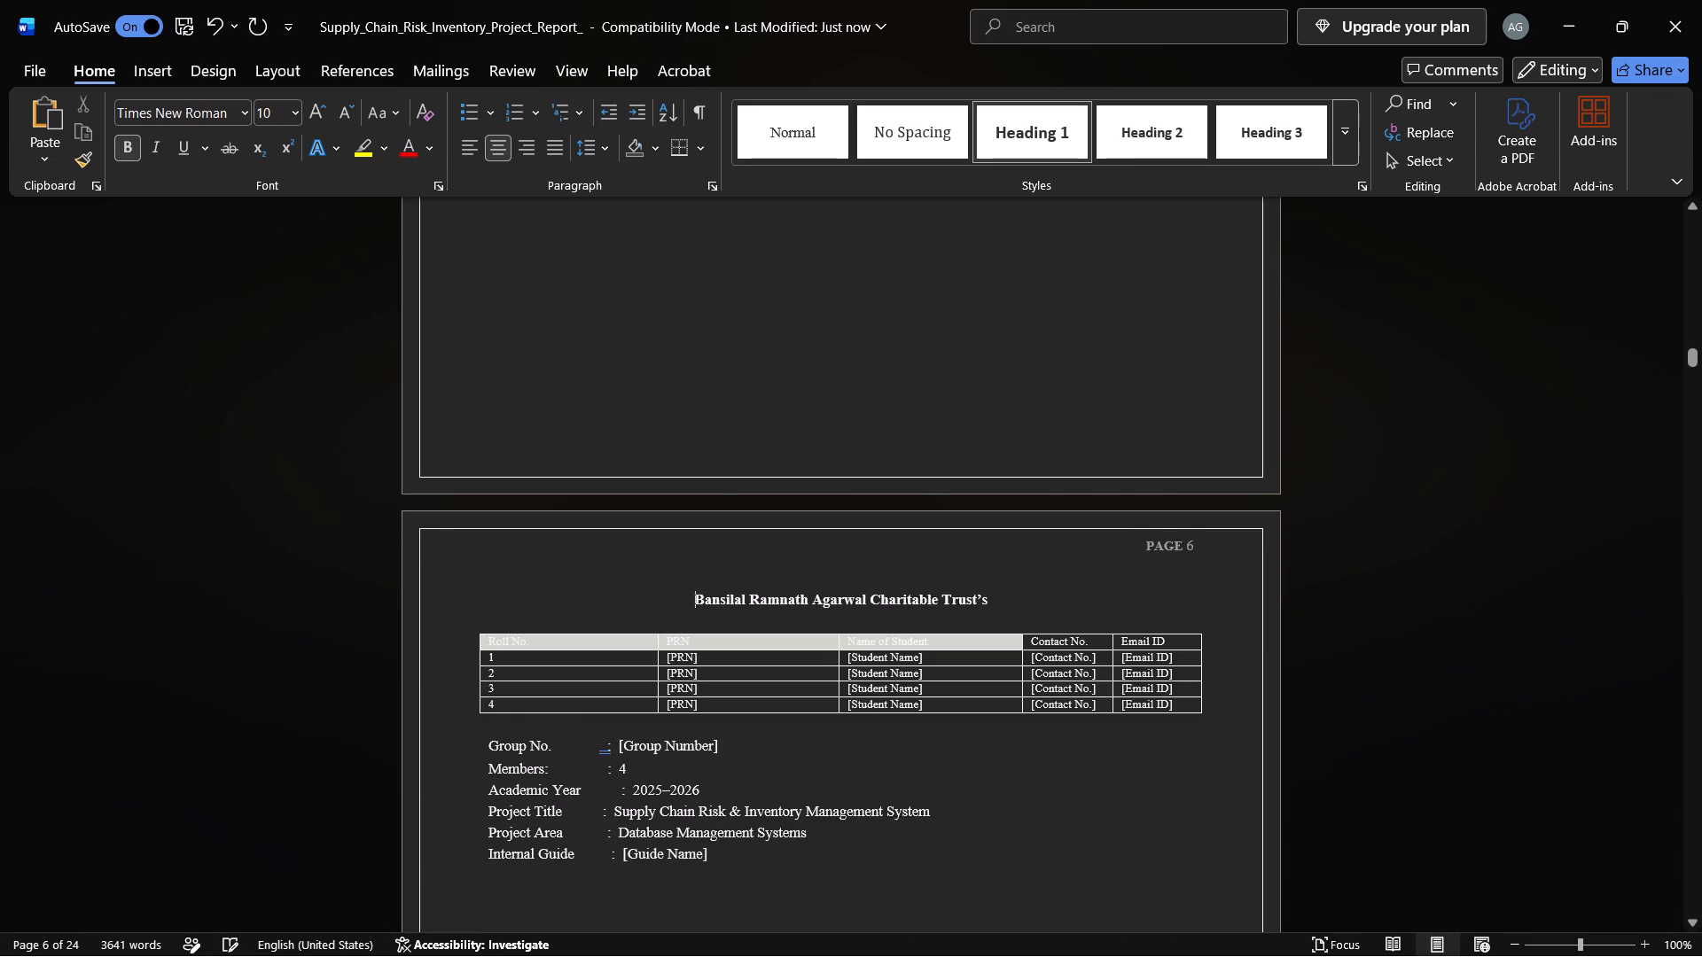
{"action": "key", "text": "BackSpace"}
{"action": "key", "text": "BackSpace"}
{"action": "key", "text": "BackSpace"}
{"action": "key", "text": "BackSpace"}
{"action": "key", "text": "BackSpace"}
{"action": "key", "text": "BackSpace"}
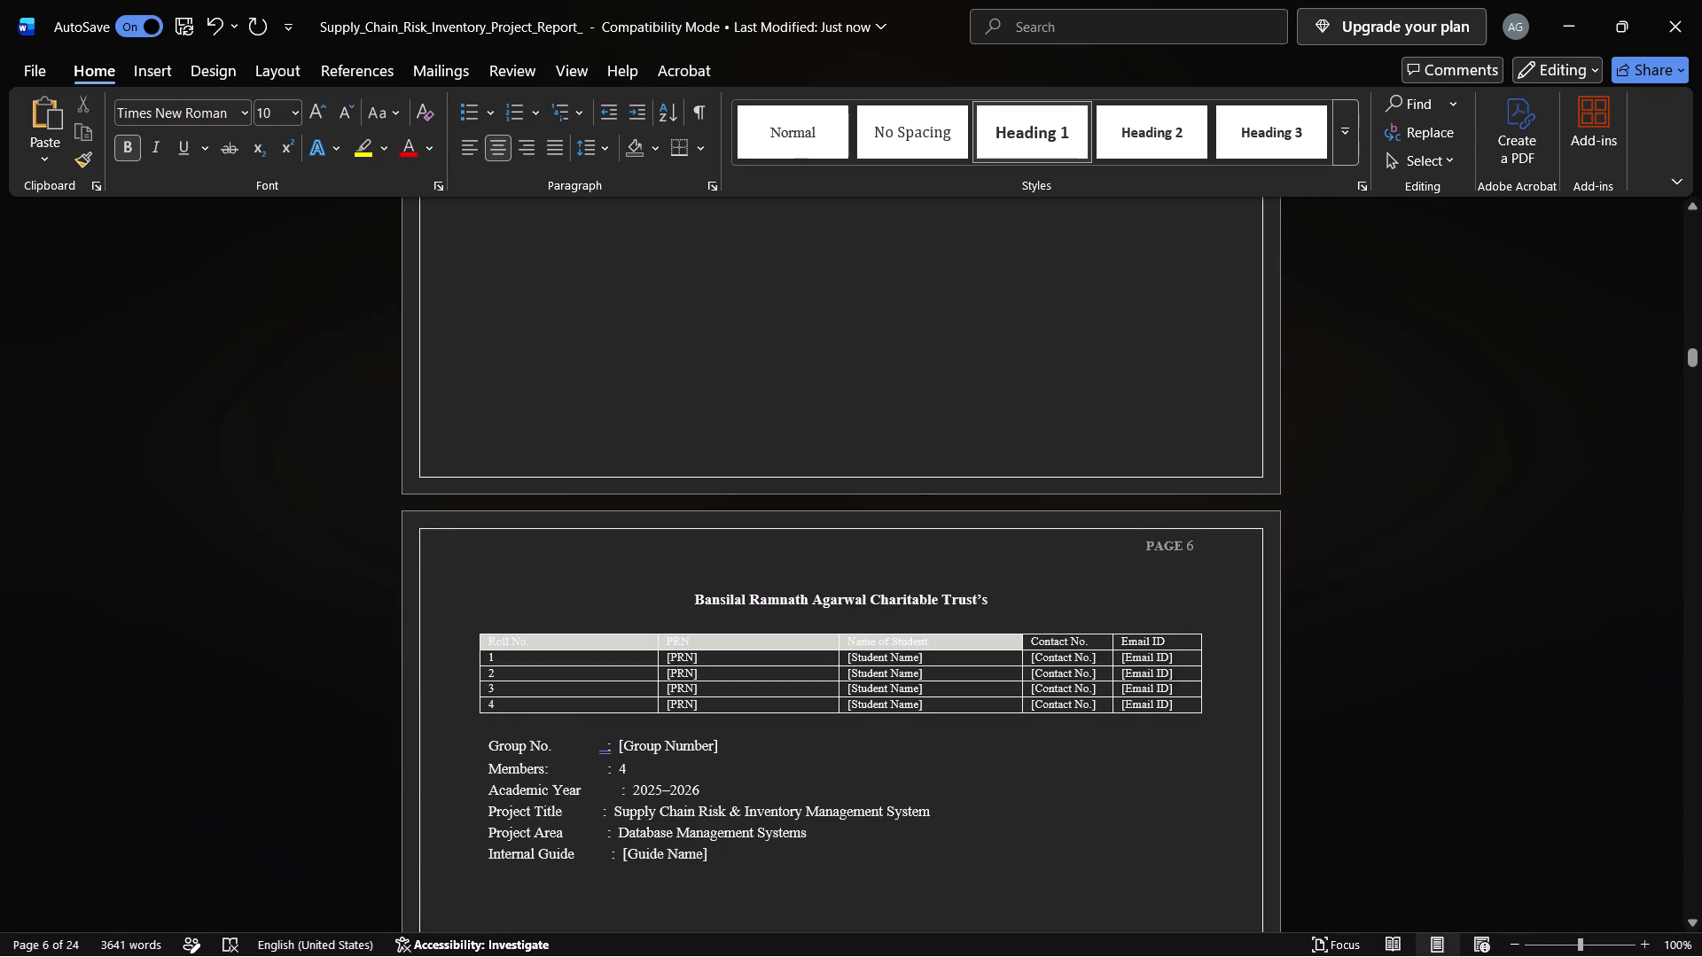
Examine the layout from the "PROJECT DETAILS" page back to page 3, and place the cursor on blank page 4.
{"action": "scroll", "coordinate": [1098, 567], "scroll_direction": "up", "scroll_amount": 17}
{"action": "scroll", "coordinate": [1098, 566], "scroll_direction": "up", "scroll_amount": 4}
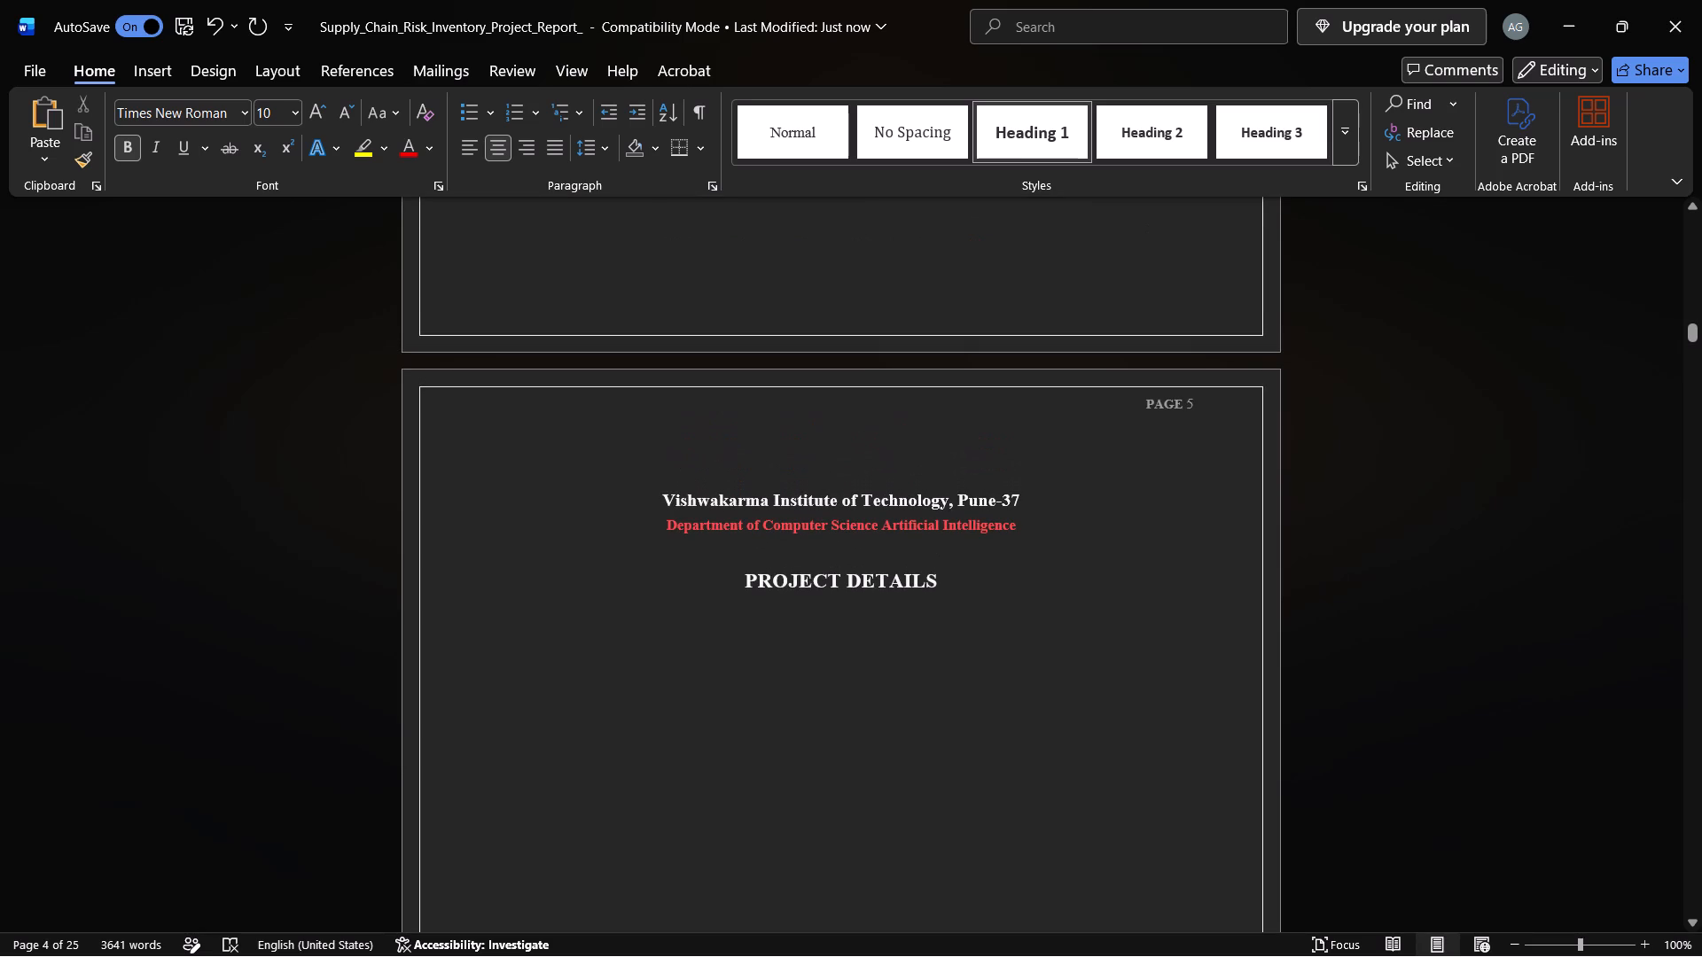
{"action": "scroll", "coordinate": [1097, 568], "scroll_direction": "up", "scroll_amount": 6}
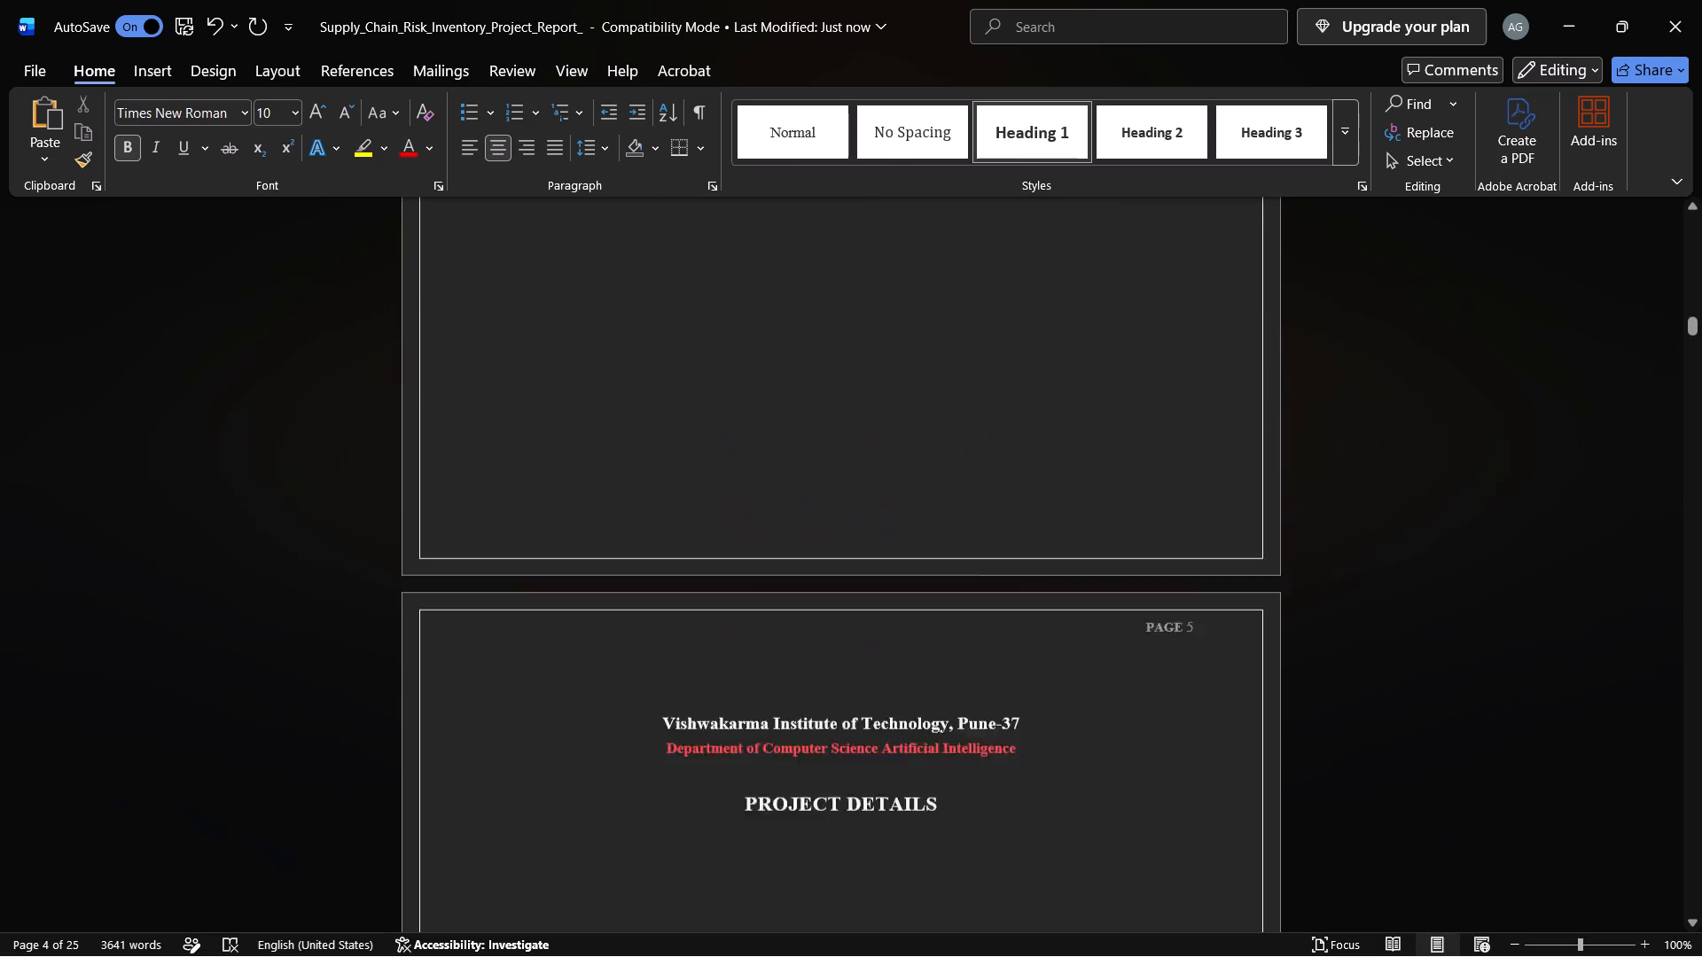
{"action": "scroll", "coordinate": [1097, 568], "scroll_direction": "up", "scroll_amount": 14}
{"action": "scroll", "coordinate": [1097, 568], "scroll_direction": "up", "scroll_amount": 14}
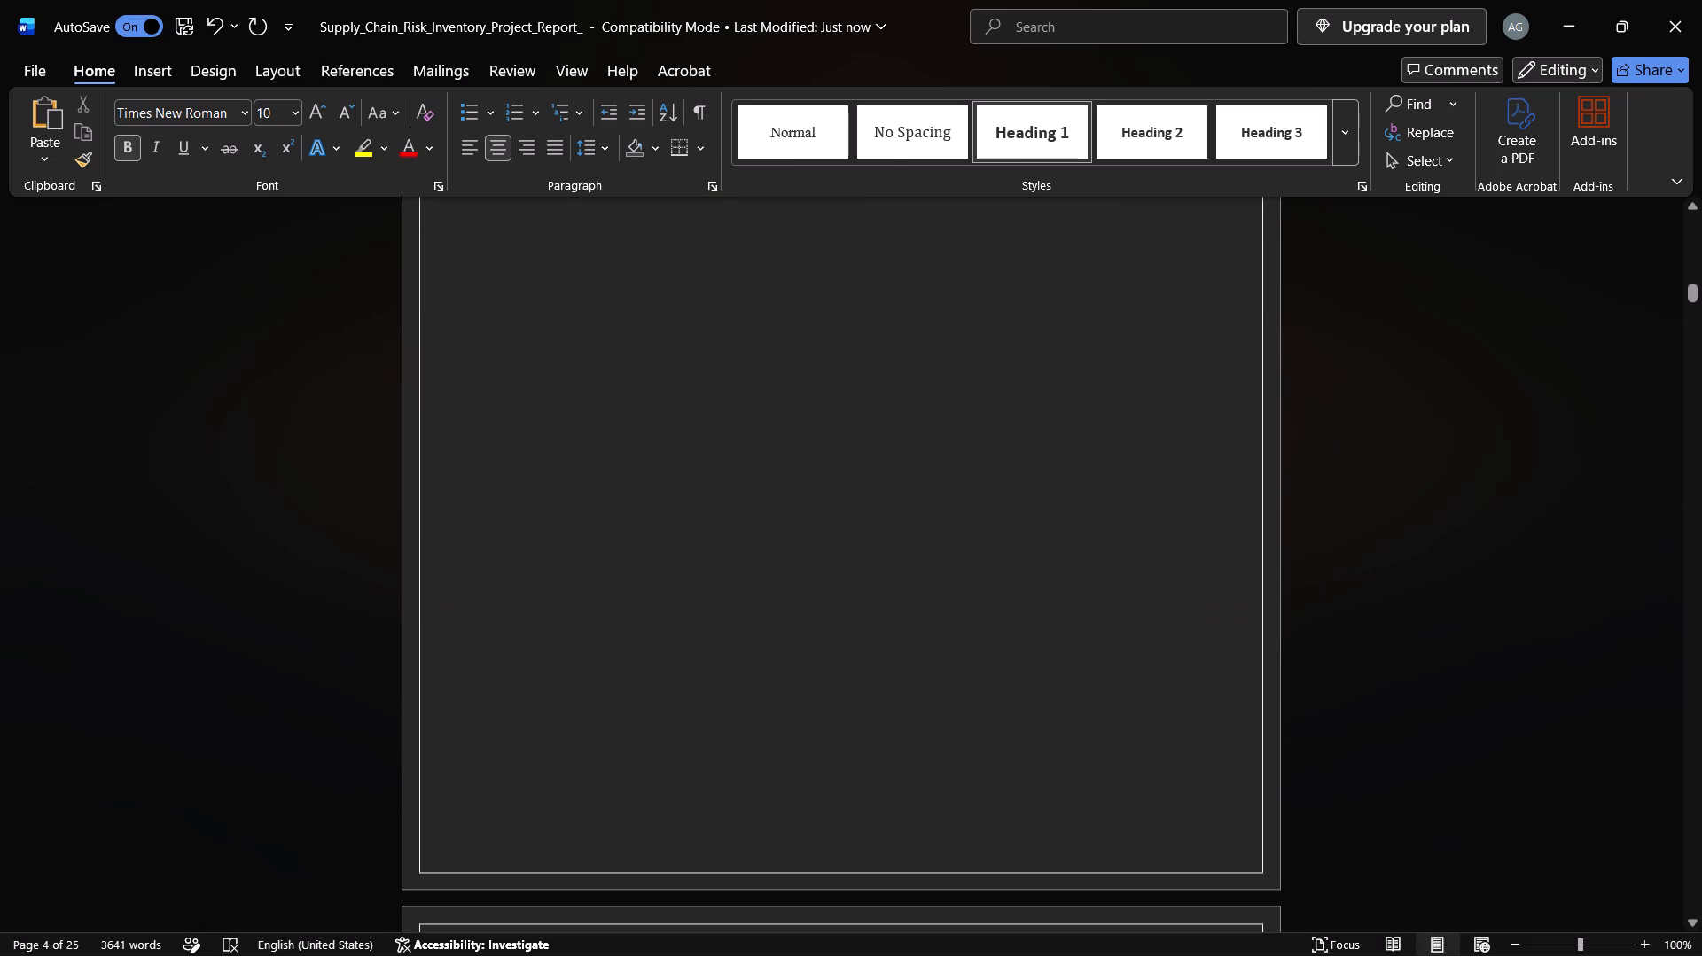
{"action": "scroll", "coordinate": [1097, 569], "scroll_direction": "up", "scroll_amount": 9}
{"action": "scroll", "coordinate": [1097, 569], "scroll_direction": "down", "scroll_amount": 18}
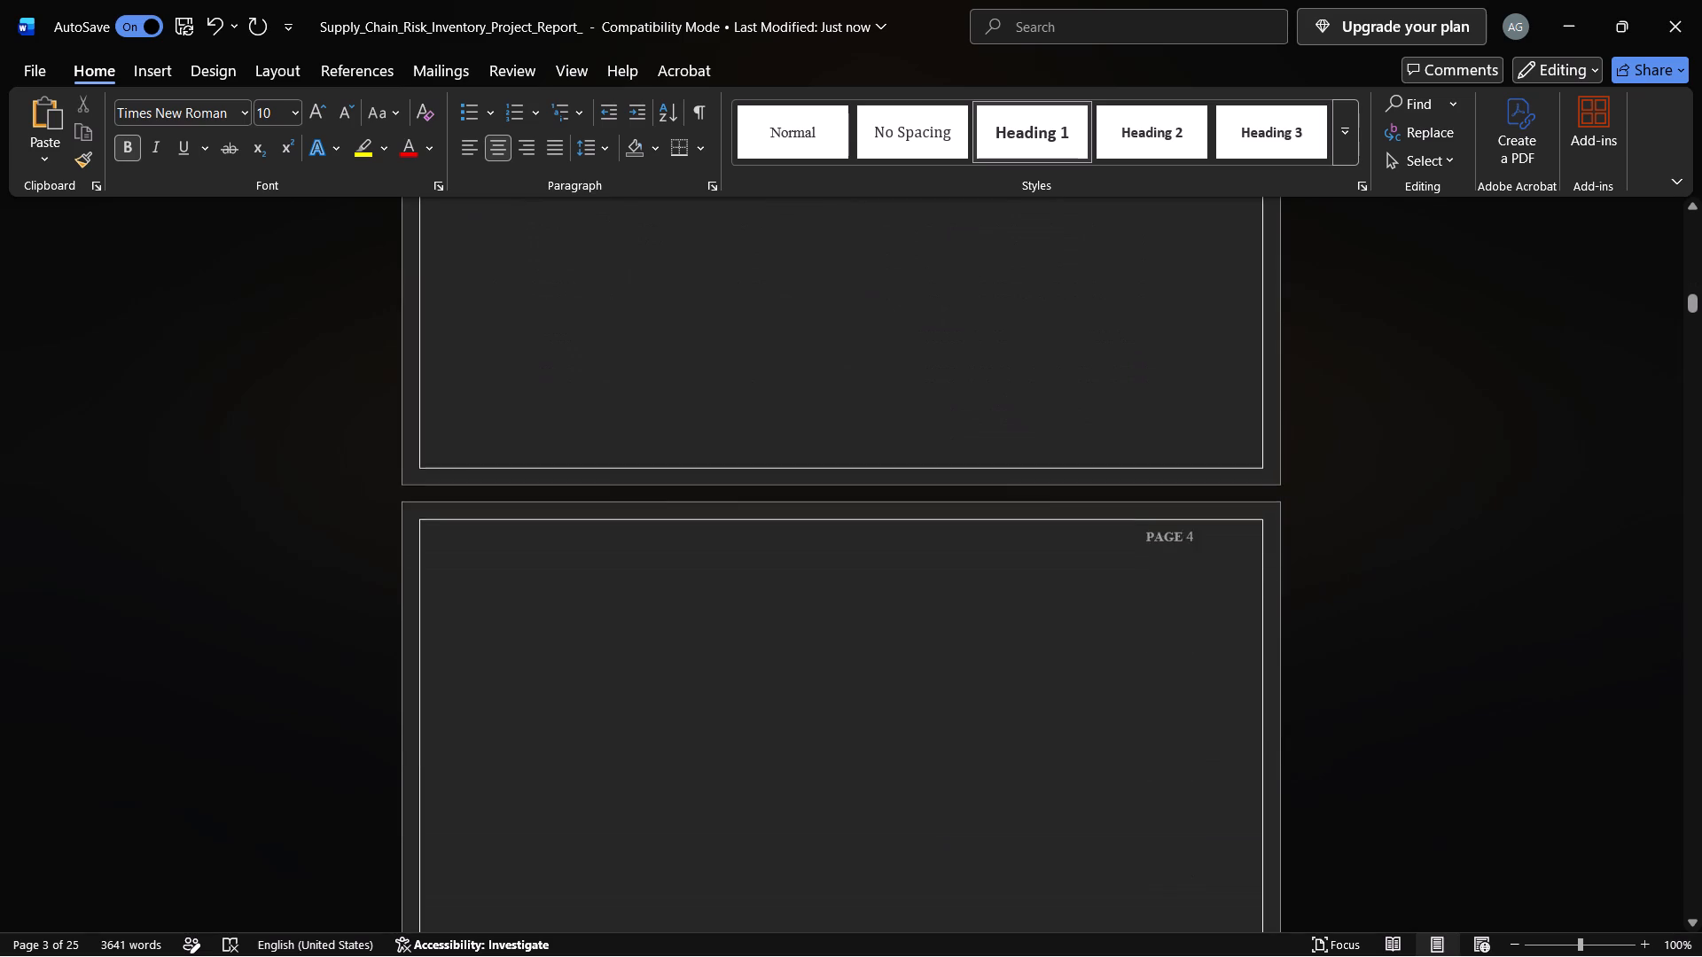
{"action": "scroll", "coordinate": [1097, 569], "scroll_direction": "down", "scroll_amount": 9}
{"action": "left_click", "coordinate": [1097, 569]}
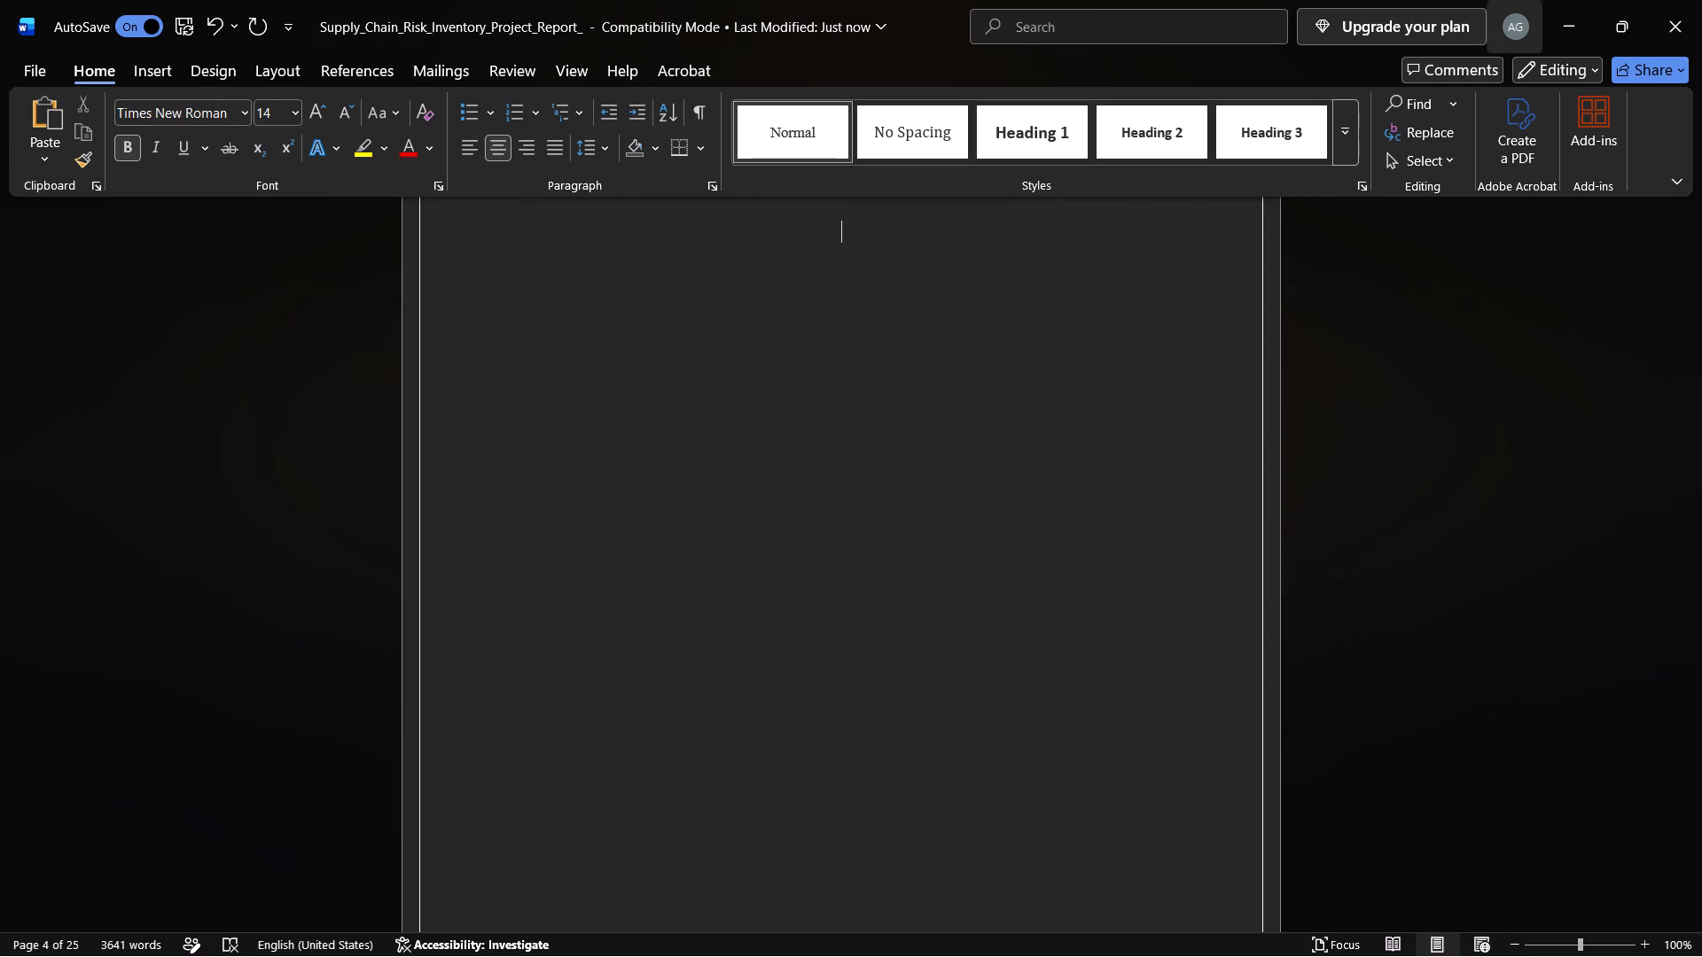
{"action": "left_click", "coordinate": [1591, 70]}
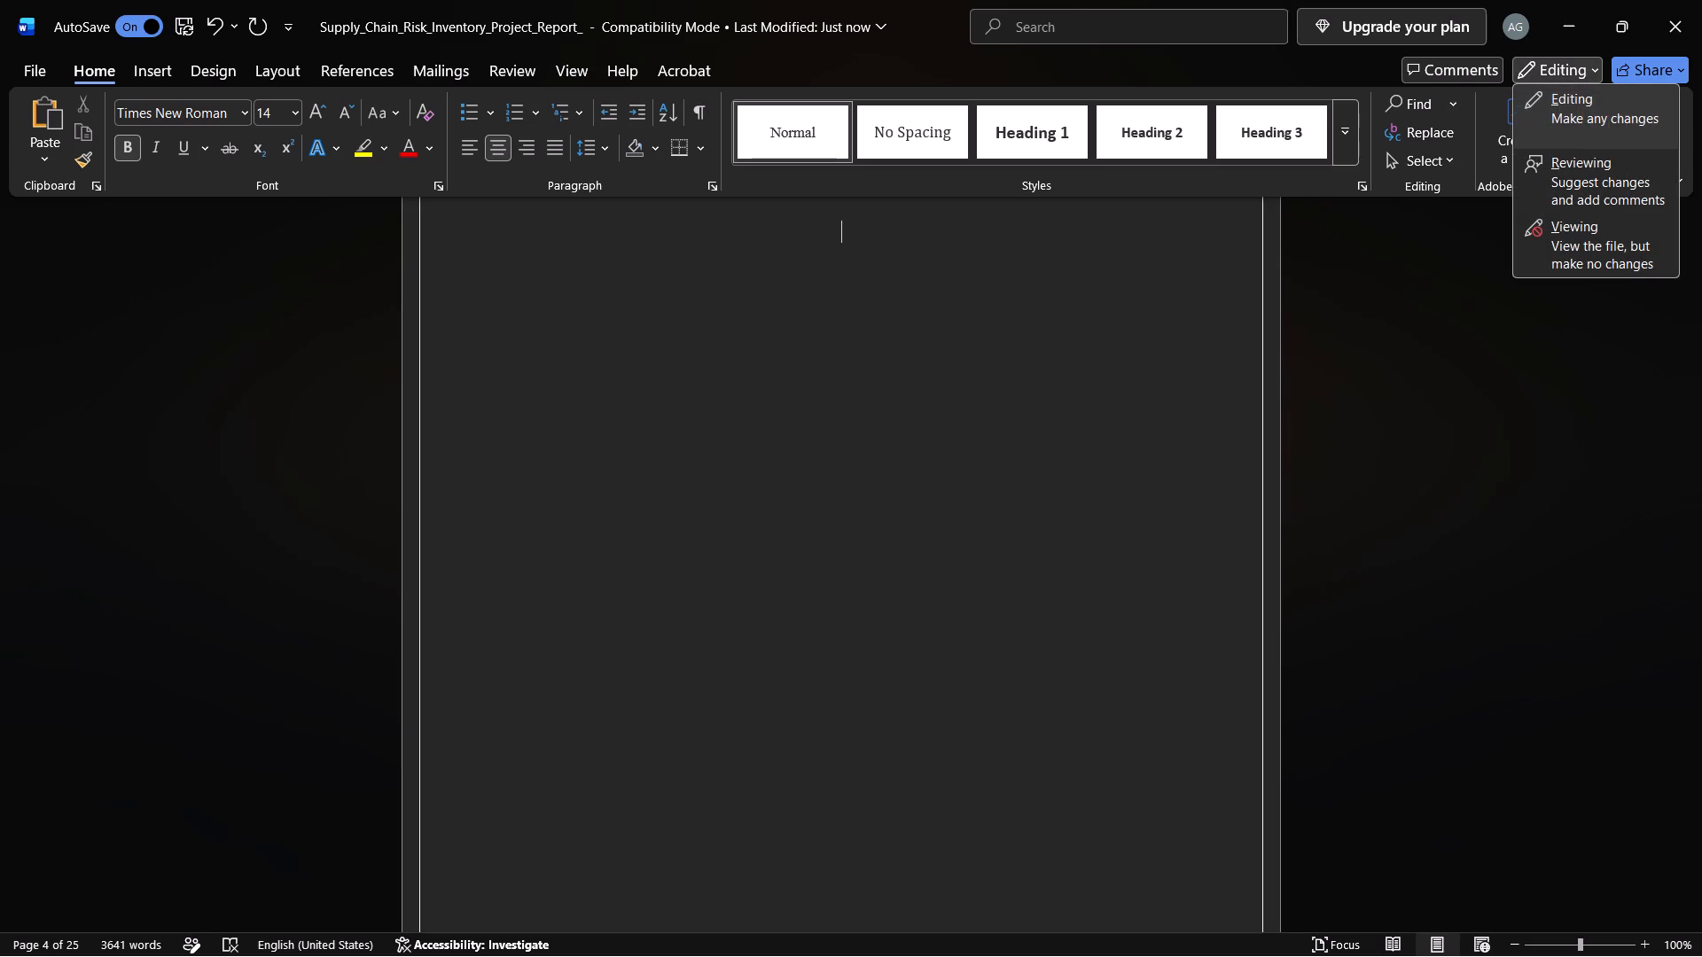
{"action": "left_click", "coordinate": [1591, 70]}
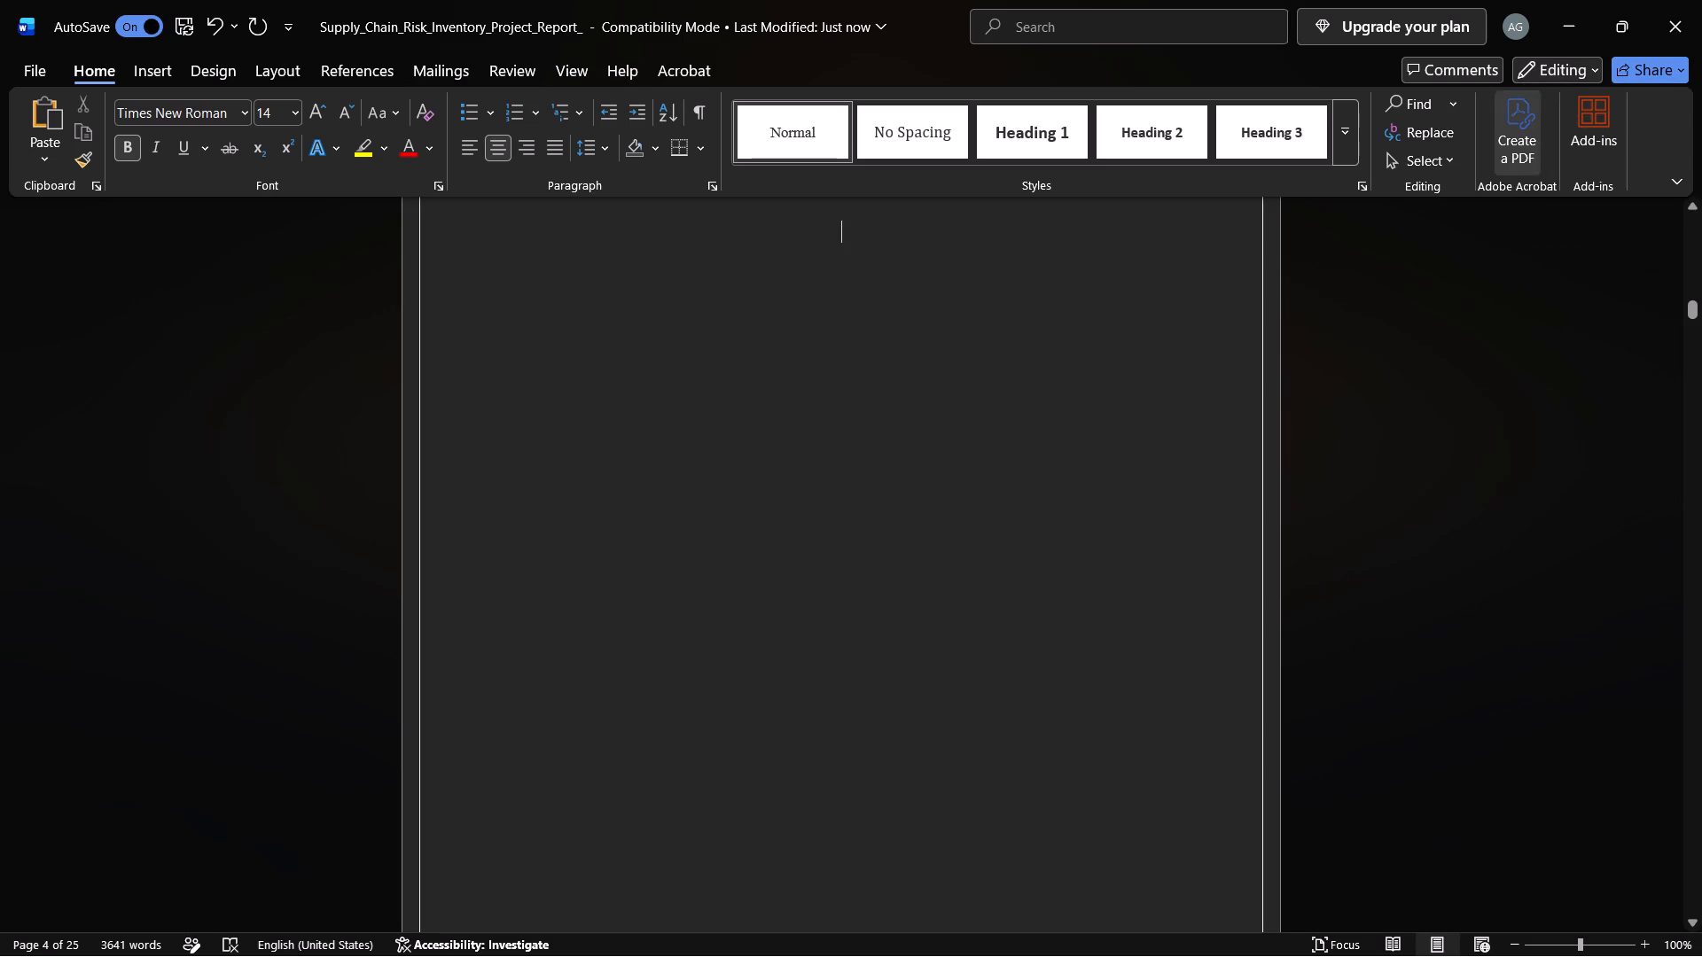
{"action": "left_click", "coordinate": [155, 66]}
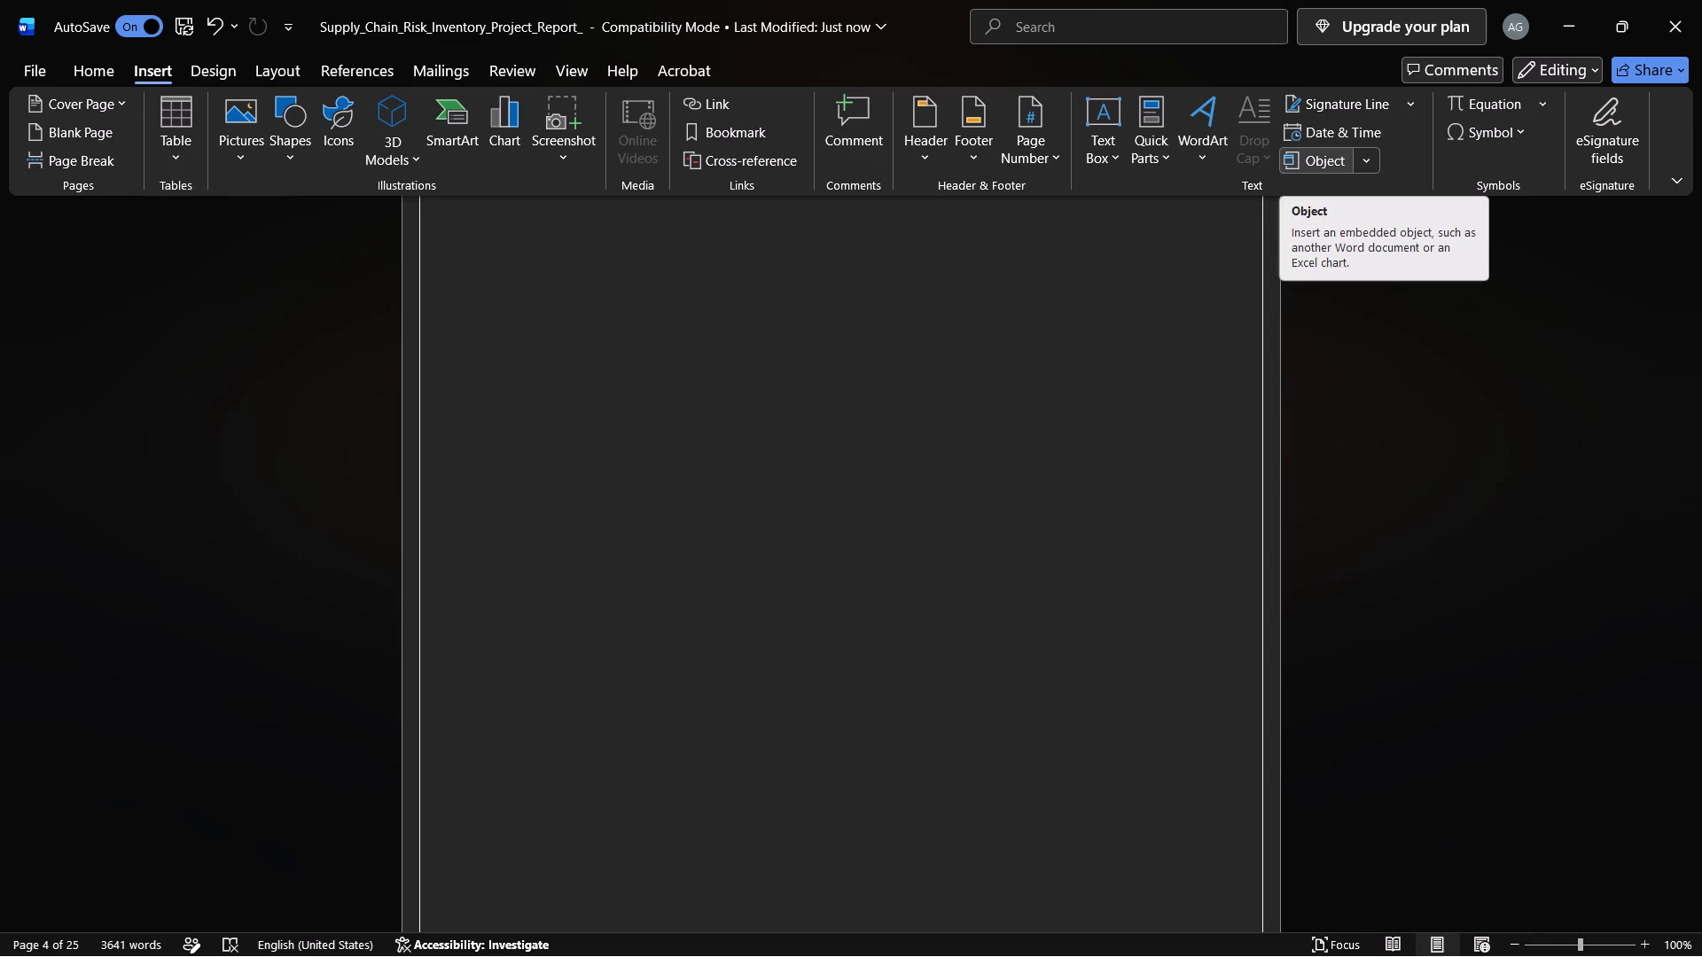
Examine the certificate pages and the blank page 4 before the "PROJECT DETAILS" page.
{"action": "scroll", "coordinate": [1309, 167], "scroll_direction": "down", "scroll_amount": 6}
{"action": "scroll", "coordinate": [1308, 173], "scroll_direction": "up", "scroll_amount": 1}
{"action": "scroll", "coordinate": [1015, 509], "scroll_direction": "up", "scroll_amount": 12}
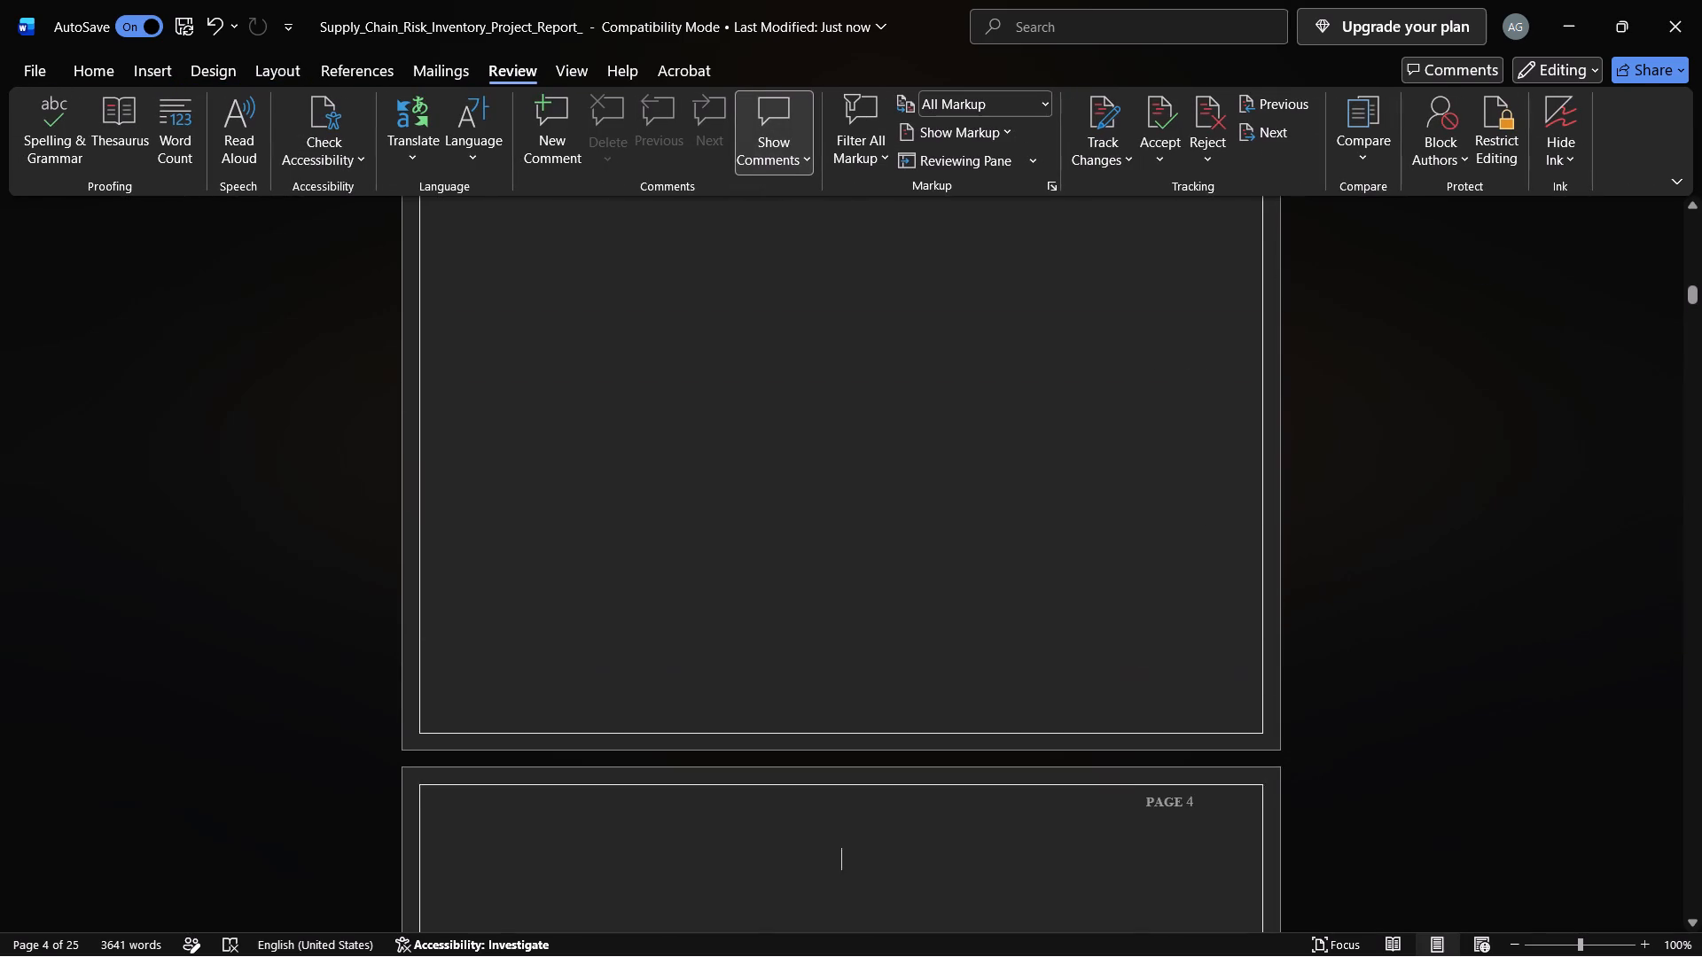
{"action": "scroll", "coordinate": [1015, 508], "scroll_direction": "down", "scroll_amount": 1}
{"action": "scroll", "coordinate": [1015, 508], "scroll_direction": "up", "scroll_amount": 13}
{"action": "scroll", "coordinate": [1015, 509], "scroll_direction": "up", "scroll_amount": 8}
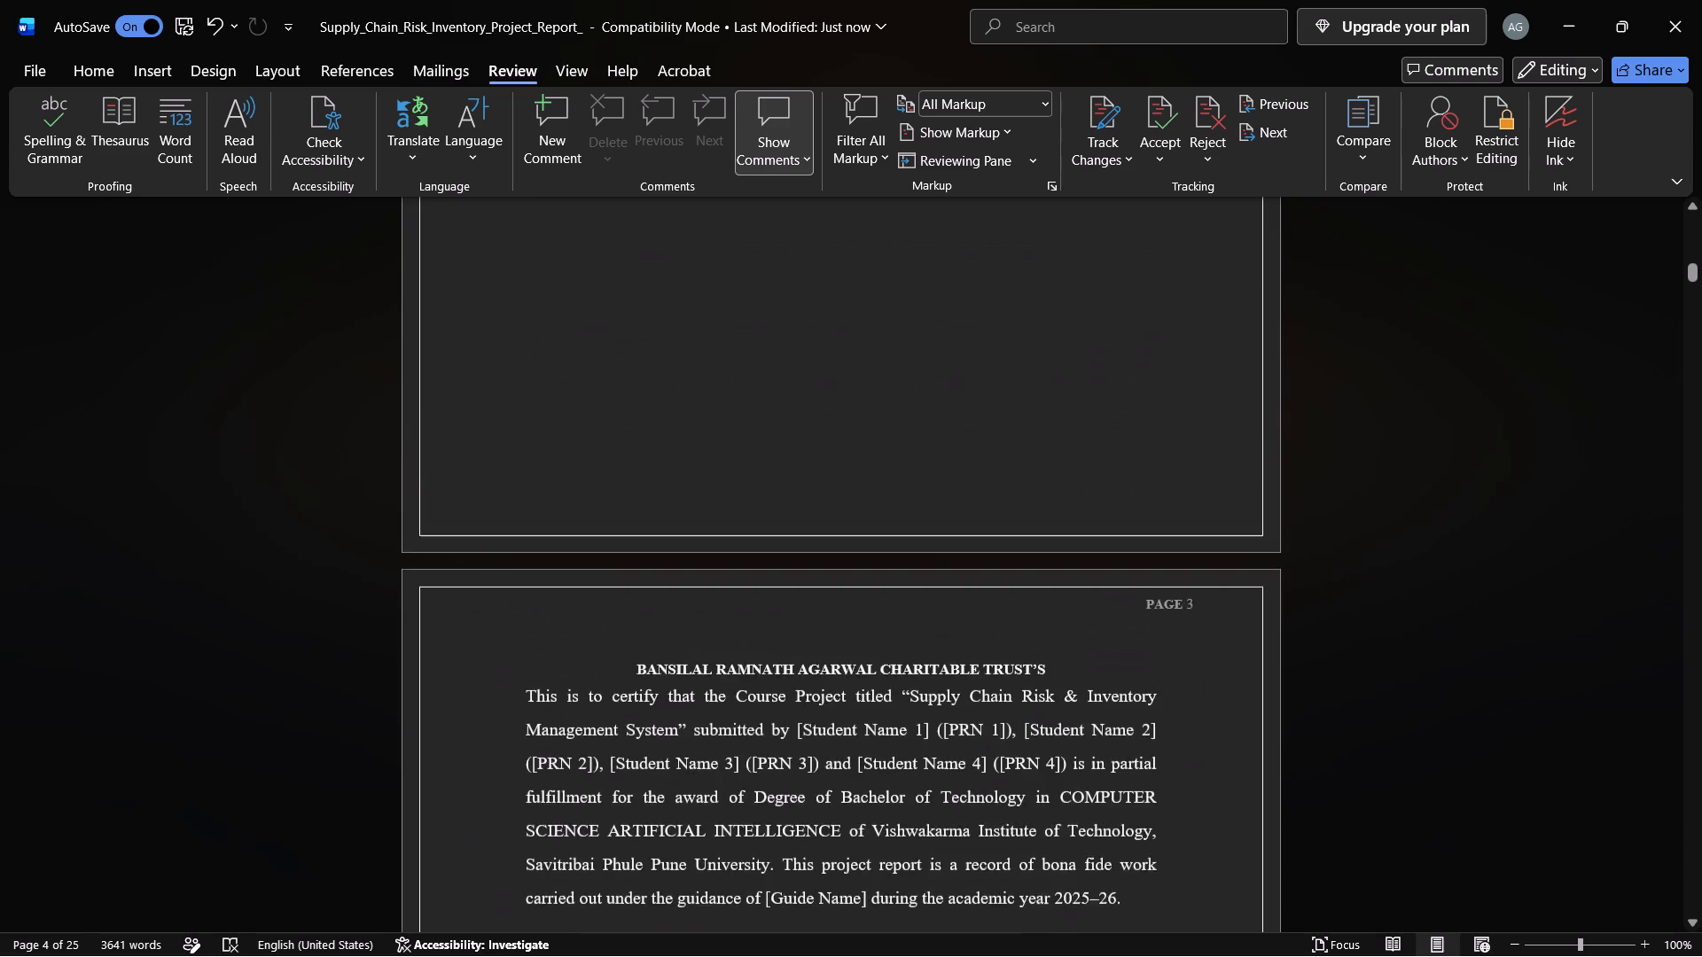
{"action": "scroll", "coordinate": [1015, 509], "scroll_direction": "up", "scroll_amount": 7}
{"action": "scroll", "coordinate": [1015, 508], "scroll_direction": "up", "scroll_amount": 14}
{"action": "scroll", "coordinate": [1015, 509], "scroll_direction": "down", "scroll_amount": 7}
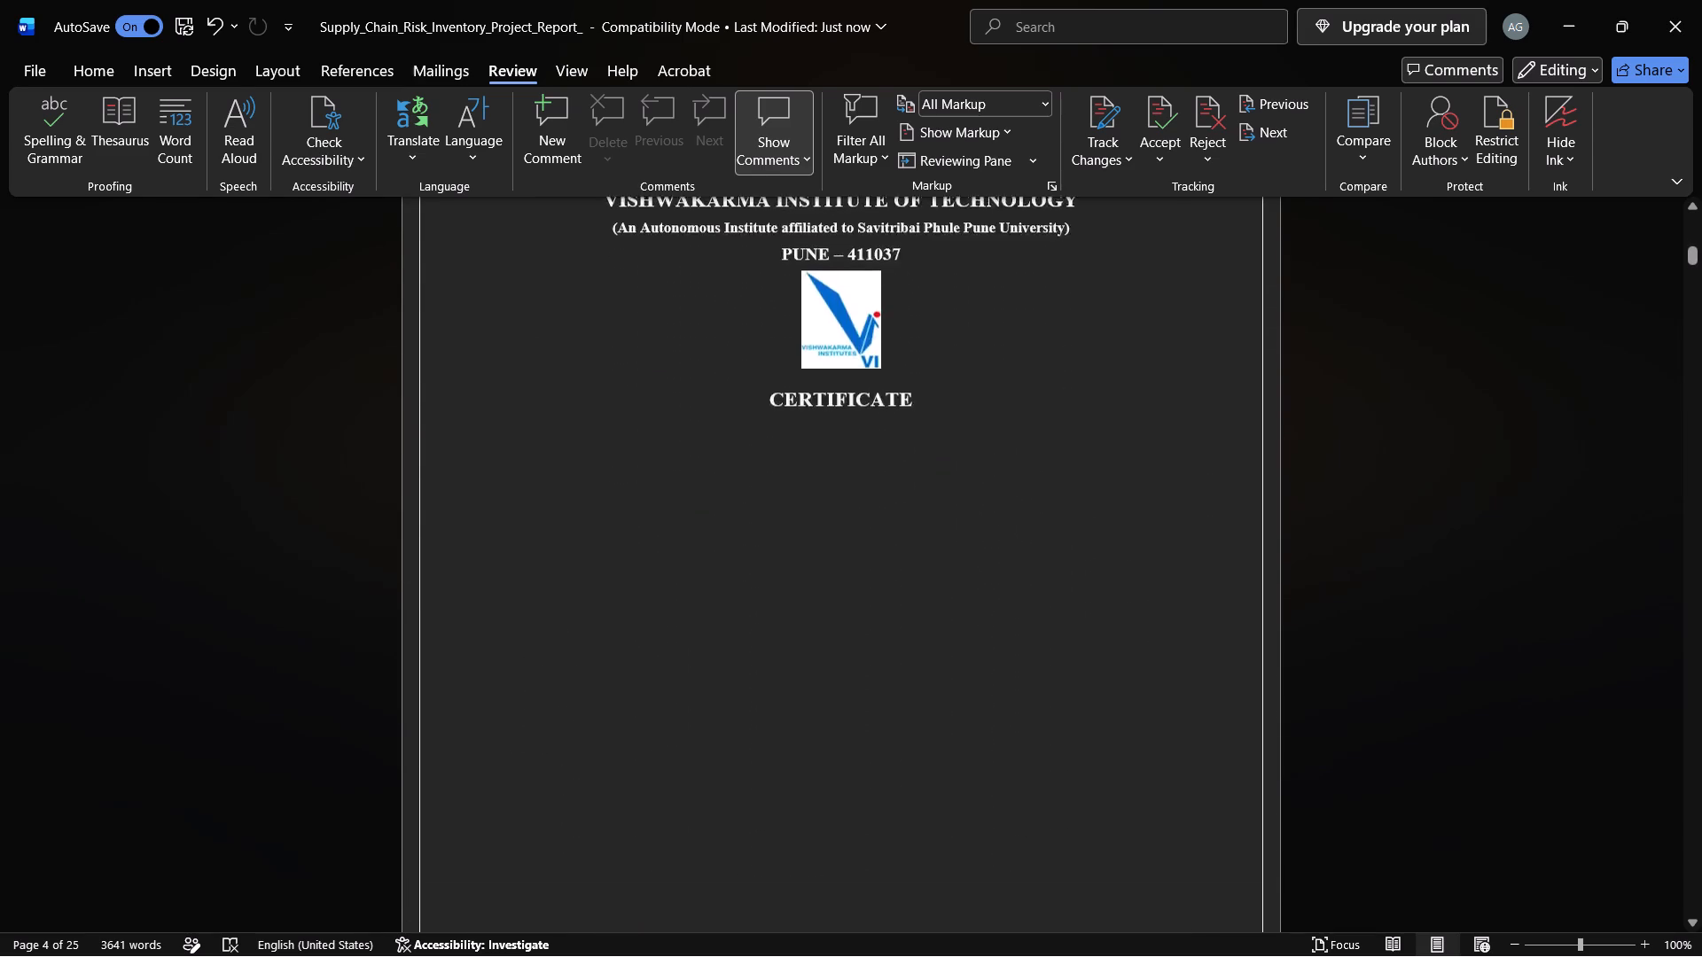
{"action": "scroll", "coordinate": [1018, 504], "scroll_direction": "down", "scroll_amount": 20}
{"action": "scroll", "coordinate": [1018, 504], "scroll_direction": "down", "scroll_amount": 20}
{"action": "scroll", "coordinate": [1018, 504], "scroll_direction": "down", "scroll_amount": 6}
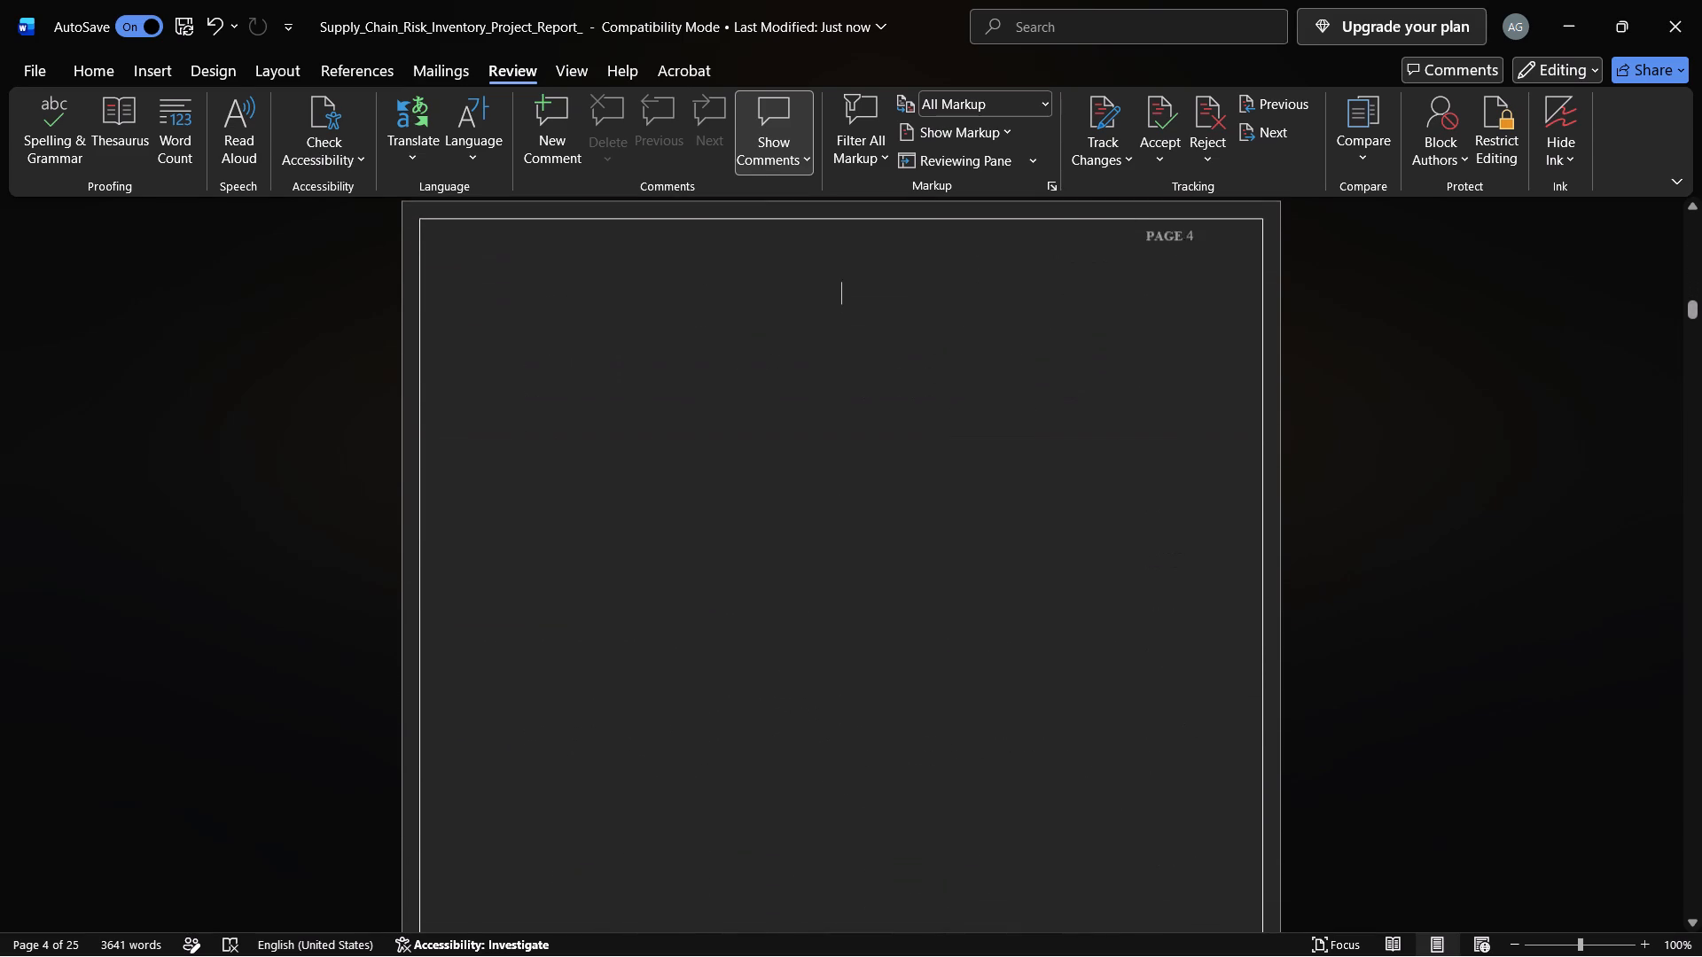
{"action": "scroll", "coordinate": [1021, 510], "scroll_direction": "down", "scroll_amount": 12}
{"action": "left_click", "coordinate": [941, 567]}
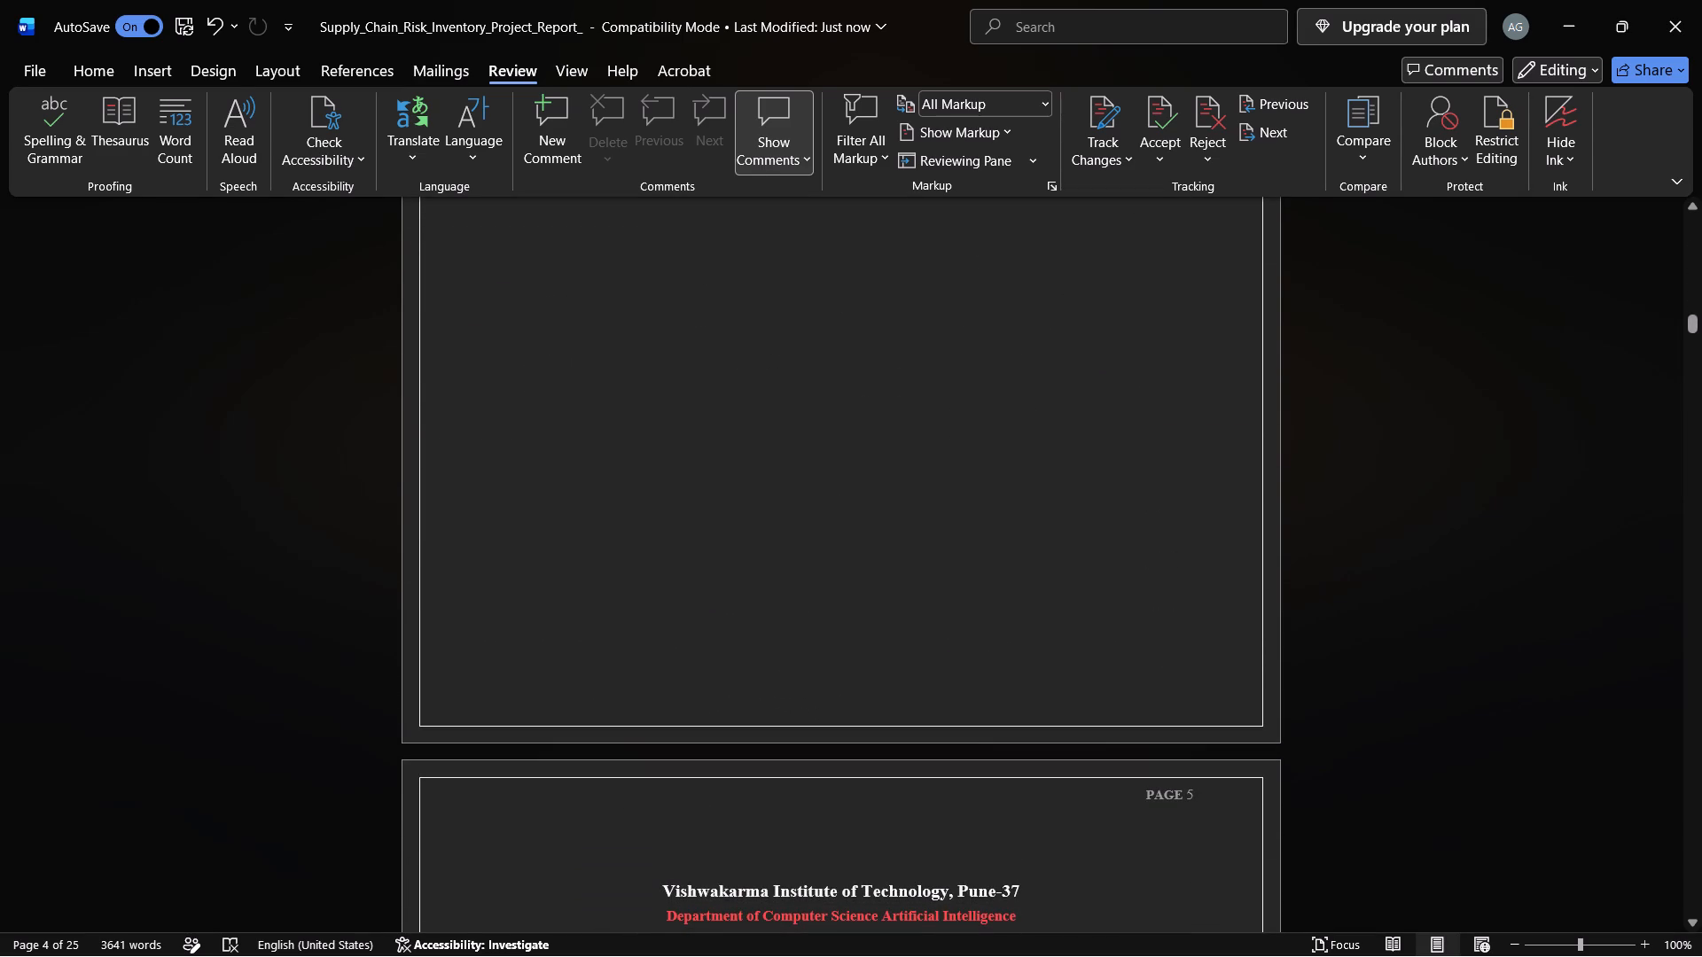
{"action": "key", "text": "ctrl+g"}
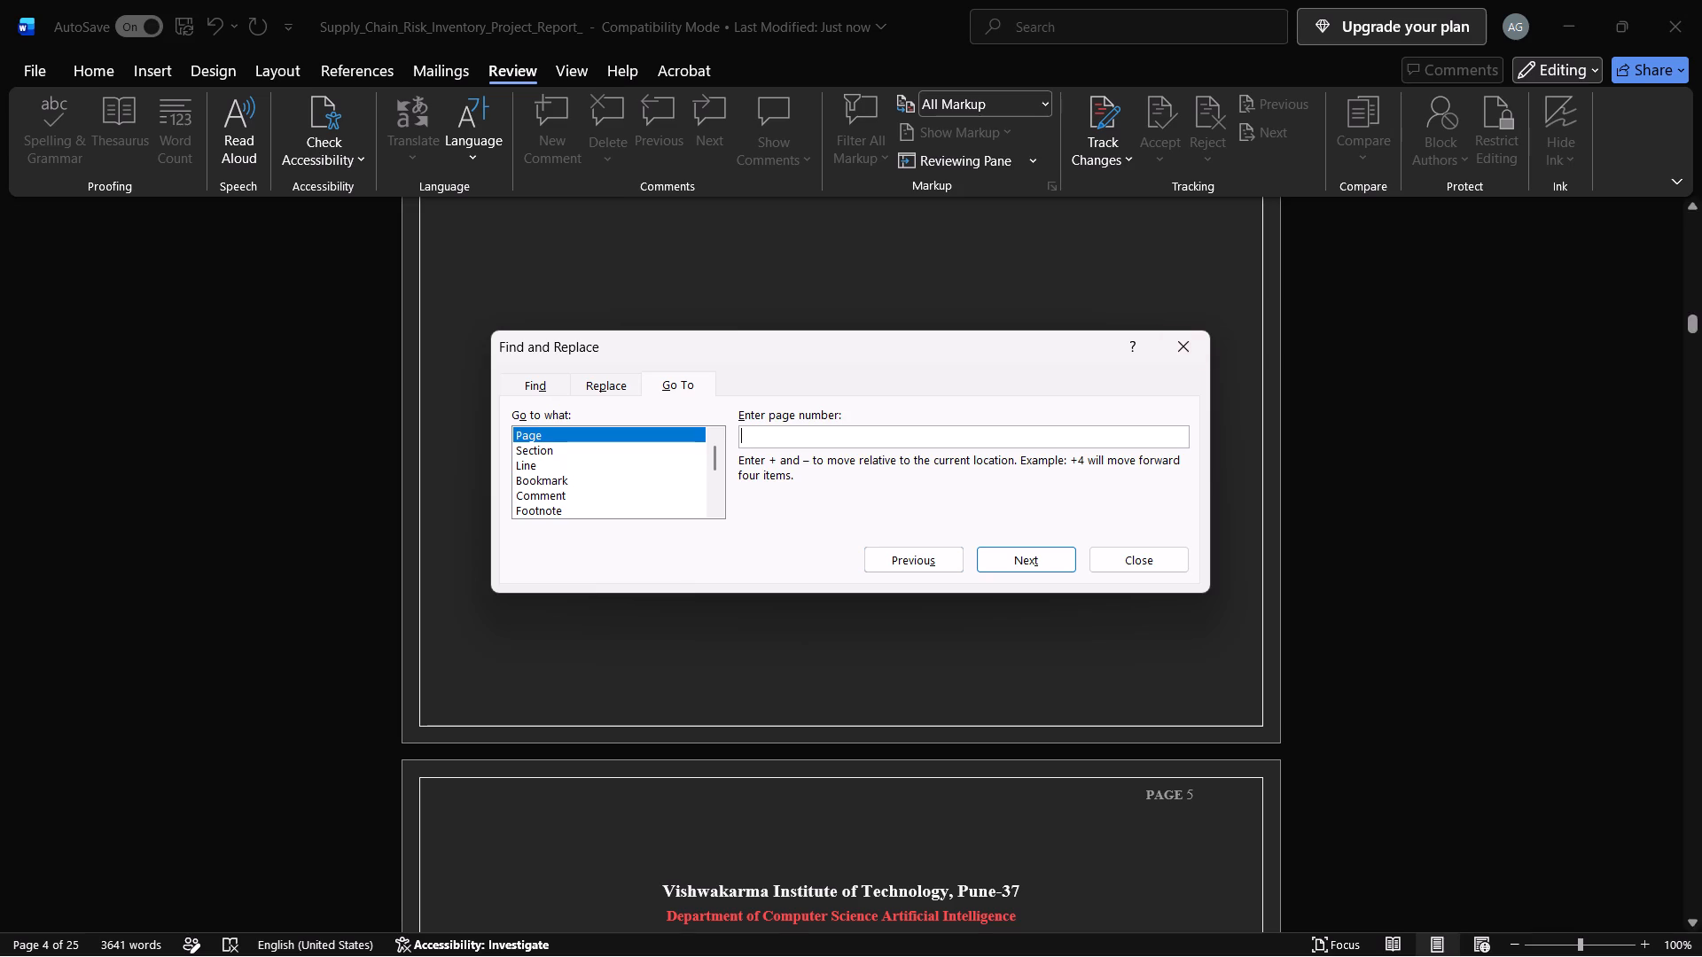
{"action": "left_click", "coordinate": [1186, 356]}
Review the pages from blank page 4 back to the cover page and down to page 4 again.
{"action": "scroll", "coordinate": [1192, 387], "scroll_direction": "up", "scroll_amount": 20}
{"action": "scroll", "coordinate": [1192, 387], "scroll_direction": "up", "scroll_amount": 3}
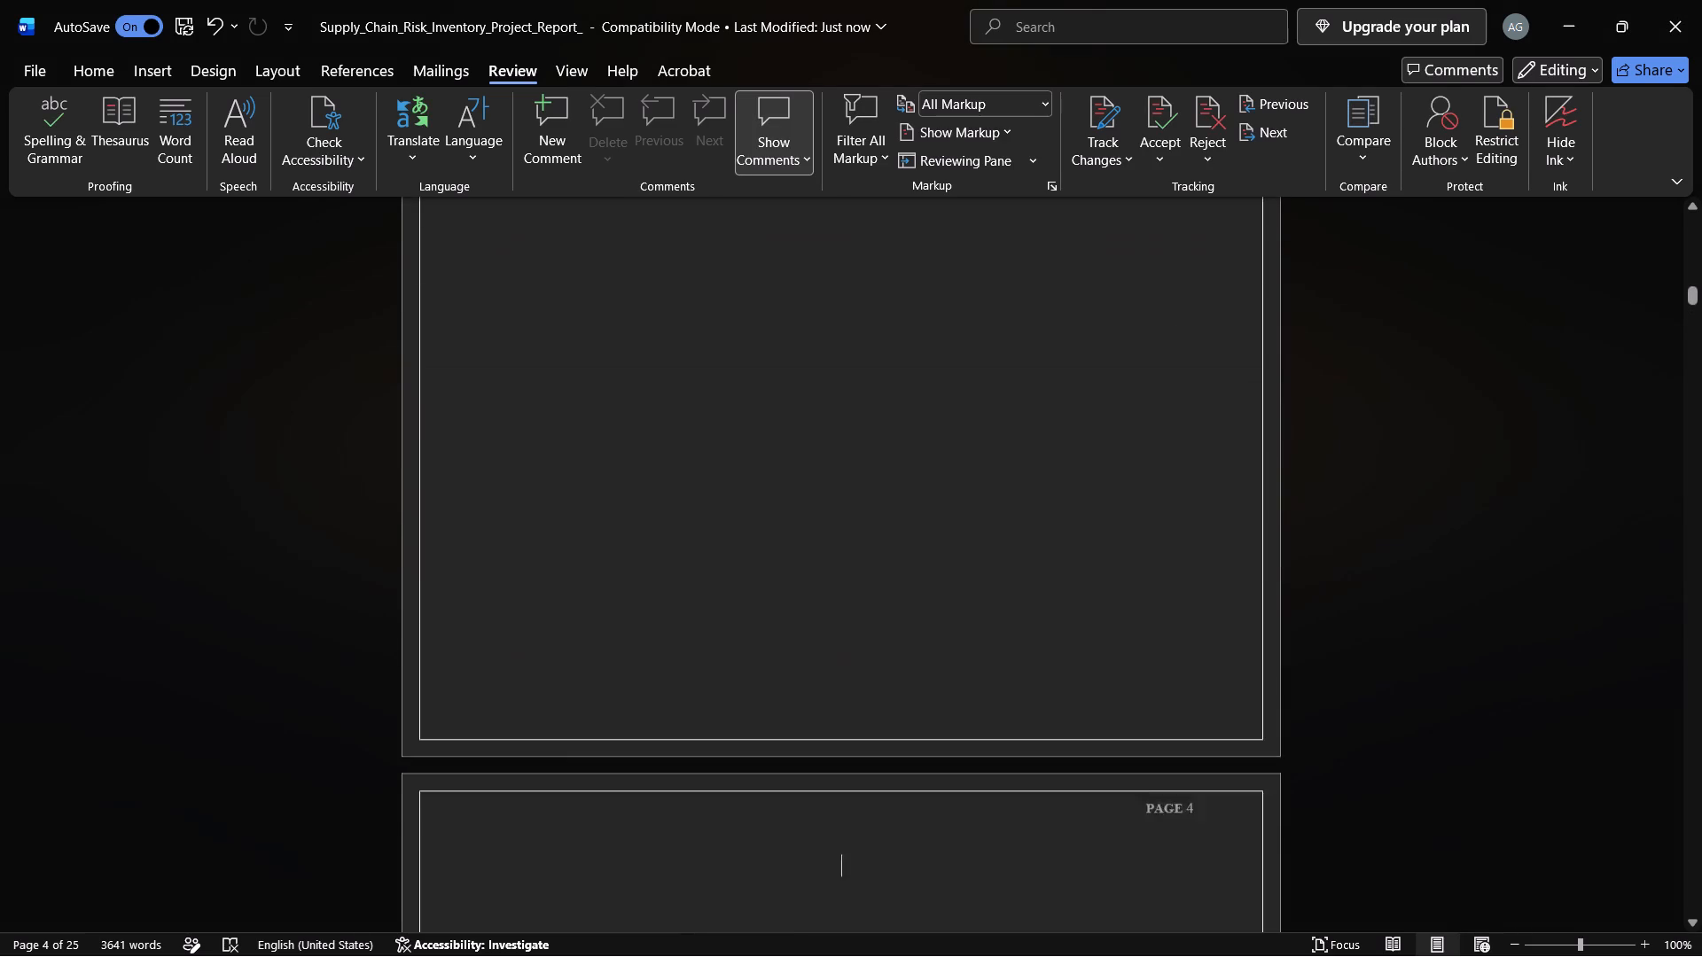
{"action": "scroll", "coordinate": [1192, 388], "scroll_direction": "up", "scroll_amount": 20}
{"action": "scroll", "coordinate": [1192, 388], "scroll_direction": "up", "scroll_amount": 9}
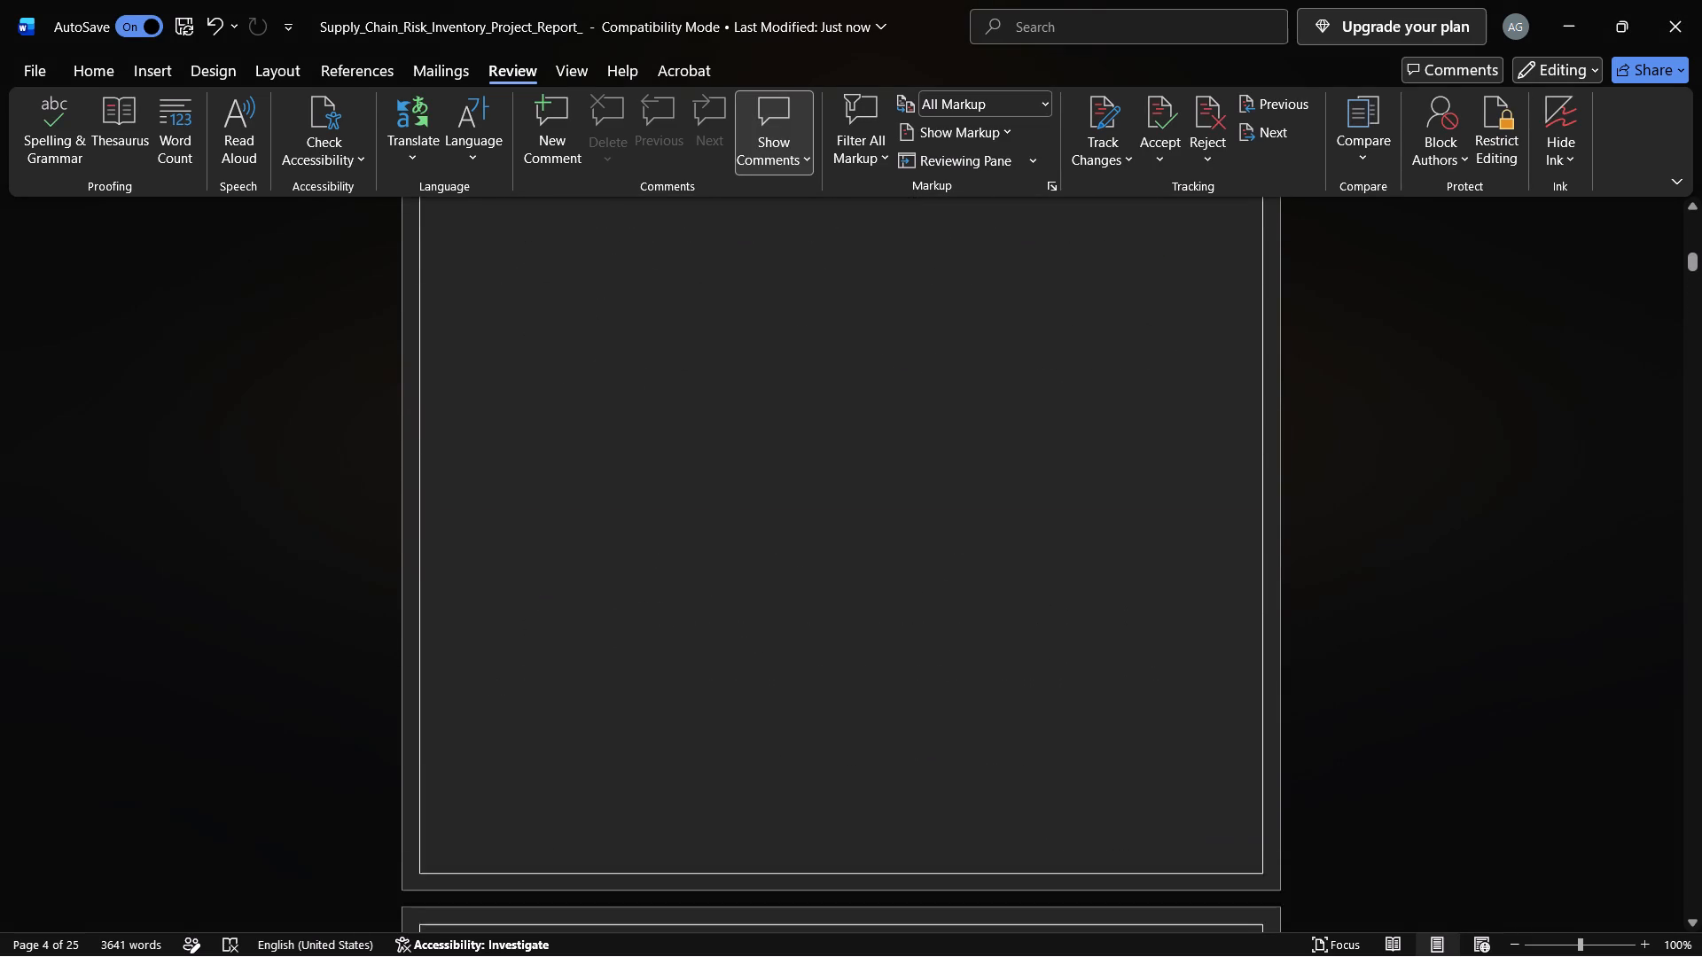
{"action": "scroll", "coordinate": [1192, 388], "scroll_direction": "up", "scroll_amount": 12}
{"action": "scroll", "coordinate": [1192, 388], "scroll_direction": "up", "scroll_amount": 20}
{"action": "scroll", "coordinate": [1192, 388], "scroll_direction": "up", "scroll_amount": 9}
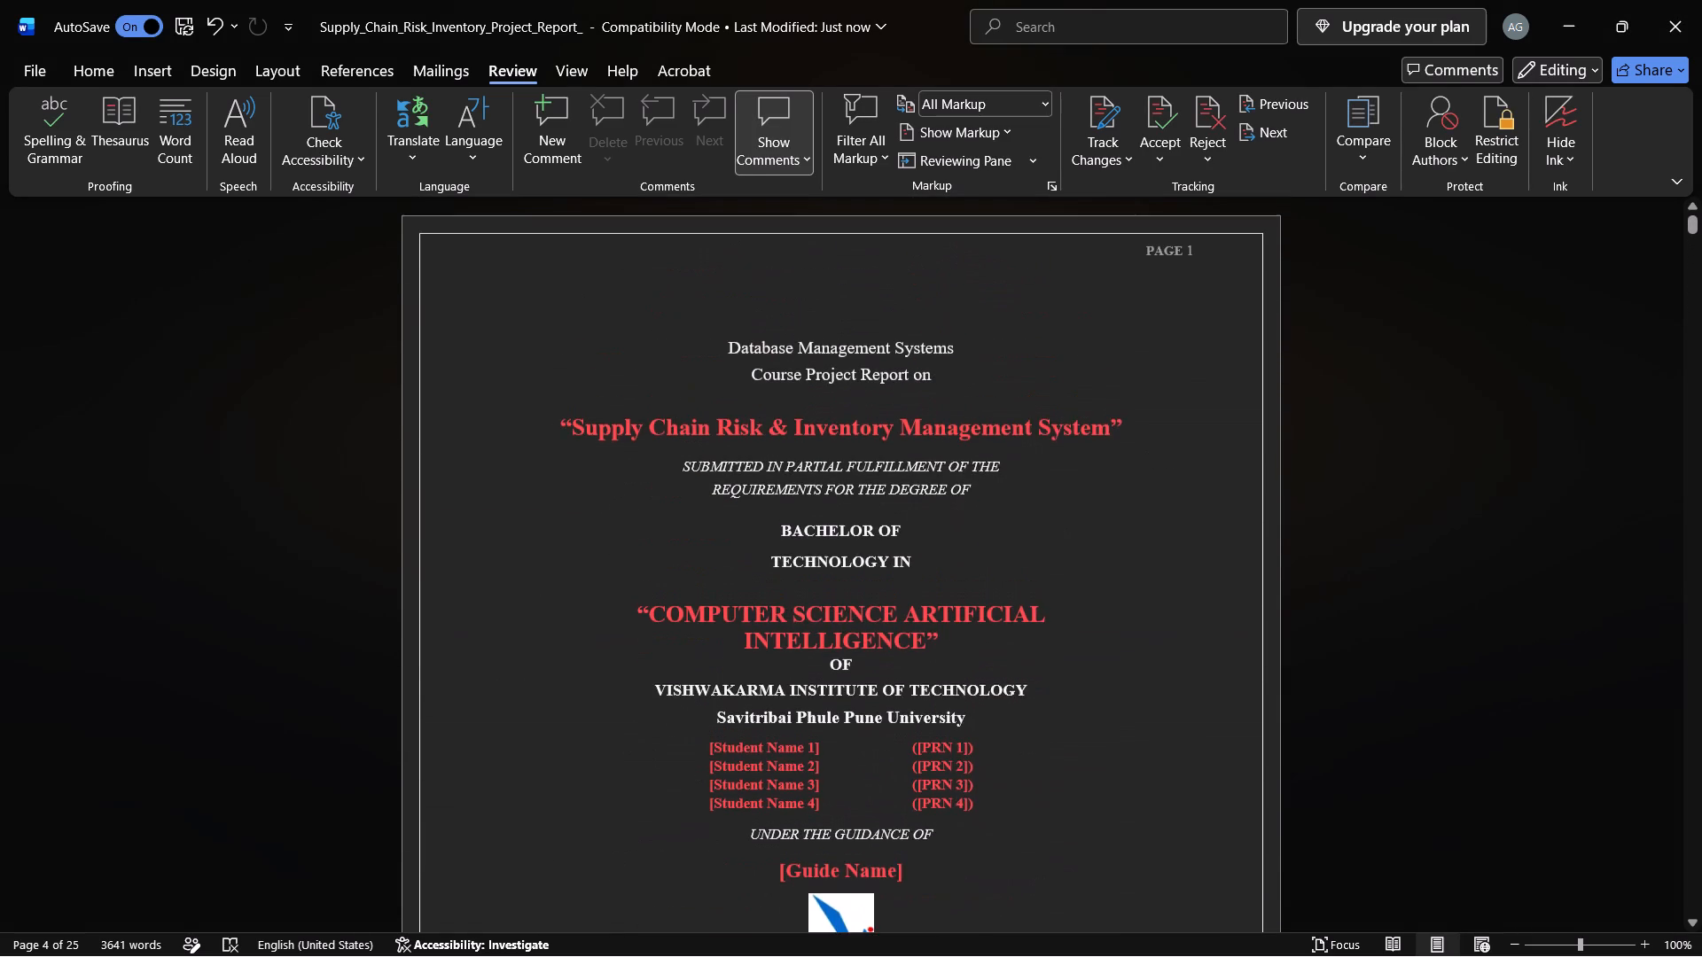
{"action": "scroll", "coordinate": [1192, 385], "scroll_direction": "down", "scroll_amount": 8}
{"action": "scroll", "coordinate": [1191, 370], "scroll_direction": "down", "scroll_amount": 20}
{"action": "scroll", "coordinate": [1191, 370], "scroll_direction": "down", "scroll_amount": 14}
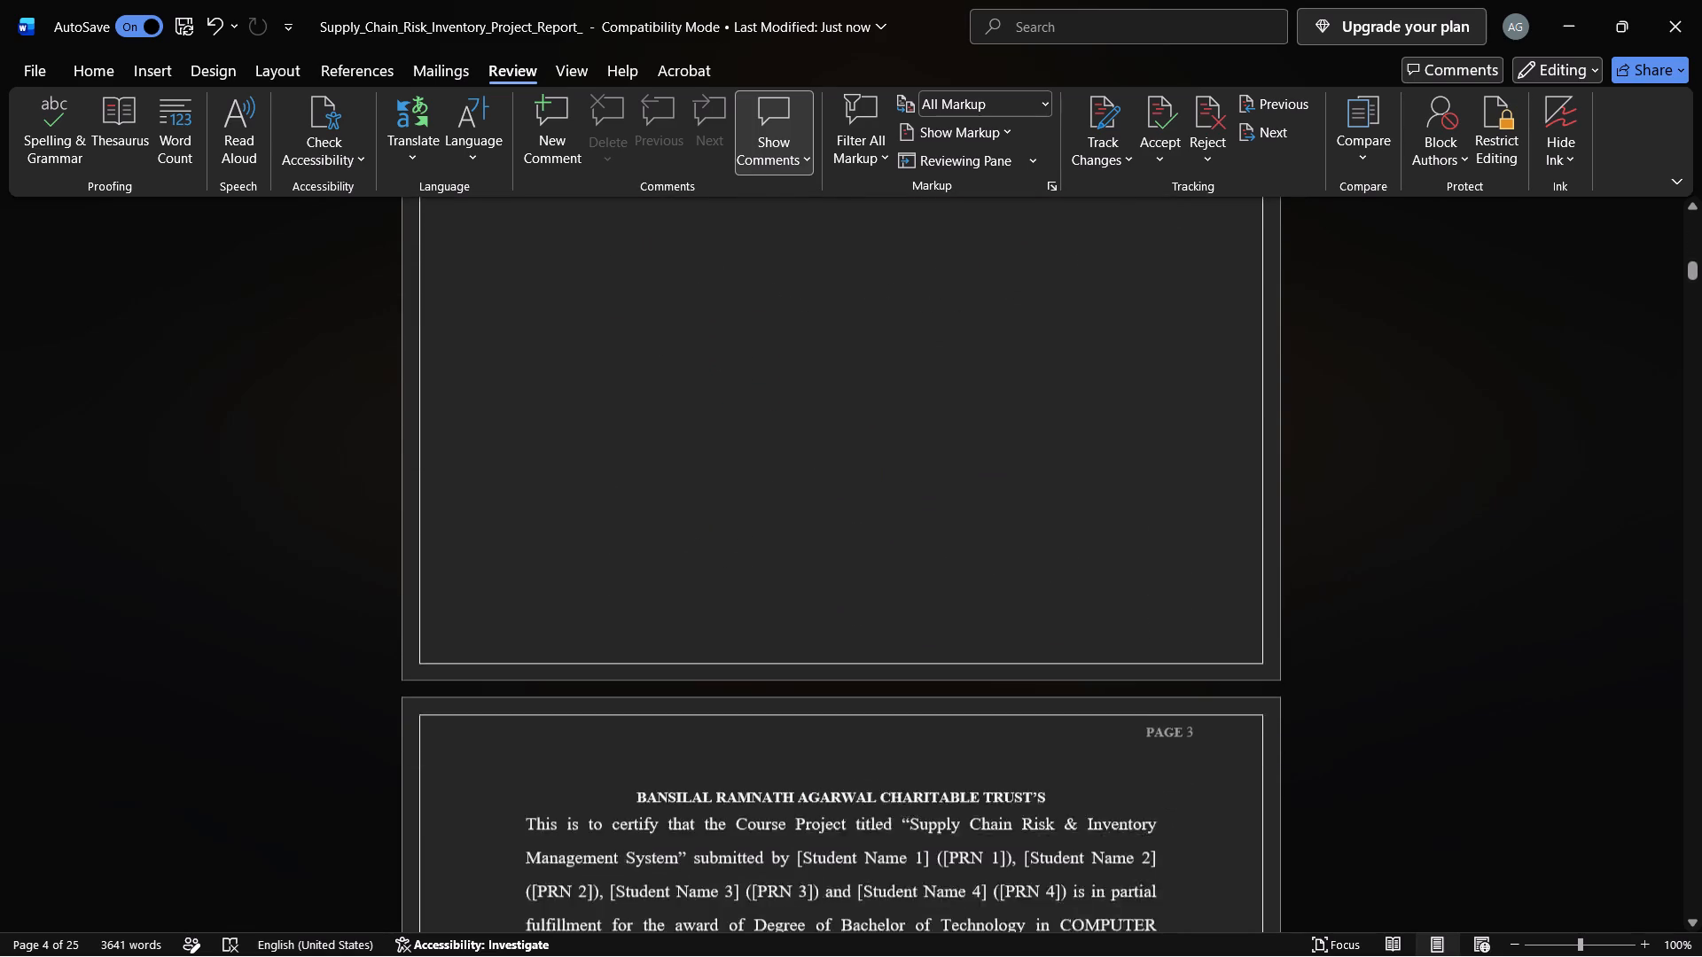
{"action": "scroll", "coordinate": [1191, 370], "scroll_direction": "down", "scroll_amount": 20}
{"action": "scroll", "coordinate": [1191, 370], "scroll_direction": "down", "scroll_amount": 10}
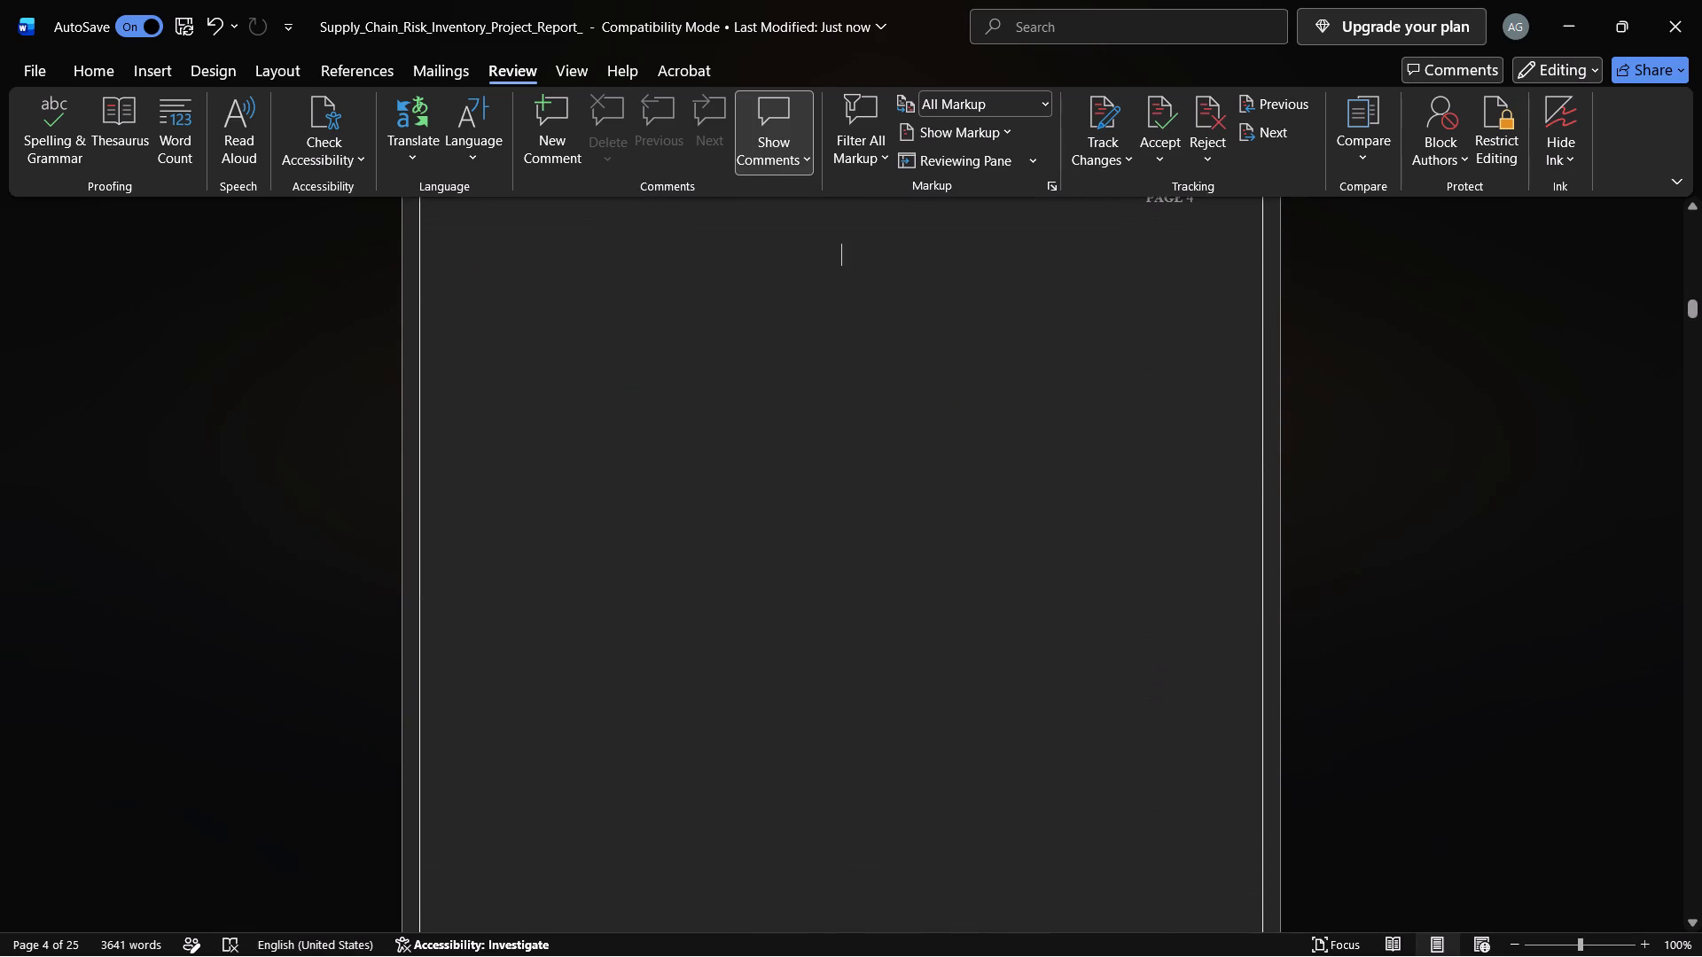
Use Go To to jump to page 4.
{"action": "key", "text": "ctrl+g"}
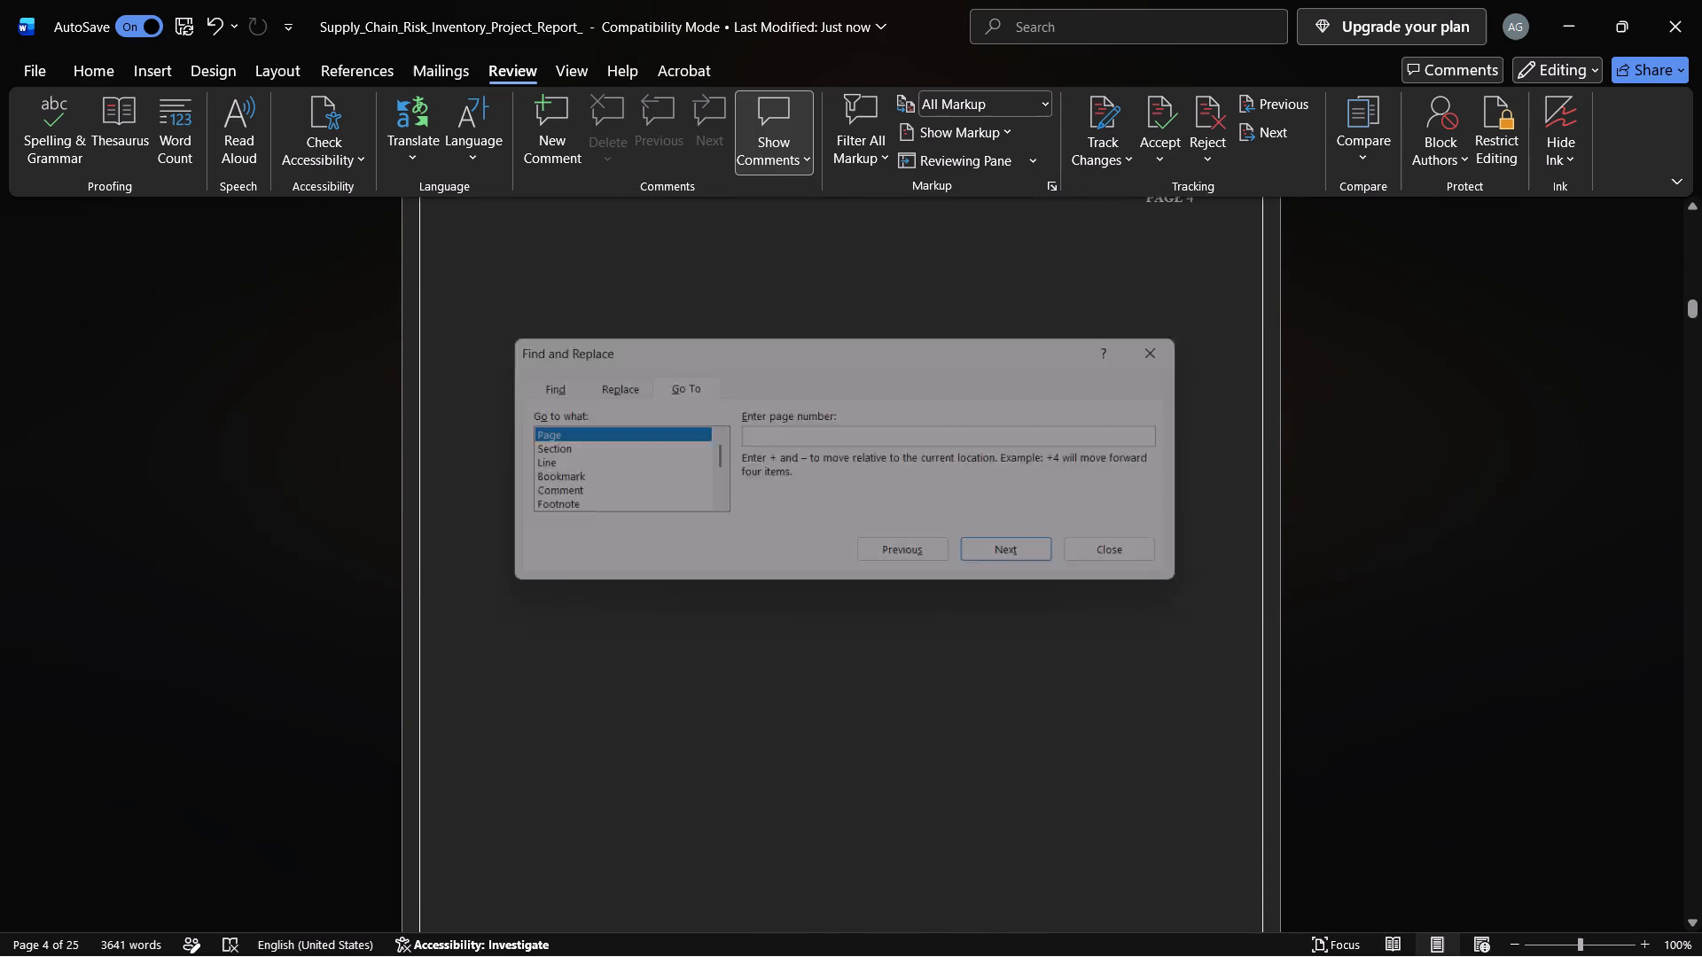
{"action": "key", "text": "4"}
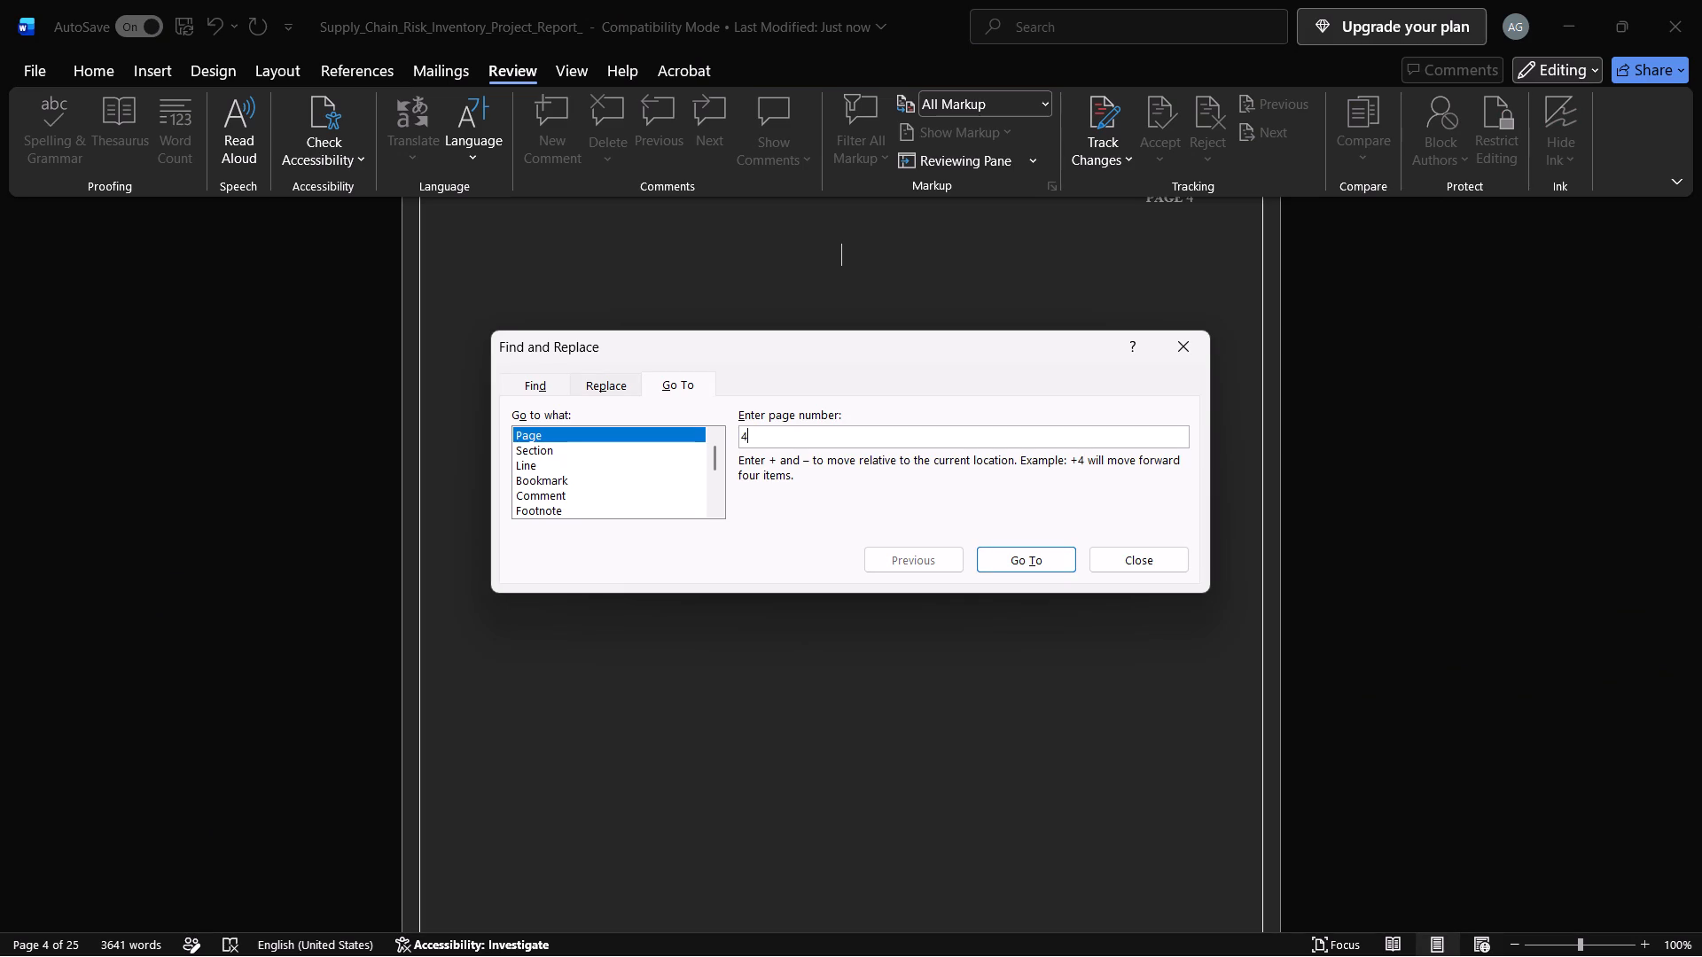
{"action": "left_click", "coordinate": [1032, 556]}
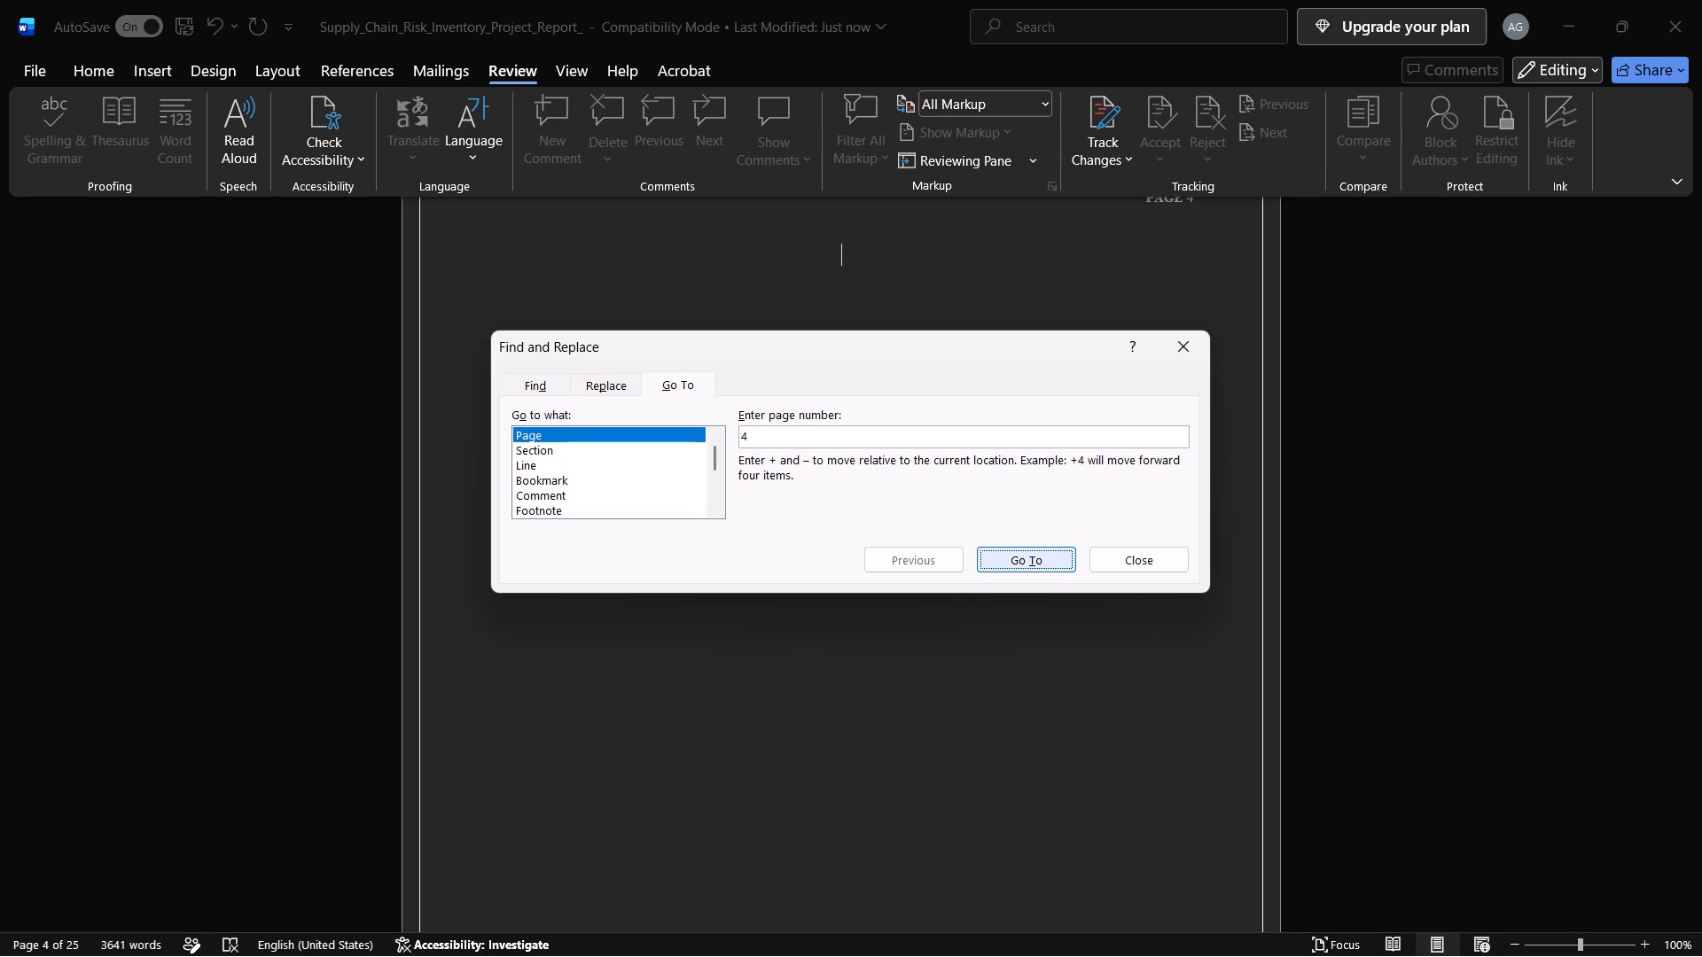
{"action": "left_click", "coordinate": [1032, 556]}
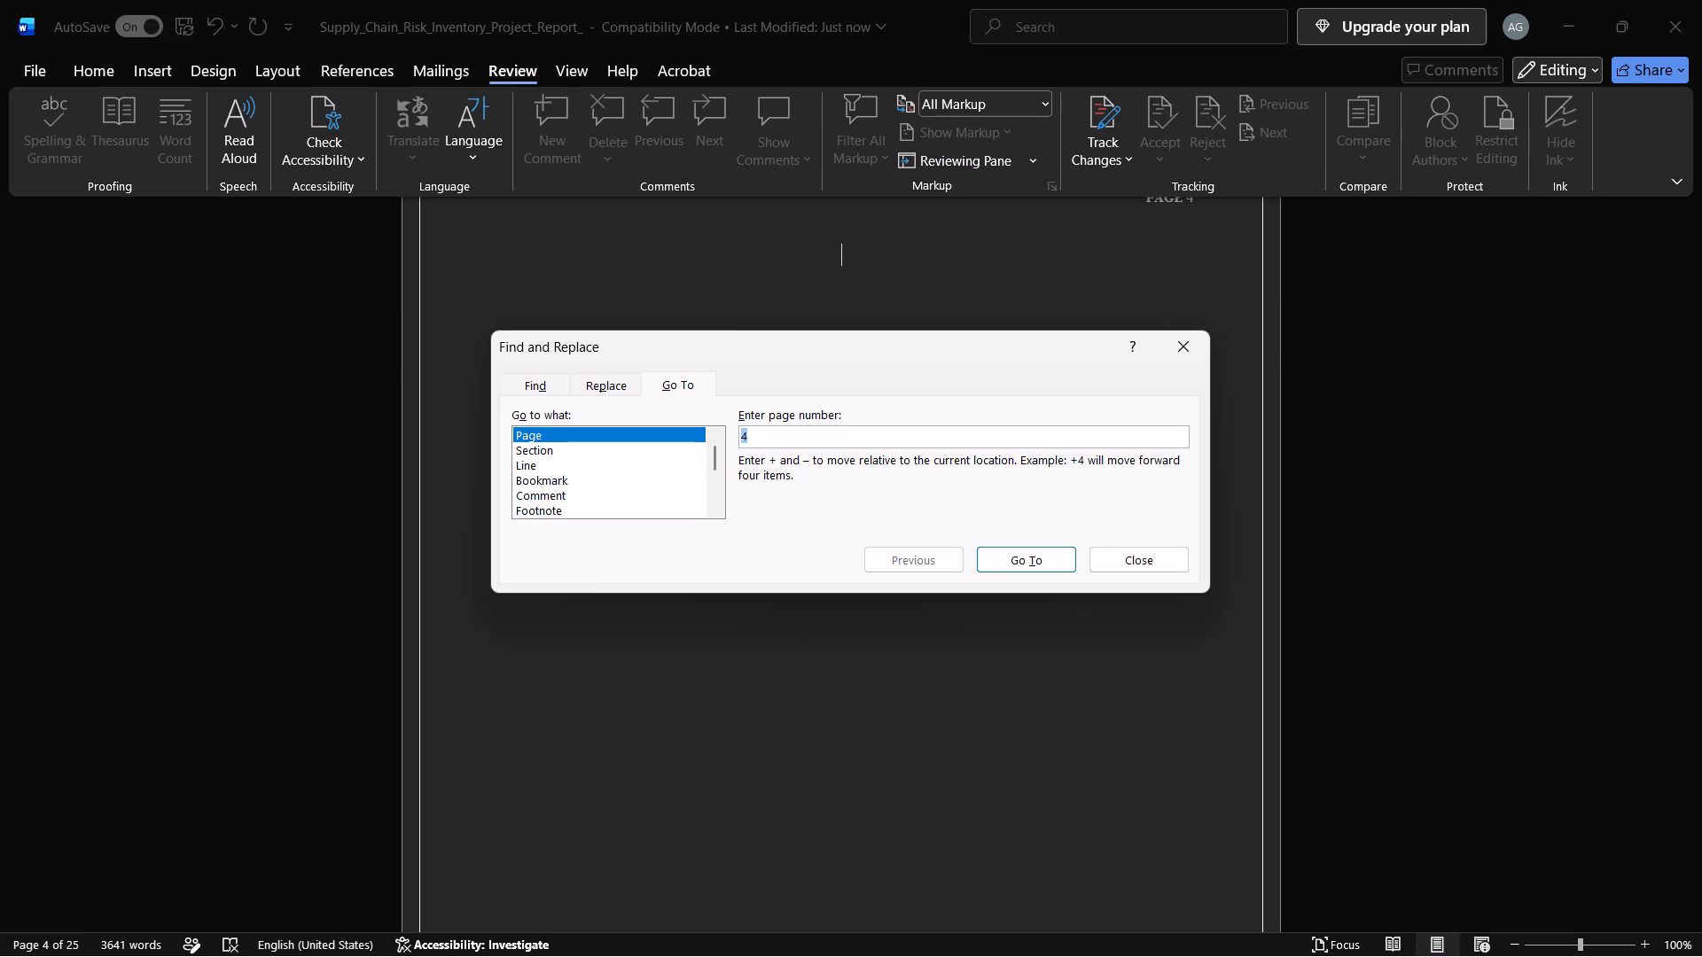
{"action": "key", "text": "Return"}
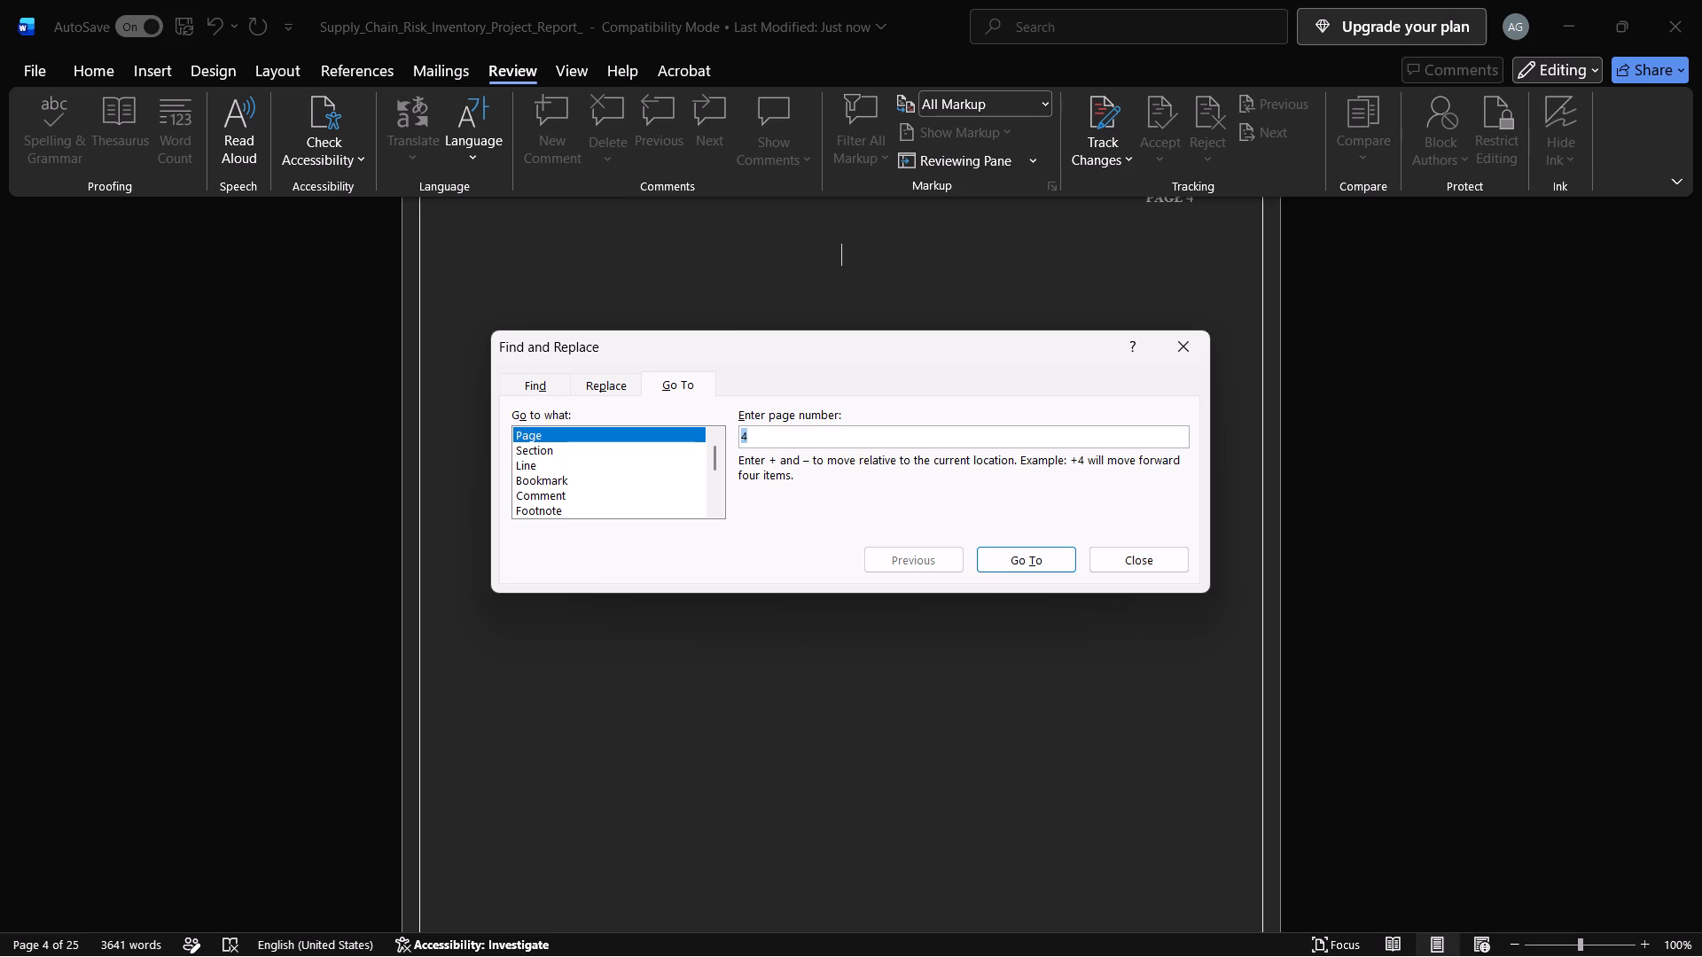
{"action": "left_click", "coordinate": [1132, 557]}
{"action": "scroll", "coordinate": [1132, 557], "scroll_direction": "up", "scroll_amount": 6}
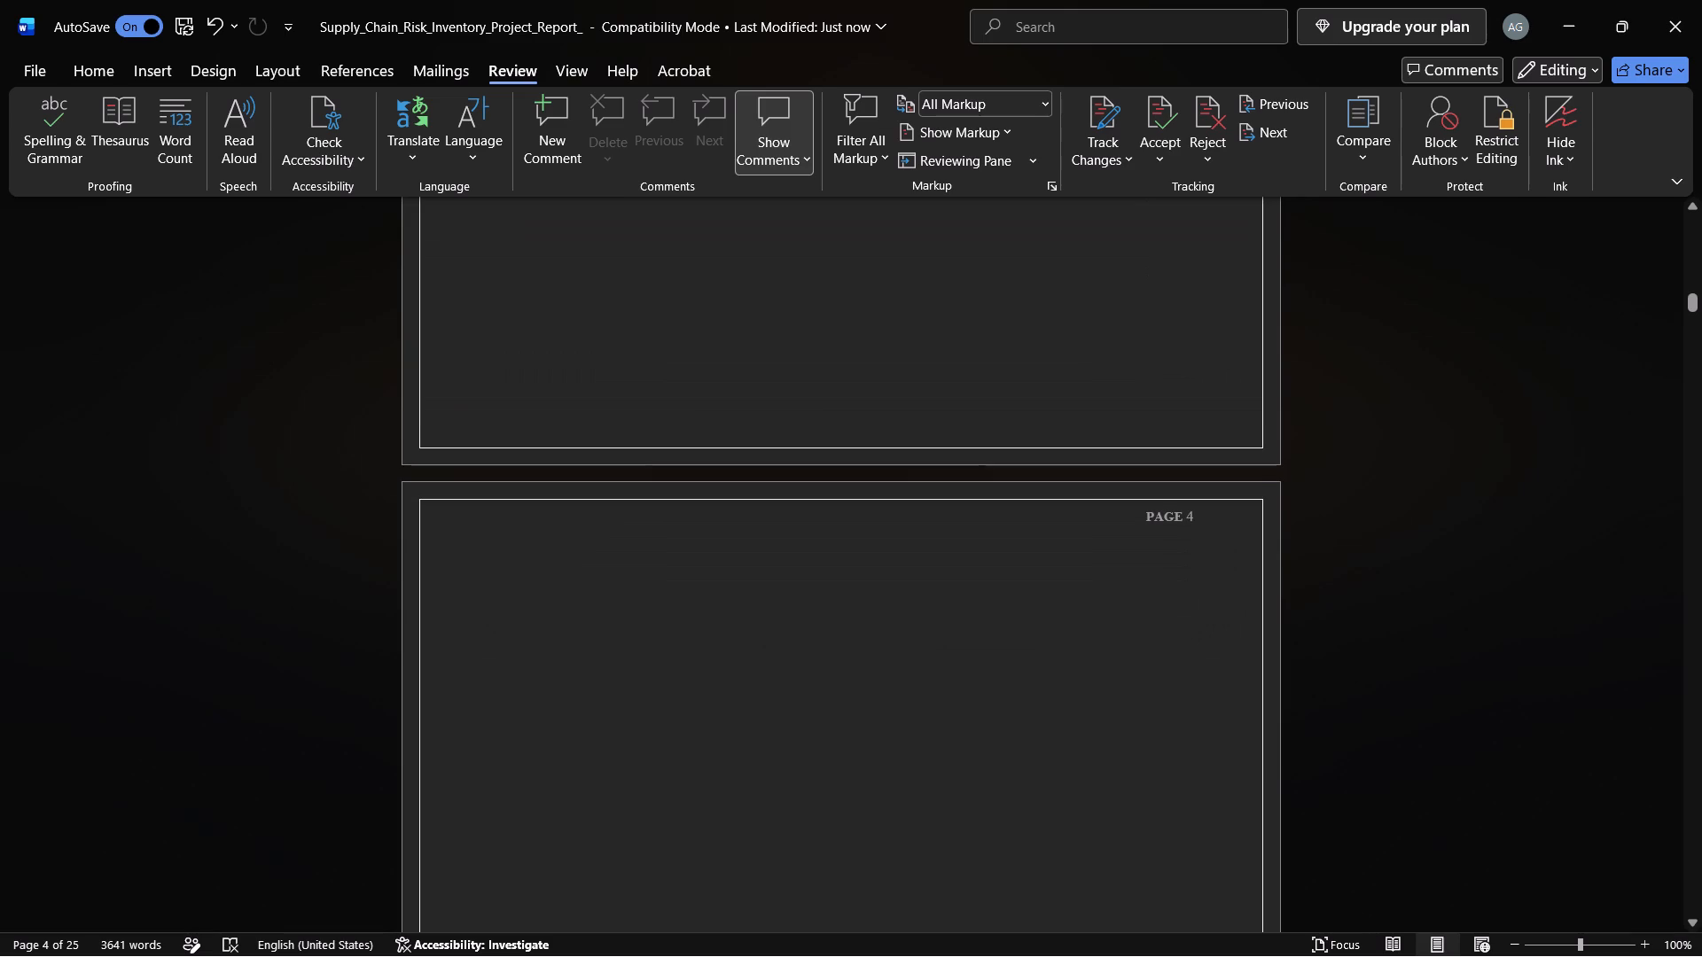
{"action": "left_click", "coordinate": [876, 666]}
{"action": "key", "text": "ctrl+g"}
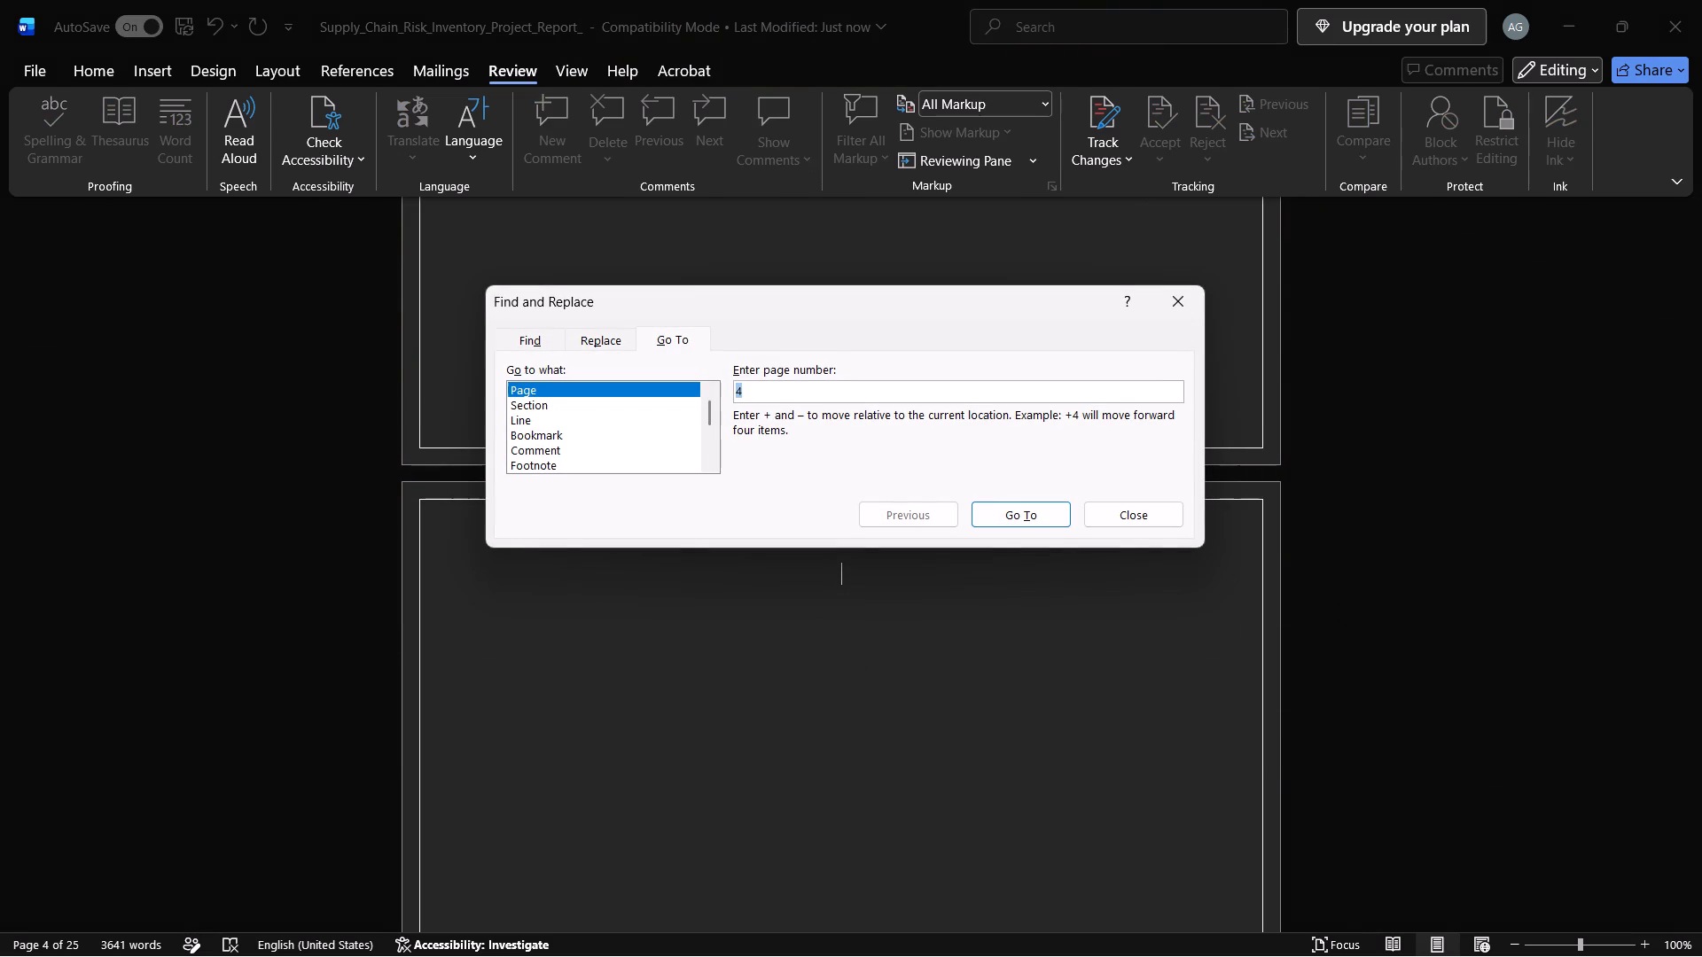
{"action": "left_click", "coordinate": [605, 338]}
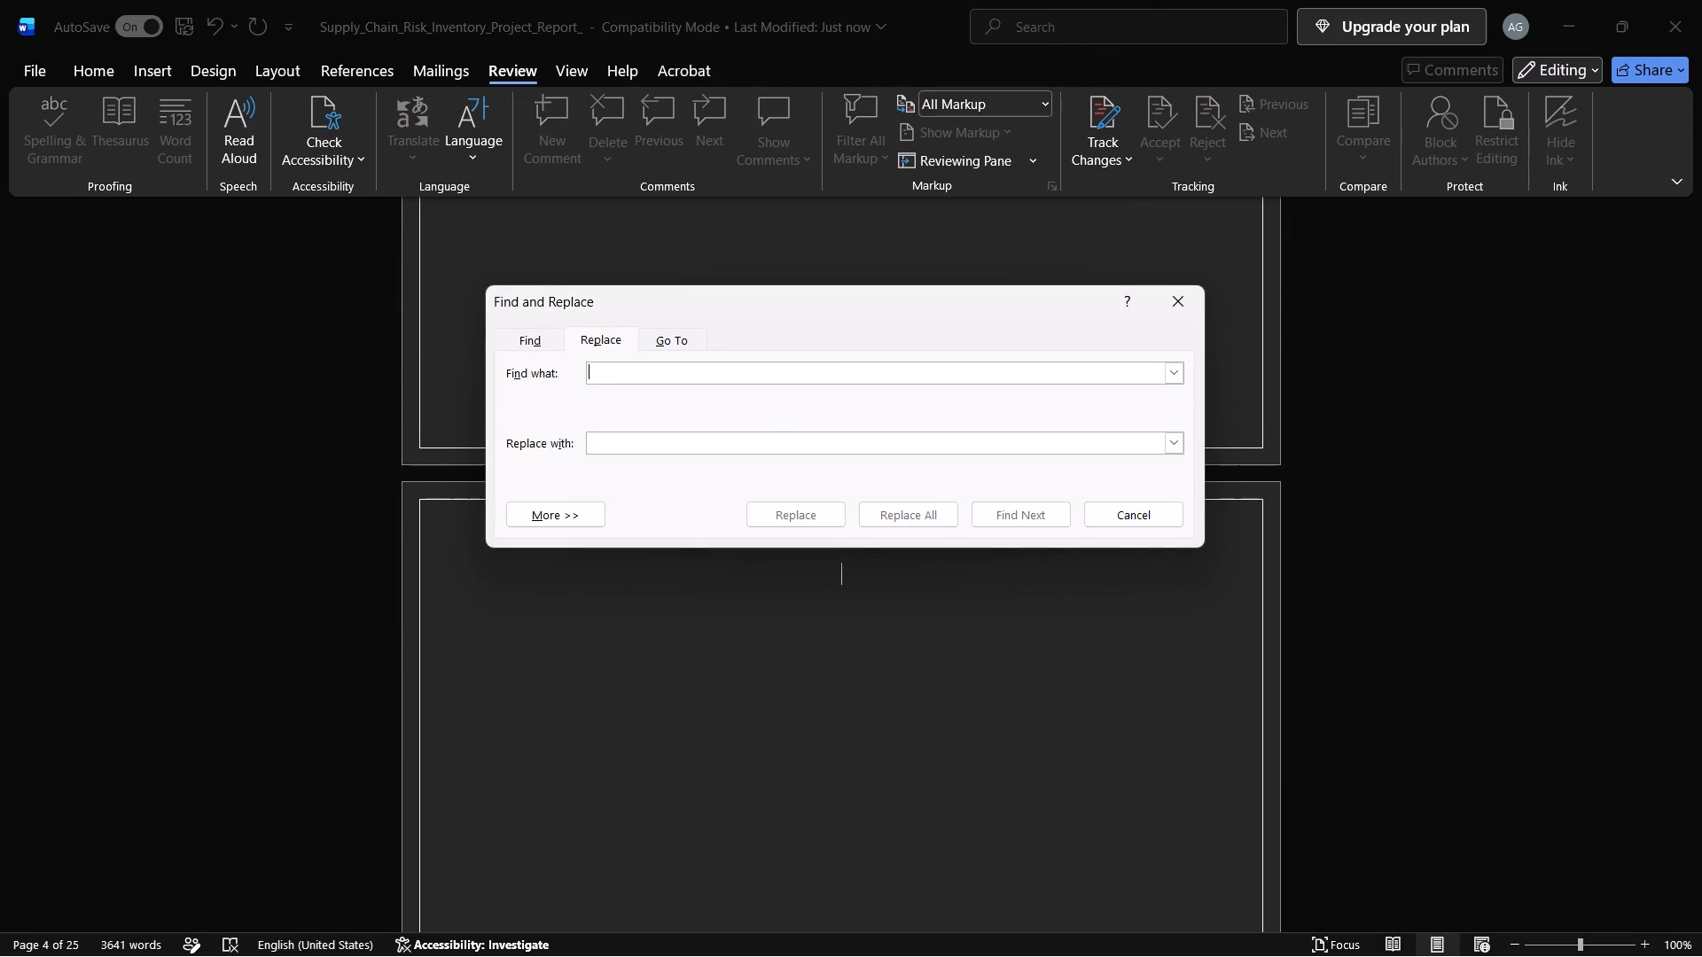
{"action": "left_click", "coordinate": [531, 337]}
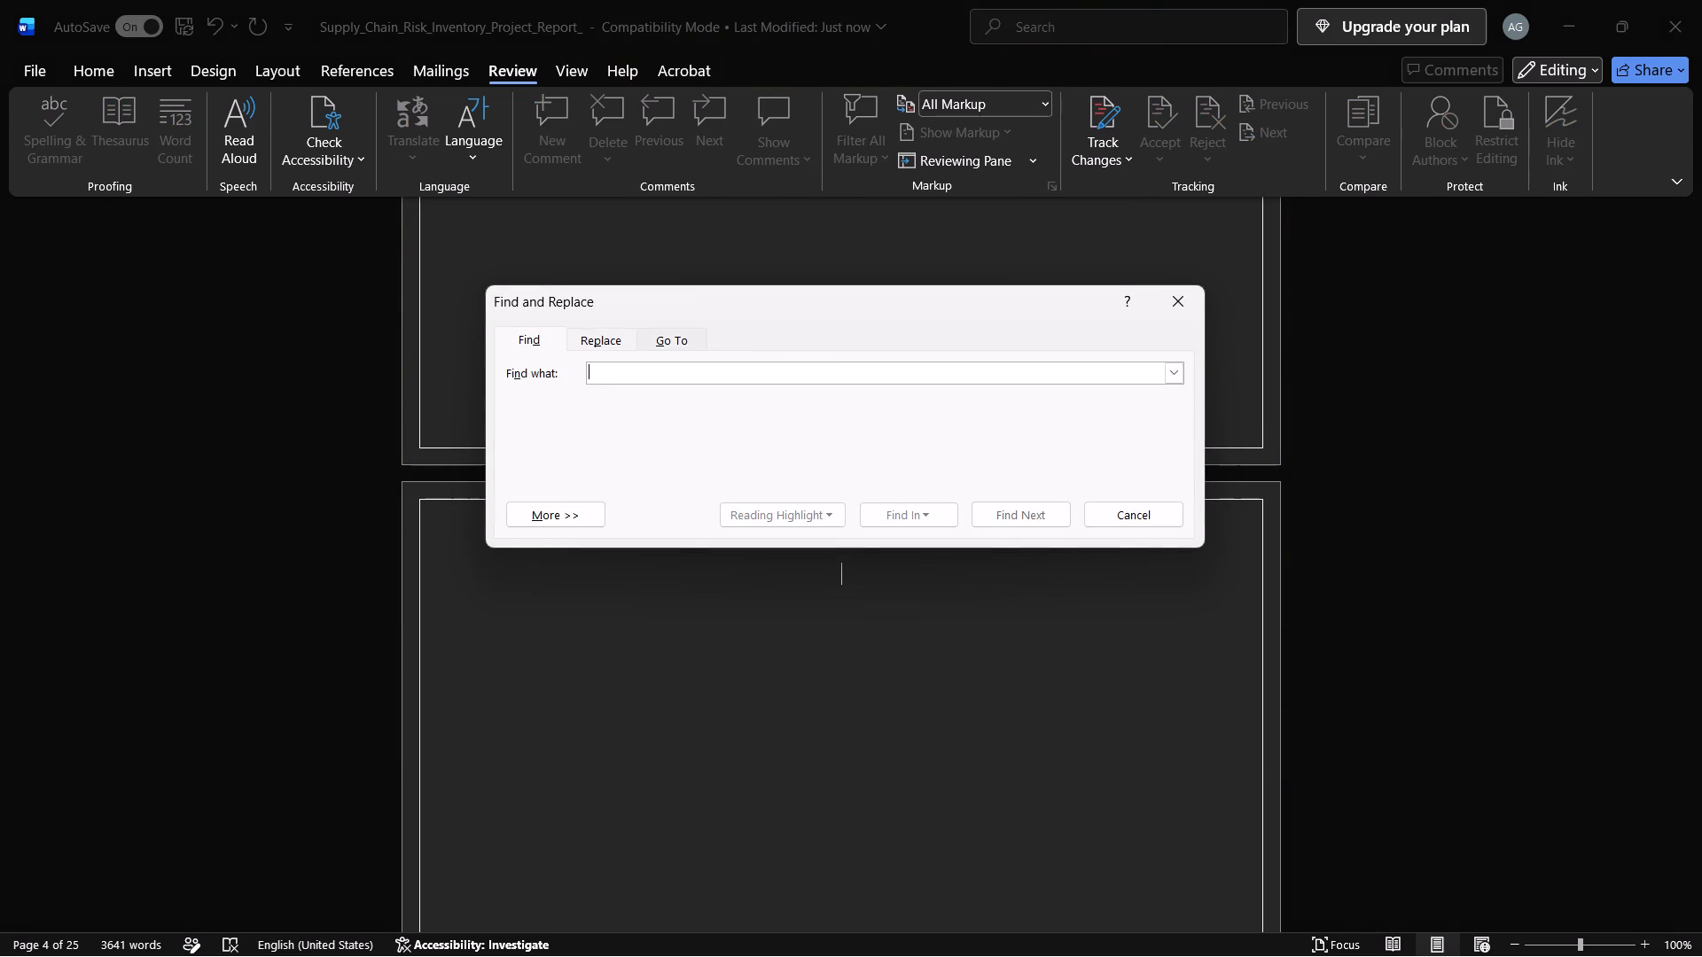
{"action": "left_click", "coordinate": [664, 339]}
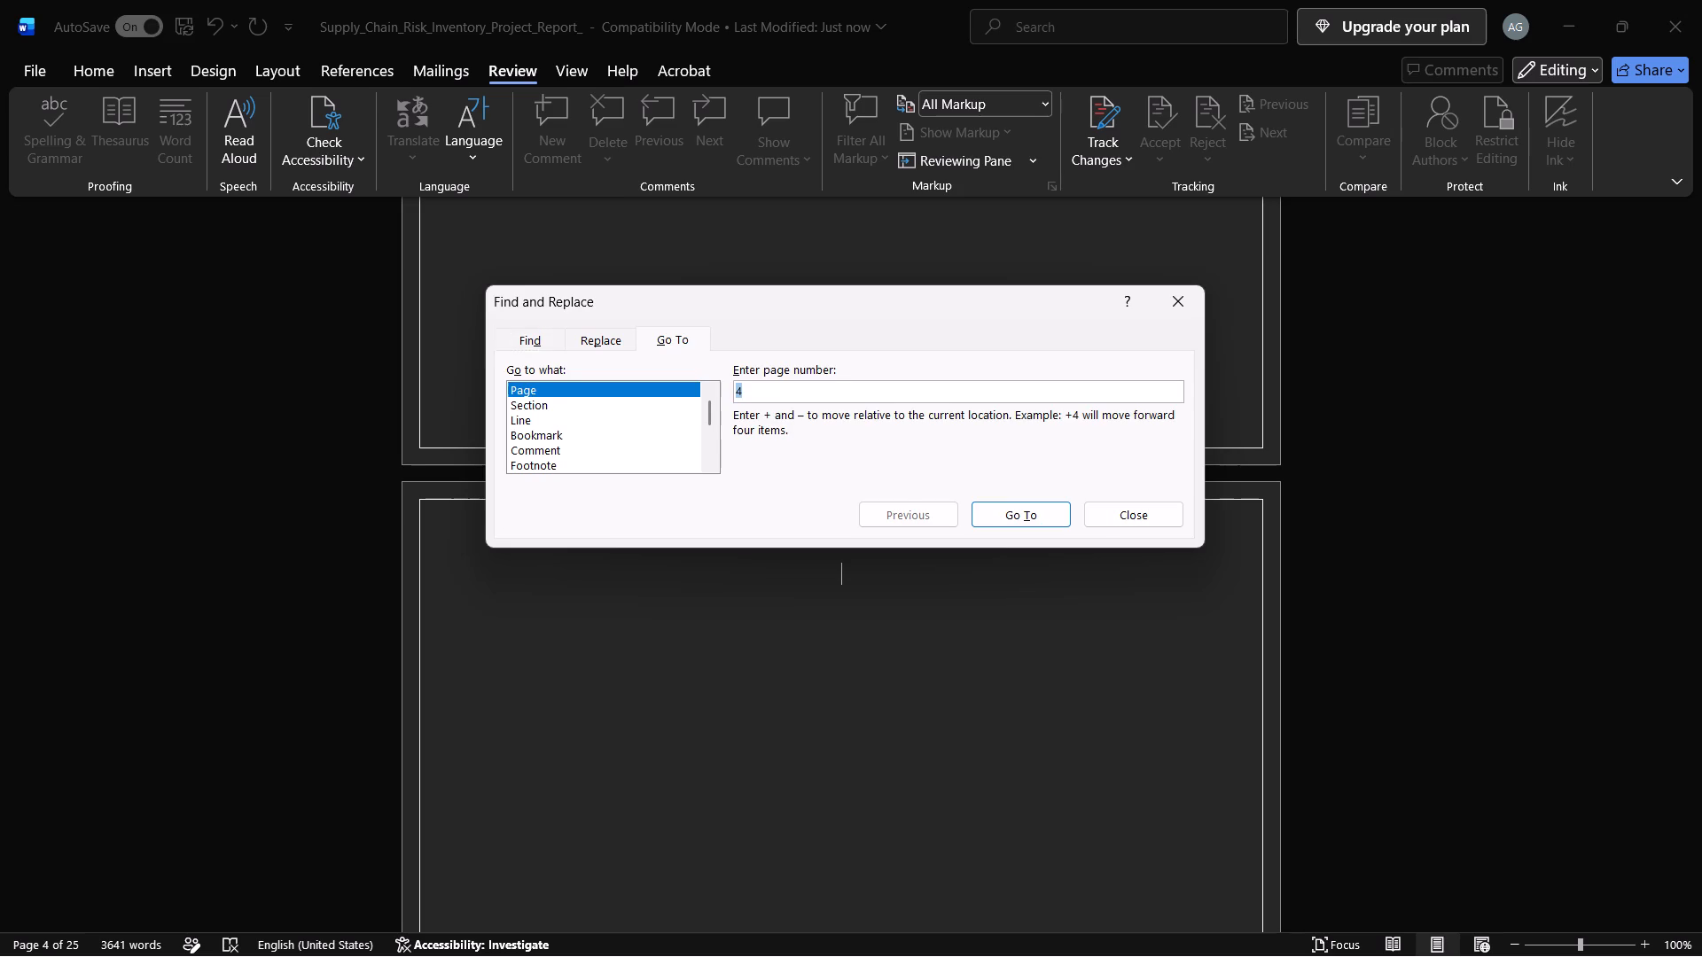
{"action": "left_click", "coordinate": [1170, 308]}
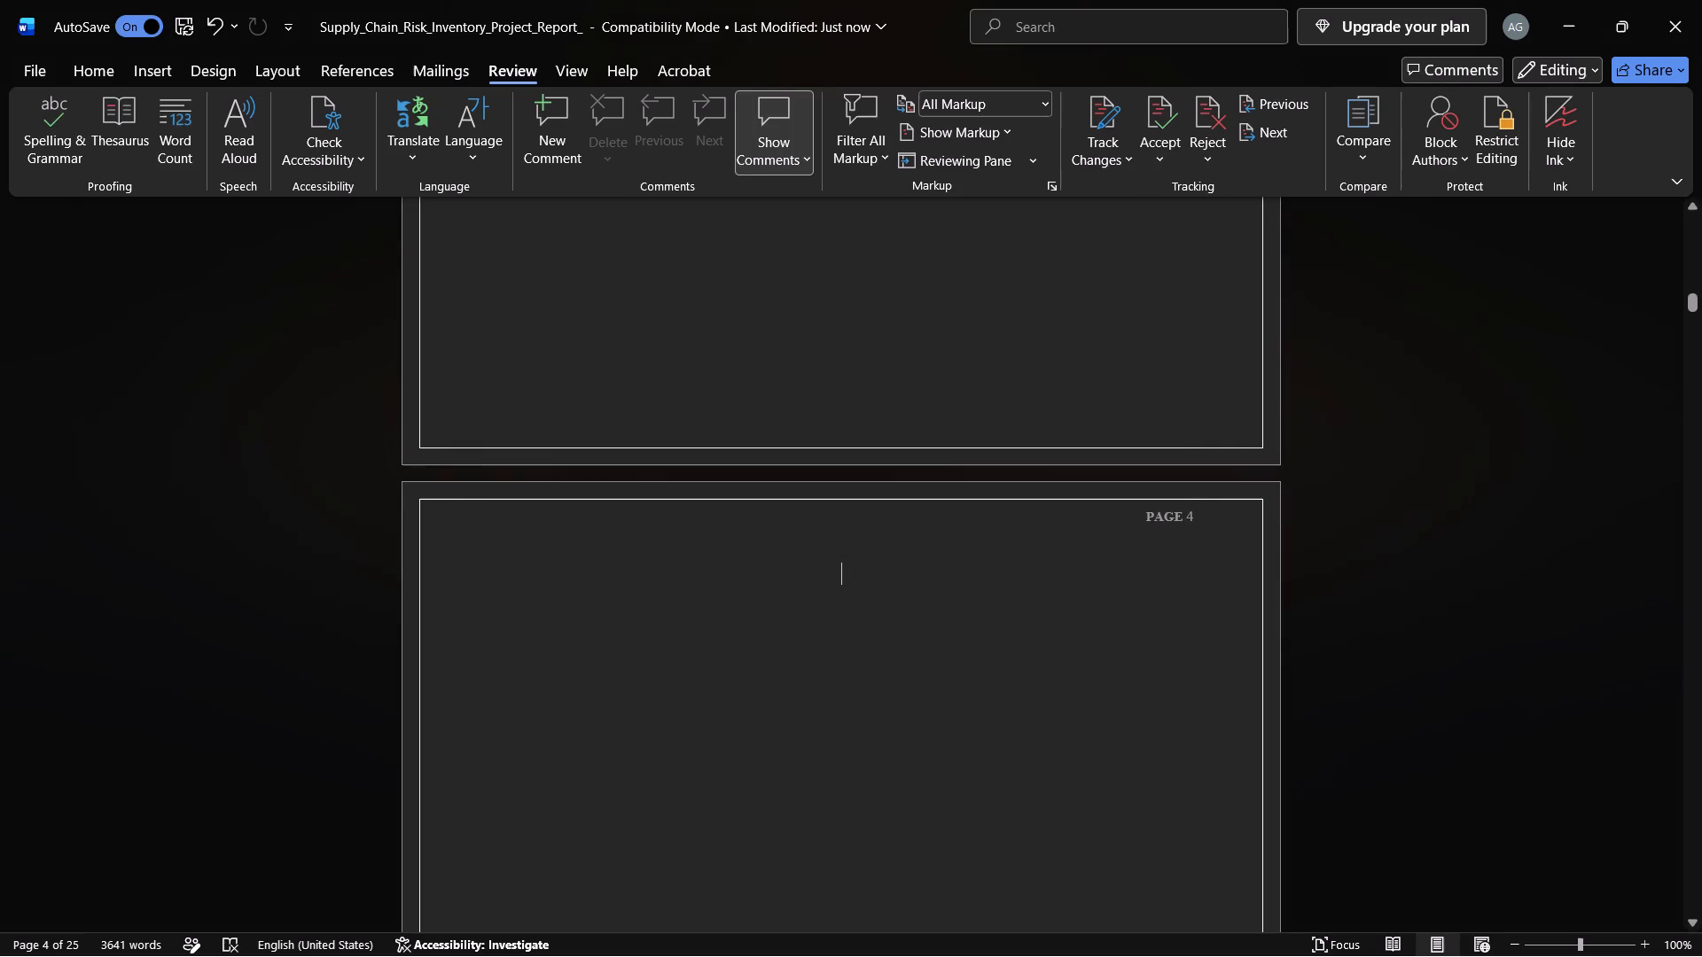
Locate blank page 4 among the document's page thumbnails and delete it, then hide the thumbnails.
{"action": "left_click", "coordinate": [592, 68]}
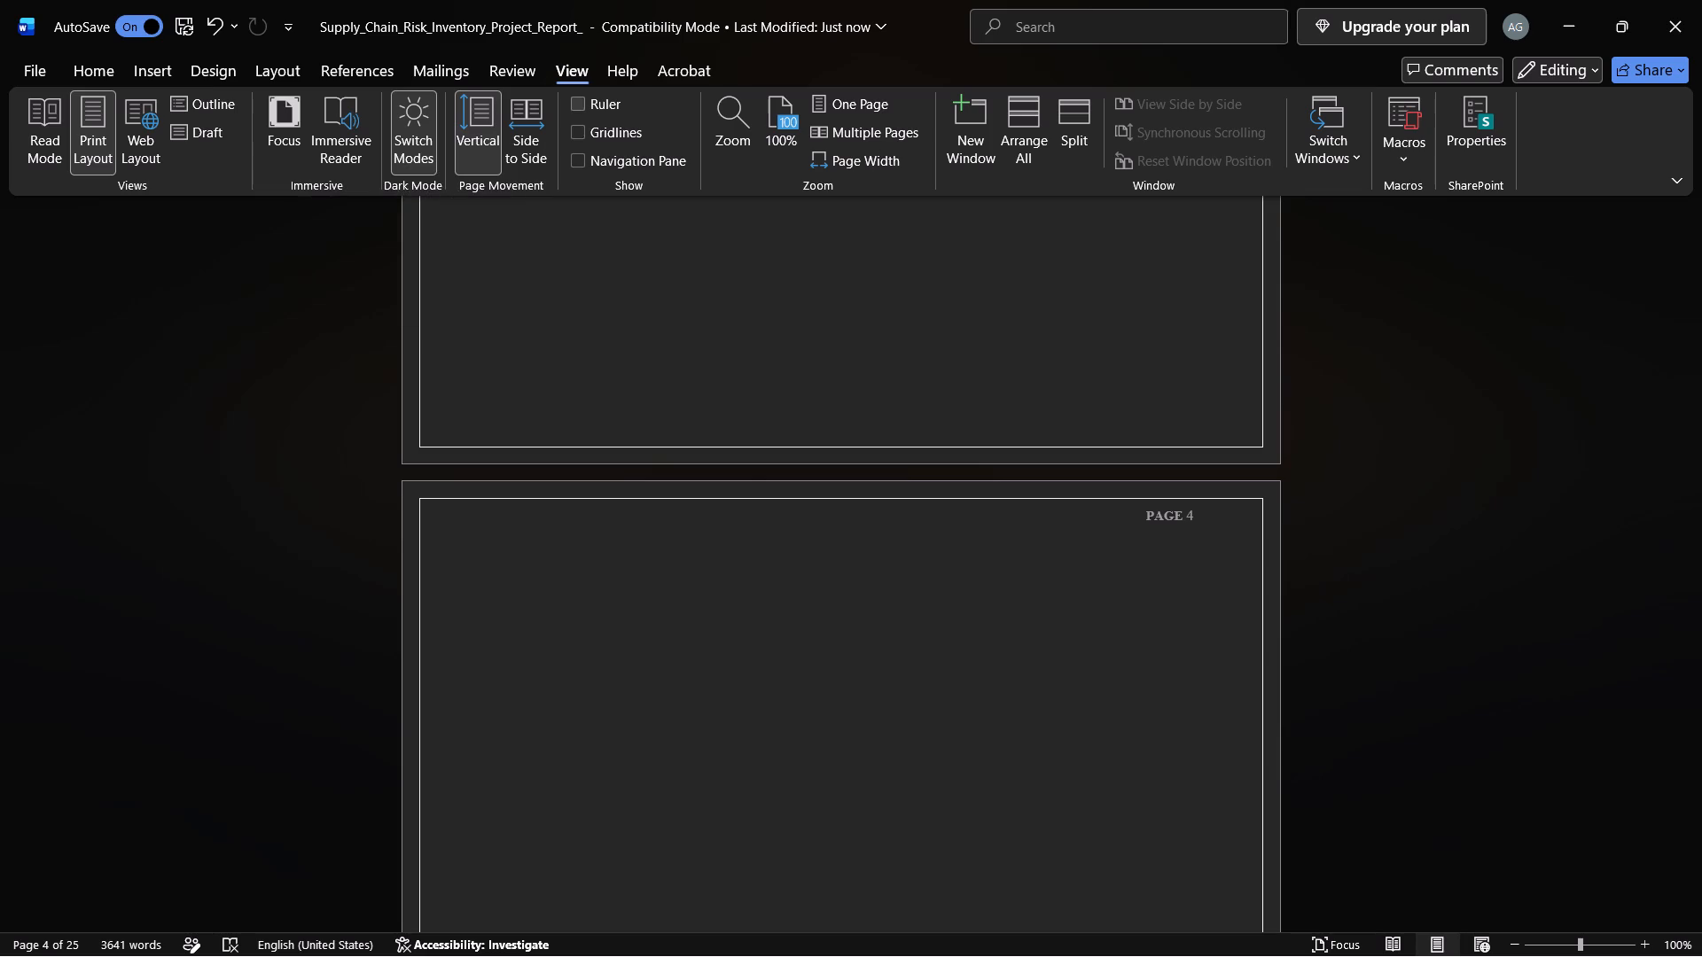
{"action": "left_click", "coordinate": [585, 160]}
{"action": "left_click", "coordinate": [585, 159]}
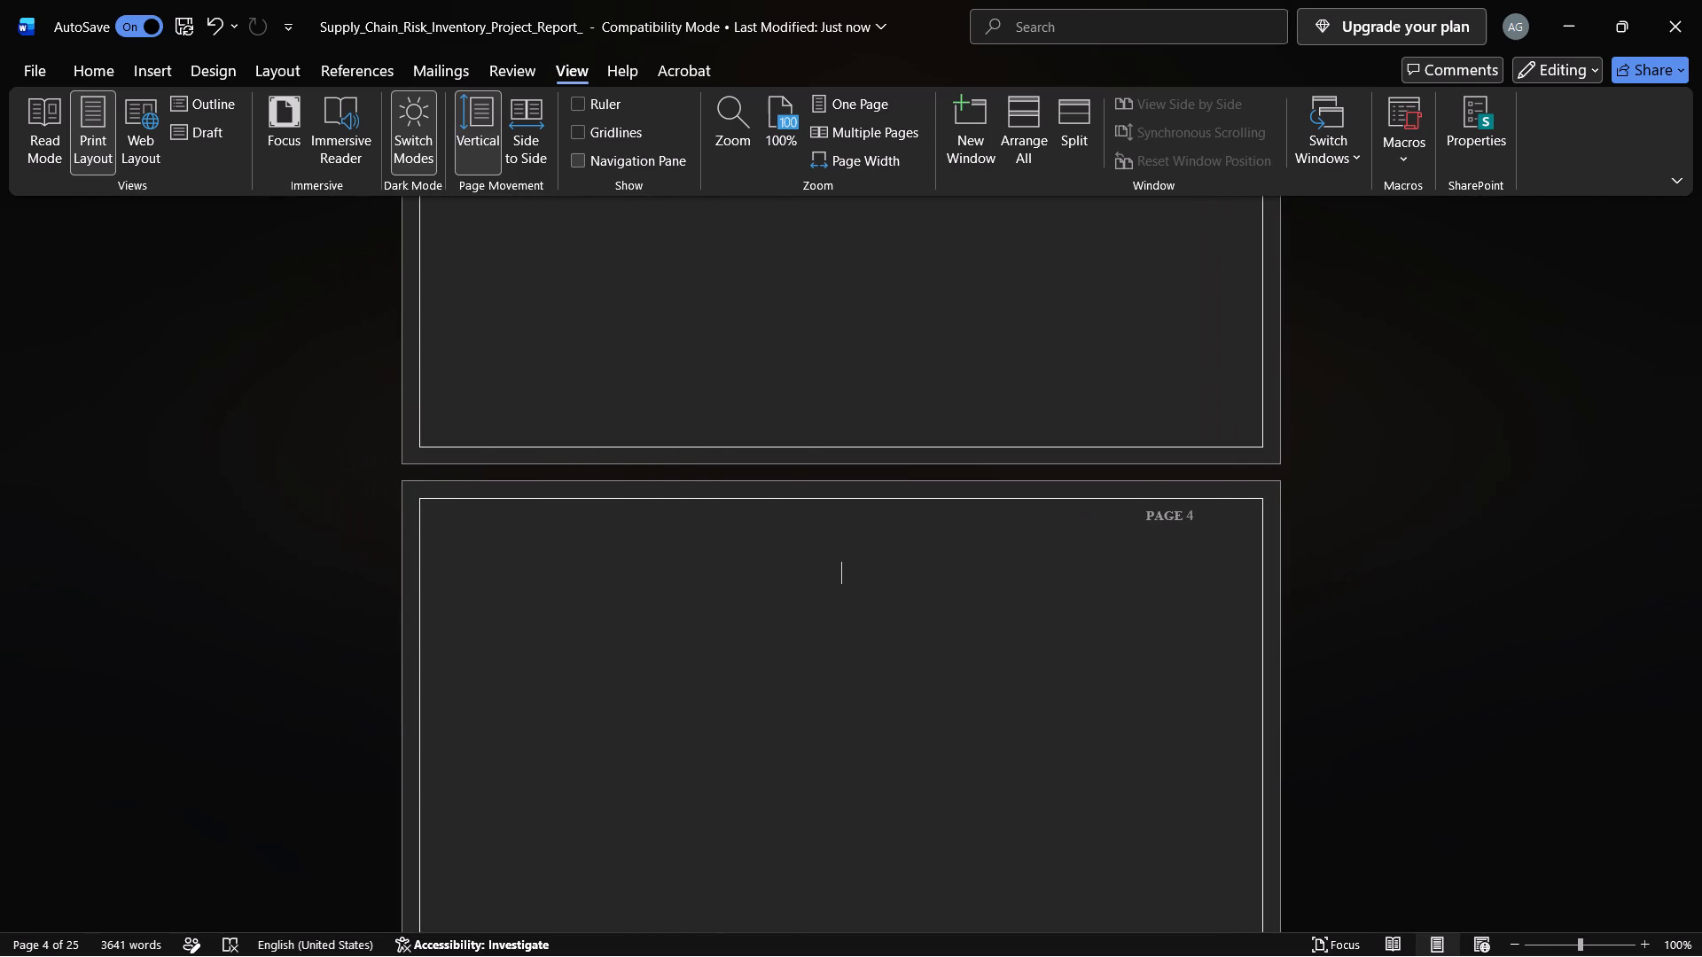
{"action": "left_click", "coordinate": [585, 159]}
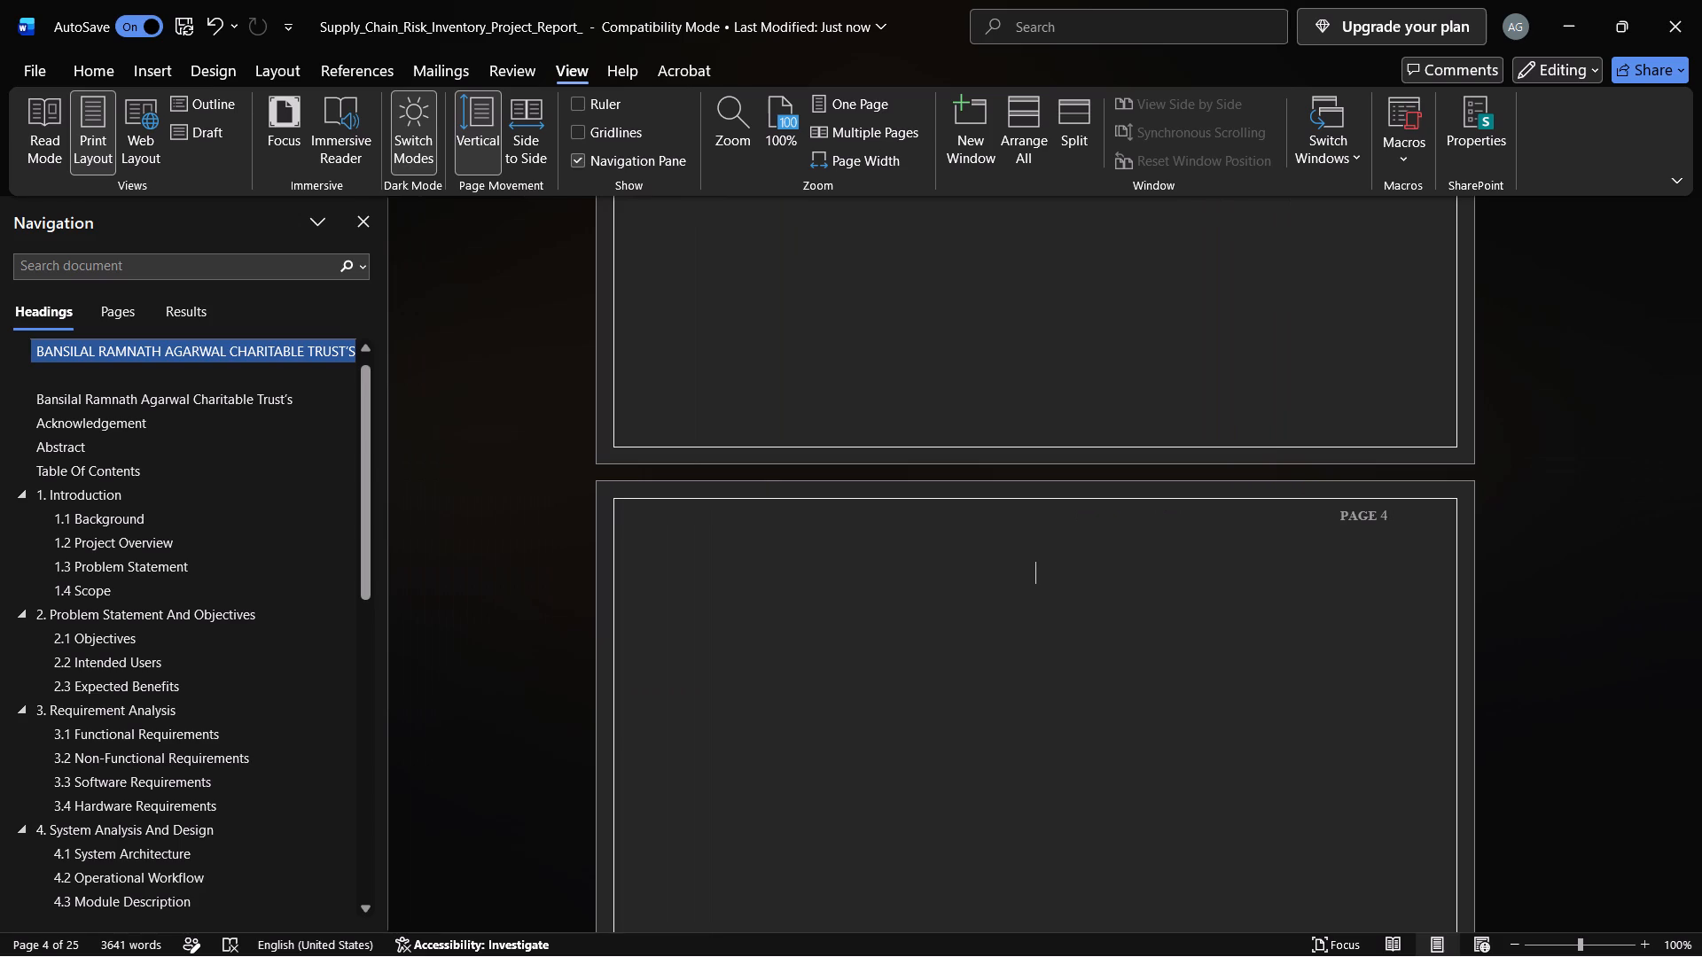
{"action": "left_click", "coordinate": [127, 312]}
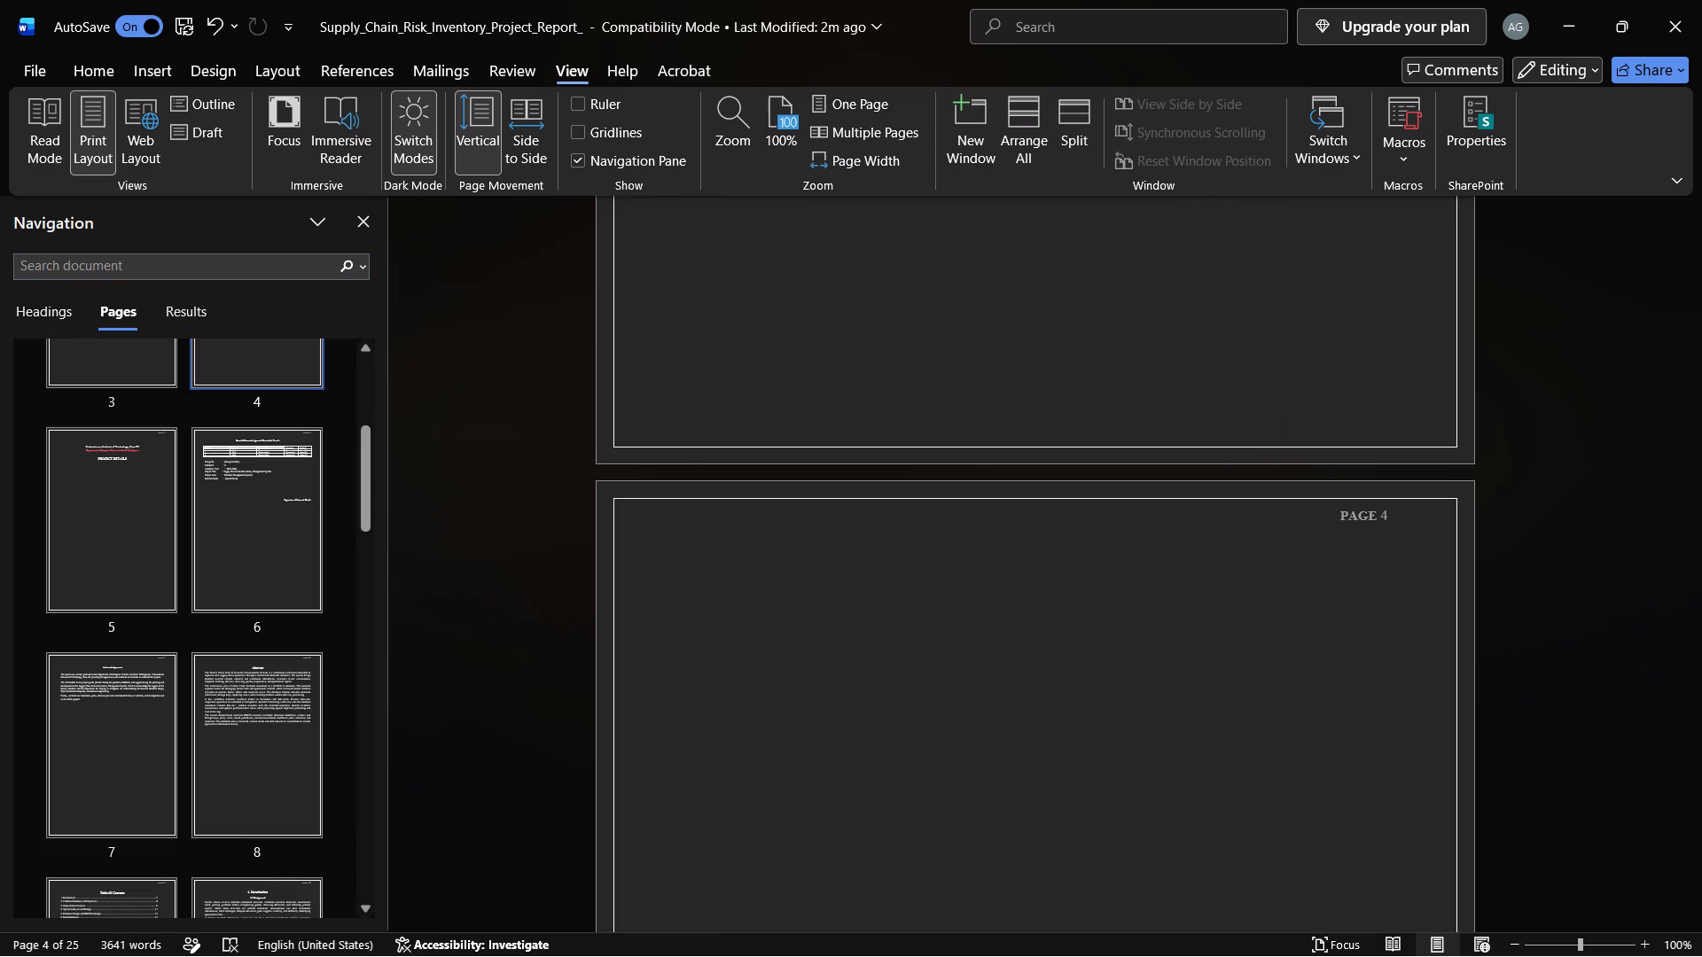
{"action": "scroll", "coordinate": [256, 532], "scroll_direction": "up", "scroll_amount": 2}
{"action": "left_click", "coordinate": [245, 652]}
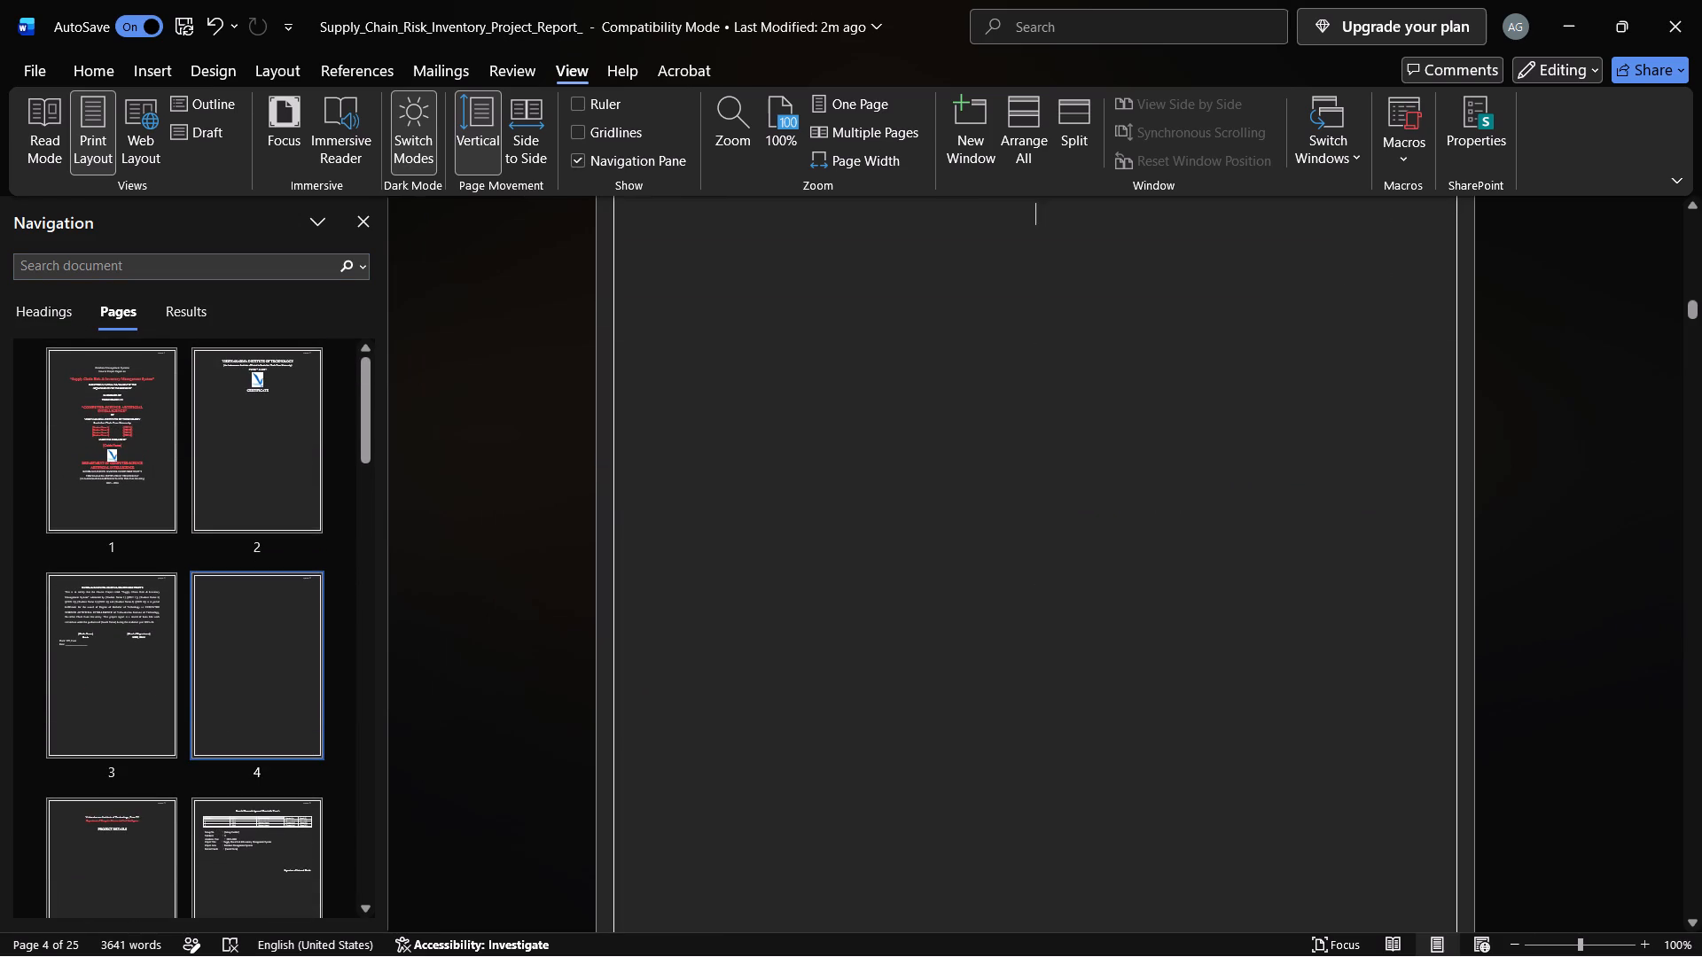
{"action": "right_click", "coordinate": [246, 652]}
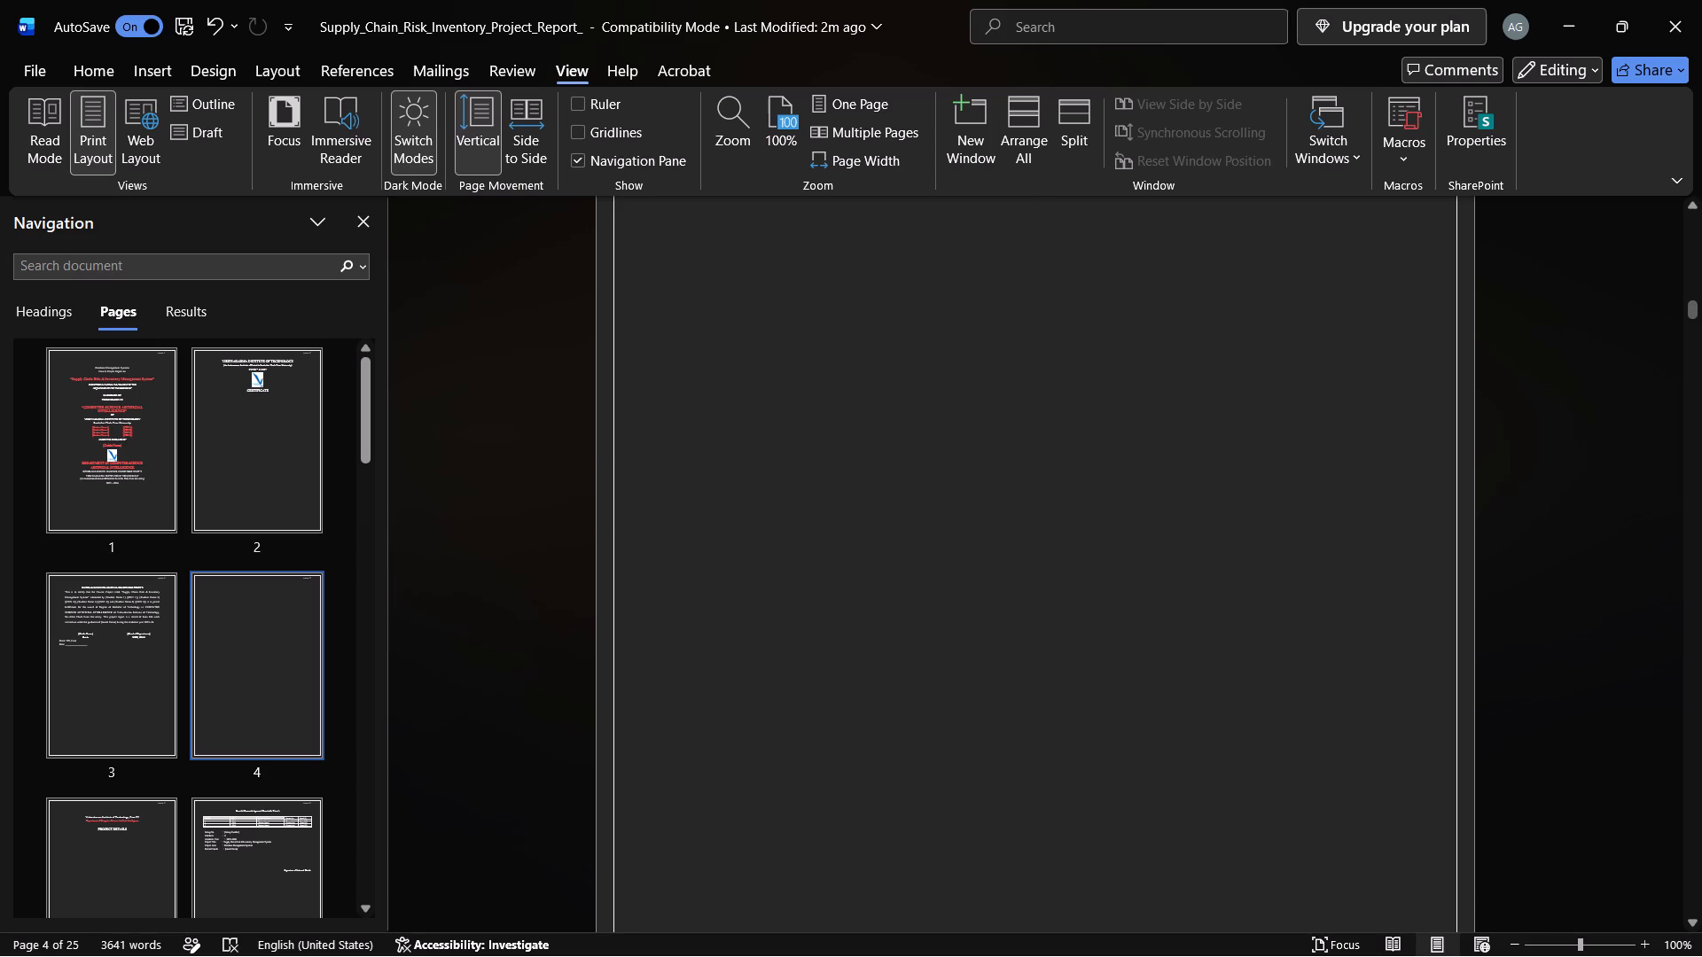
{"action": "right_click", "coordinate": [246, 652]}
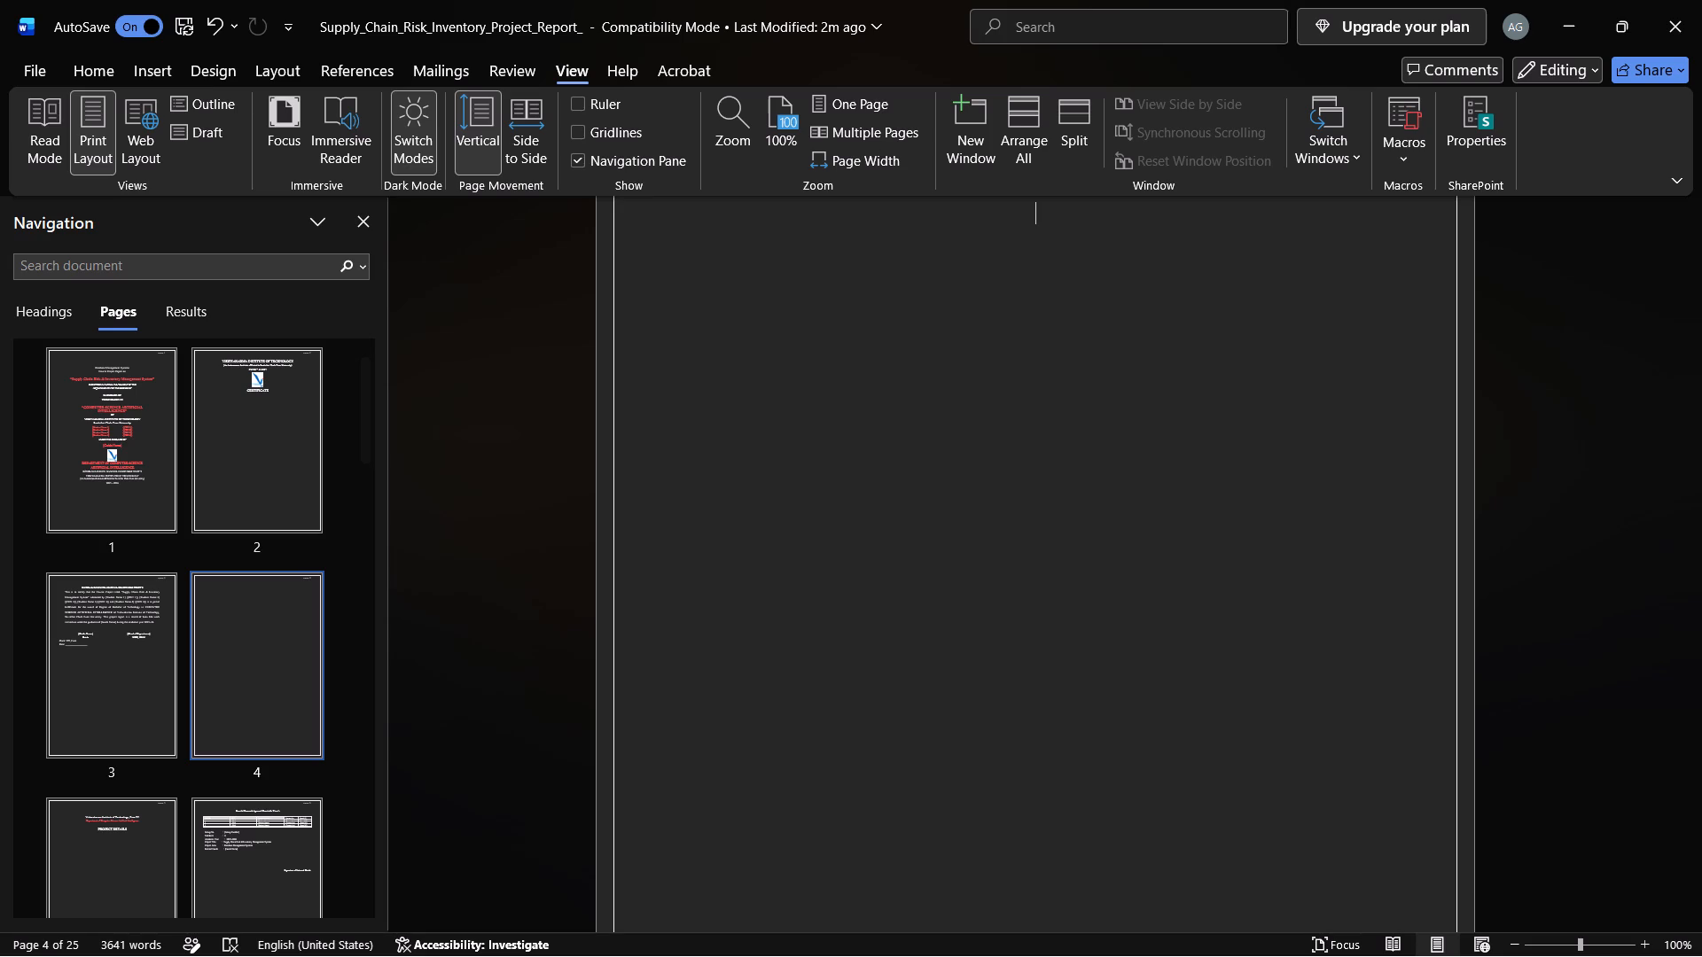
{"action": "key", "text": "Delete"}
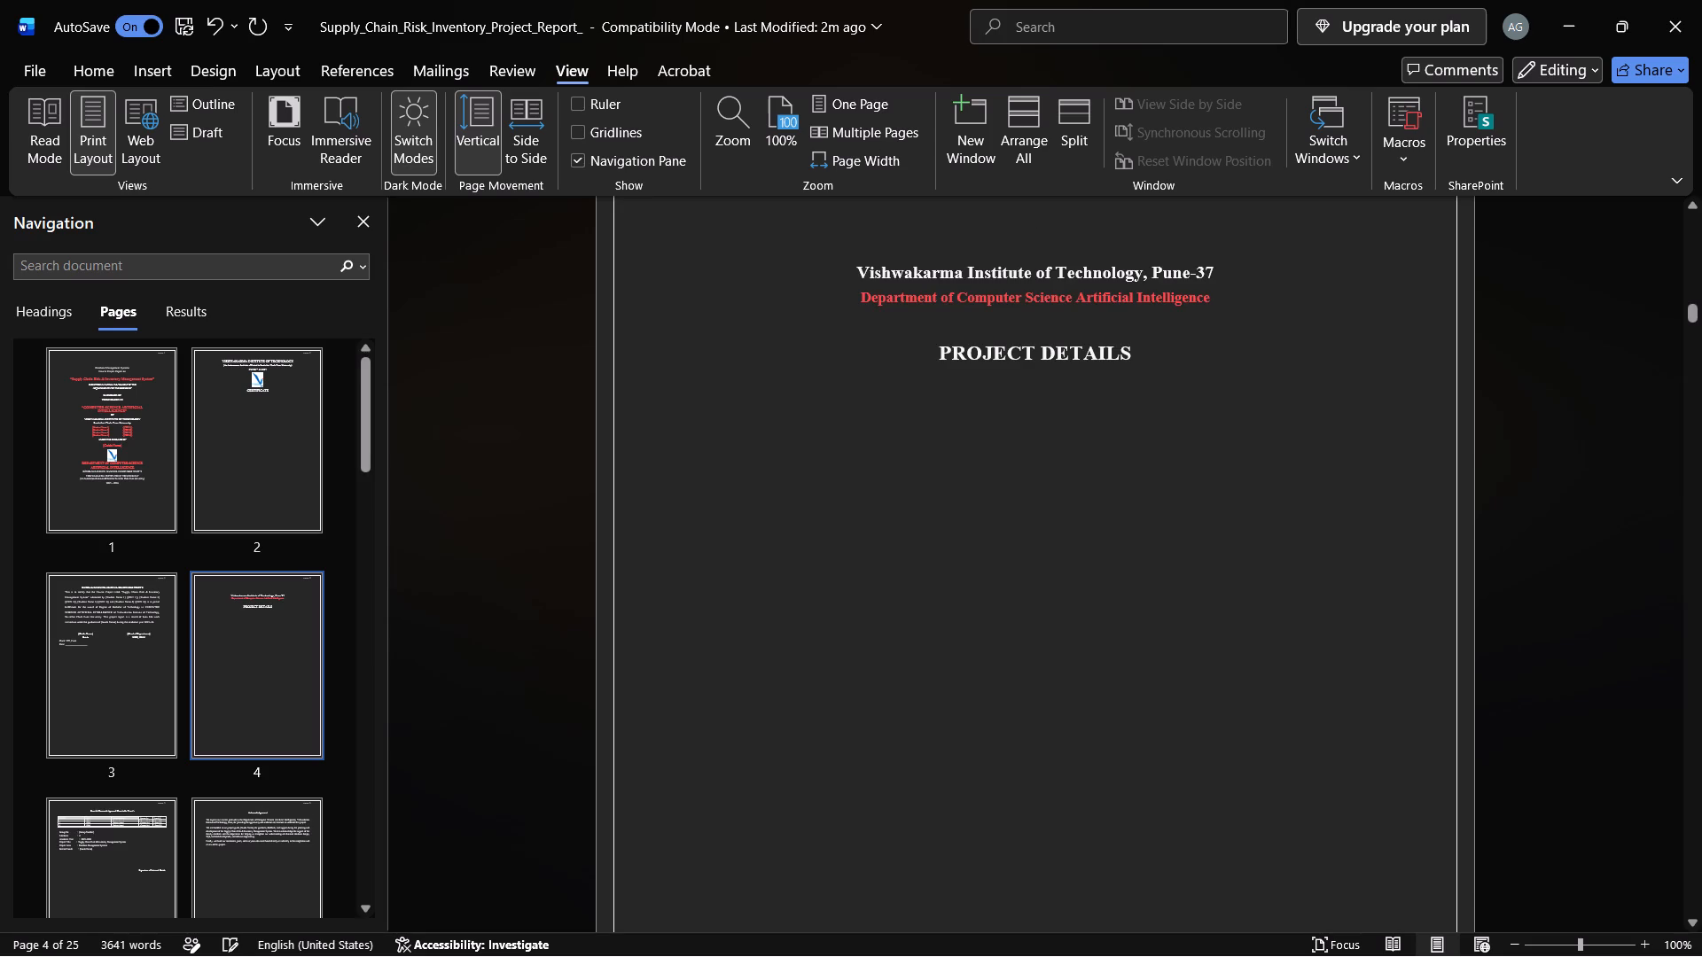
{"action": "left_click", "coordinate": [925, 678]}
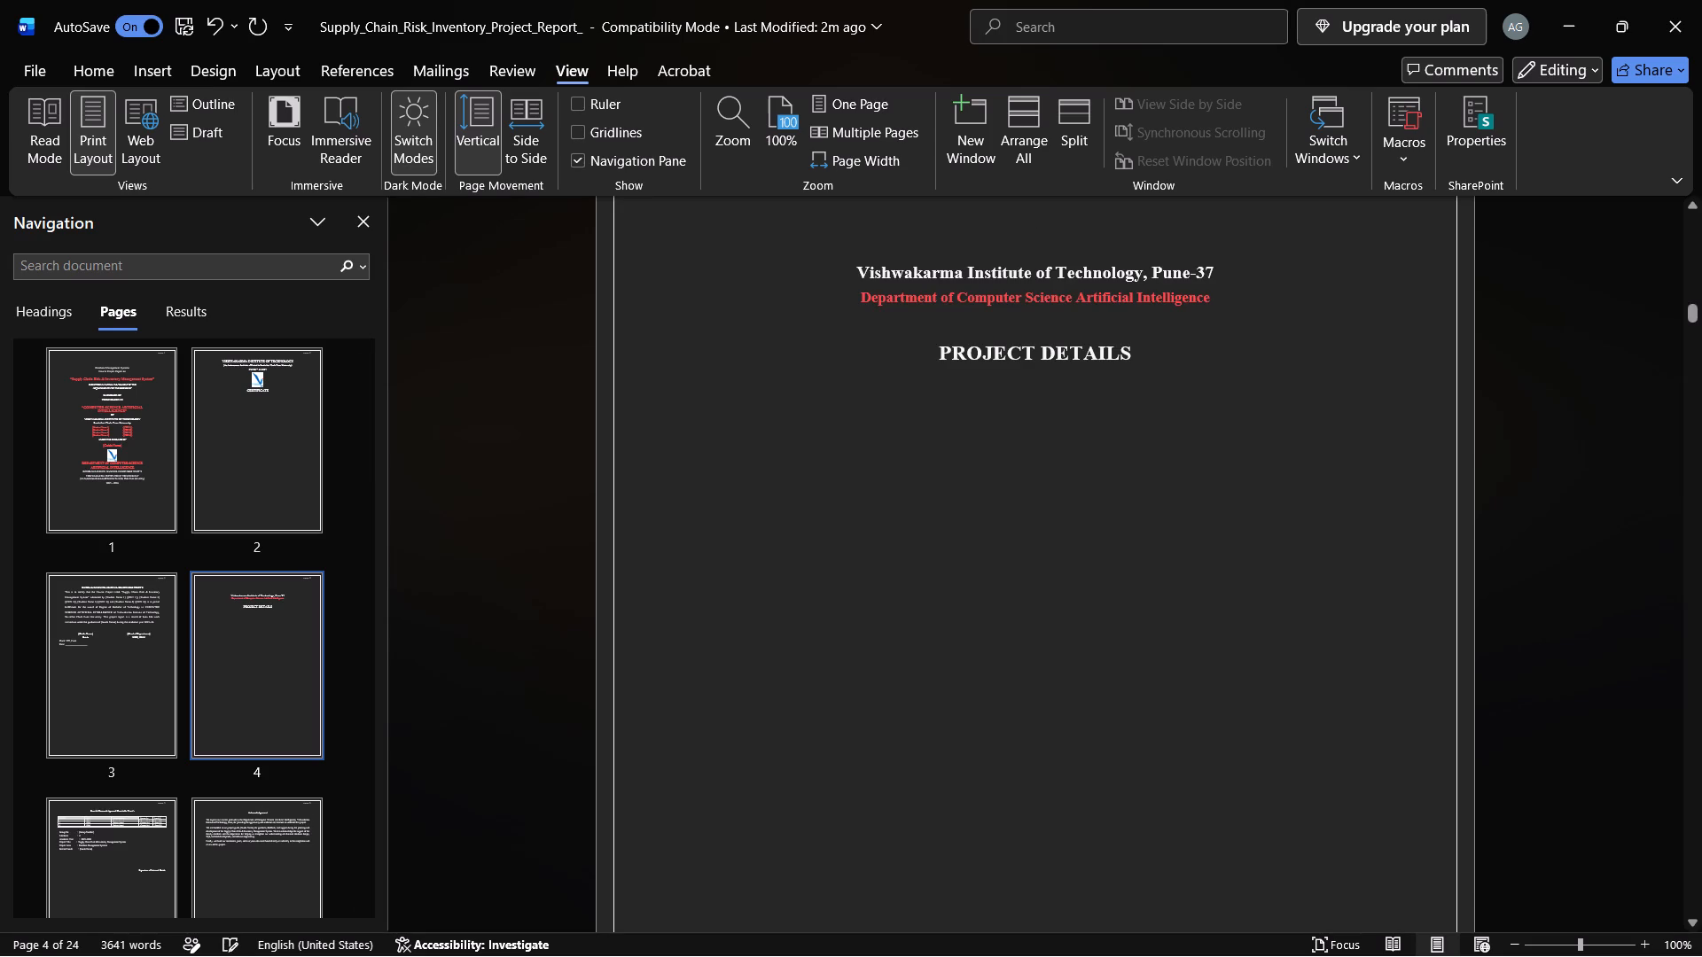
{"action": "left_click", "coordinate": [359, 216]}
Examine the certificate on page 3 and the transition from it to the "PROJECT DETAILS" page.
{"action": "scroll", "coordinate": [935, 515], "scroll_direction": "up", "scroll_amount": 10}
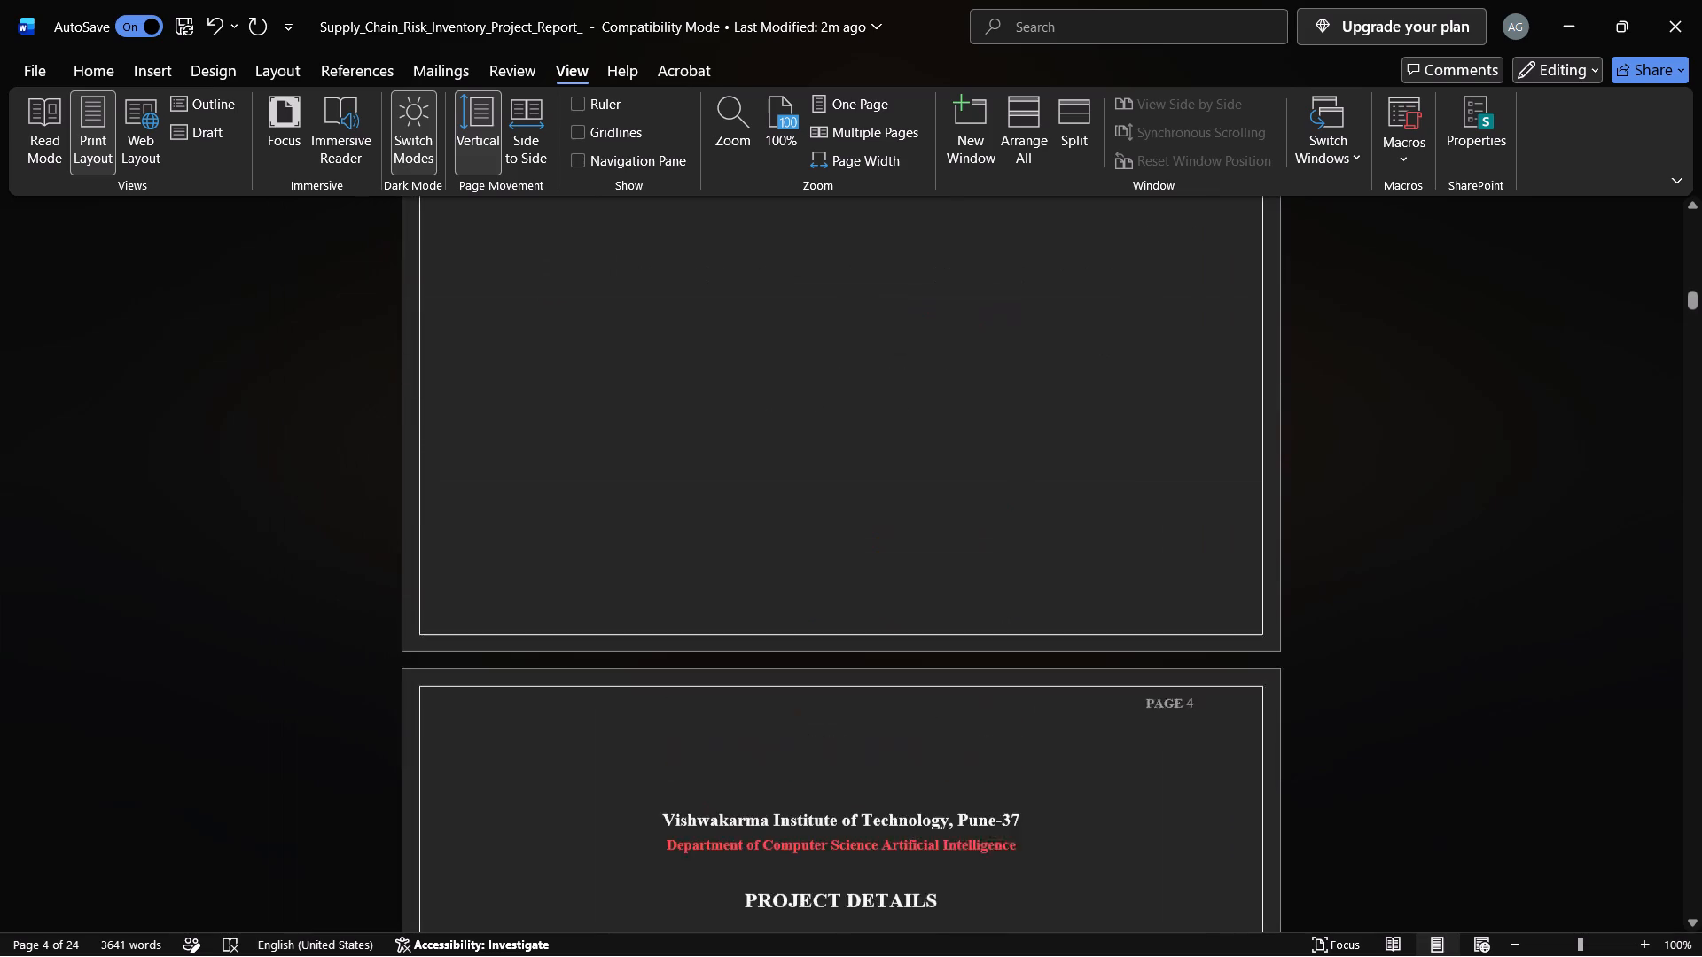
{"action": "scroll", "coordinate": [935, 518], "scroll_direction": "up", "scroll_amount": 18}
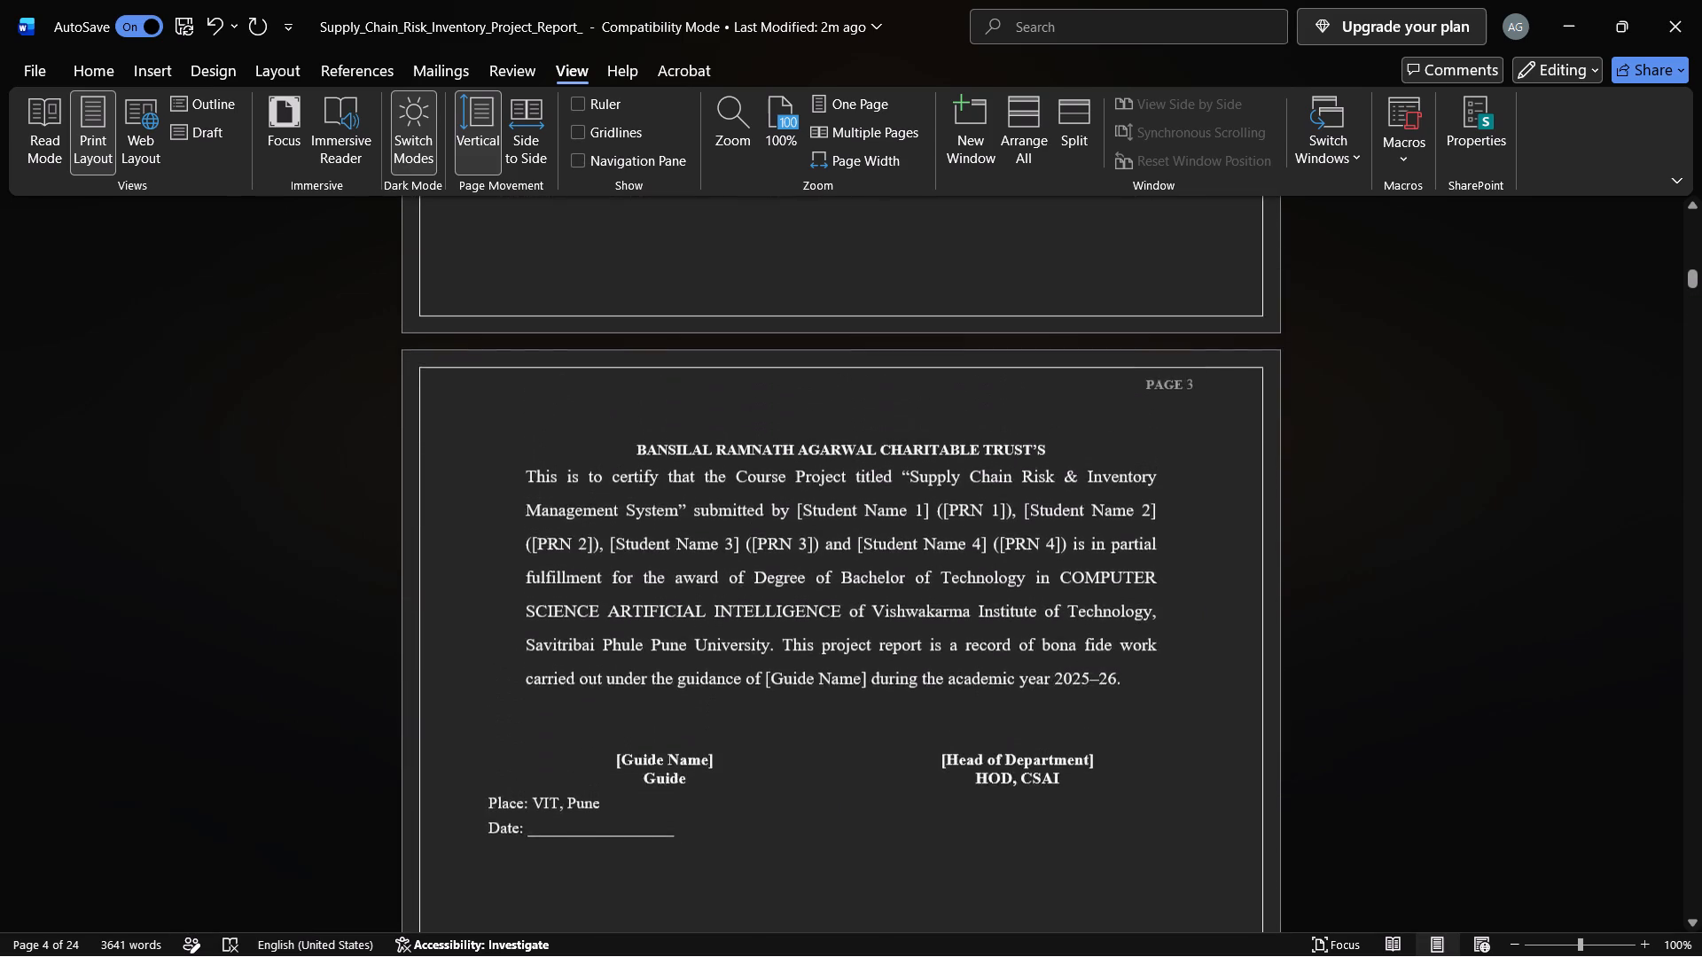
{"action": "scroll", "coordinate": [935, 519], "scroll_direction": "down", "scroll_amount": 19}
{"action": "left_click", "coordinate": [919, 522]}
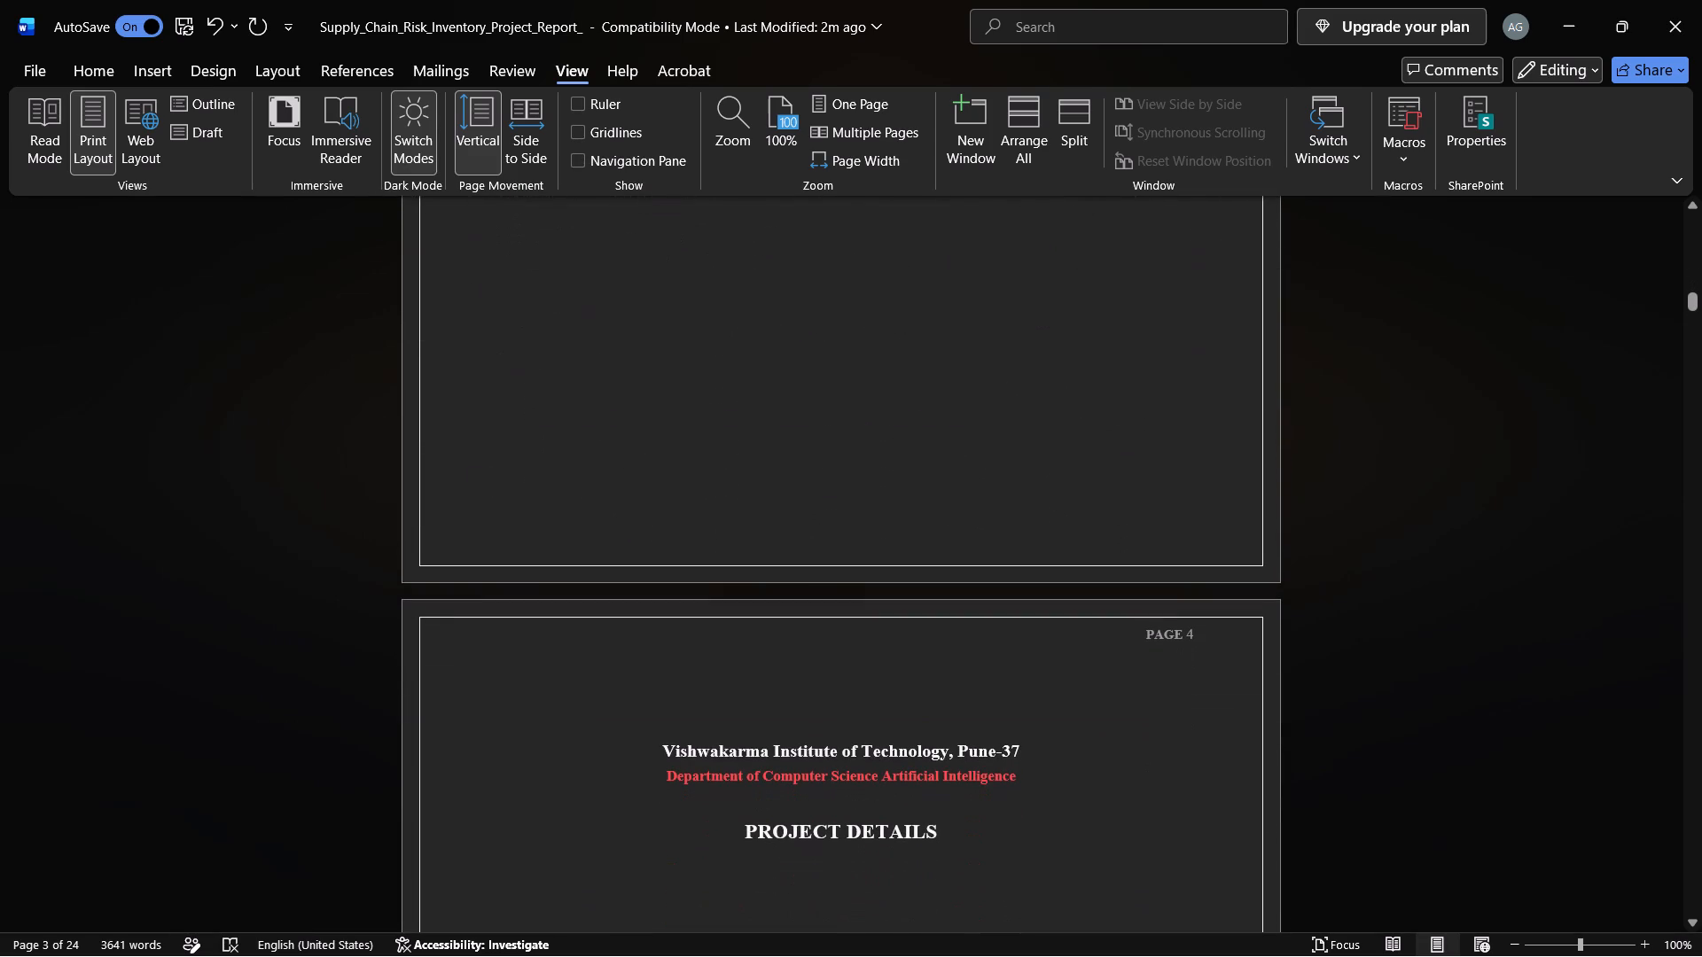
{"action": "left_click", "coordinate": [644, 519]}
{"action": "scroll", "coordinate": [644, 519], "scroll_direction": "up", "scroll_amount": 12}
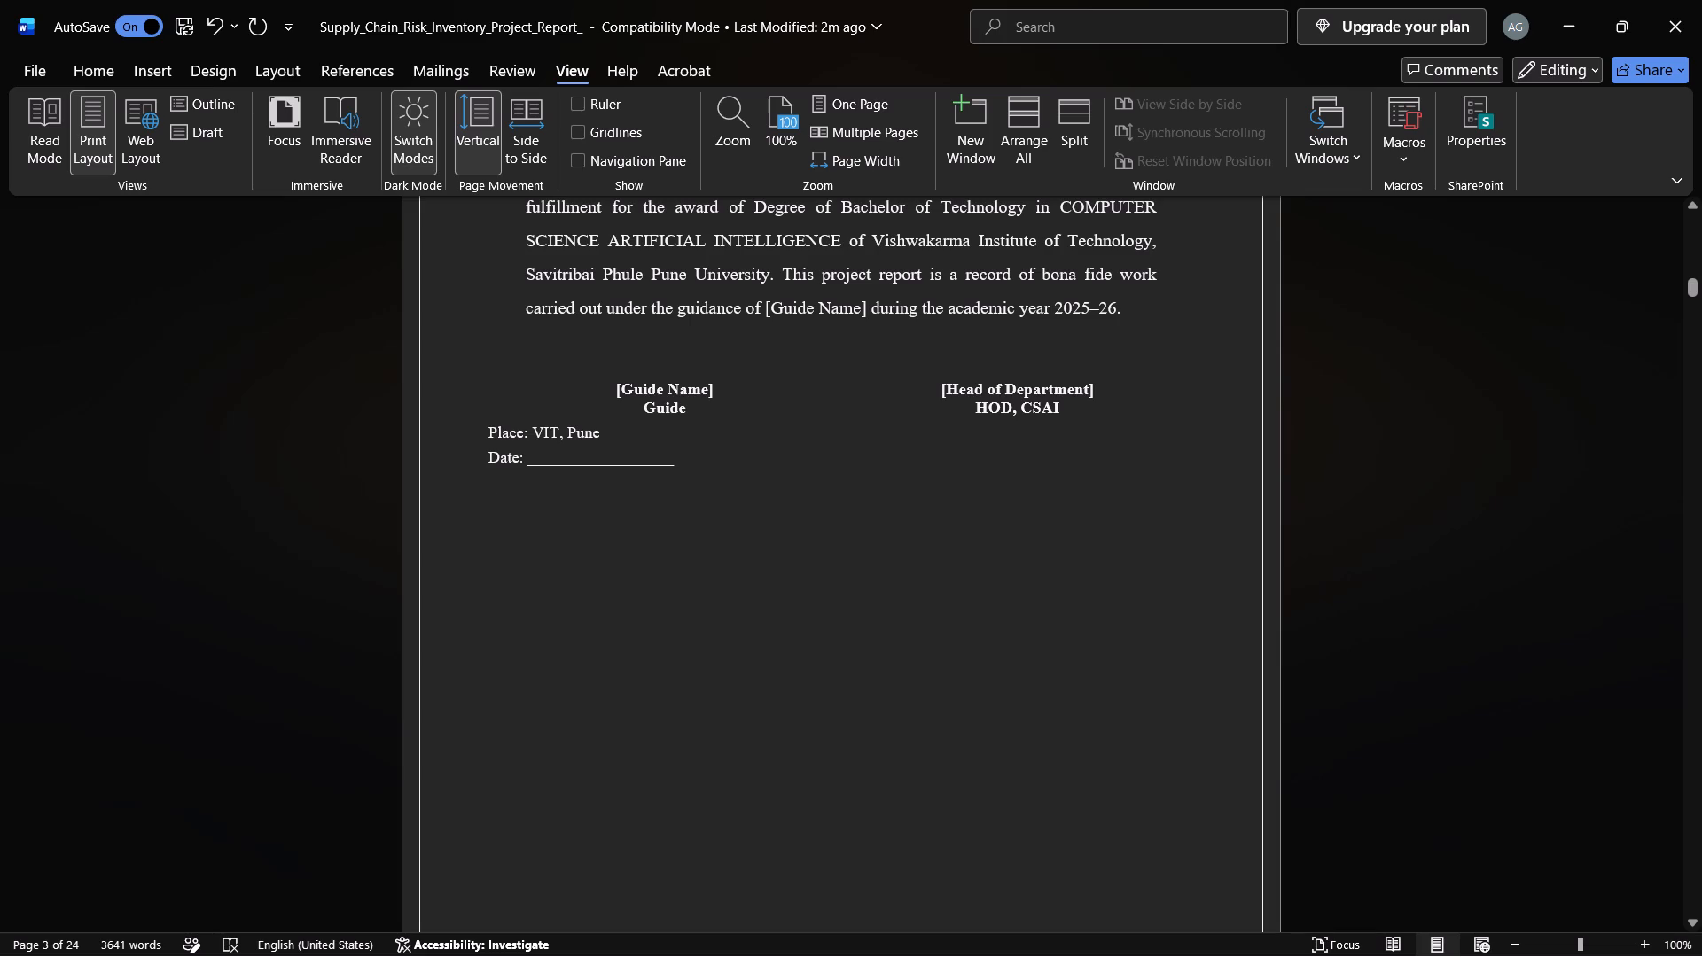
{"action": "key", "text": "Down"}
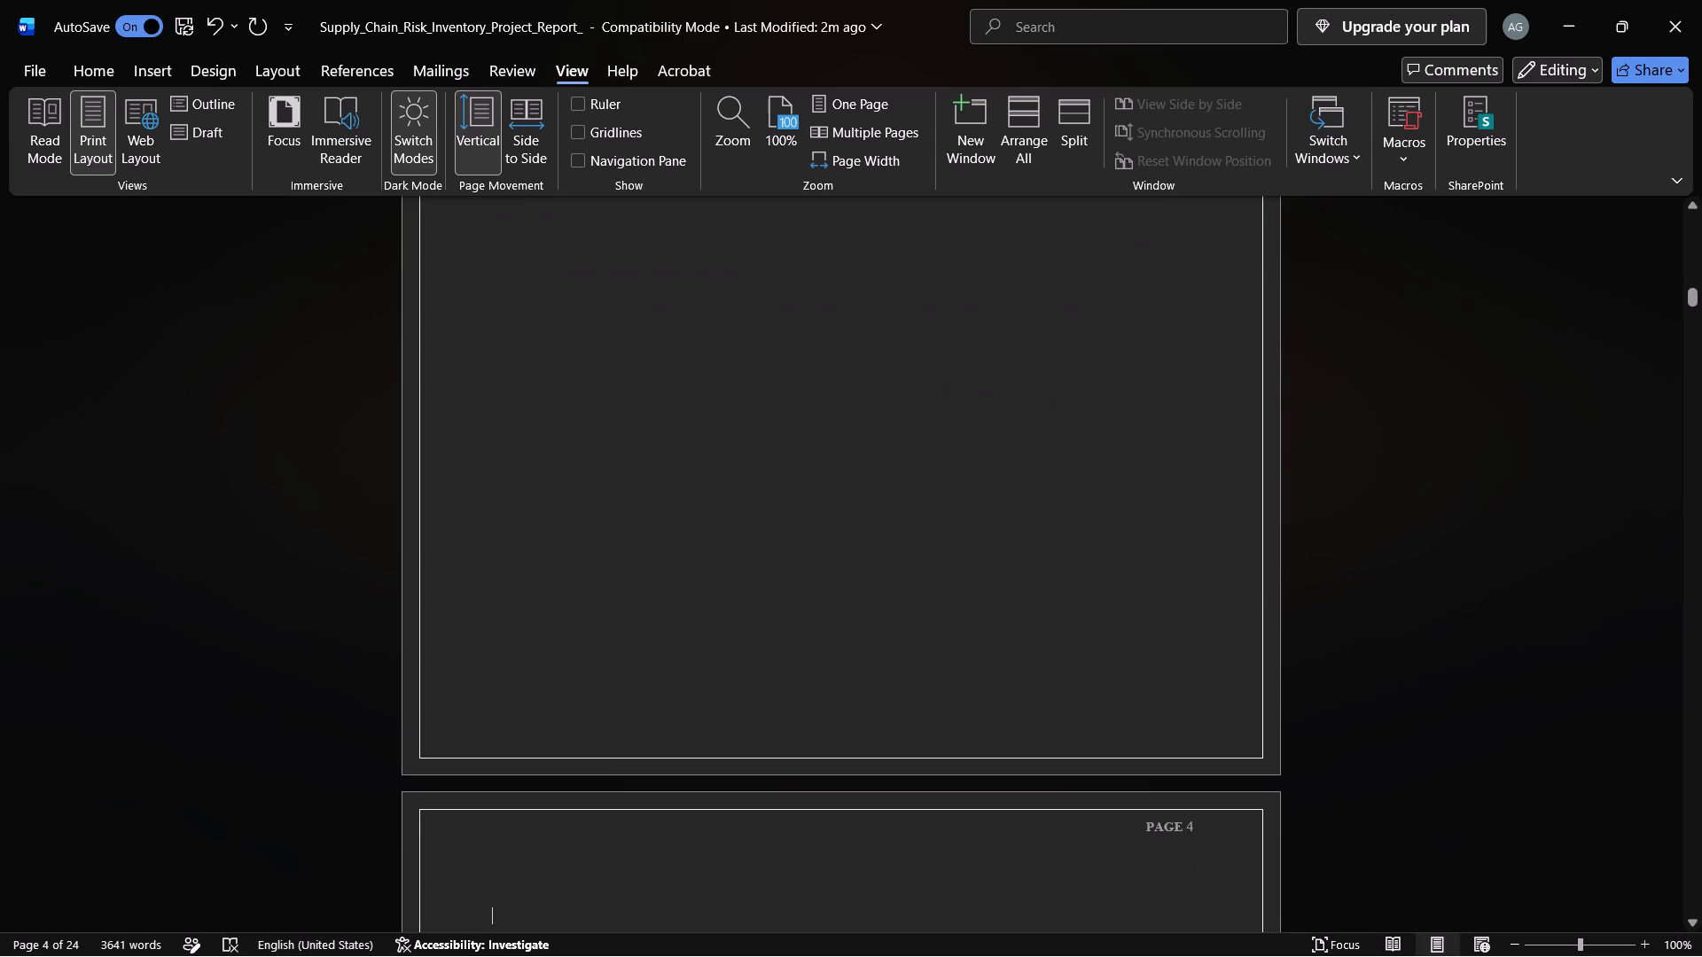
{"action": "key", "text": "Down"}
{"action": "key", "text": "Down"}
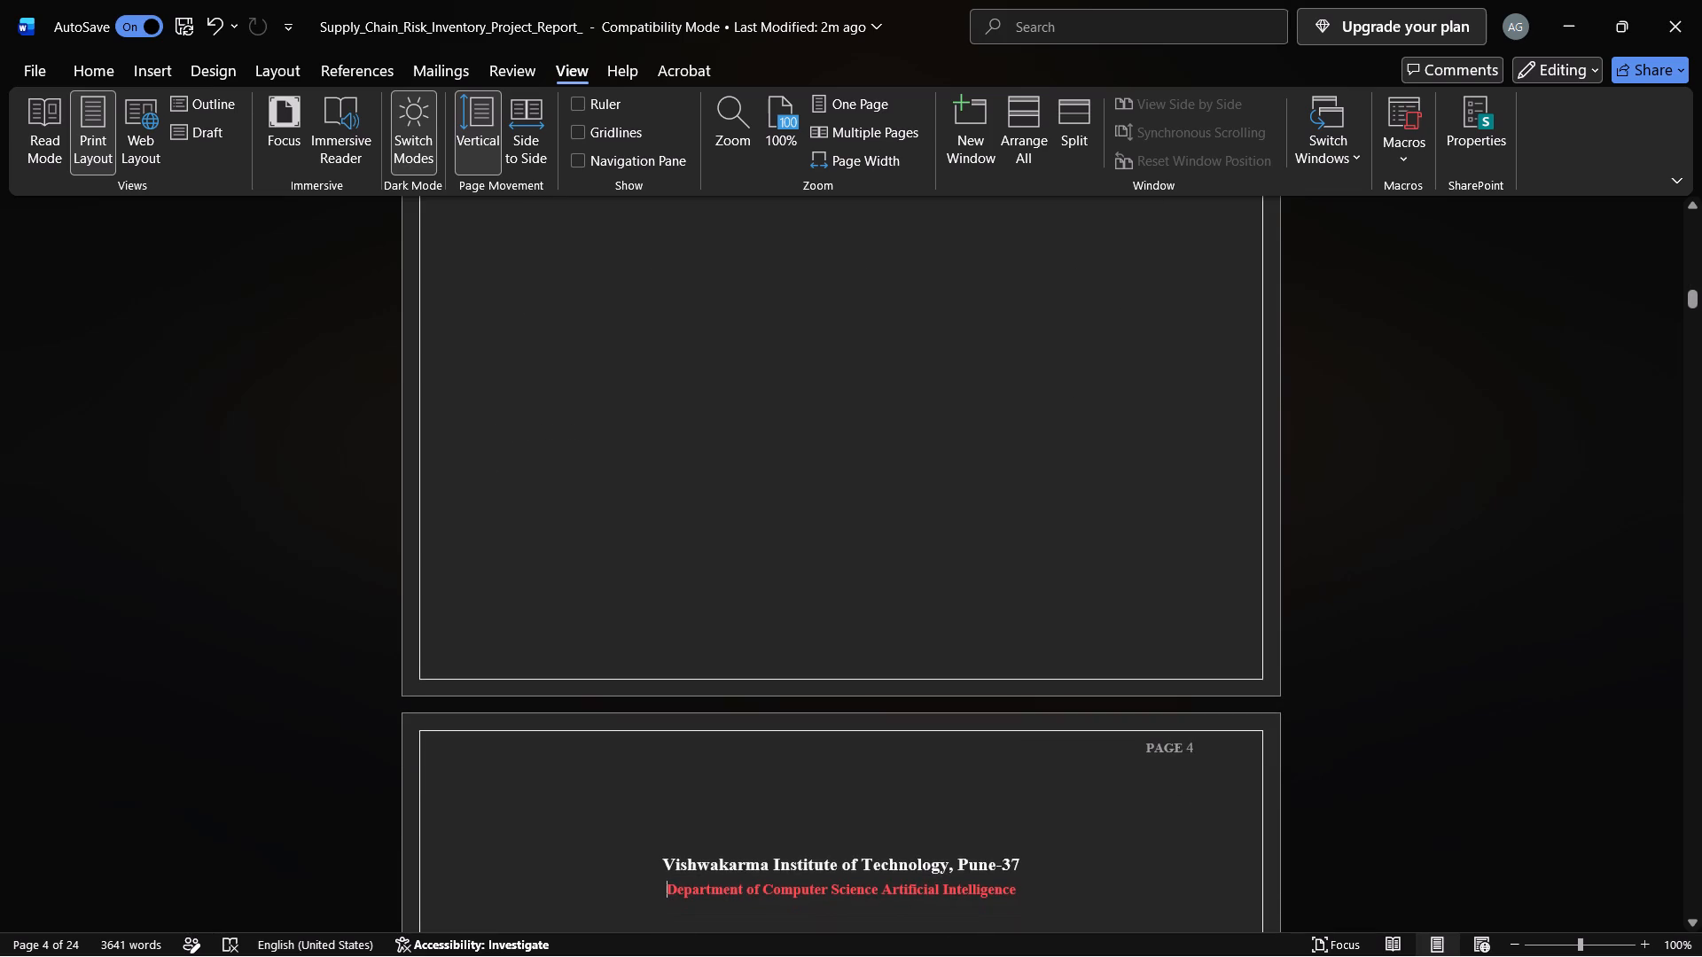
Examine the pages from "PROJECT DETAILS" through the student table to the Acknowledgement, and return to "PROJECT DETAILS".
{"action": "scroll", "coordinate": [559, 505], "scroll_direction": "down", "scroll_amount": 16}
{"action": "scroll", "coordinate": [559, 507], "scroll_direction": "down", "scroll_amount": 15}
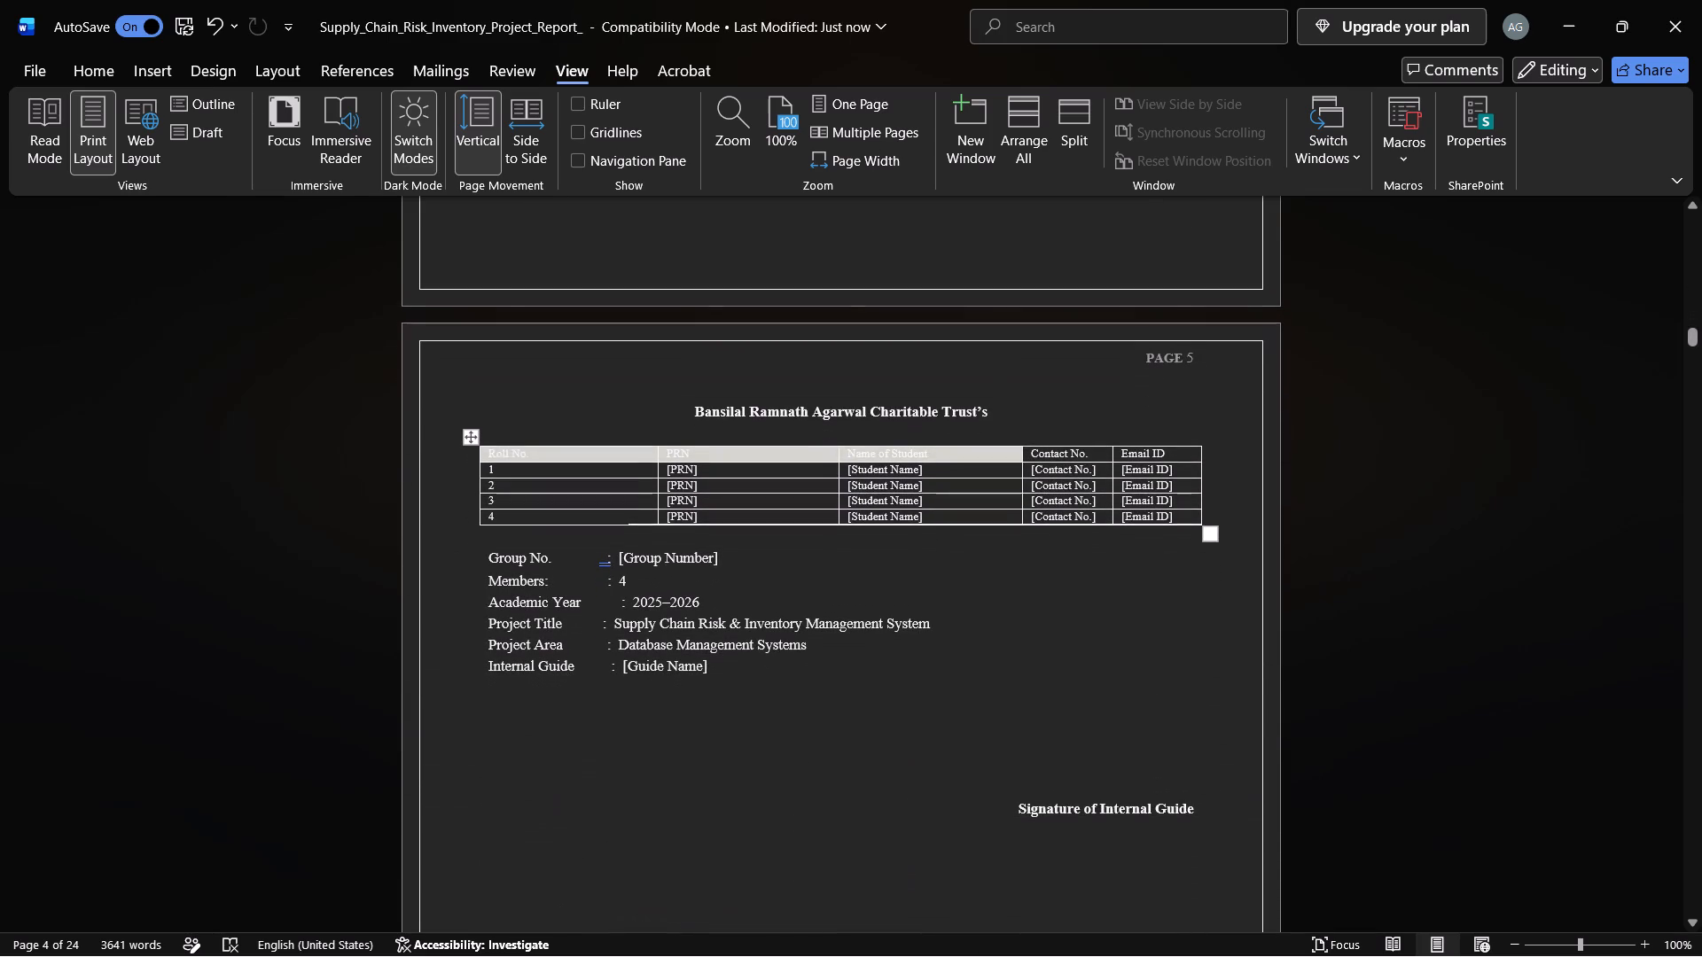
{"action": "scroll", "coordinate": [559, 507], "scroll_direction": "down", "scroll_amount": 8}
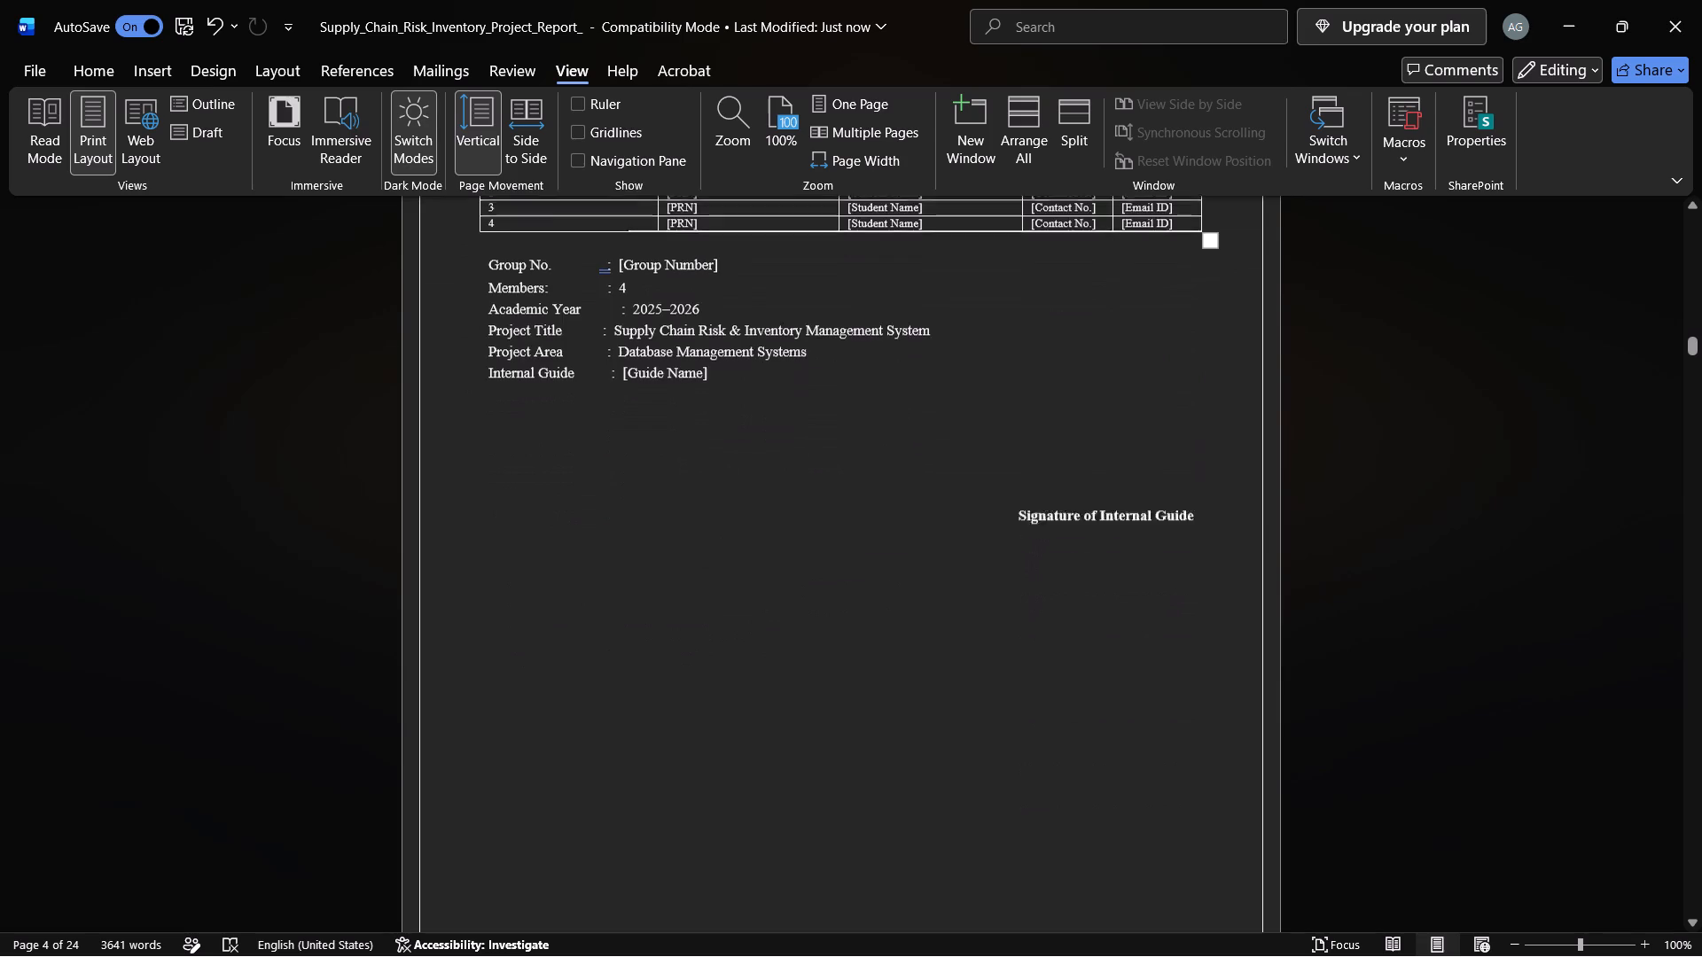
{"action": "scroll", "coordinate": [559, 507], "scroll_direction": "down", "scroll_amount": 17}
{"action": "scroll", "coordinate": [559, 507], "scroll_direction": "up", "scroll_amount": 9}
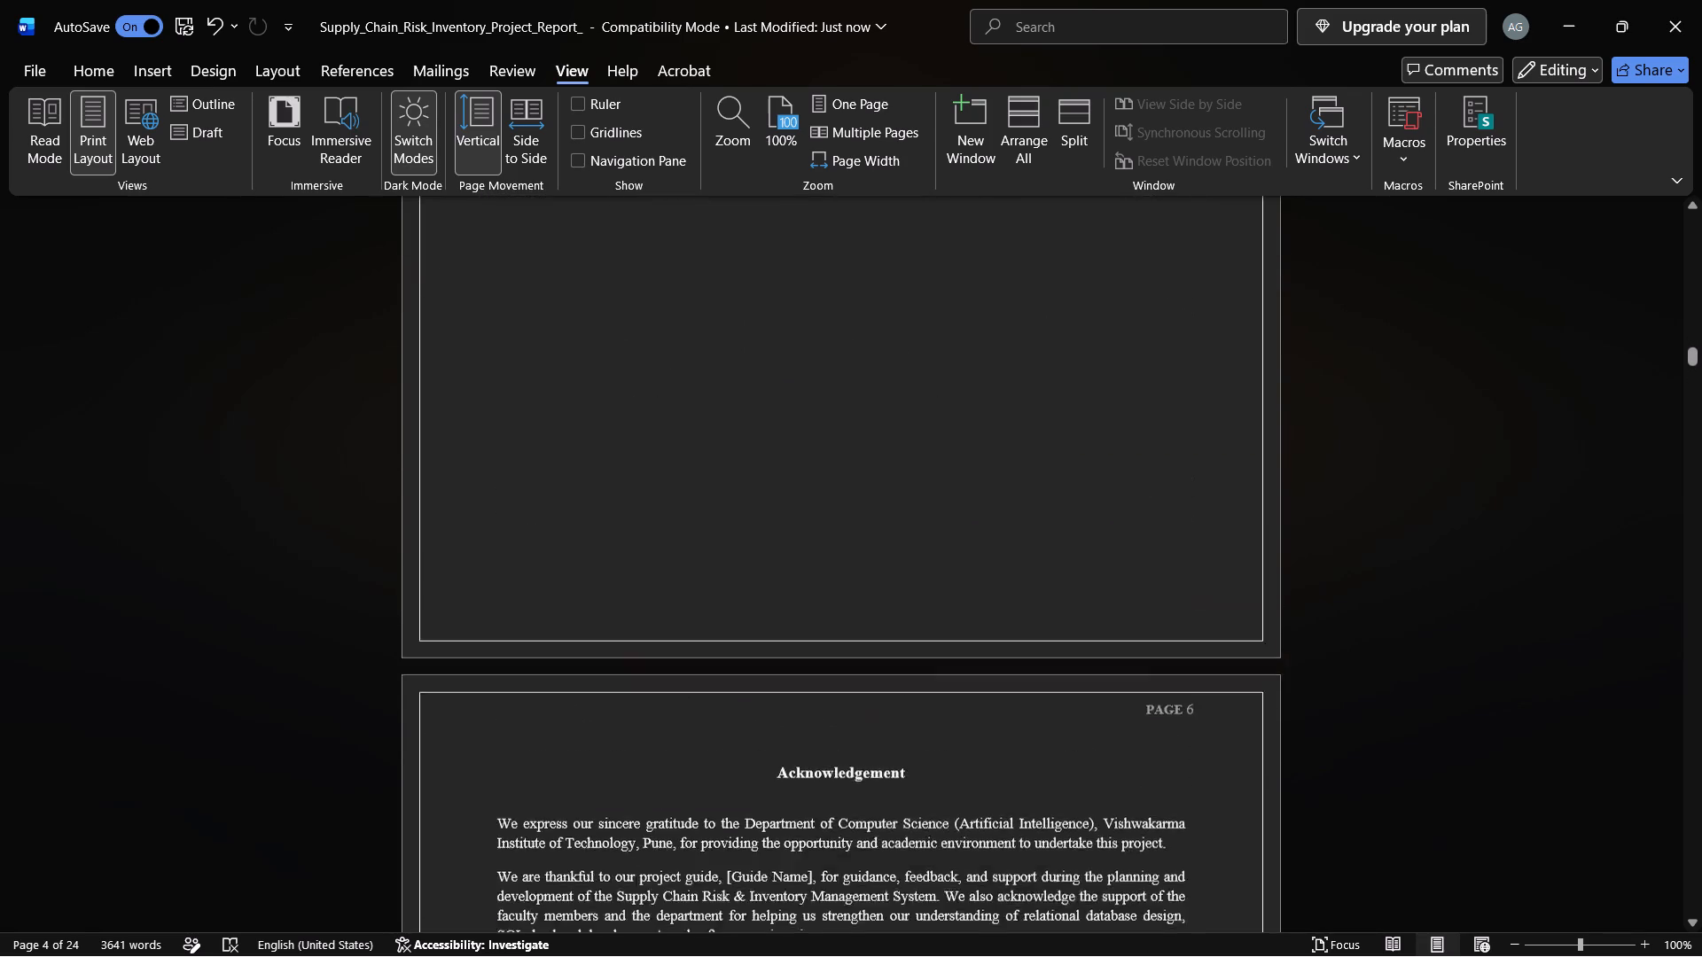
{"action": "scroll", "coordinate": [559, 507], "scroll_direction": "up", "scroll_amount": 19}
{"action": "scroll", "coordinate": [559, 508], "scroll_direction": "up", "scroll_amount": 15}
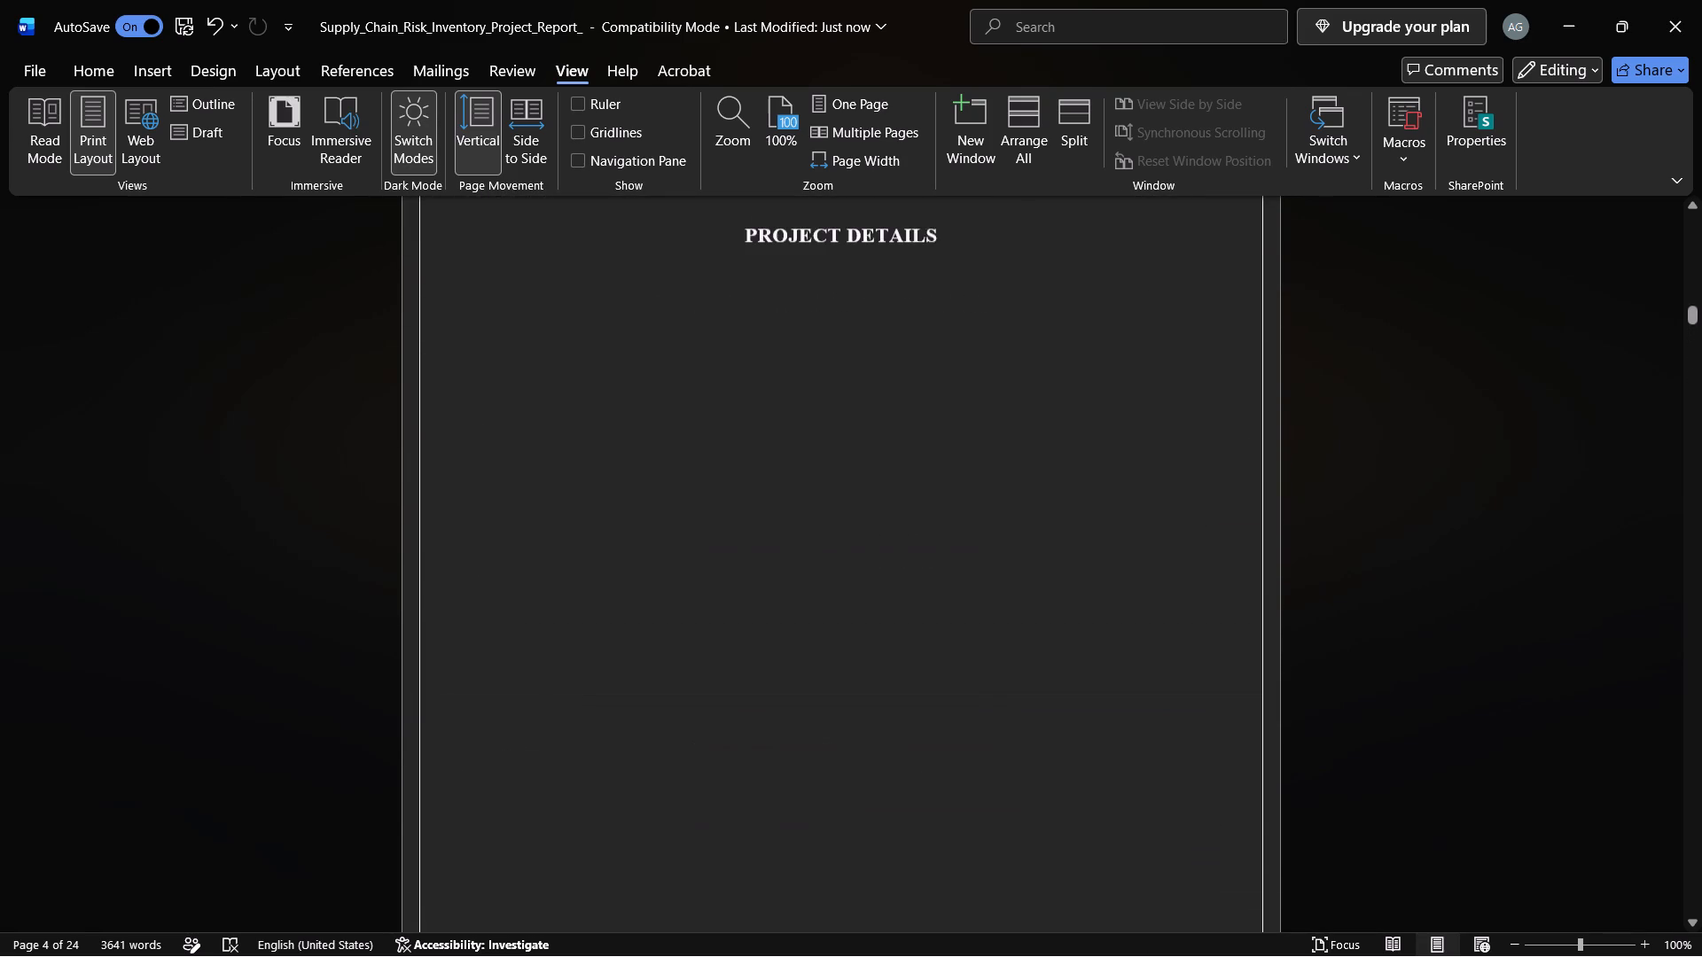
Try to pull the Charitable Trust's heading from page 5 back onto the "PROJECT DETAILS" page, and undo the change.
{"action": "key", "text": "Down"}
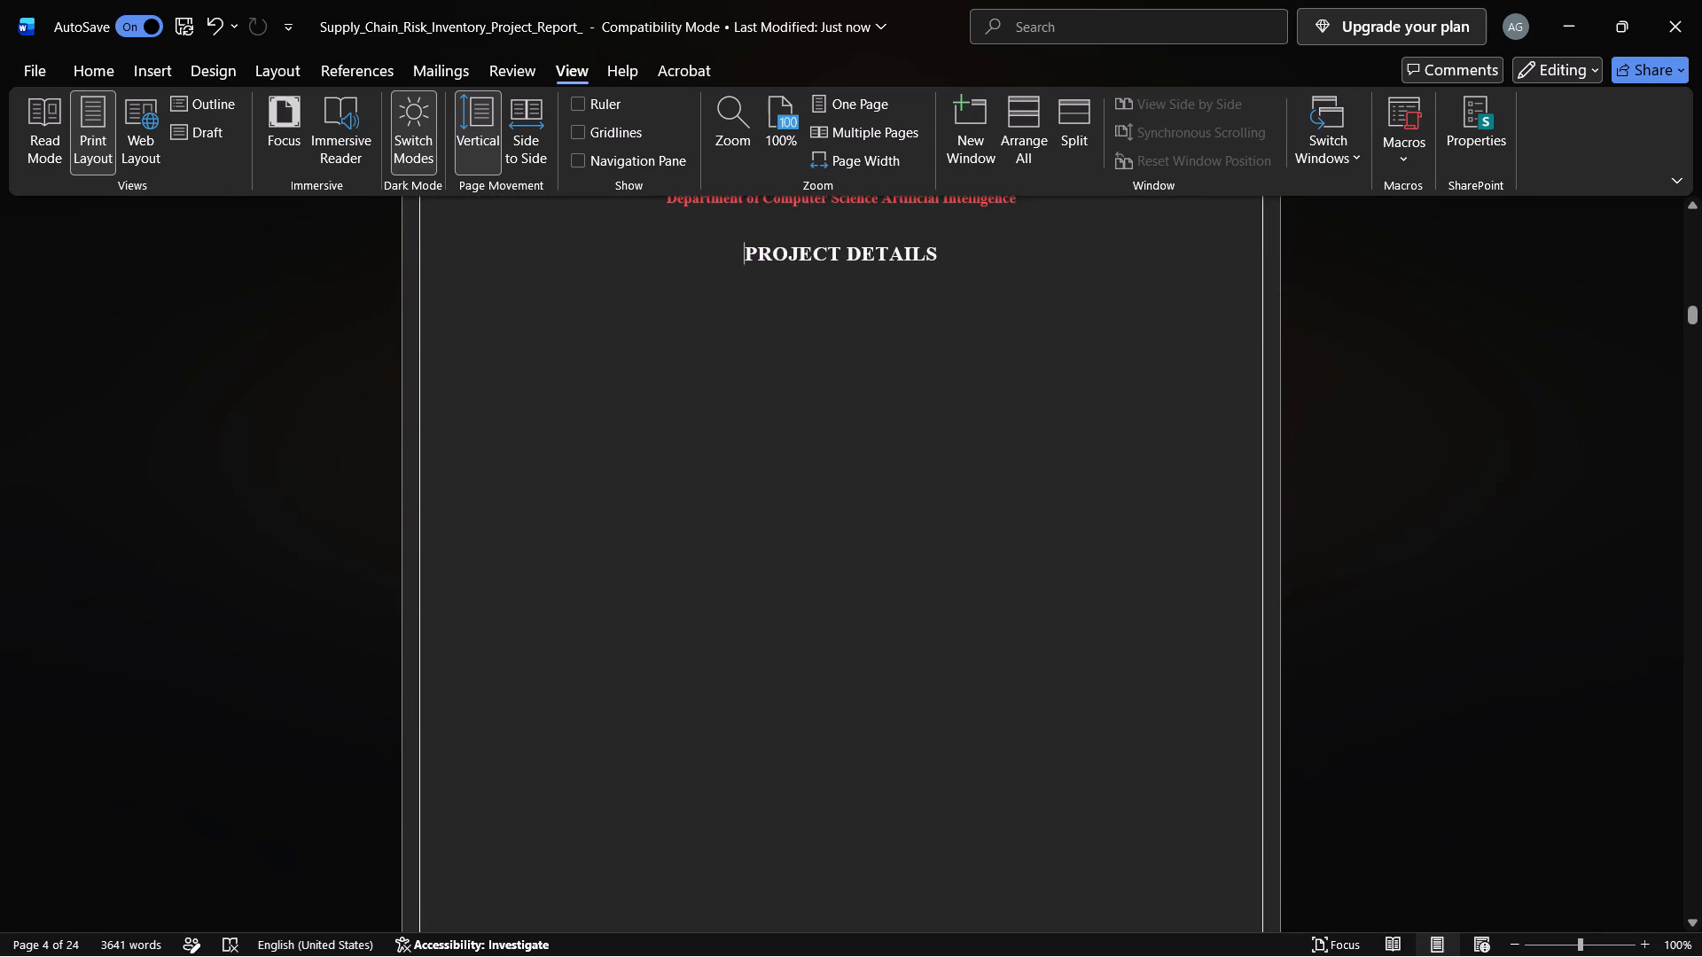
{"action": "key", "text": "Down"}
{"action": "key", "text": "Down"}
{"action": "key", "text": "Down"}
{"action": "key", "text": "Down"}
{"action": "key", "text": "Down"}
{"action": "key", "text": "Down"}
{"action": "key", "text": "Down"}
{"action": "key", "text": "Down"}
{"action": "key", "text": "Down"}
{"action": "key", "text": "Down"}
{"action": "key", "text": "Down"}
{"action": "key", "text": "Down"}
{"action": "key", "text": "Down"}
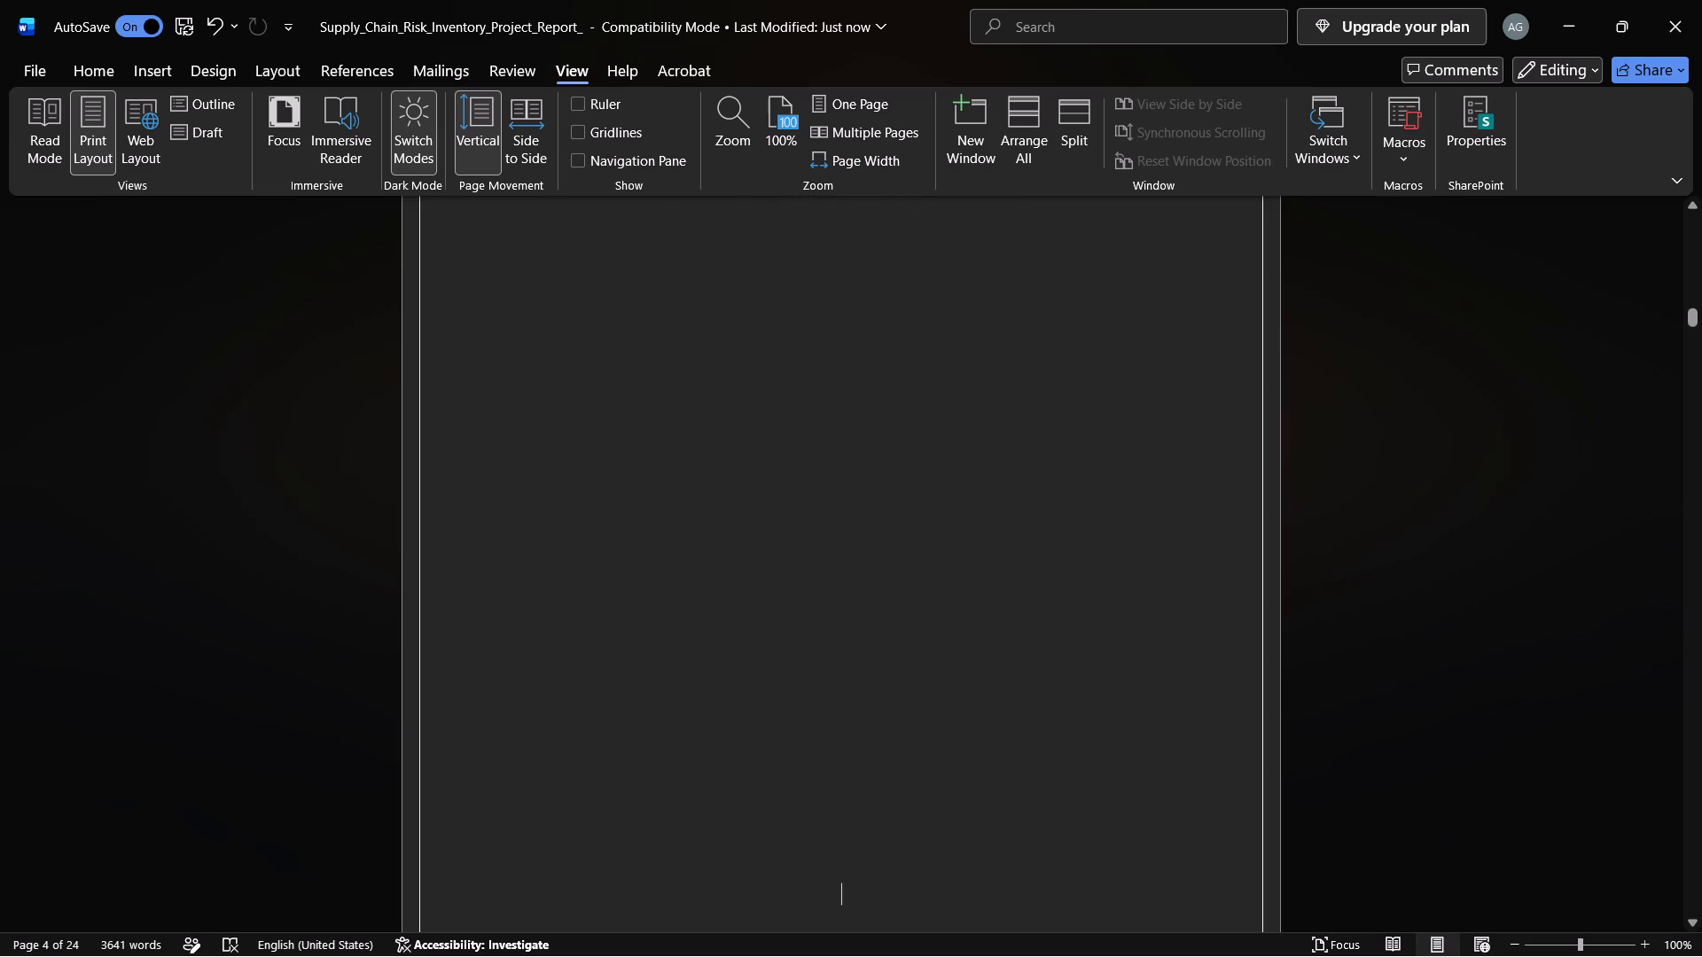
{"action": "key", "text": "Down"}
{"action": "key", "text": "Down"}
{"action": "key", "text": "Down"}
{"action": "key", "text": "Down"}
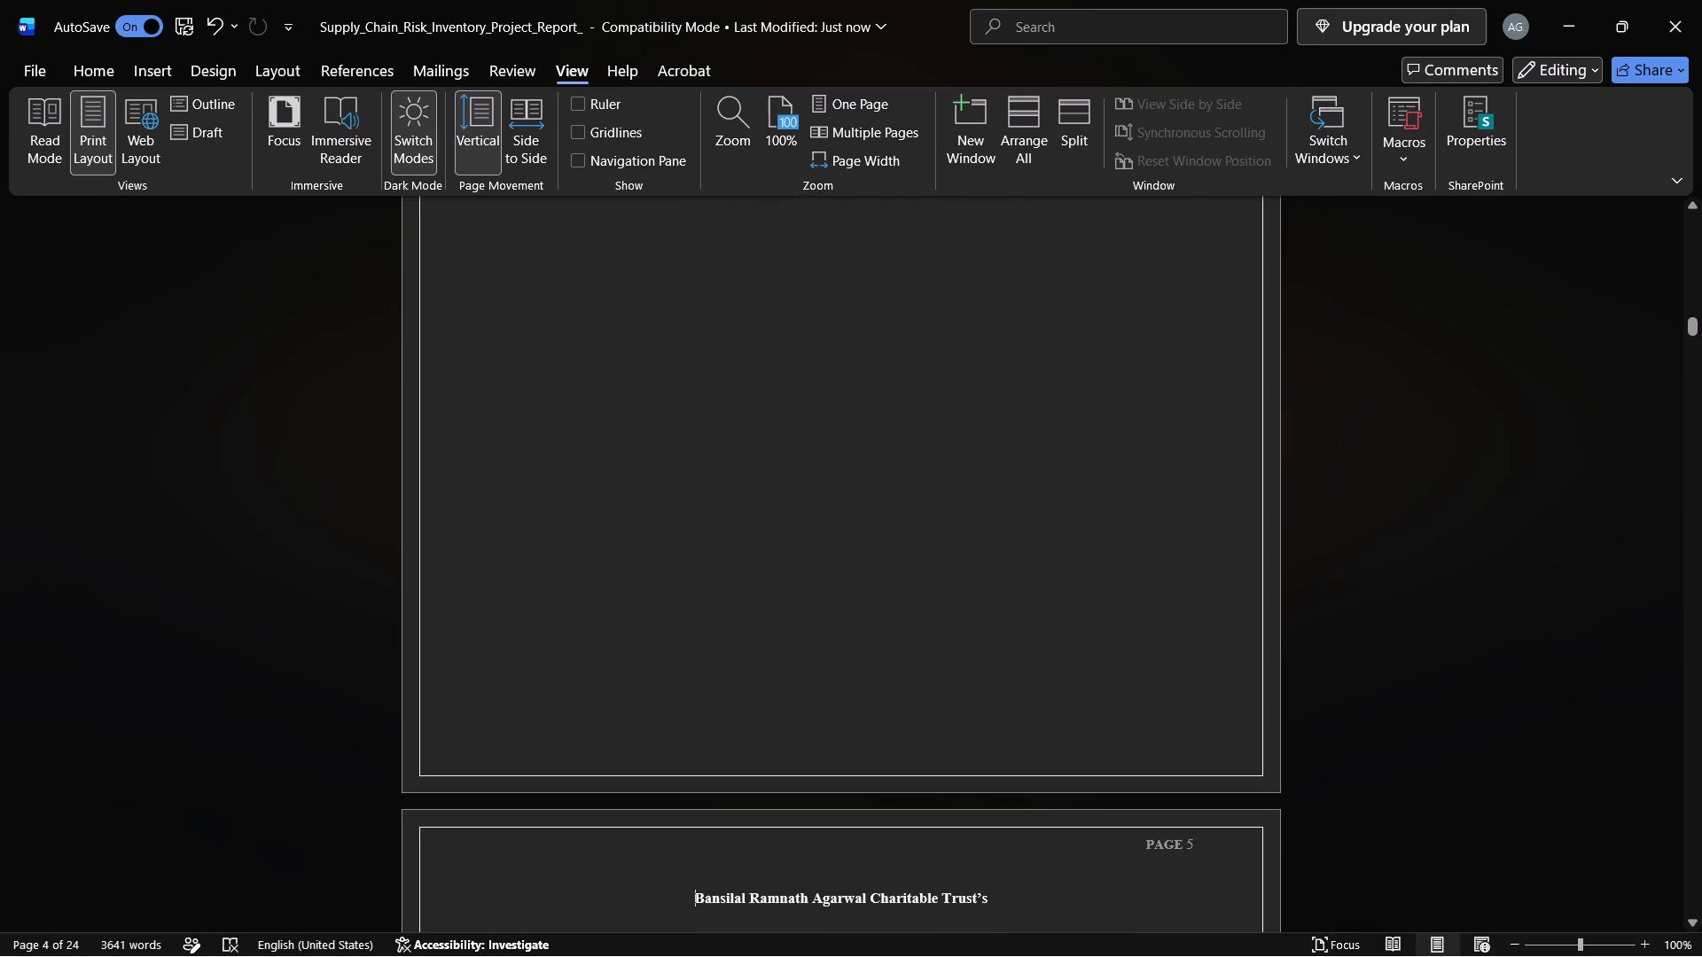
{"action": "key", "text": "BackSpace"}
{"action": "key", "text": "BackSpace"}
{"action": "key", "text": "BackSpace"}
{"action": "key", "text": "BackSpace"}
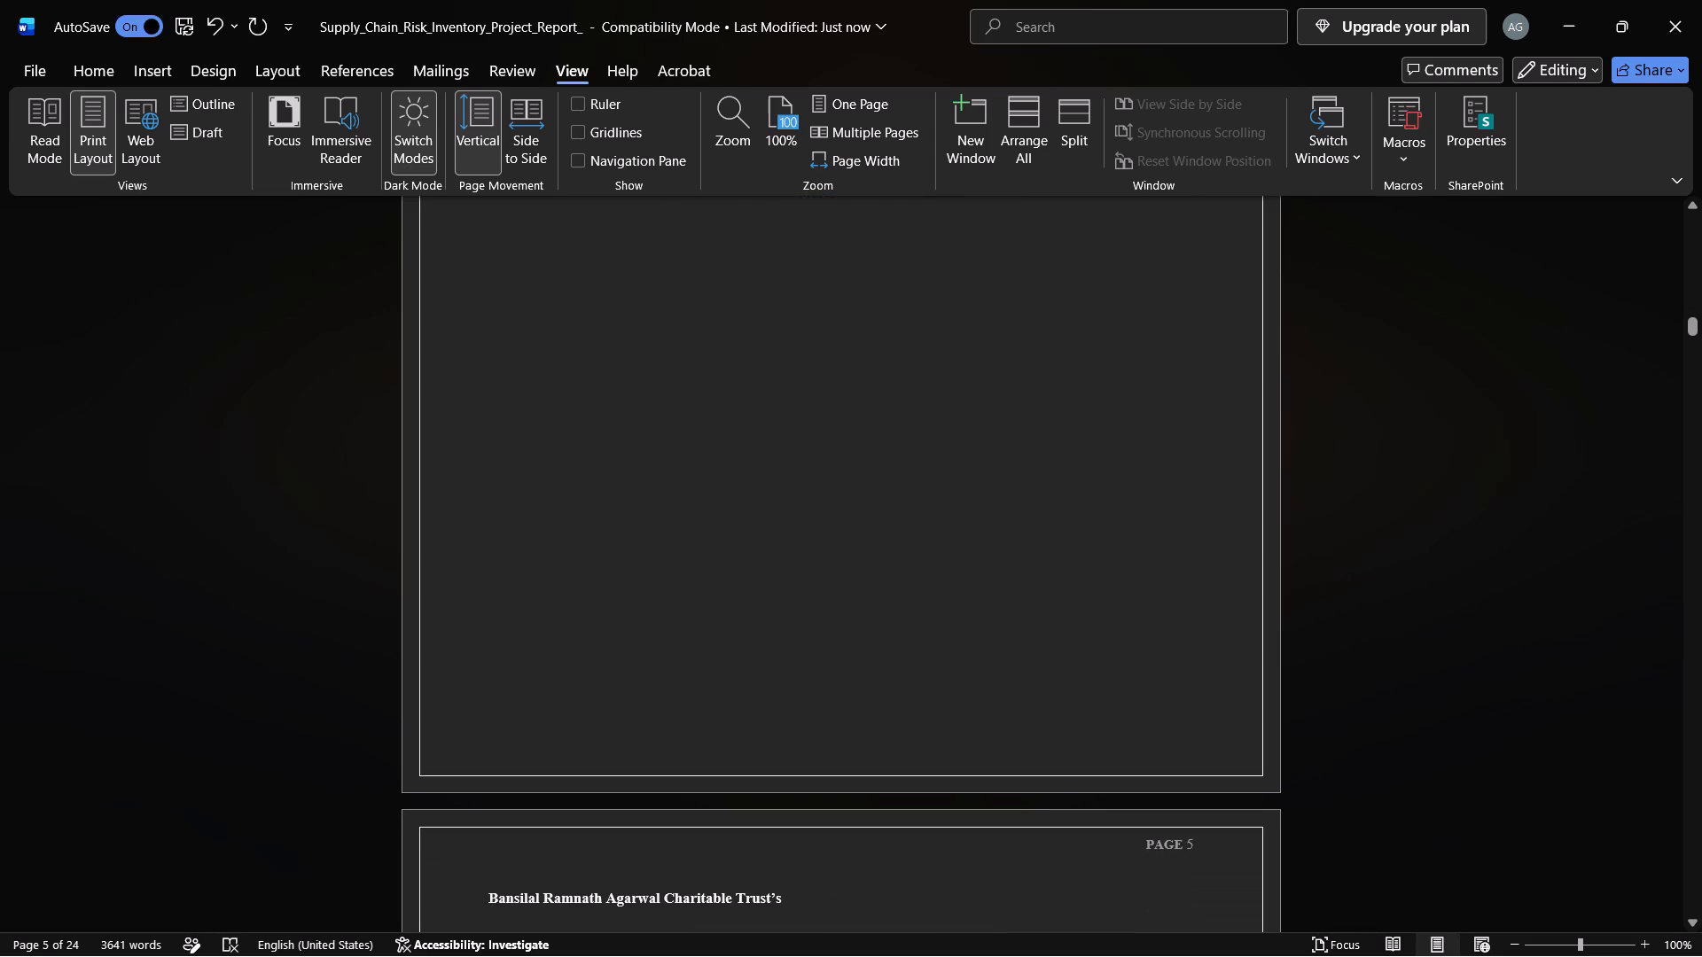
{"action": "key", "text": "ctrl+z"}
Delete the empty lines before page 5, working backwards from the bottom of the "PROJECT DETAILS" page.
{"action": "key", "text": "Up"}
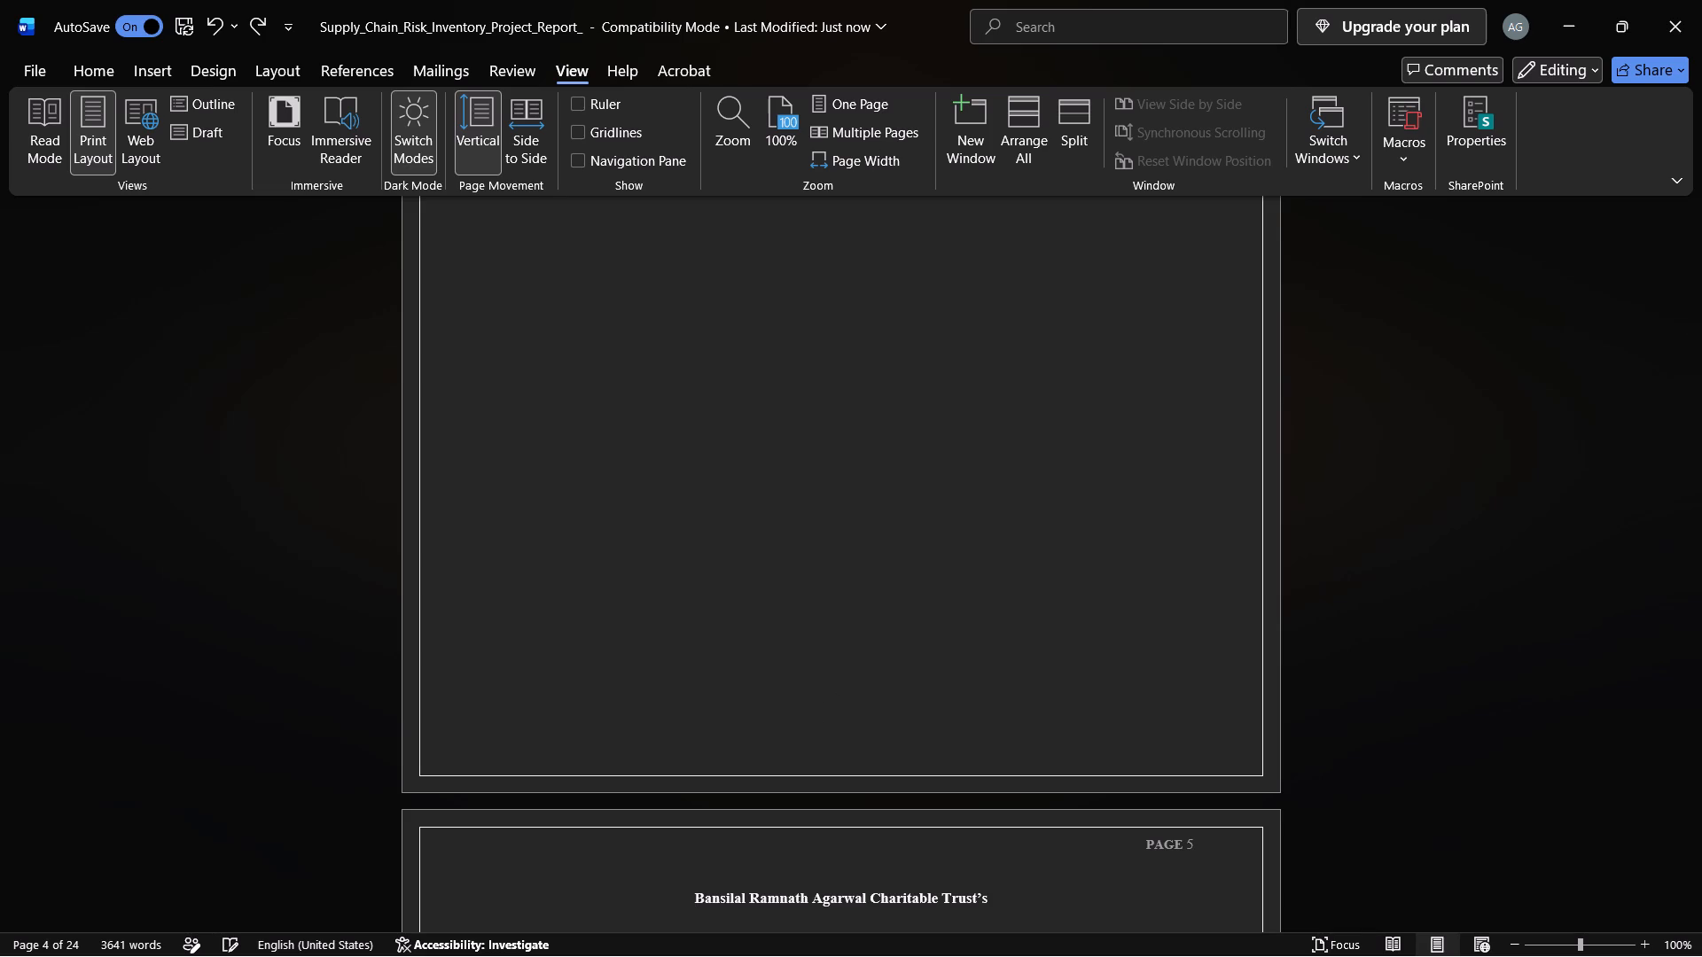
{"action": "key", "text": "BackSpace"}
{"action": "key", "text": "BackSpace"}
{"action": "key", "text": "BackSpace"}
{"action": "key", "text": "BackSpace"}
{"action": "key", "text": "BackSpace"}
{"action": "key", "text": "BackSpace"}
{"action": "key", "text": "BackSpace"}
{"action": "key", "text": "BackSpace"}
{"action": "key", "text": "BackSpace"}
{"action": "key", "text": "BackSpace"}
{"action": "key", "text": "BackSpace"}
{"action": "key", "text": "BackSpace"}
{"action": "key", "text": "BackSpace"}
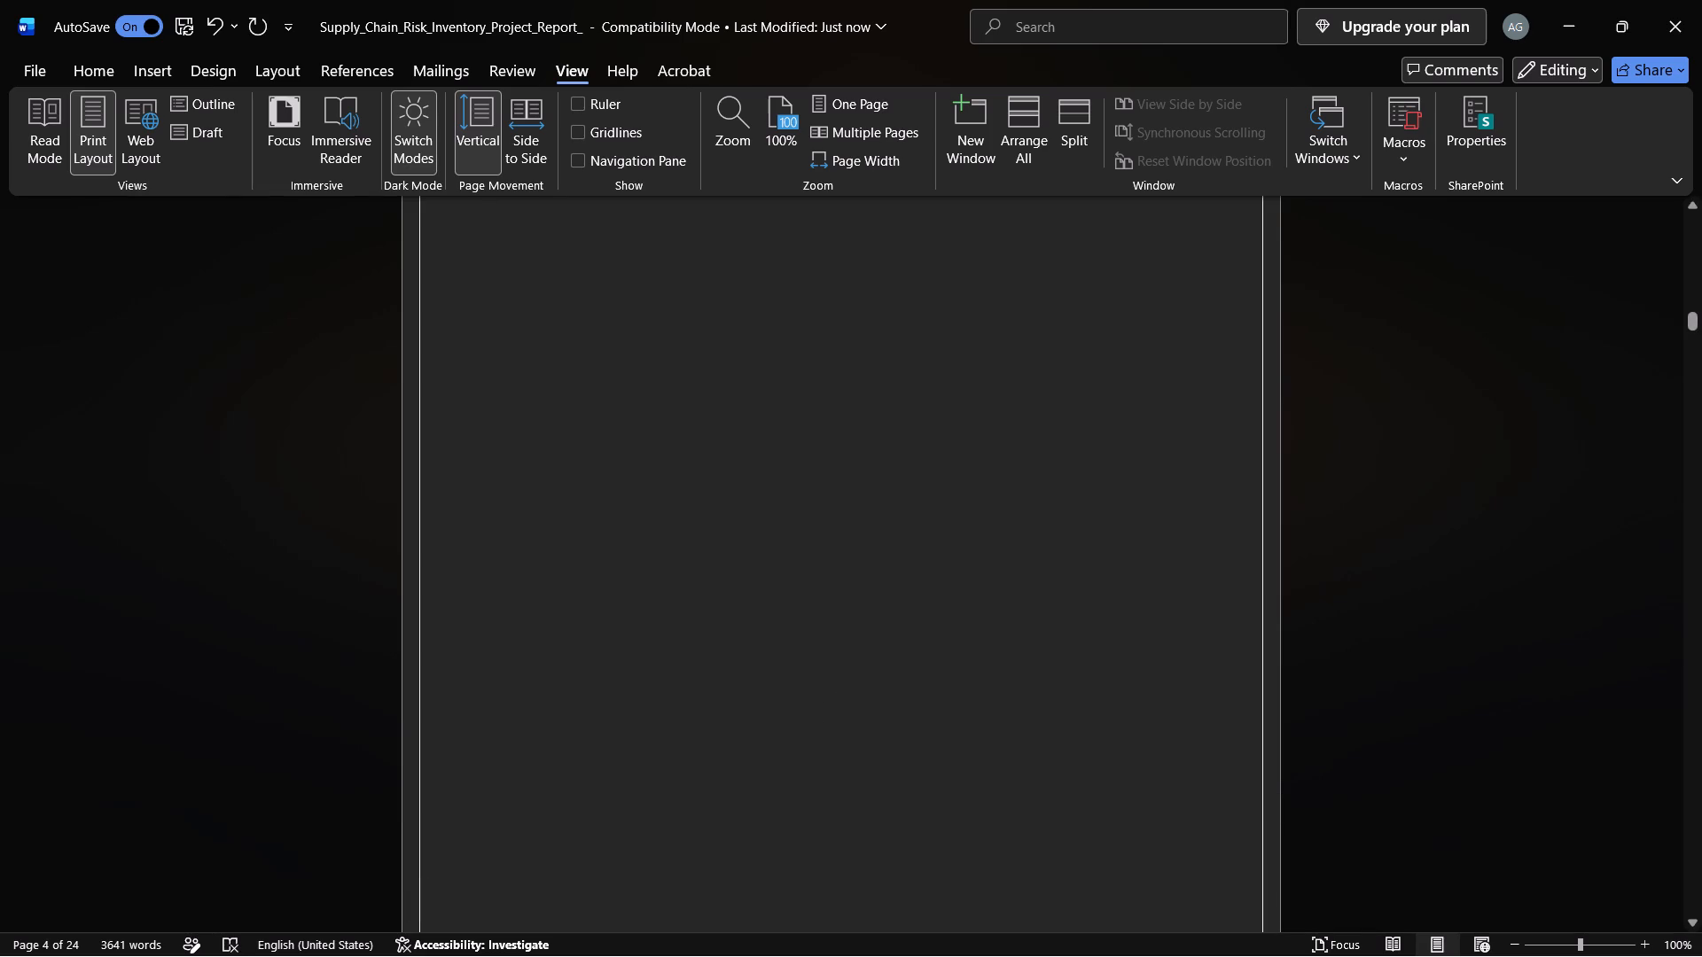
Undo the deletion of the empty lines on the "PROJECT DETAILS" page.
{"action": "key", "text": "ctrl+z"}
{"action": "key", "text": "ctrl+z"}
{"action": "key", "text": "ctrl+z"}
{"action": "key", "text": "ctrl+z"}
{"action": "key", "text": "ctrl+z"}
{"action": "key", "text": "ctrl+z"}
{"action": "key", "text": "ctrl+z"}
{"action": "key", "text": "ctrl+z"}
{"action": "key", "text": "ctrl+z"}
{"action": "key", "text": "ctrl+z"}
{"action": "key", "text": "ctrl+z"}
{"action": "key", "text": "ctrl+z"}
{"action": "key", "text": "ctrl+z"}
Try to select the Charitable Trust's heading, student table and project details on page 5.
{"action": "scroll", "coordinate": [683, 437], "scroll_direction": "down", "scroll_amount": 8}
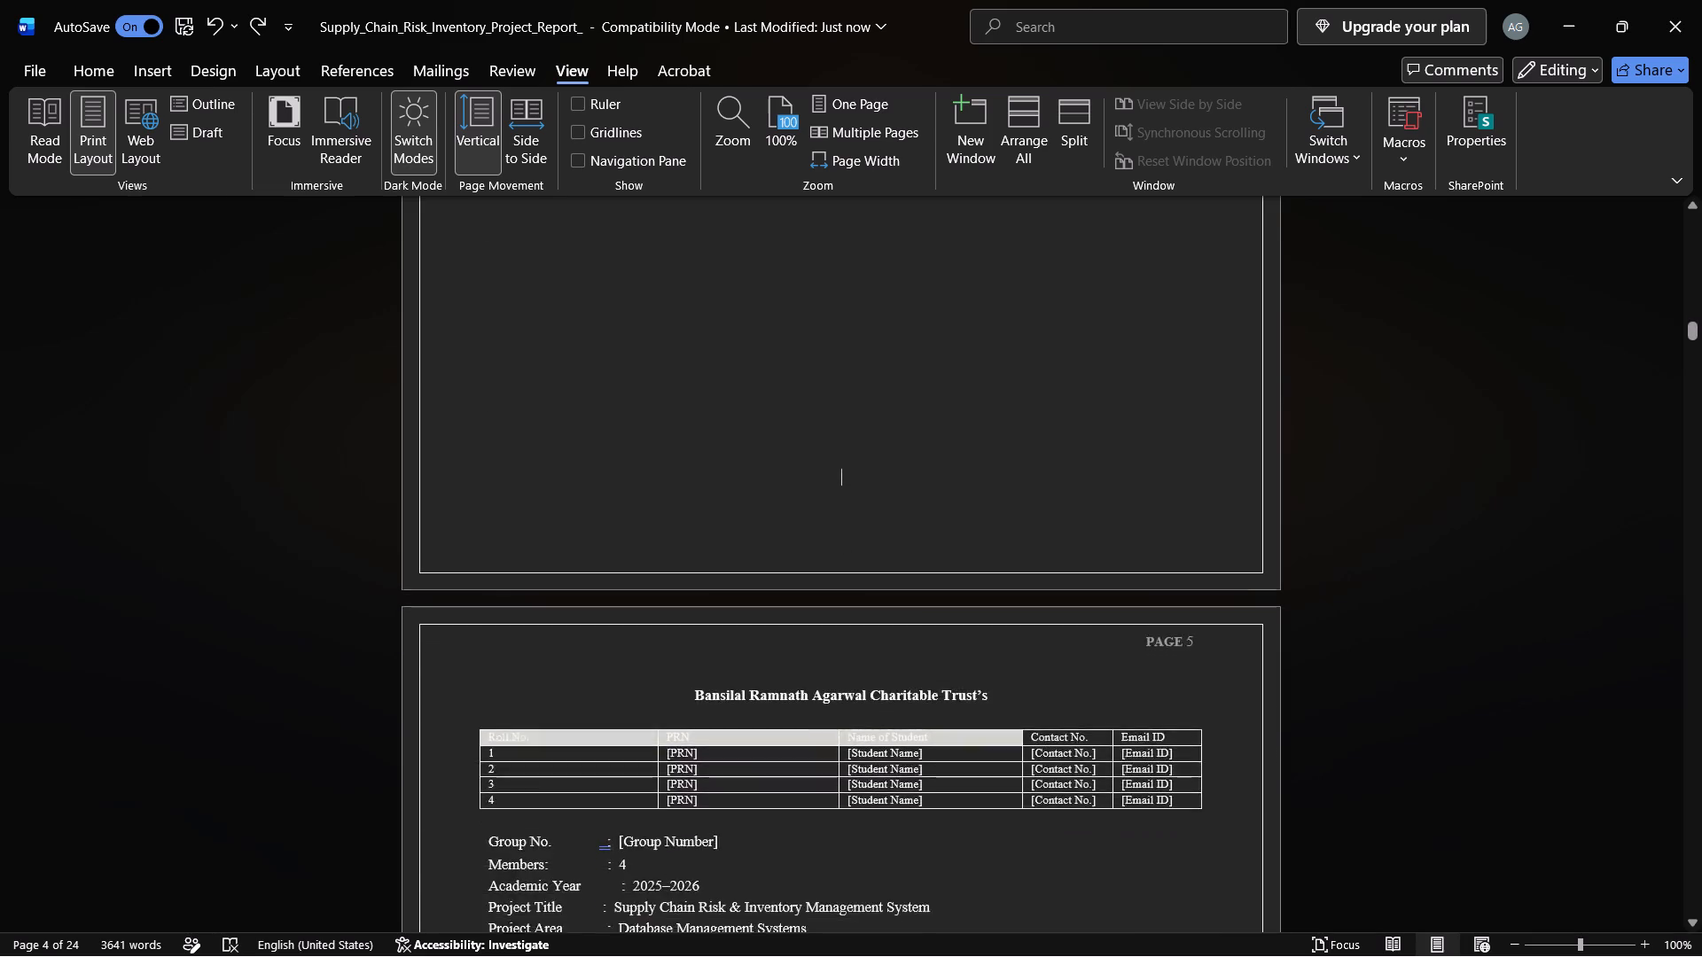
{"action": "scroll", "coordinate": [683, 437], "scroll_direction": "down", "scroll_amount": 7}
{"action": "left_click_drag", "start_coordinate": [682, 315], "coordinate": [1133, 582]}
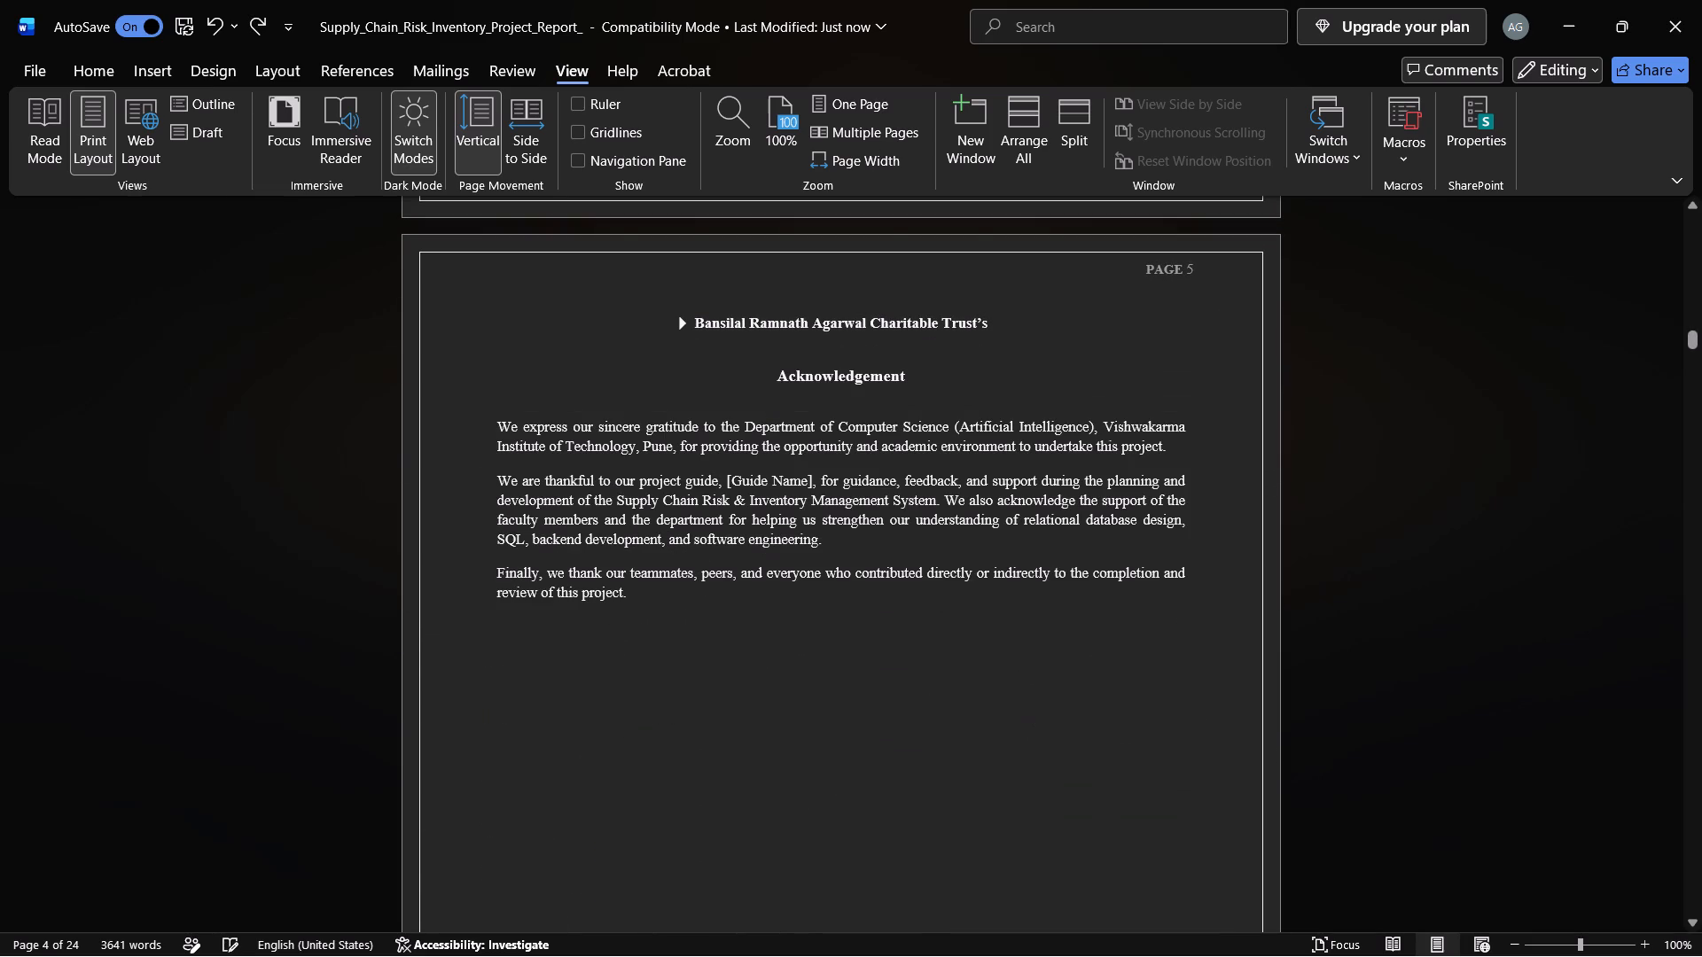
{"action": "scroll", "coordinate": [836, 383], "scroll_direction": "up", "scroll_amount": 5}
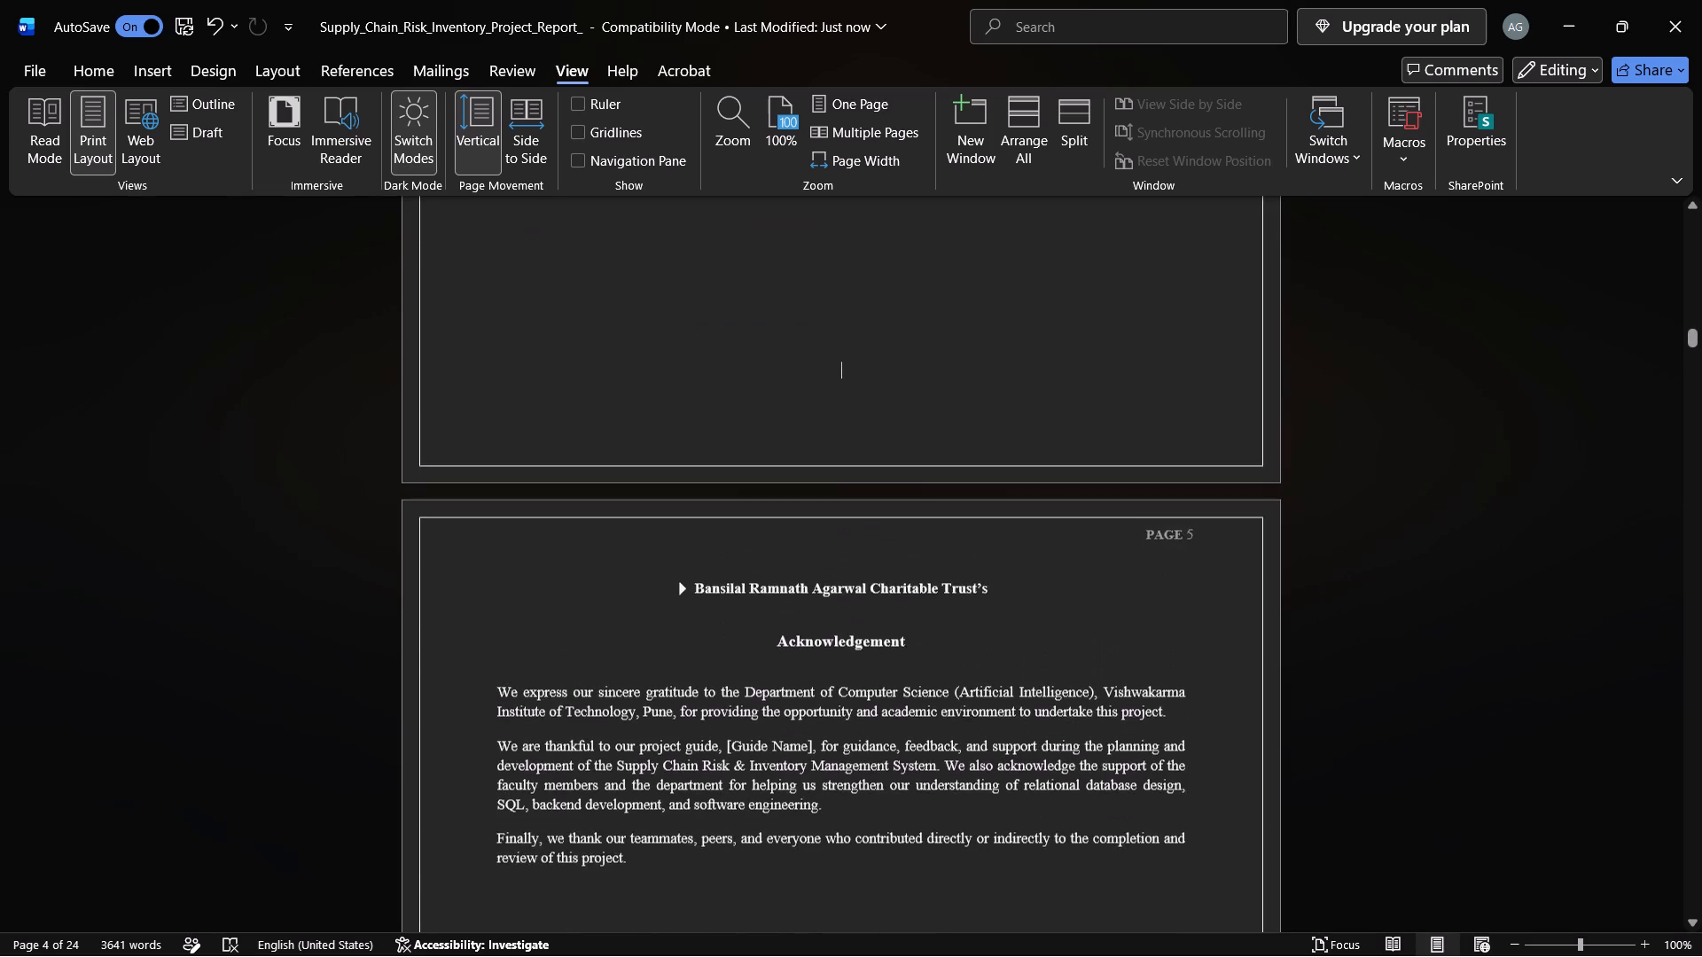
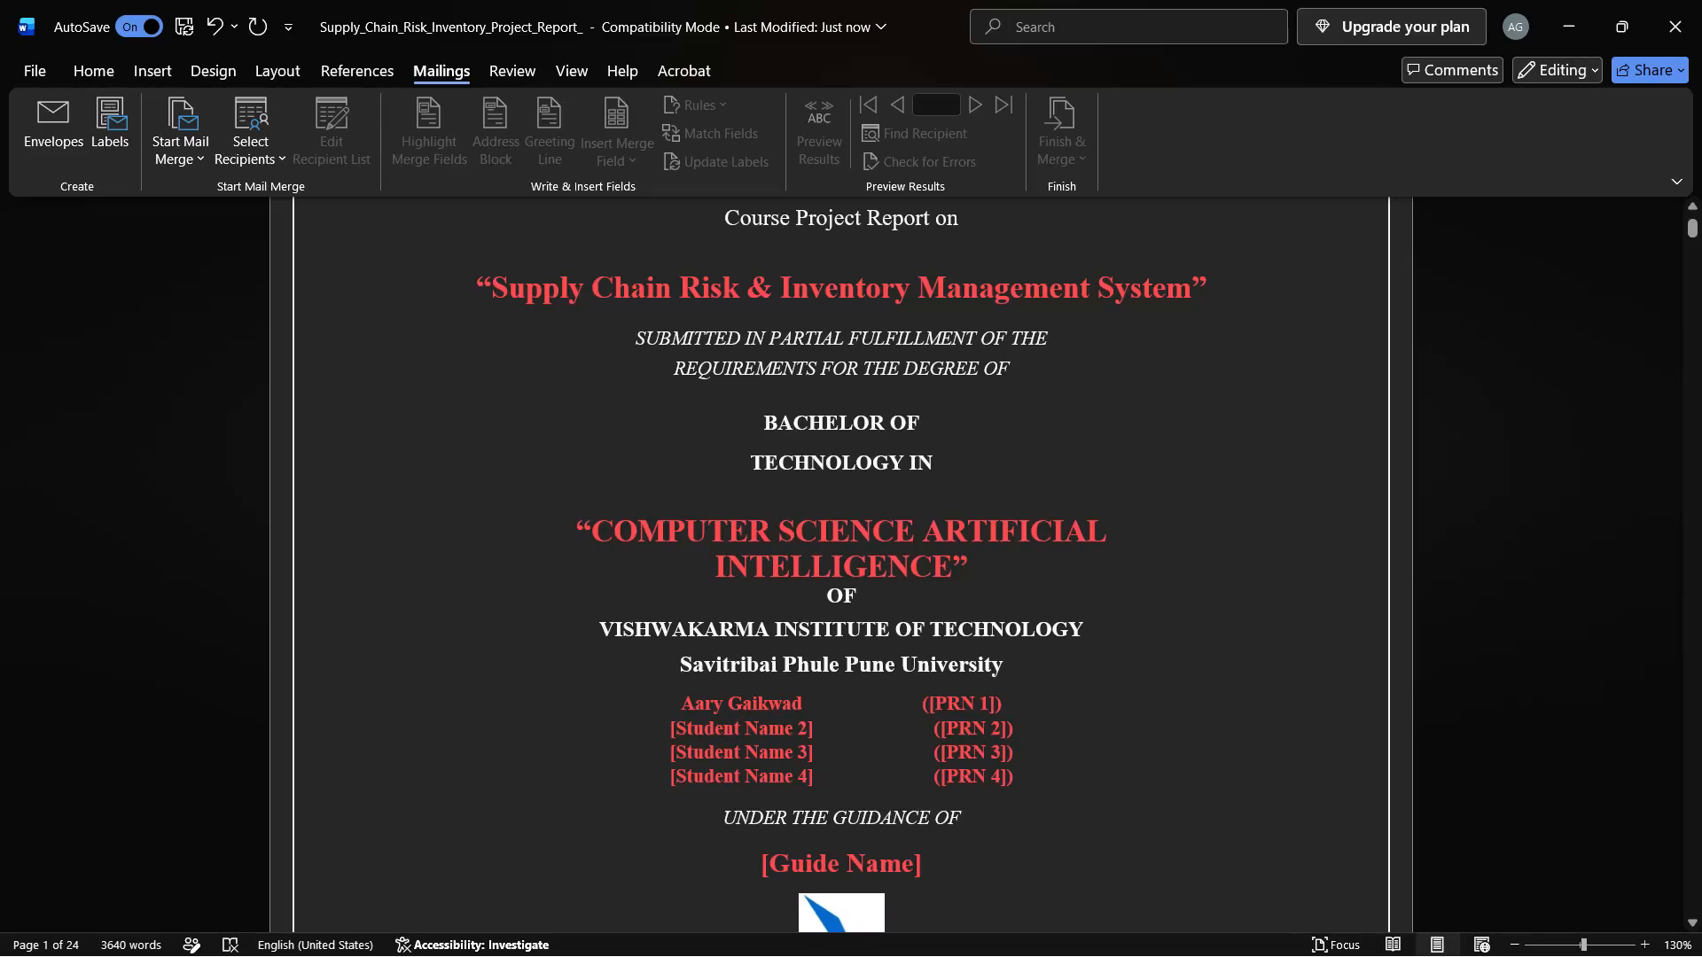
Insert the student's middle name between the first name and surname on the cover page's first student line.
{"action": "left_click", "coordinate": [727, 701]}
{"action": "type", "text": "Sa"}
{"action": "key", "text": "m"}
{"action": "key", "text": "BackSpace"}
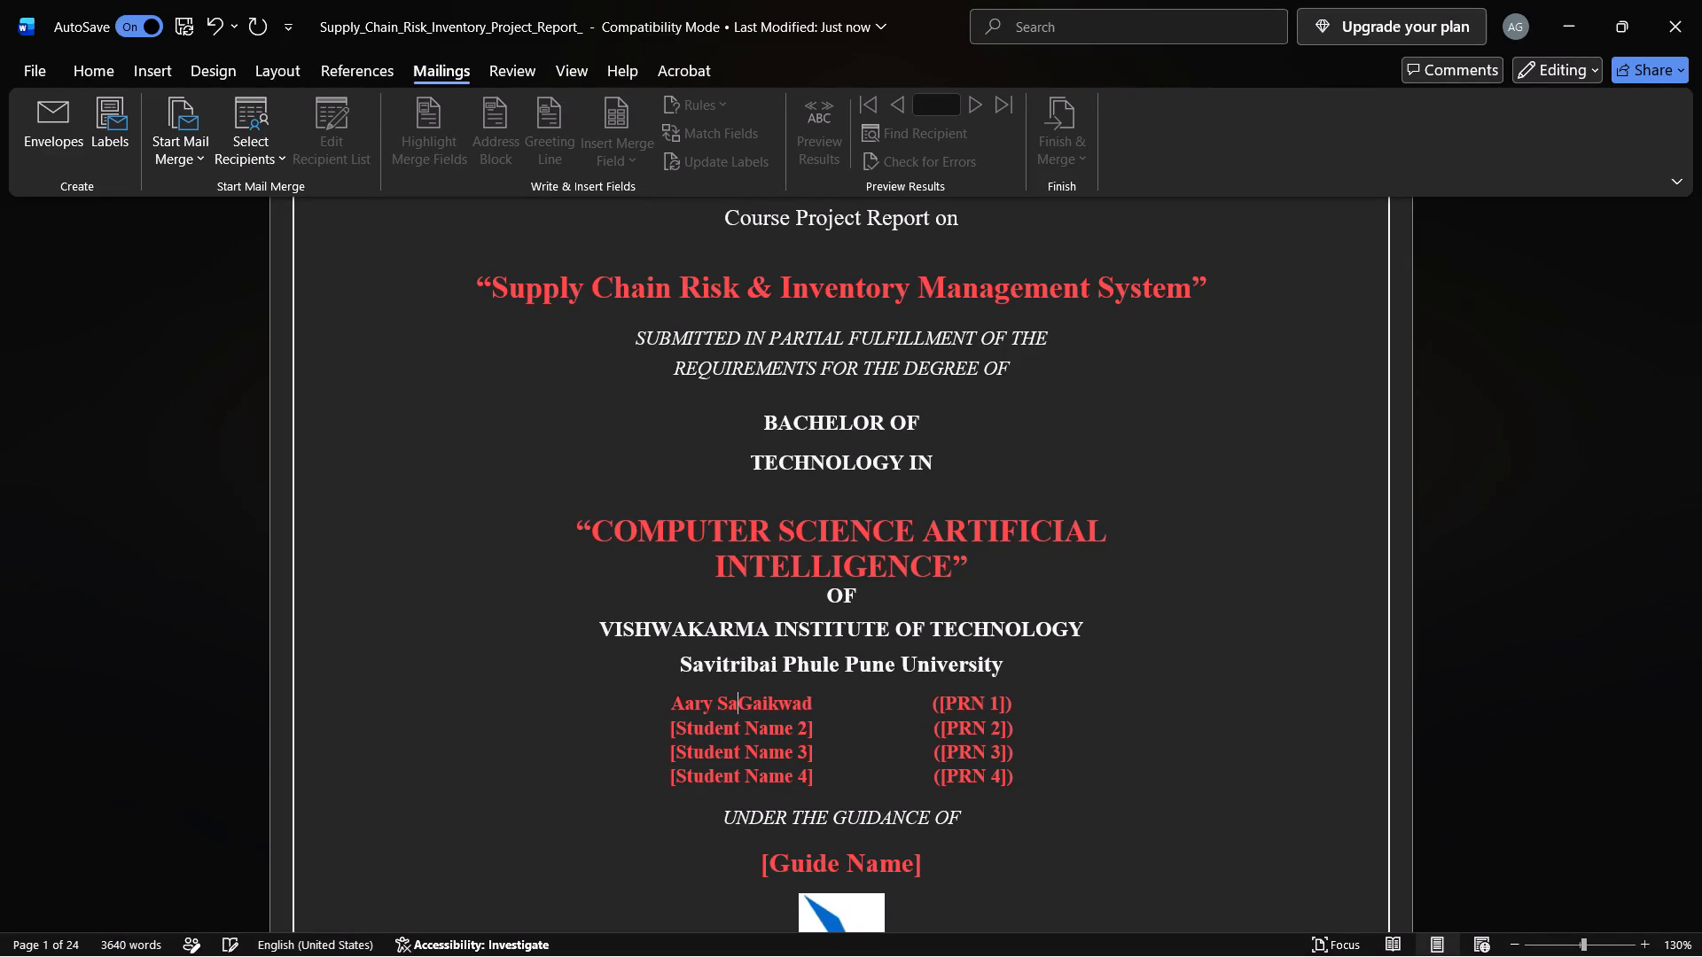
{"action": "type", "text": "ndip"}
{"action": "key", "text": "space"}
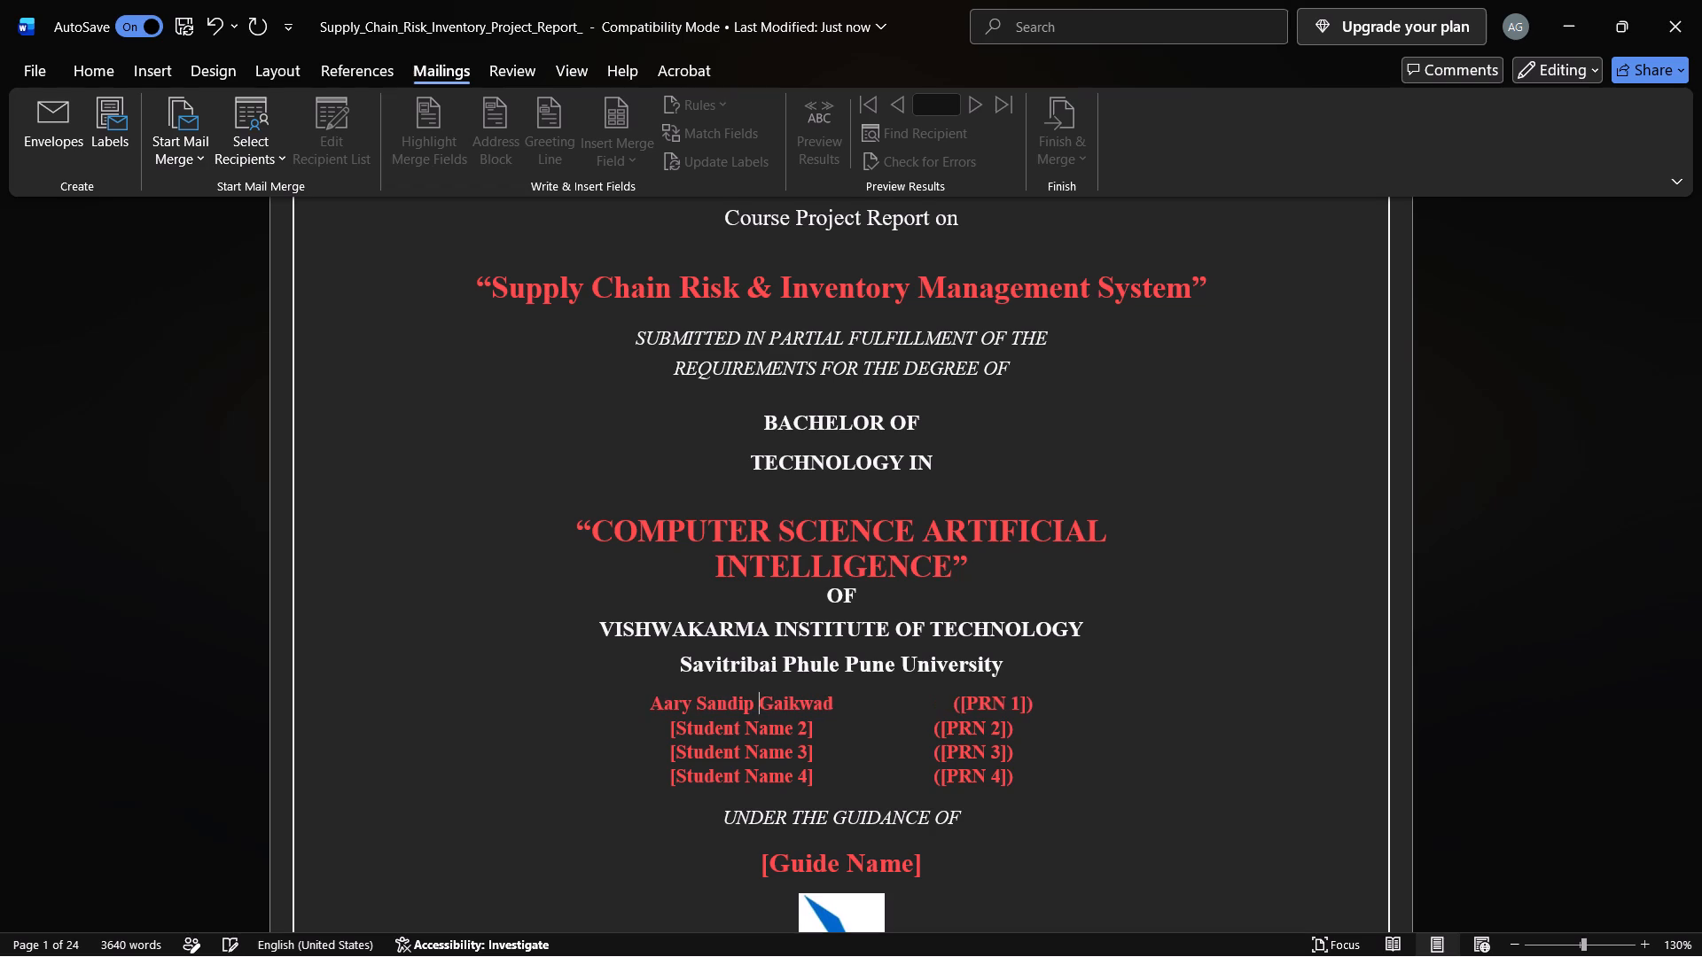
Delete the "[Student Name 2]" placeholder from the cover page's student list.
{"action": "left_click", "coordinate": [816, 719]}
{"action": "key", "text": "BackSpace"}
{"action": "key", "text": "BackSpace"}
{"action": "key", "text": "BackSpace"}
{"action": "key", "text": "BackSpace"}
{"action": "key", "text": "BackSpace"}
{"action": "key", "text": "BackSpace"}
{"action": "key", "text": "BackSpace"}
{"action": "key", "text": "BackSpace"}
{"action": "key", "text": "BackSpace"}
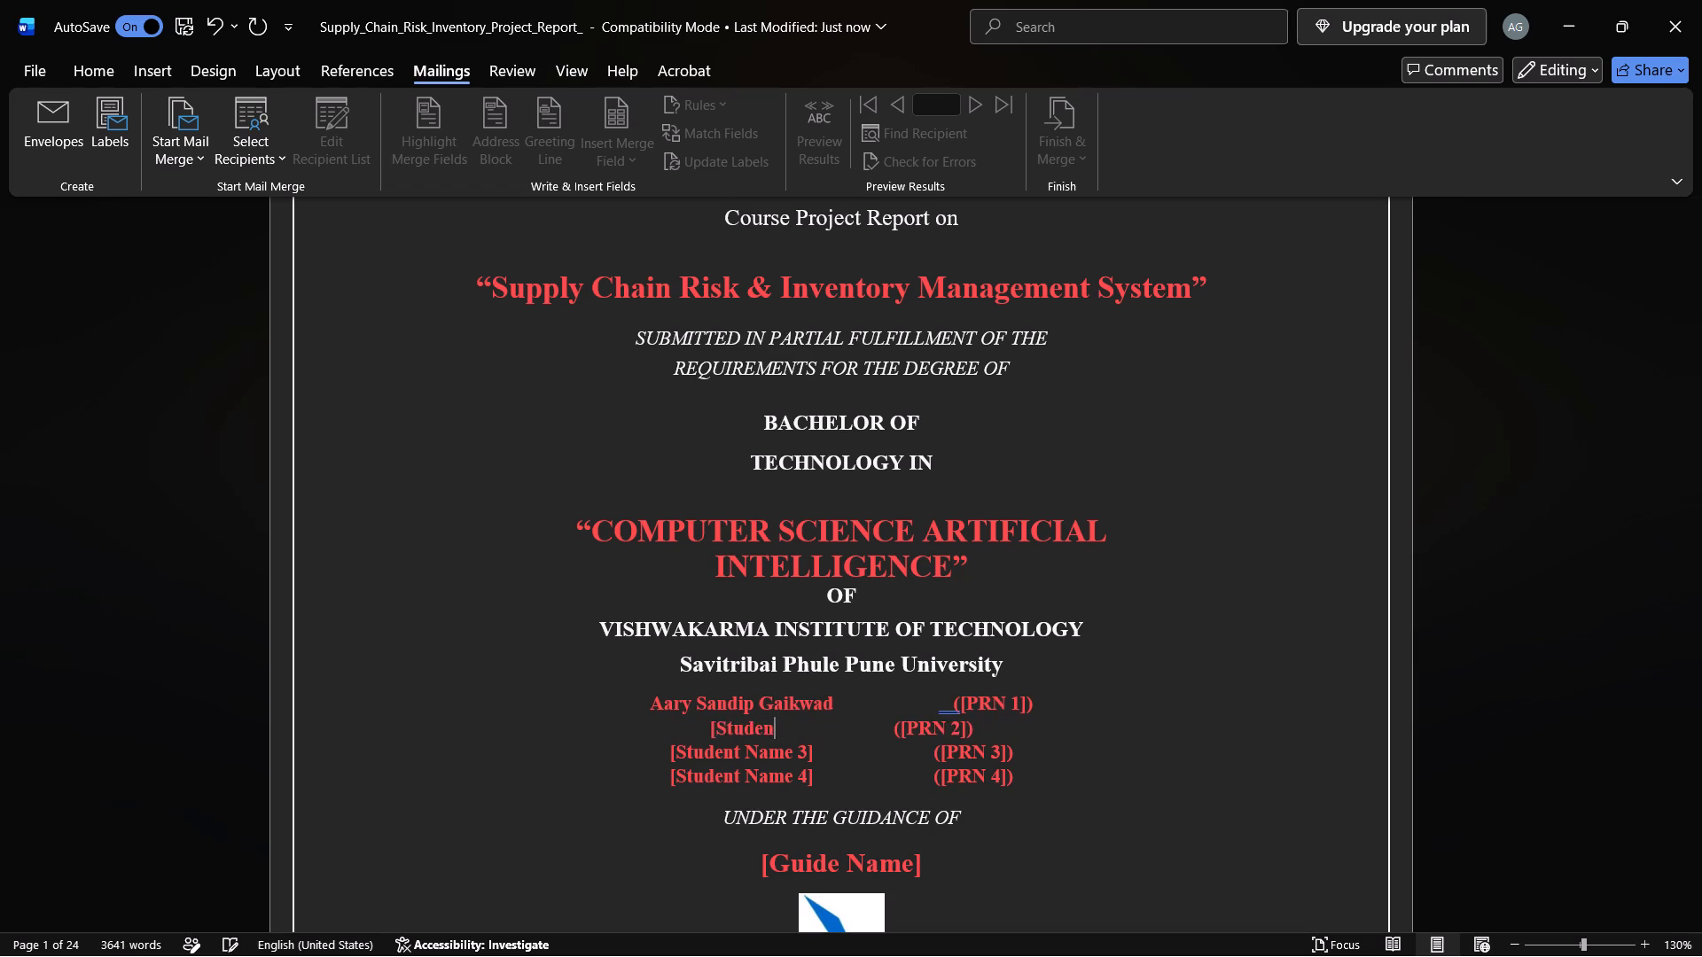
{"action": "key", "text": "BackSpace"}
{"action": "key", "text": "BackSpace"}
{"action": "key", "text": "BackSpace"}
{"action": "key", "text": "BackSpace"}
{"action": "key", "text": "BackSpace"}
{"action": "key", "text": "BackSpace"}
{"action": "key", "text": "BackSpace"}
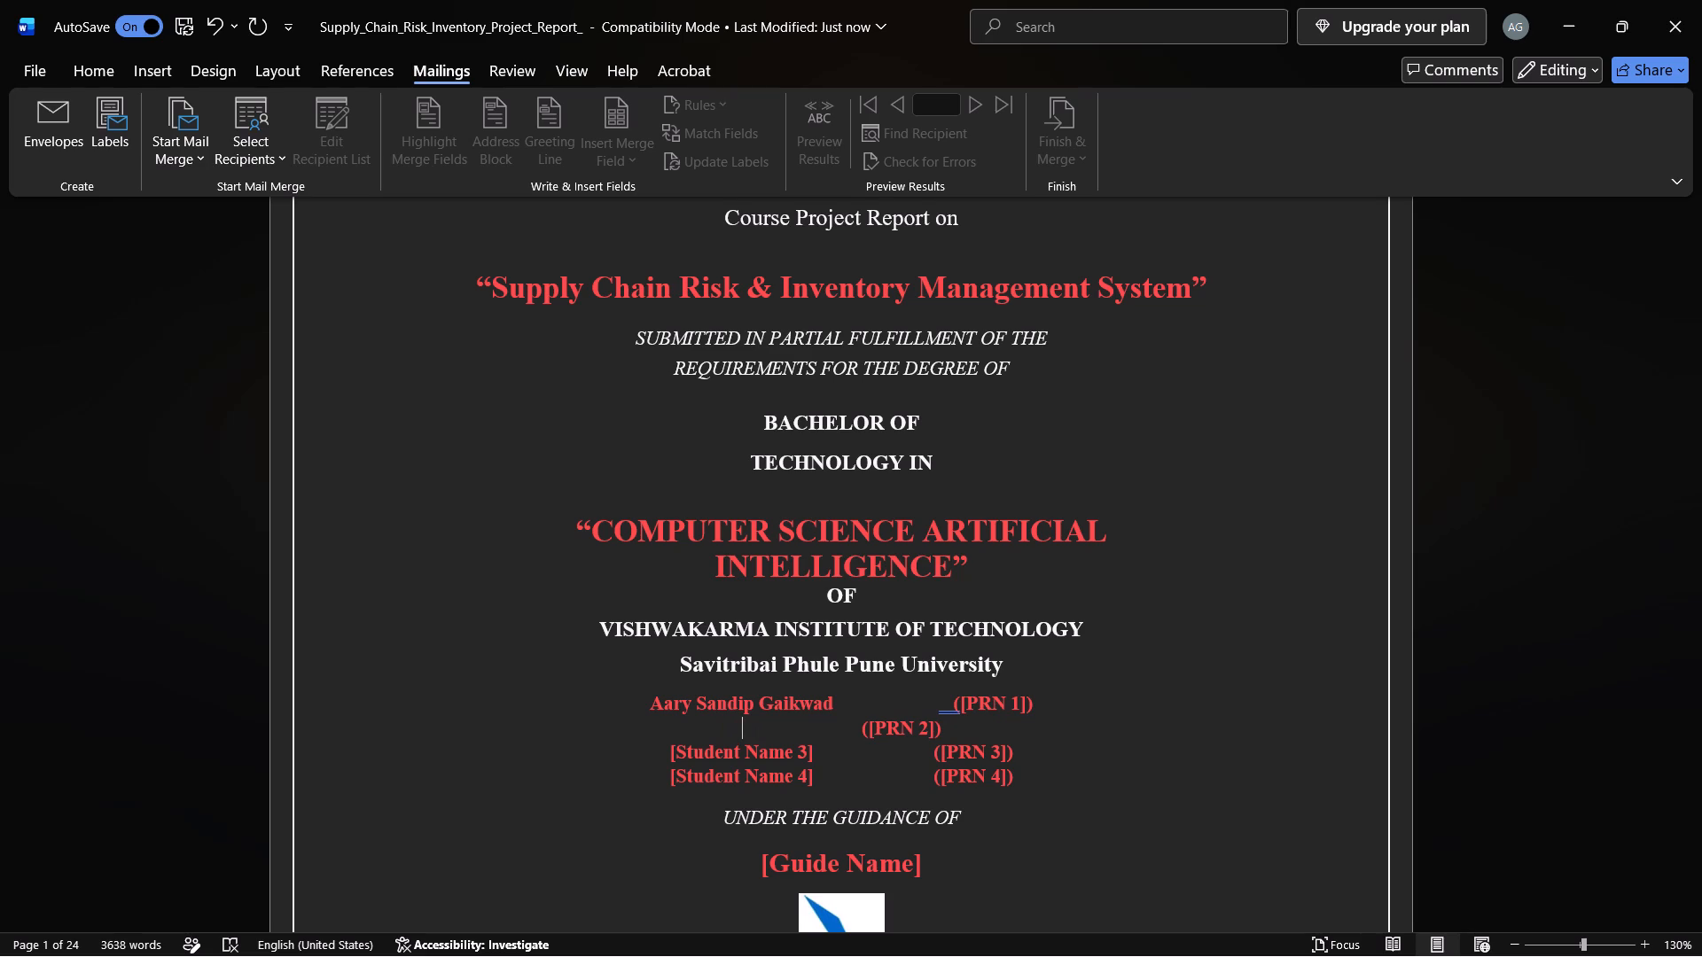
Undo the recent edits to the first two student lines until the first student's name slot is empty.
{"action": "key", "text": "ctrl+z"}
{"action": "key", "text": "ctrl+z"}
{"action": "key", "text": "ctrl+z"}
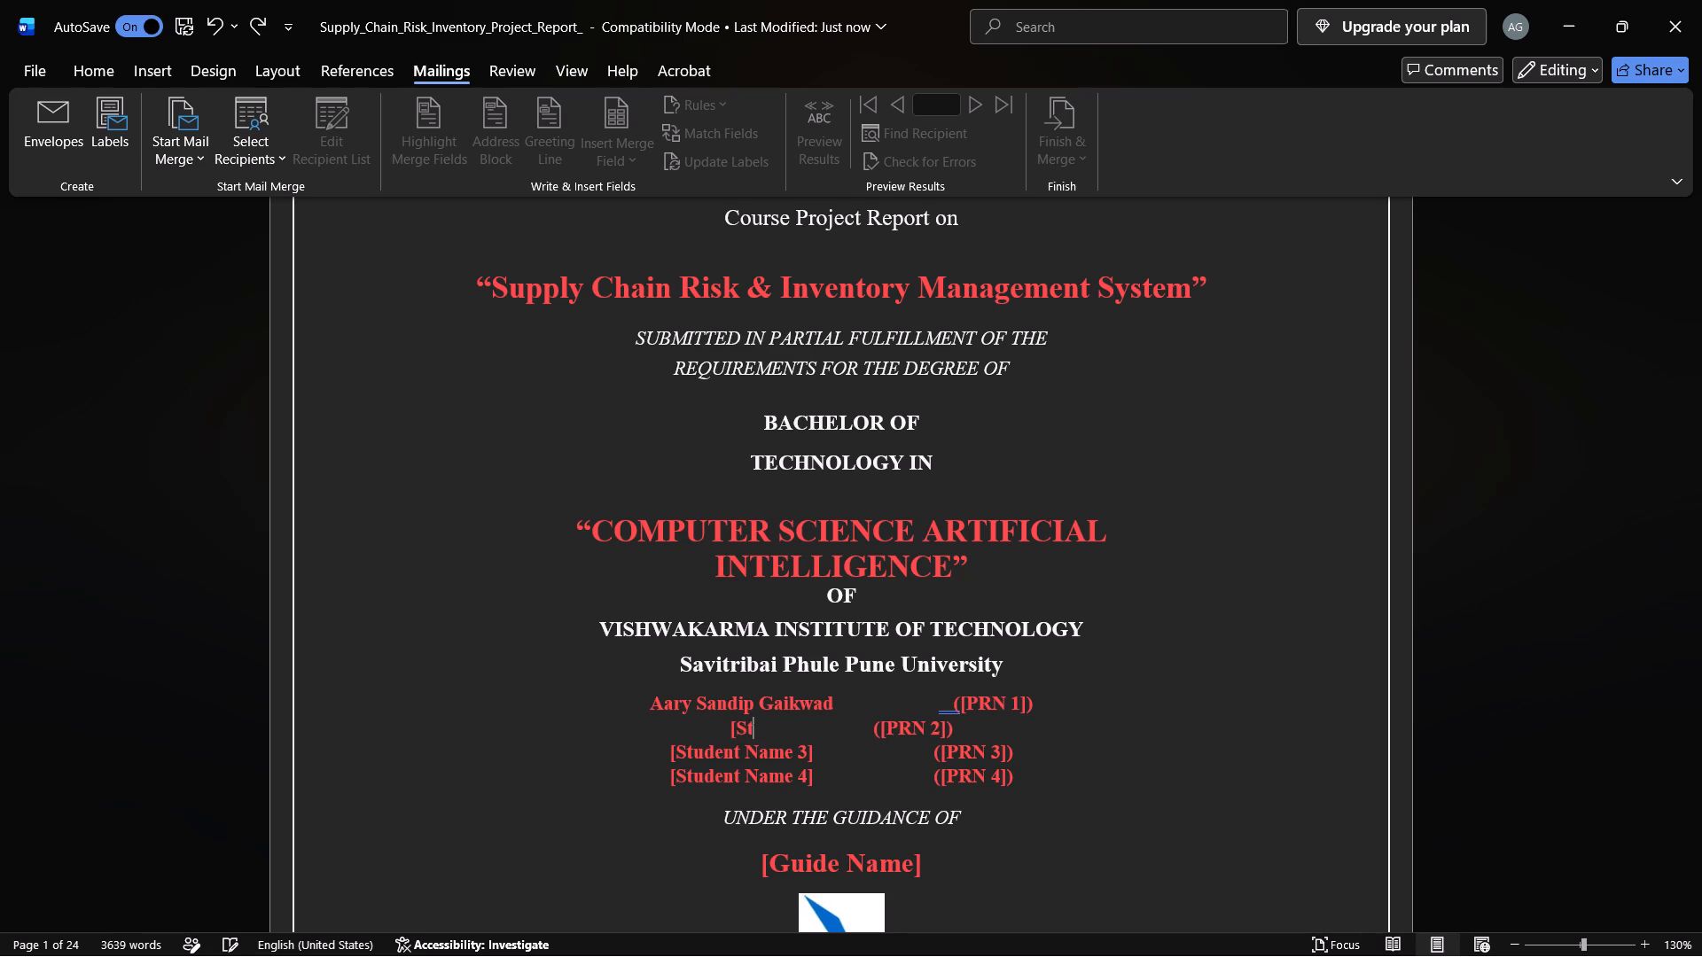
{"action": "key", "text": "ctrl+z"}
{"action": "key", "text": "ctrl+z"}
{"action": "key", "text": "ctrl+z"}
{"action": "key", "text": "ctrl+z"}
{"action": "key", "text": "ctrl+z"}
{"action": "key", "text": "ctrl+z"}
{"action": "key", "text": "ctrl+z"}
{"action": "key", "text": "ctrl+z"}
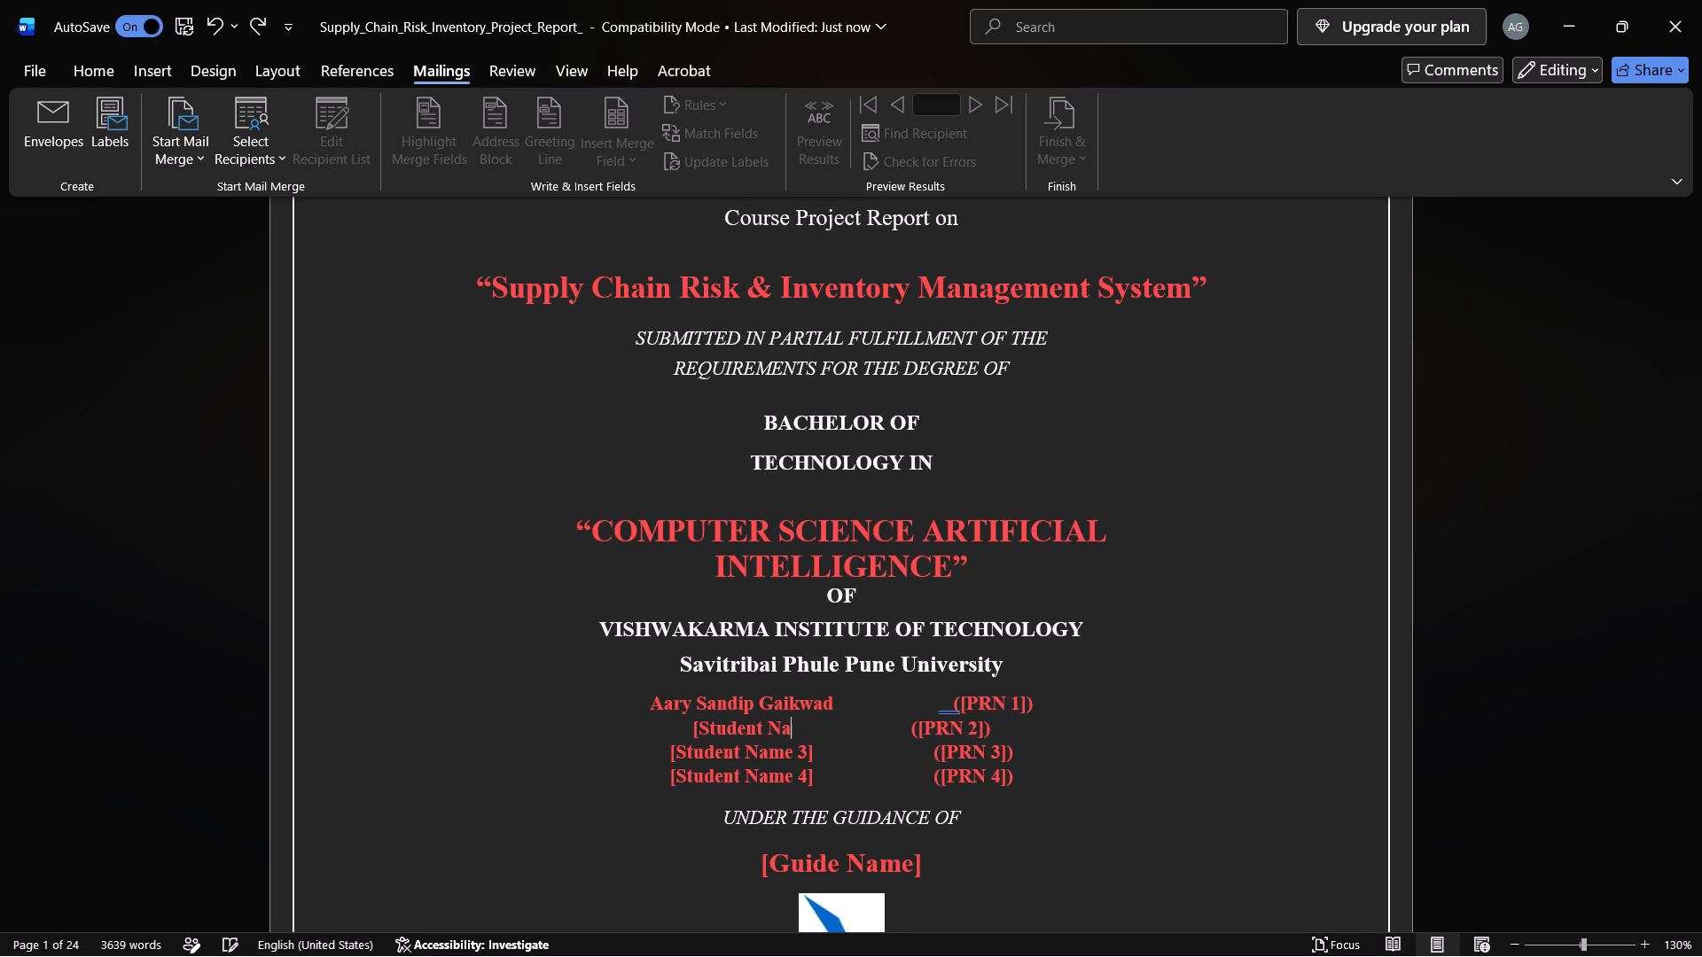
{"action": "key", "text": "ctrl+z"}
{"action": "key", "text": "ctrl+z"}
{"action": "key", "text": "ctrl+z"}
{"action": "key", "text": "ctrl+z"}
{"action": "key", "text": "ctrl+z"}
{"action": "key", "text": "ctrl+z"}
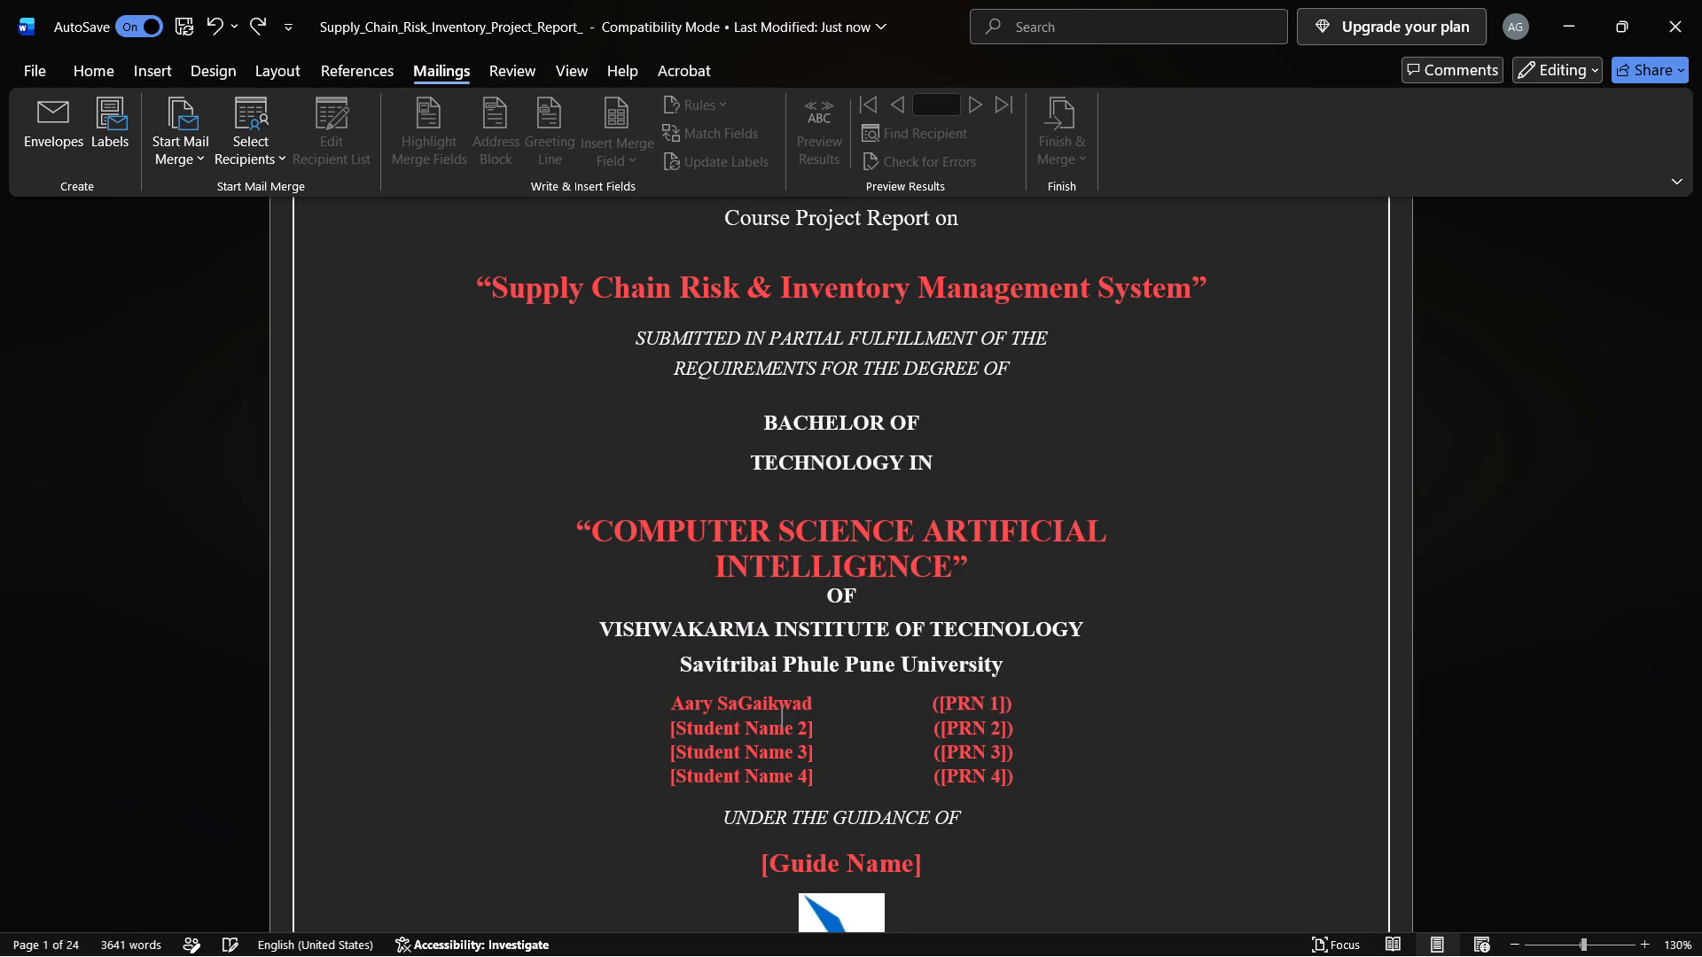
{"action": "key", "text": "ctrl+z"}
{"action": "key", "text": "ctrl+z"}
{"action": "key", "text": "ctrl+z"}
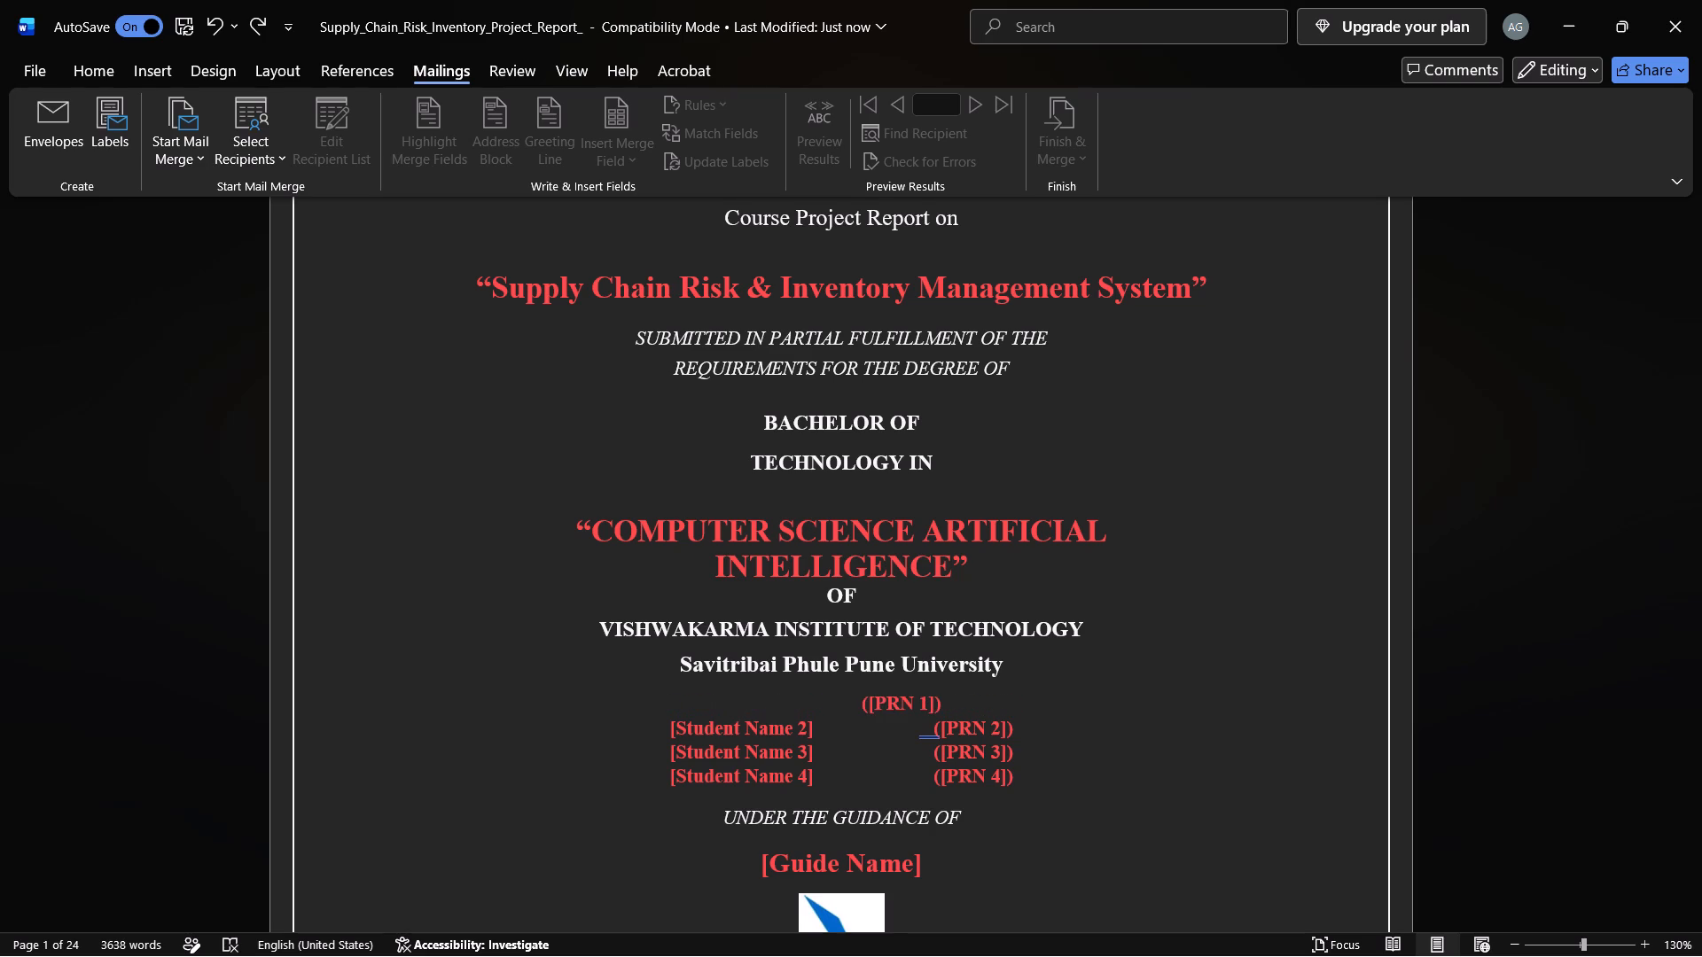
Enter a different group member's first name and surname on the student line beside "([PRN 1])".
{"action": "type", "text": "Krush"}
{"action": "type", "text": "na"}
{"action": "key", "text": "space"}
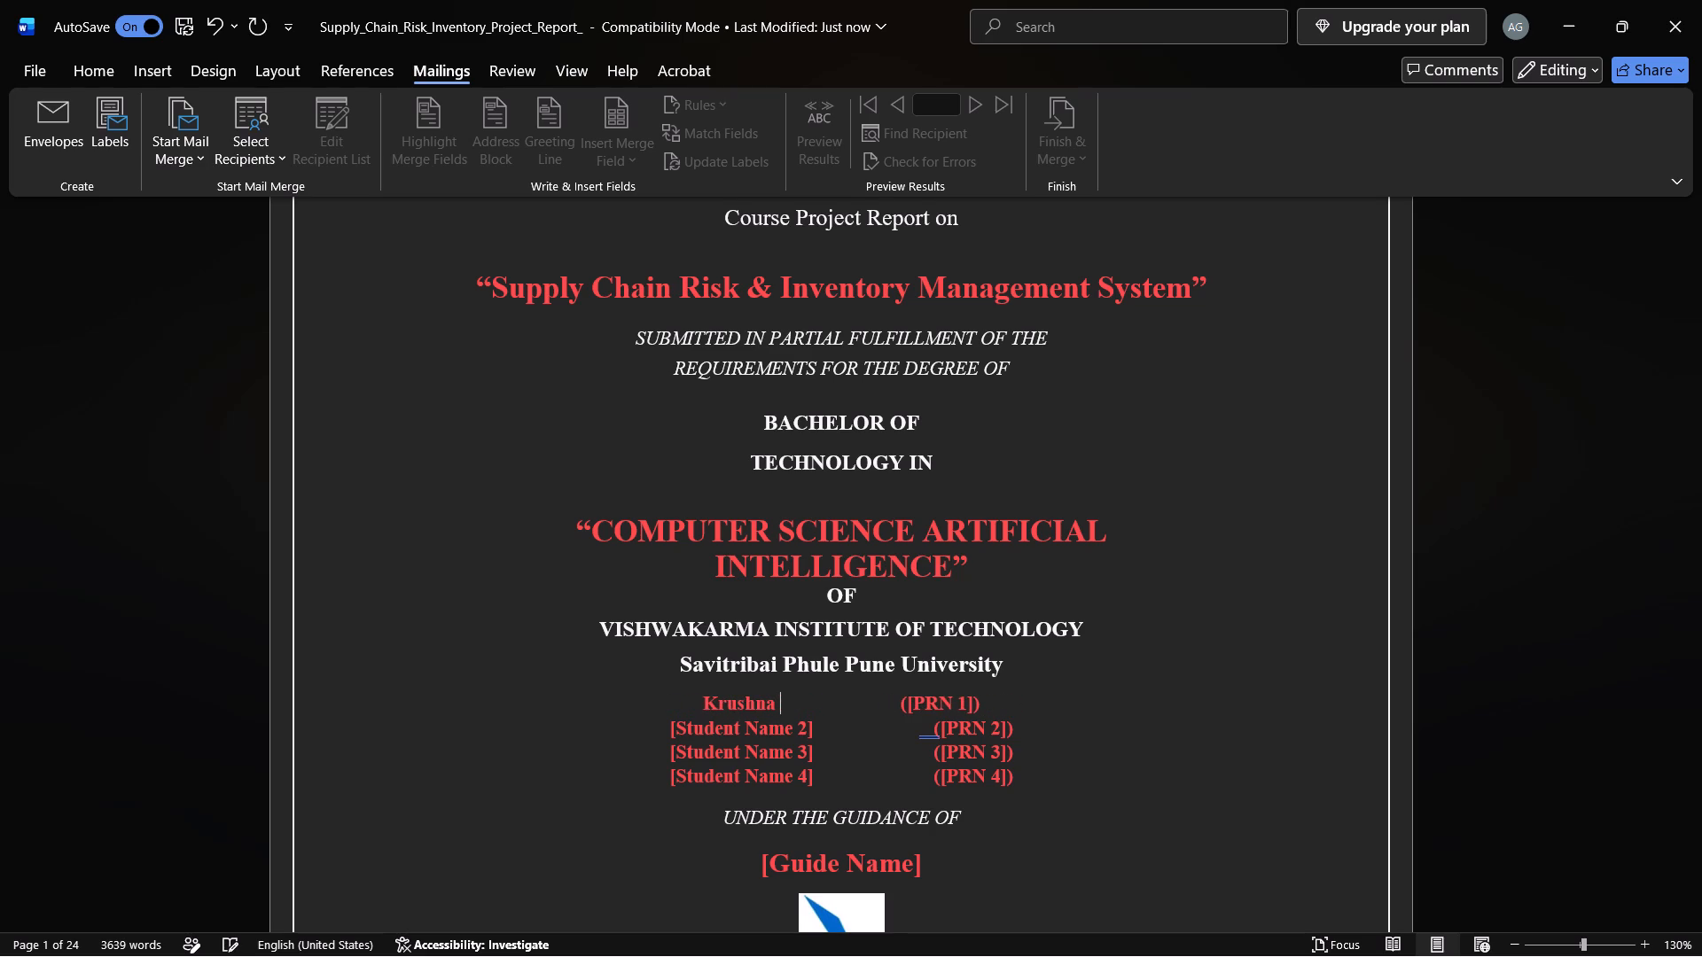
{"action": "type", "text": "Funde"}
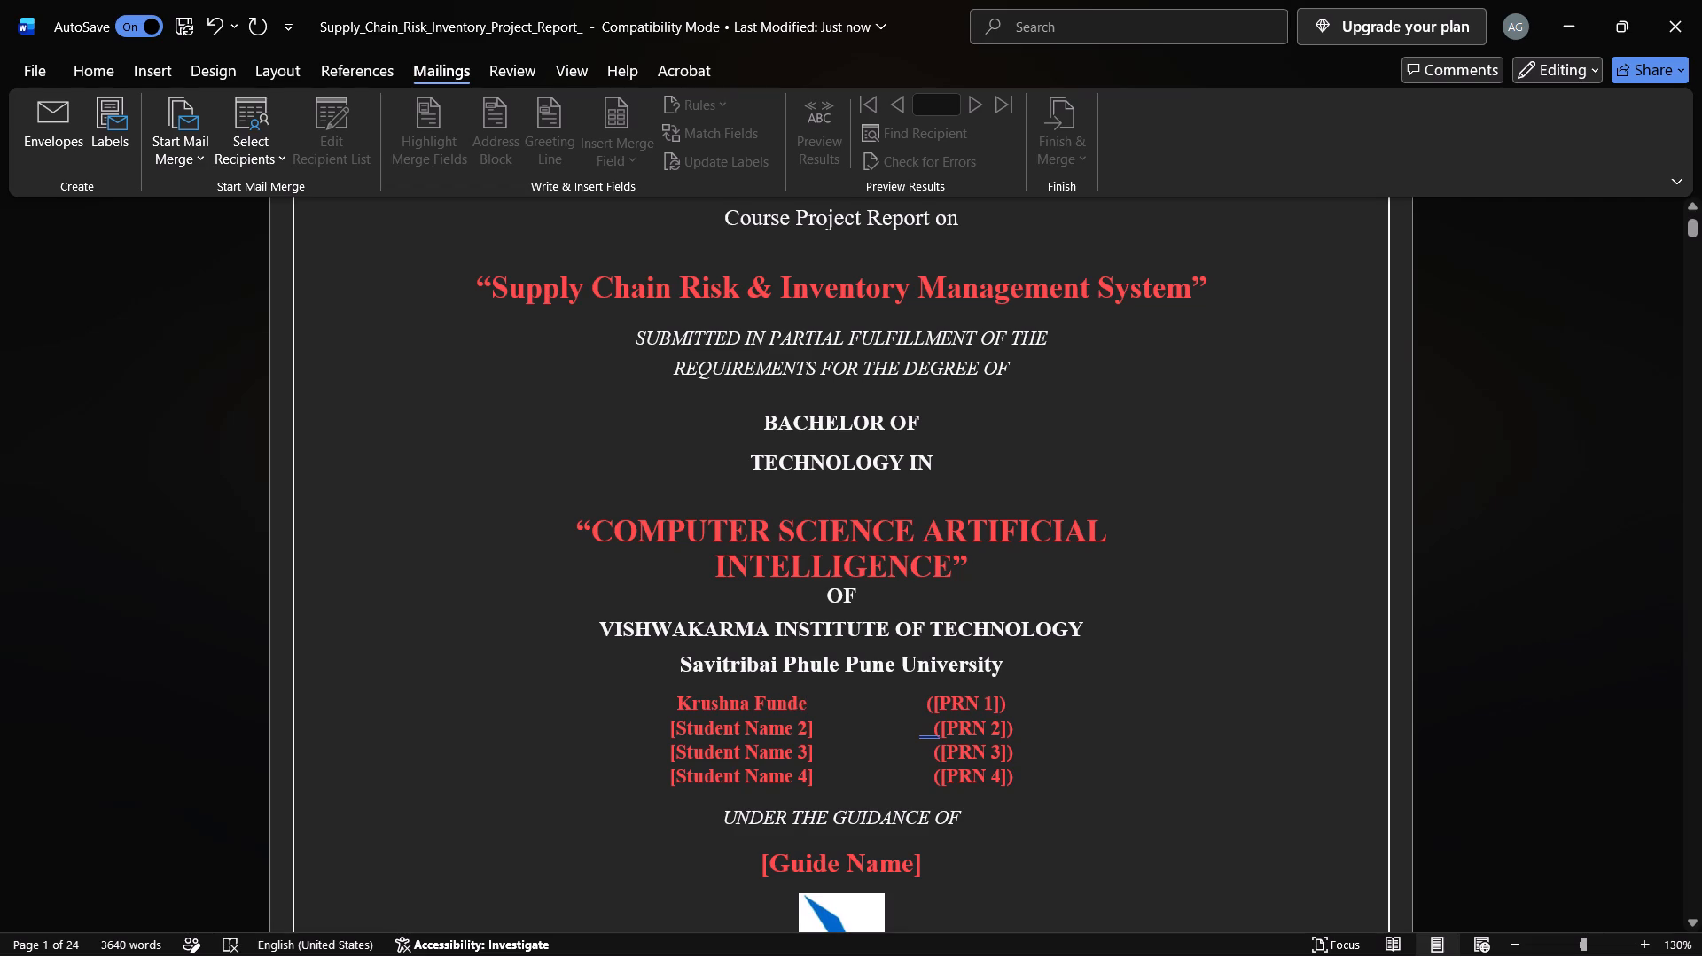
Replace the "[Student Name 2]" placeholder with the second student's first, middle and last name.
{"action": "left_click", "coordinate": [821, 728]}
{"action": "key", "text": "Left"}
{"action": "key", "text": "BackSpace"}
{"action": "key", "text": "BackSpace"}
{"action": "key", "text": "BackSpace"}
{"action": "key", "text": "BackSpace"}
{"action": "key", "text": "BackSpace"}
{"action": "key", "text": "BackSpace"}
{"action": "key", "text": "BackSpace"}
{"action": "key", "text": "BackSpace"}
{"action": "key", "text": "BackSpace"}
{"action": "key", "text": "BackSpace"}
{"action": "key", "text": "BackSpace"}
{"action": "key", "text": "BackSpace"}
{"action": "key", "text": "BackSpace"}
{"action": "key", "text": "BackSpace"}
{"action": "key", "text": "BackSpace"}
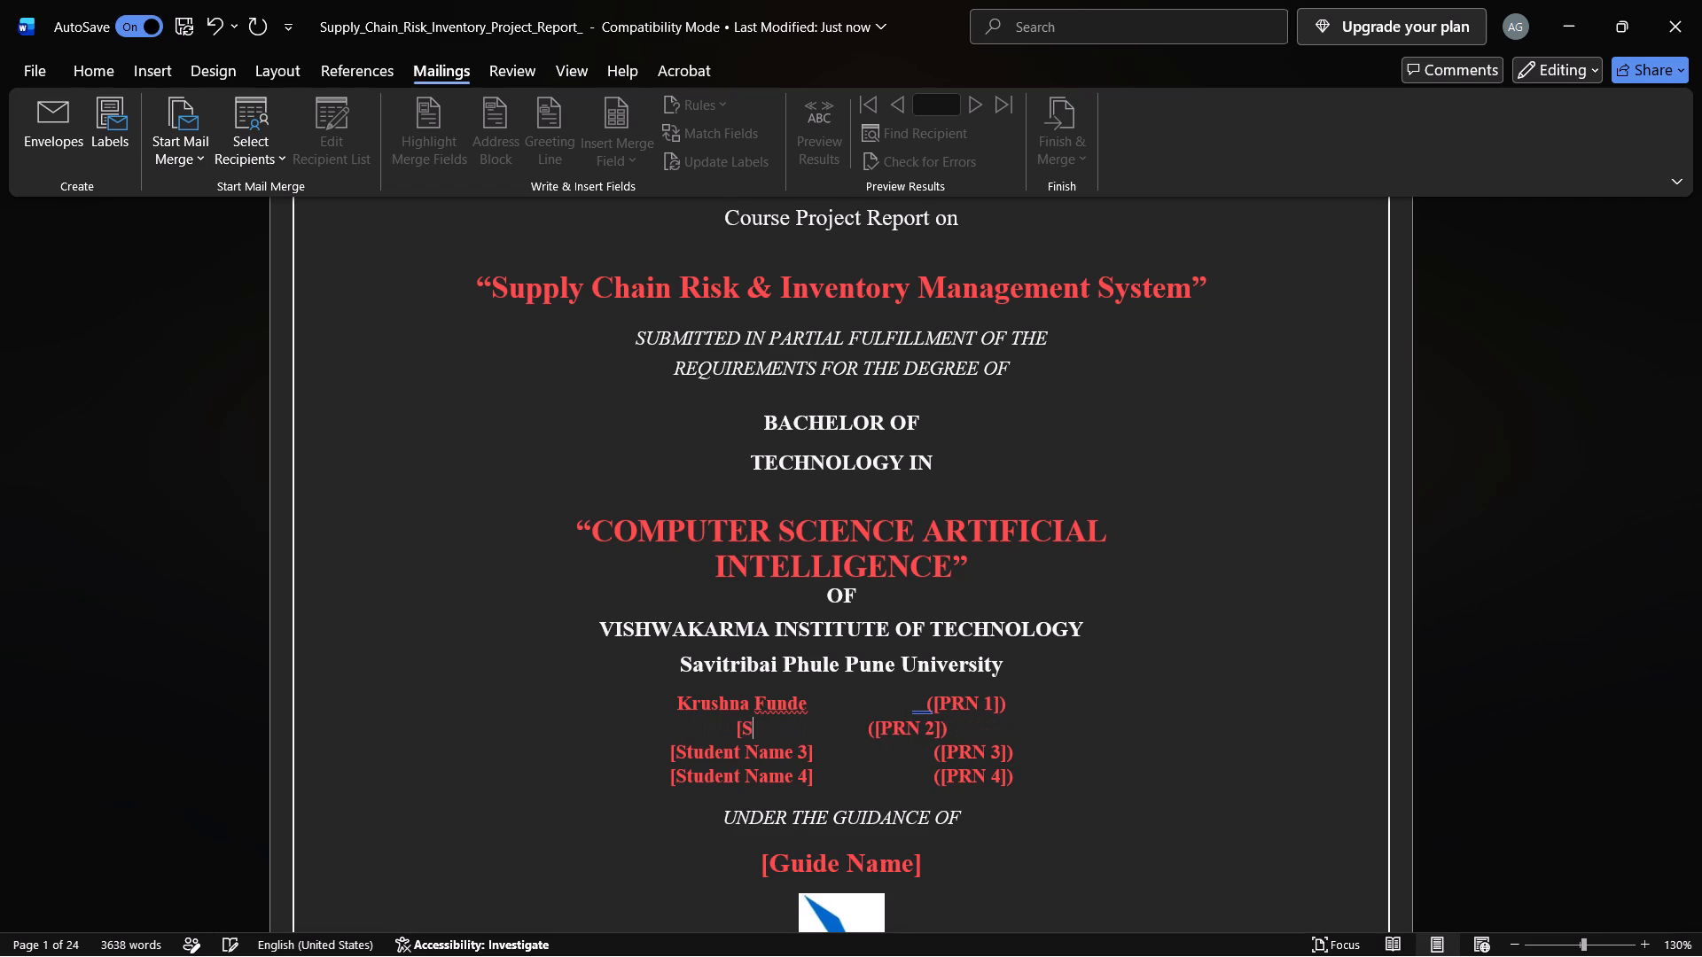
{"action": "key", "text": "BackSpace"}
{"action": "key", "text": "BackSpace"}
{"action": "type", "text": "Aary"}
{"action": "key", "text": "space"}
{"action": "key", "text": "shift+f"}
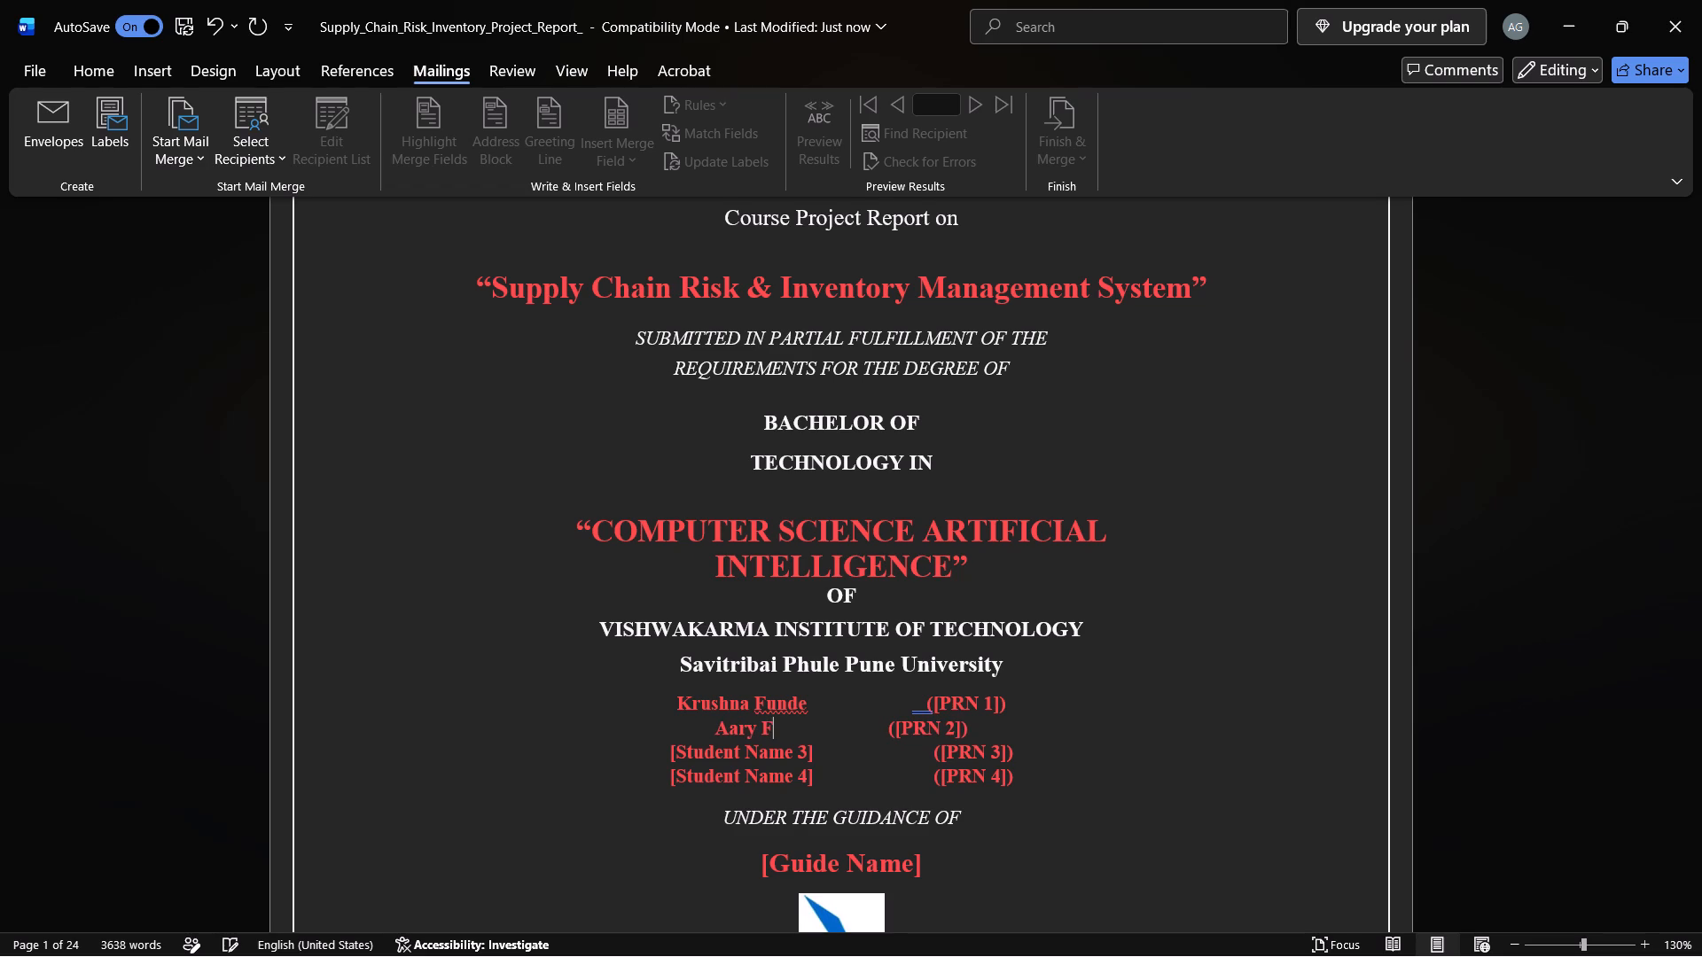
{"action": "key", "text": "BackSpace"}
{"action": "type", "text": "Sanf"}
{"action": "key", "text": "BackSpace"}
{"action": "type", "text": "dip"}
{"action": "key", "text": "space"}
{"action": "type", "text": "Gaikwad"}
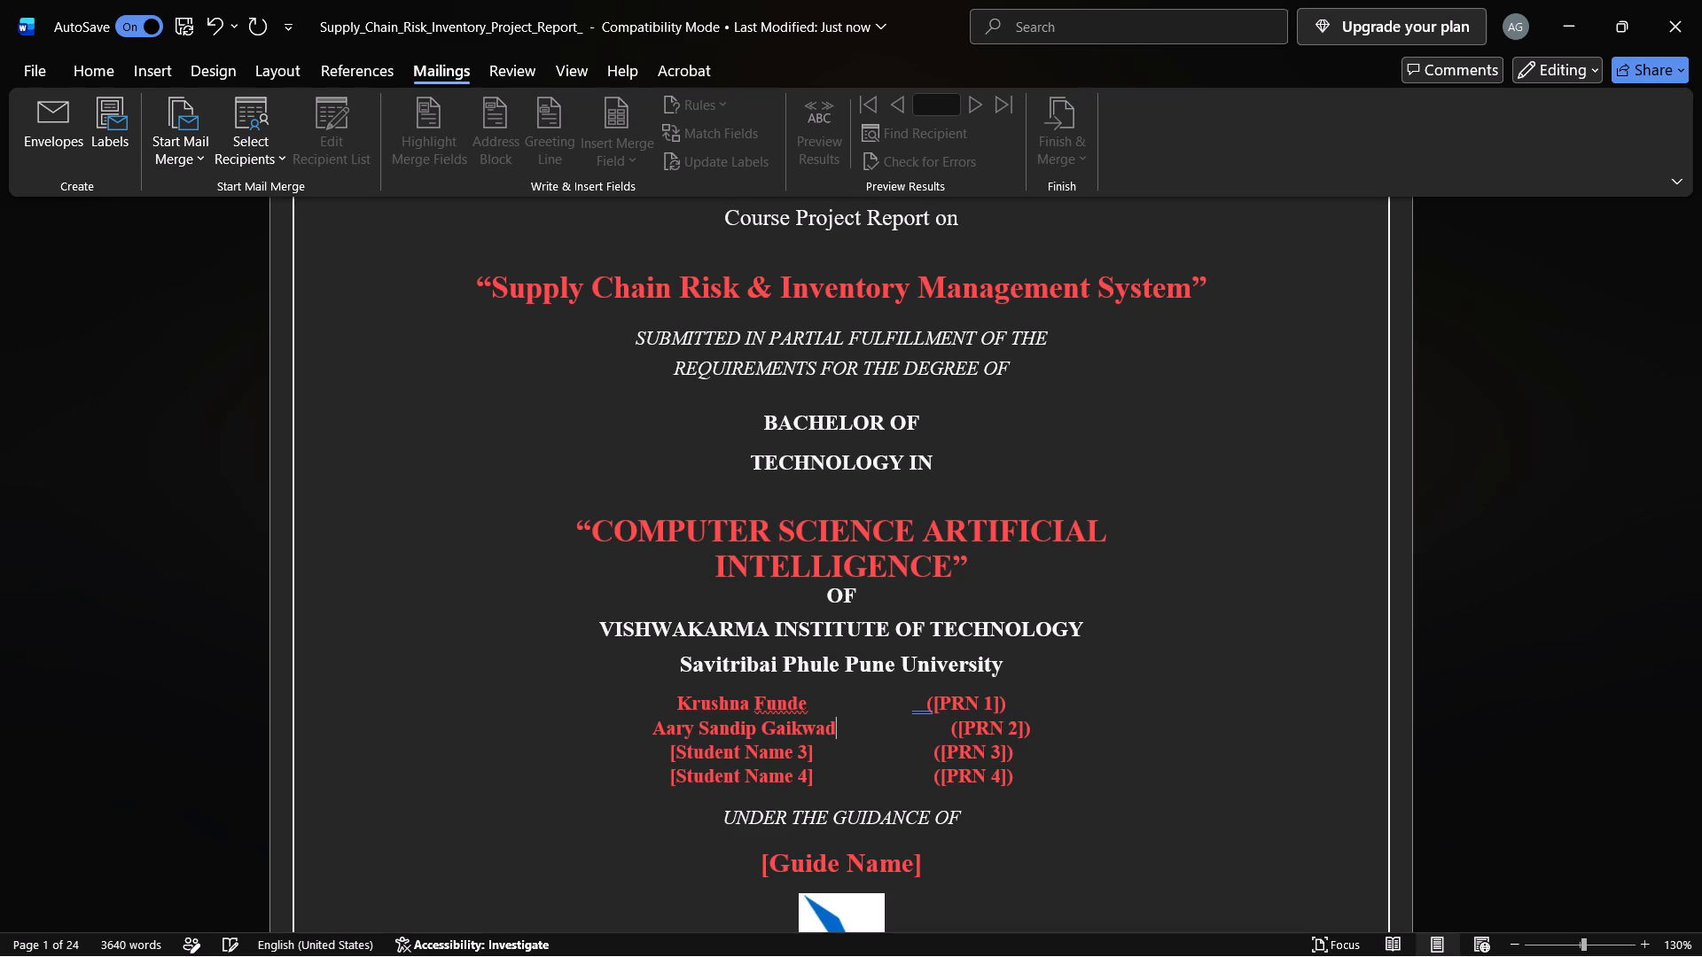
Replace the "[Student Name 3]" placeholder with the third student's first name and surname.
{"action": "left_click", "coordinate": [821, 751]}
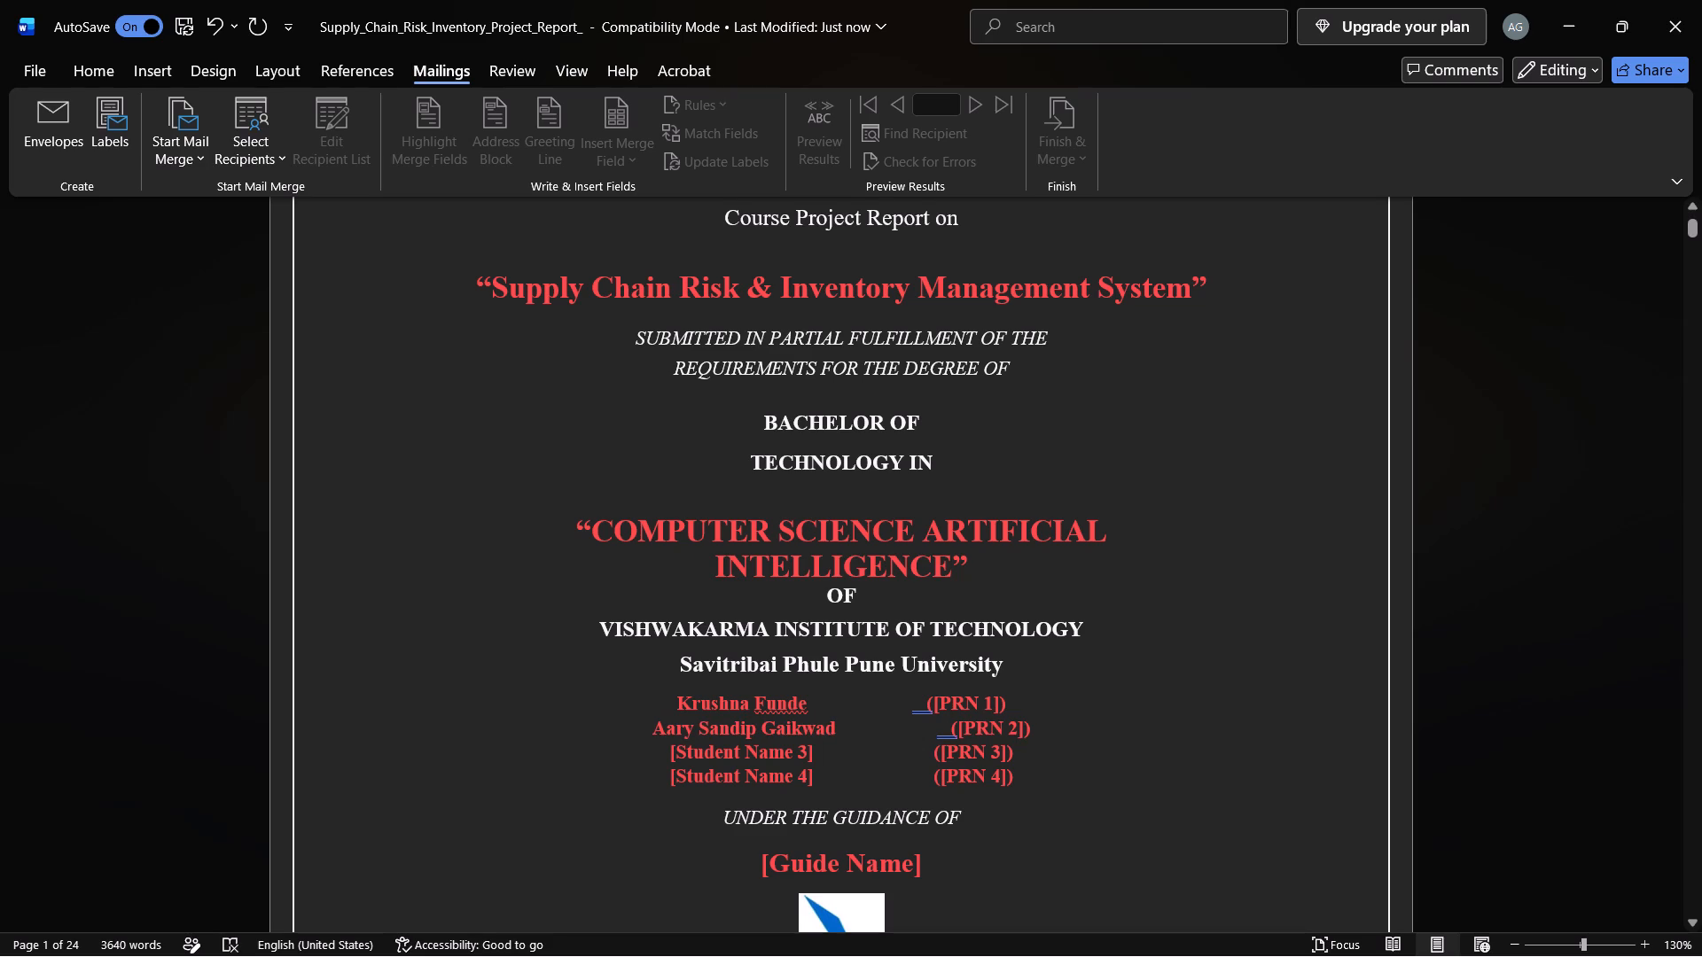
{"action": "key", "text": "Left"}
{"action": "key", "text": "BackSpace"}
{"action": "key", "text": "BackSpace"}
{"action": "key", "text": "BackSpace"}
{"action": "key", "text": "BackSpace"}
{"action": "key", "text": "BackSpace"}
{"action": "key", "text": "BackSpace"}
{"action": "key", "text": "BackSpace"}
{"action": "key", "text": "BackSpace"}
{"action": "key", "text": "BackSpace"}
{"action": "key", "text": "BackSpace"}
{"action": "key", "text": "BackSpace"}
{"action": "key", "text": "BackSpace"}
{"action": "key", "text": "BackSpace"}
{"action": "key", "text": "BackSpace"}
{"action": "key", "text": "BackSpace"}
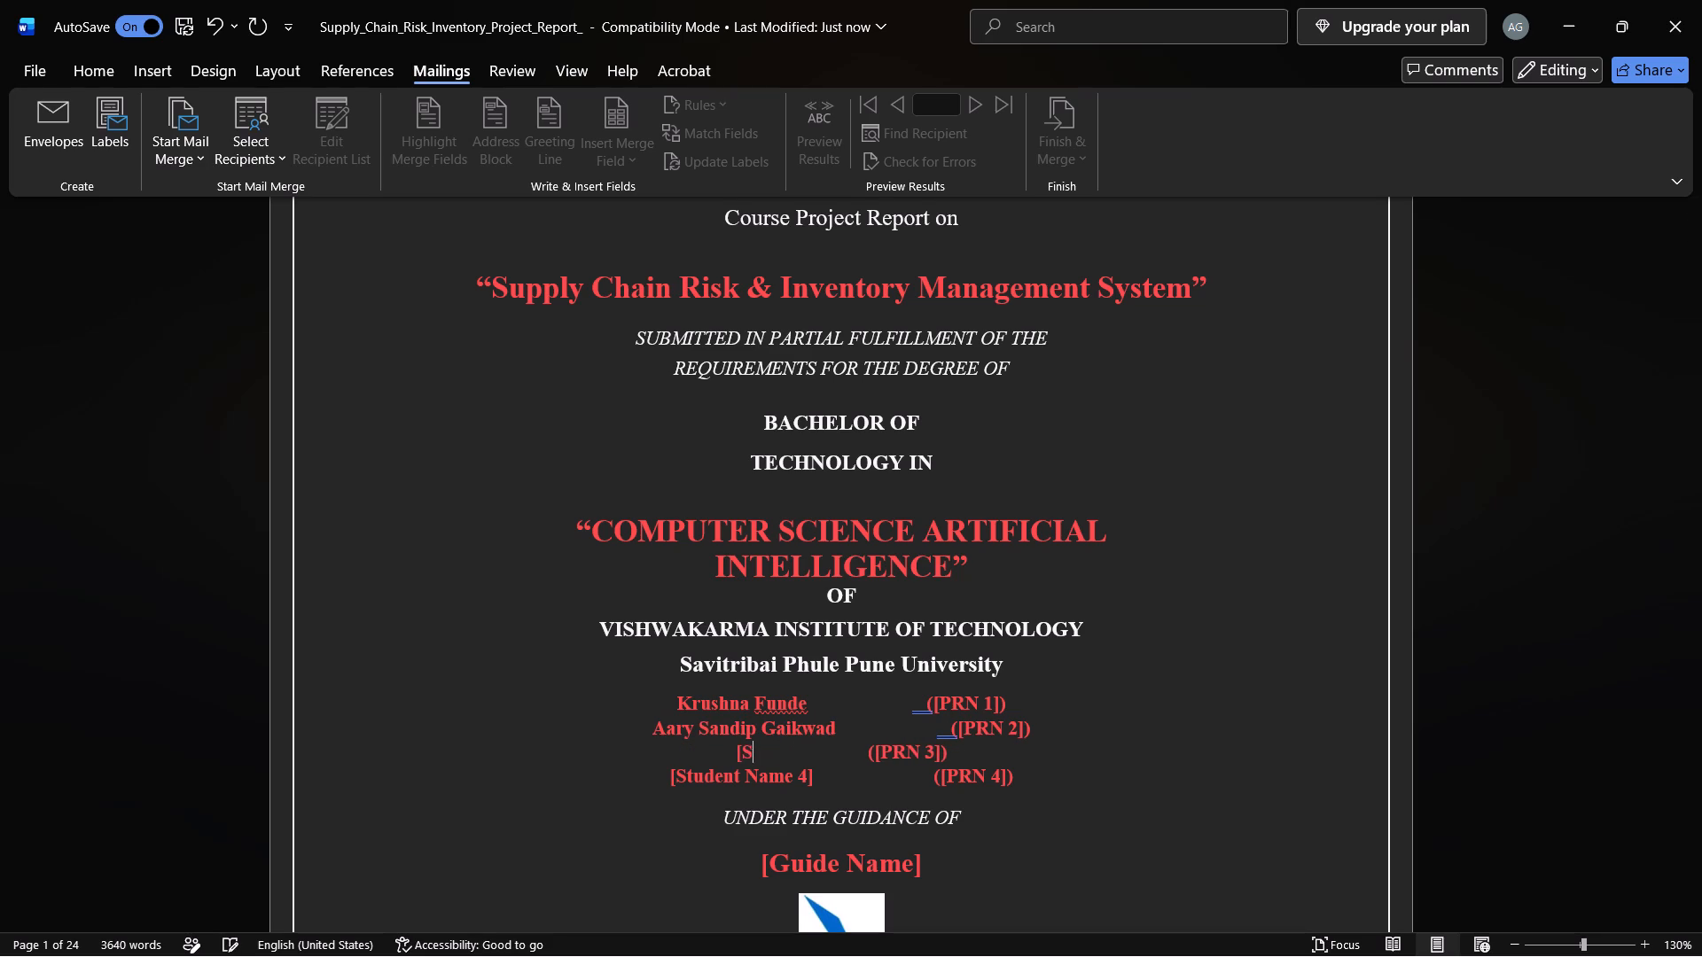
{"action": "key", "text": "BackSpace"}
{"action": "key", "text": "BackSpace"}
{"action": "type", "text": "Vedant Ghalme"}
Replace the "[Student Name 4]" placeholder with the fourth student's first name and surname.
{"action": "left_click", "coordinate": [811, 774]}
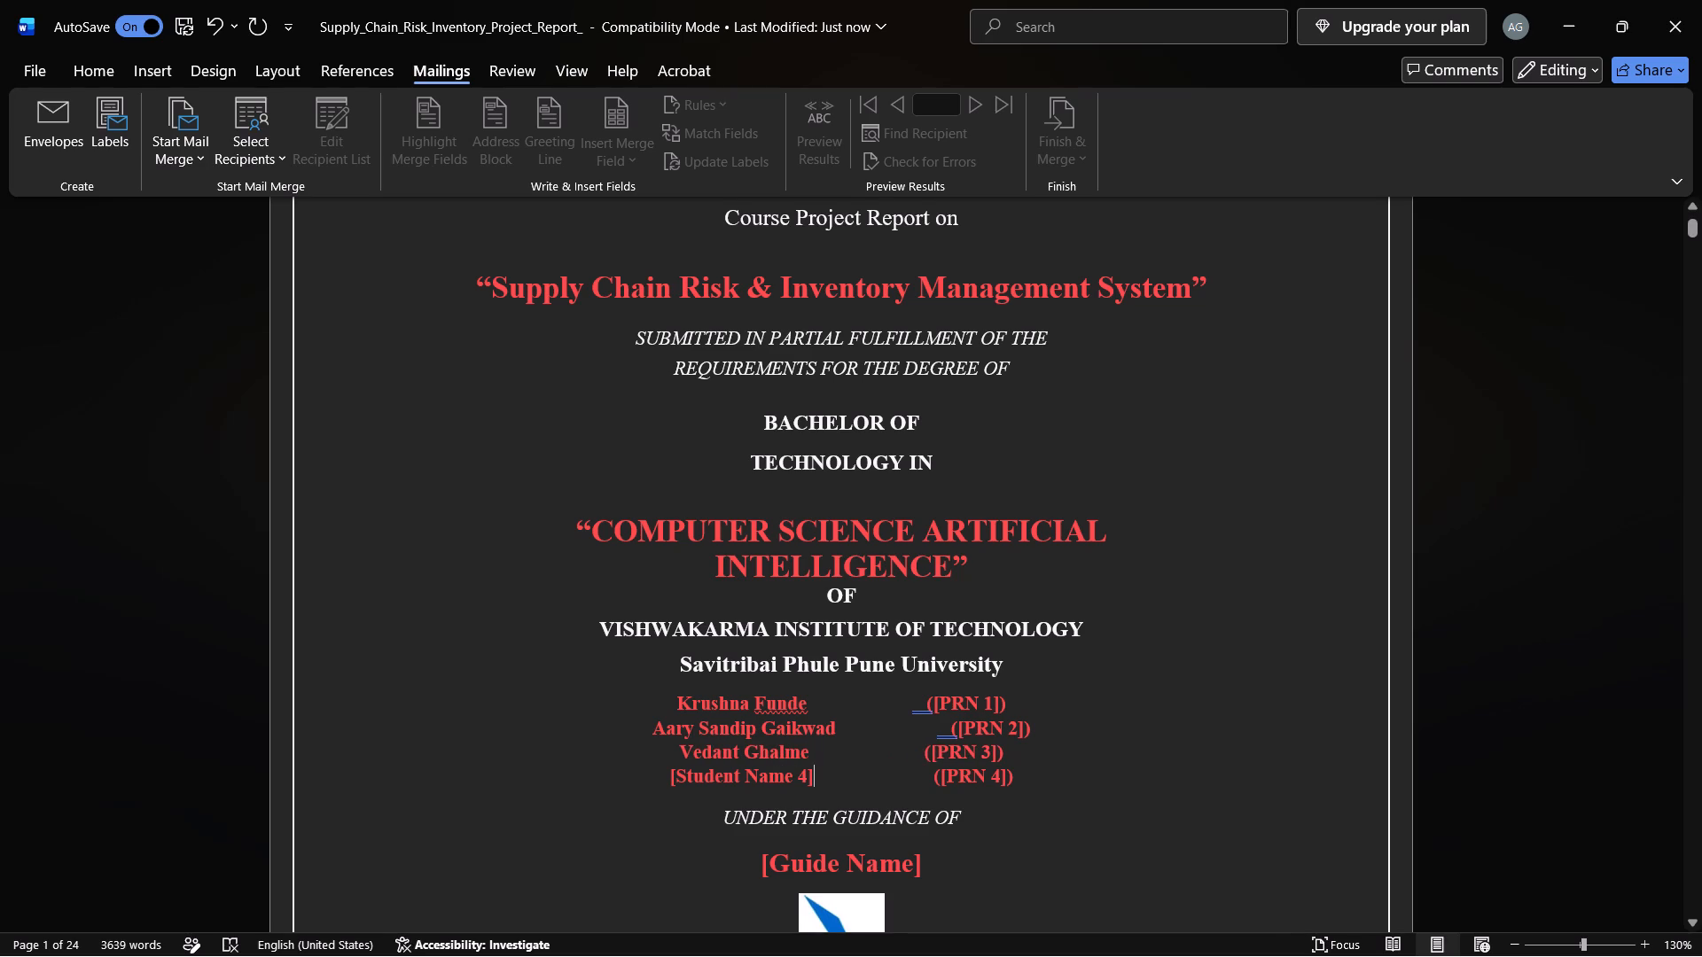
{"action": "key", "text": "BackSpace"}
{"action": "key", "text": "BackSpace"}
{"action": "key", "text": "BackSpace"}
{"action": "key", "text": "BackSpace"}
{"action": "key", "text": "BackSpace"}
{"action": "key", "text": "BackSpace"}
{"action": "key", "text": "BackSpace"}
{"action": "key", "text": "BackSpace"}
{"action": "key", "text": "BackSpace"}
{"action": "key", "text": "BackSpace"}
{"action": "key", "text": "BackSpace"}
{"action": "key", "text": "BackSpace"}
{"action": "key", "text": "BackSpace"}
{"action": "key", "text": "BackSpace"}
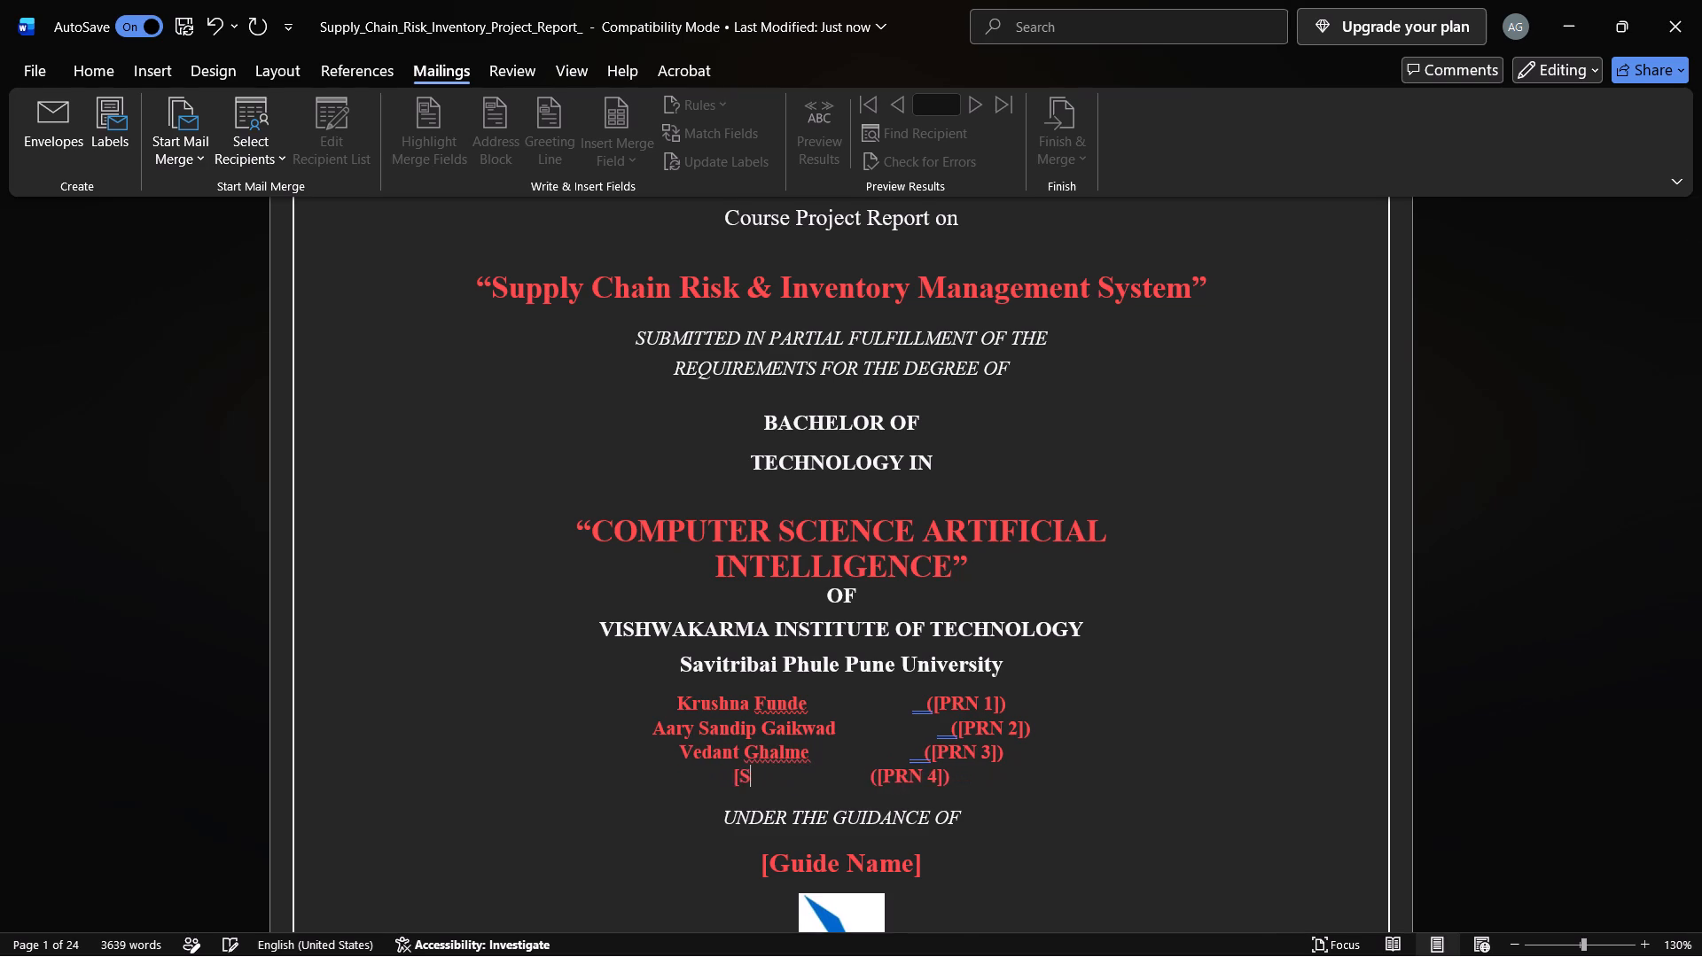
{"action": "key", "text": "BackSpace"}
{"action": "key", "text": "BackSpace"}
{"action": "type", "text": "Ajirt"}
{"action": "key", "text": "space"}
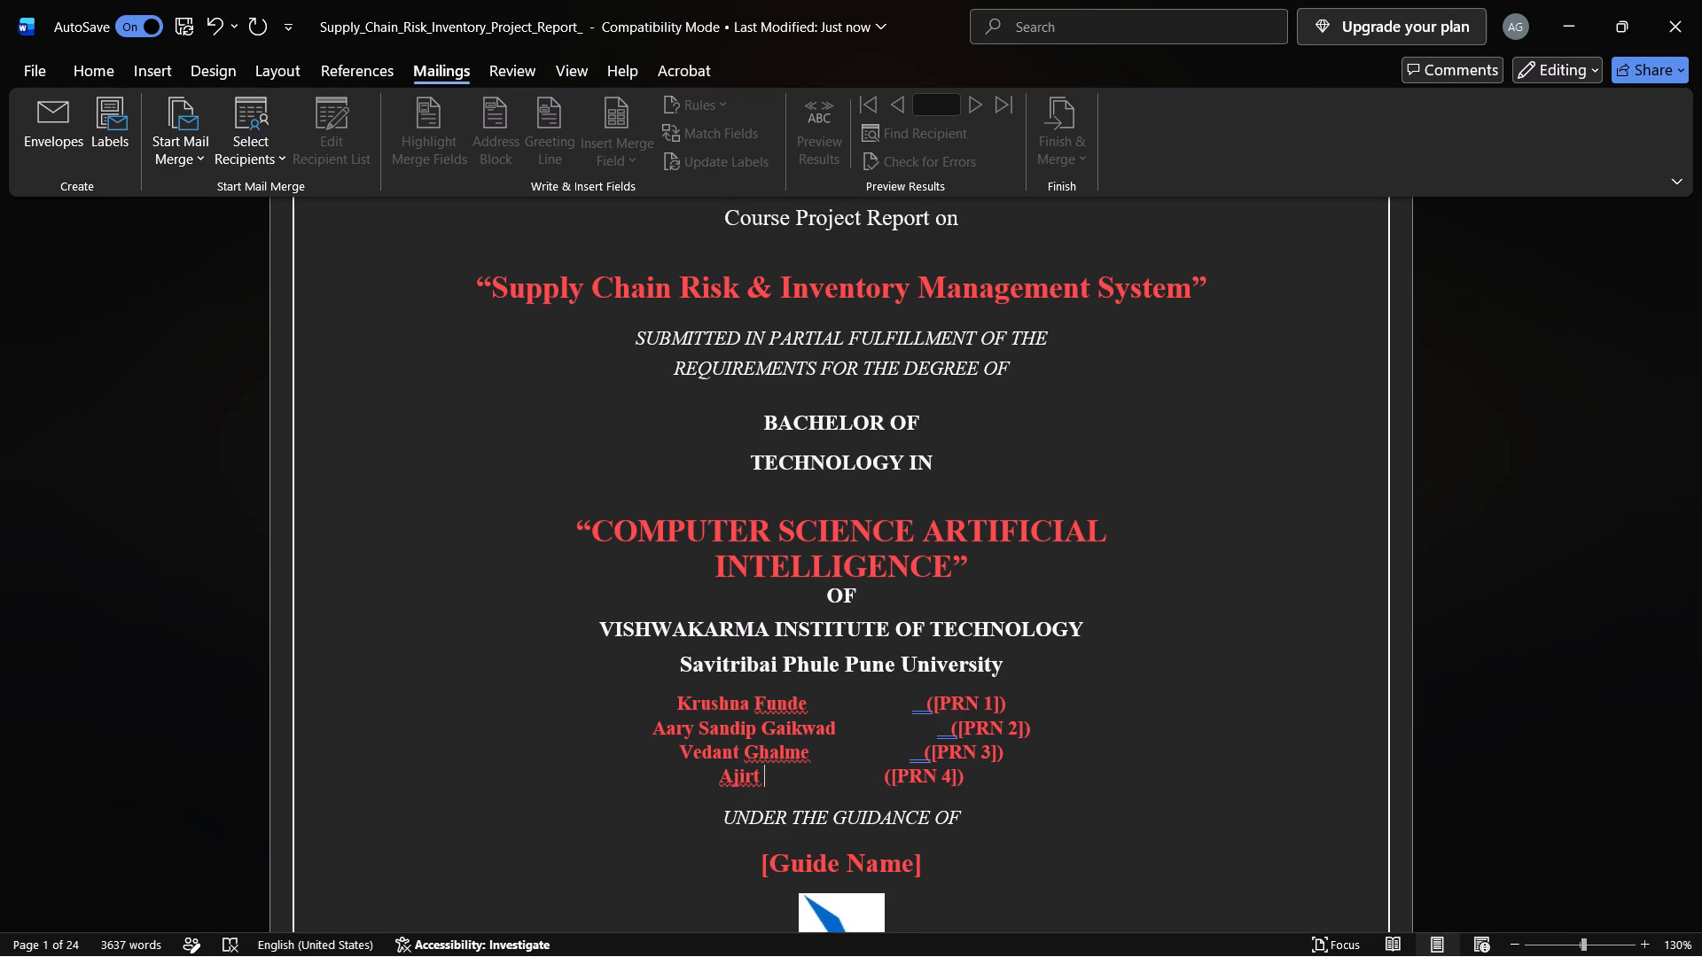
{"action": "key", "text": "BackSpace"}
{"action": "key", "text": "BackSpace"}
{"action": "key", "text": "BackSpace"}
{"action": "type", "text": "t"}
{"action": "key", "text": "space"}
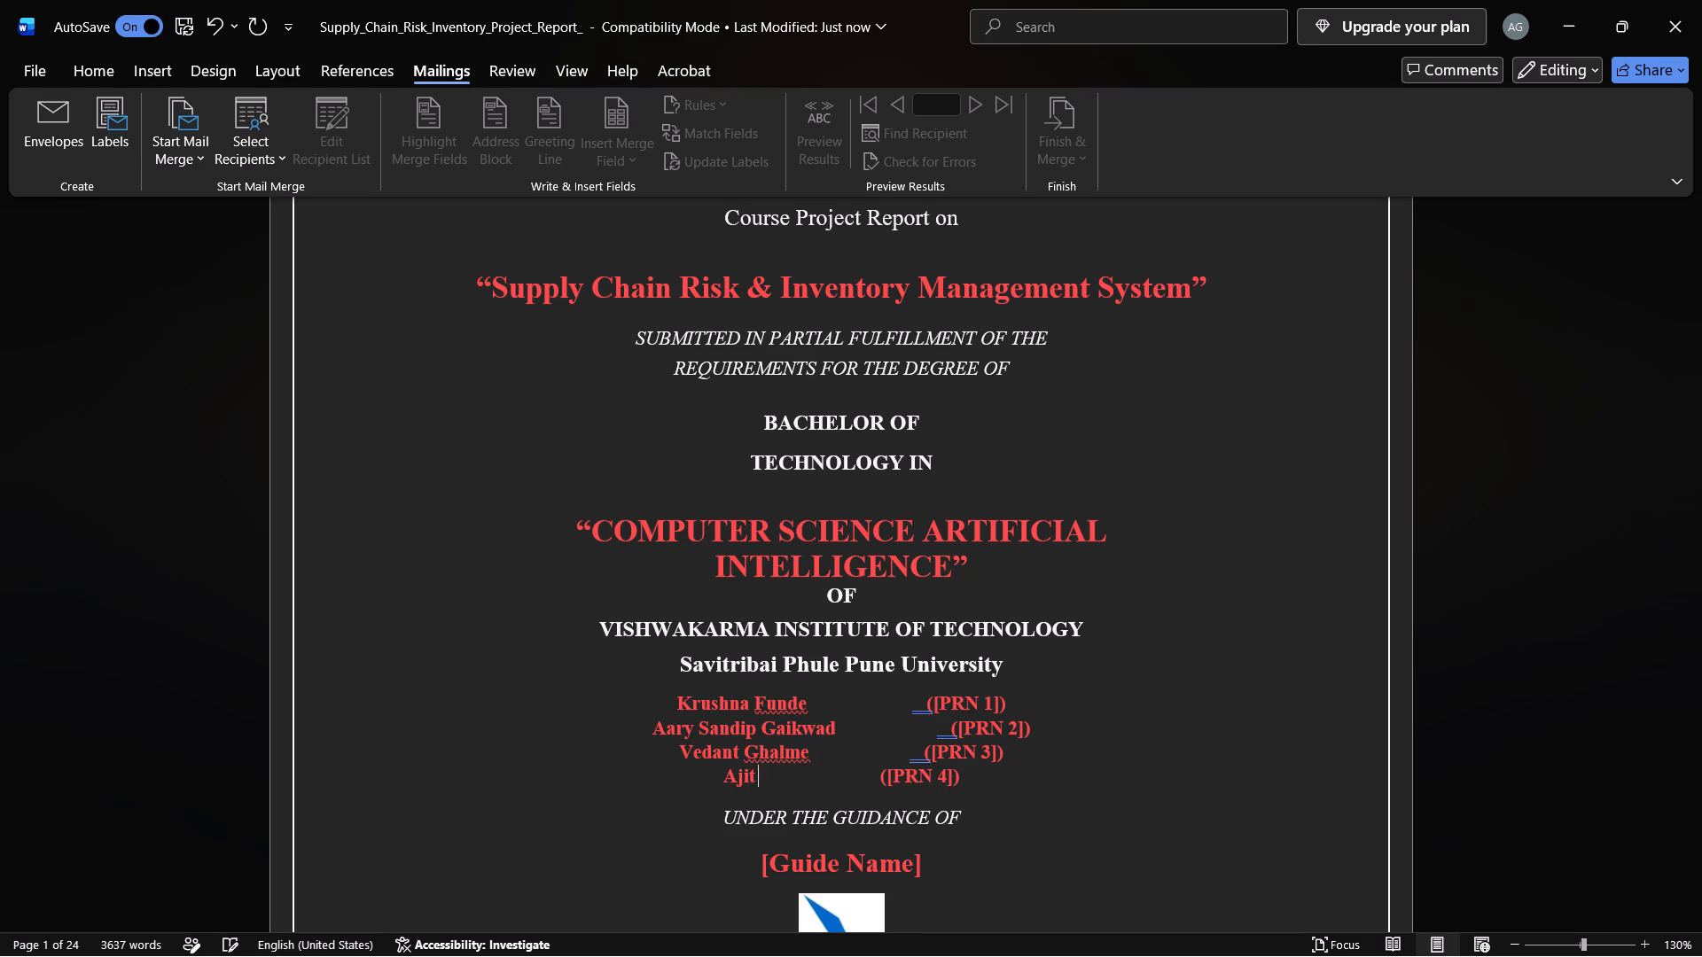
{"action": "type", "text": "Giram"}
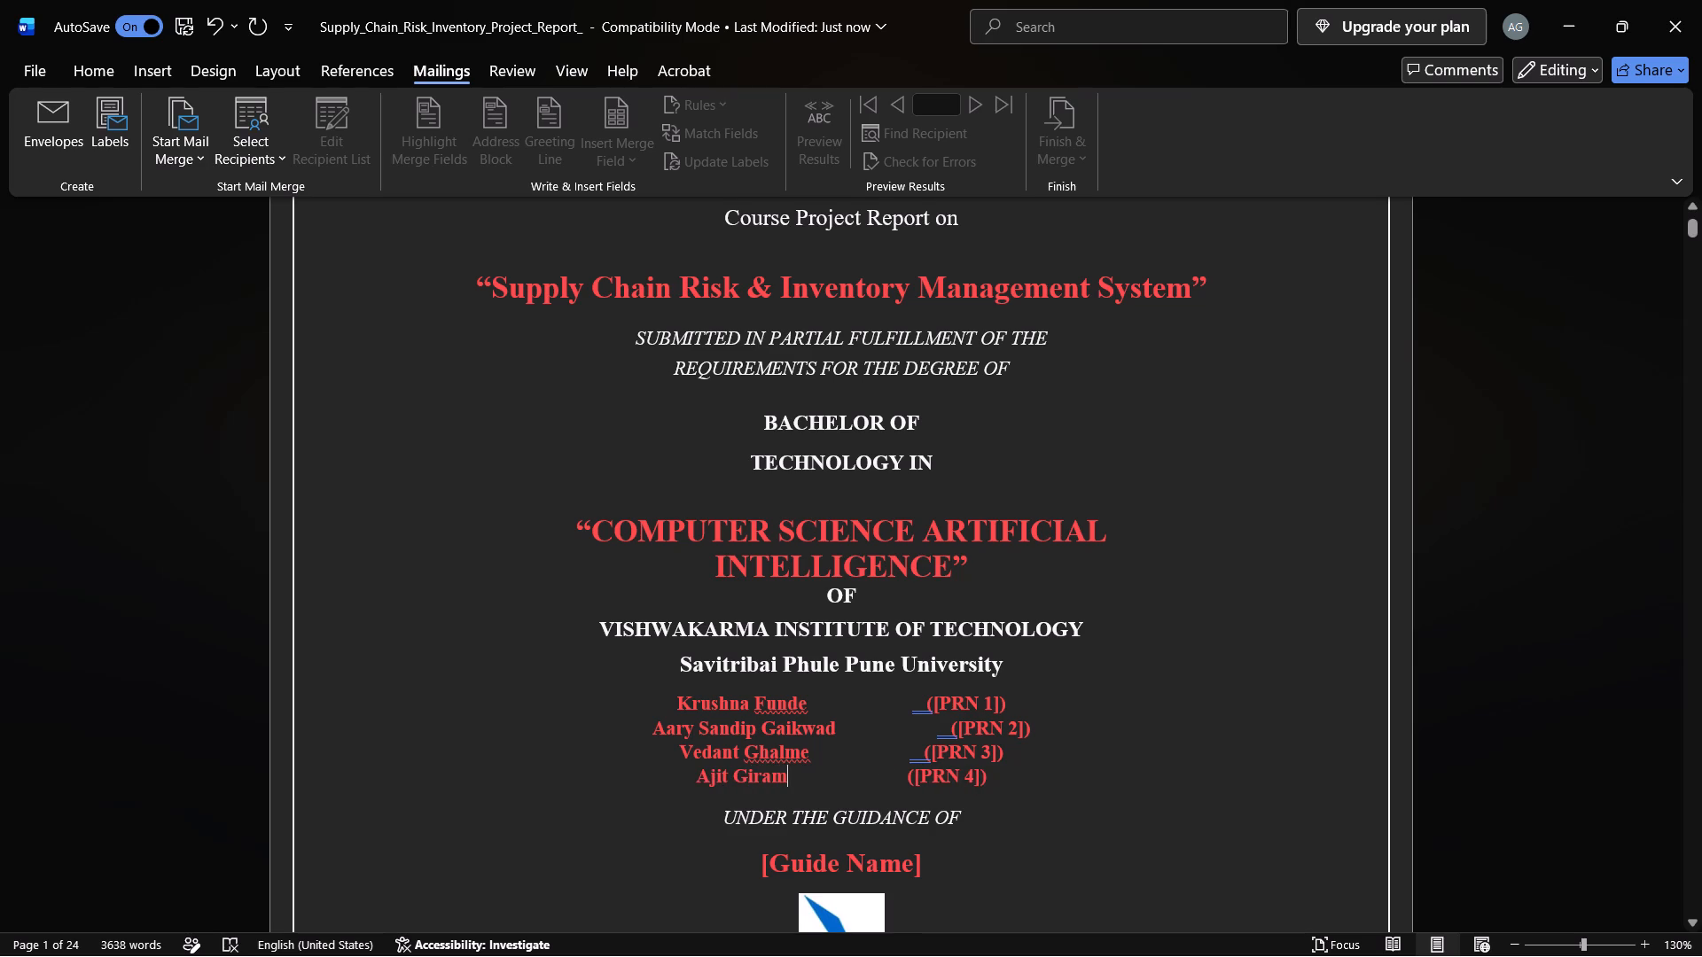
Remove the middle name from the second student's name on the cover page.
{"action": "left_click", "coordinate": [756, 734]}
{"action": "key", "text": "BackSpace"}
{"action": "key", "text": "BackSpace"}
{"action": "key", "text": "BackSpace"}
{"action": "key", "text": "BackSpace"}
{"action": "key", "text": "BackSpace"}
{"action": "key", "text": "BackSpace"}
{"action": "key", "text": "BackSpace"}
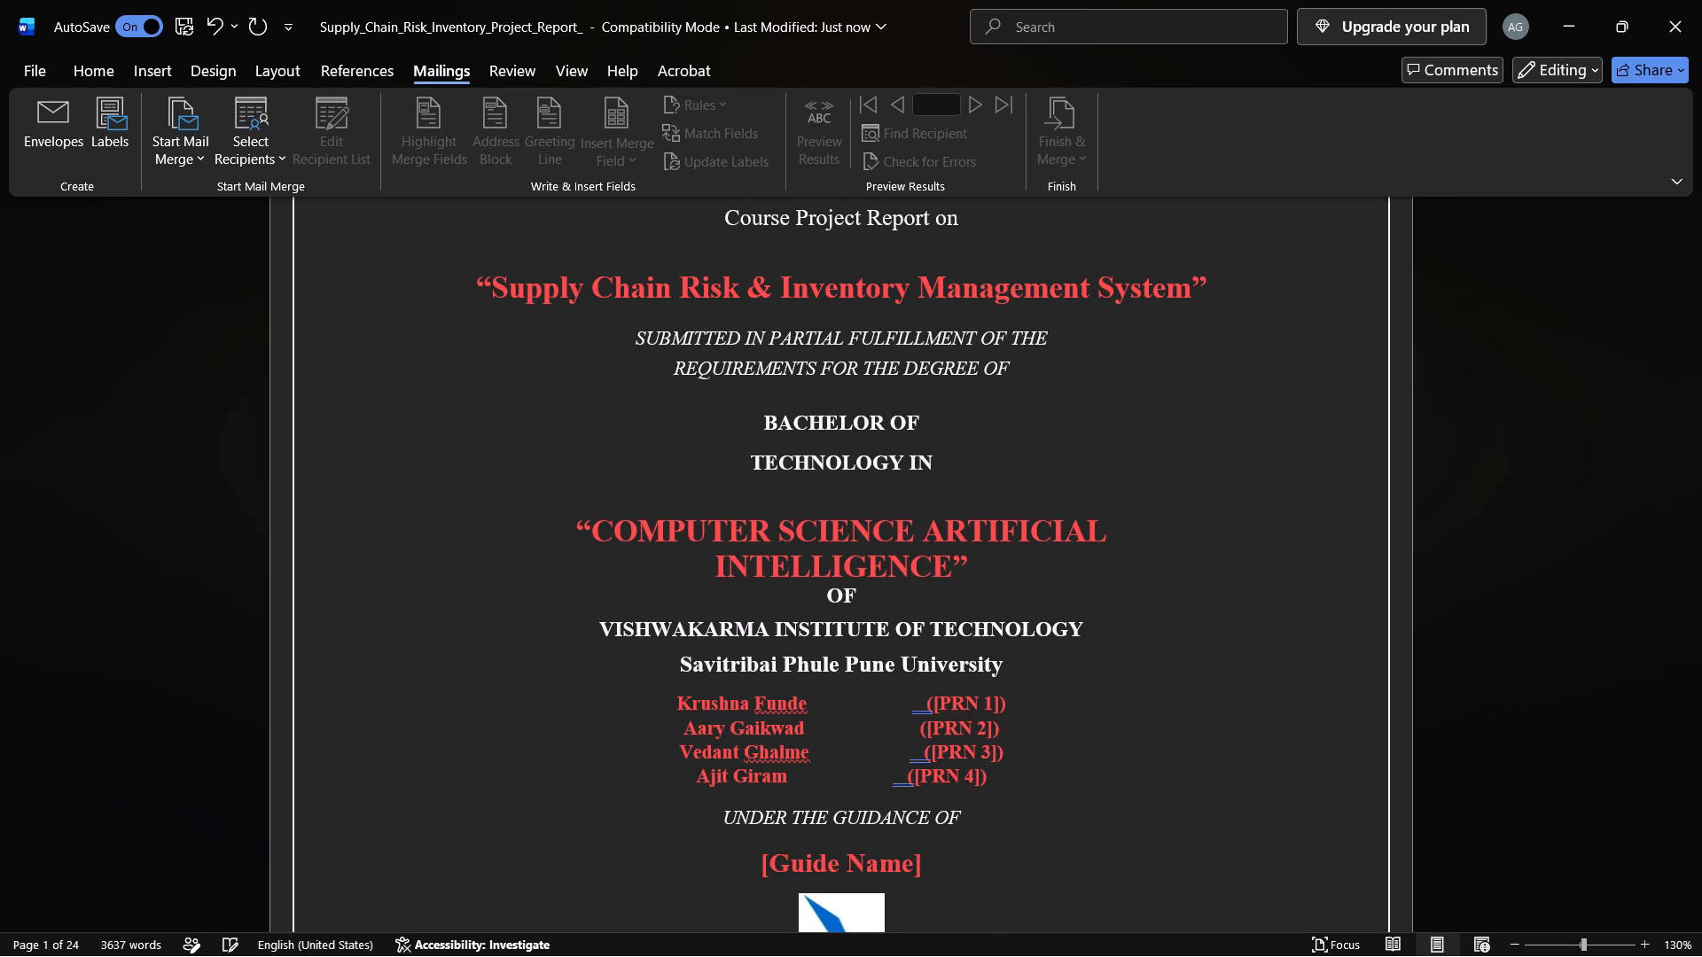
Add four spaces before "([PRN 4])" to bring it closer in line with the PRN entries above.
{"action": "left_click", "coordinate": [884, 775]}
{"action": "left_click", "coordinate": [903, 774]}
{"action": "key", "text": "Right"}
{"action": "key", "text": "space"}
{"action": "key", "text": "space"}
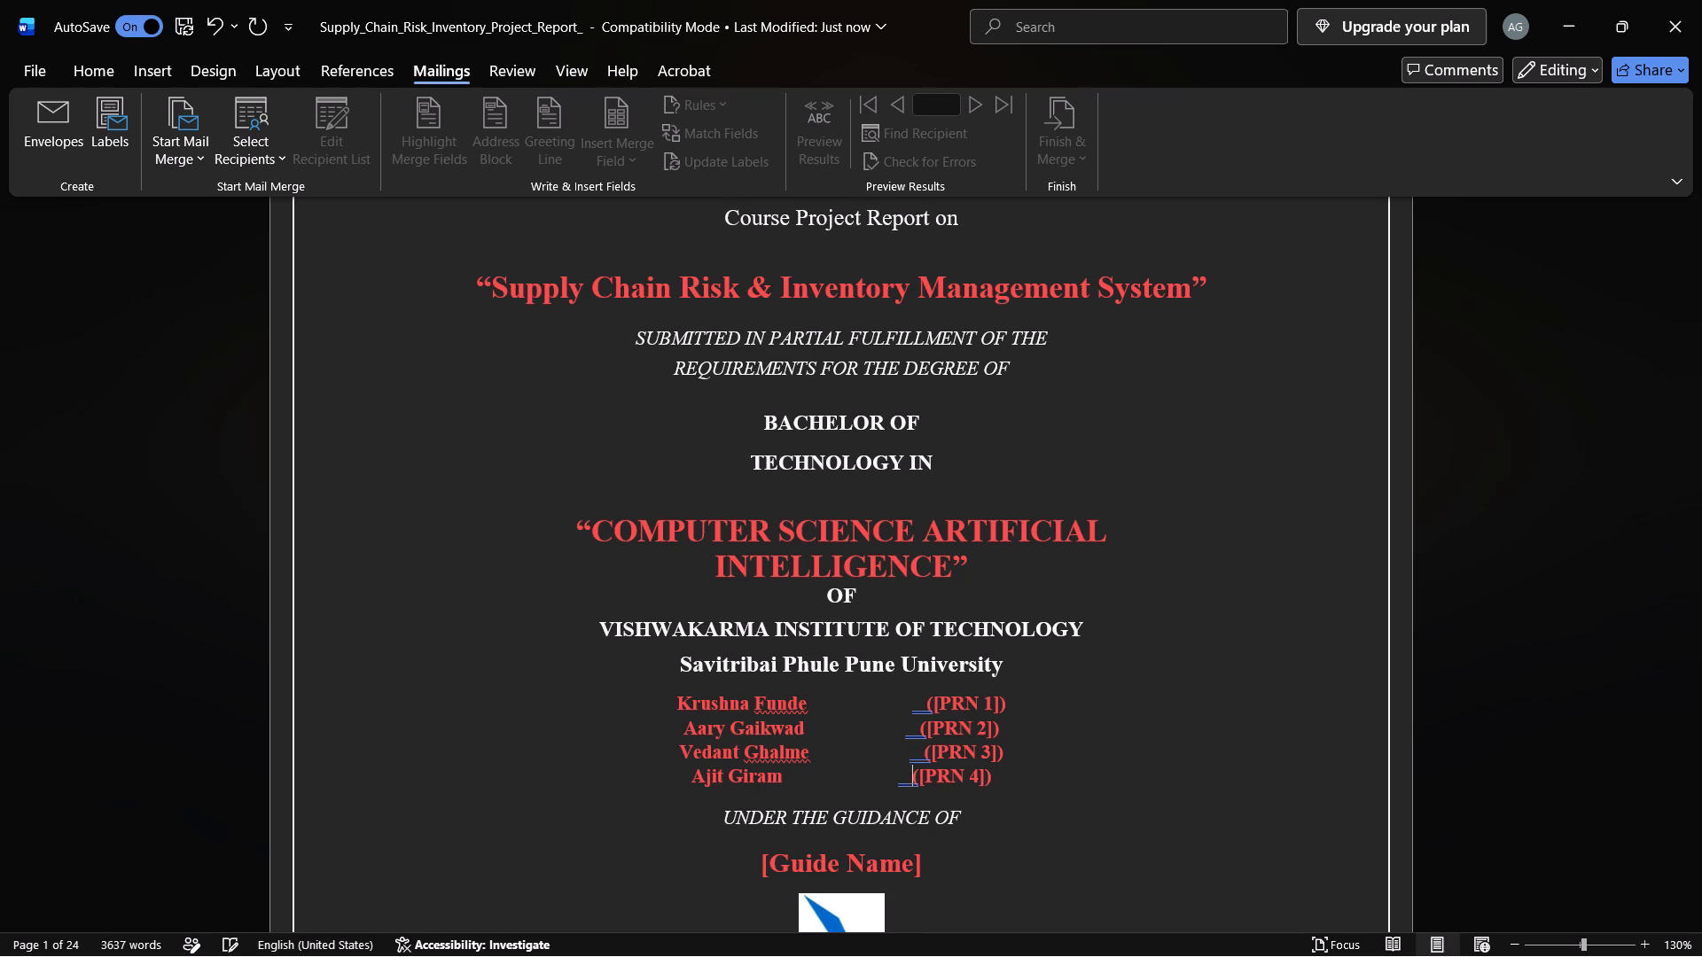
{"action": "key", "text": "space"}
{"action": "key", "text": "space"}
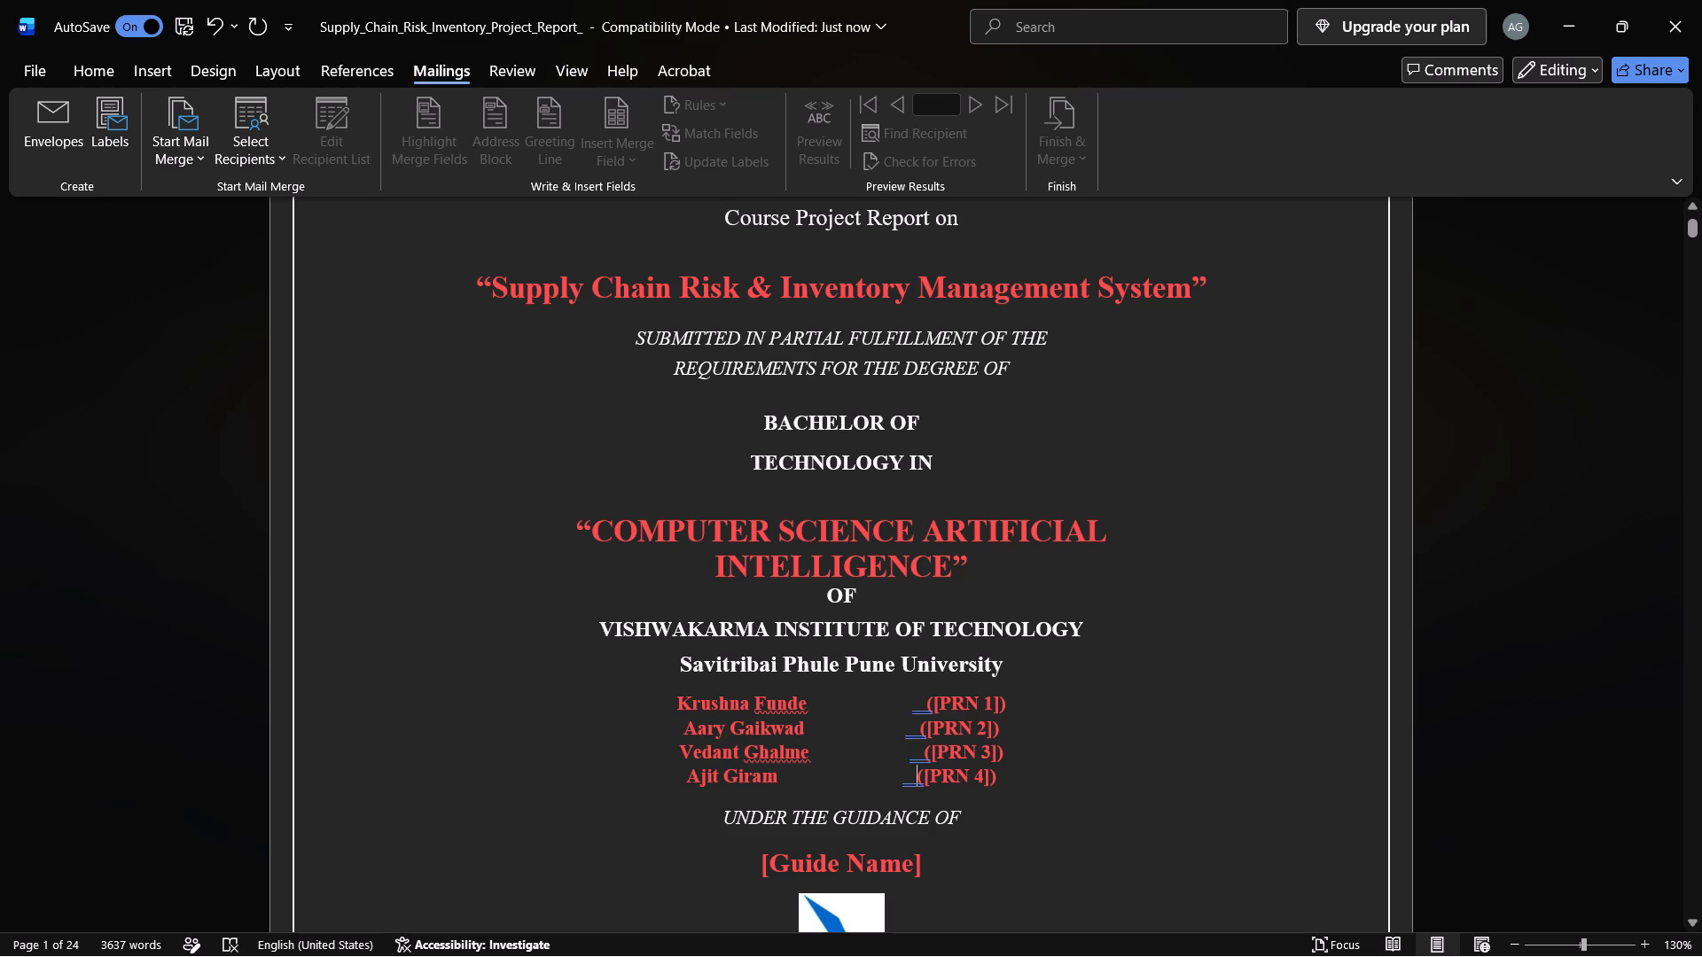
Replace the "([PRN 2])" placeholder, including its brackets, with the second student's PRN.
{"action": "left_click", "coordinate": [1013, 701]}
{"action": "key", "text": "Down"}
{"action": "key", "text": "BackSpace"}
{"action": "key", "text": "BackSpace"}
{"action": "key", "text": "BackSpace"}
{"action": "key", "text": "BackSpace"}
{"action": "key", "text": "BackSpace"}
{"action": "key", "text": "BackSpace"}
{"action": "key", "text": "BackSpace"}
{"action": "key", "text": "BackSpace"}
{"action": "key", "text": "BackSpace"}
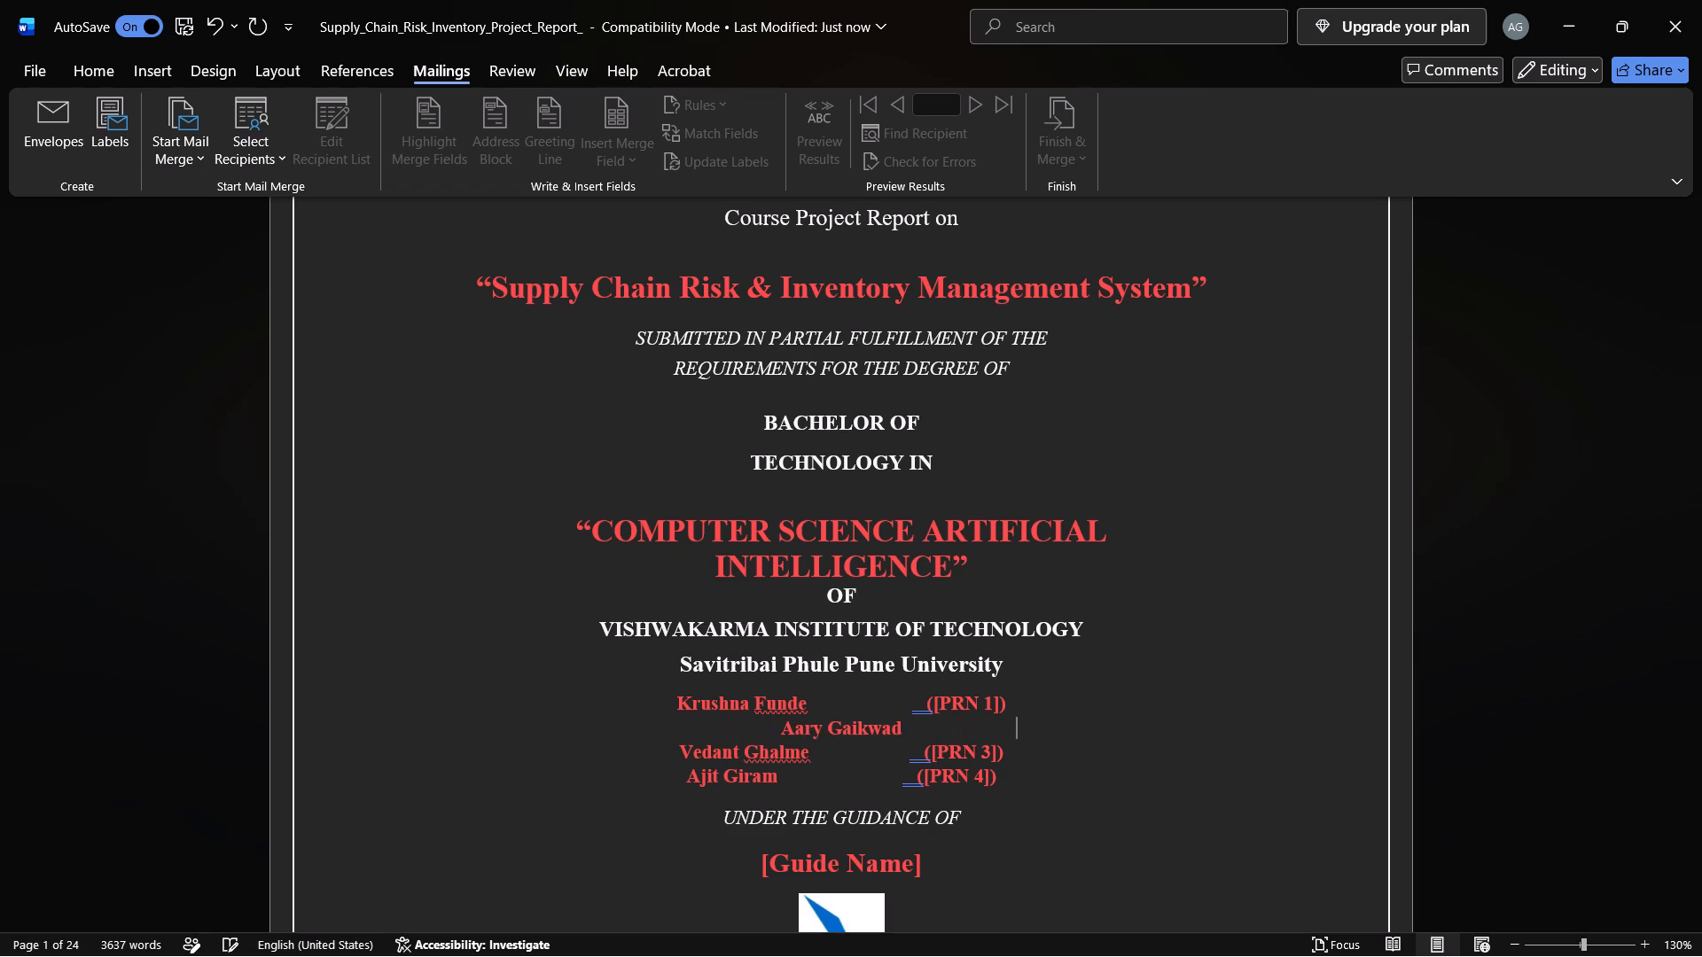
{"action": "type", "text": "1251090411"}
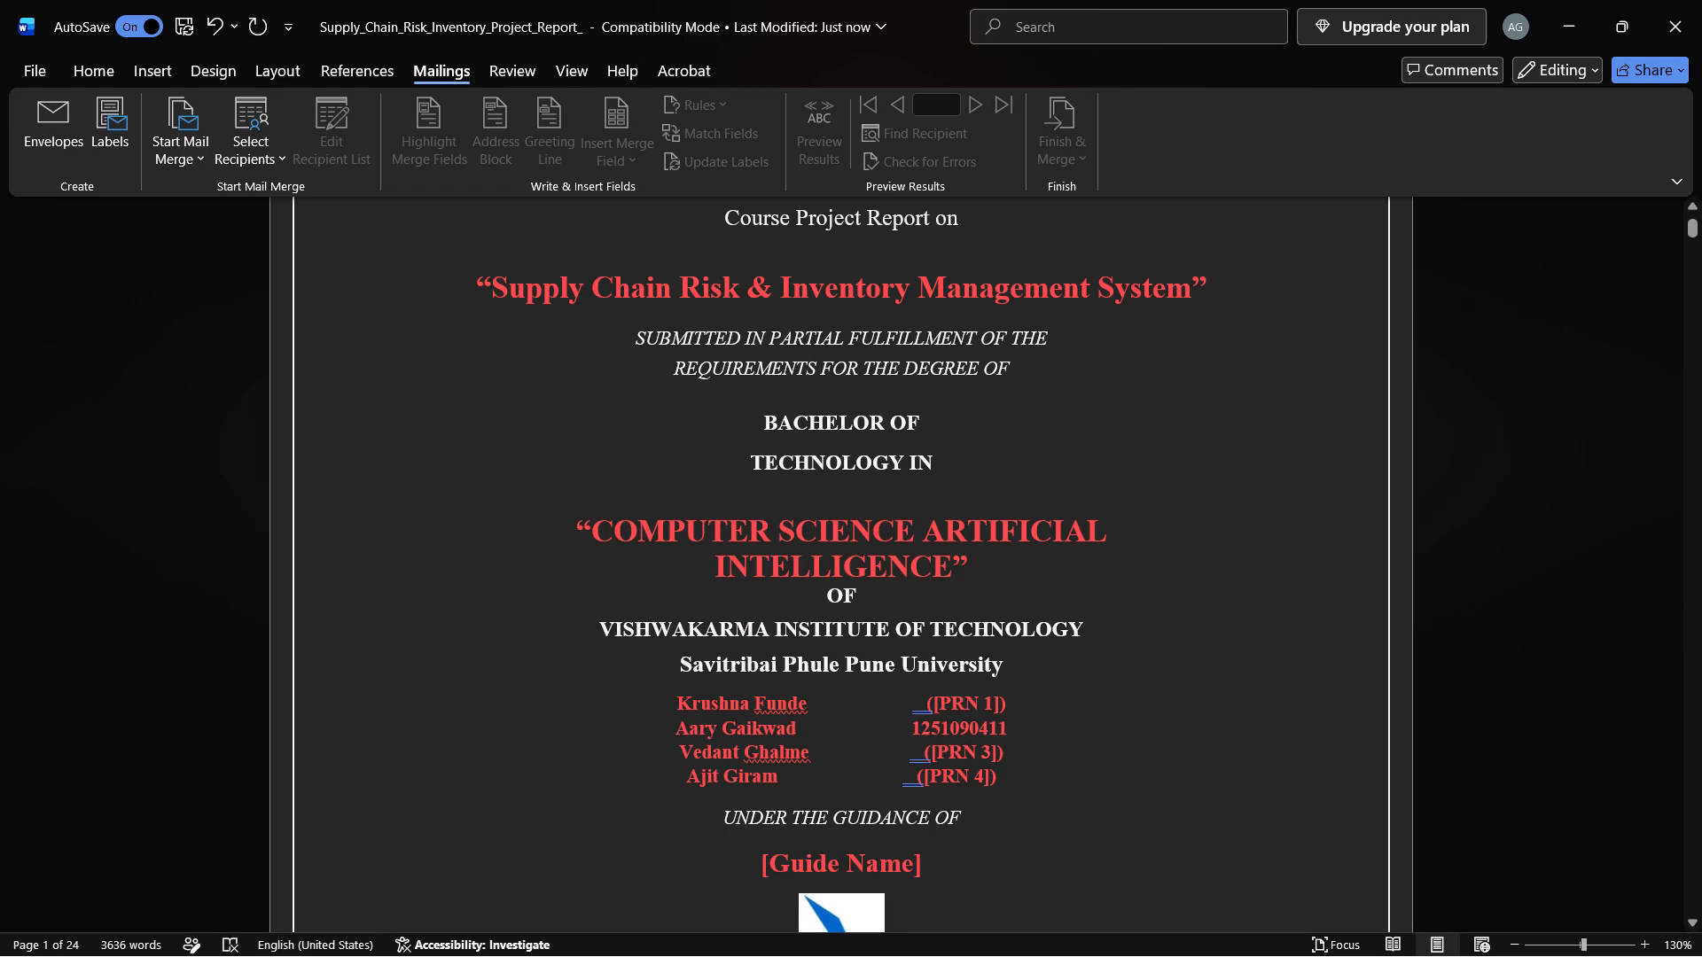
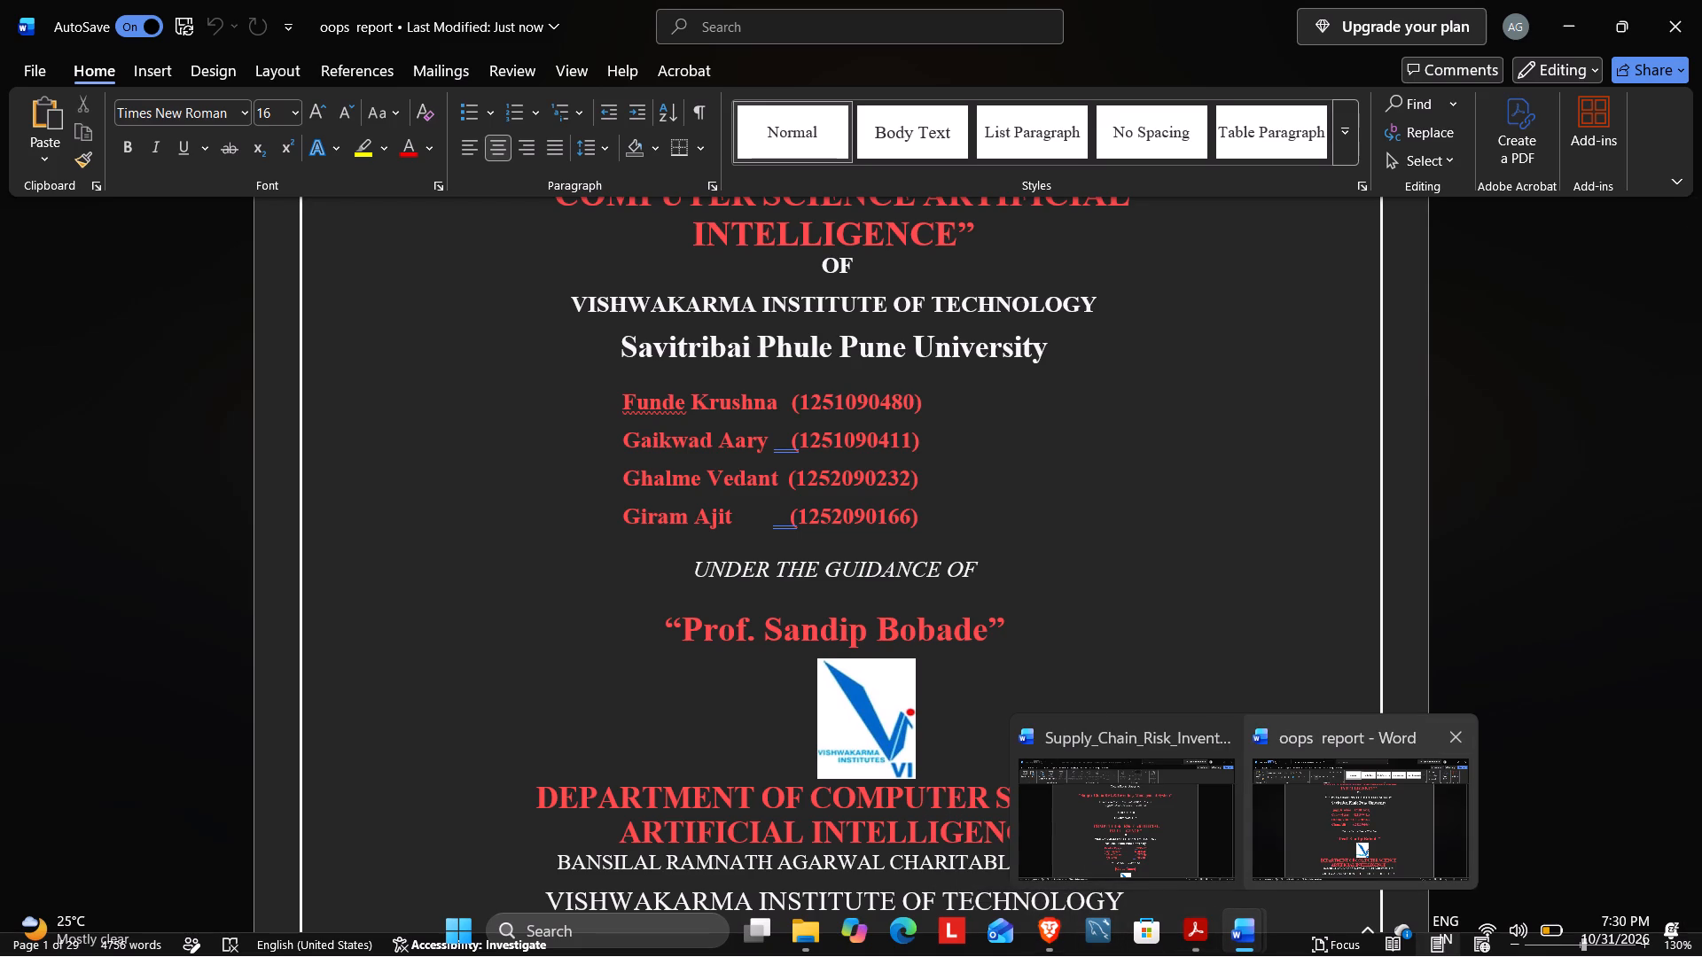
Close the "oops report" document and return to the supply chain project report.
{"action": "left_click", "coordinate": [1457, 730]}
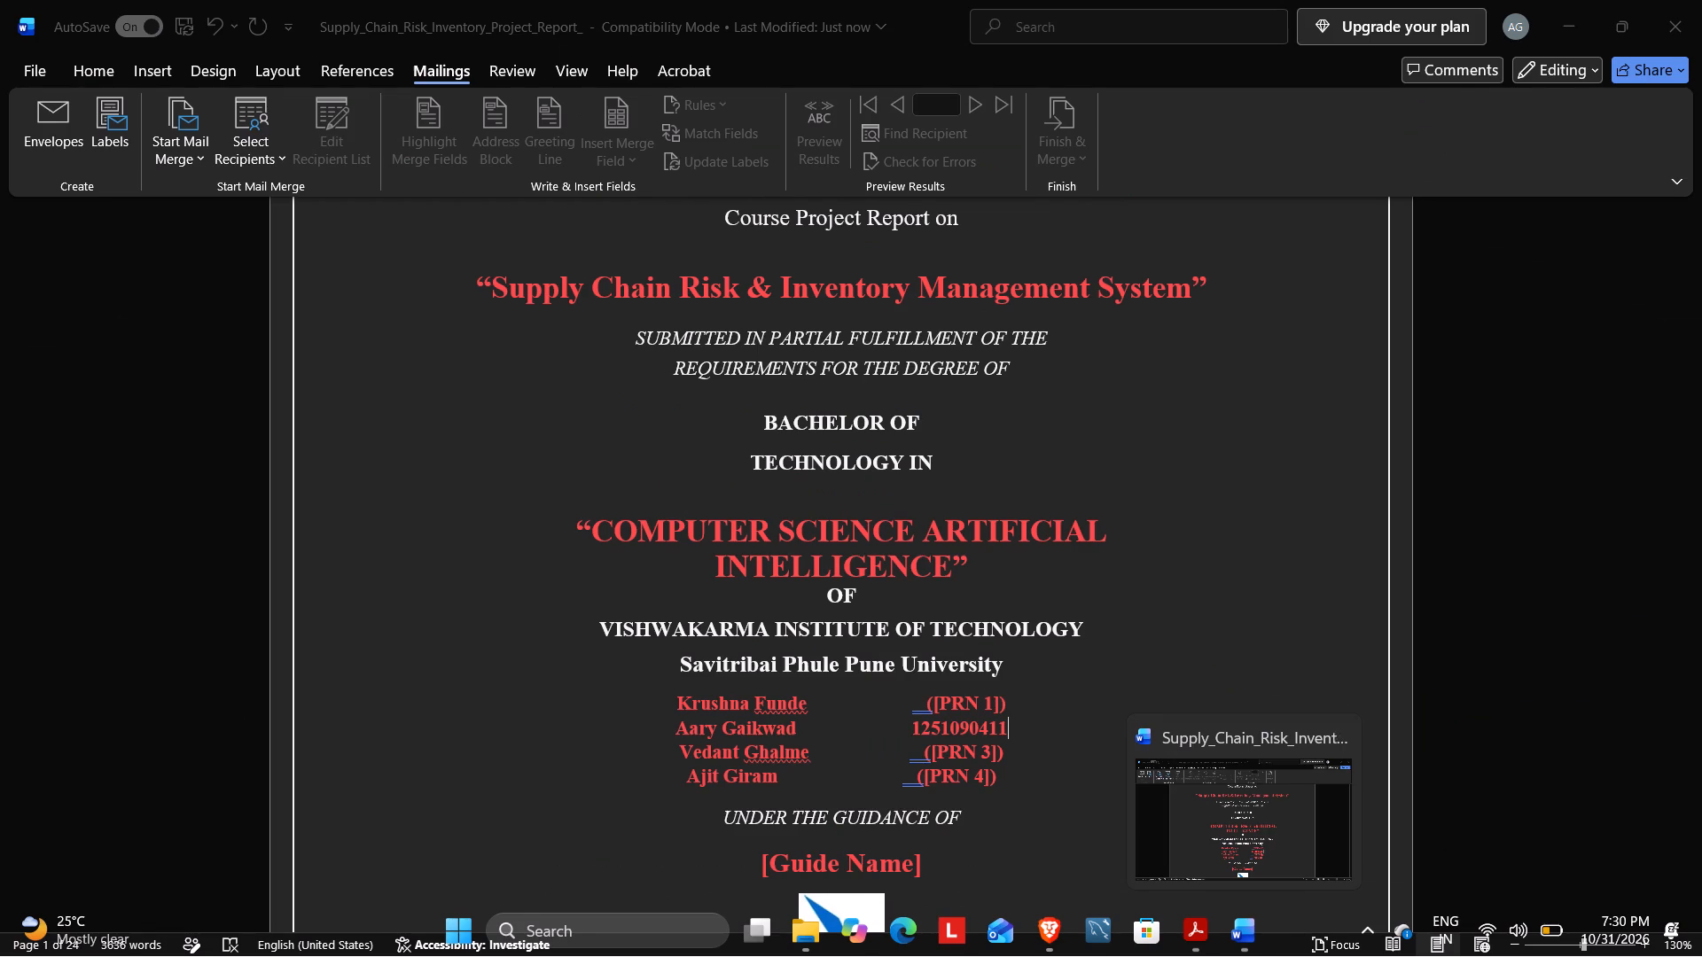
Replace the "([PRN 1])" placeholder on the cover page, including its brackets, with the first student's PRN.
{"action": "left_click", "coordinate": [1017, 701]}
{"action": "key", "text": "BackSpace"}
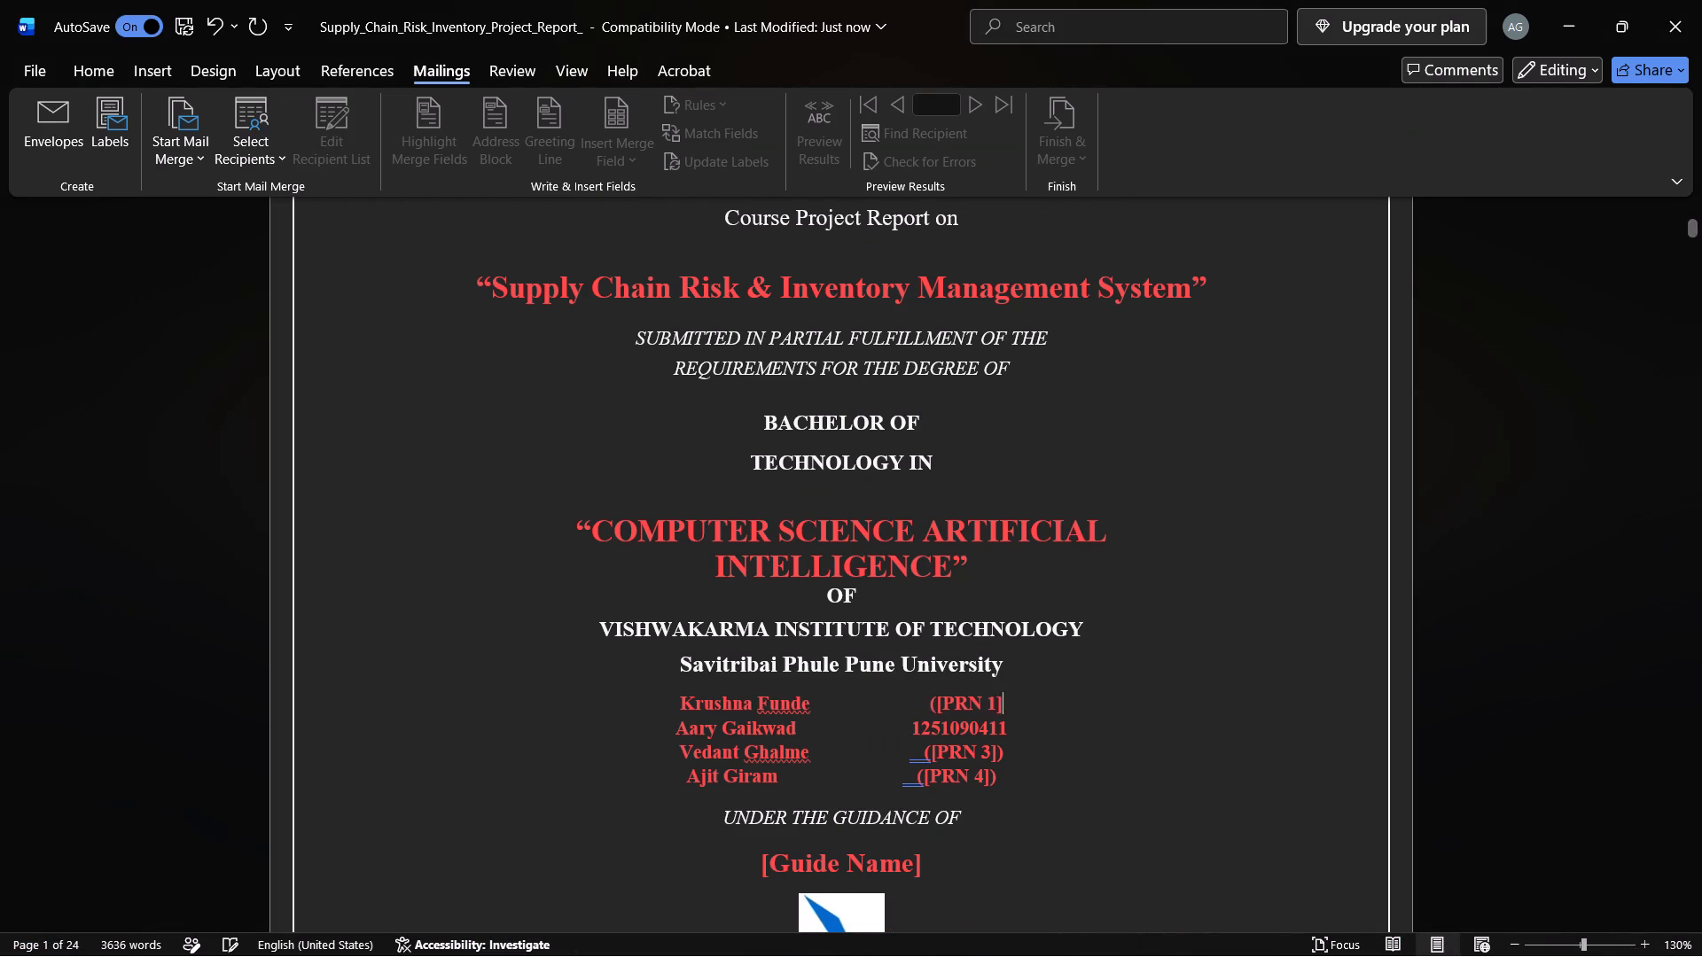
{"action": "key", "text": "BackSpace"}
{"action": "key", "text": "BackSpace"}
{"action": "key", "text": "BackSpace"}
{"action": "key", "text": "BackSpace"}
{"action": "key", "text": "BackSpace"}
{"action": "key", "text": "BackSpace"}
{"action": "key", "text": "BackSpace"}
{"action": "key", "text": "BackSpace"}
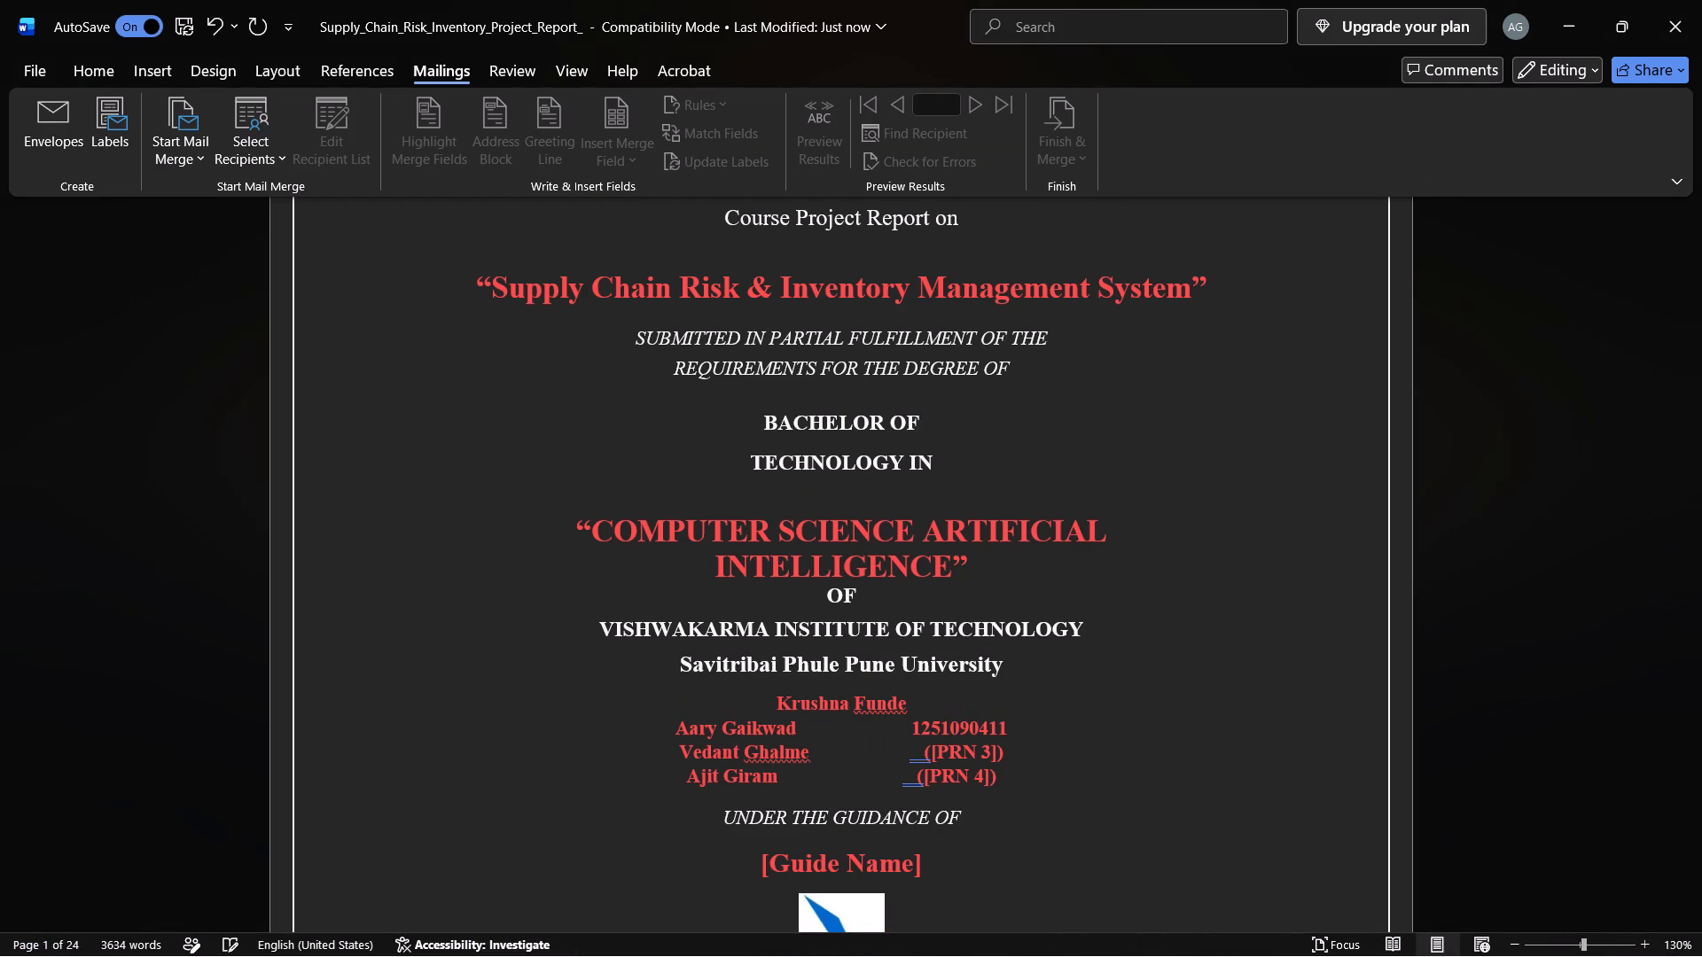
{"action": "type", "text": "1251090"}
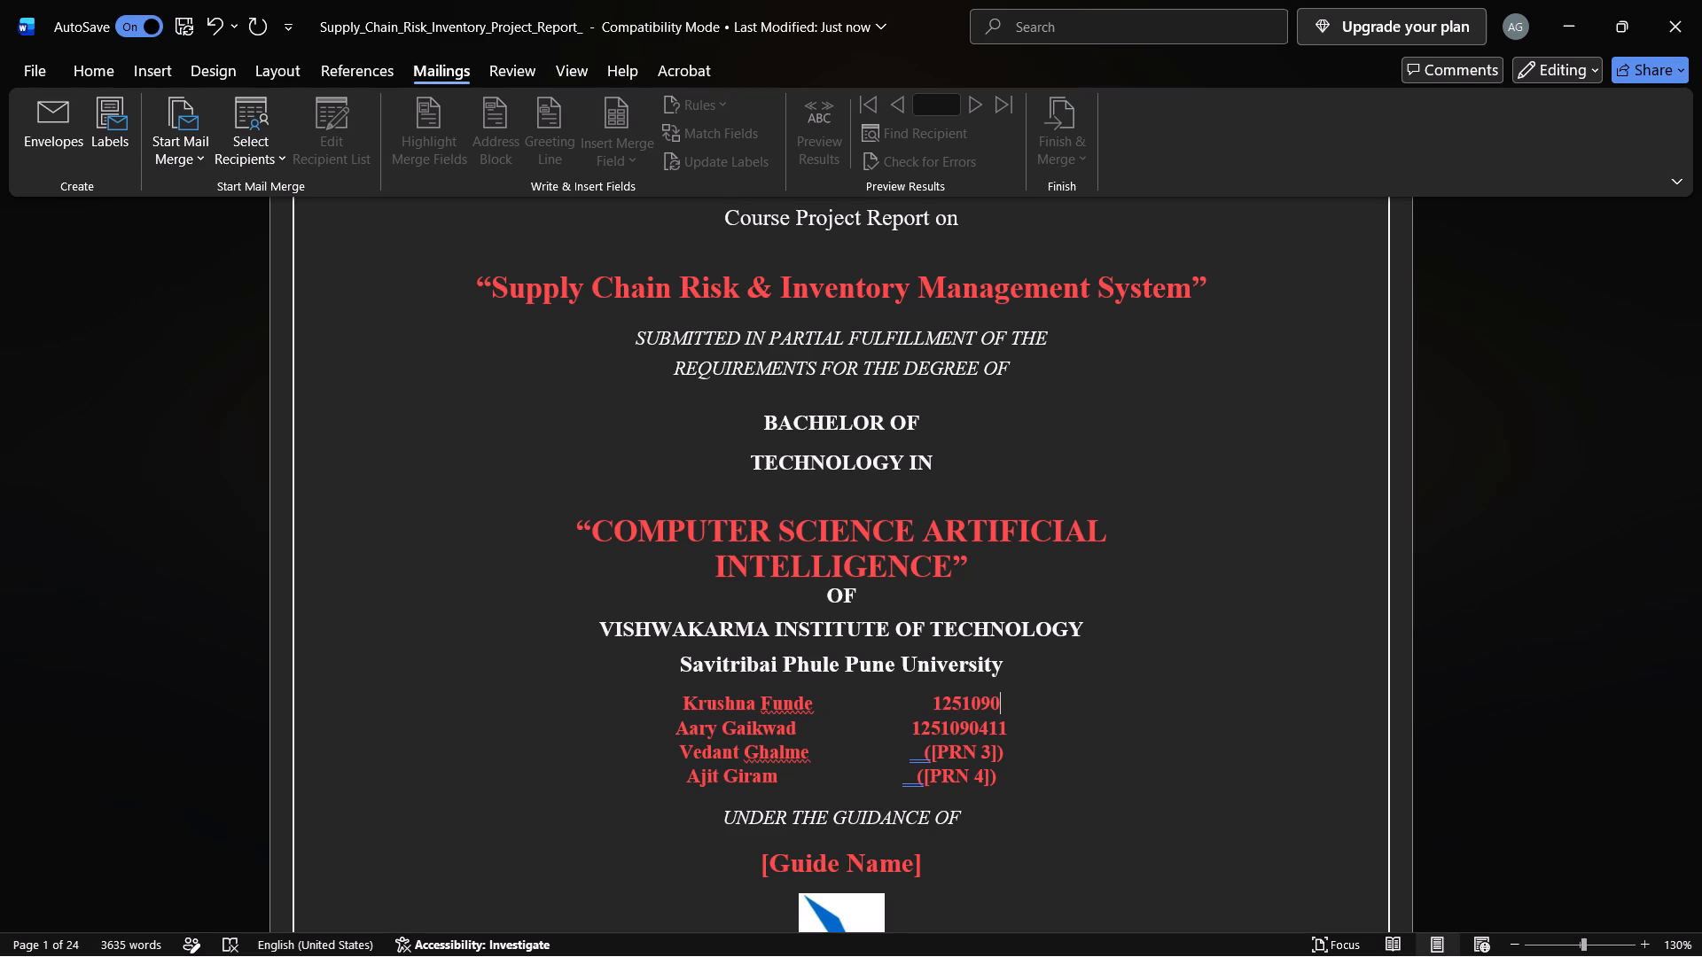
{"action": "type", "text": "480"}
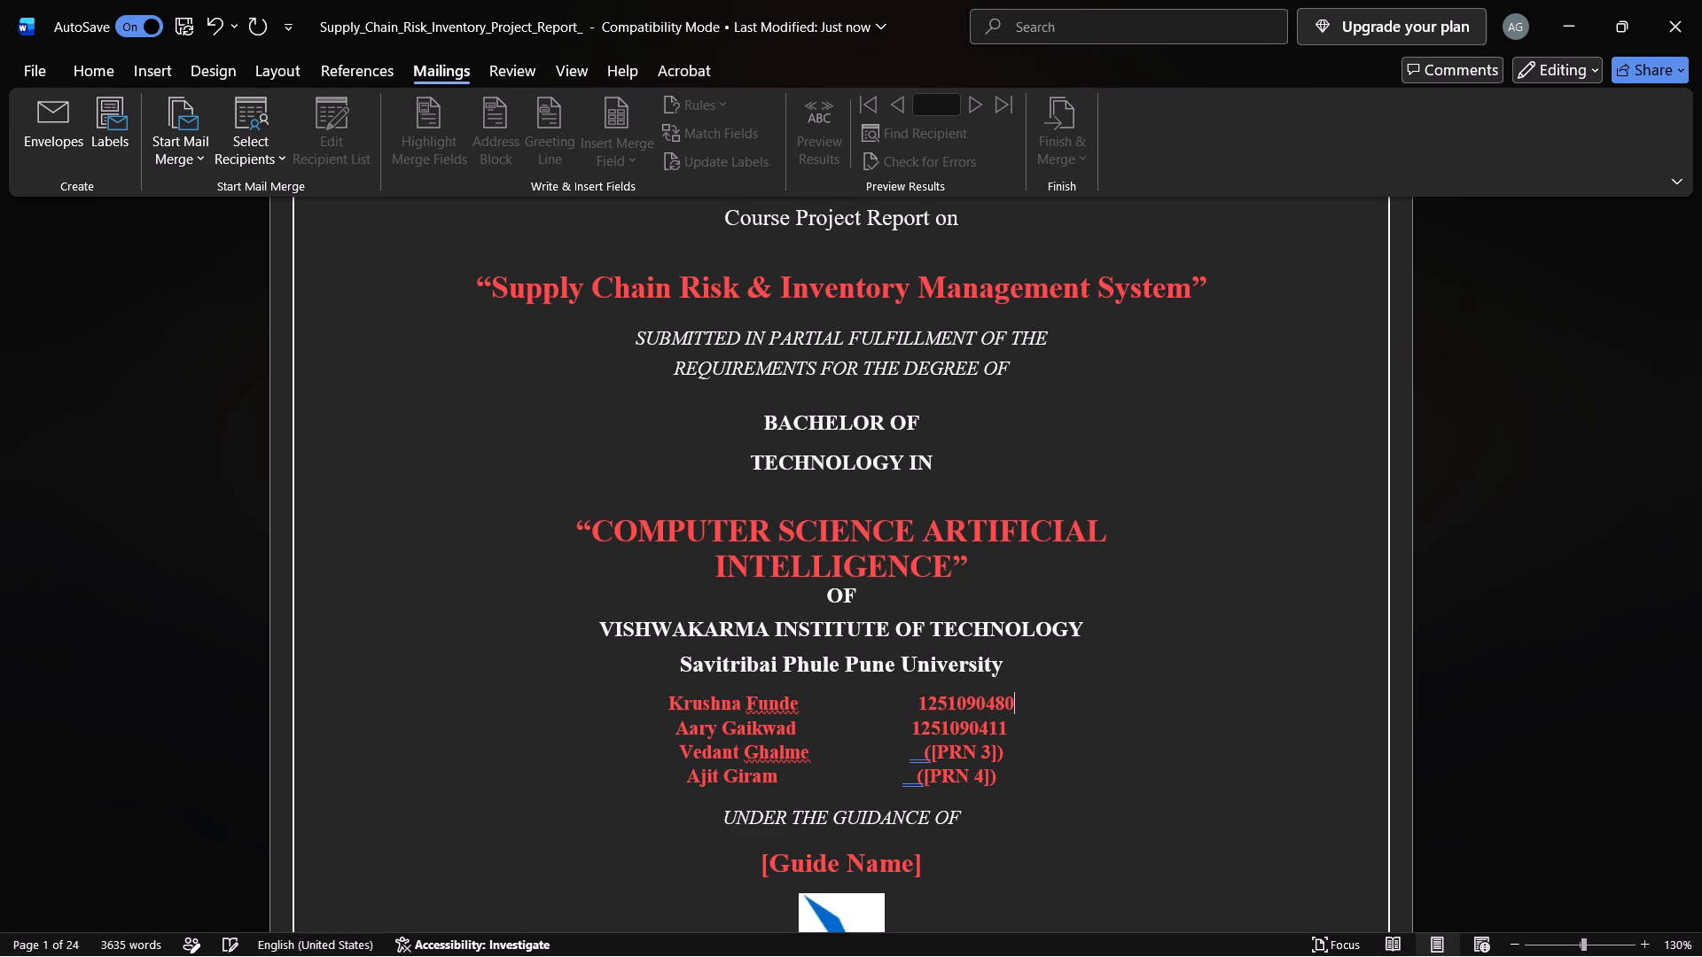
Replace the "([PRN 3])" placeholder on the cover page, including its brackets, with the third student's PRN.
{"action": "left_click", "coordinate": [1011, 757]}
{"action": "key", "text": "BackSpace"}
{"action": "key", "text": "BackSpace"}
{"action": "key", "text": "BackSpace"}
{"action": "key", "text": "BackSpace"}
{"action": "key", "text": "BackSpace"}
{"action": "key", "text": "BackSpace"}
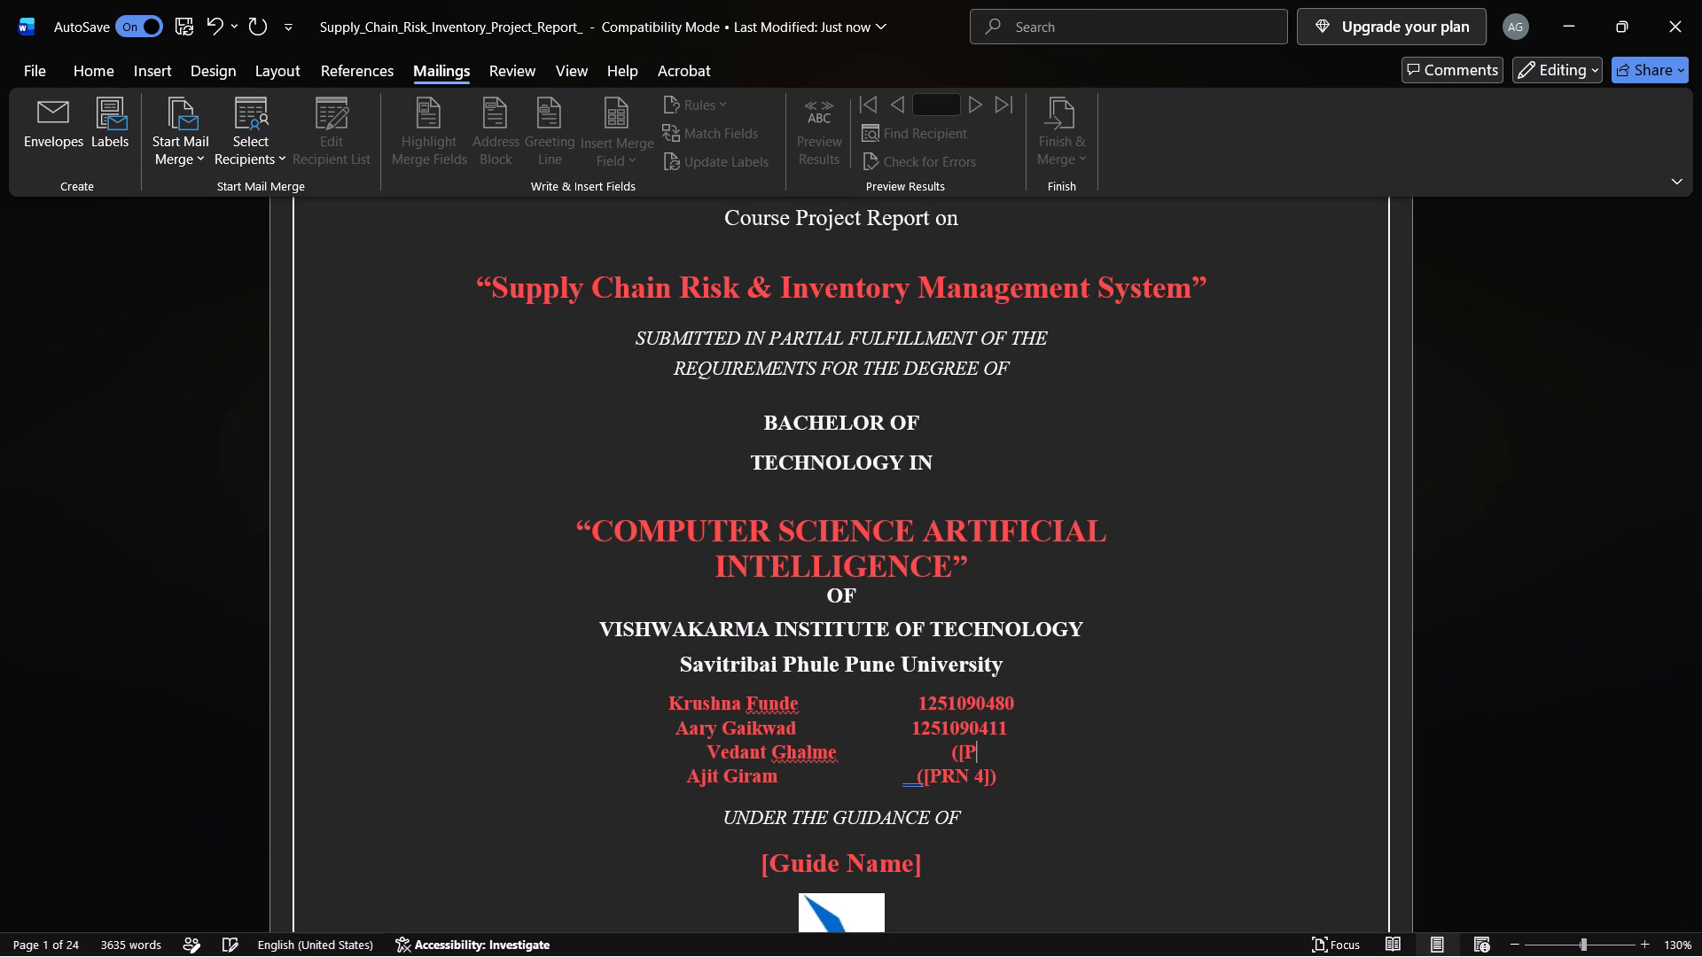
{"action": "key", "text": "BackSpace"}
{"action": "key", "text": "BackSpace"}
{"action": "key", "text": "BackSpace"}
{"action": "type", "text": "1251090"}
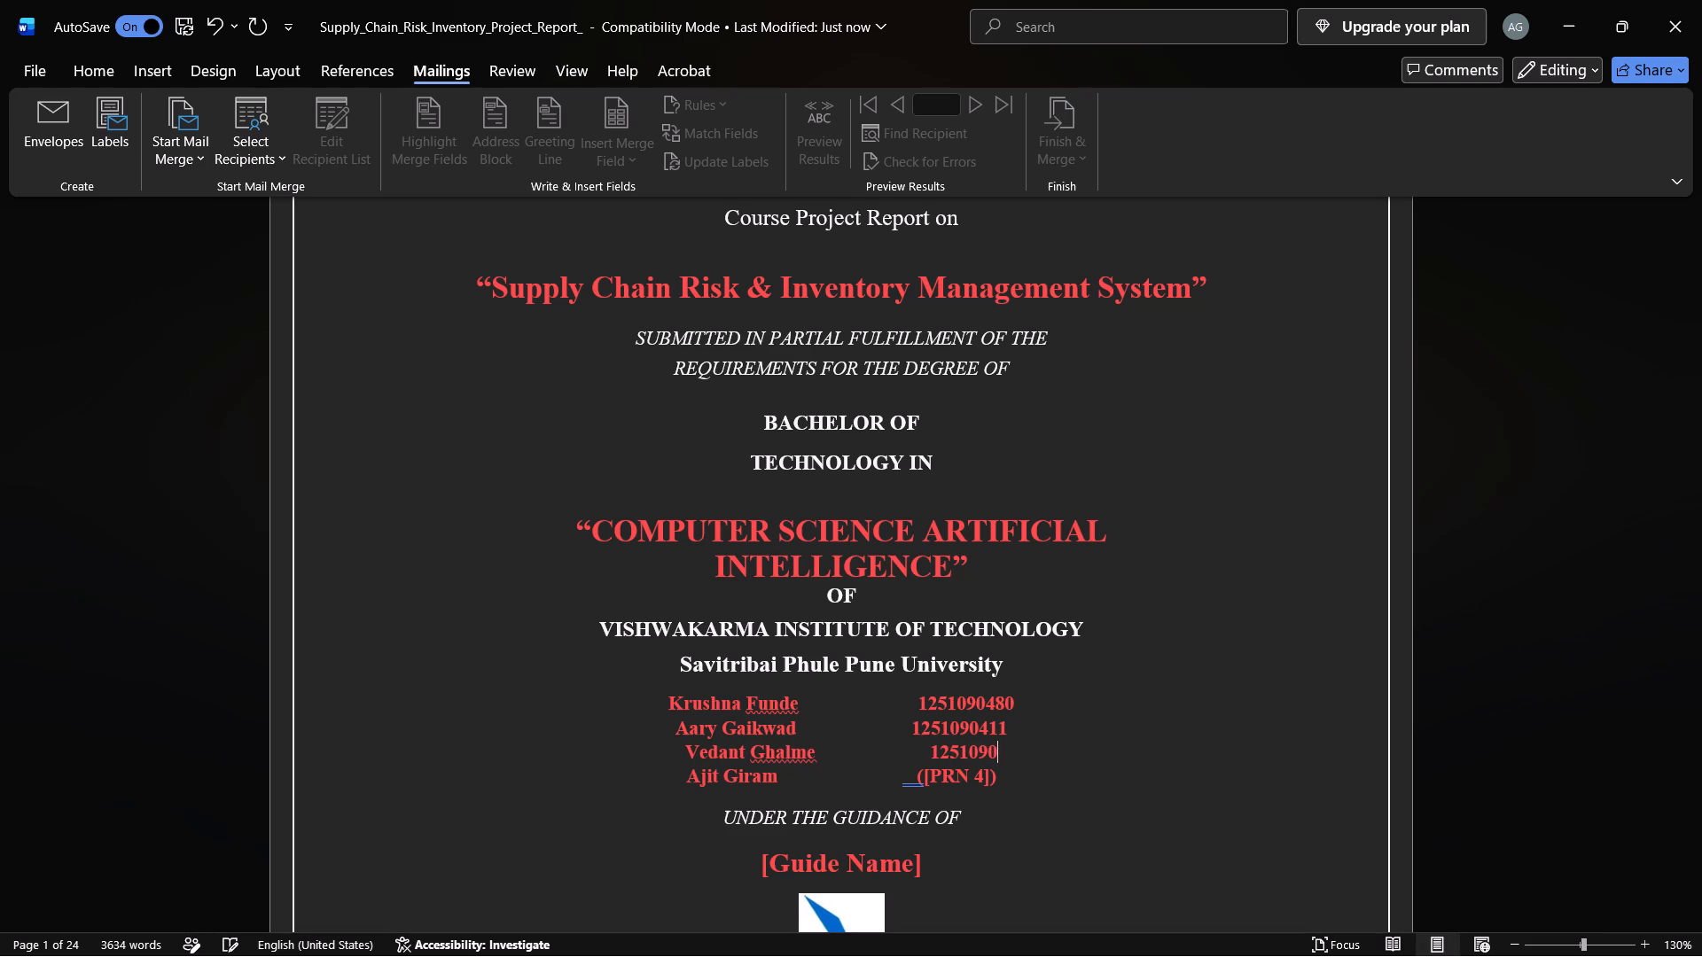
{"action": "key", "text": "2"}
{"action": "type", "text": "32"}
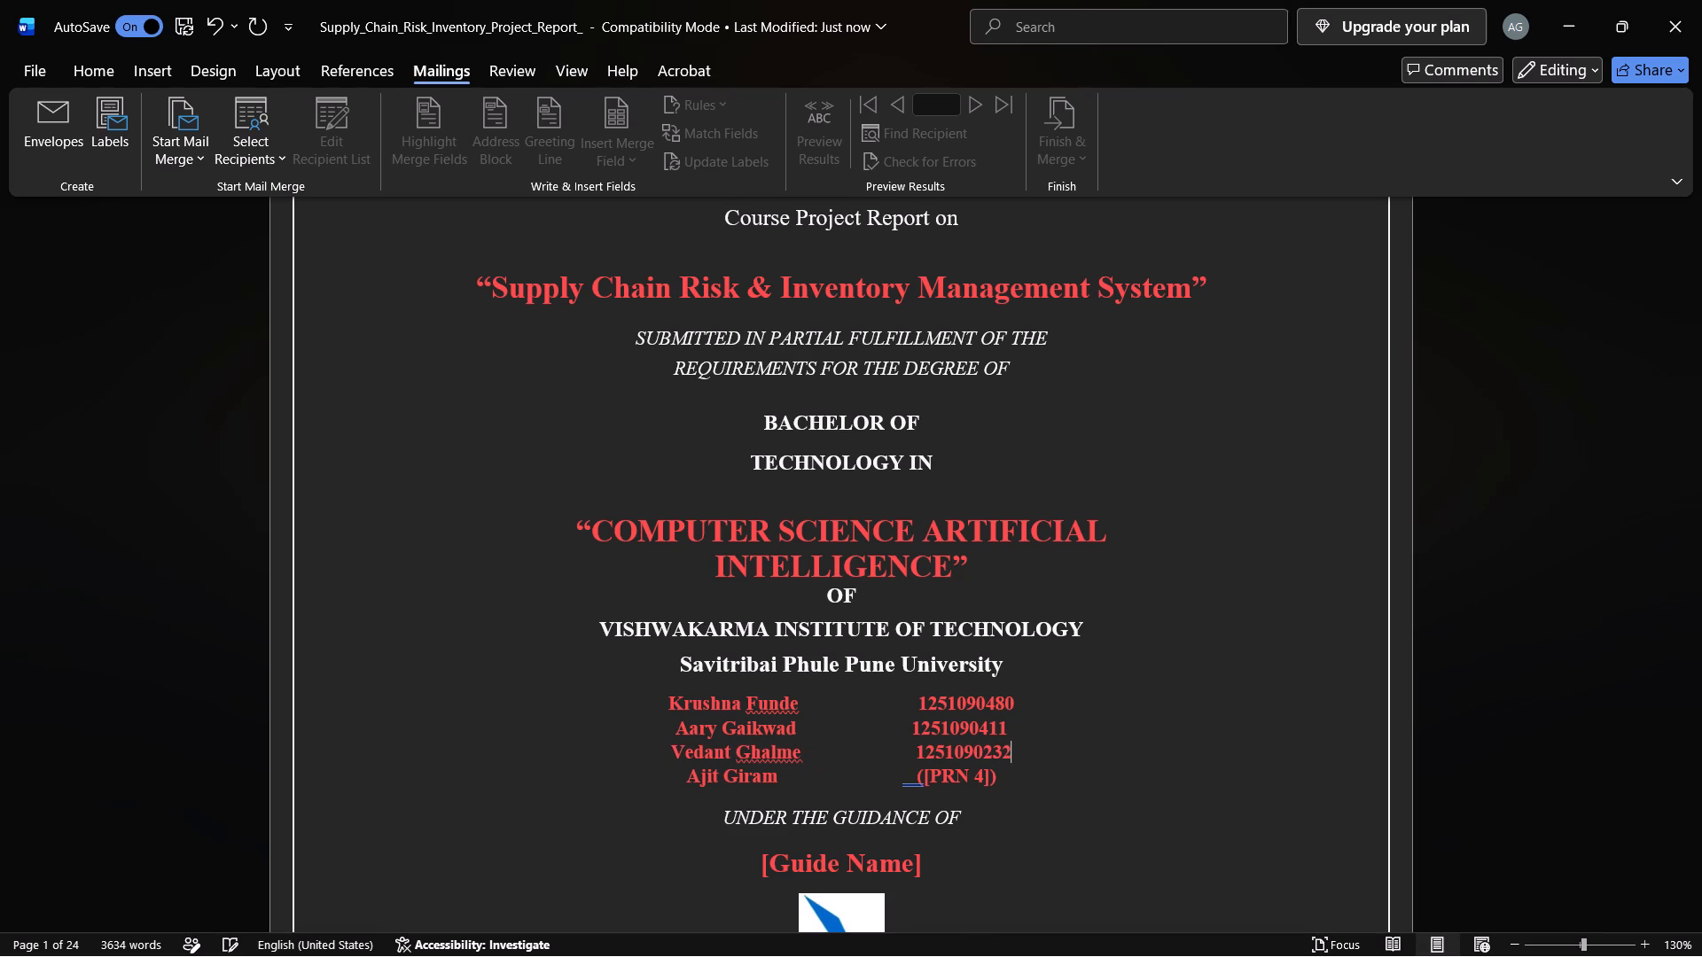
Replace the "([PRN 4])" placeholder on the cover page, including its brackets, with the fourth student's PRN.
{"action": "left_click", "coordinate": [1011, 776]}
{"action": "key", "text": "BackSpace"}
{"action": "key", "text": "BackSpace"}
{"action": "key", "text": "BackSpace"}
{"action": "key", "text": "BackSpace"}
{"action": "key", "text": "BackSpace"}
{"action": "key", "text": "BackSpace"}
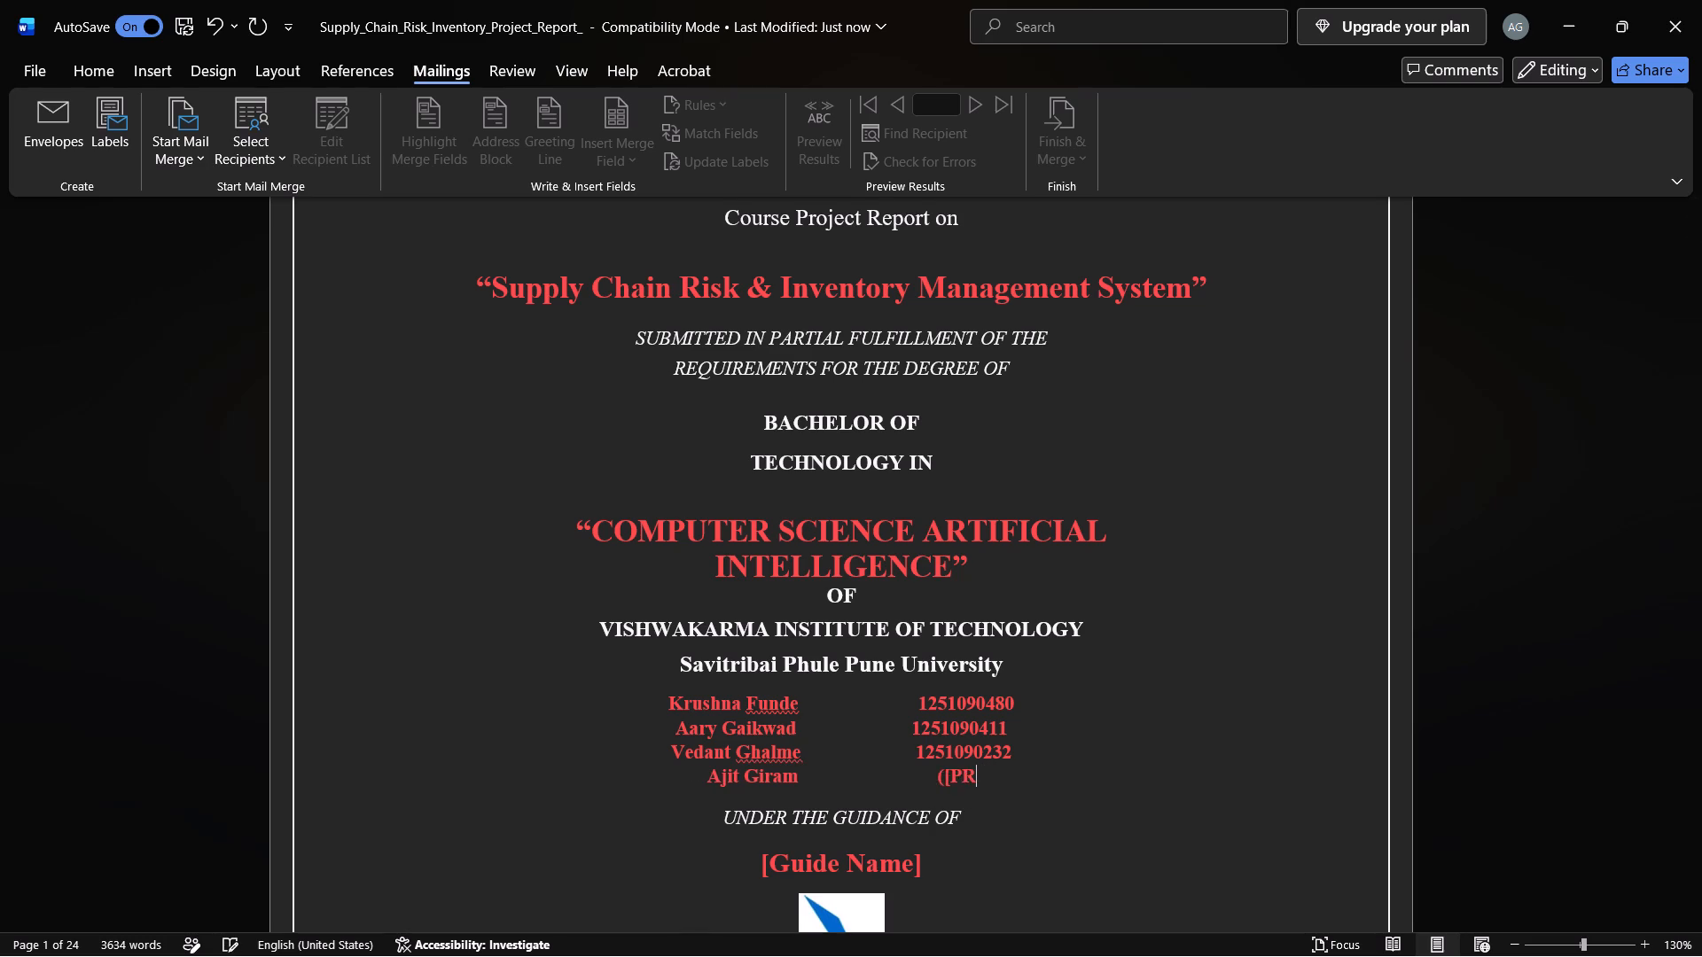
{"action": "key", "text": "BackSpace"}
{"action": "key", "text": "BackSpace"}
{"action": "key", "text": "BackSpace"}
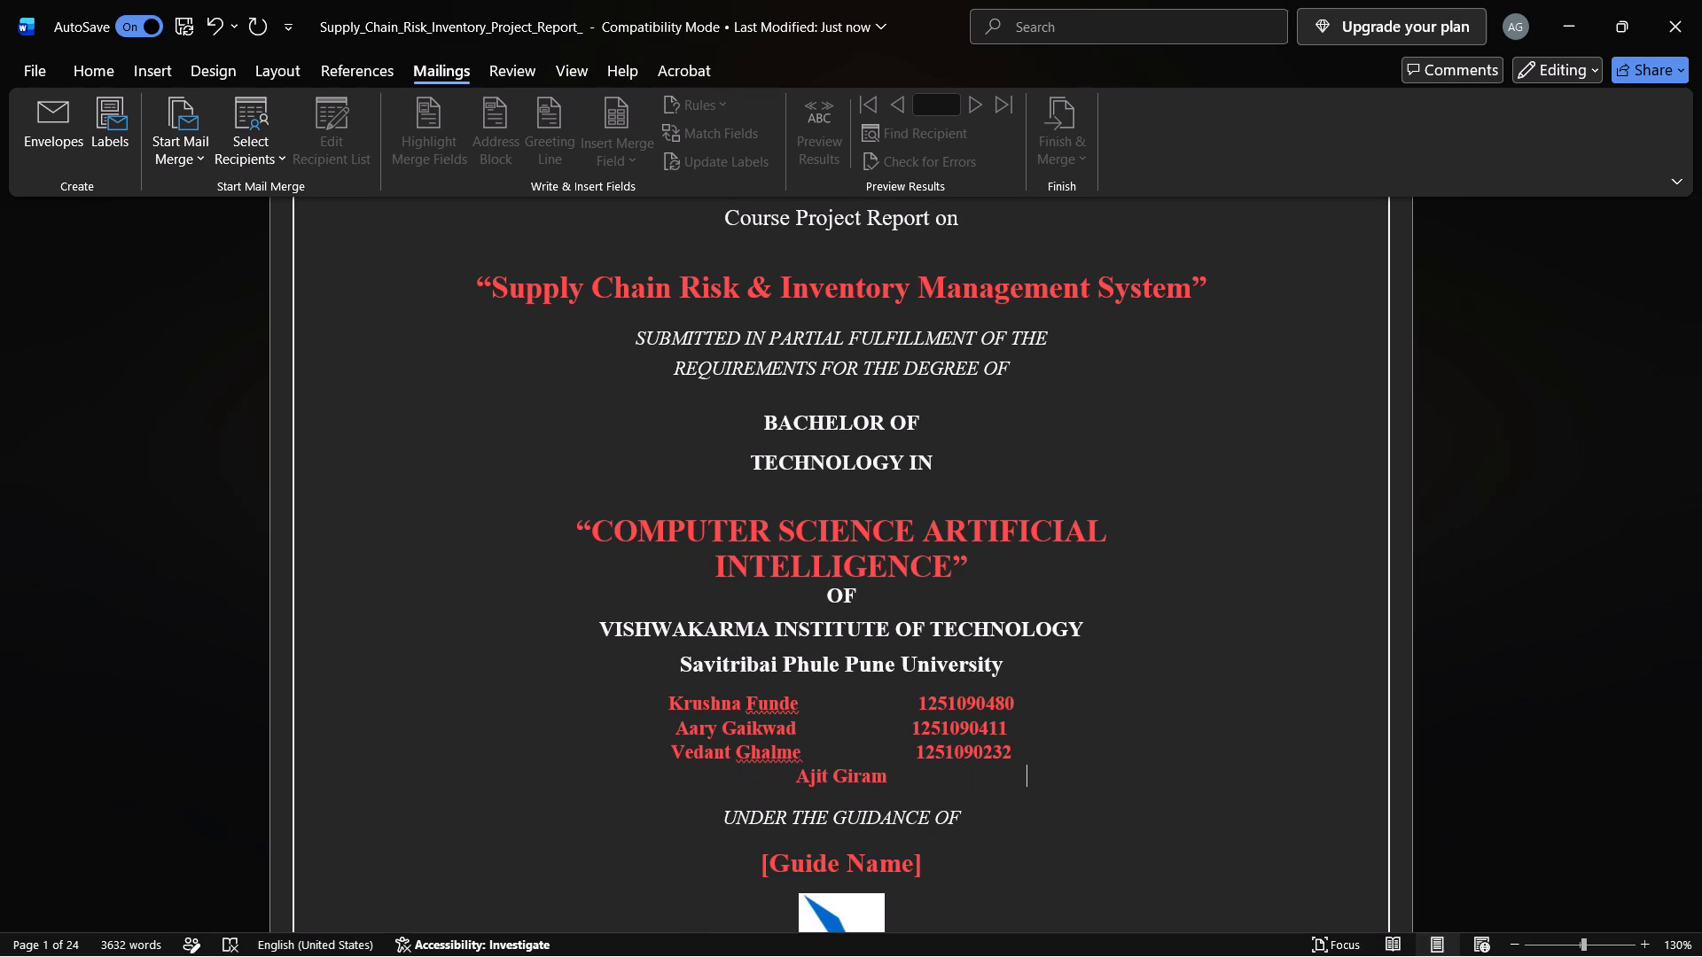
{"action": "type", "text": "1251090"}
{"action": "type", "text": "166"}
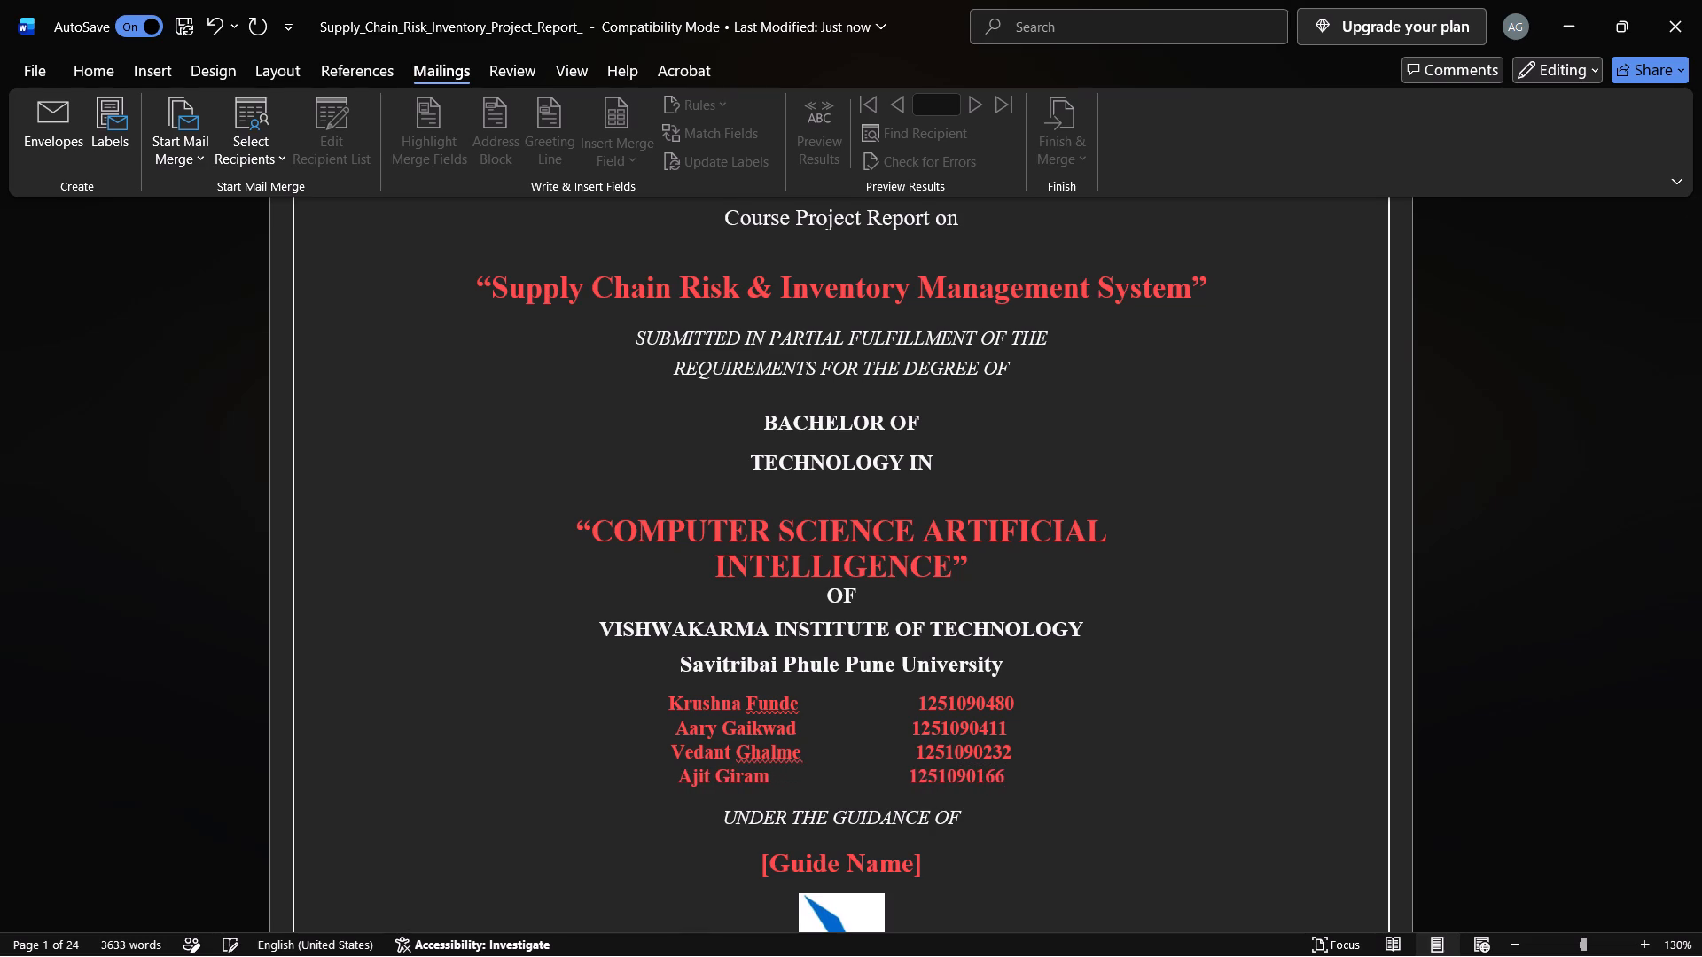
Align the PRN column by removing one space before the third student's PRN and two before the first student's.
{"action": "left_click", "coordinate": [916, 754]}
{"action": "key", "text": "BackSpace"}
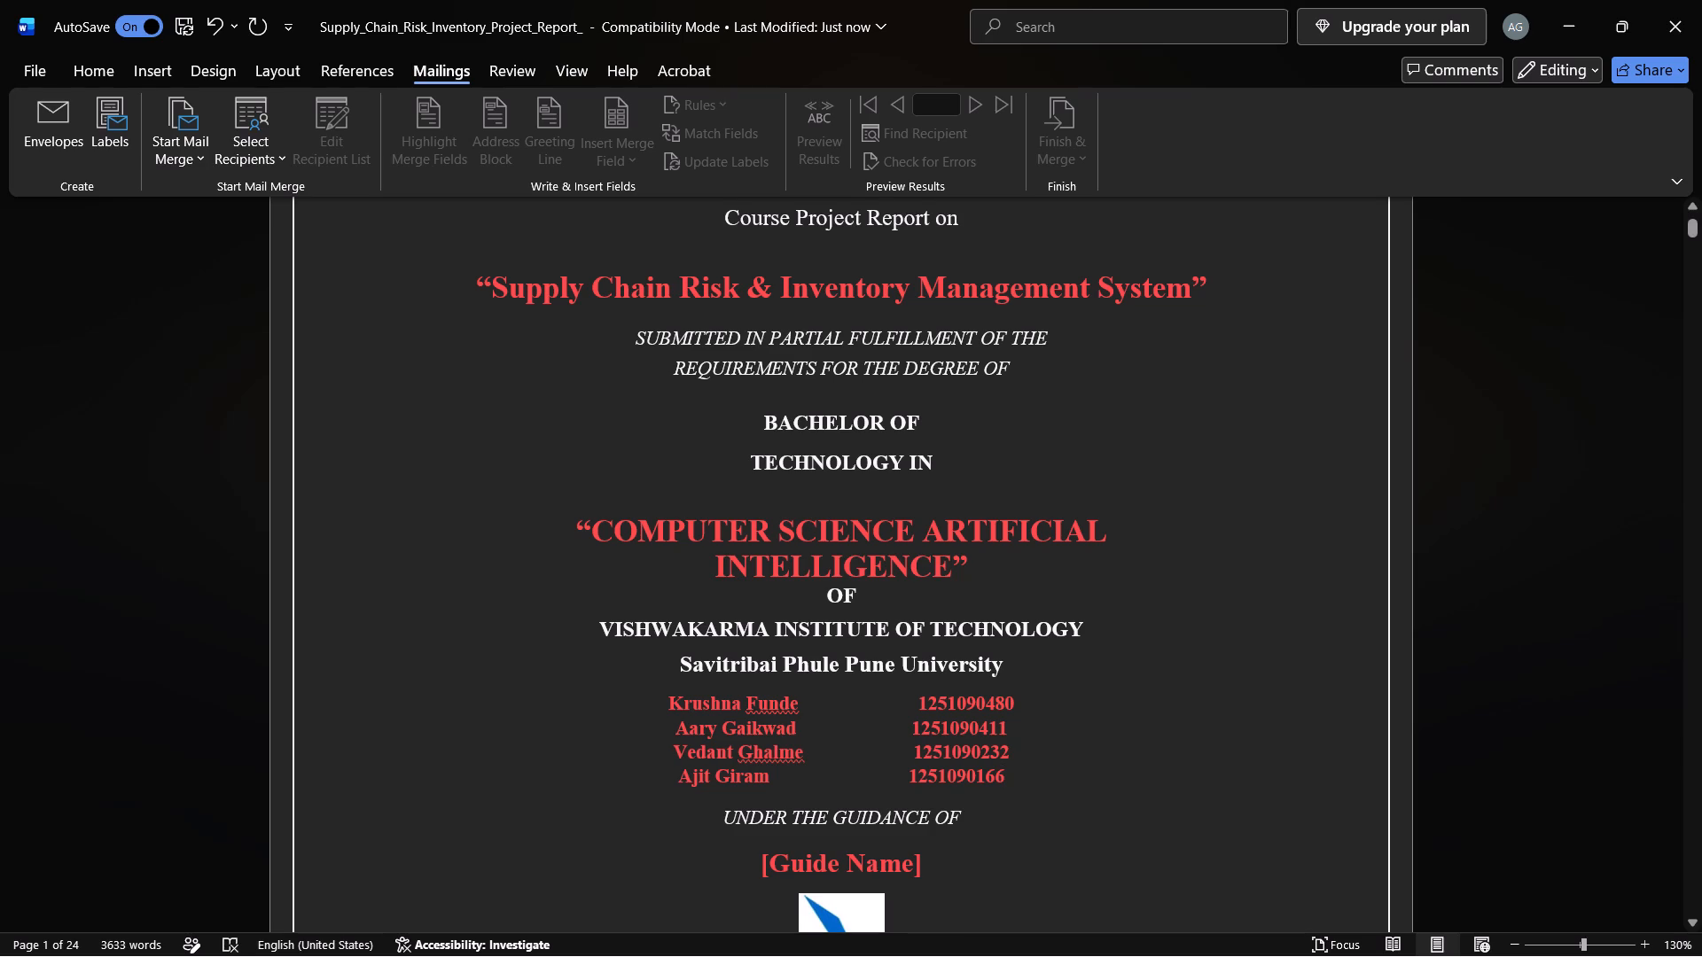
{"action": "left_click", "coordinate": [918, 698]}
{"action": "key", "text": "BackSpace"}
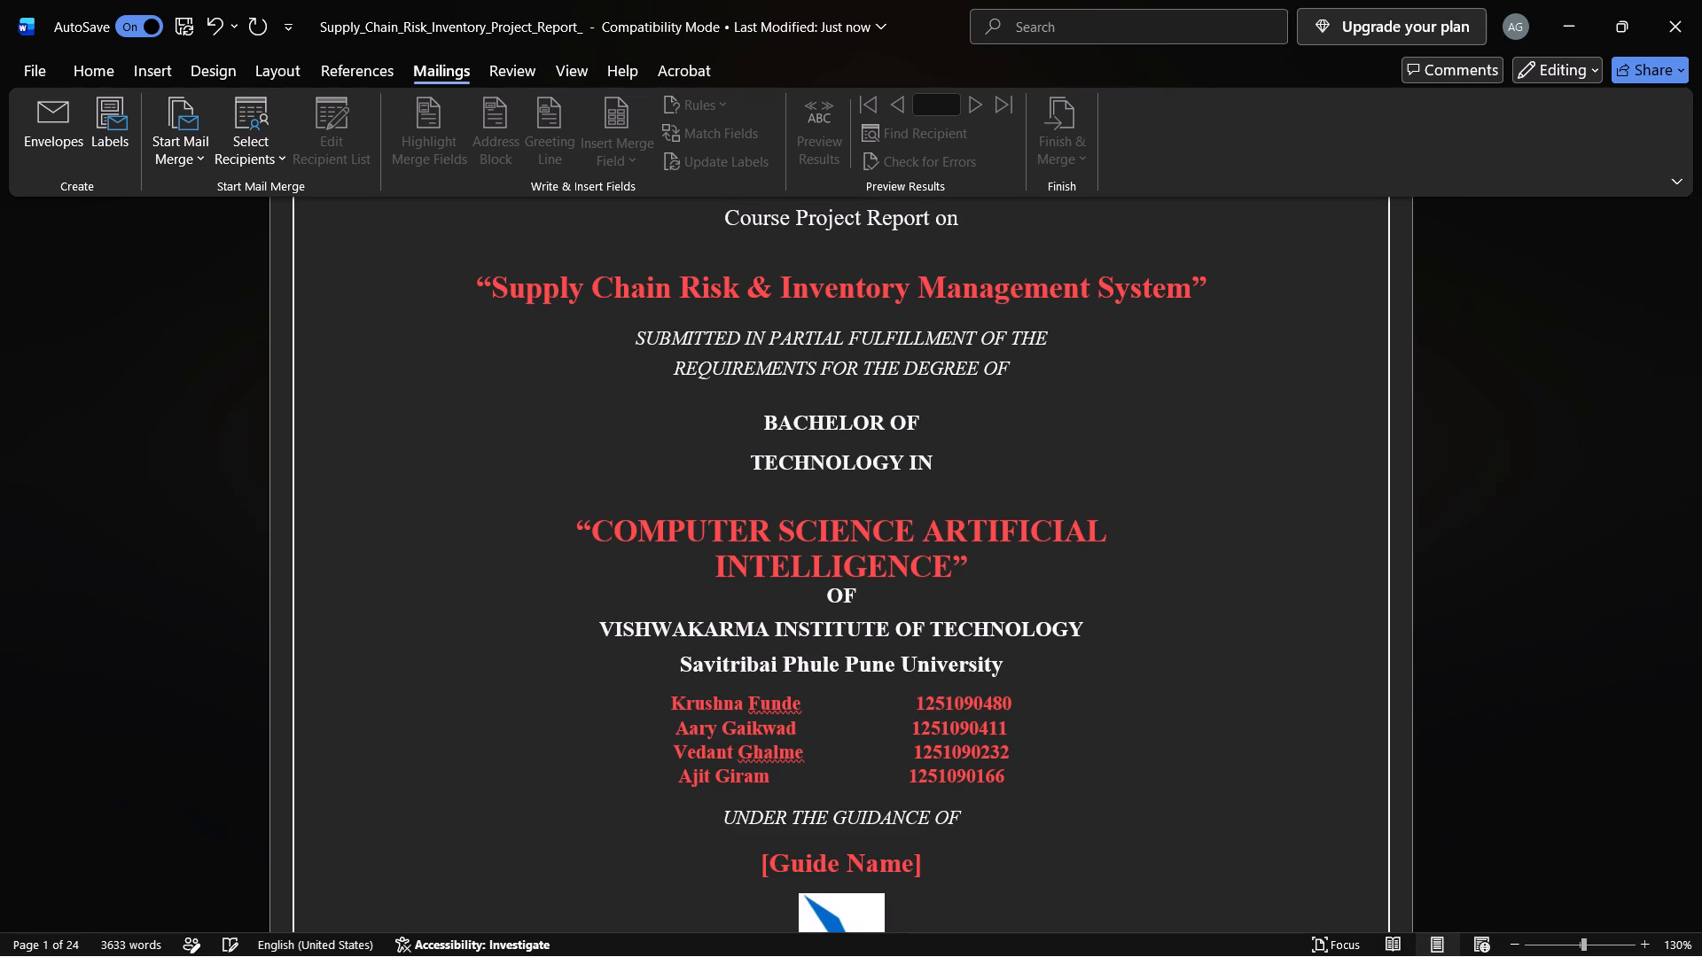
{"action": "key", "text": "BackSpace"}
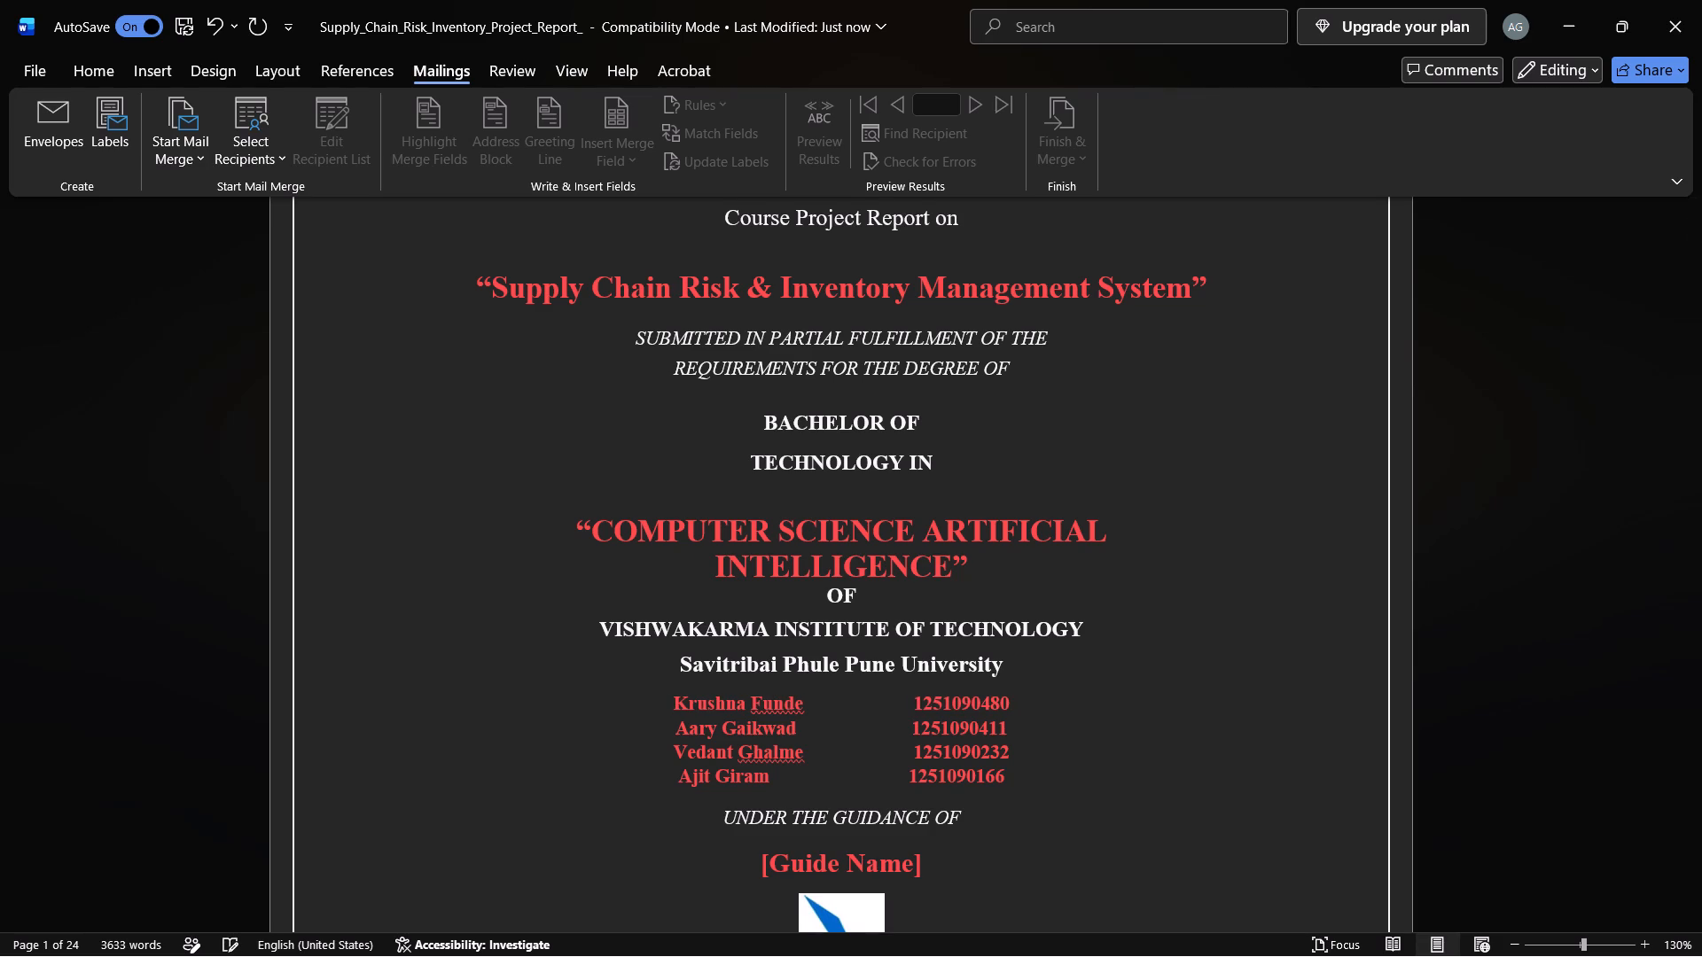
Replace the "[Guide Name]" placeholder on the cover page with the guide's name, preceded by the title "Prof.".
{"action": "scroll", "coordinate": [1378, 621], "scroll_direction": "down", "scroll_amount": 6}
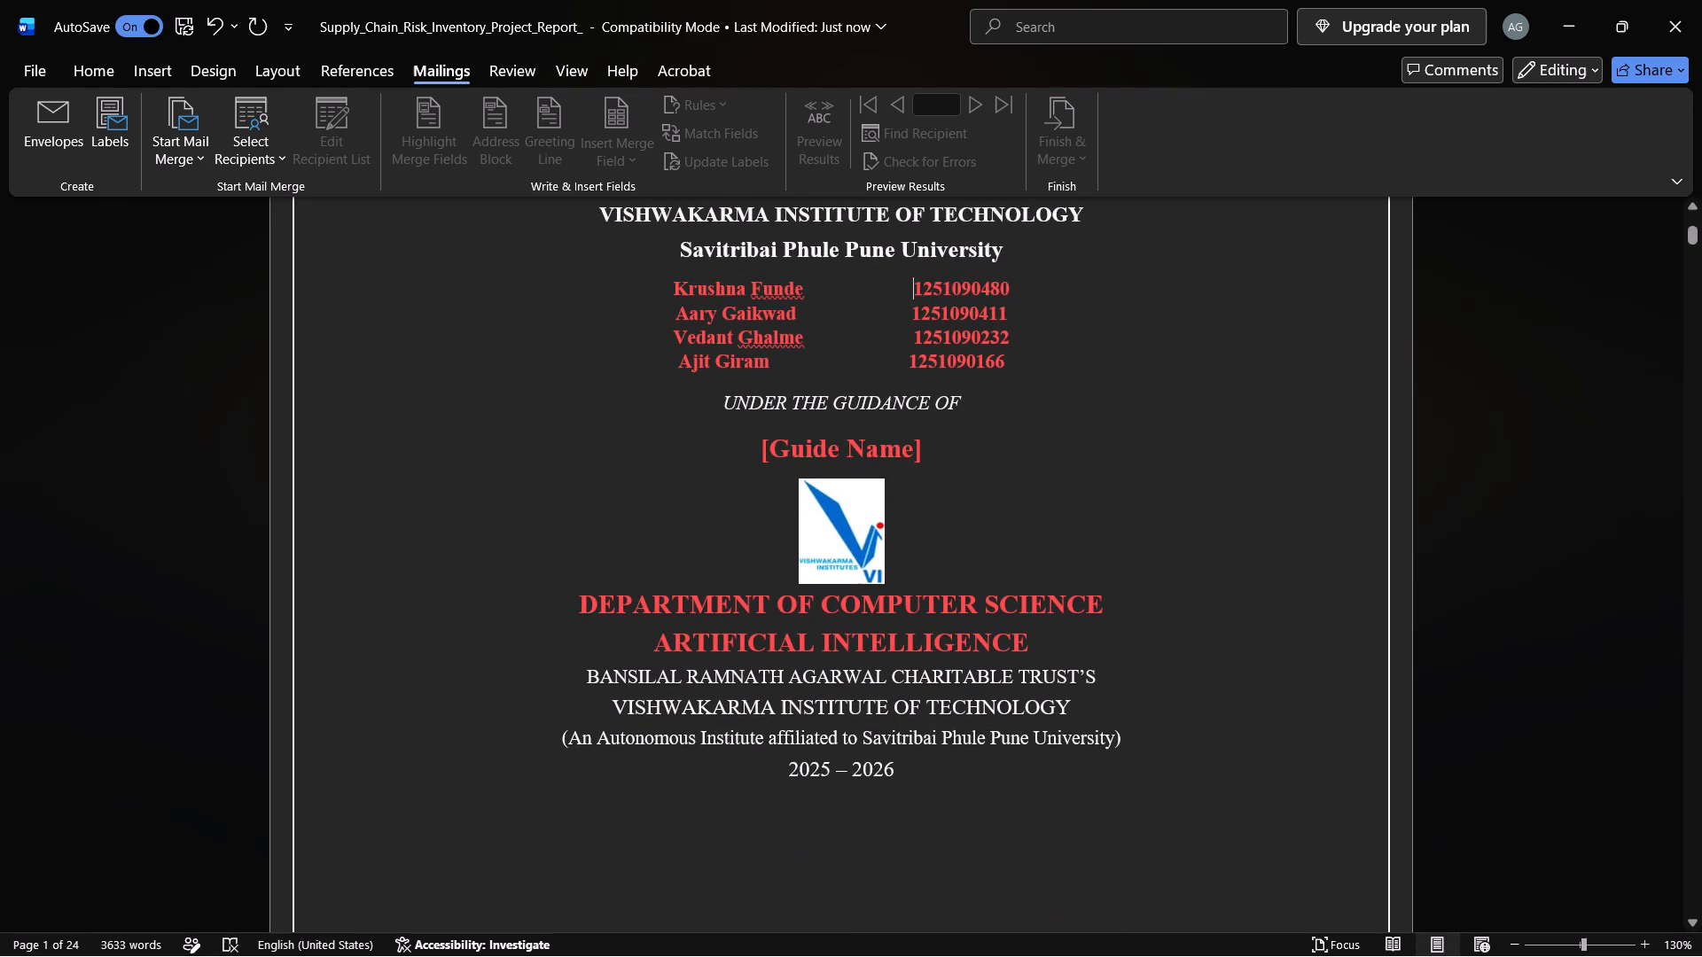
{"action": "left_click", "coordinate": [926, 453]}
{"action": "key", "text": "BackSpace"}
{"action": "key", "text": "BackSpace"}
{"action": "key", "text": "BackSpace"}
{"action": "key", "text": "BackSpace"}
{"action": "key", "text": "BackSpace"}
{"action": "key", "text": "BackSpace"}
{"action": "key", "text": "BackSpace"}
{"action": "key", "text": "BackSpace"}
{"action": "key", "text": "BackSpace"}
{"action": "key", "text": "BackSpace"}
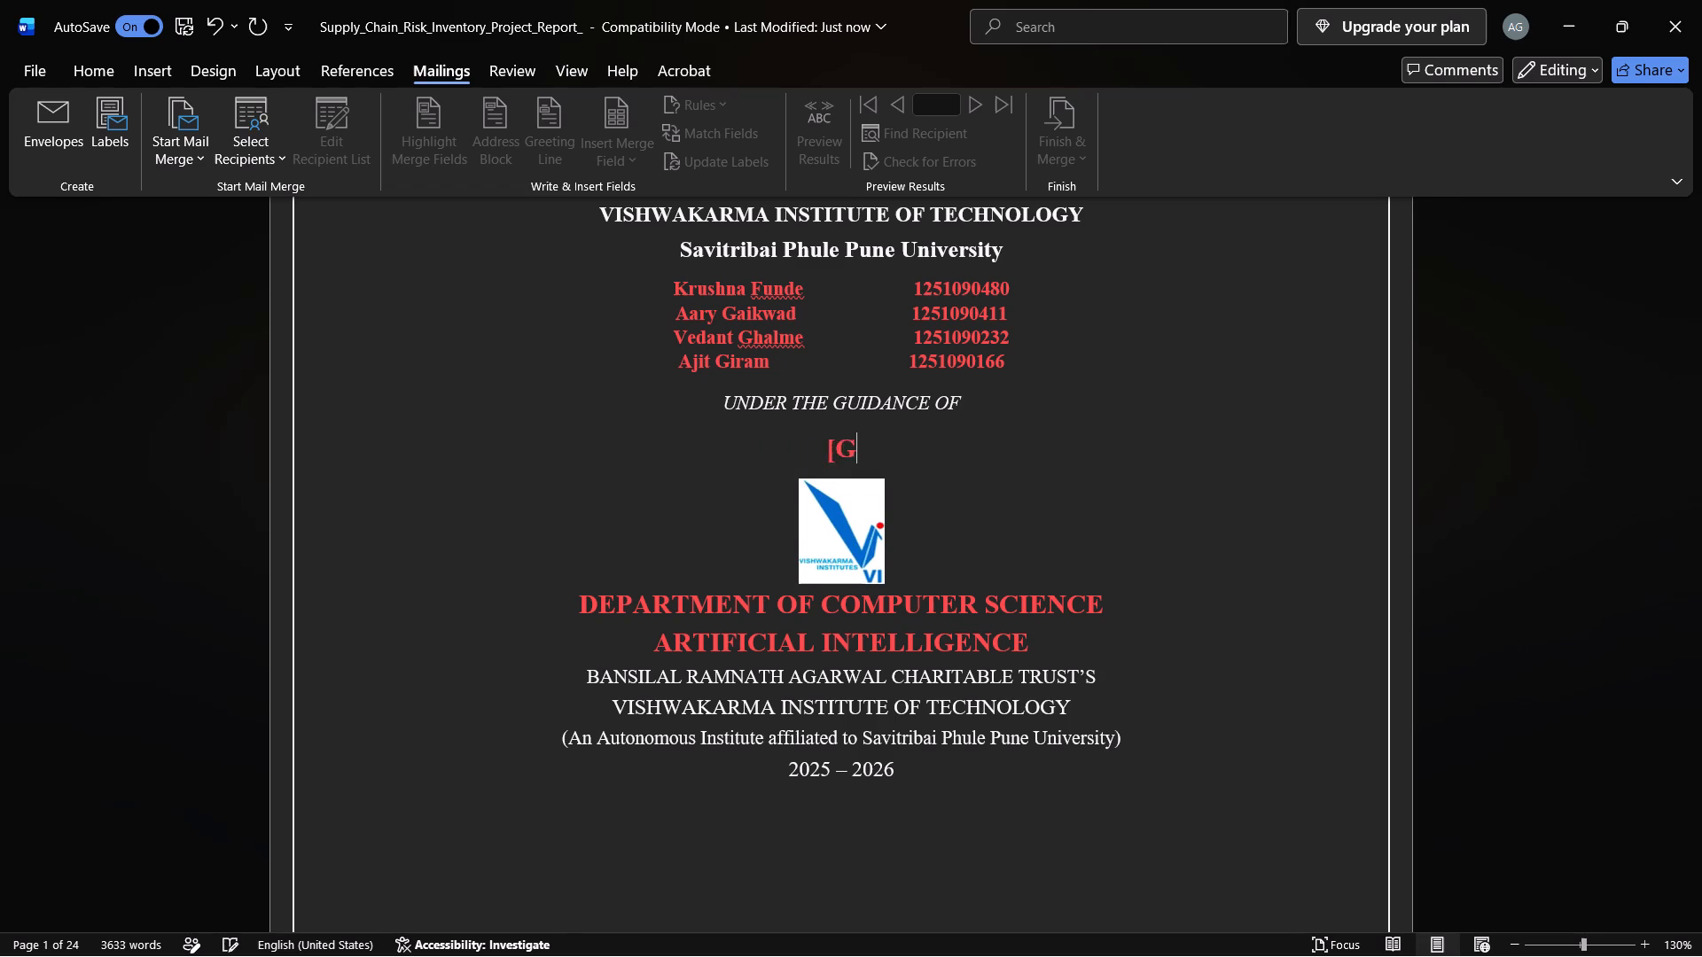
{"action": "key", "text": "BackSpace"}
{"action": "key", "text": "BackSpace"}
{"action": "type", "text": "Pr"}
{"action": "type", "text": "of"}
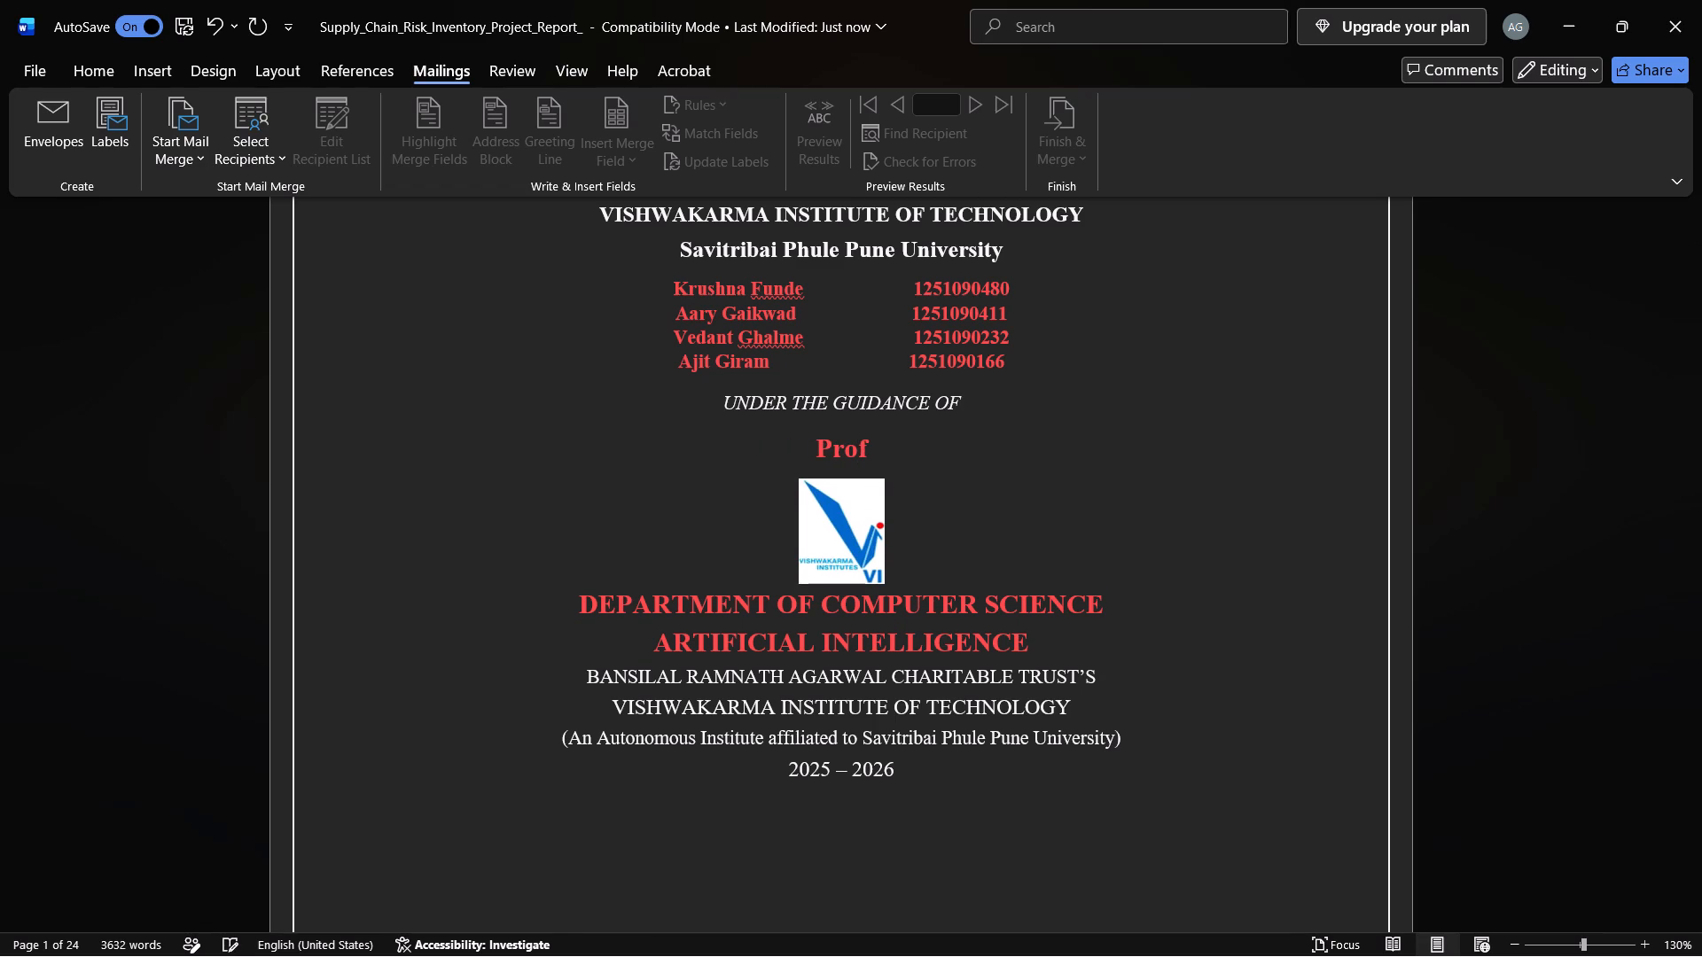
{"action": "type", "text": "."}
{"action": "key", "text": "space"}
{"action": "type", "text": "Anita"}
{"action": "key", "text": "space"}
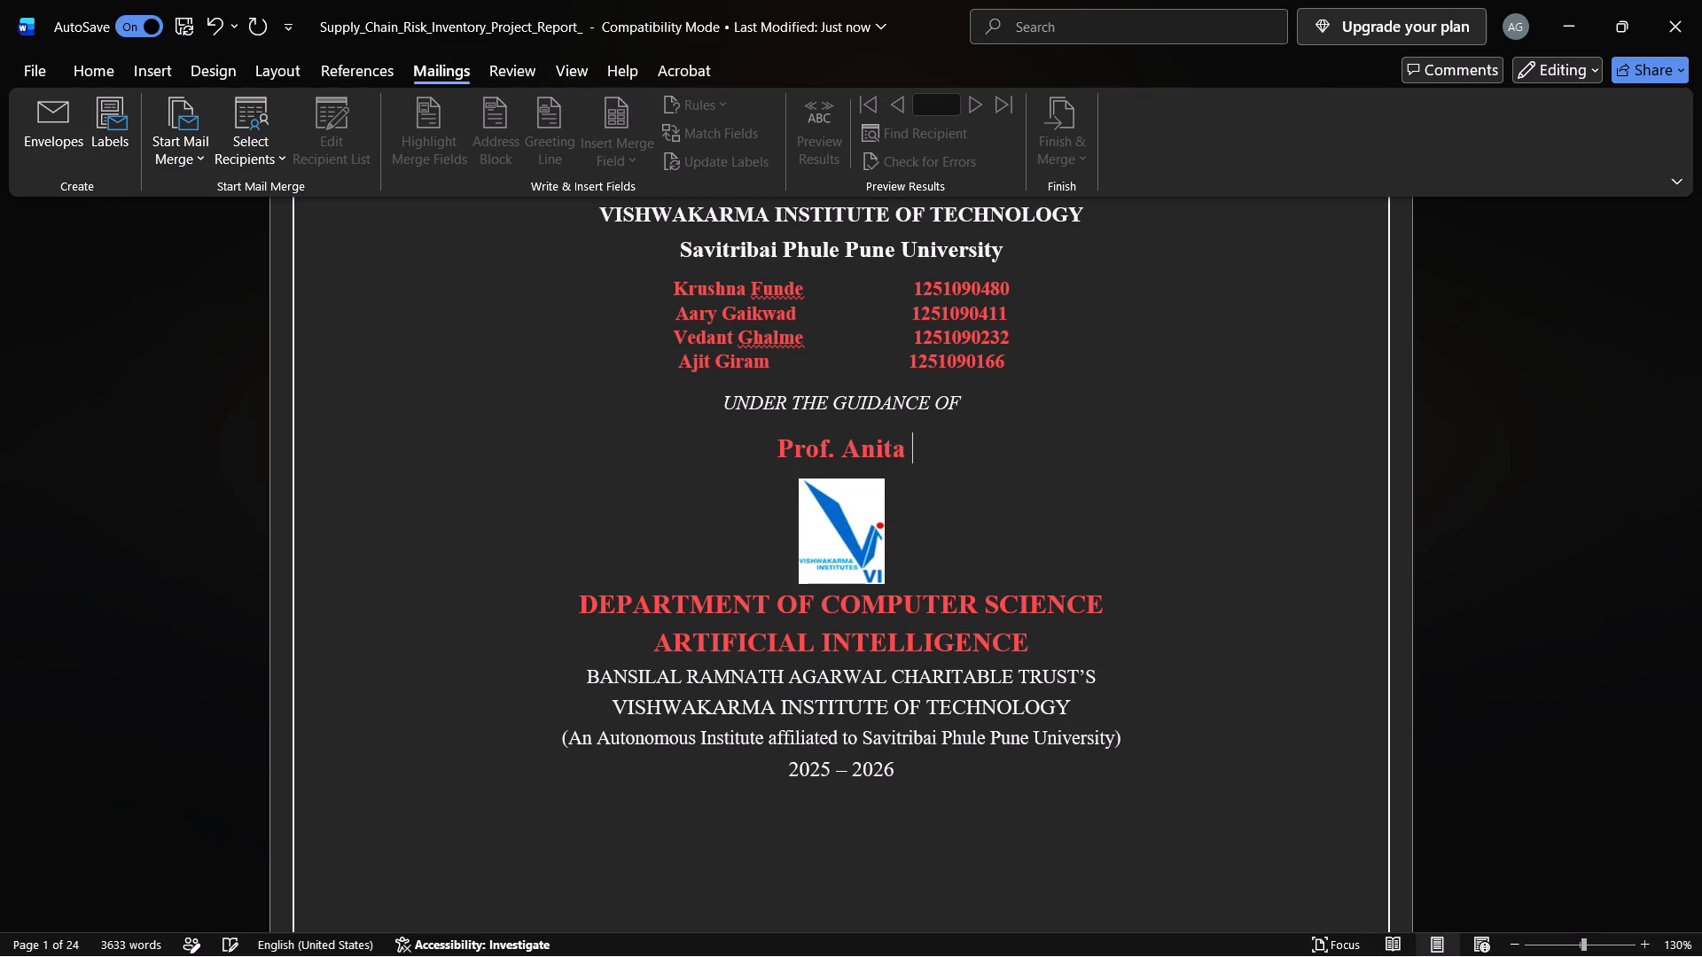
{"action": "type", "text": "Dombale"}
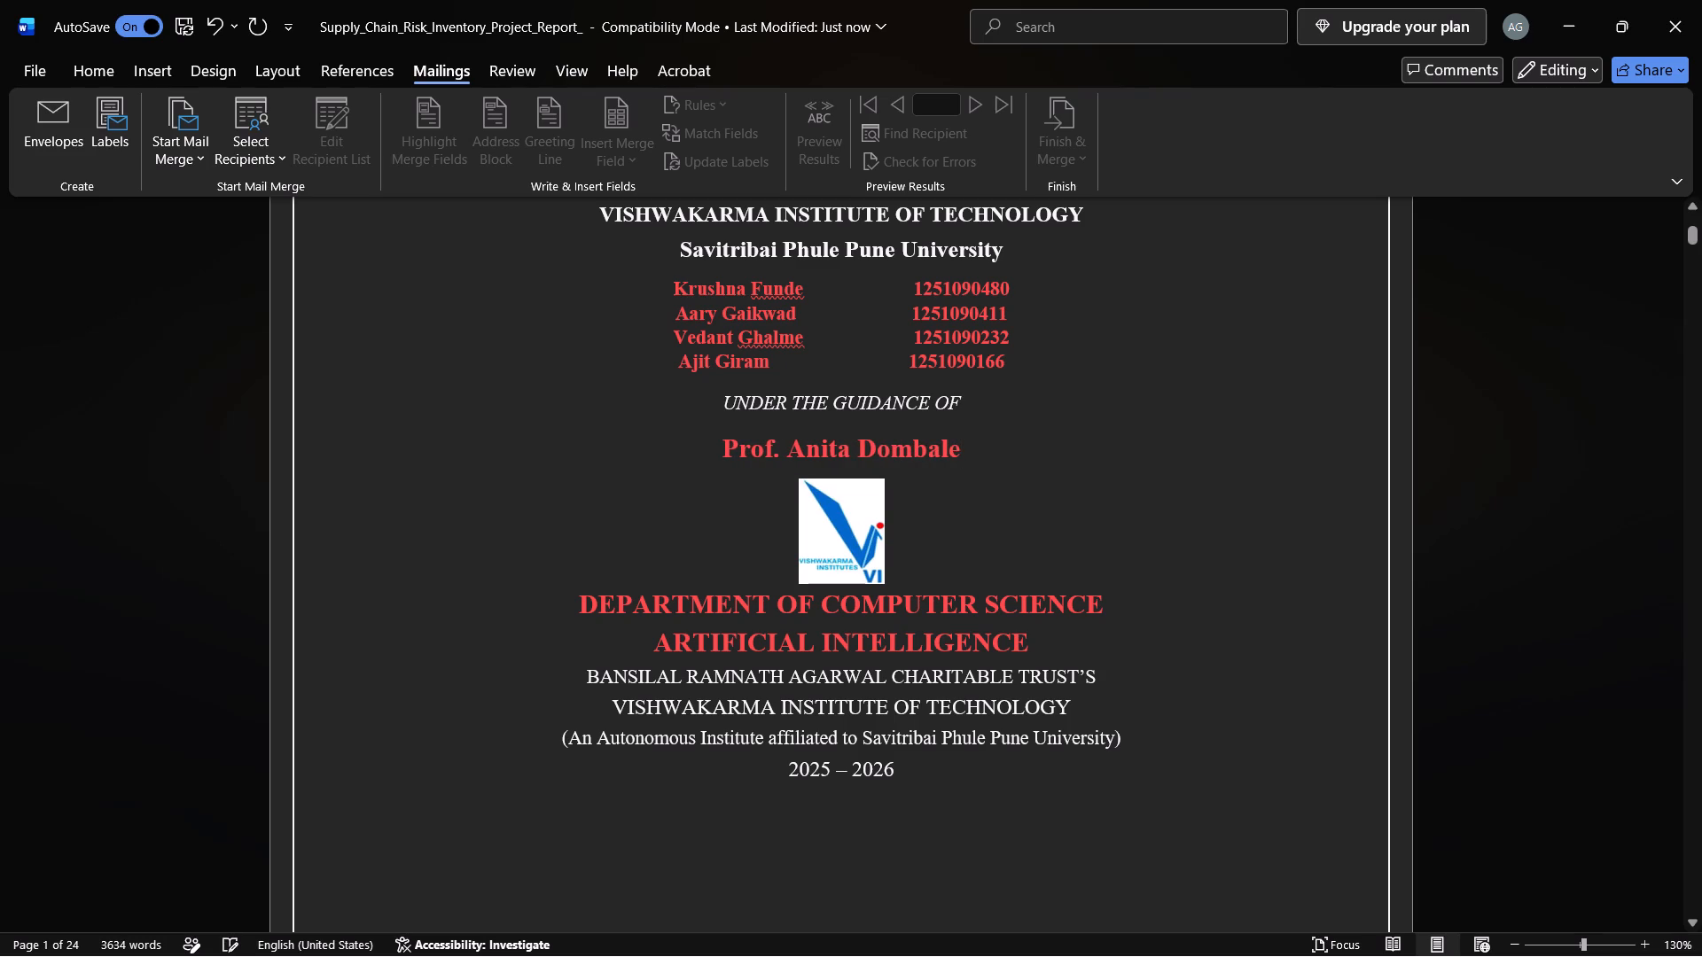
Change the academic year at the bottom of the cover page to 2026 – 2027.
{"action": "scroll", "coordinate": [1254, 581], "scroll_direction": "down", "scroll_amount": 4}
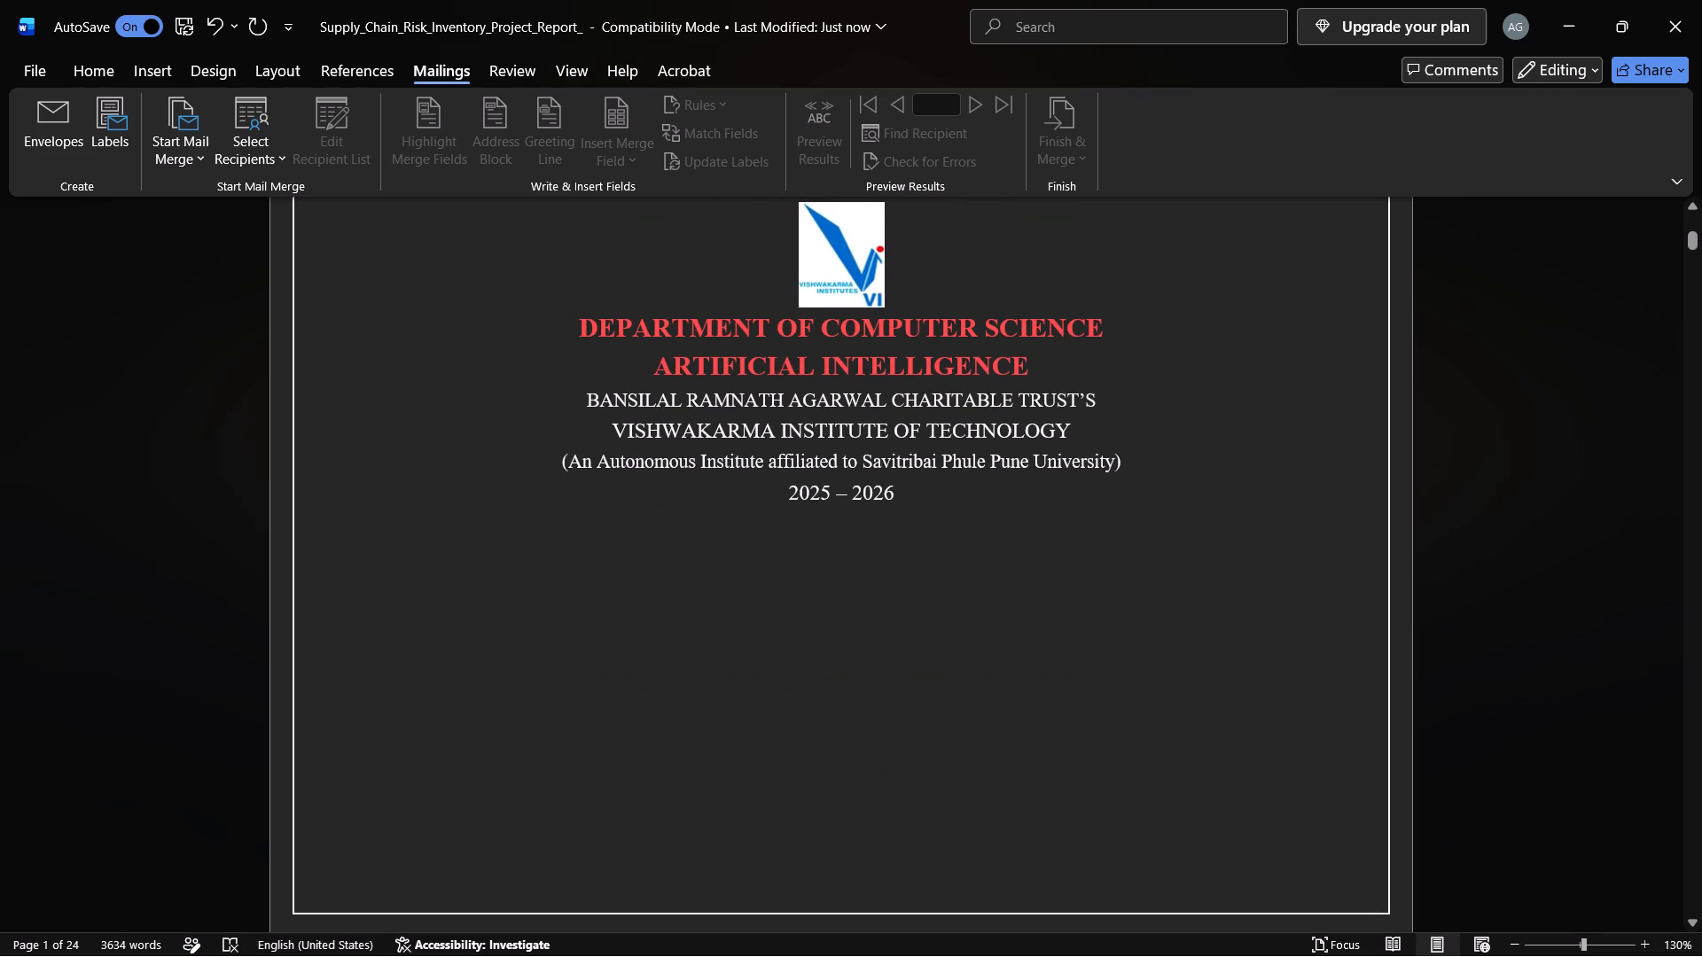
{"action": "left_click", "coordinate": [905, 486]}
{"action": "key", "text": "BackSpace"}
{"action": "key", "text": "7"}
{"action": "key", "text": "Left"}
{"action": "key", "text": "Left"}
{"action": "key", "text": "Left"}
{"action": "key", "text": "Left"}
{"action": "key", "text": "Left"}
{"action": "key", "text": "Left"}
{"action": "key", "text": "Left"}
{"action": "key", "text": "BackSpace"}
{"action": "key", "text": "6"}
Look through the pages from the certificate to the table of contents for remaining placeholders and academic-year entries.
{"action": "scroll", "coordinate": [1203, 385], "scroll_direction": "down", "scroll_amount": 2}
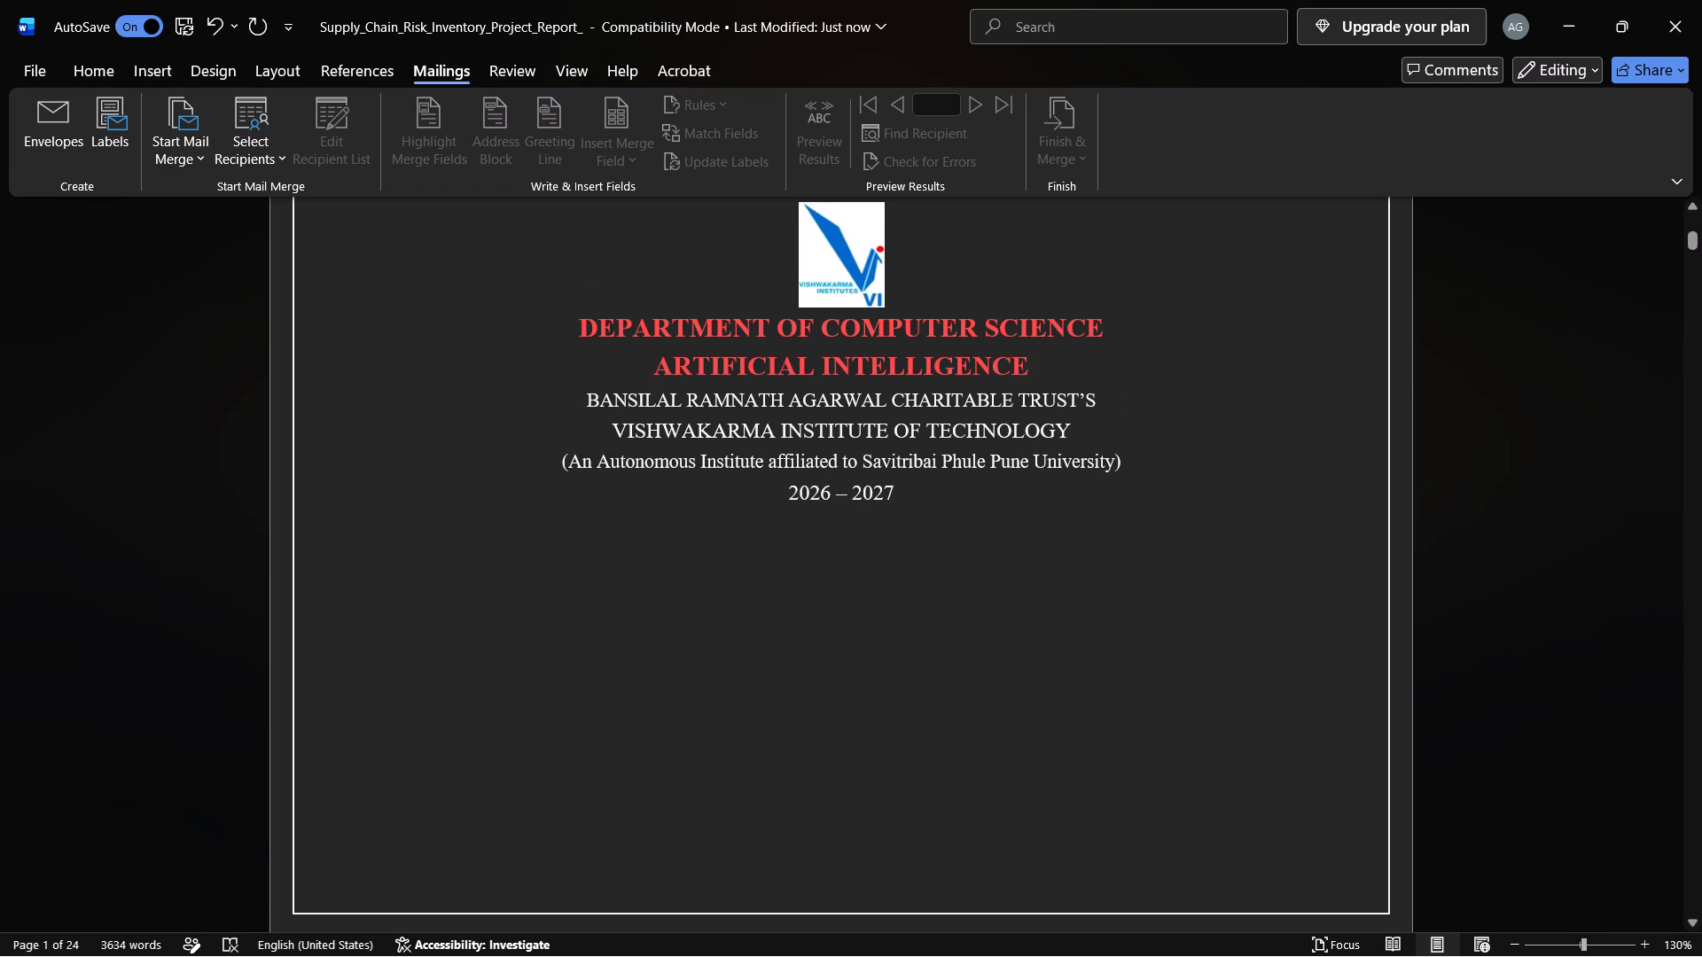
{"action": "scroll", "coordinate": [1203, 385], "scroll_direction": "down", "scroll_amount": 11}
{"action": "scroll", "coordinate": [1203, 385], "scroll_direction": "up", "scroll_amount": 4}
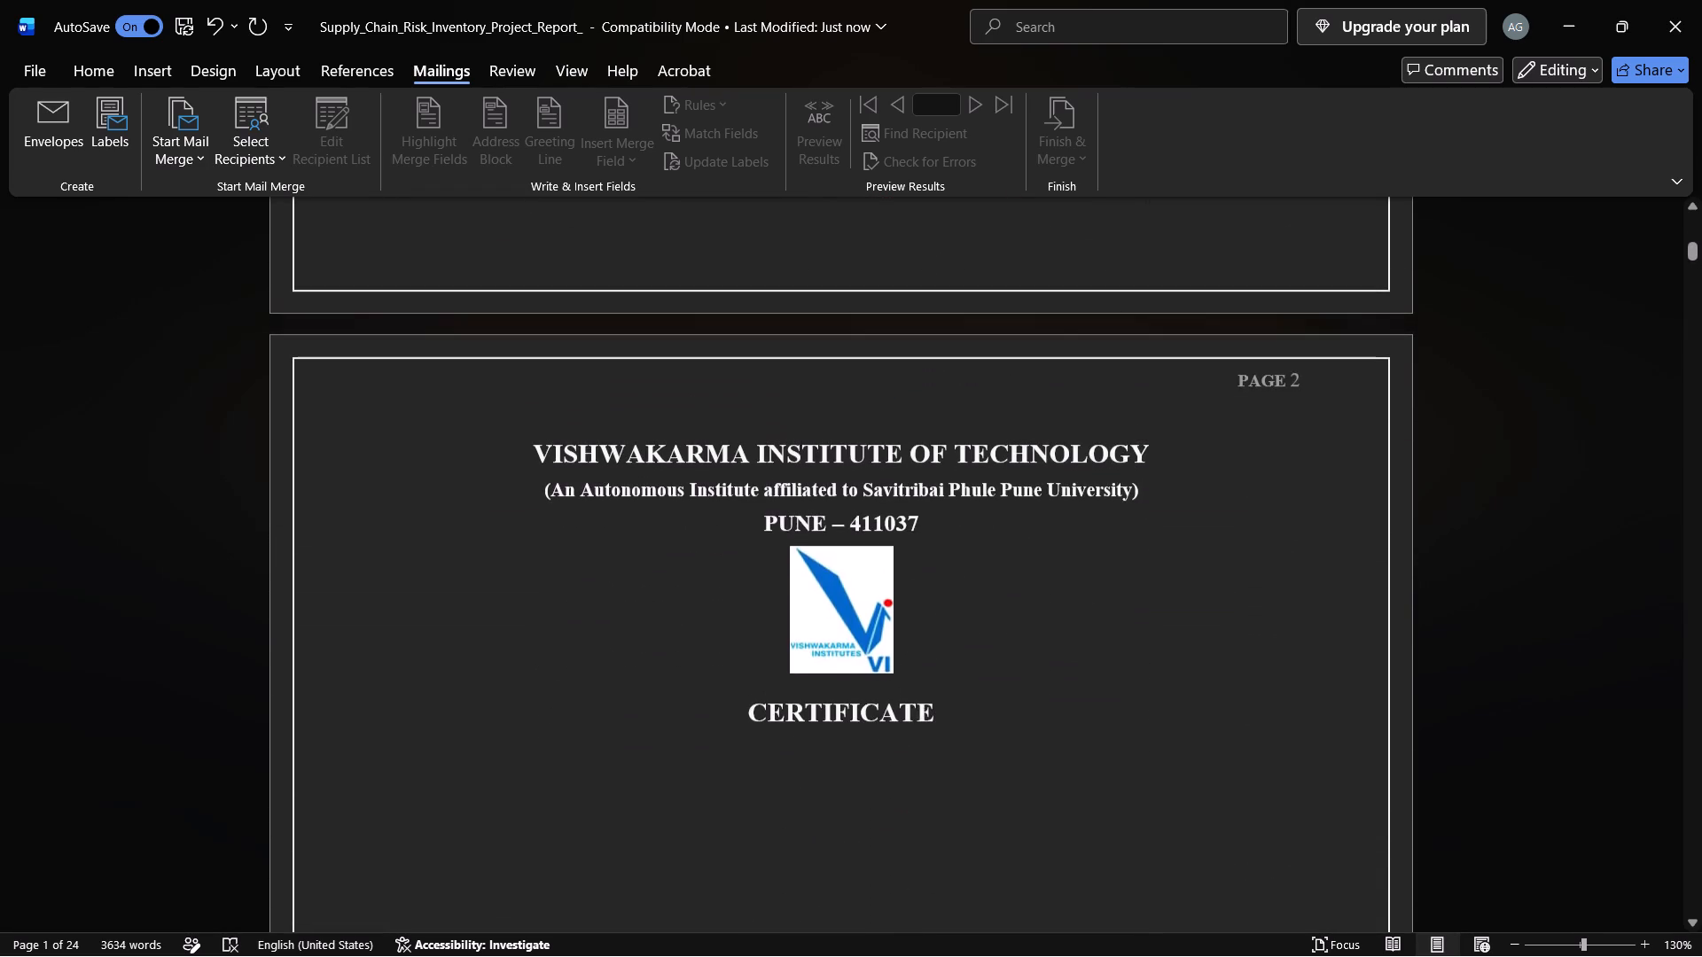
{"action": "scroll", "coordinate": [1106, 432], "scroll_direction": "down", "scroll_amount": 20}
{"action": "scroll", "coordinate": [1094, 445], "scroll_direction": "down", "scroll_amount": 1}
{"action": "scroll", "coordinate": [1094, 445], "scroll_direction": "up", "scroll_amount": 1}
{"action": "scroll", "coordinate": [1094, 445], "scroll_direction": "down", "scroll_amount": 7}
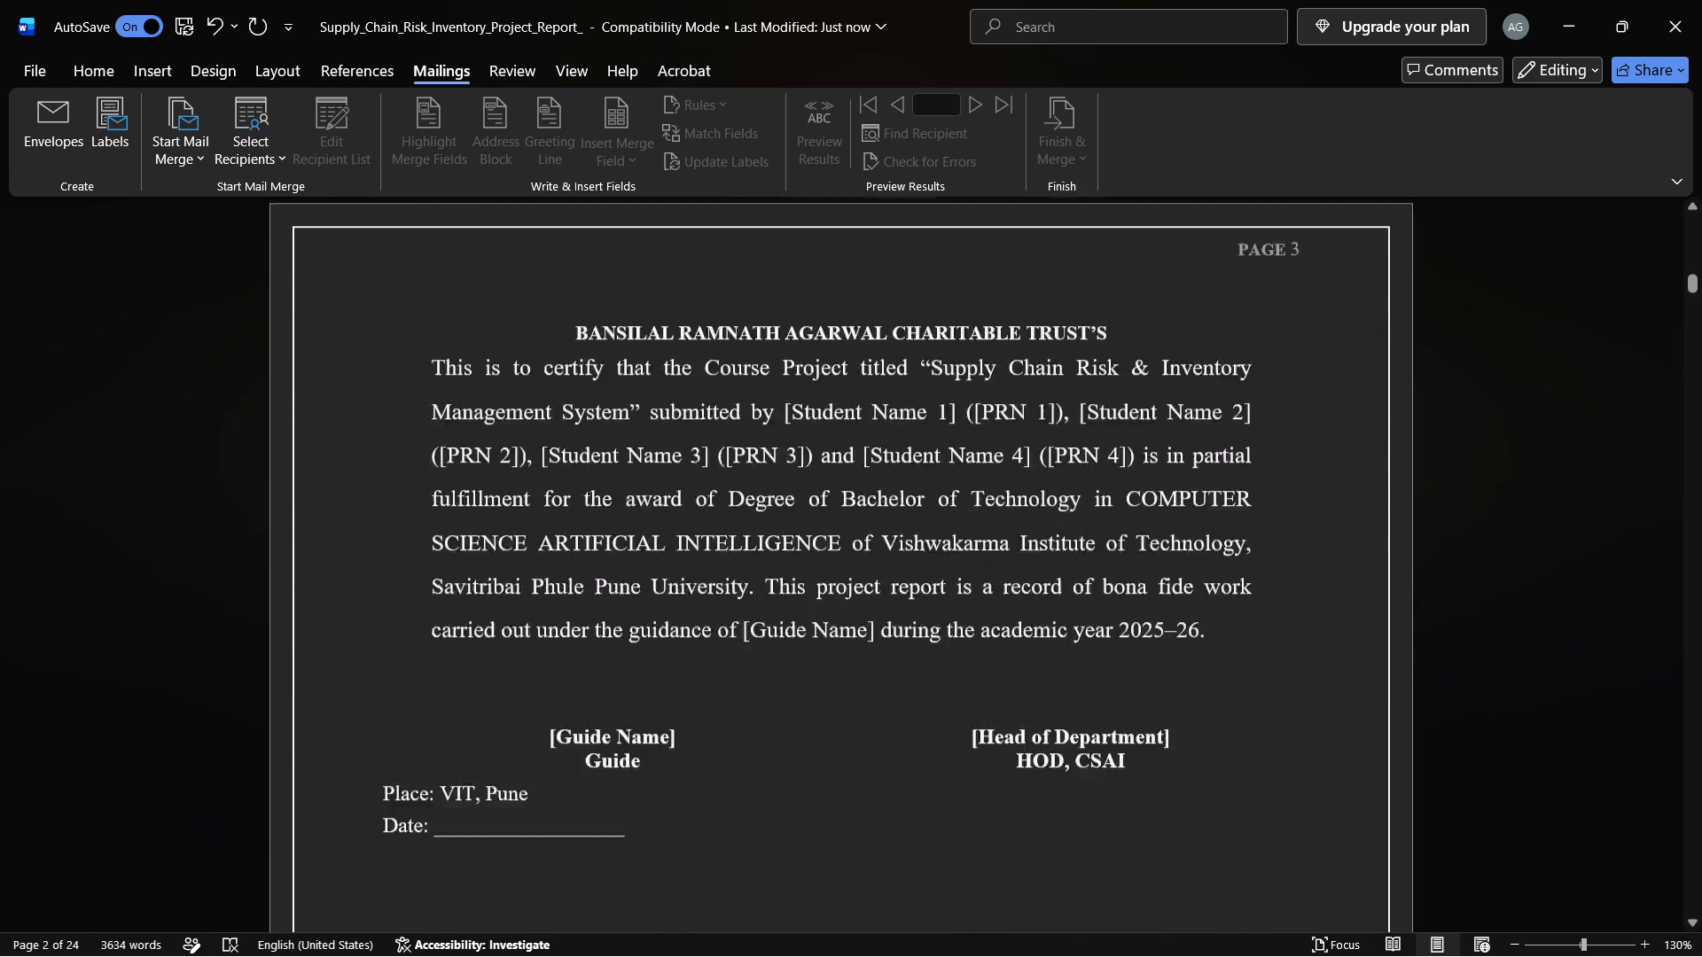
{"action": "scroll", "coordinate": [1094, 446], "scroll_direction": "up", "scroll_amount": 1}
{"action": "scroll", "coordinate": [1094, 446], "scroll_direction": "down", "scroll_amount": 7}
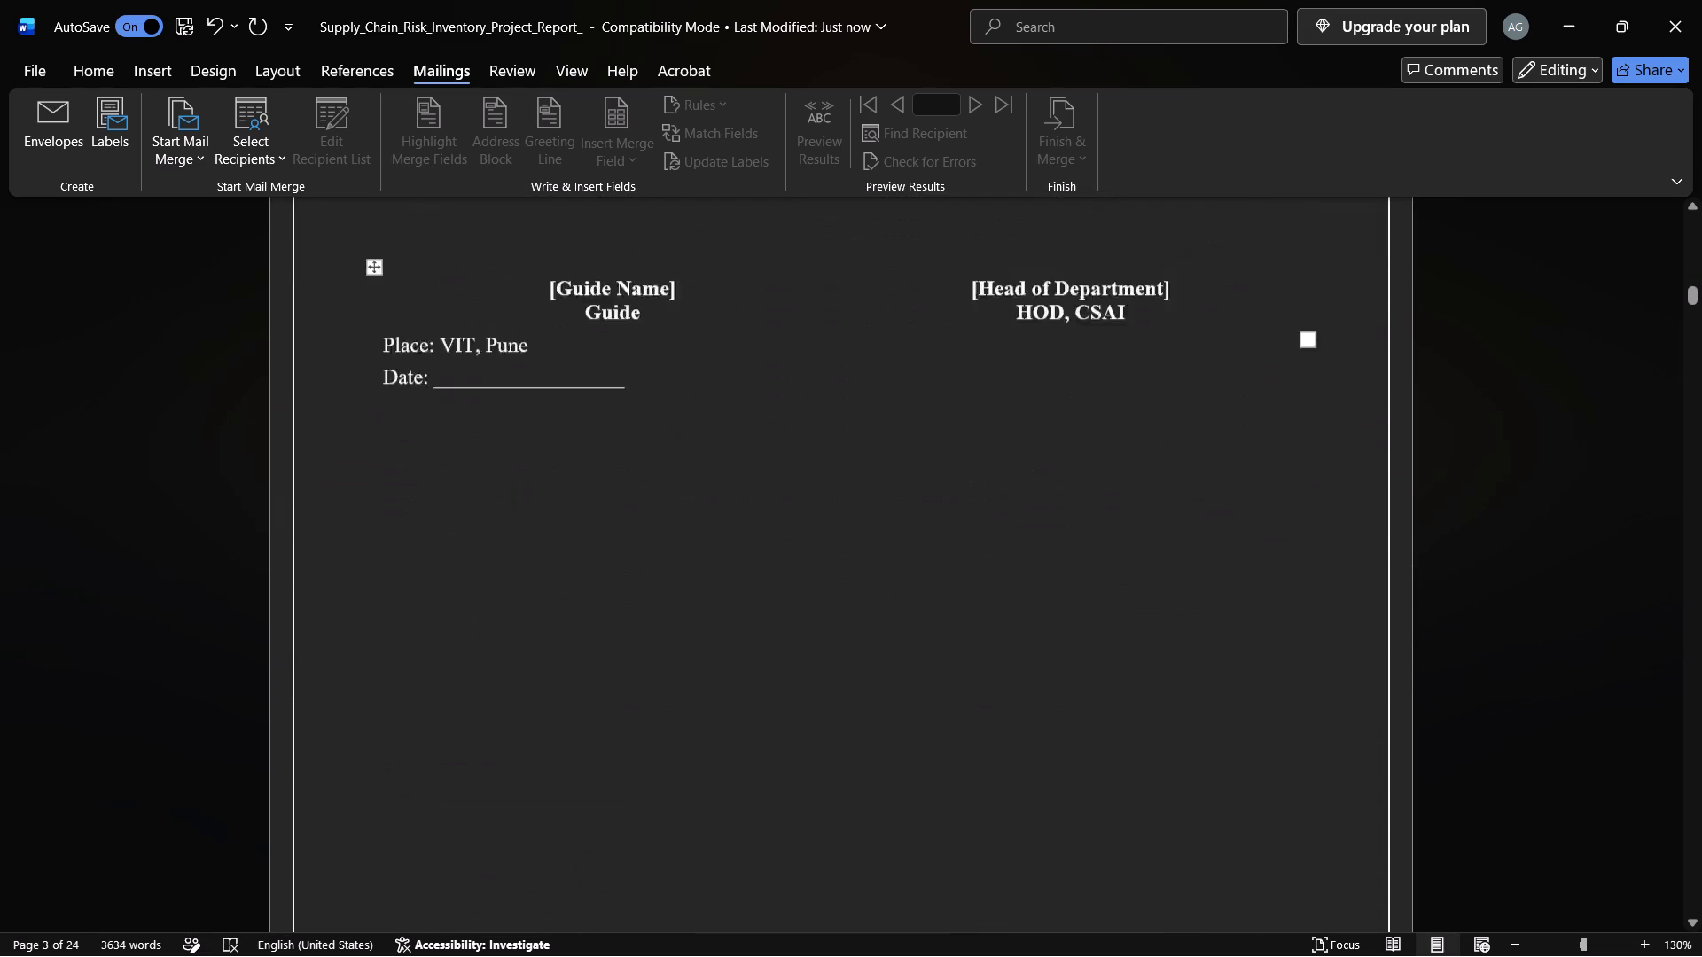
{"action": "scroll", "coordinate": [1094, 446], "scroll_direction": "down", "scroll_amount": 20}
{"action": "scroll", "coordinate": [1094, 446], "scroll_direction": "down", "scroll_amount": 20}
{"action": "scroll", "coordinate": [1094, 446], "scroll_direction": "down", "scroll_amount": 1}
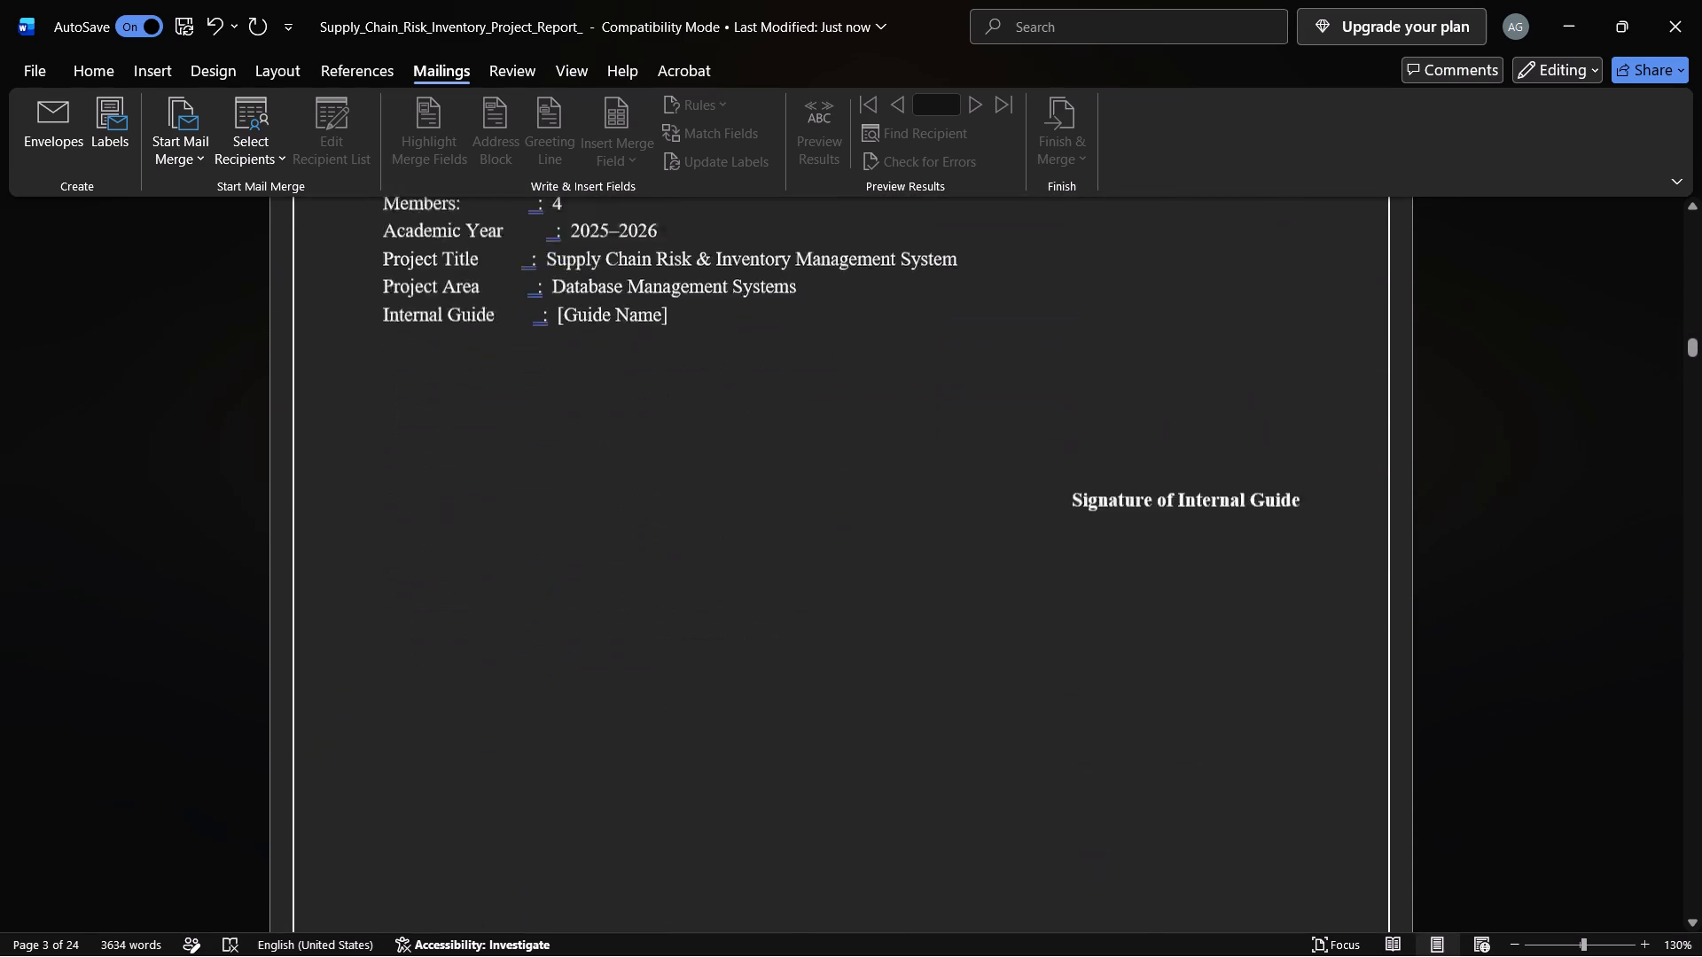
{"action": "scroll", "coordinate": [1088, 453], "scroll_direction": "down", "scroll_amount": 20}
{"action": "scroll", "coordinate": [1088, 453], "scroll_direction": "down", "scroll_amount": 20}
{"action": "scroll", "coordinate": [1088, 453], "scroll_direction": "down", "scroll_amount": 1}
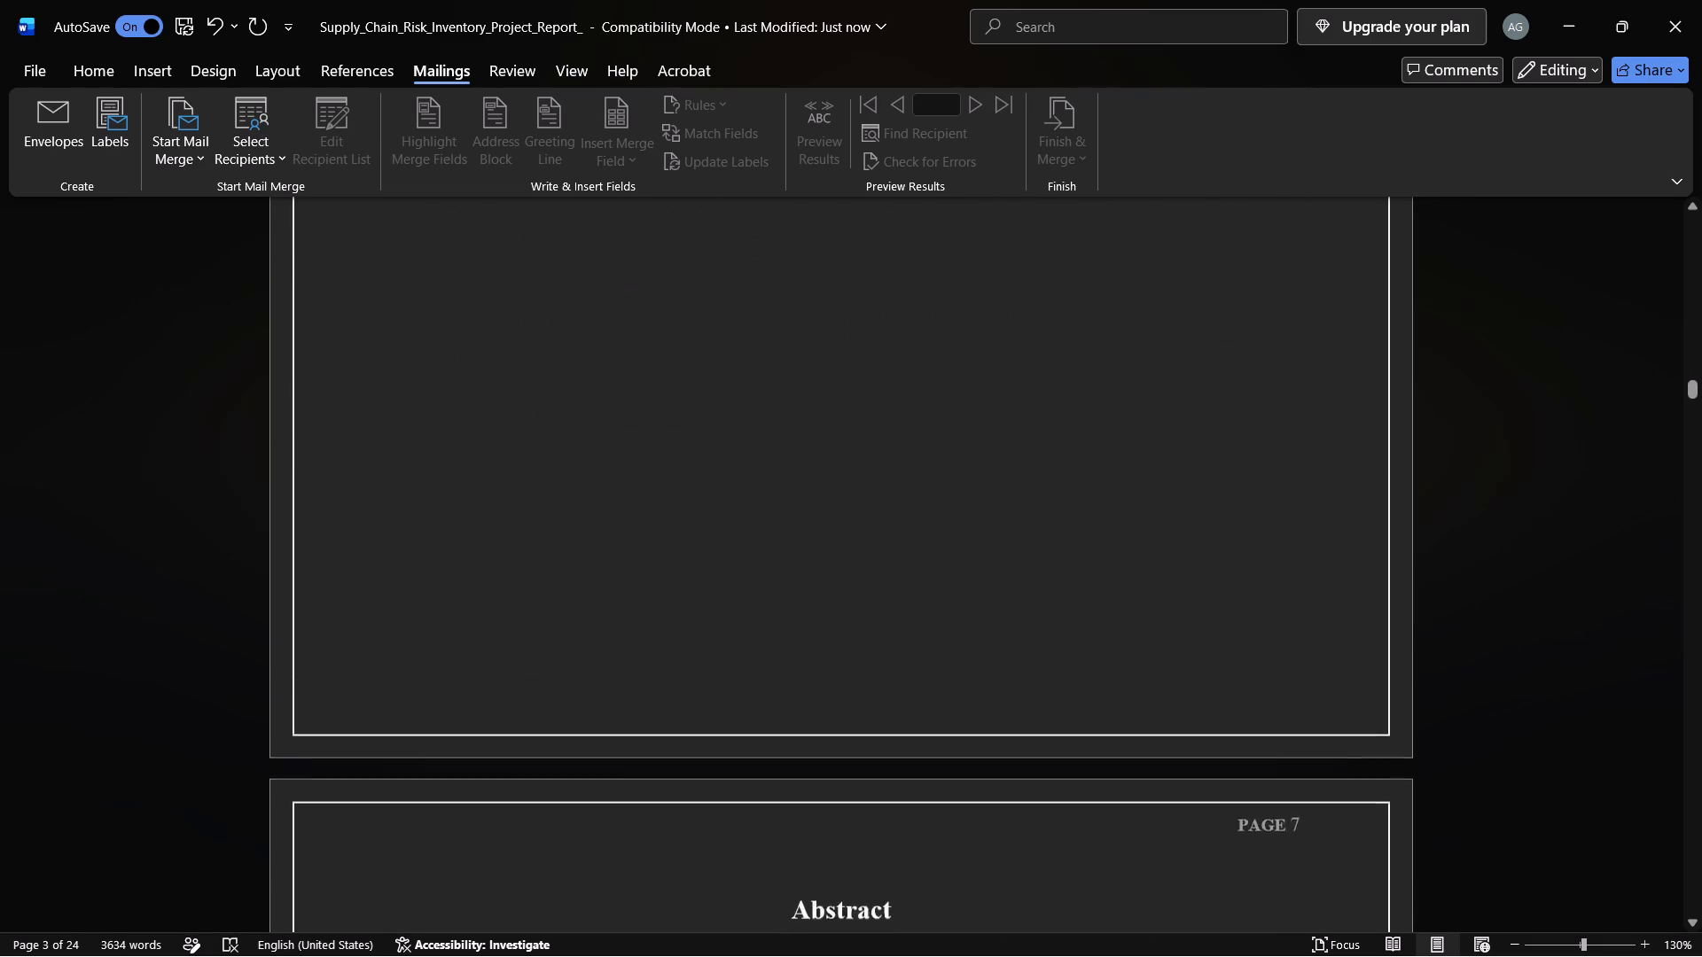
{"action": "scroll", "coordinate": [1082, 461], "scroll_direction": "down", "scroll_amount": 19}
{"action": "scroll", "coordinate": [1081, 462], "scroll_direction": "down", "scroll_amount": 10}
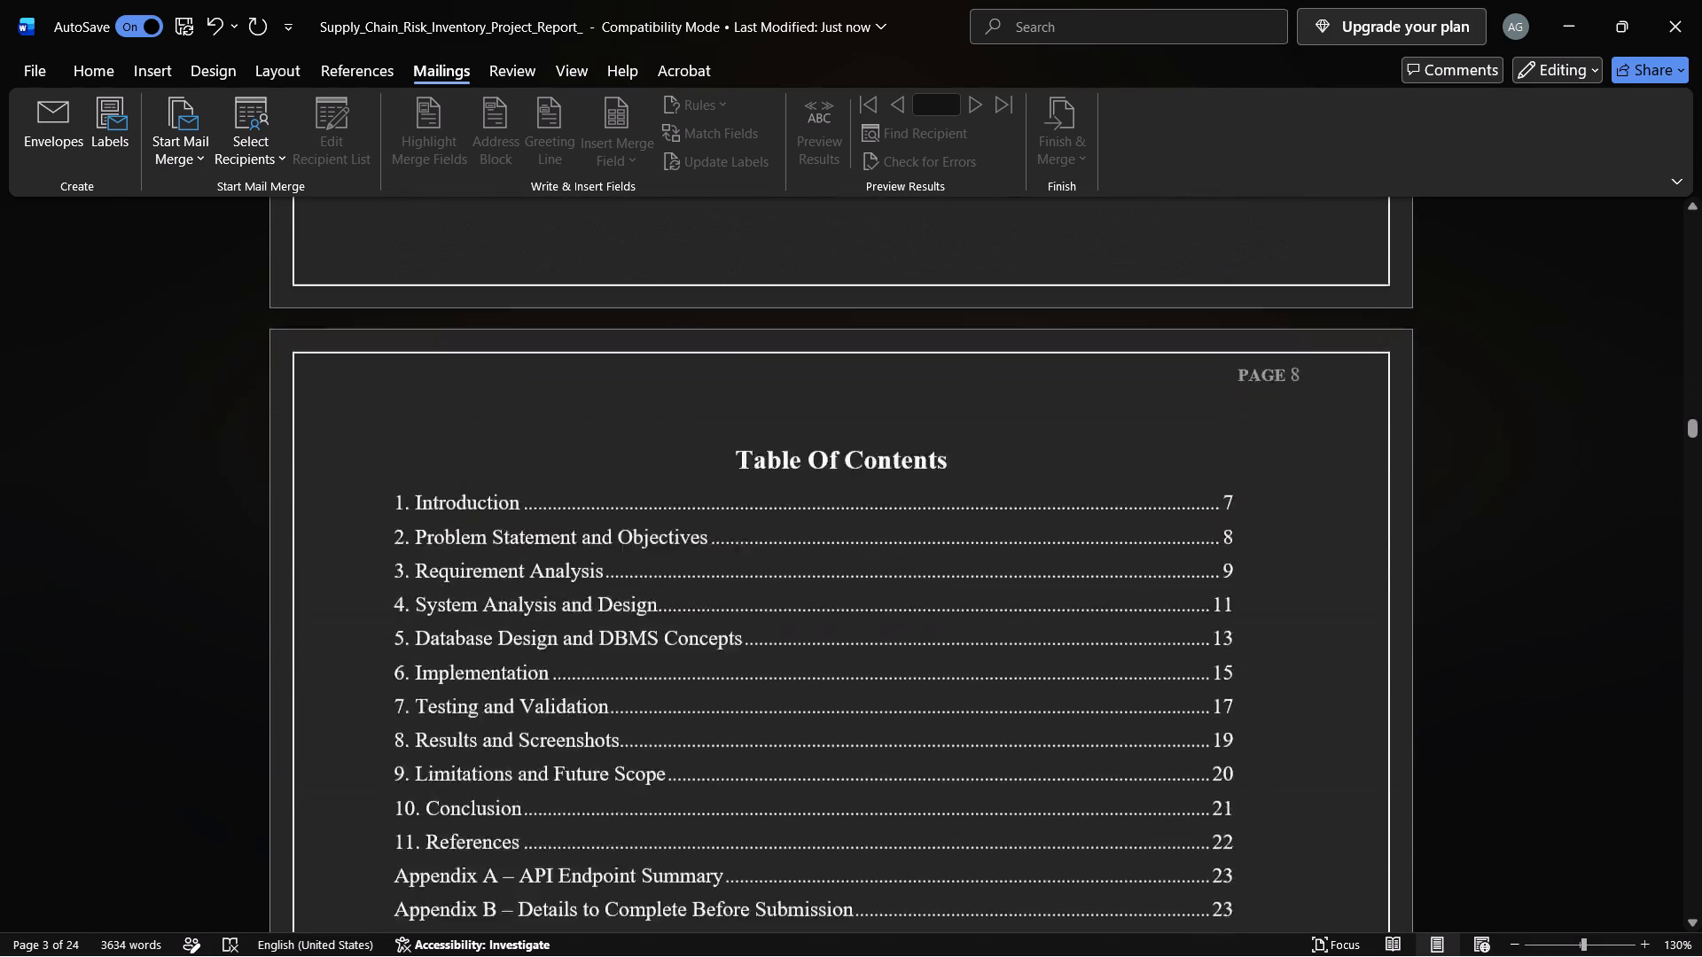
Look through the introduction and objectives pages, and go back to examine the layout of the certificate pages.
{"action": "scroll", "coordinate": [1081, 462], "scroll_direction": "down", "scroll_amount": 20}
{"action": "scroll", "coordinate": [1081, 462], "scroll_direction": "down", "scroll_amount": 8}
{"action": "scroll", "coordinate": [1284, 487], "scroll_direction": "down", "scroll_amount": 3}
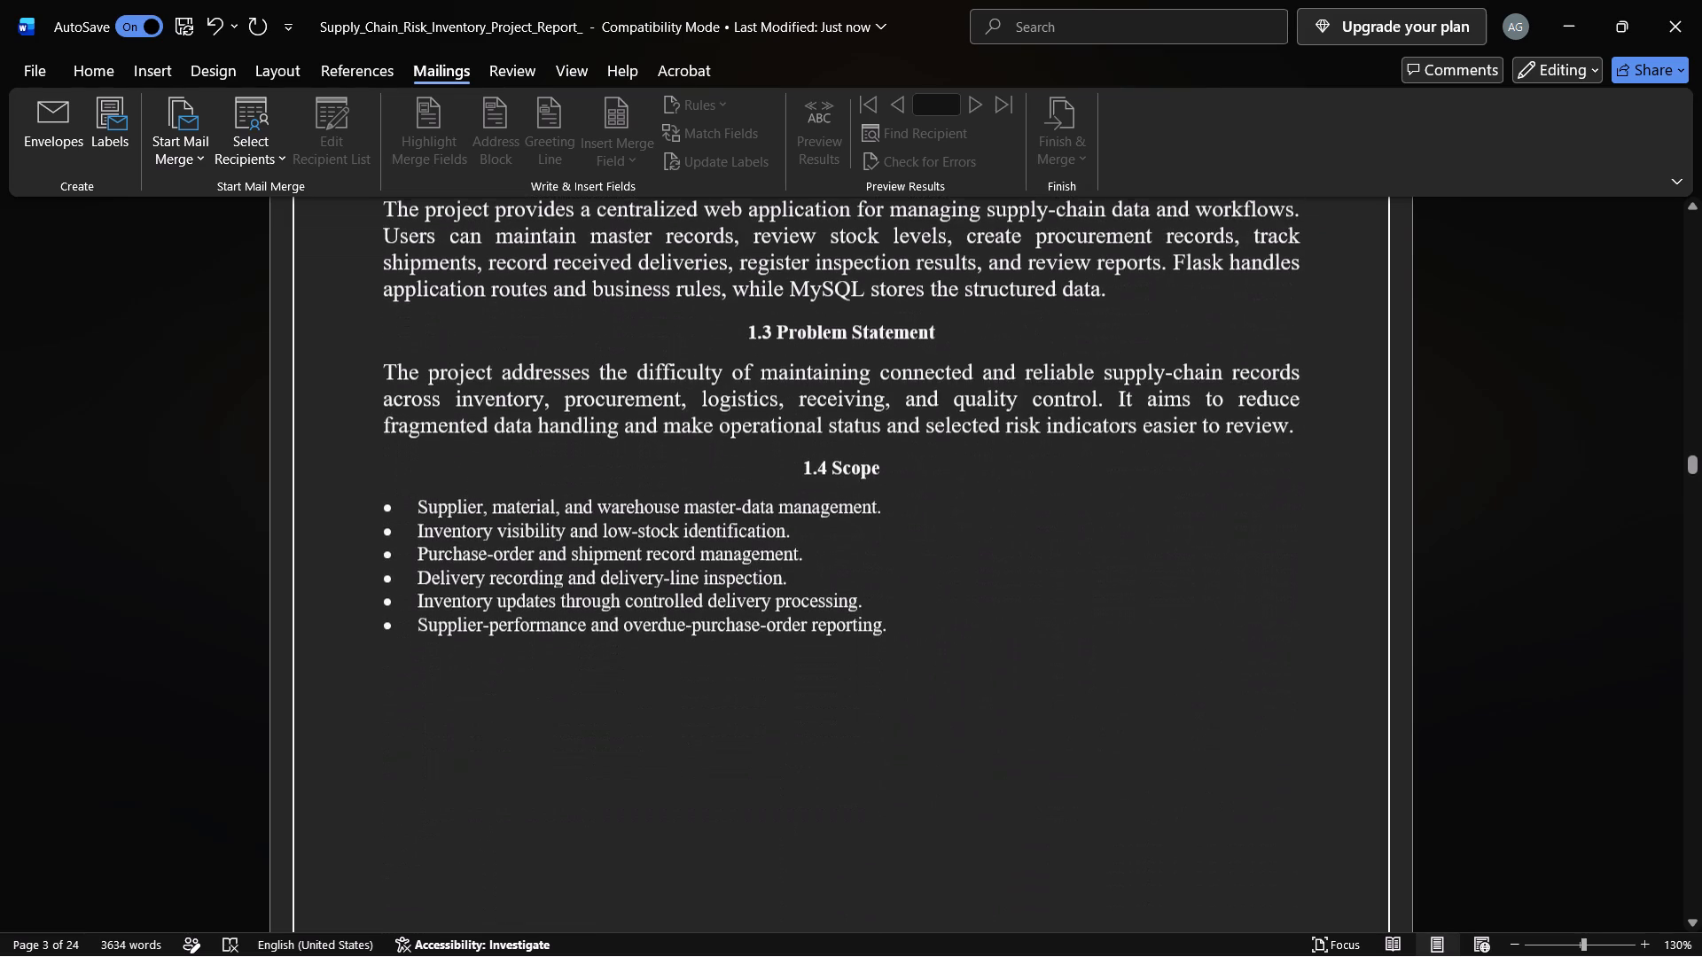
{"action": "scroll", "coordinate": [1281, 494], "scroll_direction": "down", "scroll_amount": 16}
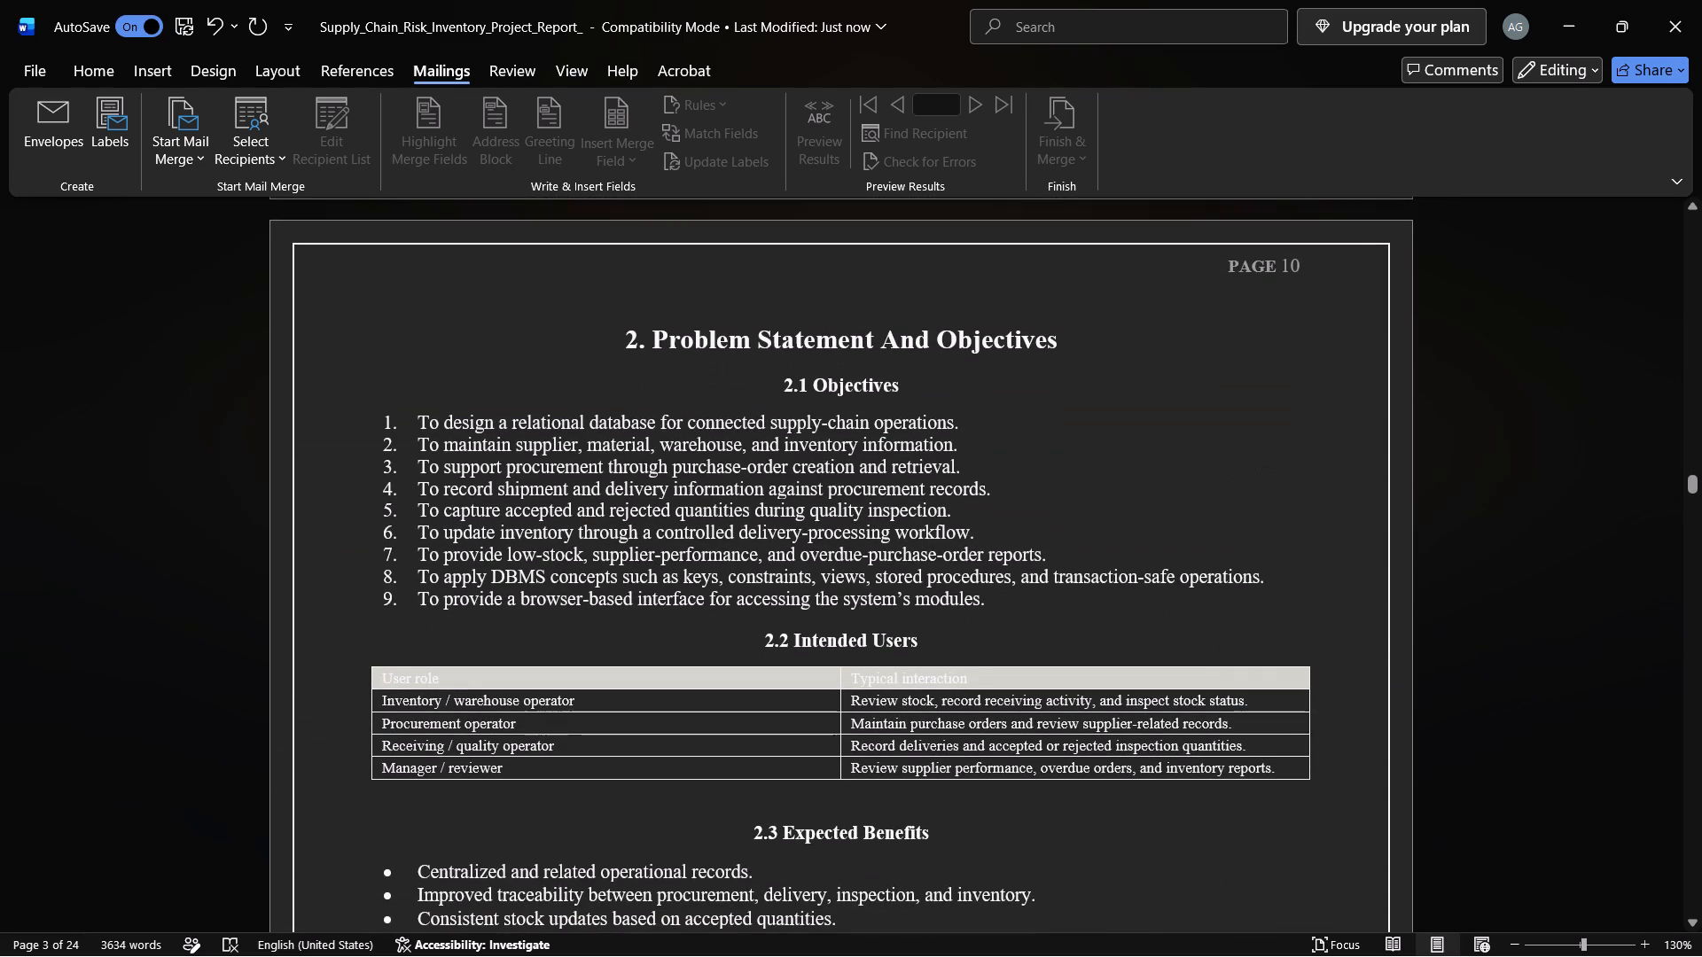
{"action": "left_click_drag", "start_coordinate": [1695, 480], "coordinate": [1676, 245]}
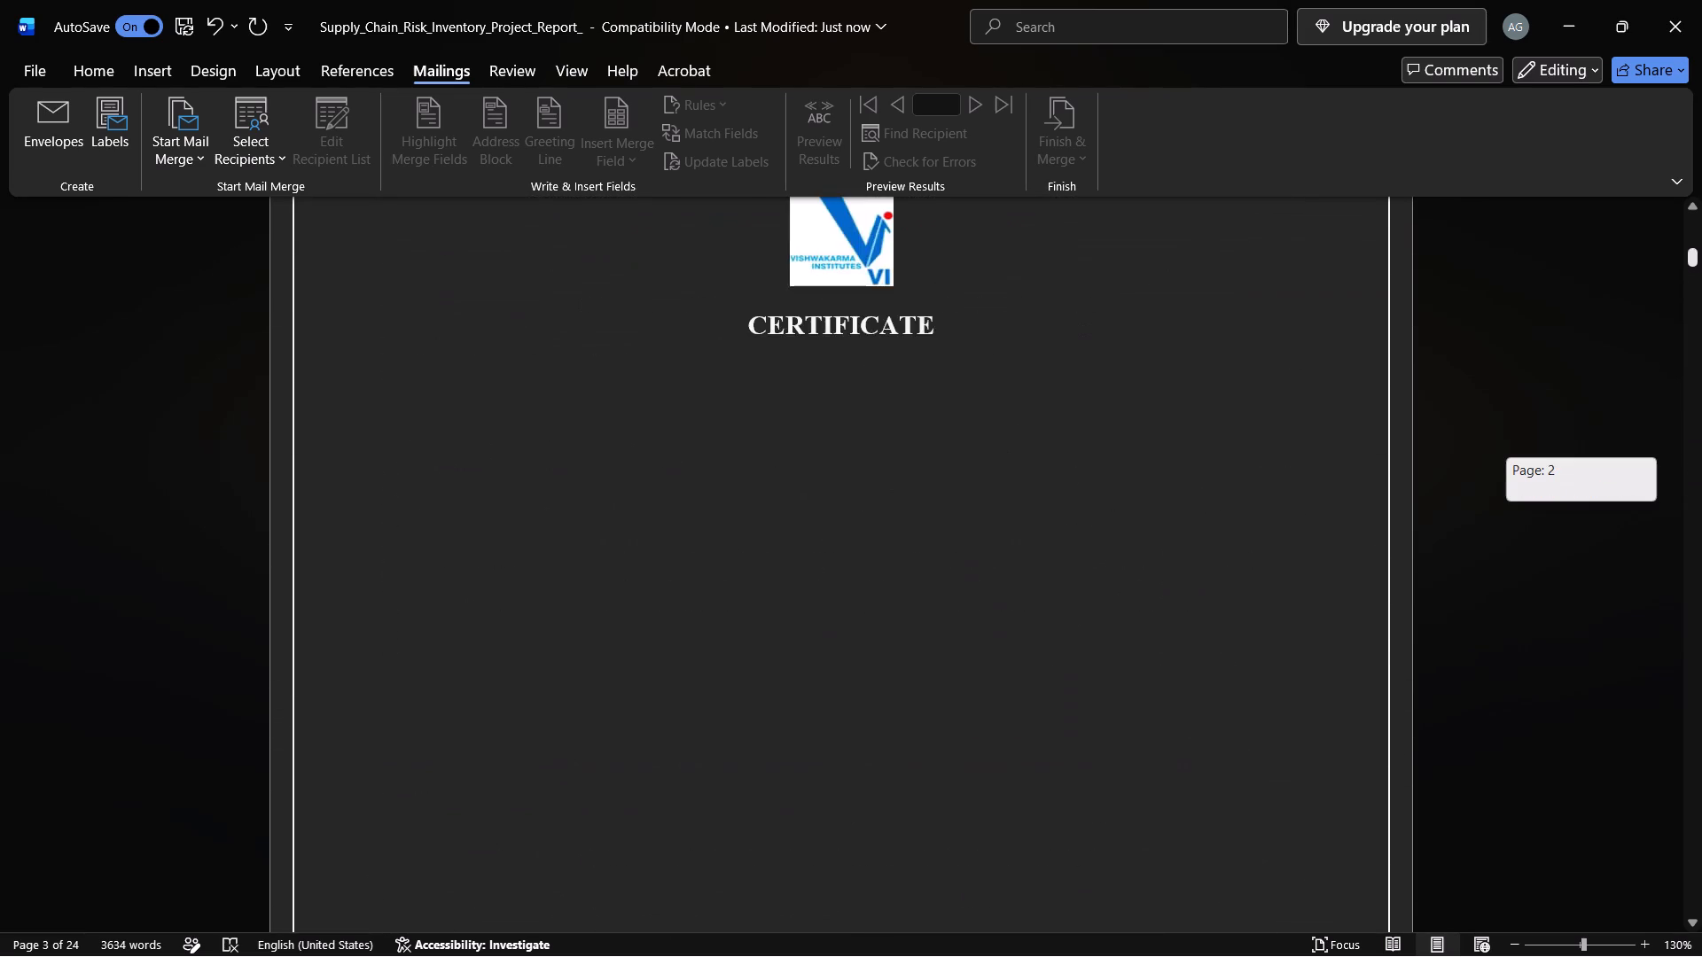
{"action": "left_click_drag", "start_coordinate": [1676, 245], "coordinate": [1678, 245]}
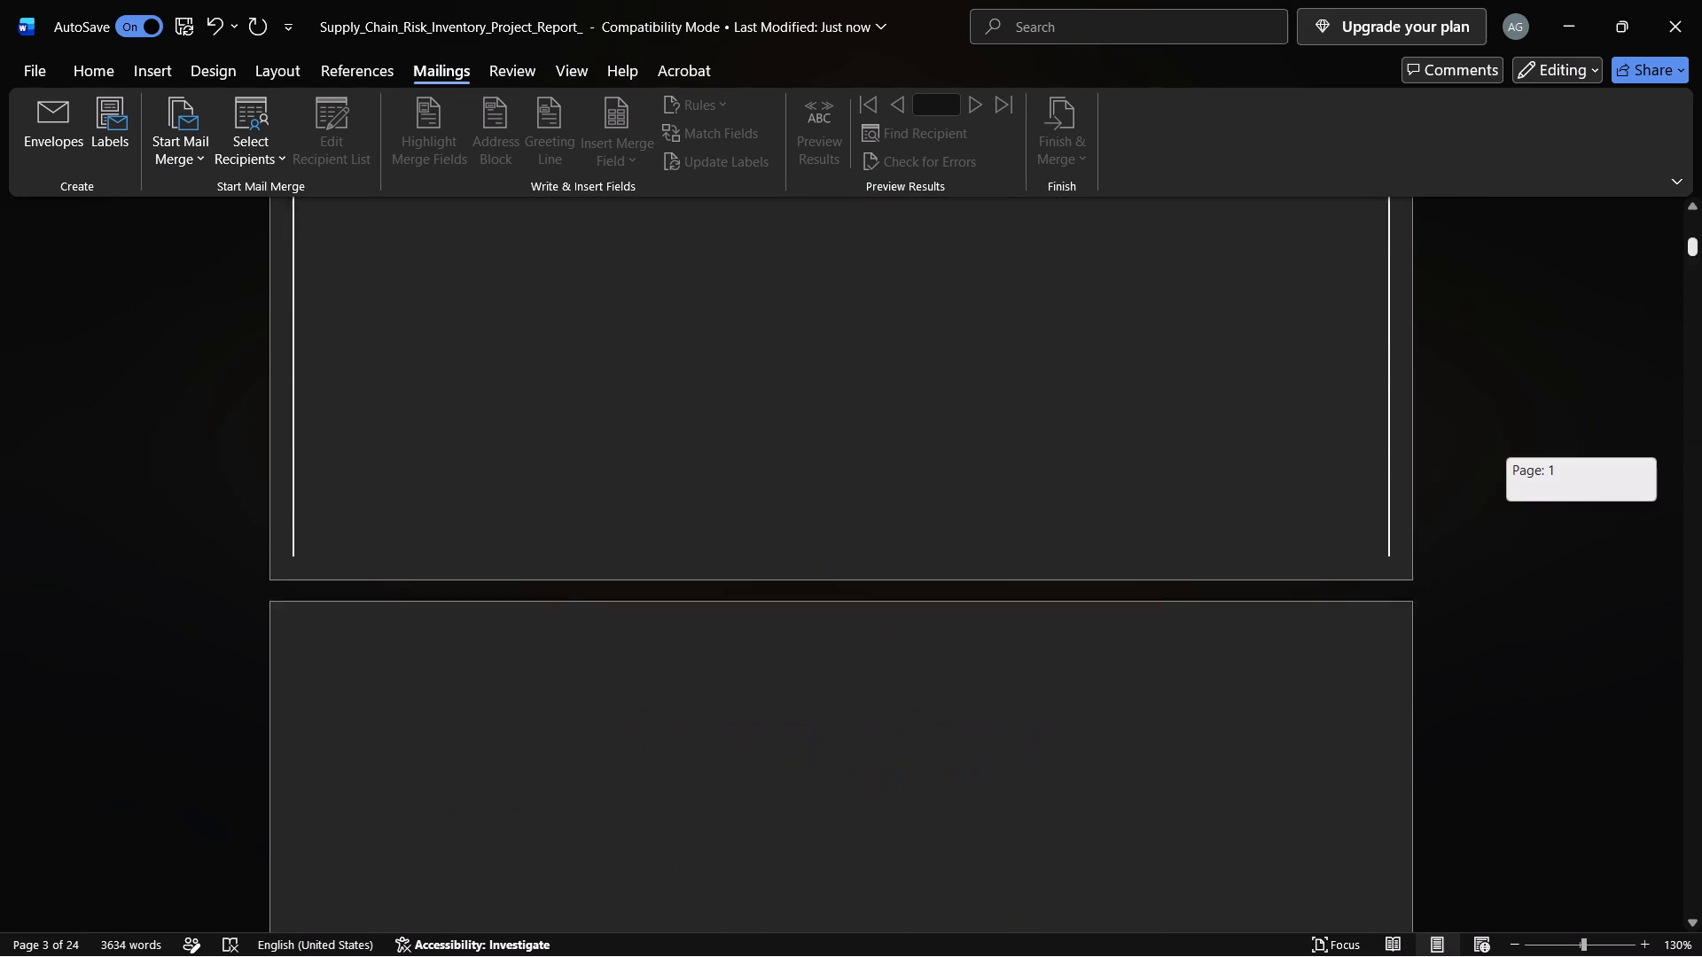
{"action": "left_click_drag", "start_coordinate": [1678, 245], "coordinate": [1681, 294]}
{"action": "scroll", "coordinate": [1266, 409], "scroll_direction": "up", "scroll_amount": 15}
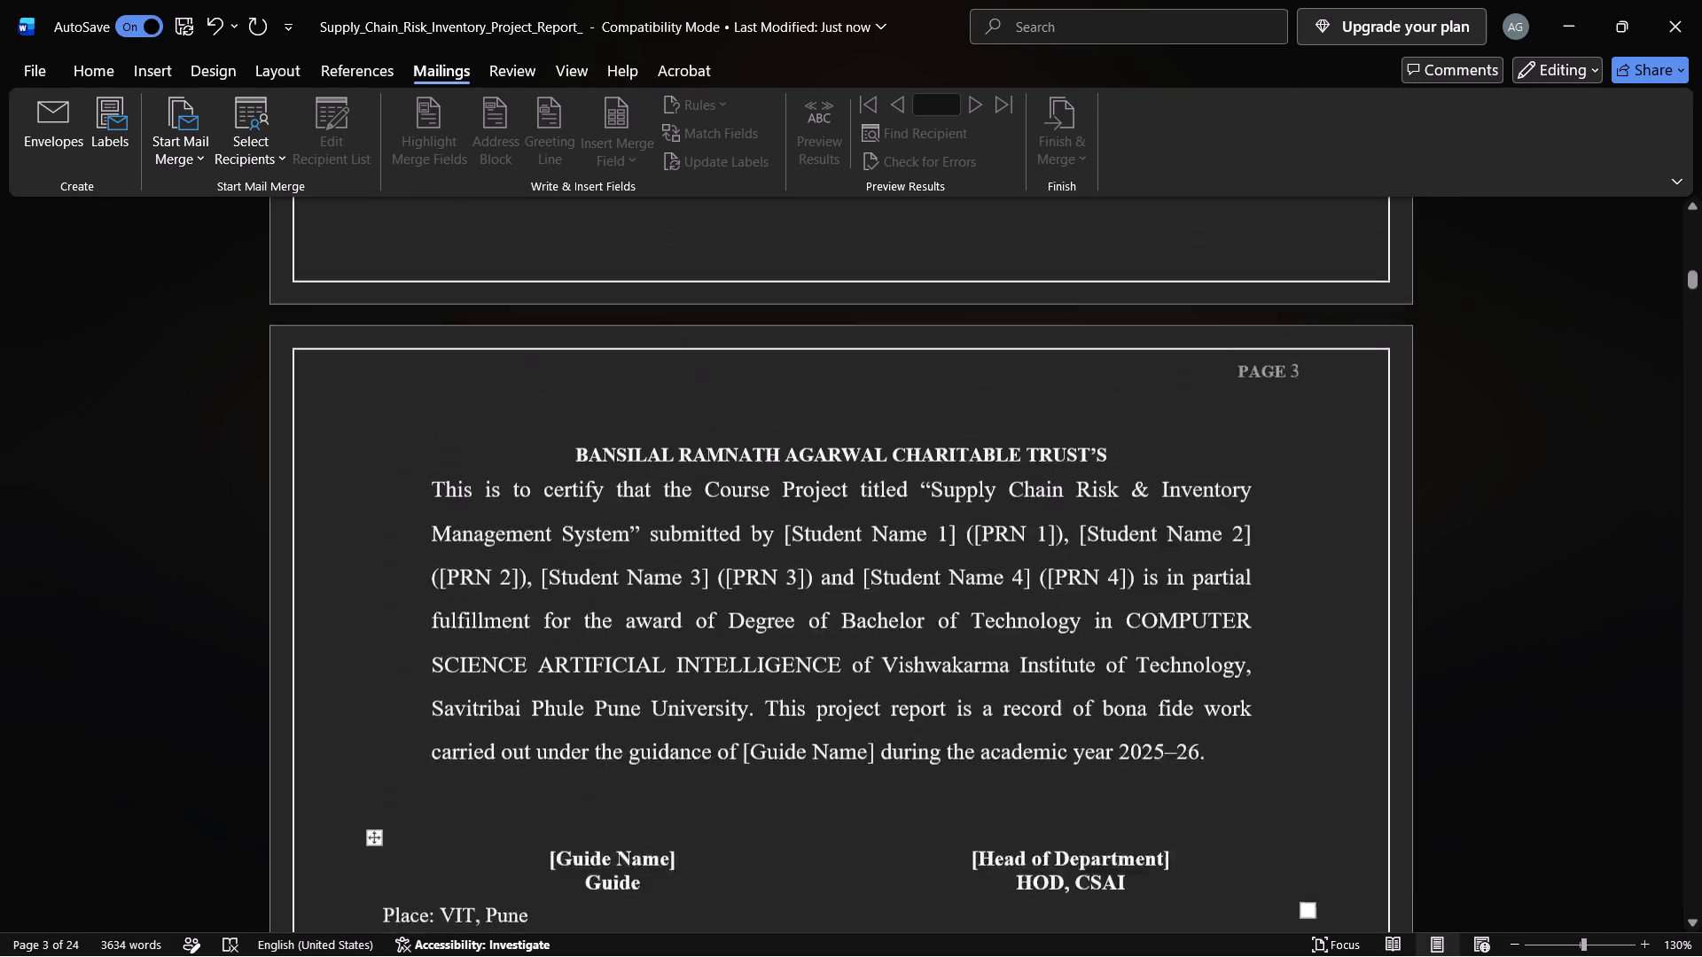
{"action": "scroll", "coordinate": [1255, 436], "scroll_direction": "up", "scroll_amount": 19}
{"action": "scroll", "coordinate": [1251, 447], "scroll_direction": "up", "scroll_amount": 5}
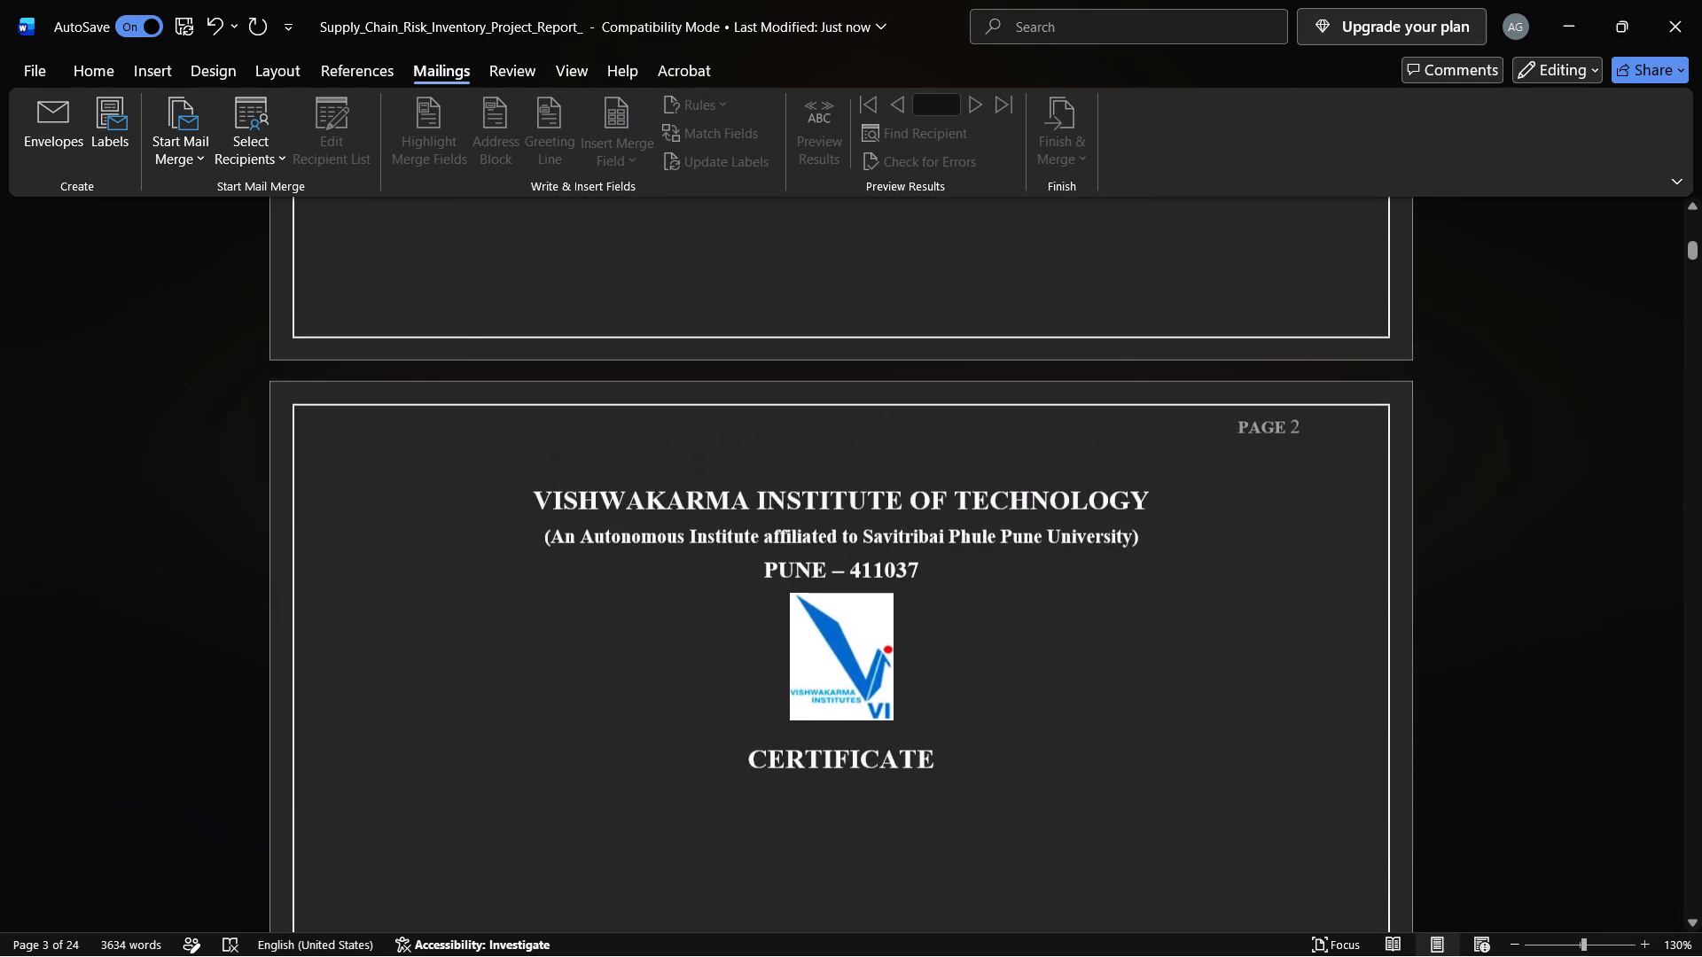
{"action": "scroll", "coordinate": [1249, 443], "scroll_direction": "down", "scroll_amount": 3, "text": "ctrl"}
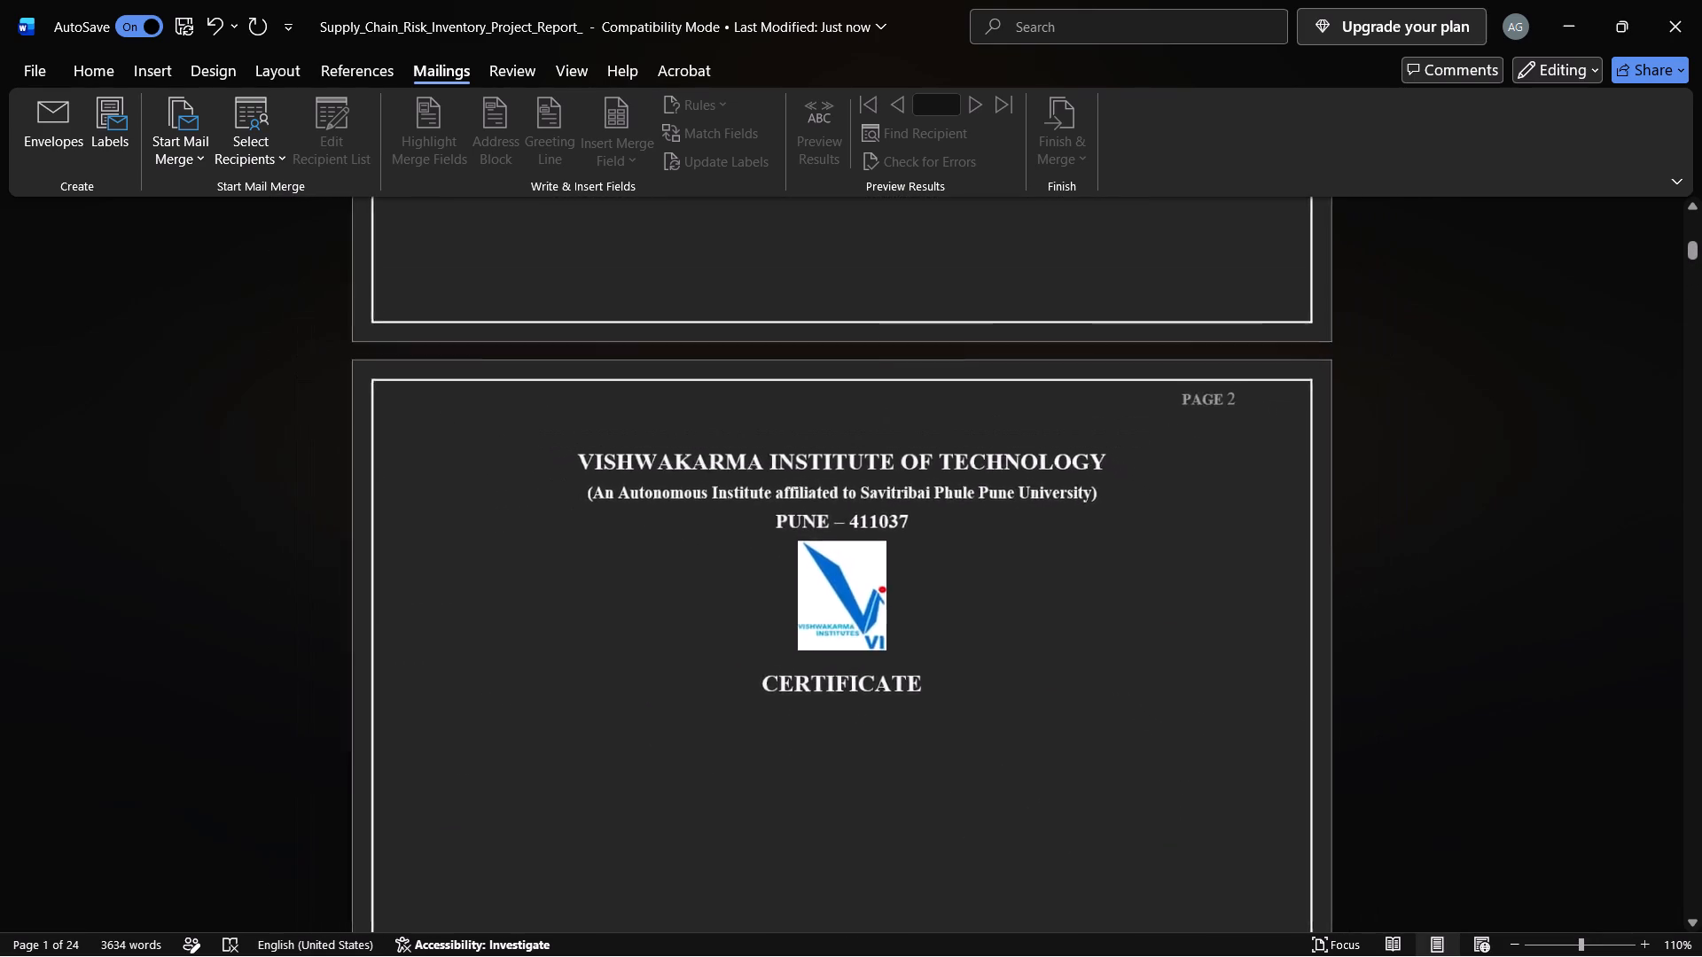
{"action": "scroll", "coordinate": [1249, 443], "scroll_direction": "down", "scroll_amount": 12, "text": "ctrl"}
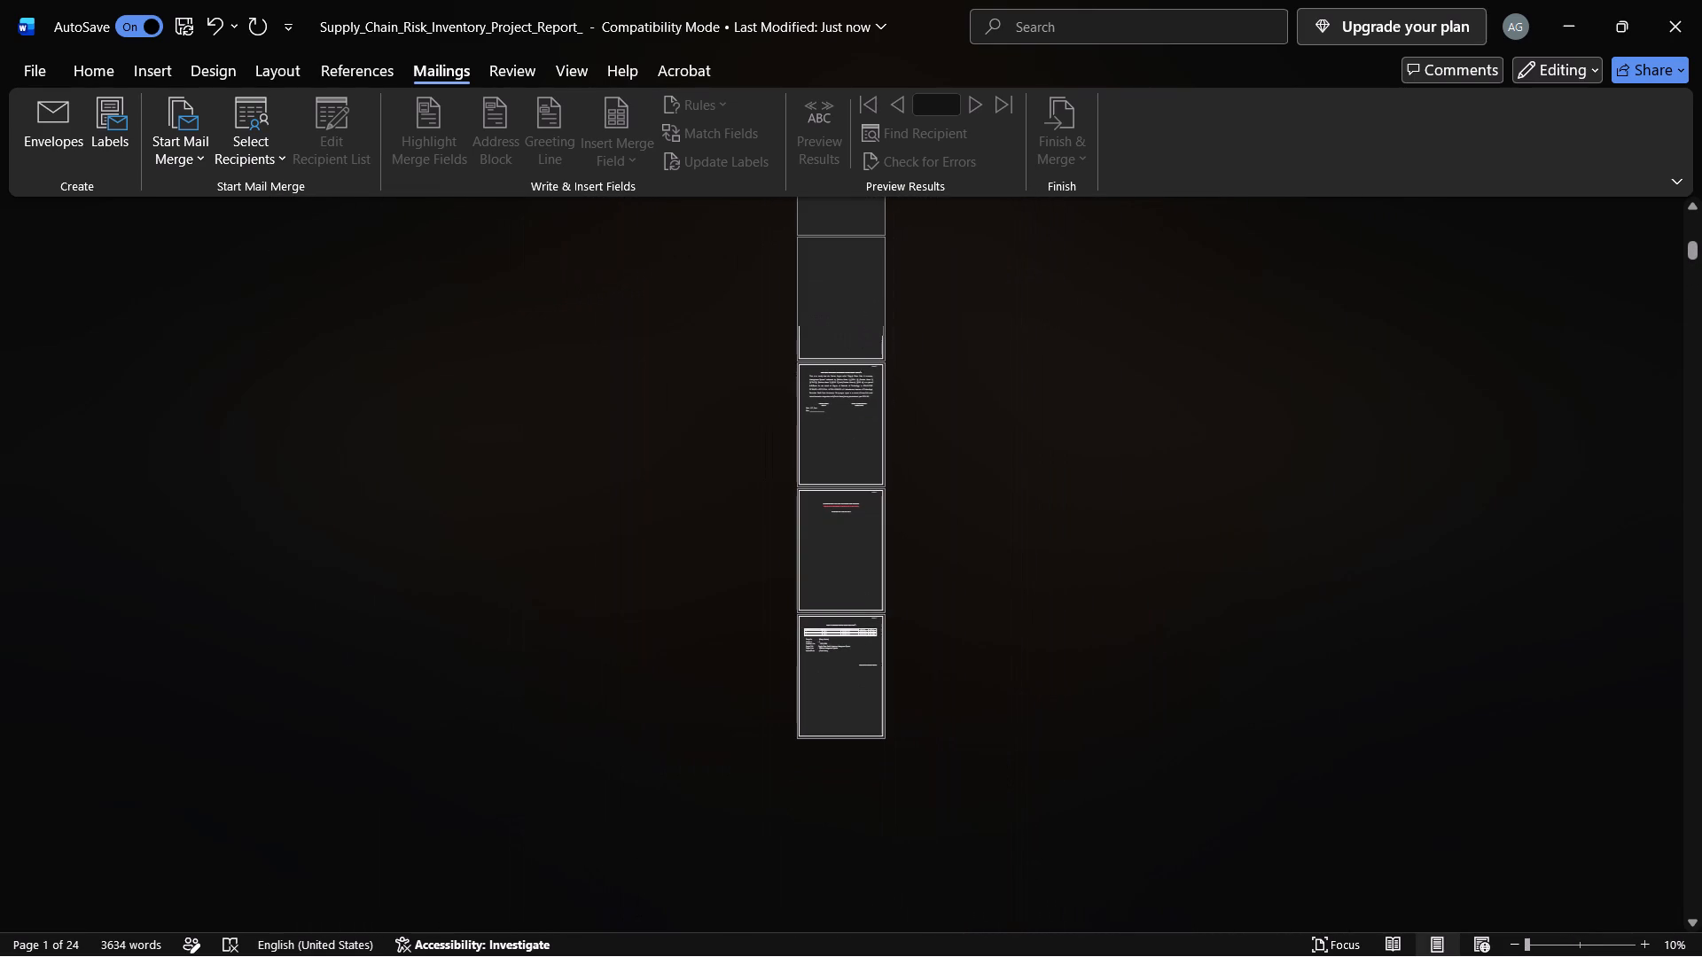
{"action": "scroll", "coordinate": [1249, 443], "scroll_direction": "down", "scroll_amount": 2, "text": "ctrl"}
{"action": "scroll", "coordinate": [1249, 442], "scroll_direction": "up", "scroll_amount": 3, "text": "ctrl"}
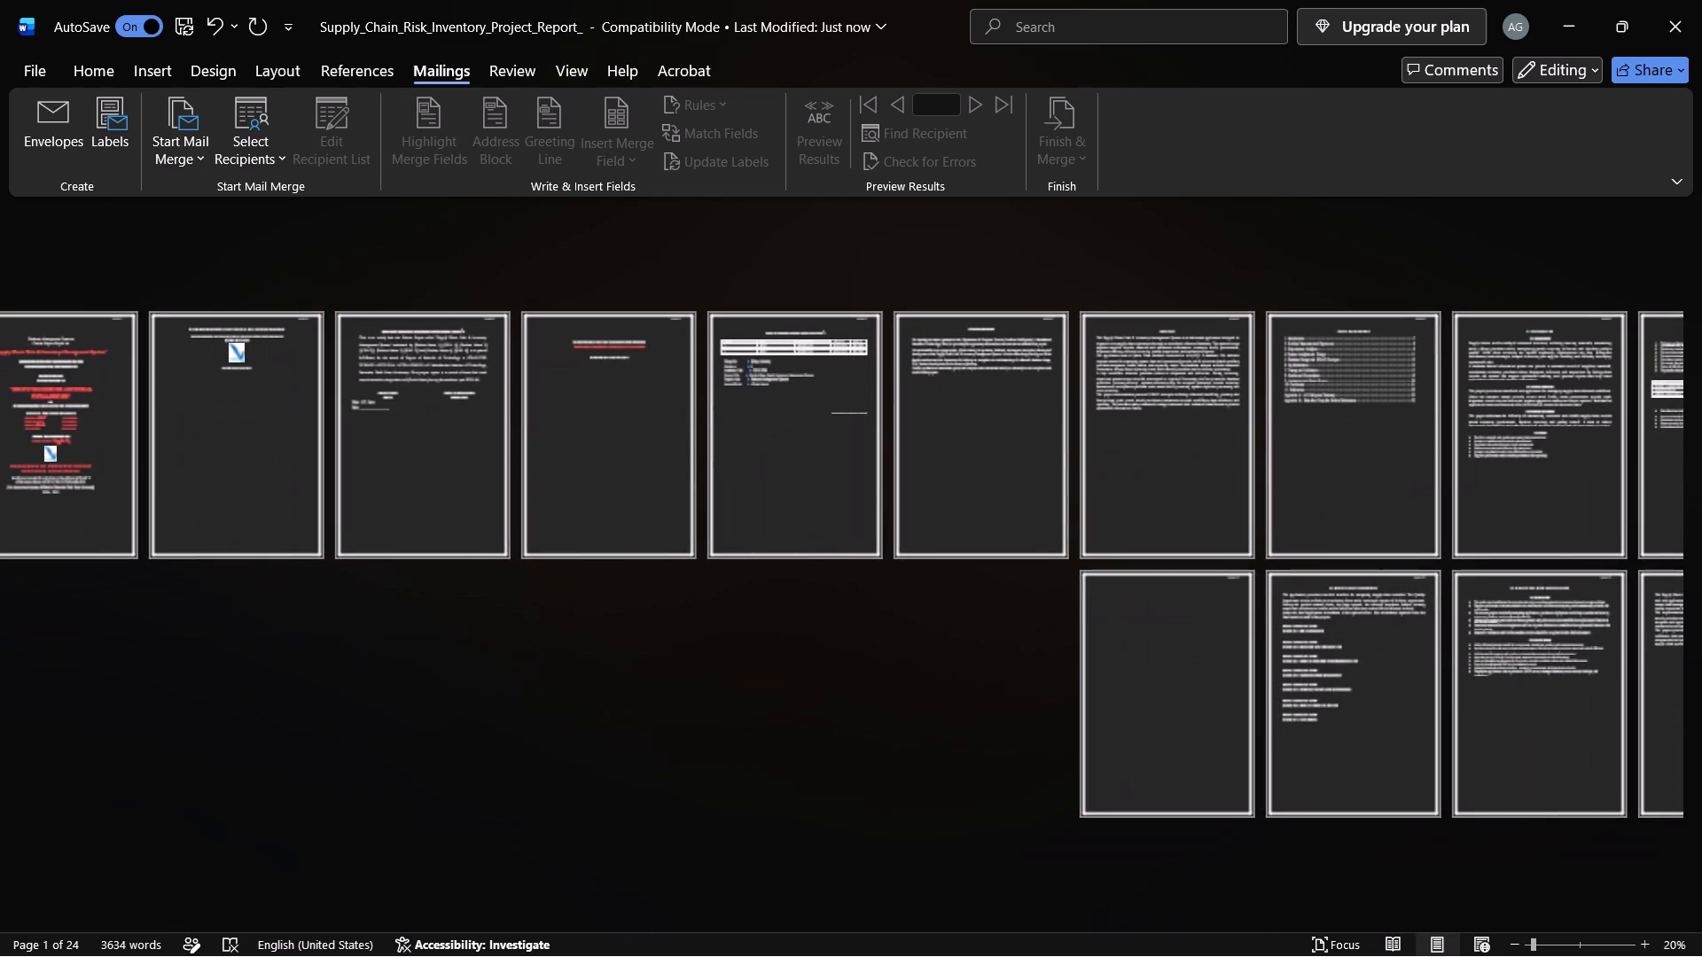
{"action": "scroll", "coordinate": [1249, 442], "scroll_direction": "up", "scroll_amount": 1, "text": "ctrl"}
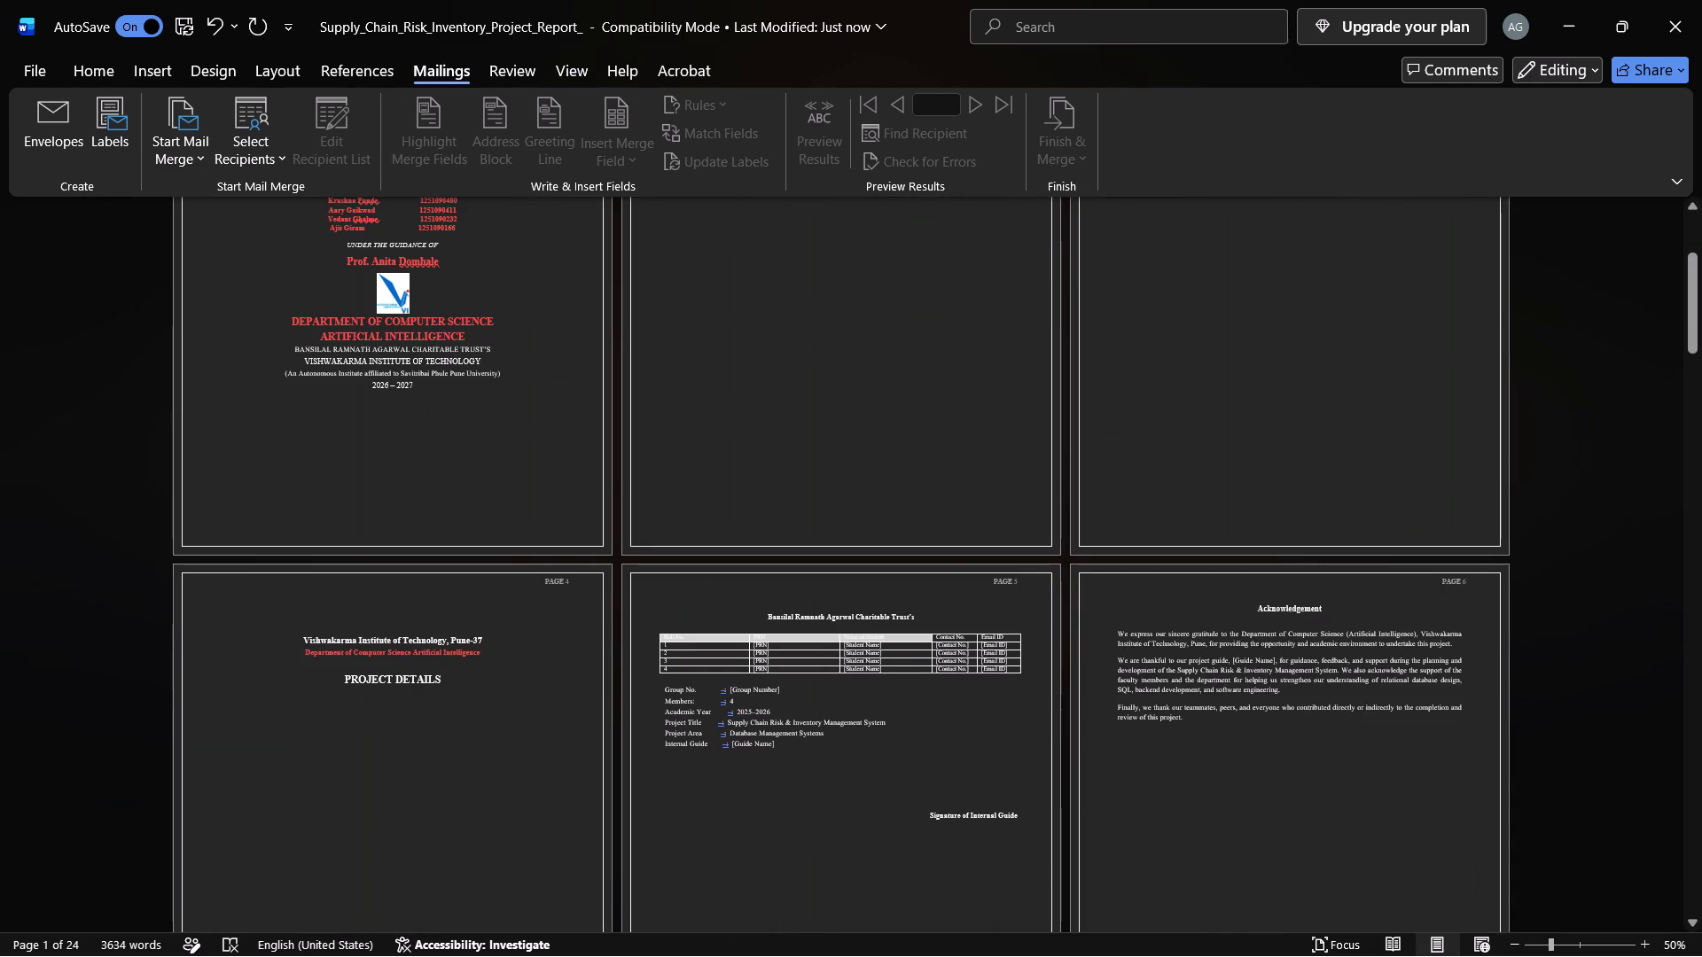
{"action": "left_click_drag", "start_coordinate": [1561, 479], "coordinate": [1563, 604]}
{"action": "left_click", "coordinate": [1160, 459]}
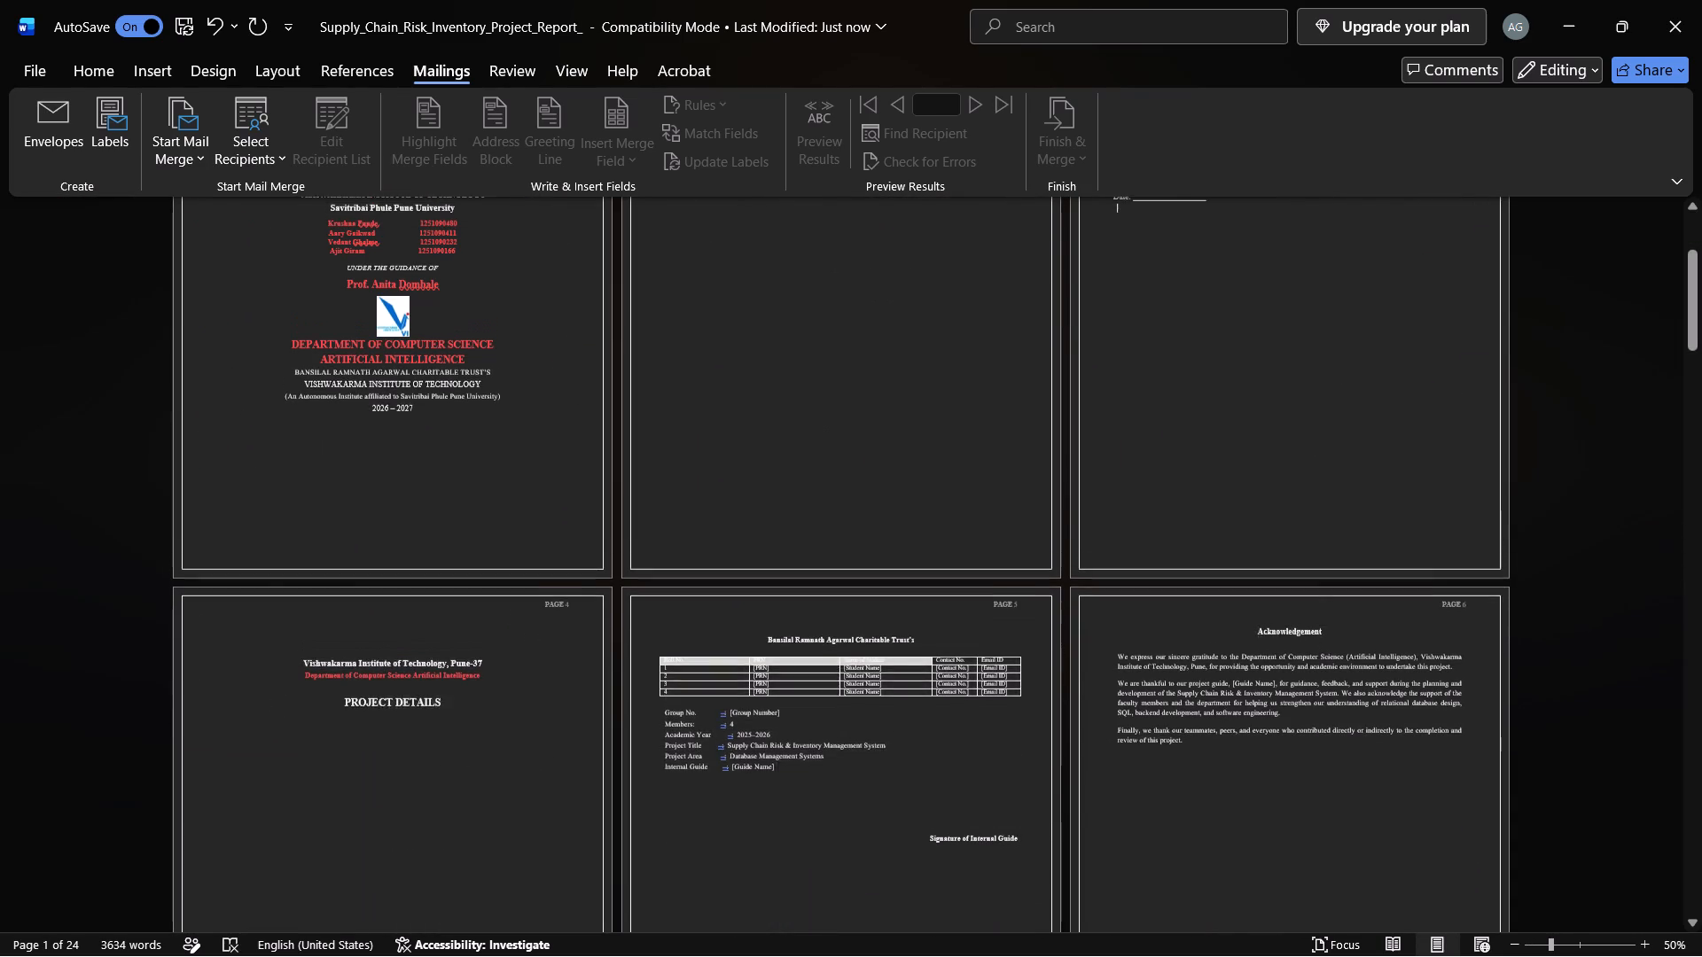
{"action": "scroll", "coordinate": [1096, 554], "scroll_direction": "up", "scroll_amount": 13}
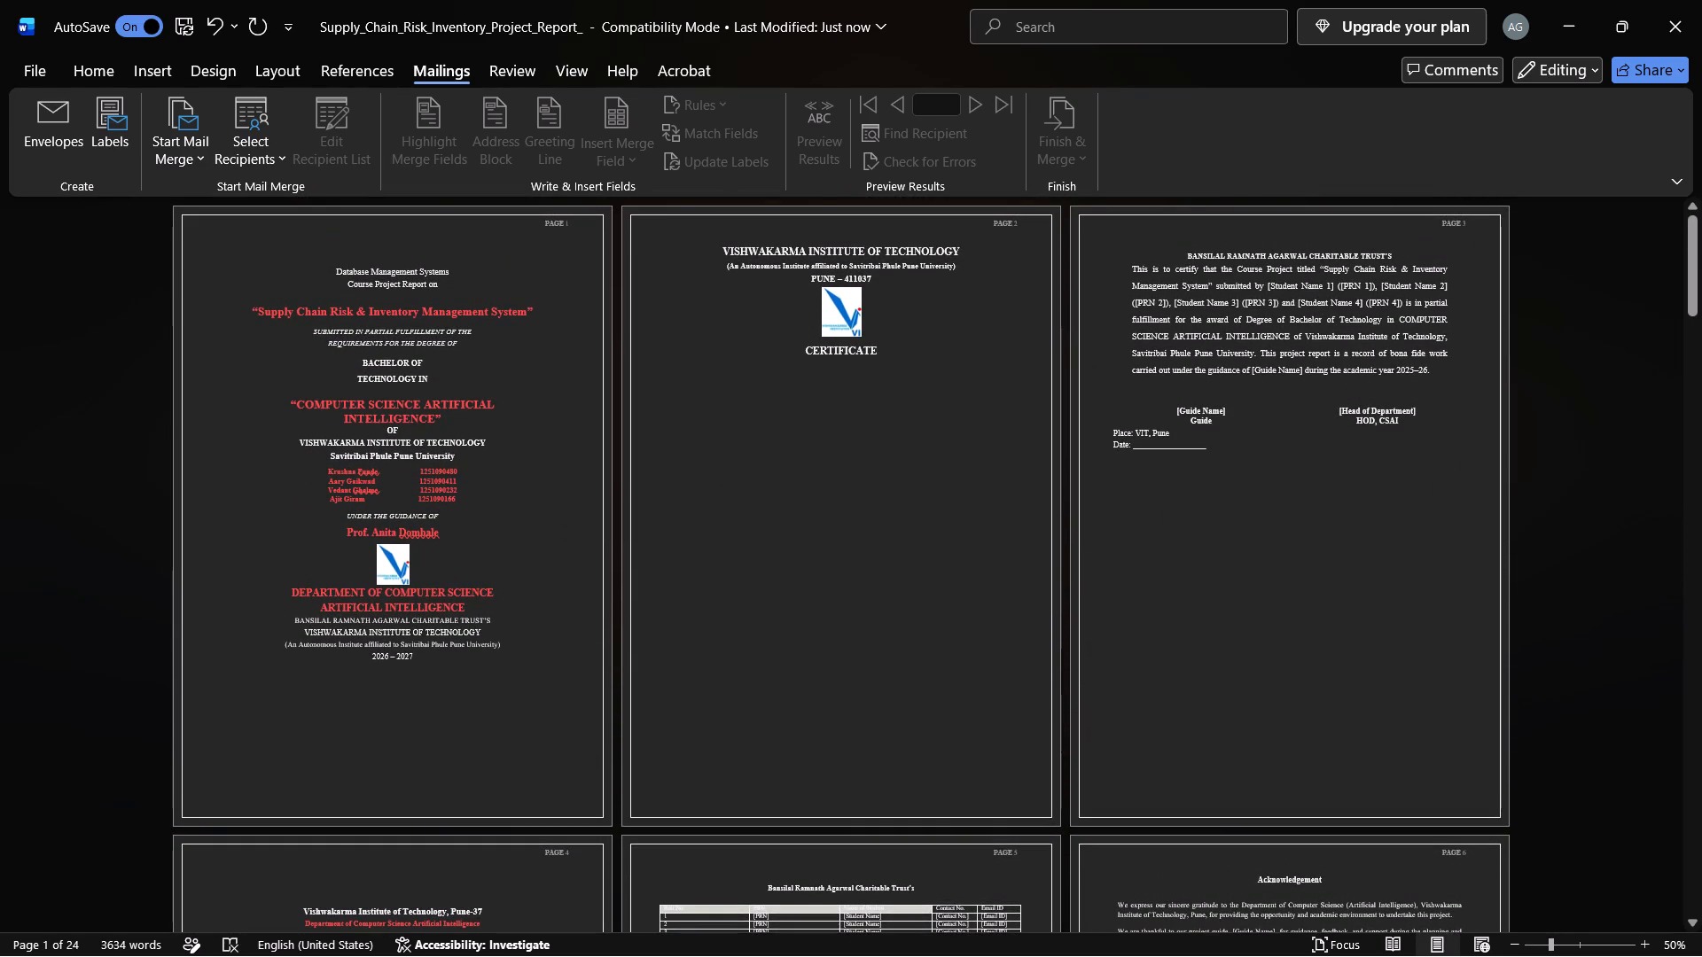
{"action": "scroll", "coordinate": [1096, 550], "scroll_direction": "up", "scroll_amount": 4}
{"action": "key", "text": "Print"}
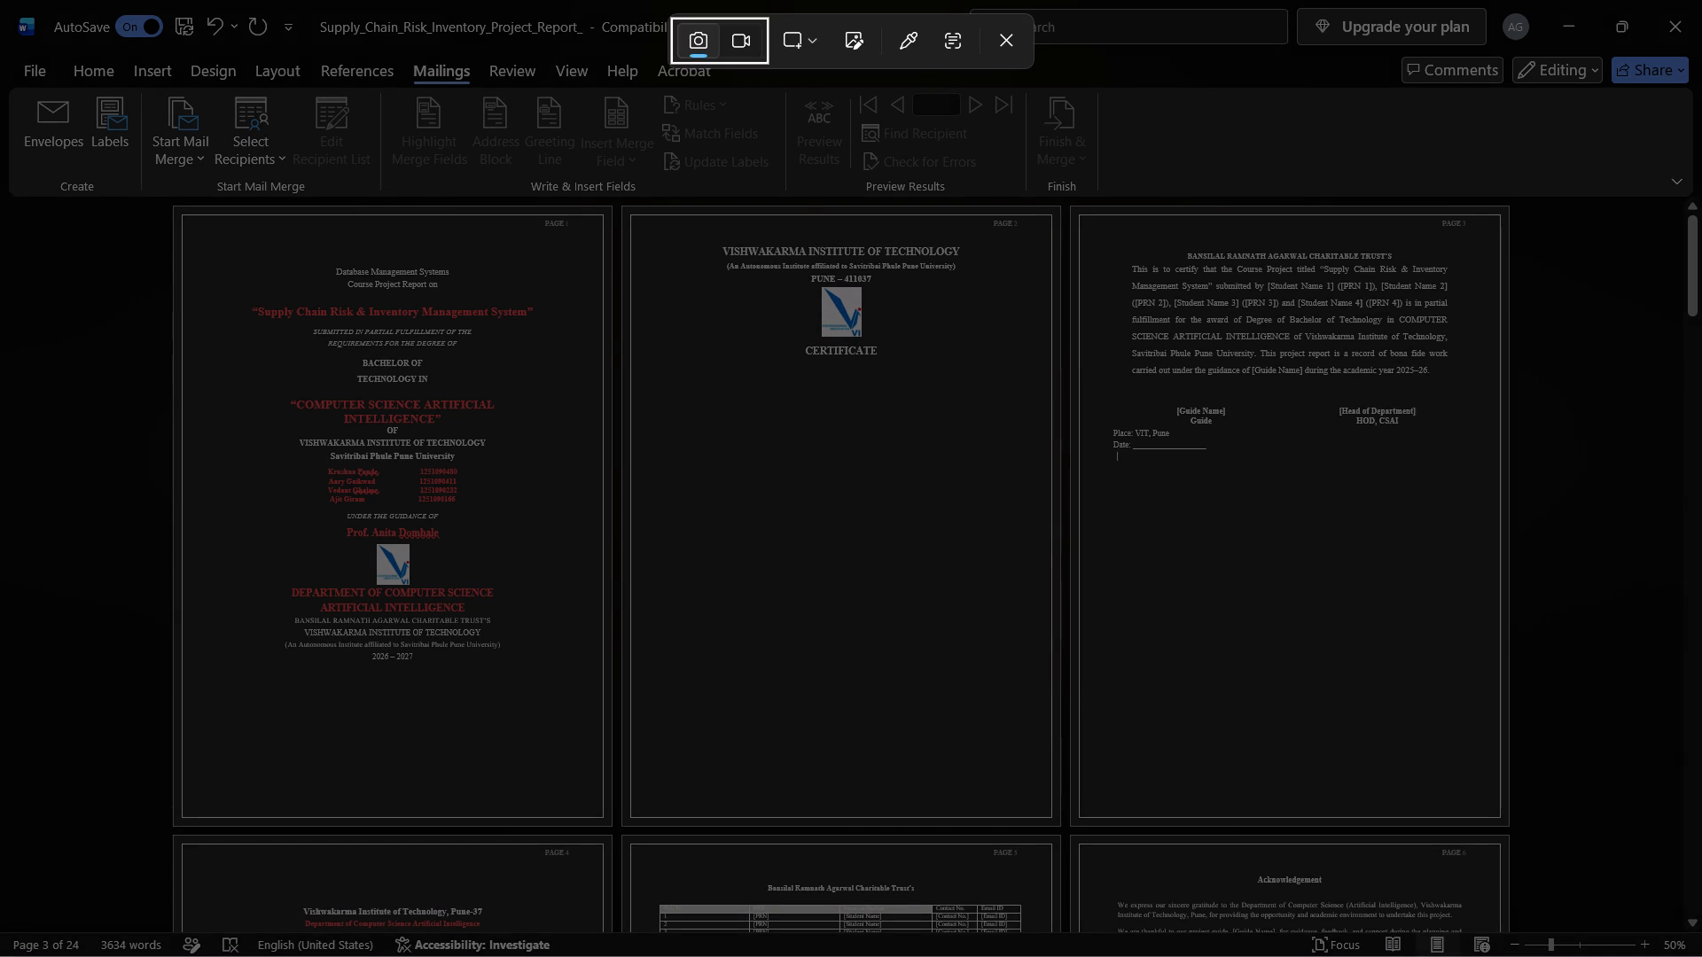
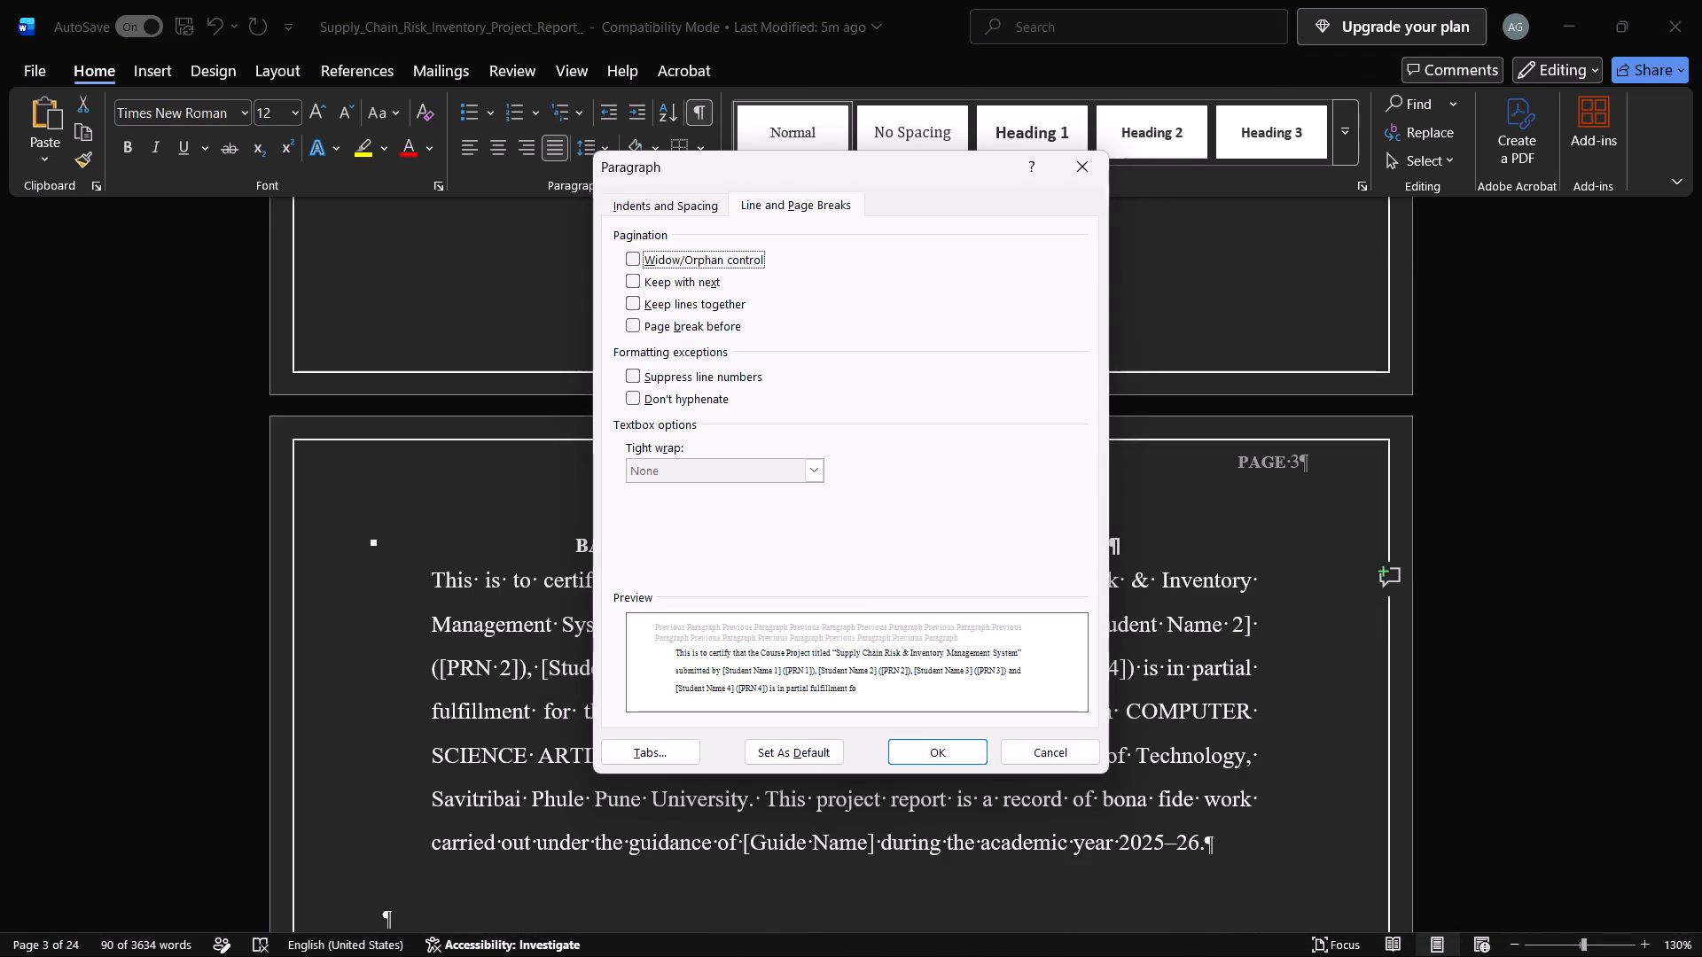
{"action": "left_click", "coordinate": [946, 753]}
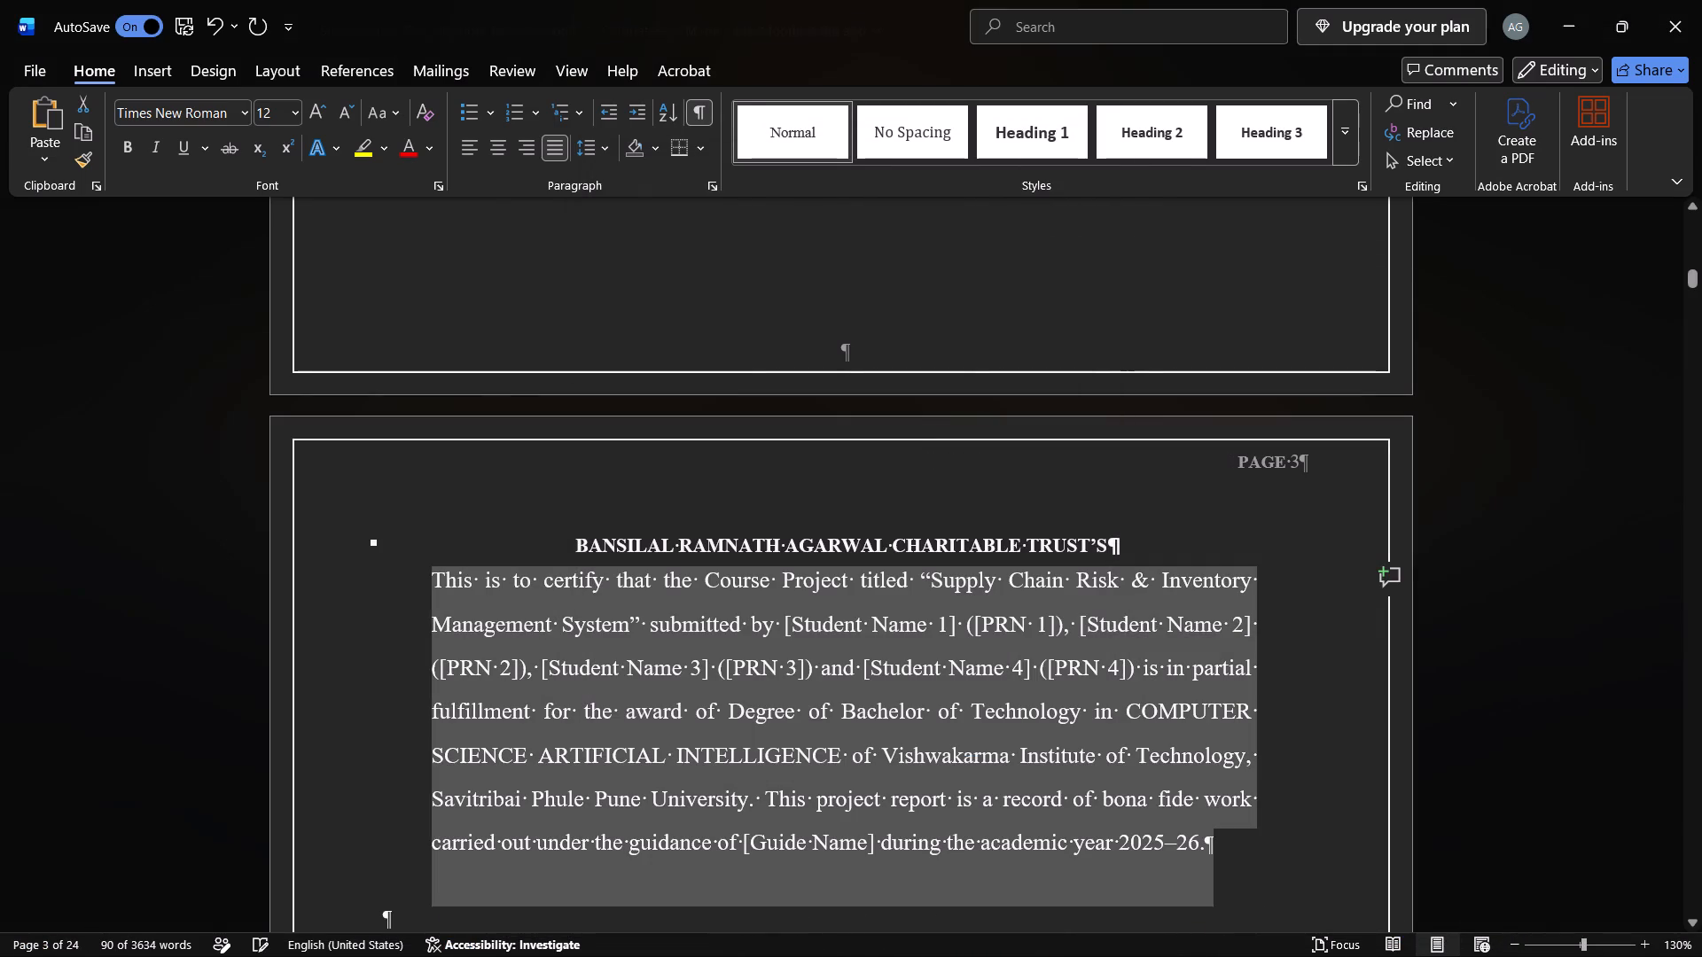
Replace the paragraph break after the CERTIFICATE heading on page 2 with a fresh one to bring the trust's line and certificate text onto that page.
{"action": "scroll", "coordinate": [927, 604], "scroll_direction": "up", "scroll_amount": 6}
{"action": "left_click", "coordinate": [855, 738]}
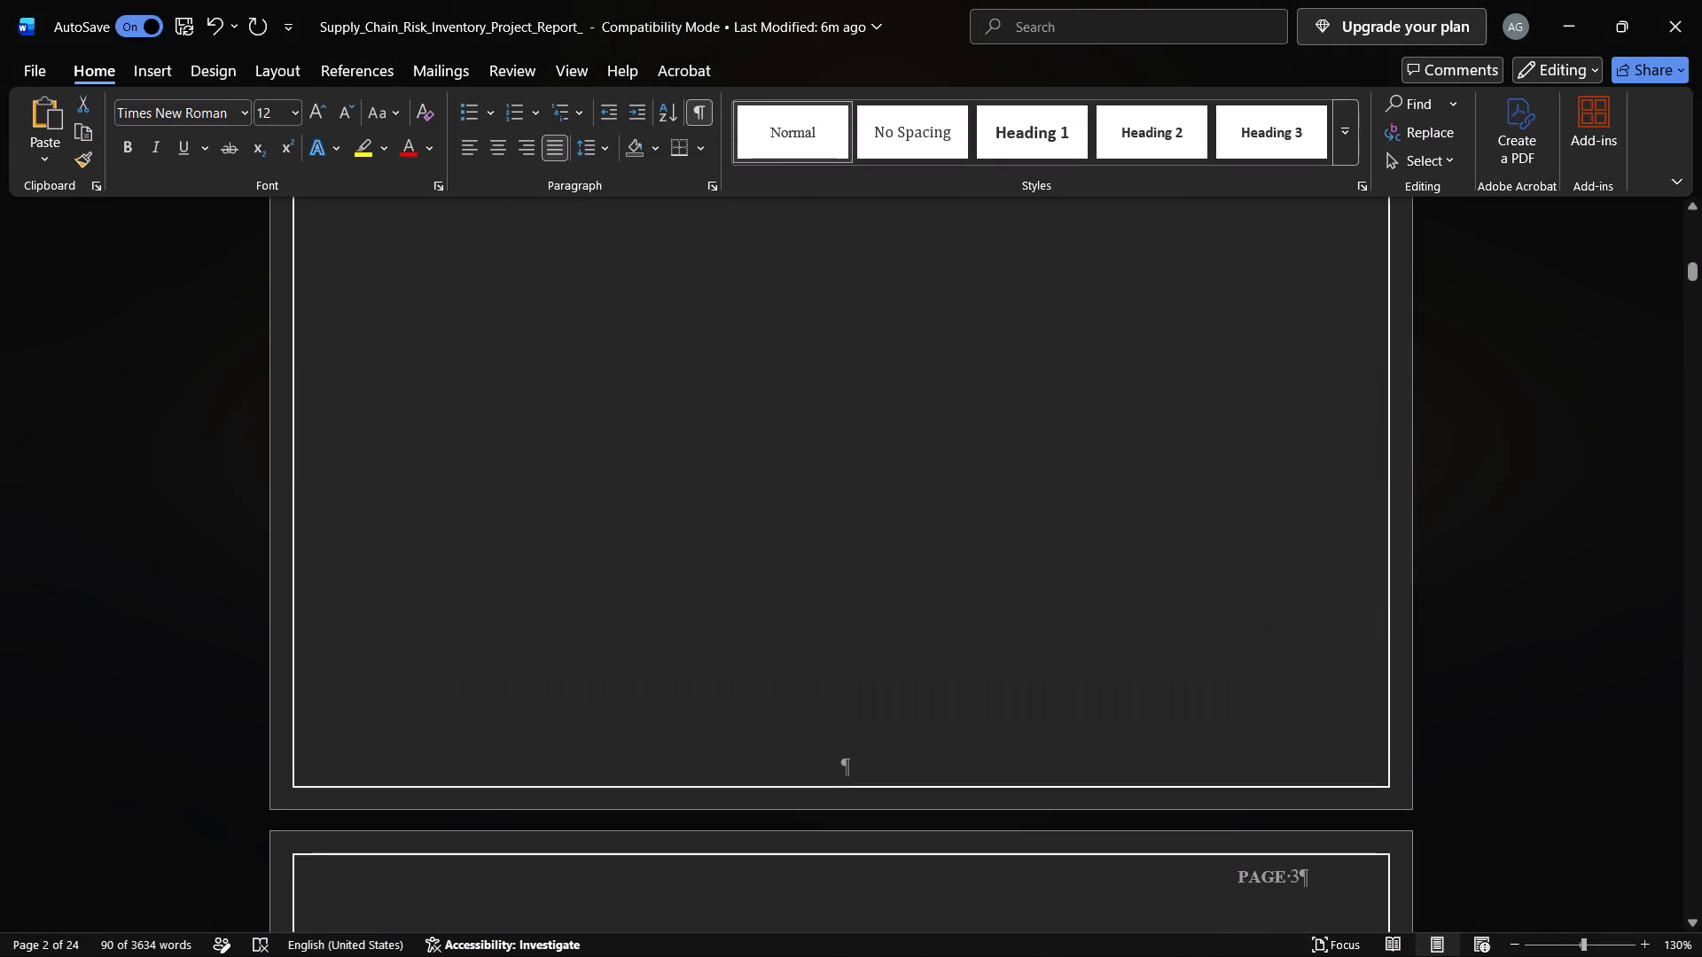
{"action": "left_click", "coordinate": [855, 738]}
{"action": "scroll", "coordinate": [847, 700], "scroll_direction": "up", "scroll_amount": 7}
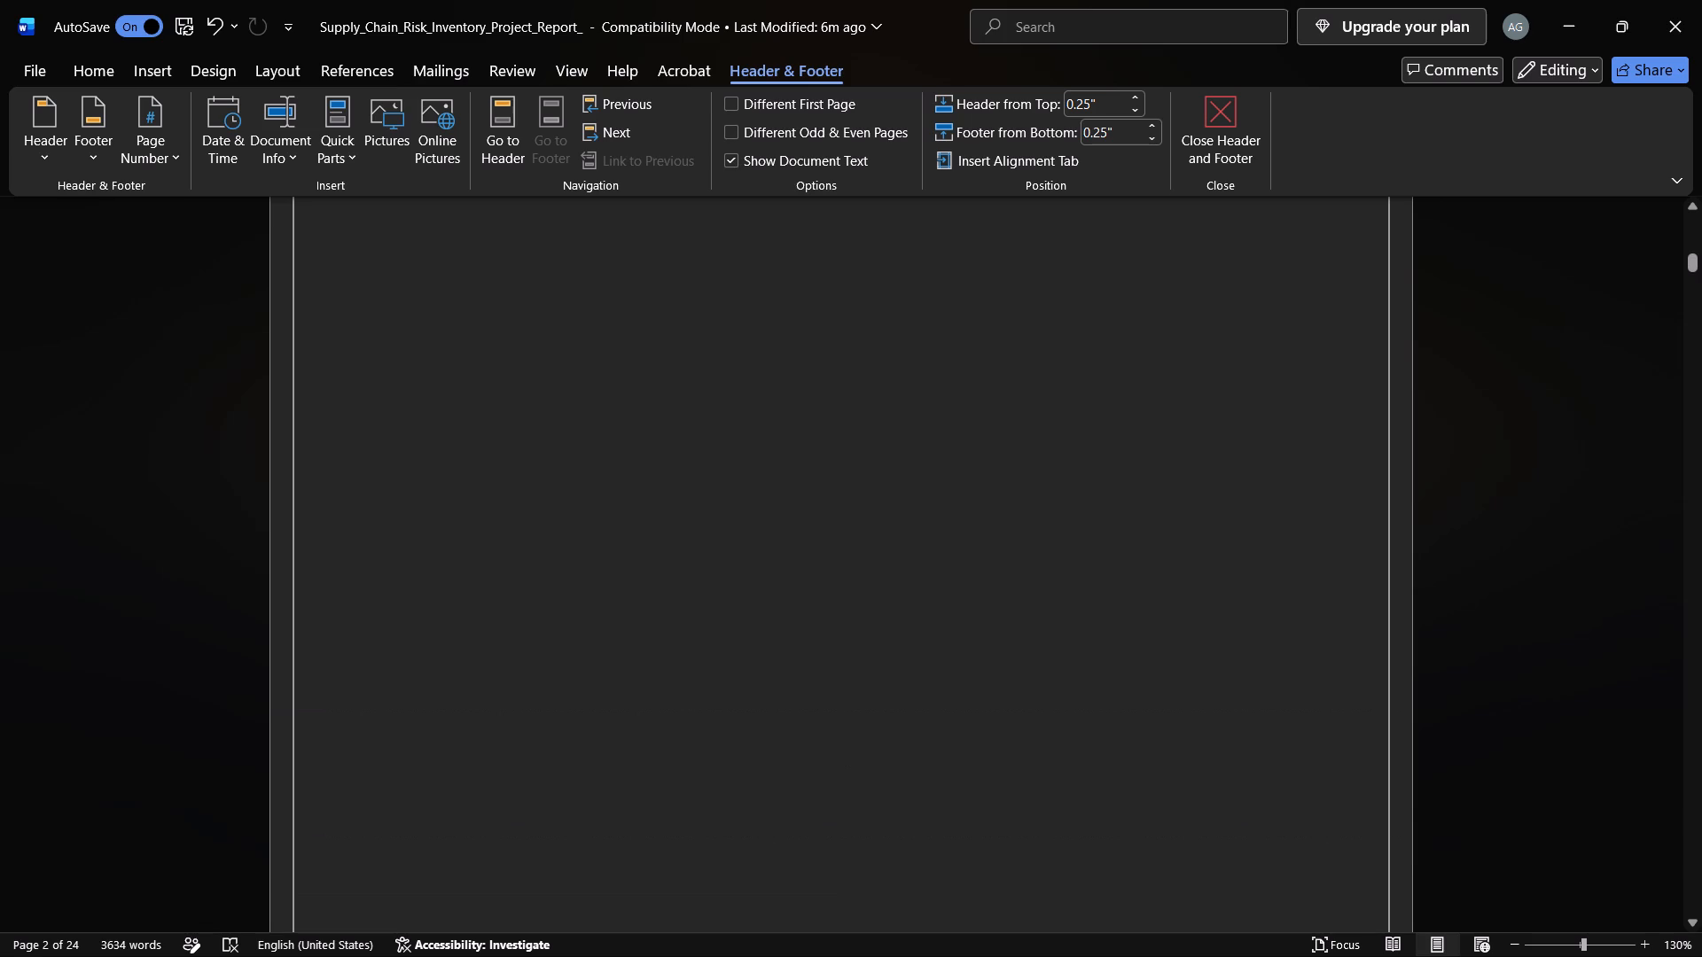
{"action": "scroll", "coordinate": [847, 700], "scroll_direction": "down", "scroll_amount": 1}
{"action": "scroll", "coordinate": [847, 700], "scroll_direction": "up", "scroll_amount": 8}
{"action": "left_click", "coordinate": [885, 632]}
{"action": "triple_click", "coordinate": [898, 586]}
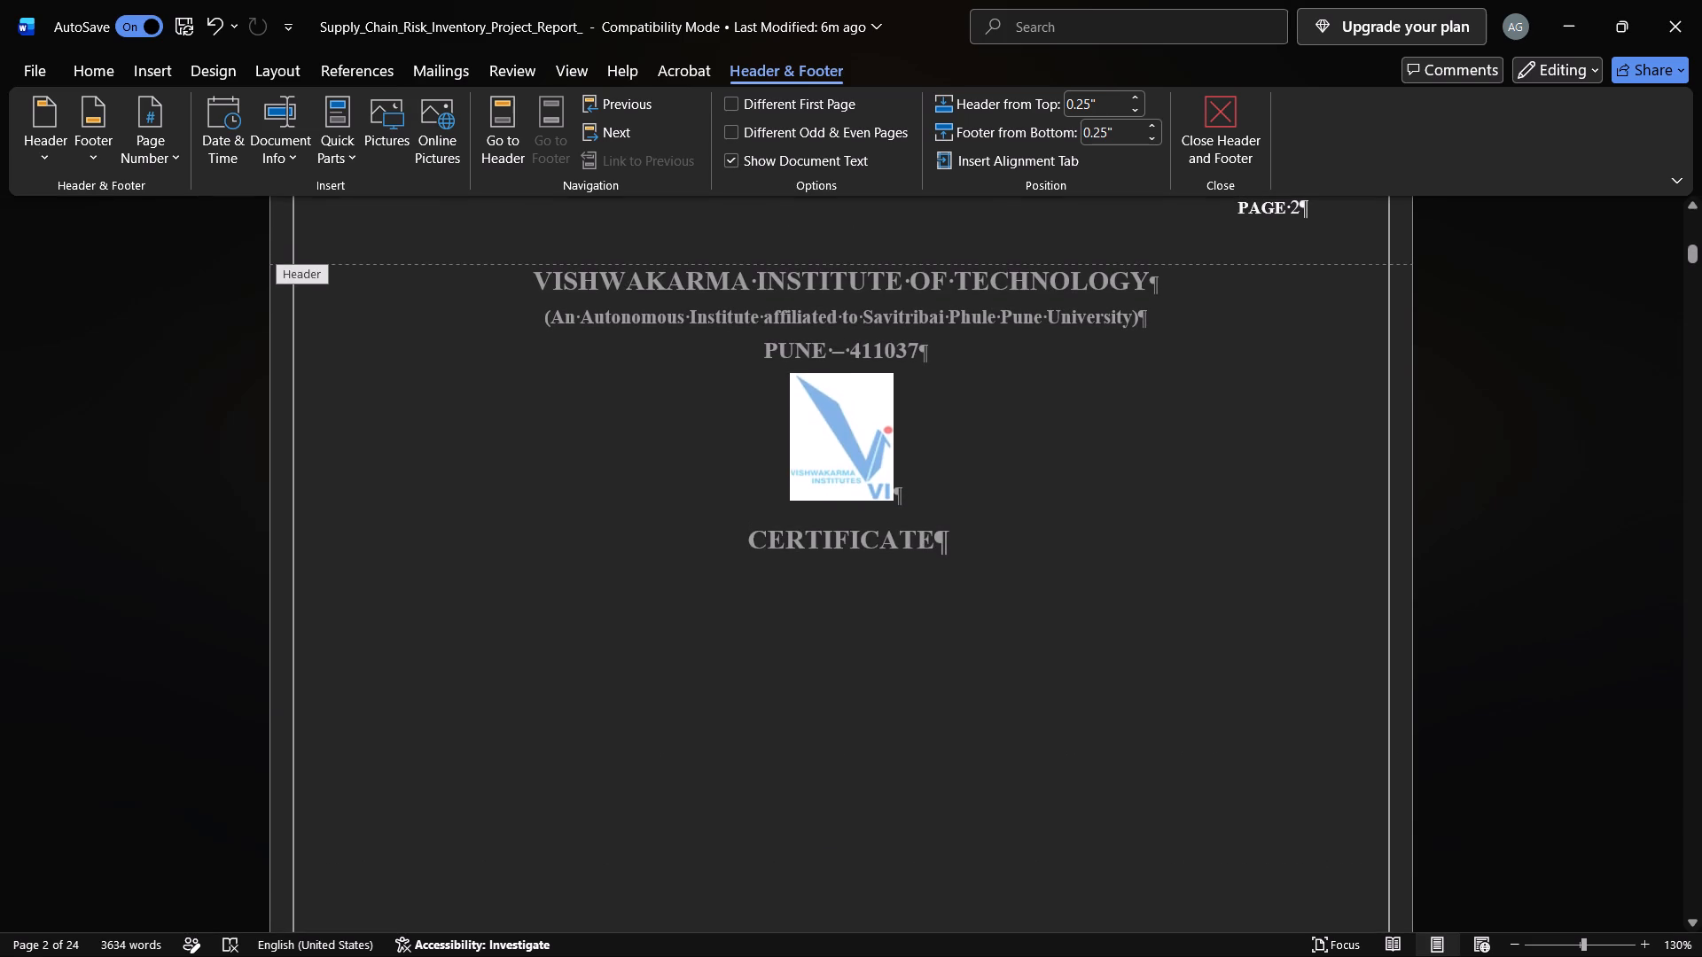
{"action": "left_click", "coordinate": [893, 619]}
{"action": "left_click", "coordinate": [976, 550]}
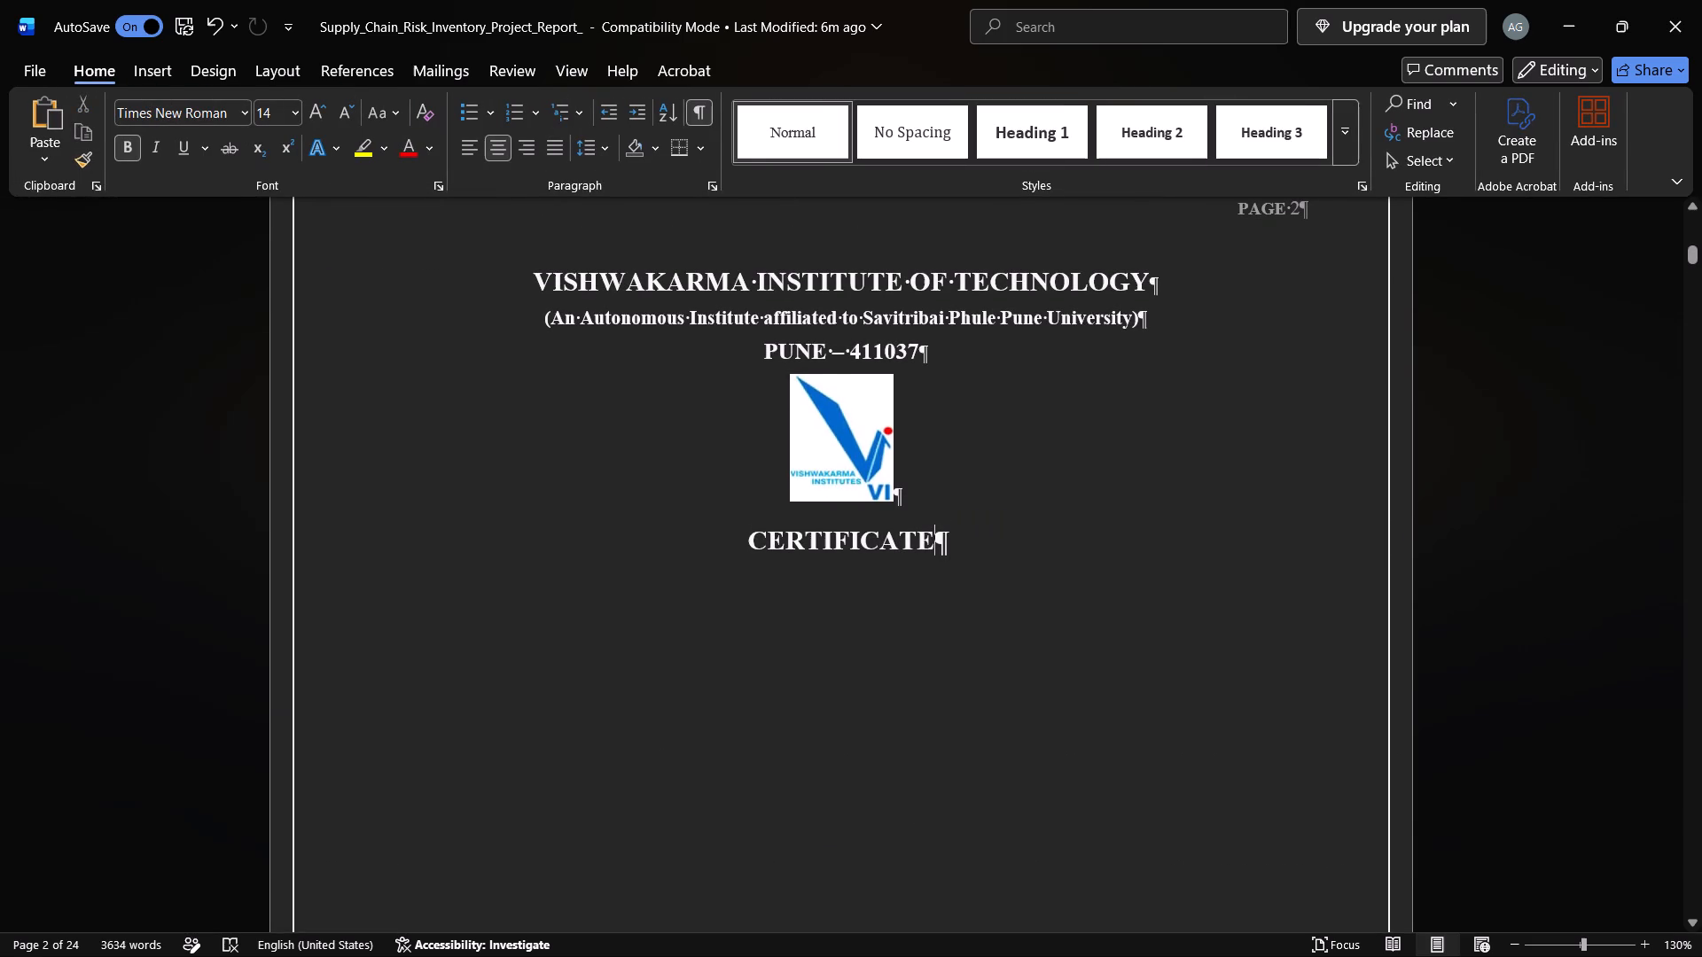
{"action": "left_click", "coordinate": [976, 551]}
{"action": "left_click", "coordinate": [977, 550]}
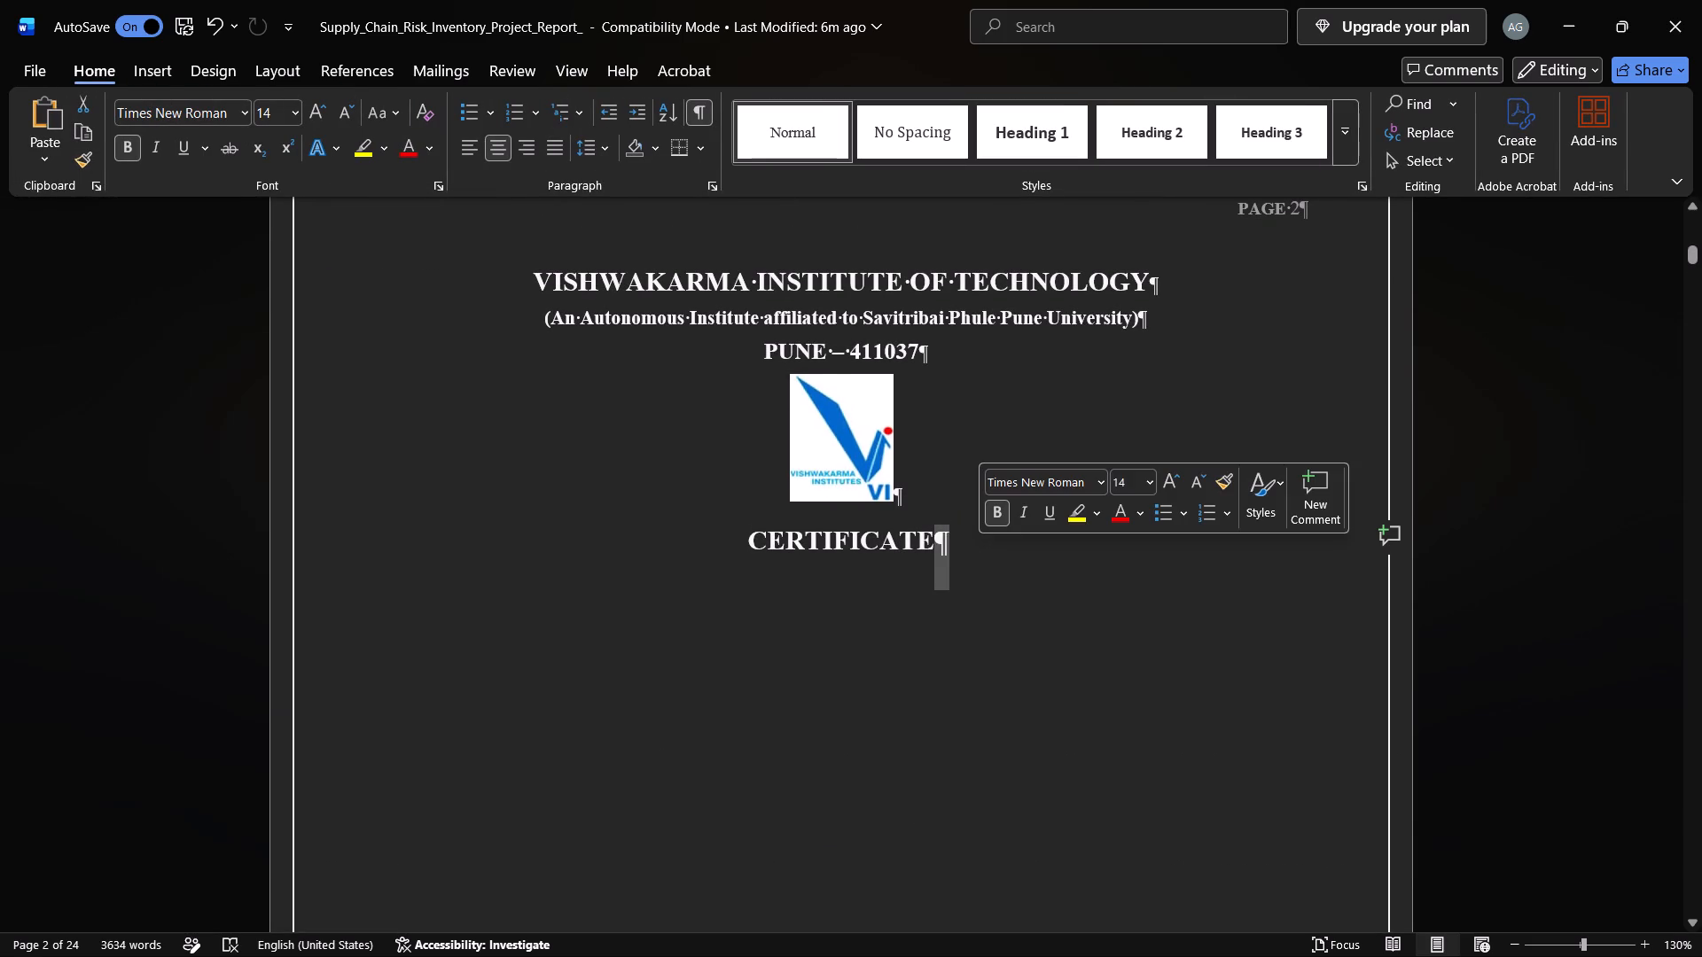
{"action": "key", "text": "BackSpace"}
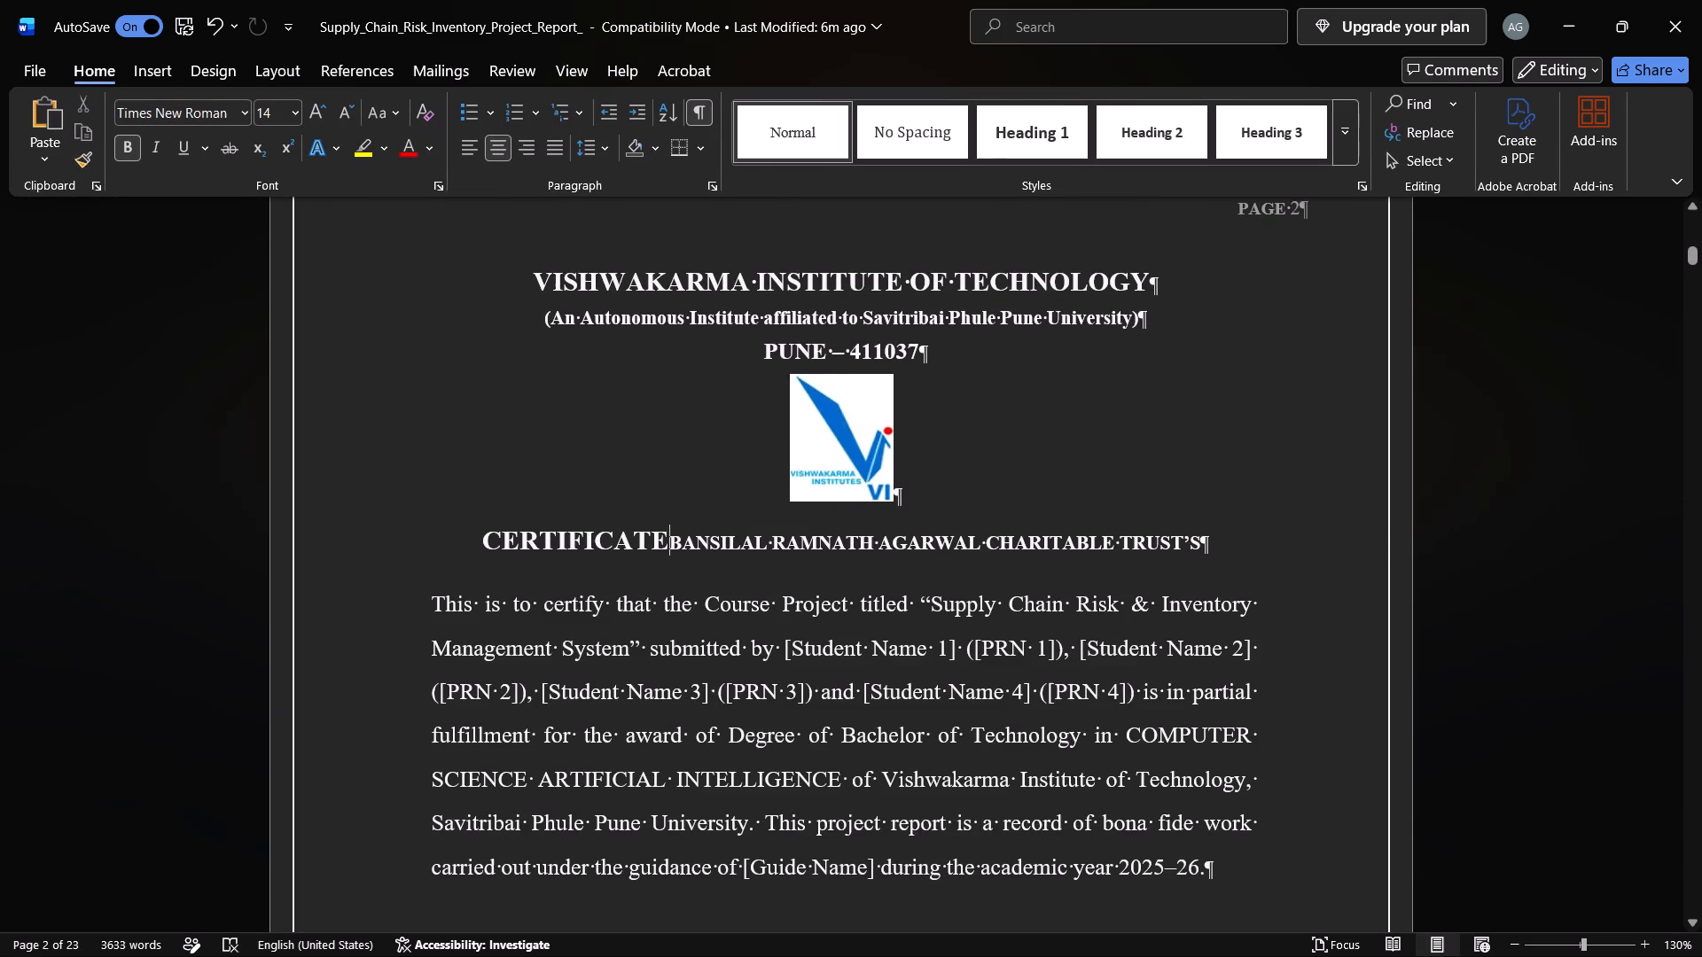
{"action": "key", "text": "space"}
{"action": "key", "text": "BackSpace"}
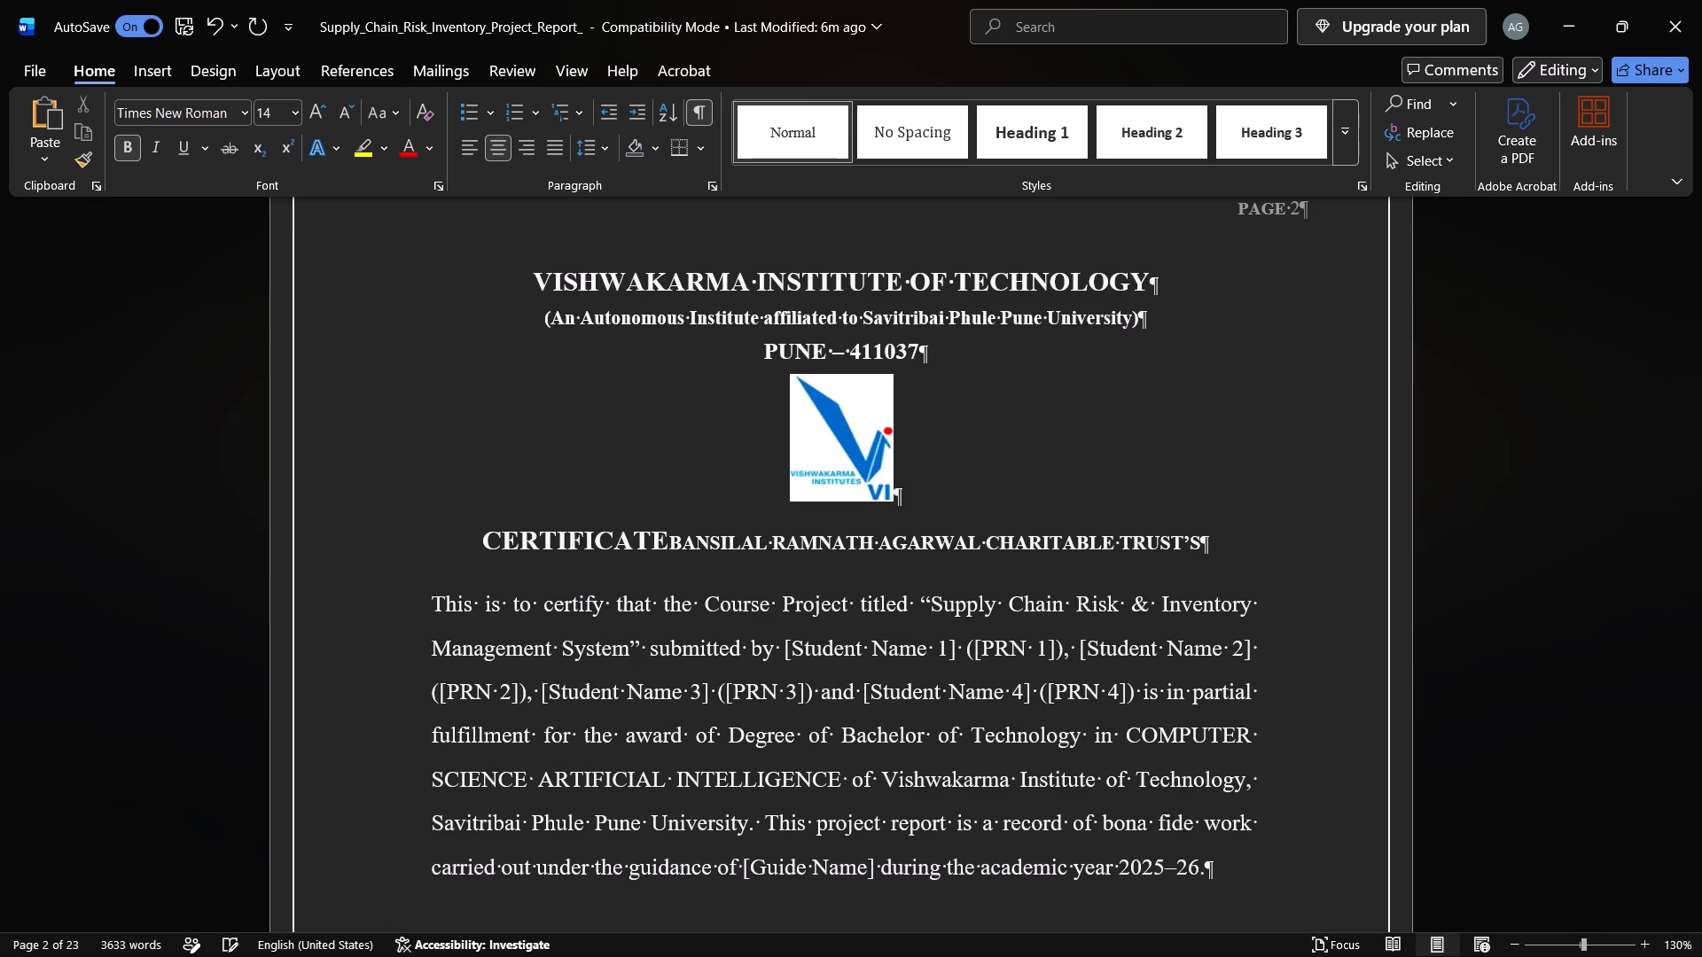
{"action": "key", "text": "Return"}
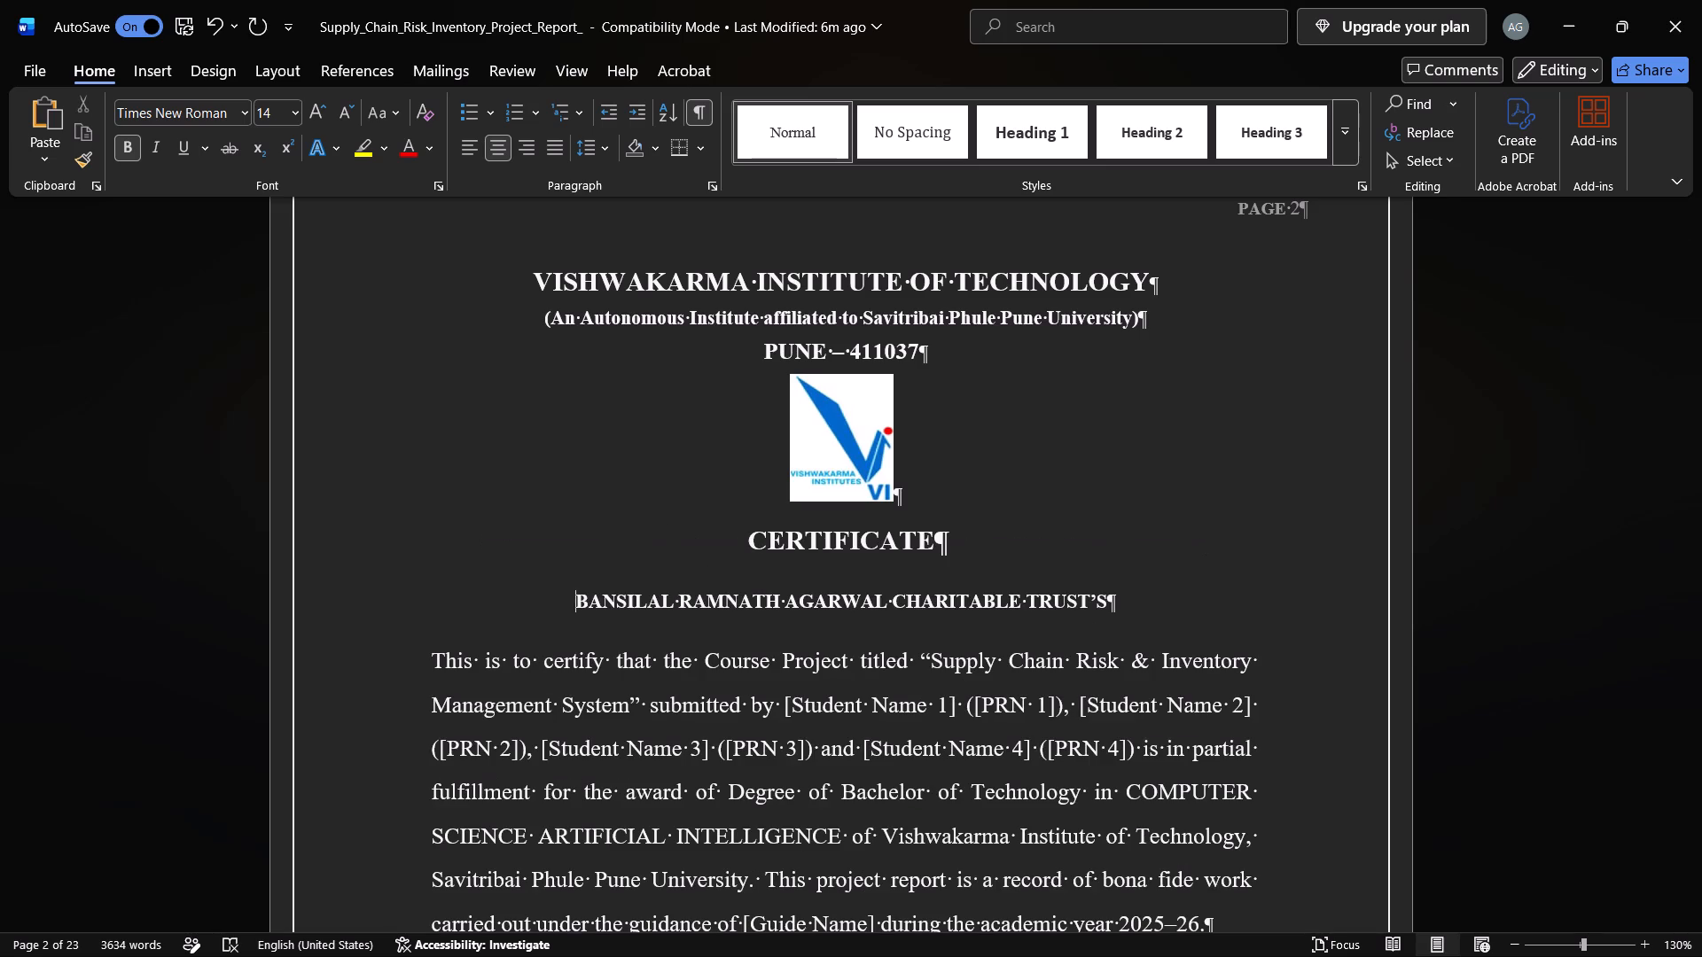
Hide the formatting marks in the report.
{"action": "scroll", "coordinate": [978, 544], "scroll_direction": "down", "scroll_amount": 4}
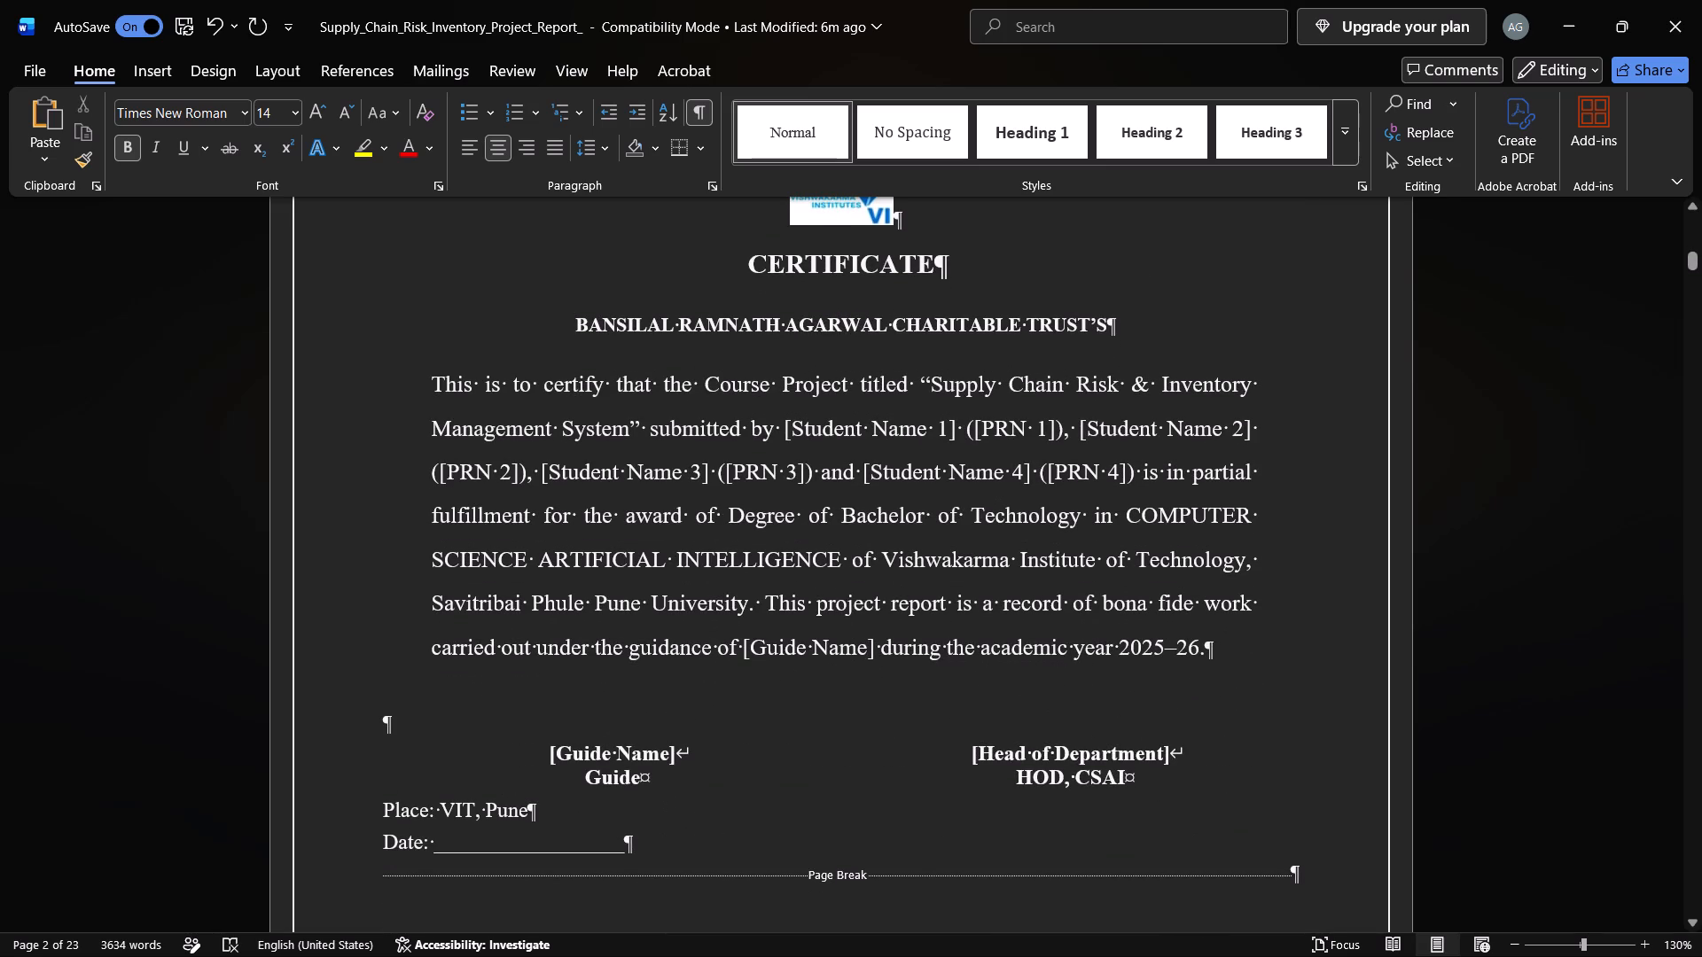
{"action": "left_click", "coordinate": [698, 107]}
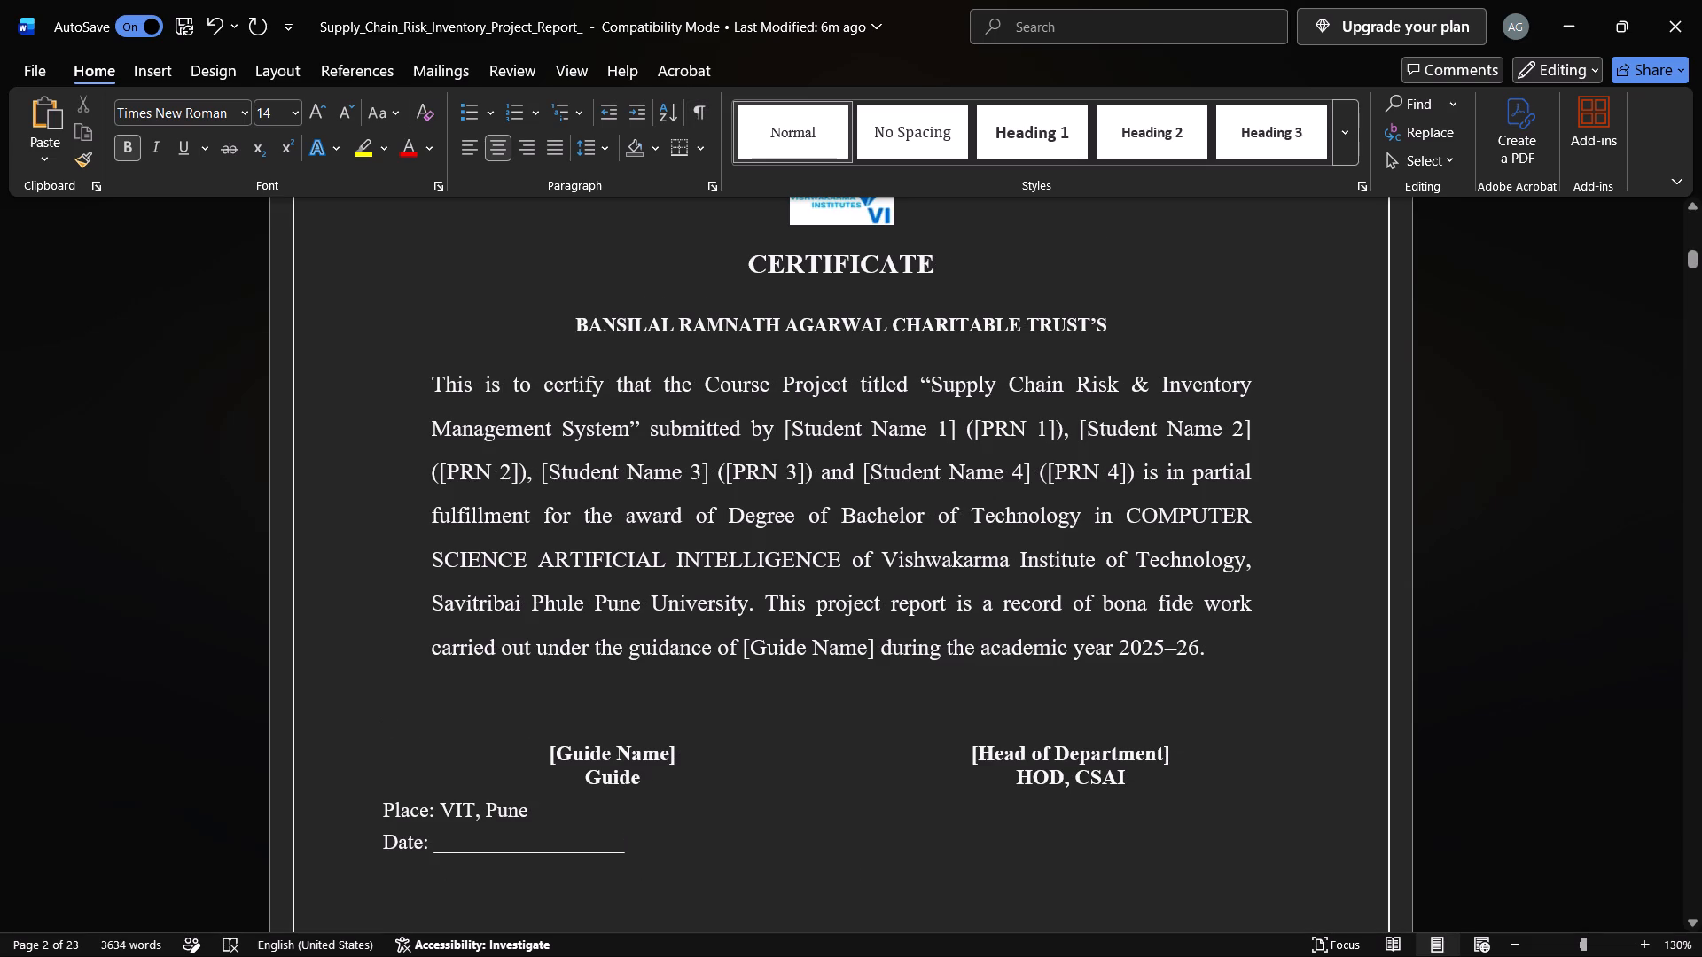
Compare the certificate page's layout with the certificate in the "oop report 101" PDF in Acrobat Reader.
{"action": "scroll", "coordinate": [1323, 549], "scroll_direction": "down", "scroll_amount": 6}
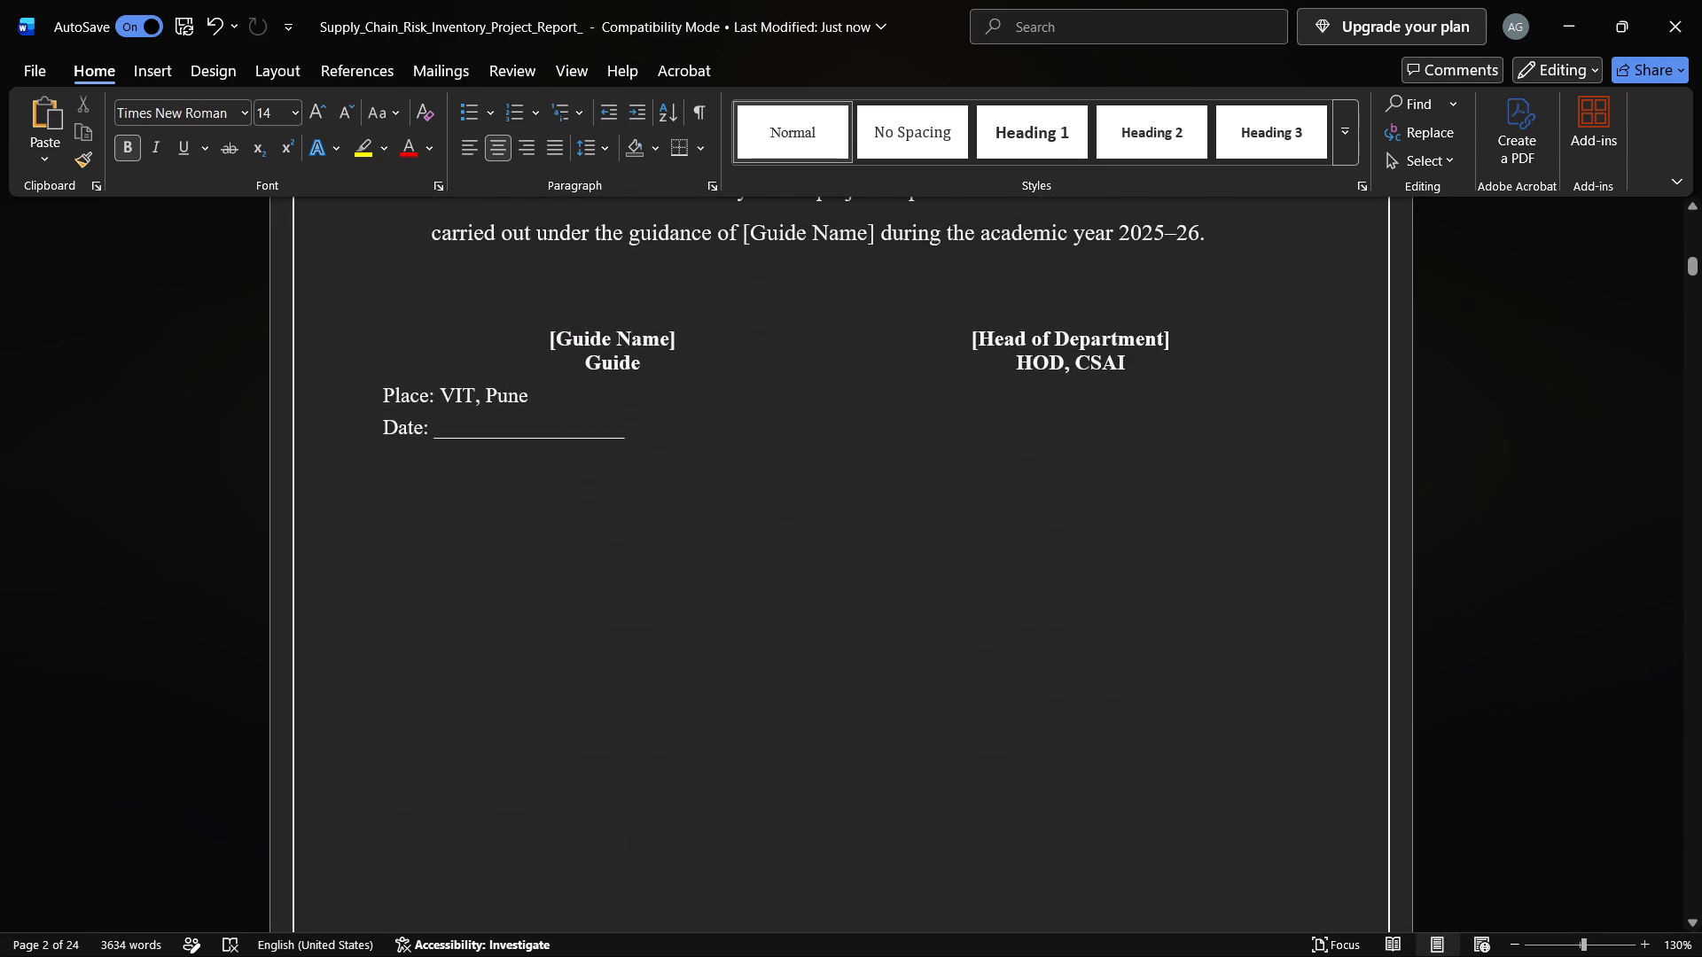
{"action": "scroll", "coordinate": [371, 430], "scroll_direction": "up", "scroll_amount": 1}
{"action": "scroll", "coordinate": [422, 520], "scroll_direction": "down", "scroll_amount": 1}
{"action": "left_click", "coordinate": [1192, 918]}
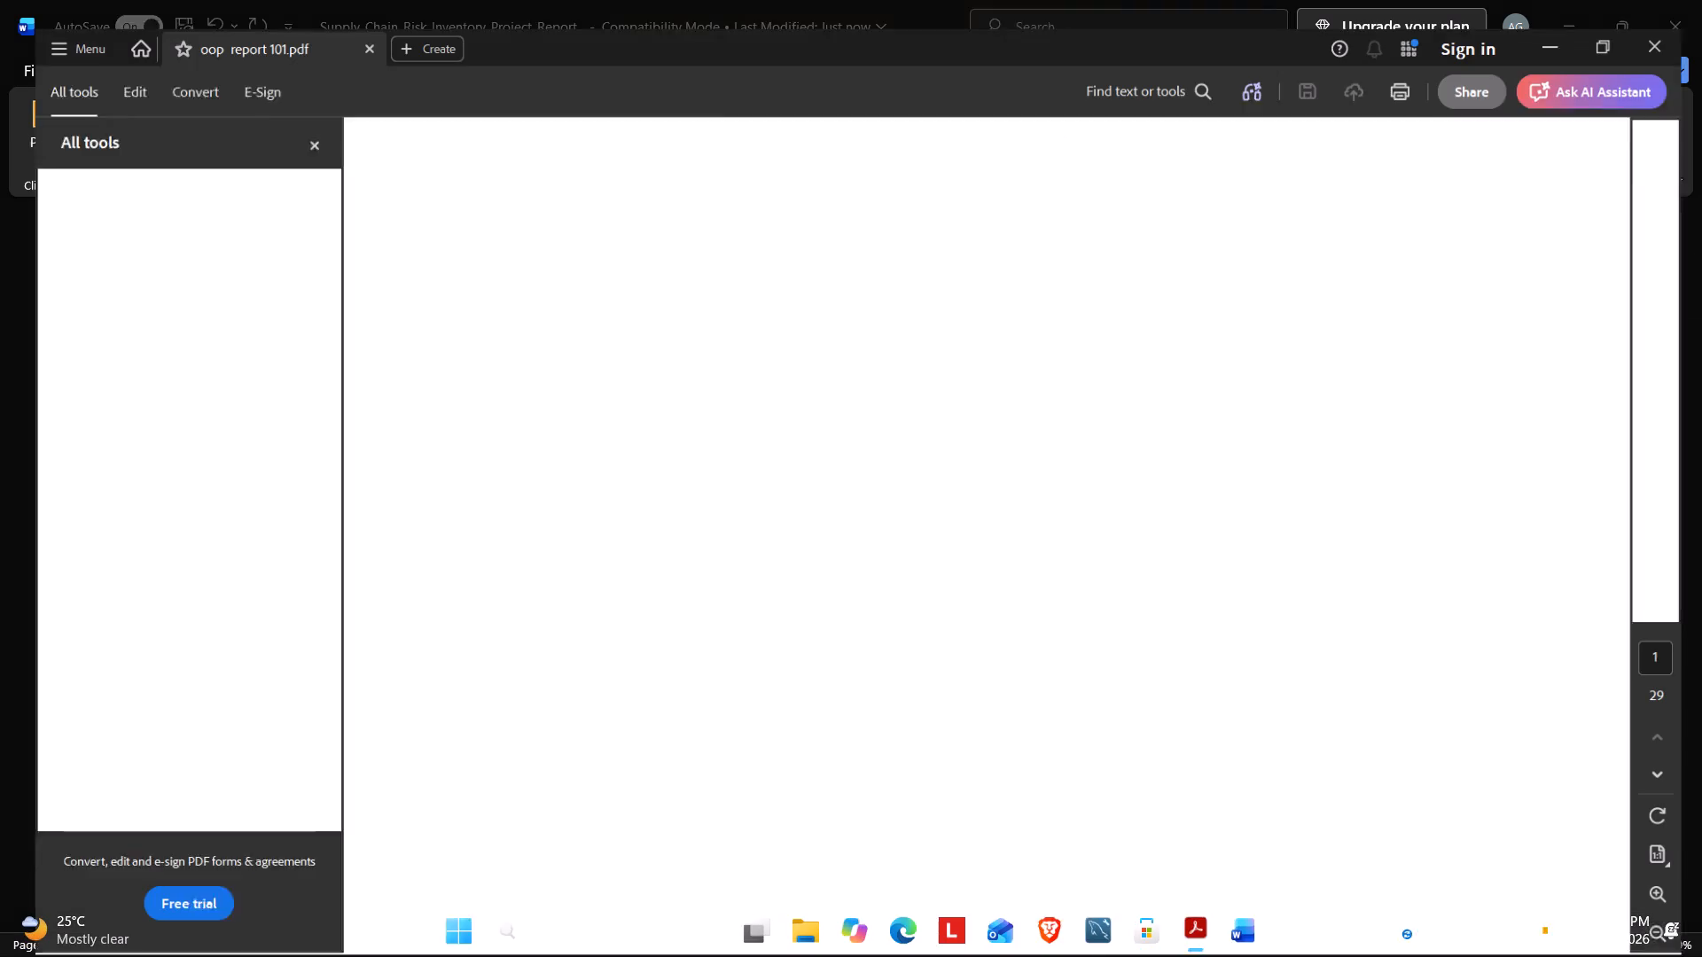
{"action": "scroll", "coordinate": [1051, 621], "scroll_direction": "down", "scroll_amount": 18}
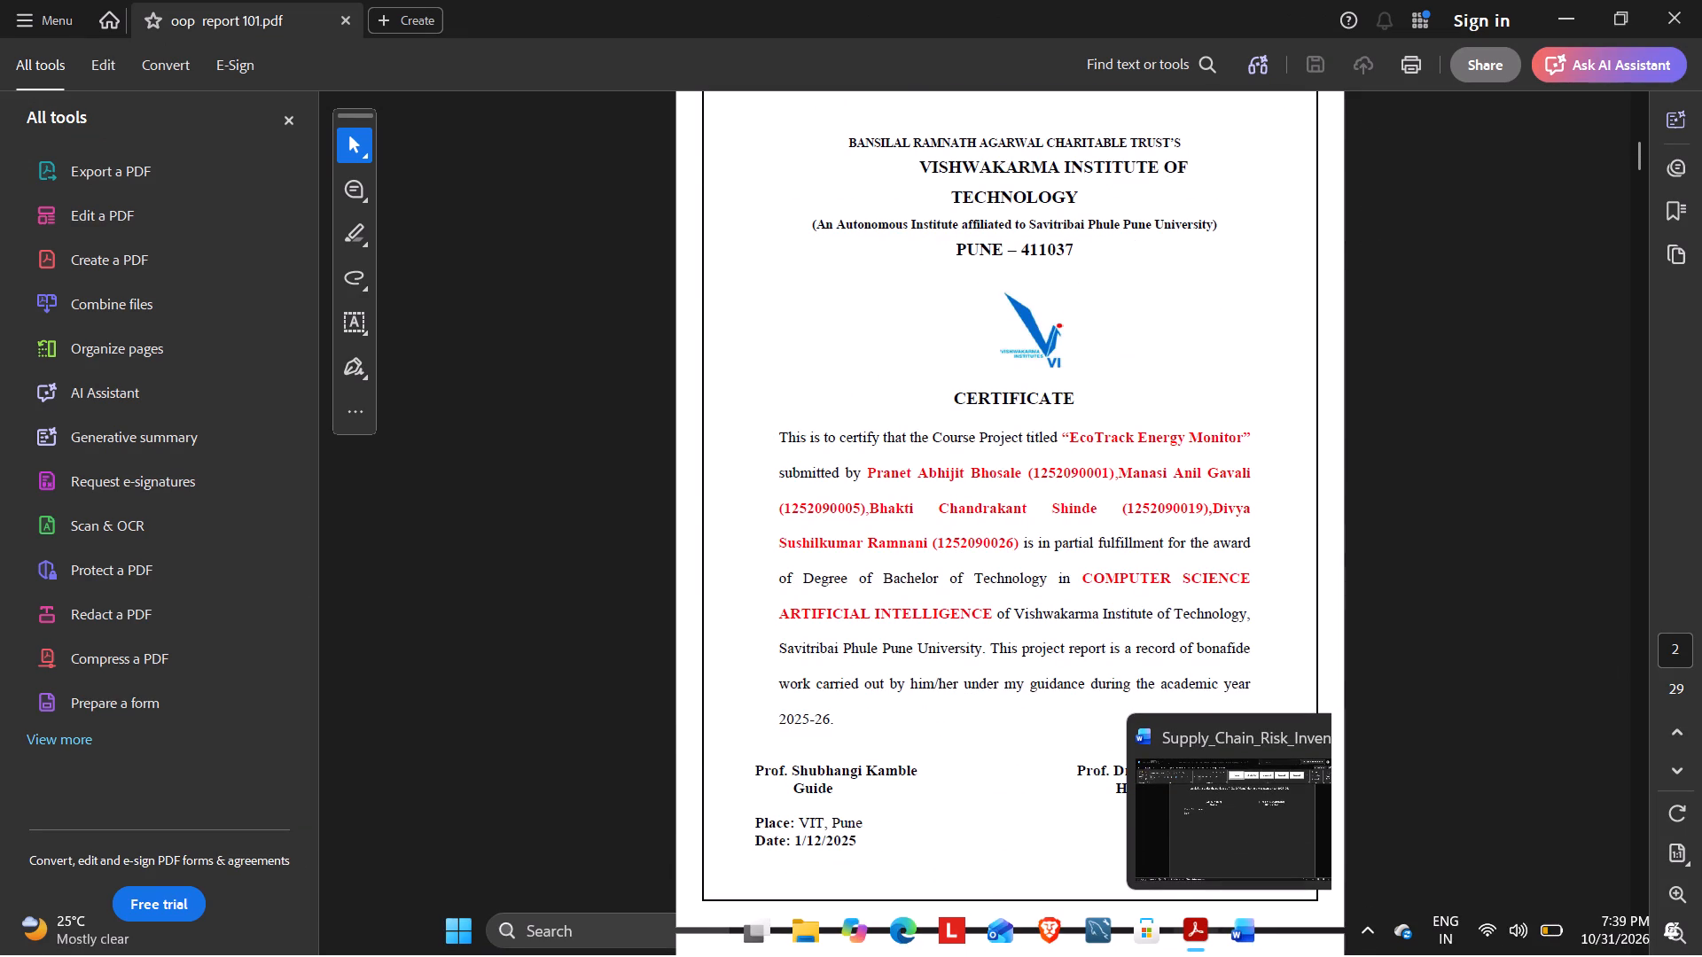
Return to Word and turn off Widow/Orphan control, Keep lines together and Page break before for page 4's trust heading, student table and project details.
{"action": "left_click", "coordinate": [1193, 945]}
{"action": "scroll", "coordinate": [1026, 612], "scroll_direction": "up", "scroll_amount": 2}
{"action": "scroll", "coordinate": [1026, 611], "scroll_direction": "down", "scroll_amount": 8}
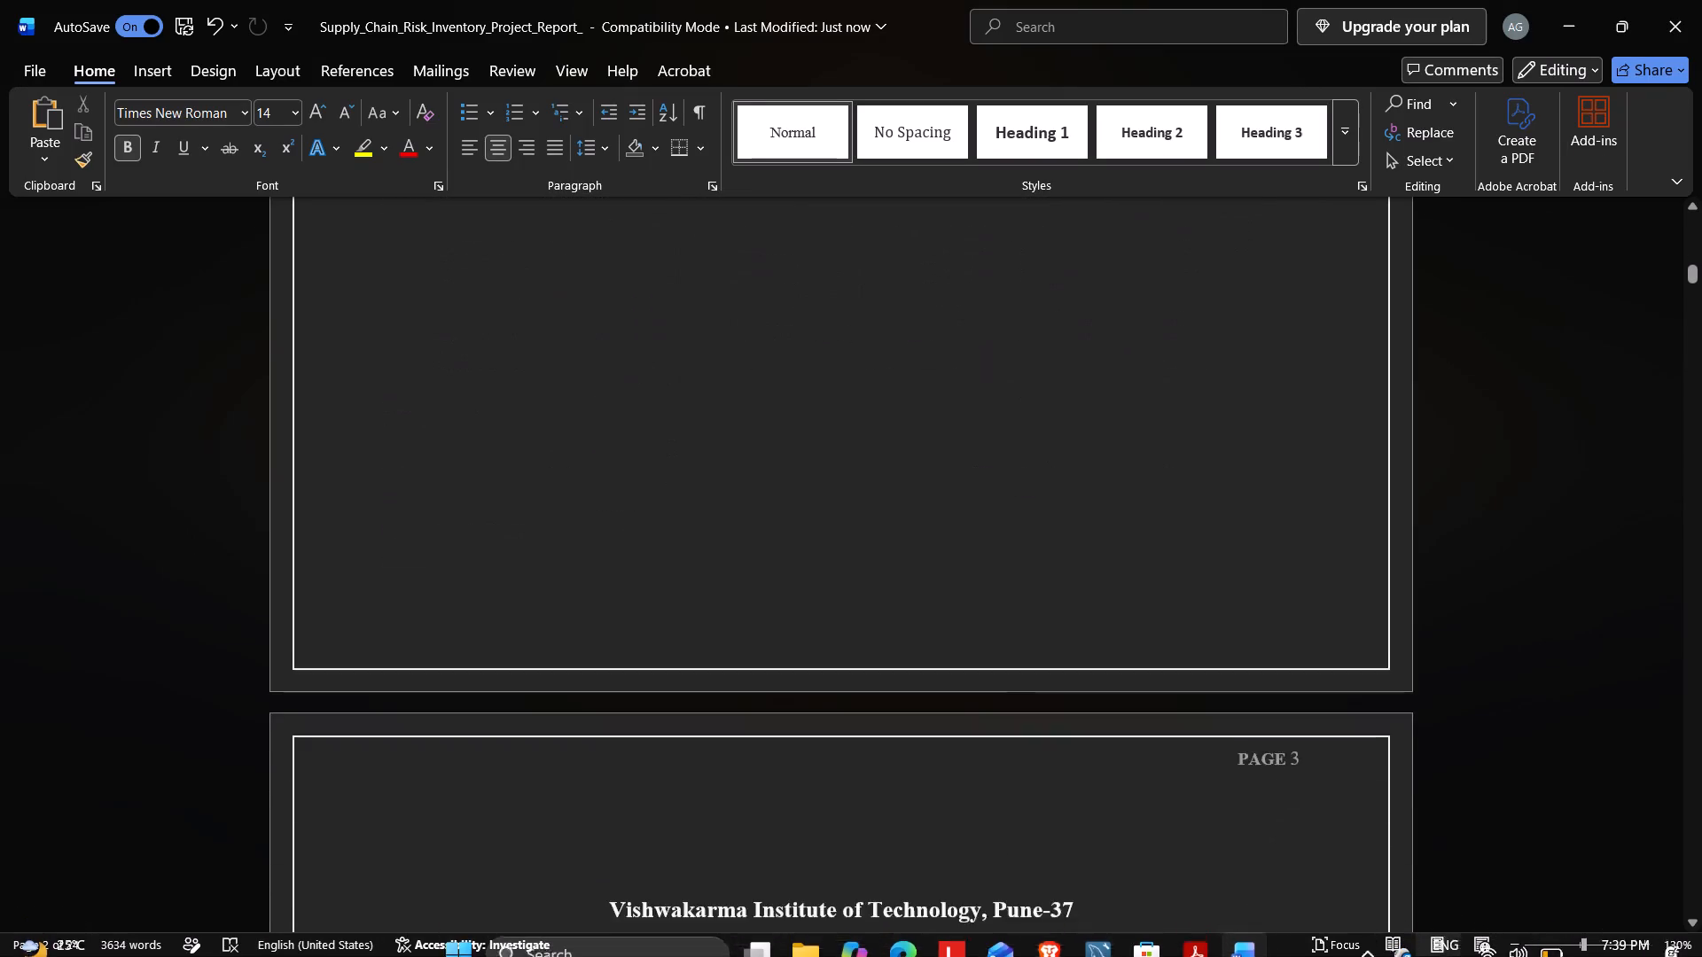
{"action": "scroll", "coordinate": [1026, 611], "scroll_direction": "down", "scroll_amount": 17}
{"action": "scroll", "coordinate": [1026, 611], "scroll_direction": "down", "scroll_amount": 7}
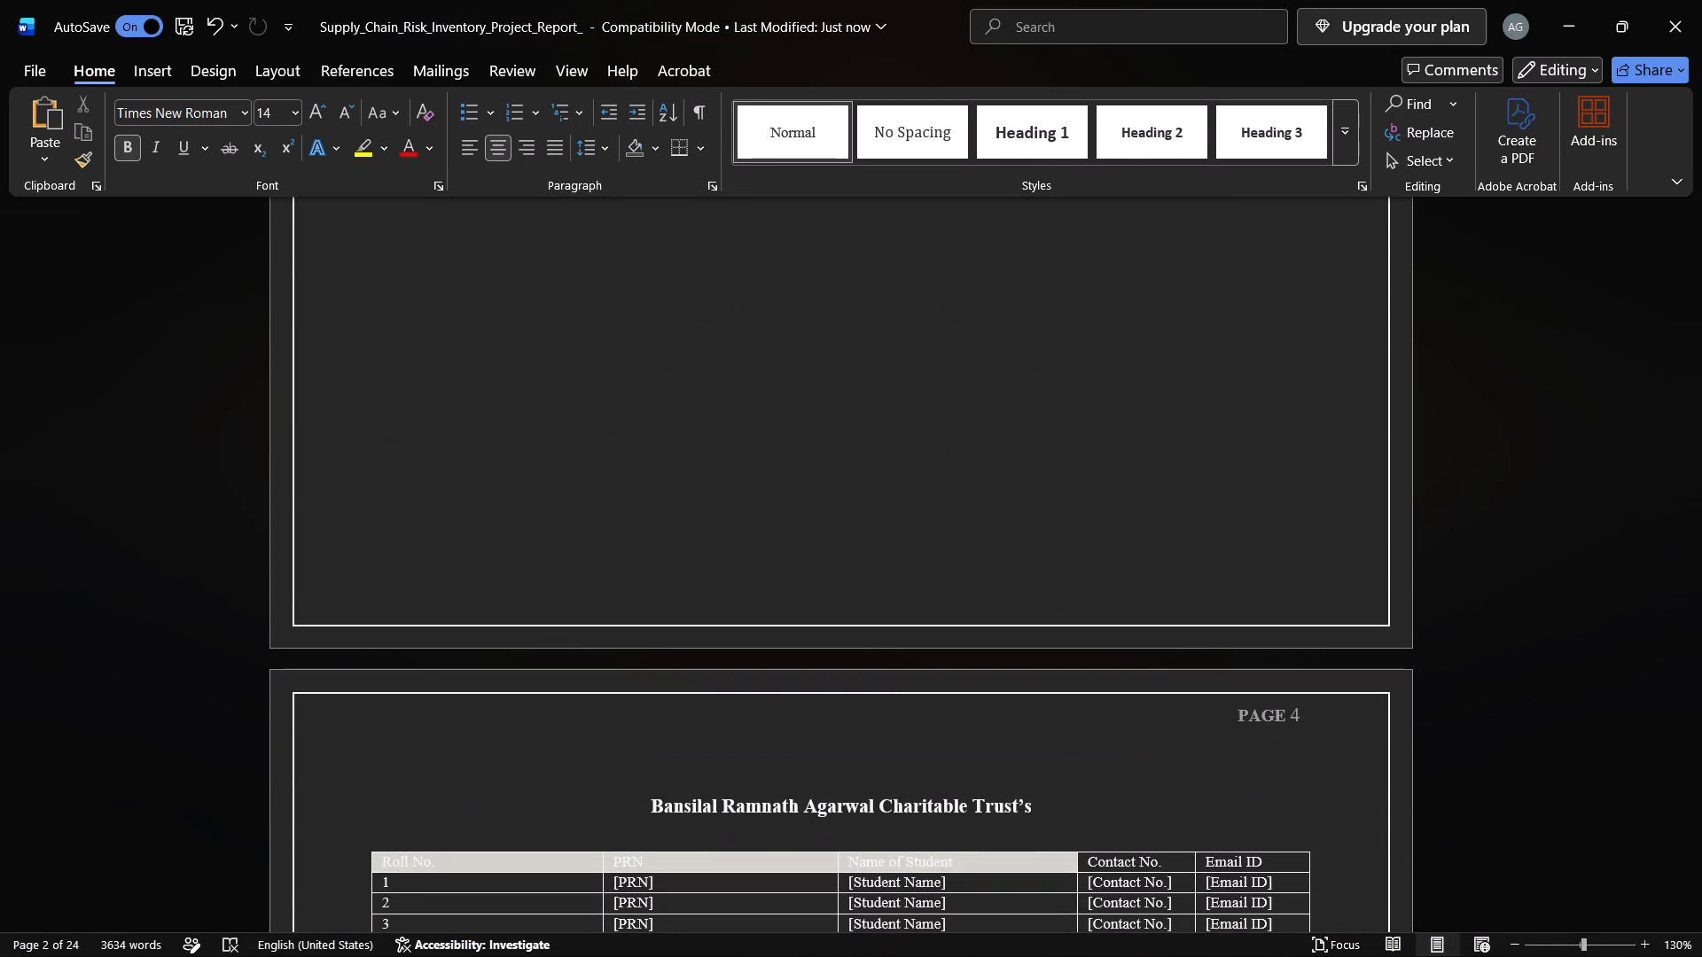
{"action": "scroll", "coordinate": [687, 242], "scroll_direction": "down", "scroll_amount": 6}
{"action": "left_click_drag", "start_coordinate": [620, 383], "coordinate": [972, 463]}
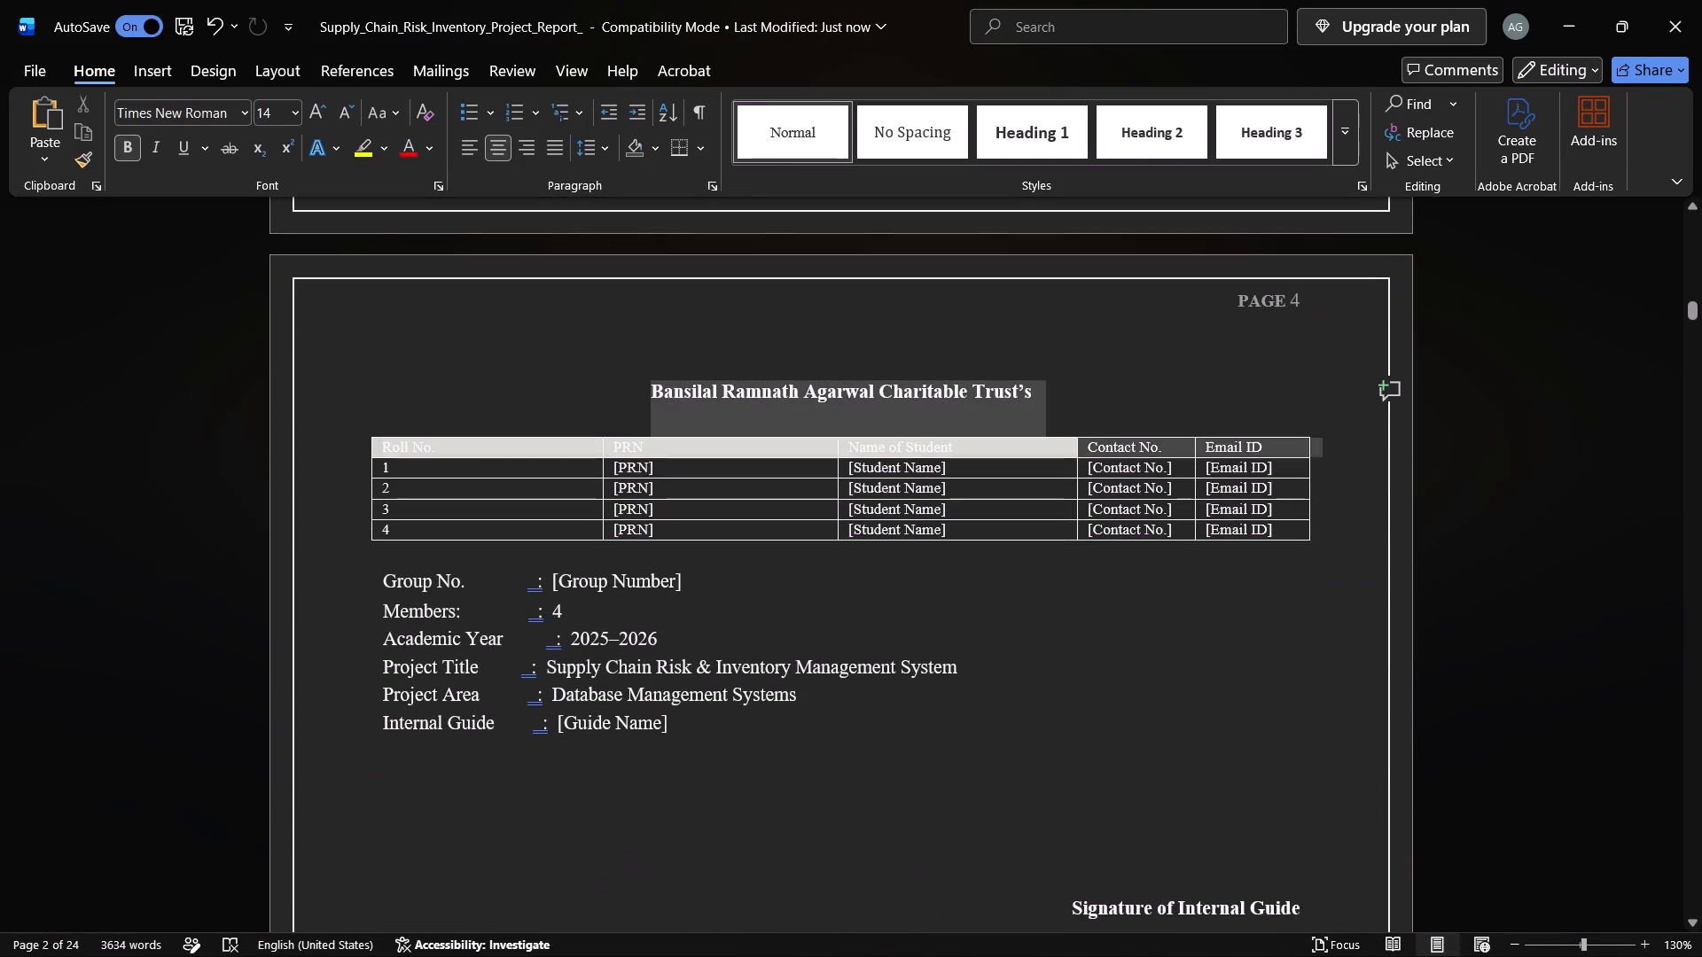
{"action": "left_click_drag", "start_coordinate": [972, 463], "coordinate": [1272, 877]}
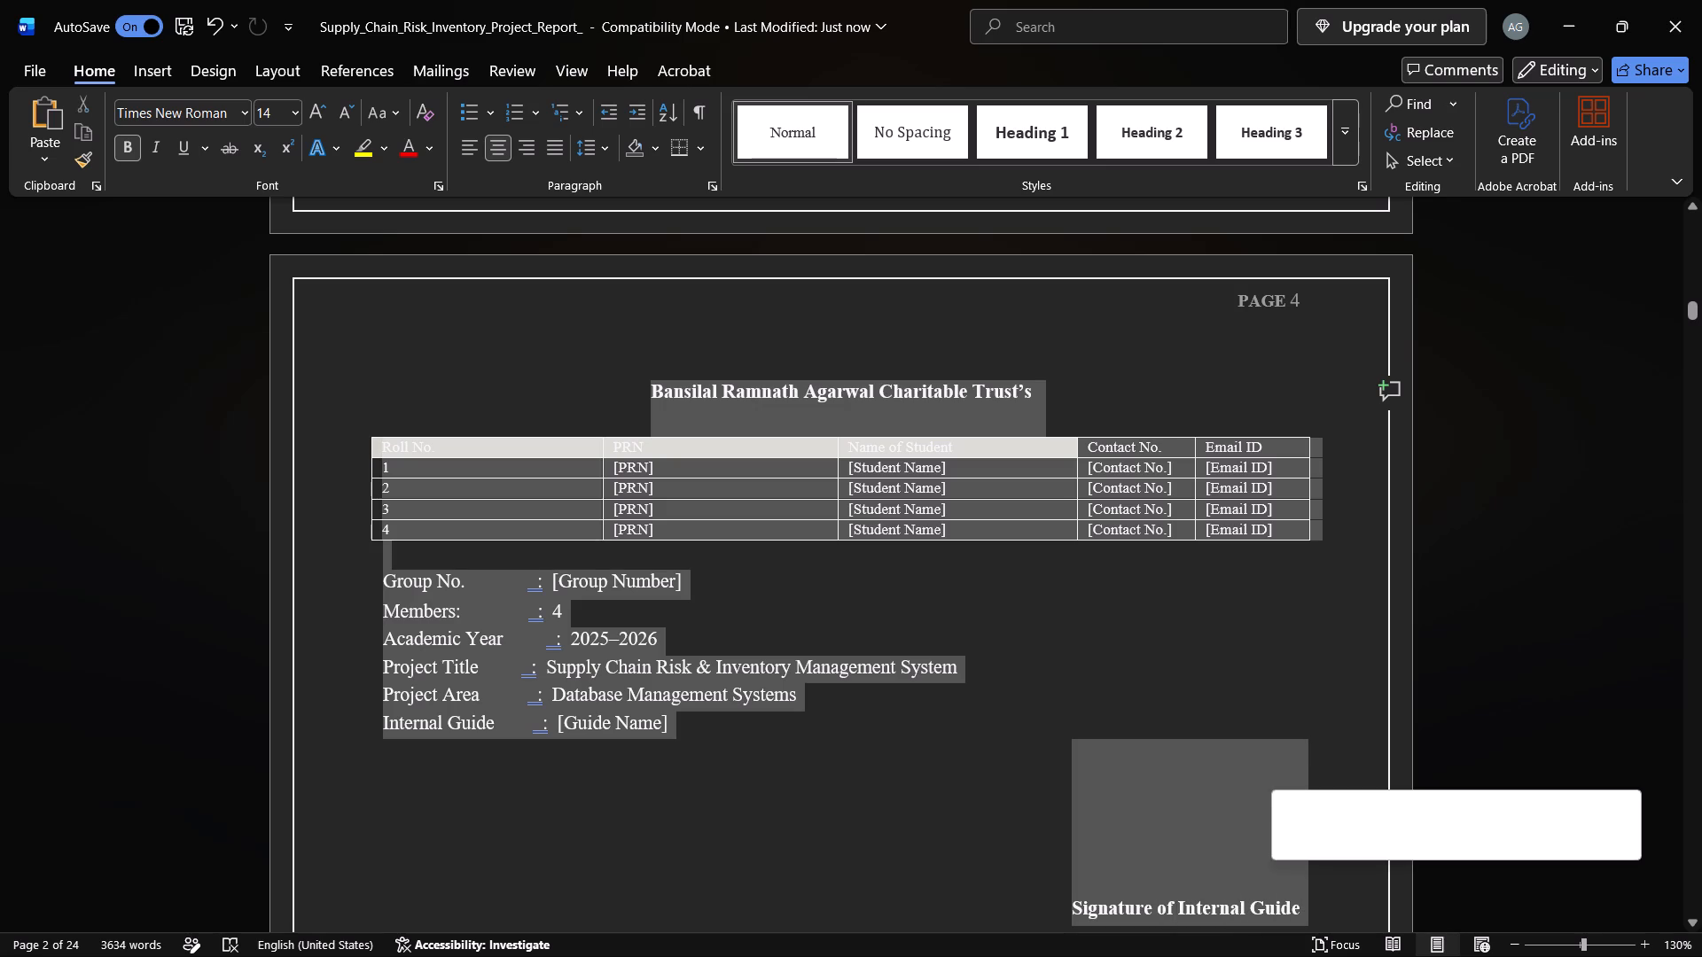
{"action": "right_click", "coordinate": [633, 502]}
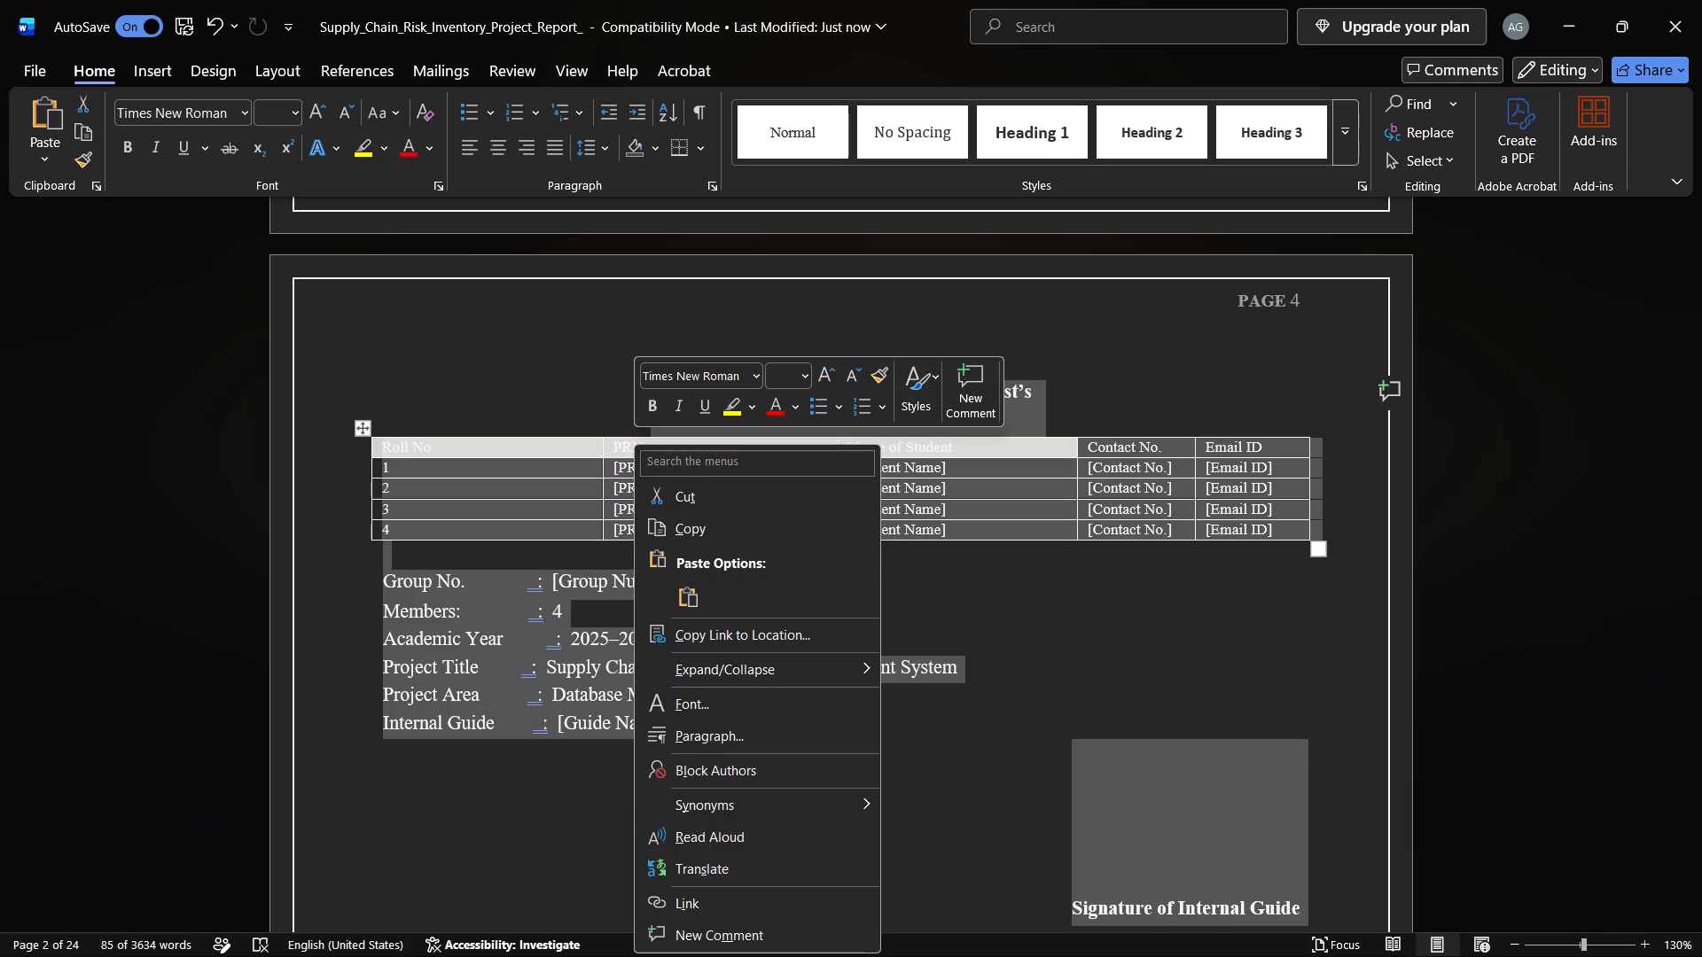
{"action": "left_click", "coordinate": [701, 744]}
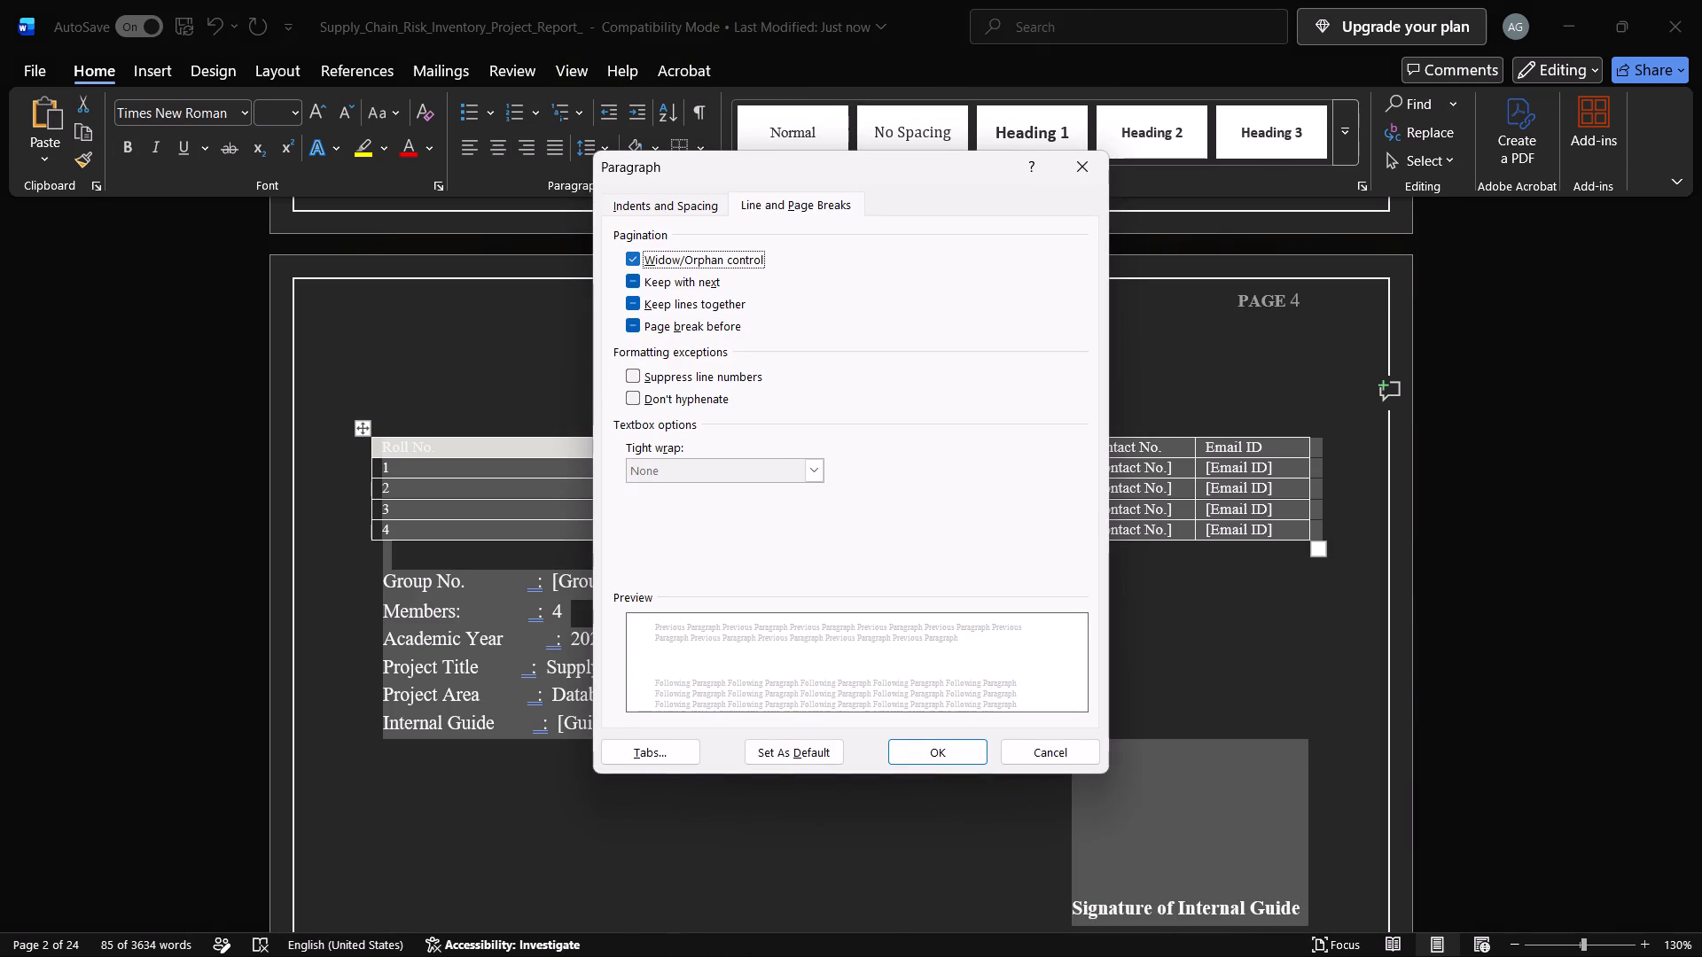
{"action": "left_click", "coordinate": [631, 258]}
{"action": "left_click", "coordinate": [630, 279]}
{"action": "left_click", "coordinate": [634, 306]}
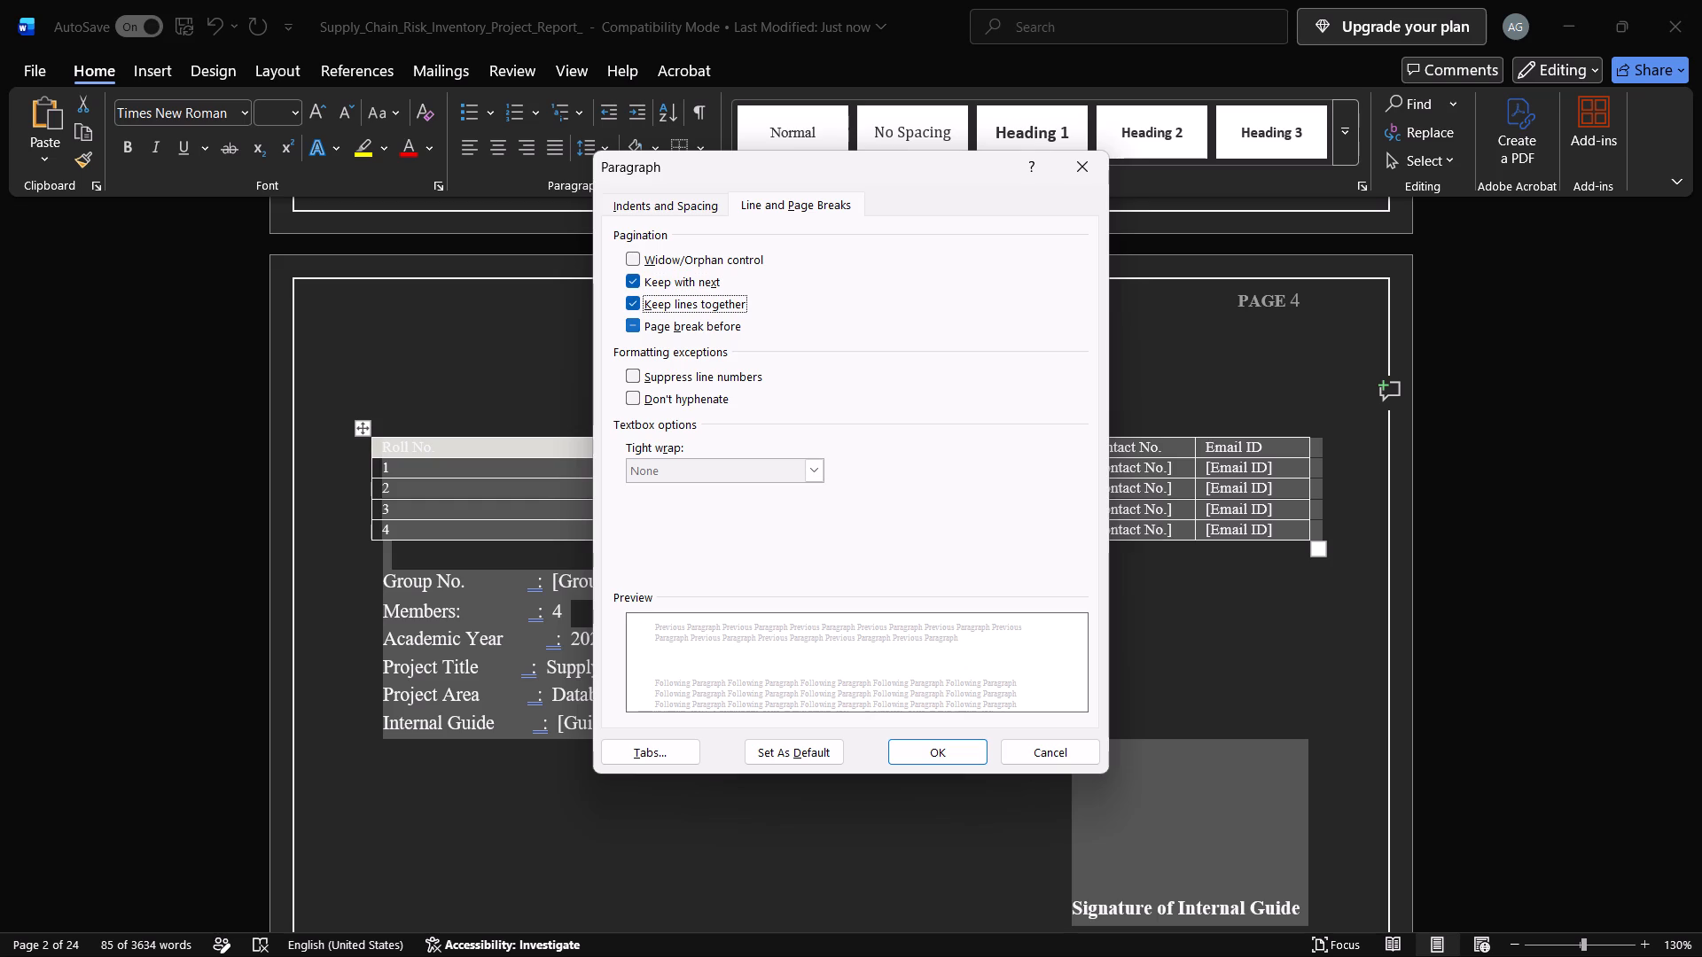
{"action": "left_click", "coordinate": [631, 328]}
{"action": "left_click", "coordinate": [631, 310]}
{"action": "left_click", "coordinate": [631, 326]}
{"action": "left_click", "coordinate": [637, 275]}
{"action": "left_click", "coordinate": [952, 743]}
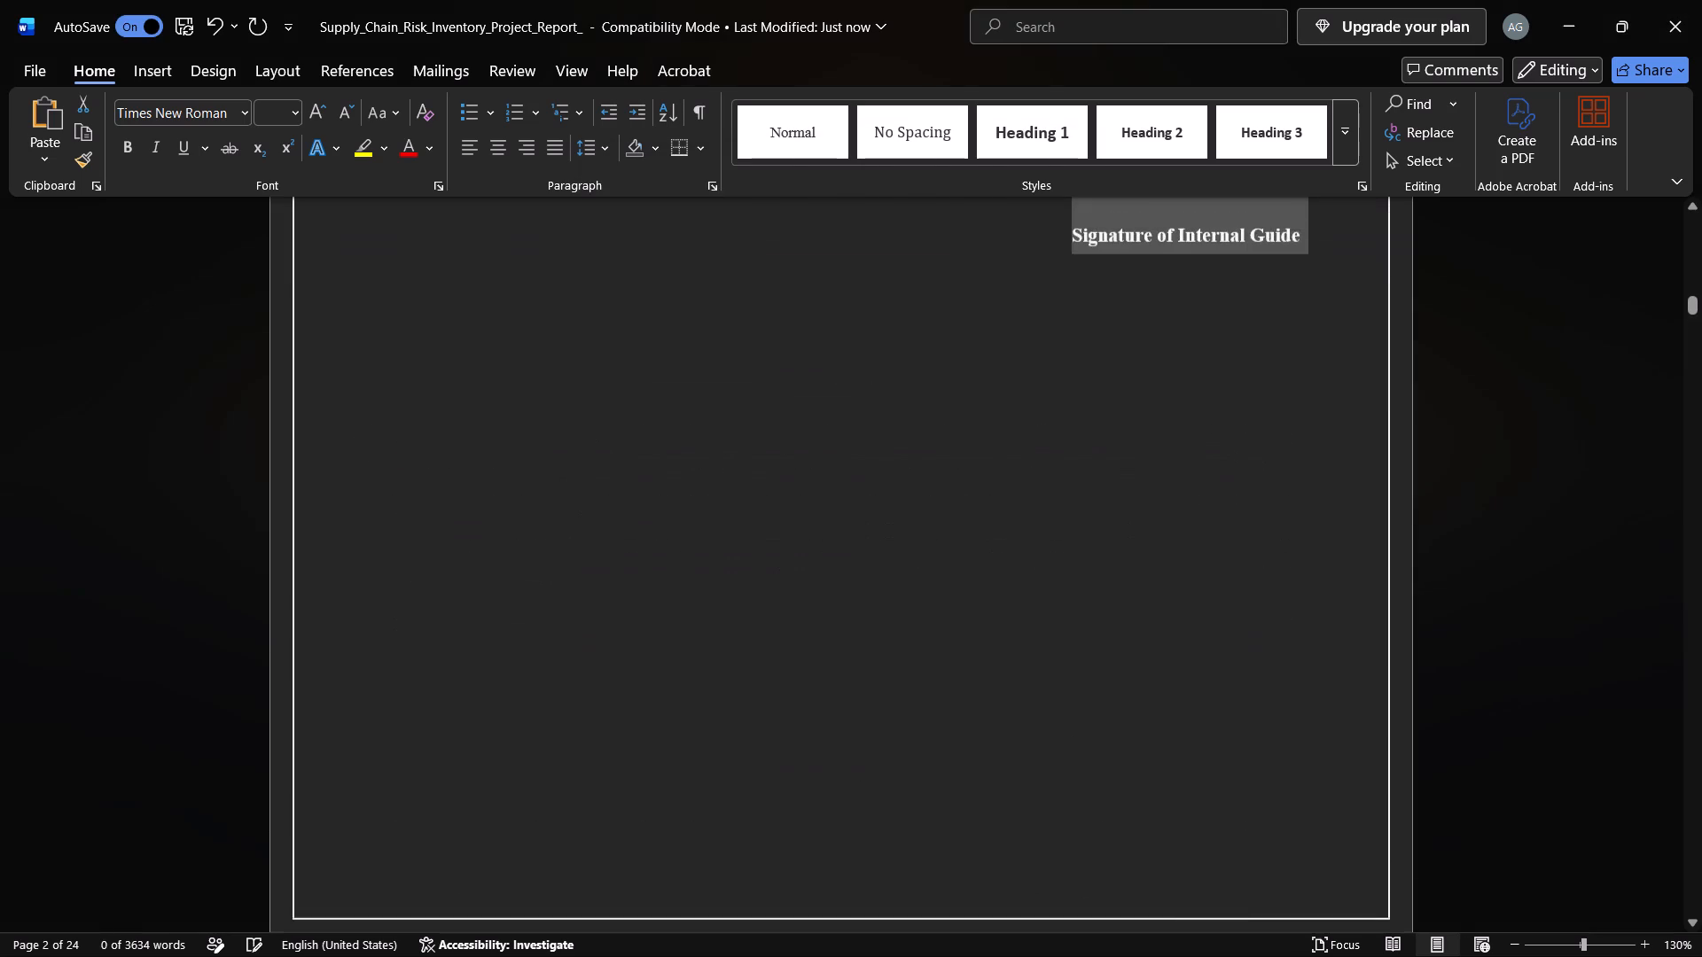
{"action": "scroll", "coordinate": [944, 547], "scroll_direction": "up", "scroll_amount": 12}
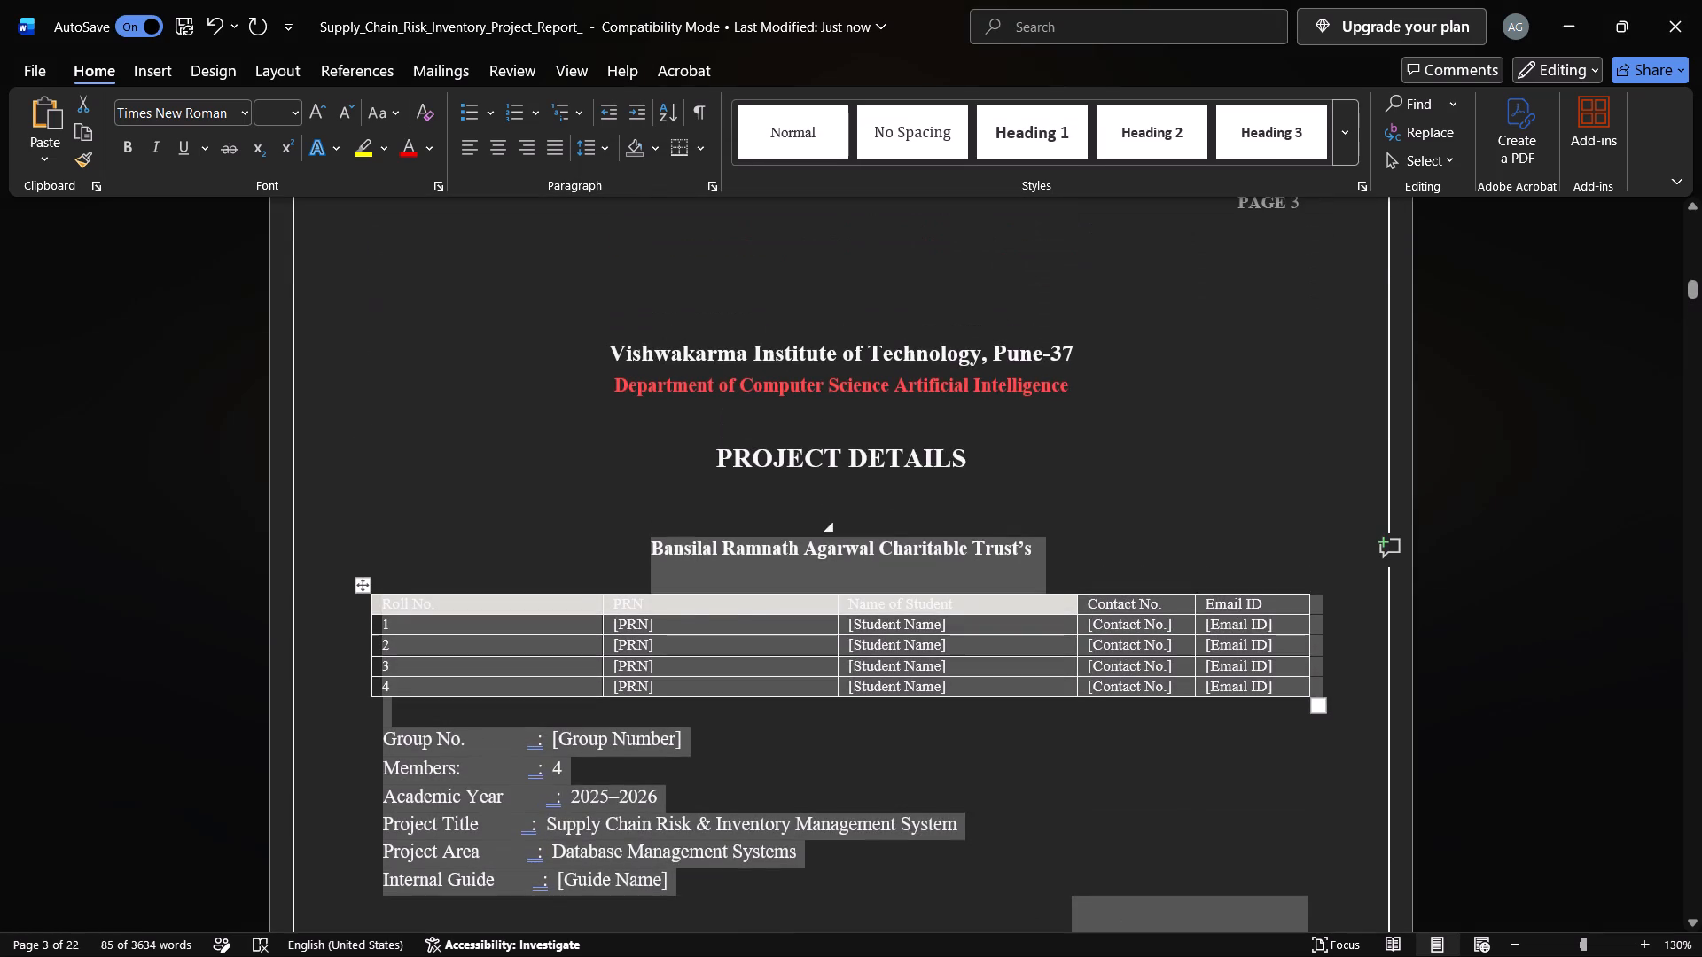
Review the report's page layout from the cover through section 9.2 Future Scope and return to the certificate page.
{"action": "scroll", "coordinate": [944, 547], "scroll_direction": "up", "scroll_amount": 2}
{"action": "left_click", "coordinate": [1095, 628]}
{"action": "scroll", "coordinate": [1096, 628], "scroll_direction": "up", "scroll_amount": 6}
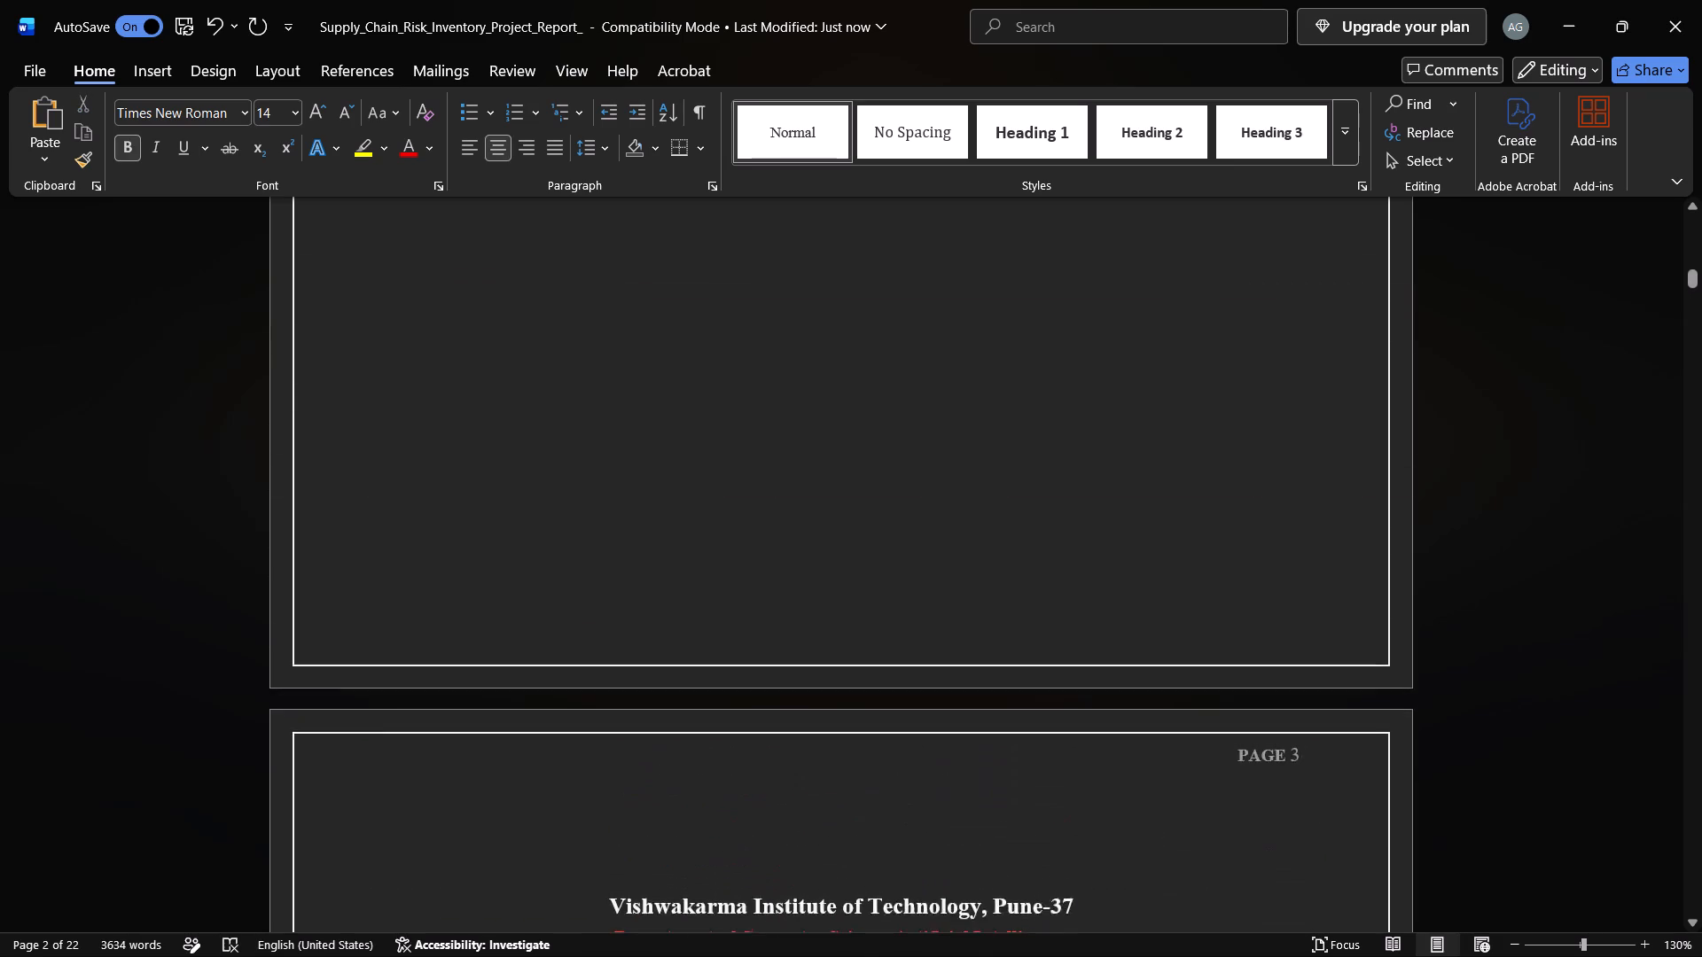
{"action": "scroll", "coordinate": [1096, 628], "scroll_direction": "up", "scroll_amount": 15}
{"action": "scroll", "coordinate": [1096, 627], "scroll_direction": "down", "scroll_amount": 1}
{"action": "scroll", "coordinate": [1096, 627], "scroll_direction": "up", "scroll_amount": 13}
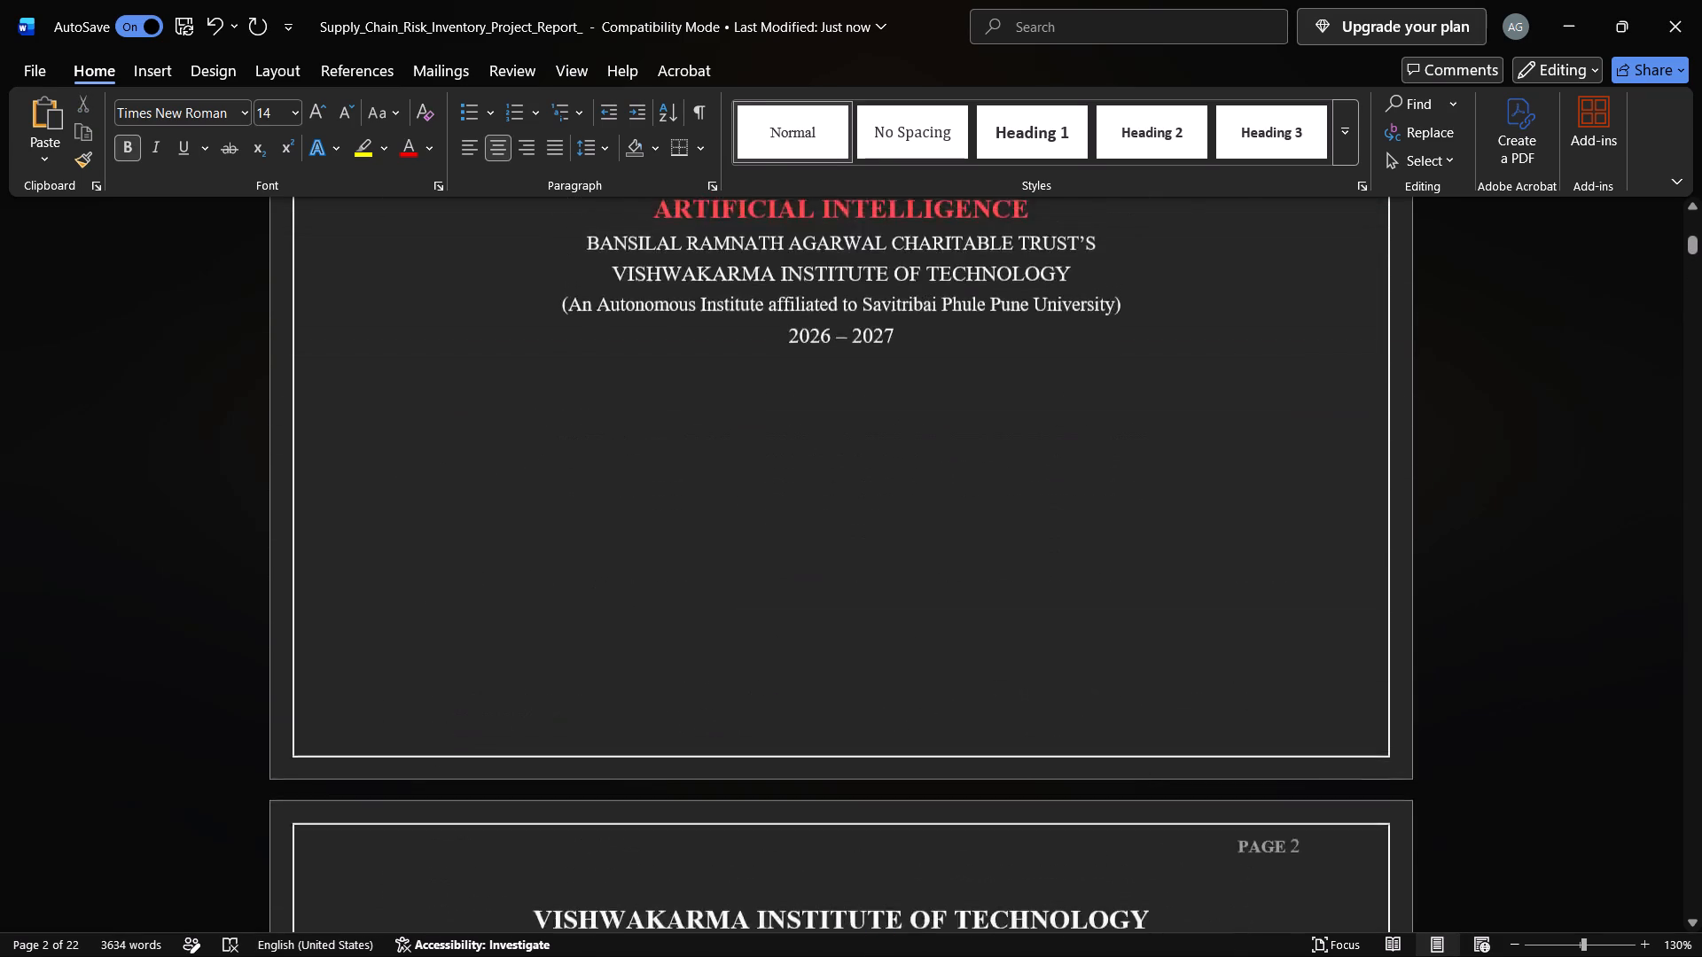
{"action": "scroll", "coordinate": [1095, 622], "scroll_direction": "up", "scroll_amount": 20}
{"action": "scroll", "coordinate": [1095, 622], "scroll_direction": "down", "scroll_amount": 14}
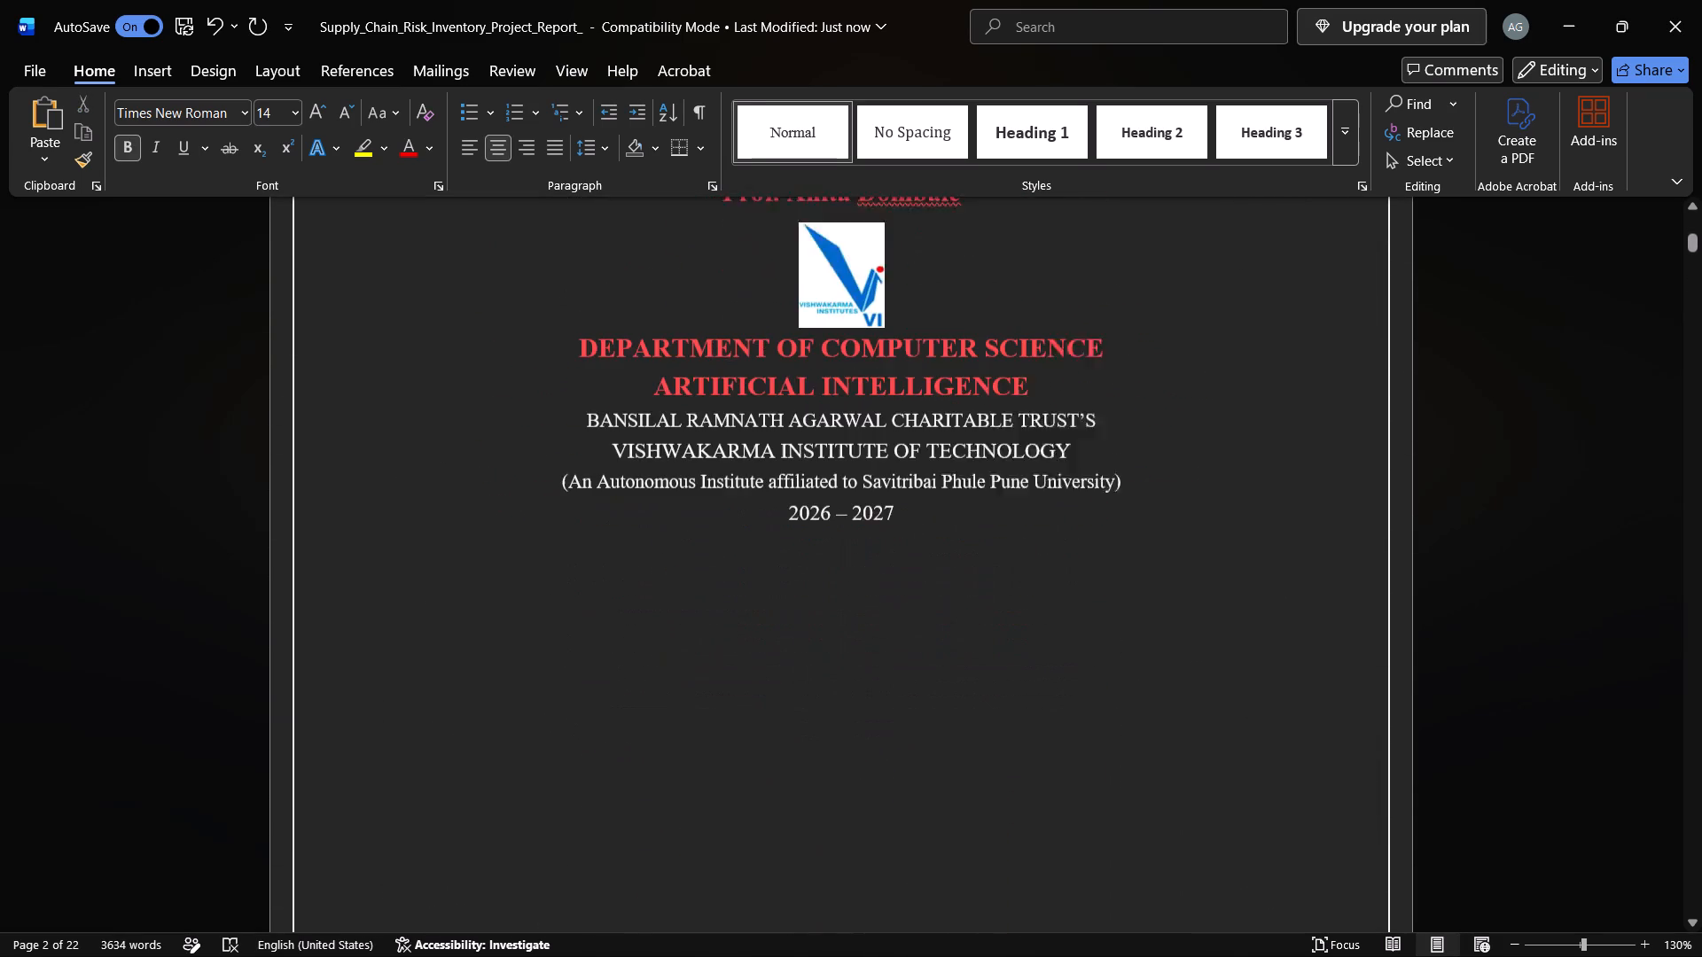
{"action": "scroll", "coordinate": [1095, 622], "scroll_direction": "down", "scroll_amount": 15}
{"action": "scroll", "coordinate": [1095, 622], "scroll_direction": "down", "scroll_amount": 12}
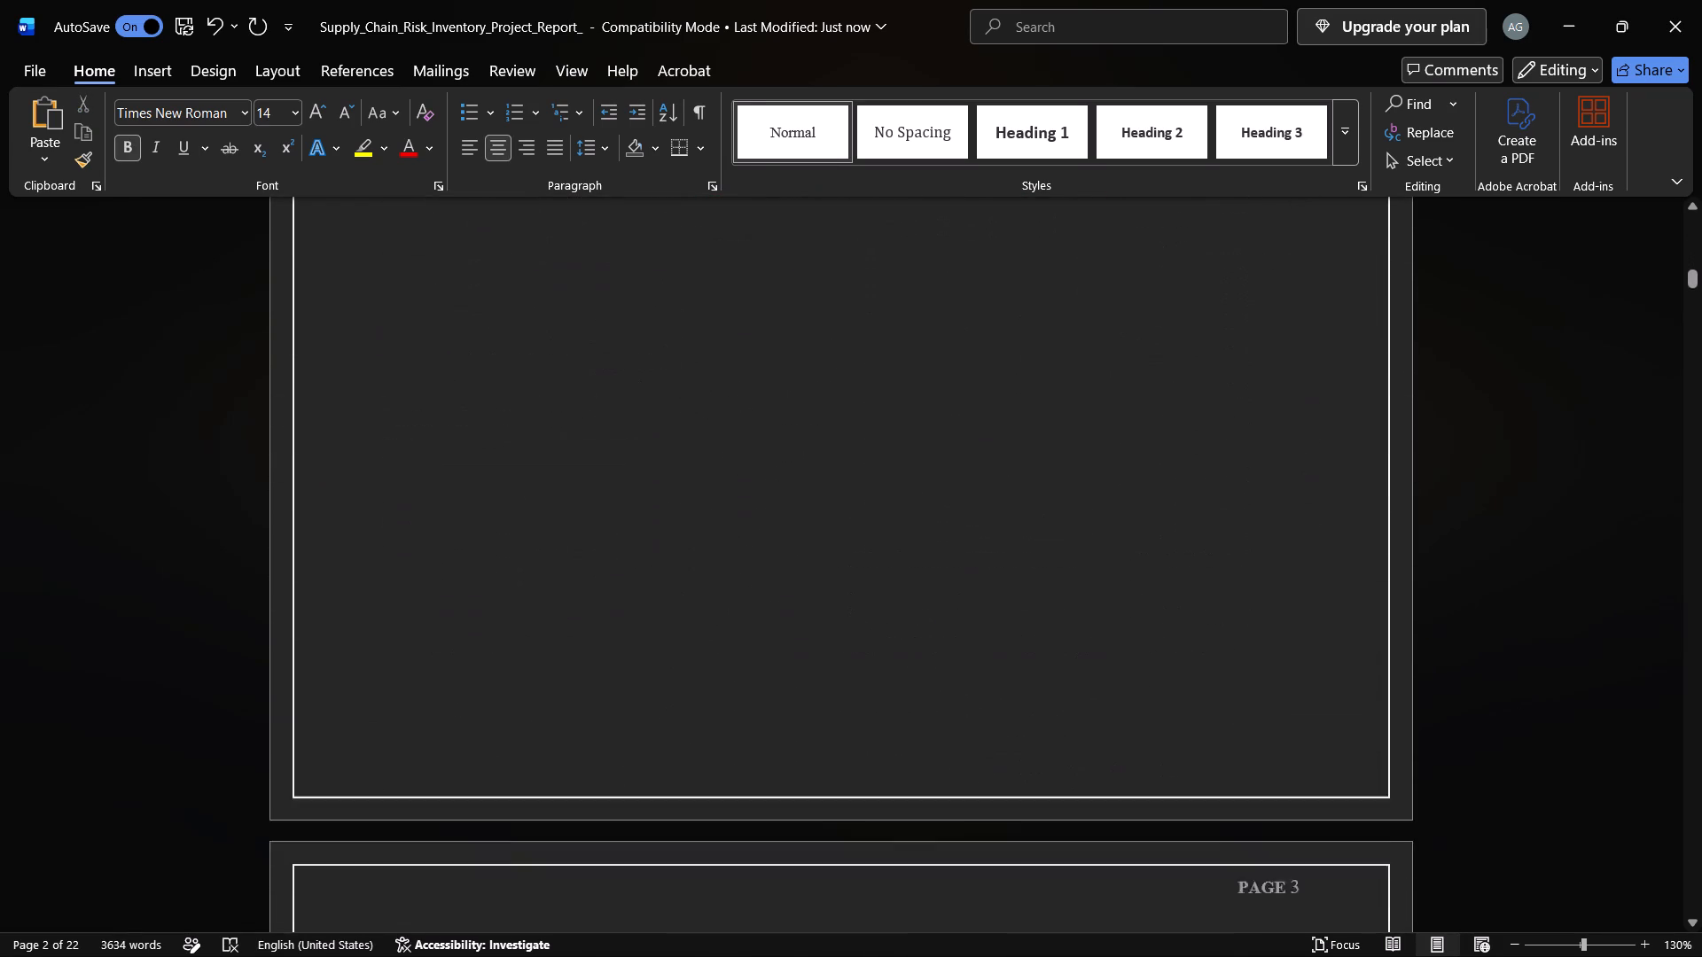
{"action": "scroll", "coordinate": [1095, 622], "scroll_direction": "down", "scroll_amount": 20}
{"action": "scroll", "coordinate": [1093, 623], "scroll_direction": "down", "scroll_amount": 16}
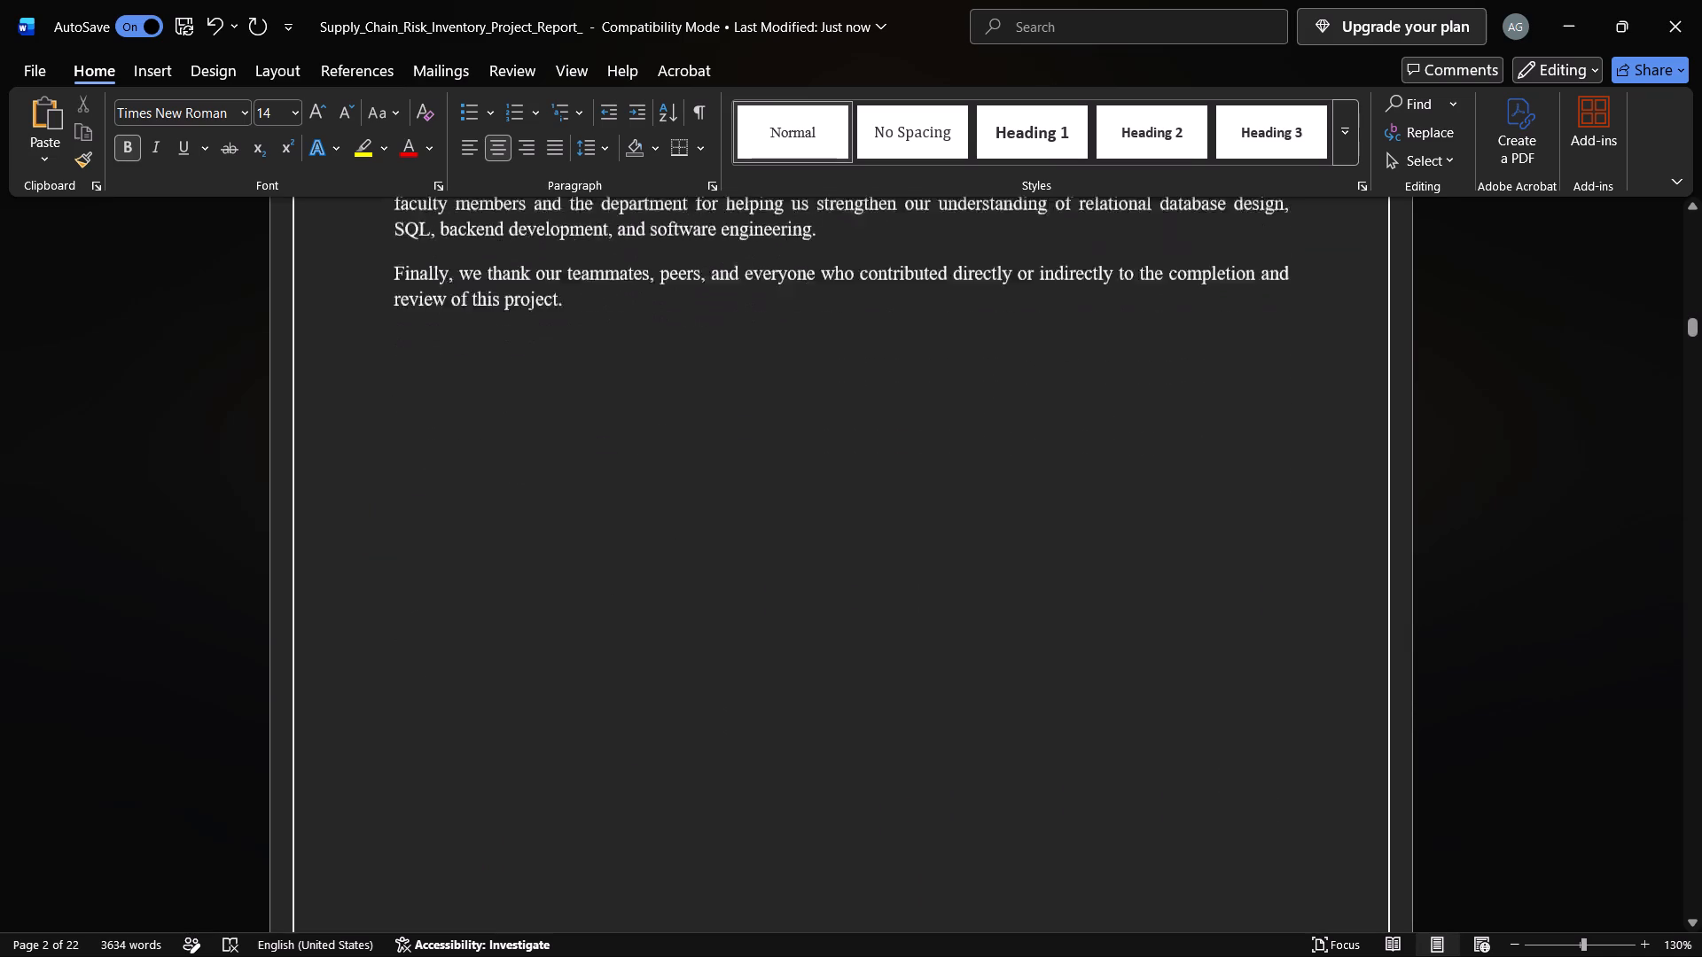
{"action": "scroll", "coordinate": [1093, 623], "scroll_direction": "down", "scroll_amount": 16}
{"action": "scroll", "coordinate": [1093, 623], "scroll_direction": "down", "scroll_amount": 18}
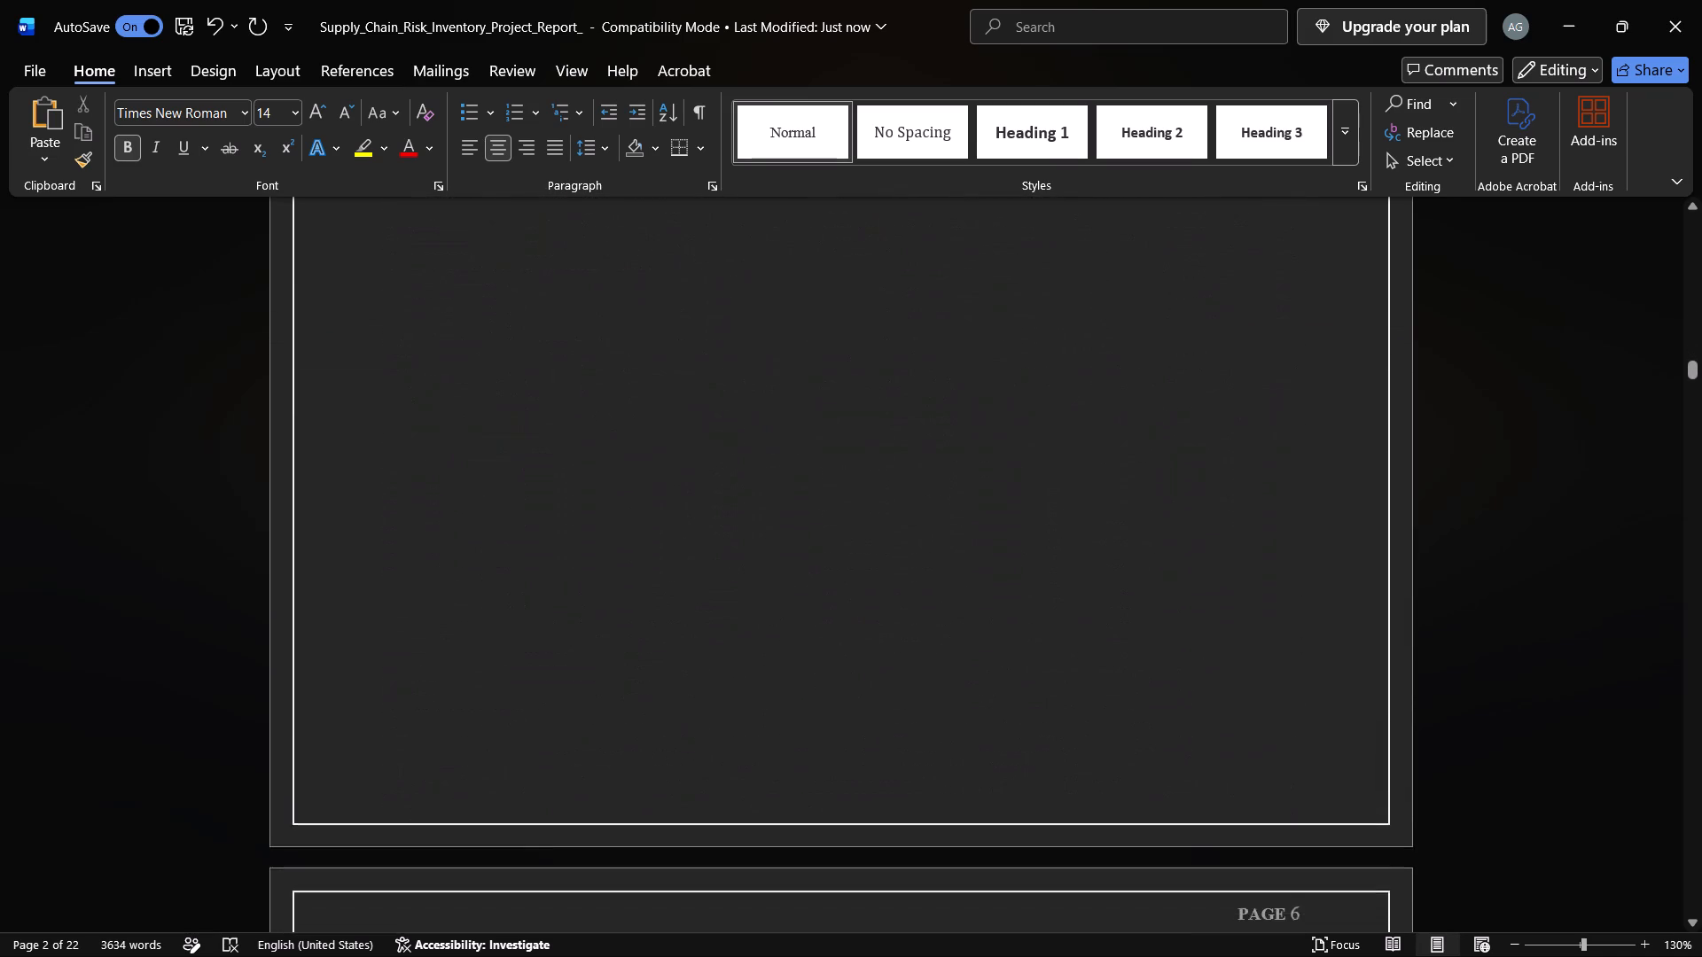
{"action": "scroll", "coordinate": [1093, 623], "scroll_direction": "down", "scroll_amount": 20}
{"action": "scroll", "coordinate": [1093, 623], "scroll_direction": "down", "scroll_amount": 13}
{"action": "scroll", "coordinate": [1093, 623], "scroll_direction": "down", "scroll_amount": 14}
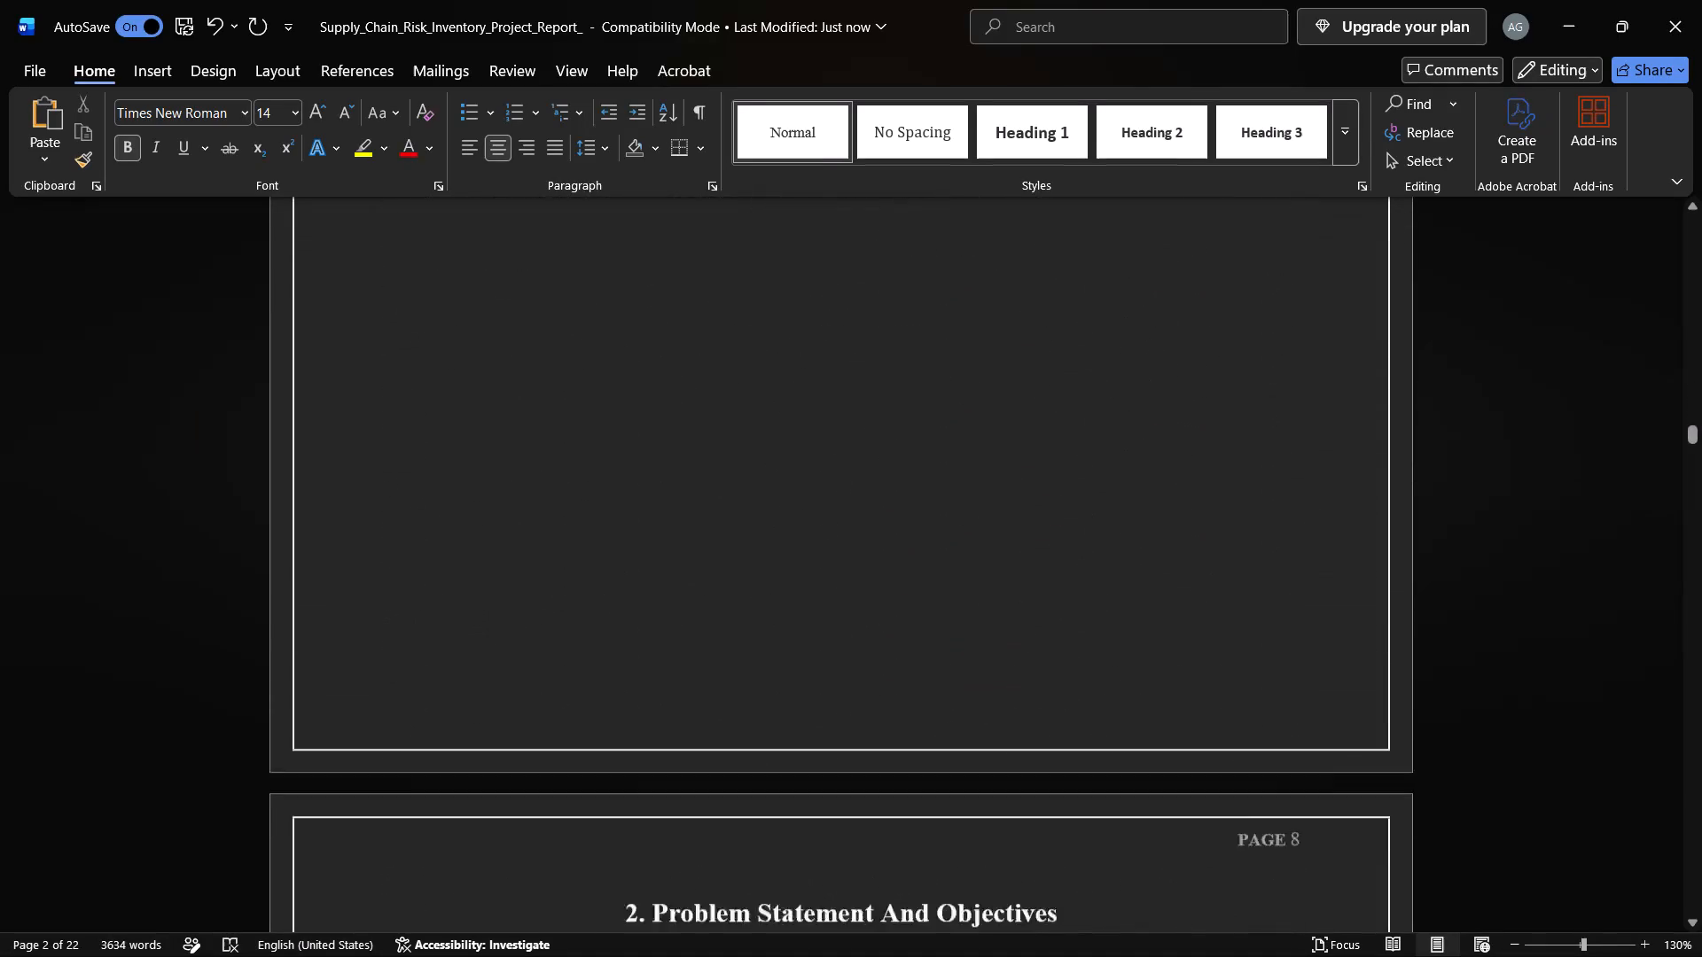
{"action": "scroll", "coordinate": [1093, 623], "scroll_direction": "down", "scroll_amount": 8}
{"action": "scroll", "coordinate": [1093, 623], "scroll_direction": "down", "scroll_amount": 20}
{"action": "scroll", "coordinate": [1093, 623], "scroll_direction": "down", "scroll_amount": 16}
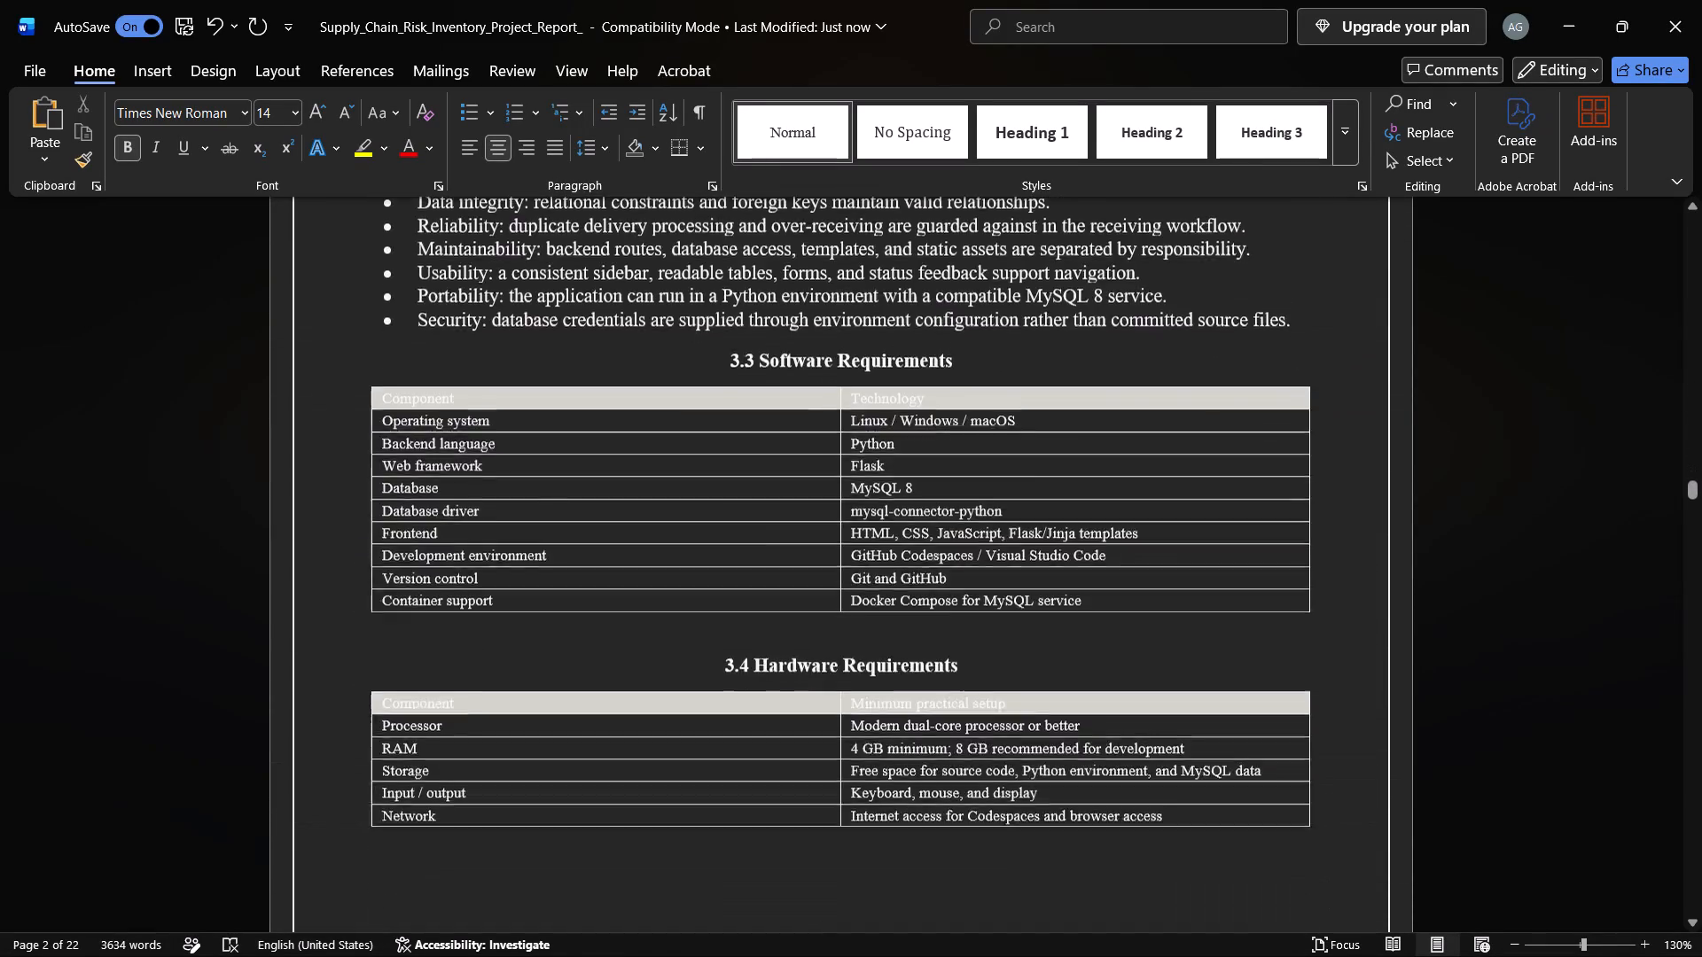
{"action": "scroll", "coordinate": [1093, 623], "scroll_direction": "down", "scroll_amount": 20}
{"action": "scroll", "coordinate": [1093, 623], "scroll_direction": "down", "scroll_amount": 14}
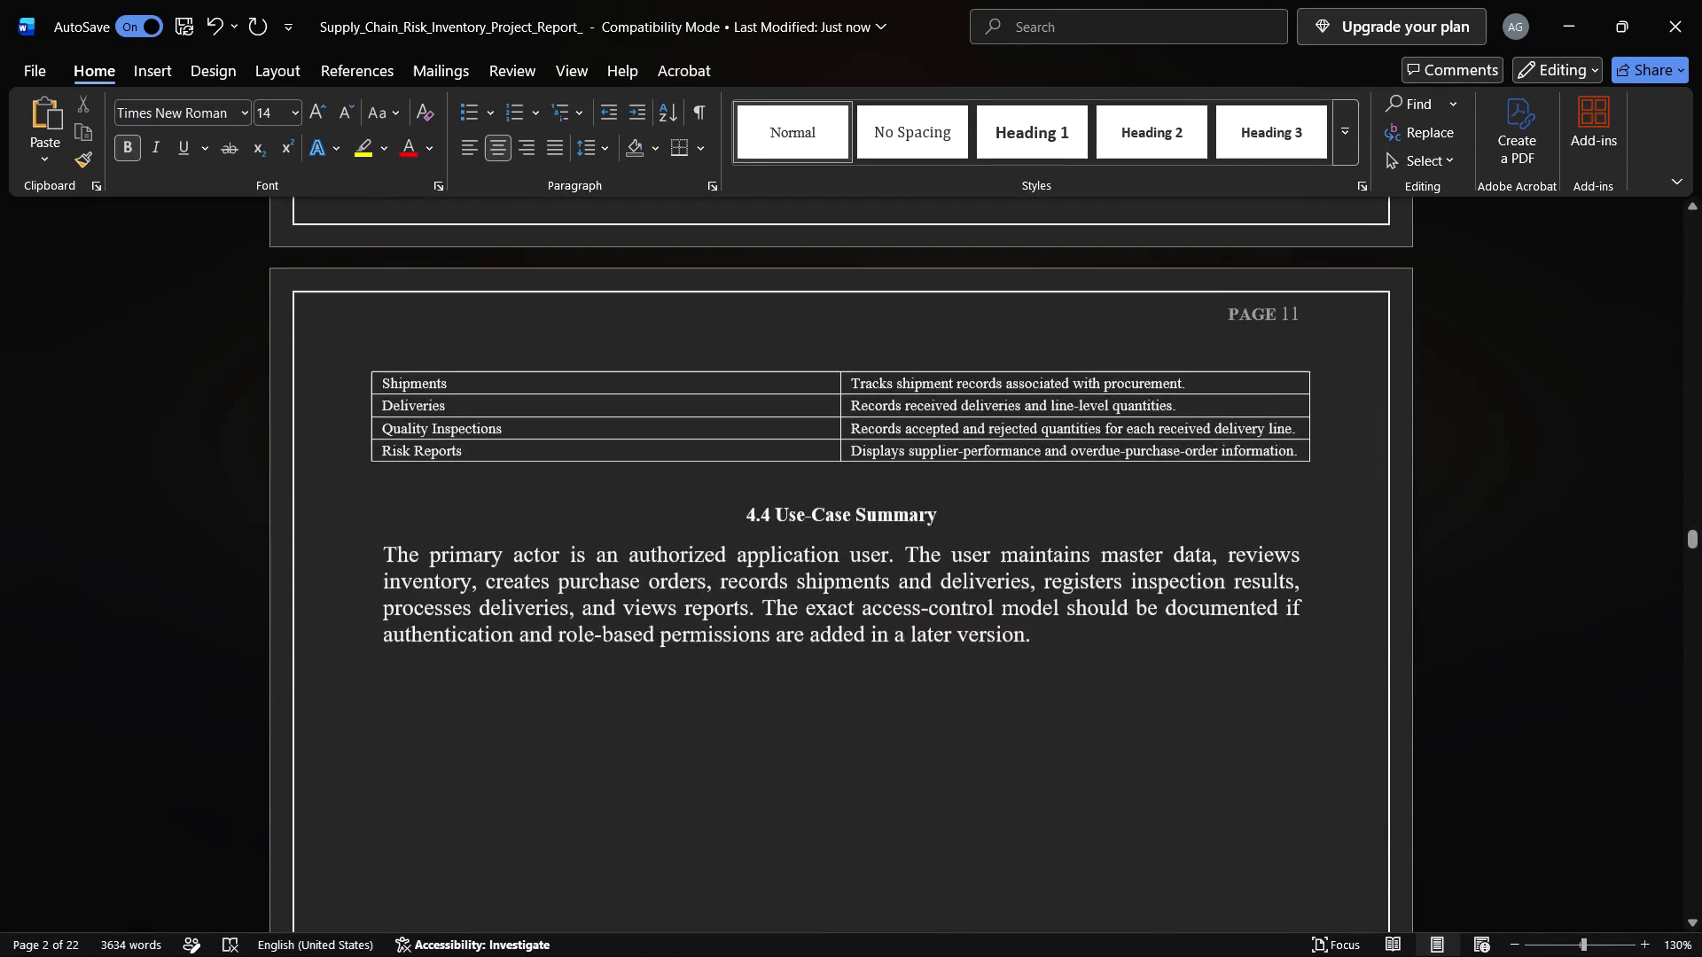
{"action": "scroll", "coordinate": [1093, 623], "scroll_direction": "down", "scroll_amount": 16}
{"action": "scroll", "coordinate": [1093, 623], "scroll_direction": "down", "scroll_amount": 14}
{"action": "scroll", "coordinate": [1093, 623], "scroll_direction": "down", "scroll_amount": 18}
{"action": "scroll", "coordinate": [1093, 623], "scroll_direction": "down", "scroll_amount": 18}
{"action": "scroll", "coordinate": [1093, 623], "scroll_direction": "down", "scroll_amount": 11}
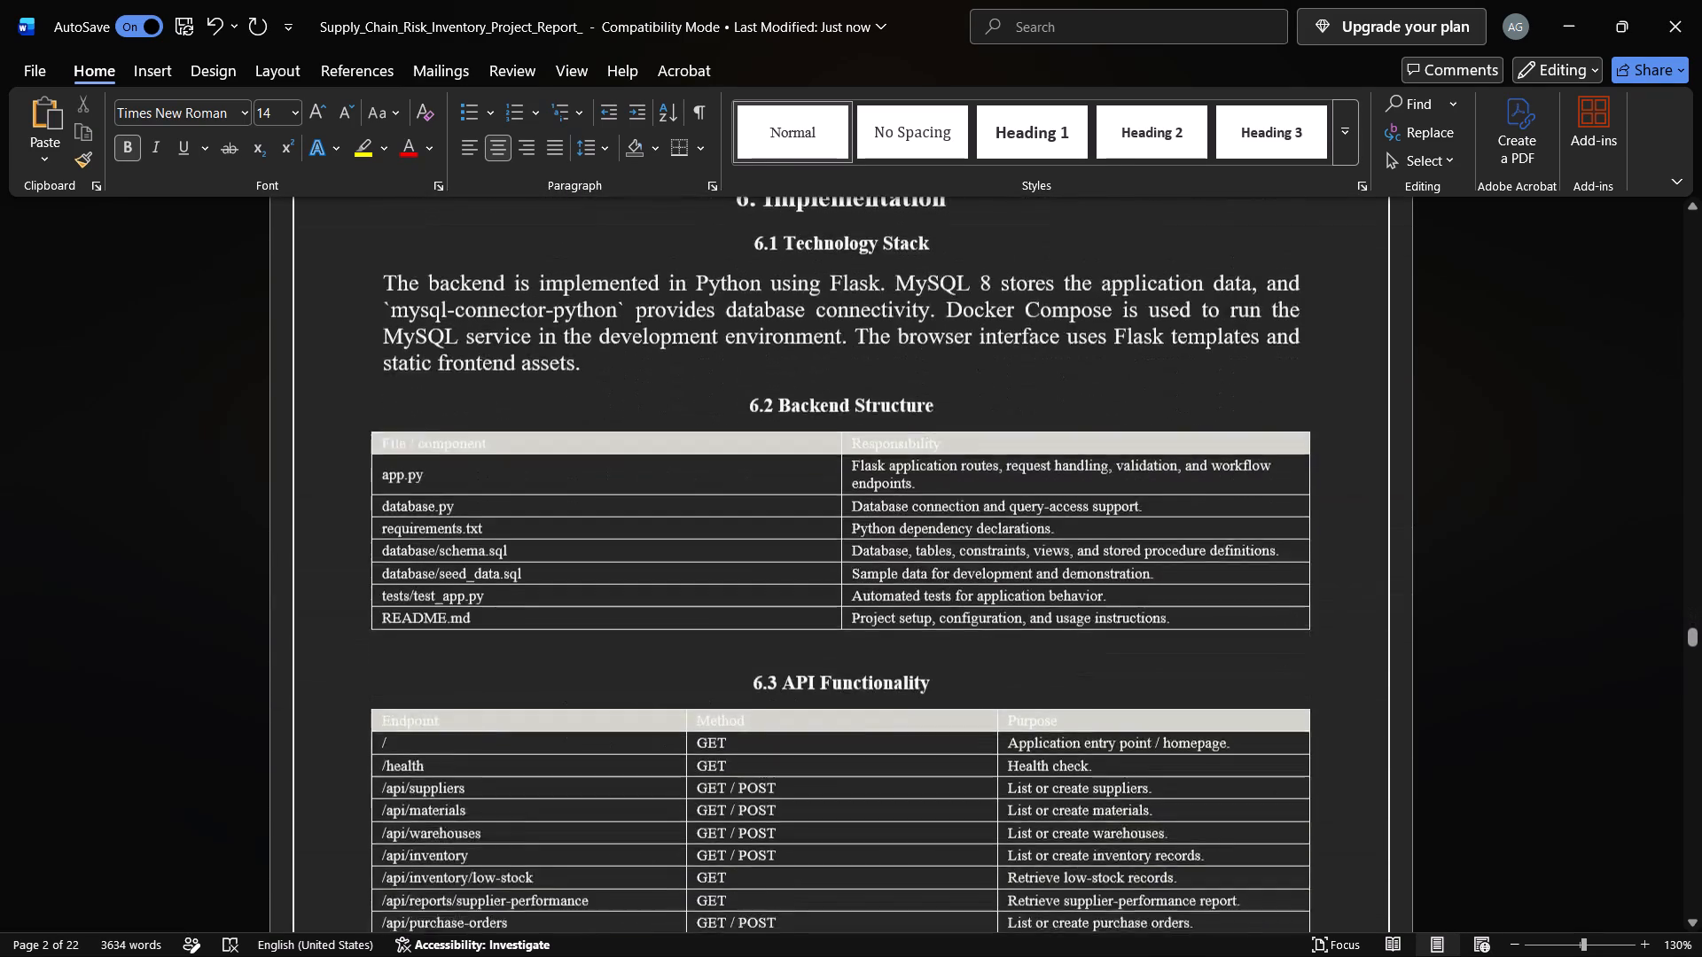
{"action": "scroll", "coordinate": [1093, 623], "scroll_direction": "down", "scroll_amount": 5}
{"action": "scroll", "coordinate": [1093, 623], "scroll_direction": "down", "scroll_amount": 19}
{"action": "scroll", "coordinate": [1093, 623], "scroll_direction": "down", "scroll_amount": 18}
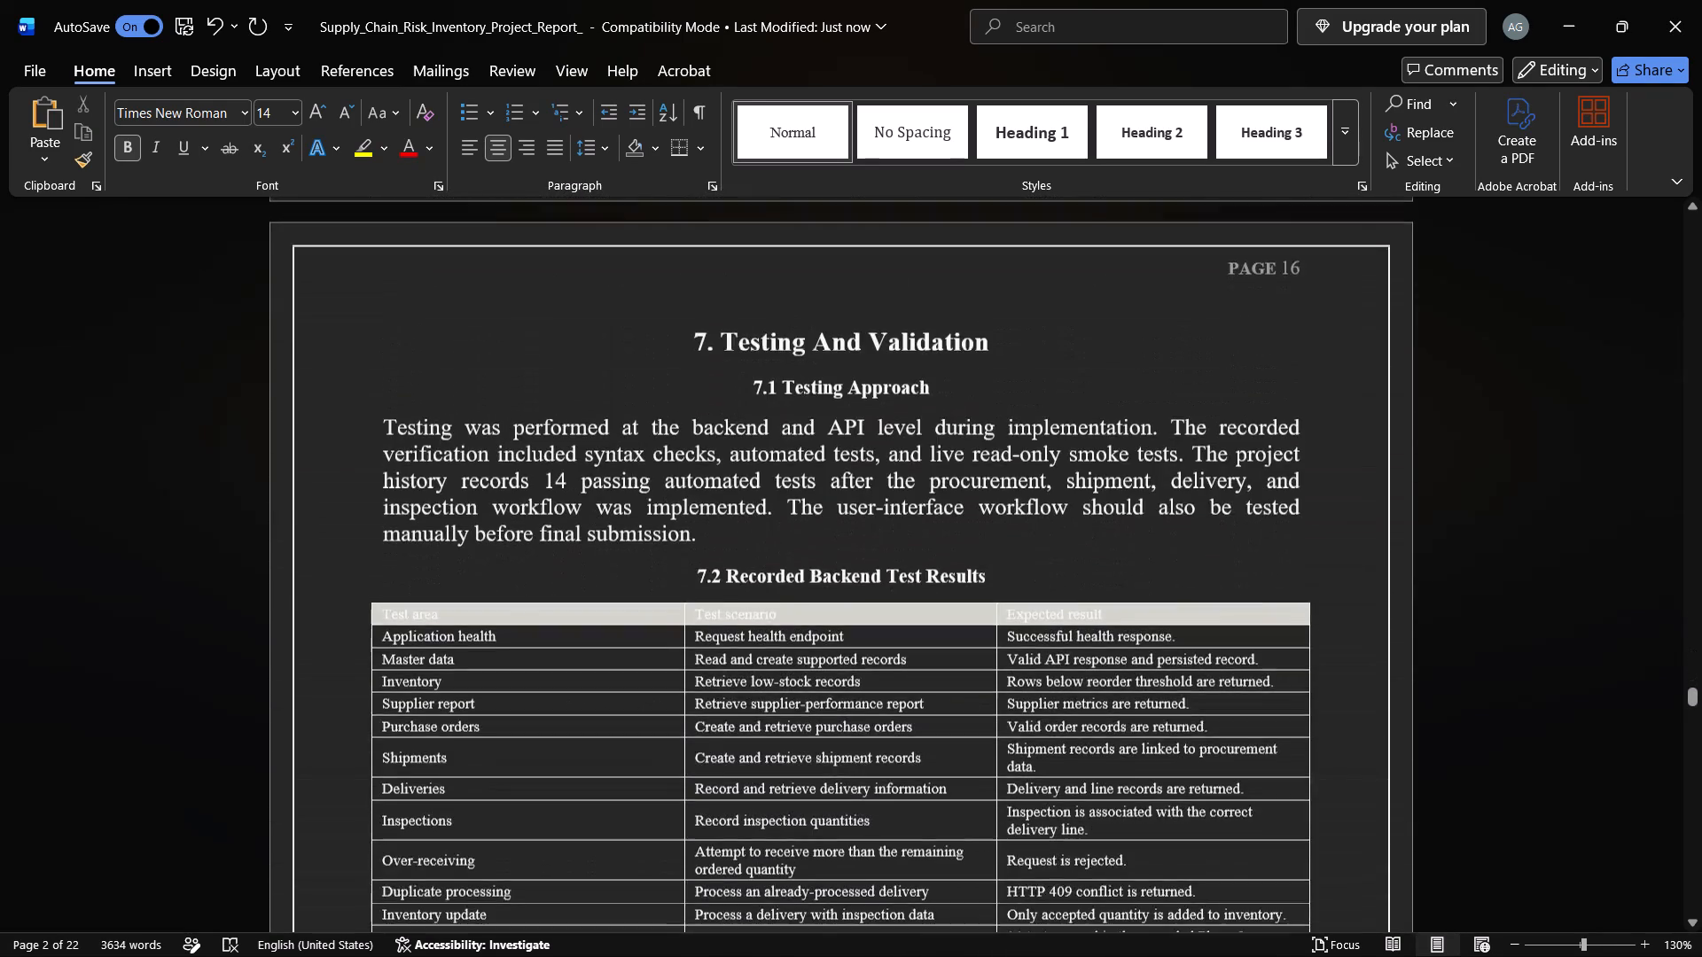
{"action": "scroll", "coordinate": [1093, 623], "scroll_direction": "down", "scroll_amount": 18}
{"action": "scroll", "coordinate": [1093, 624], "scroll_direction": "down", "scroll_amount": 18}
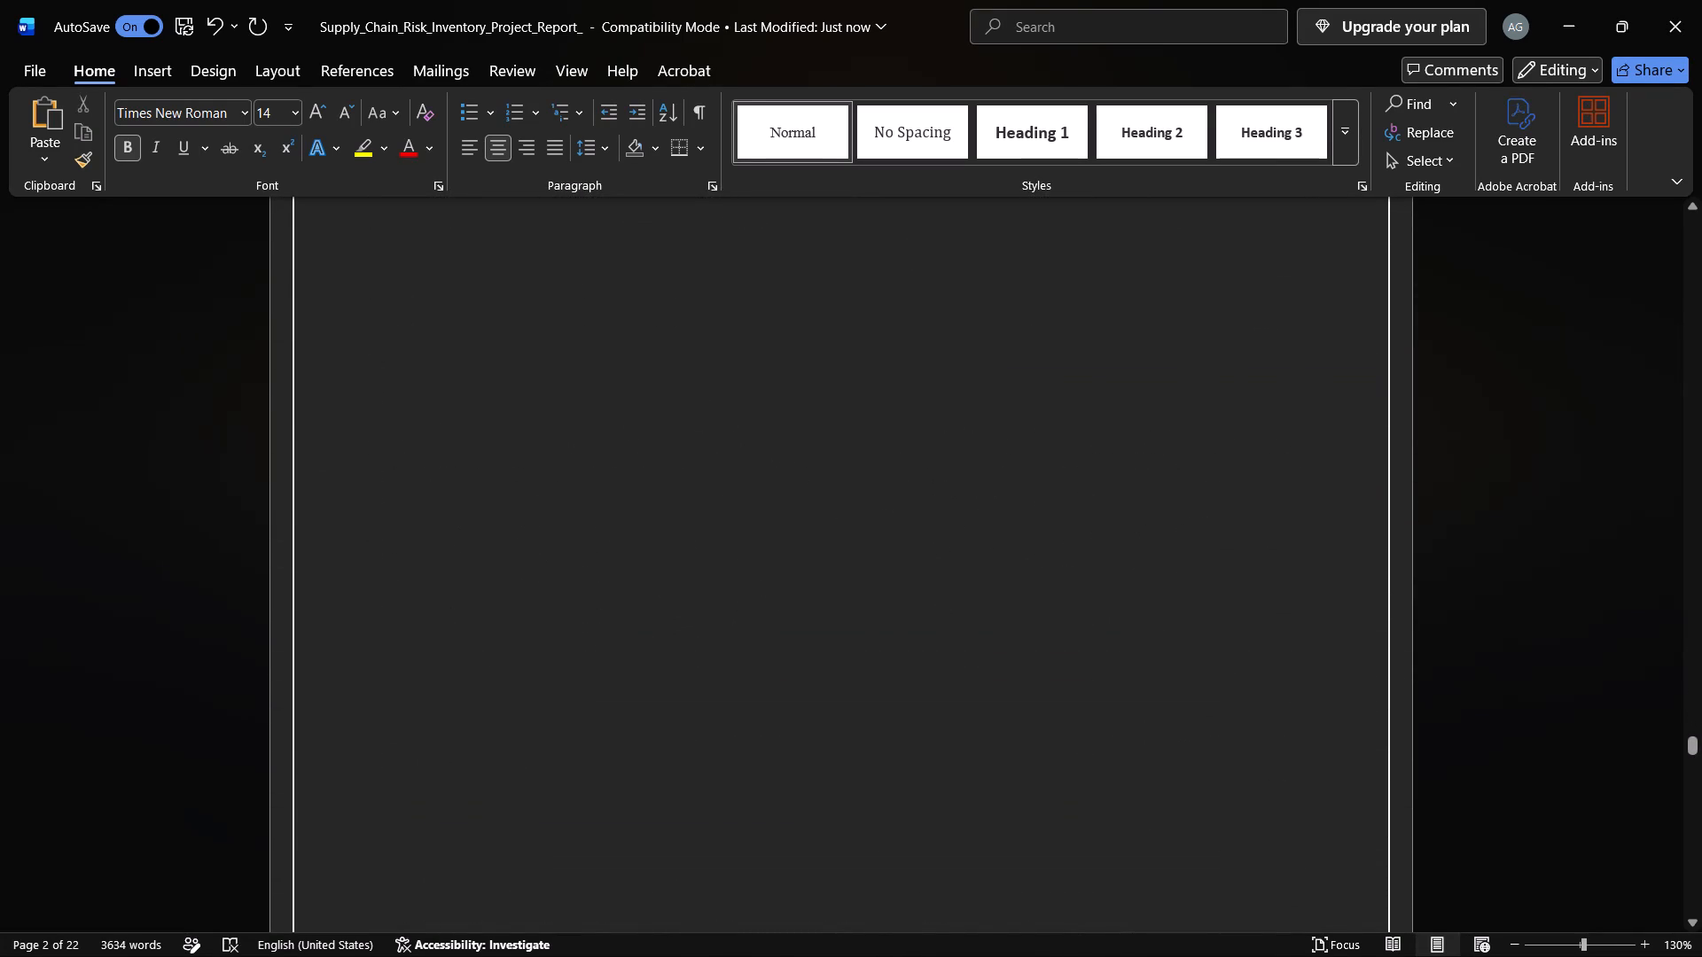
{"action": "scroll", "coordinate": [1093, 625], "scroll_direction": "down", "scroll_amount": 15}
{"action": "scroll", "coordinate": [1093, 625], "scroll_direction": "down", "scroll_amount": 18}
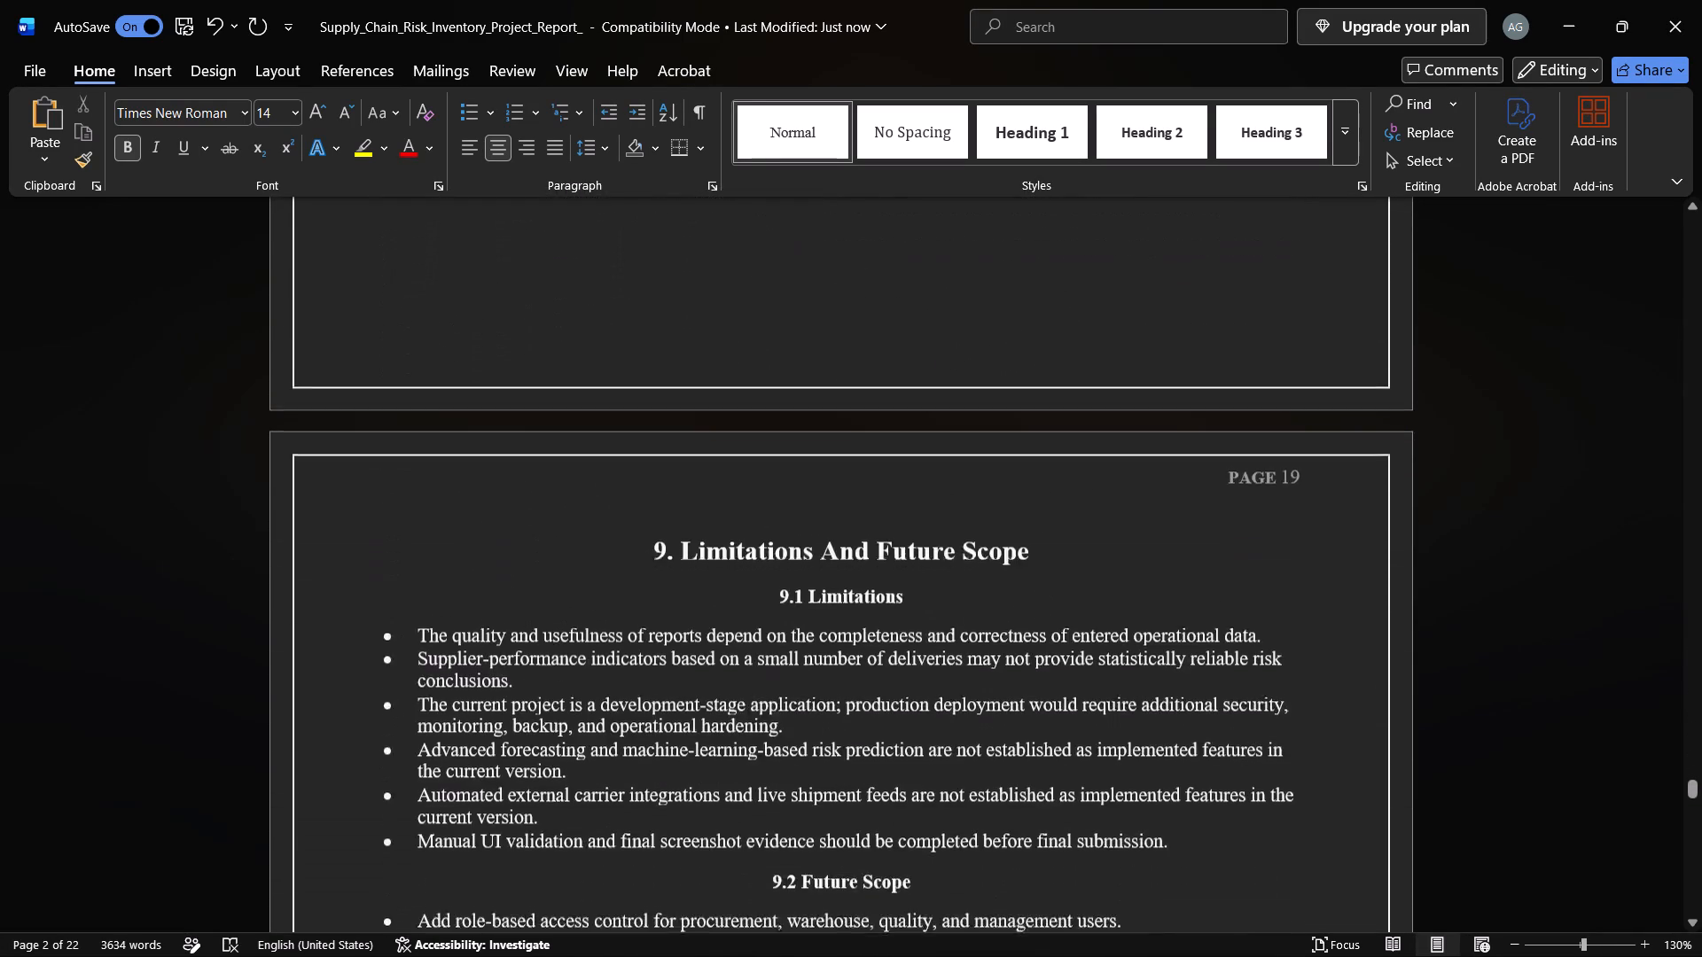
{"action": "scroll", "coordinate": [1082, 647], "scroll_direction": "down", "scroll_amount": 8}
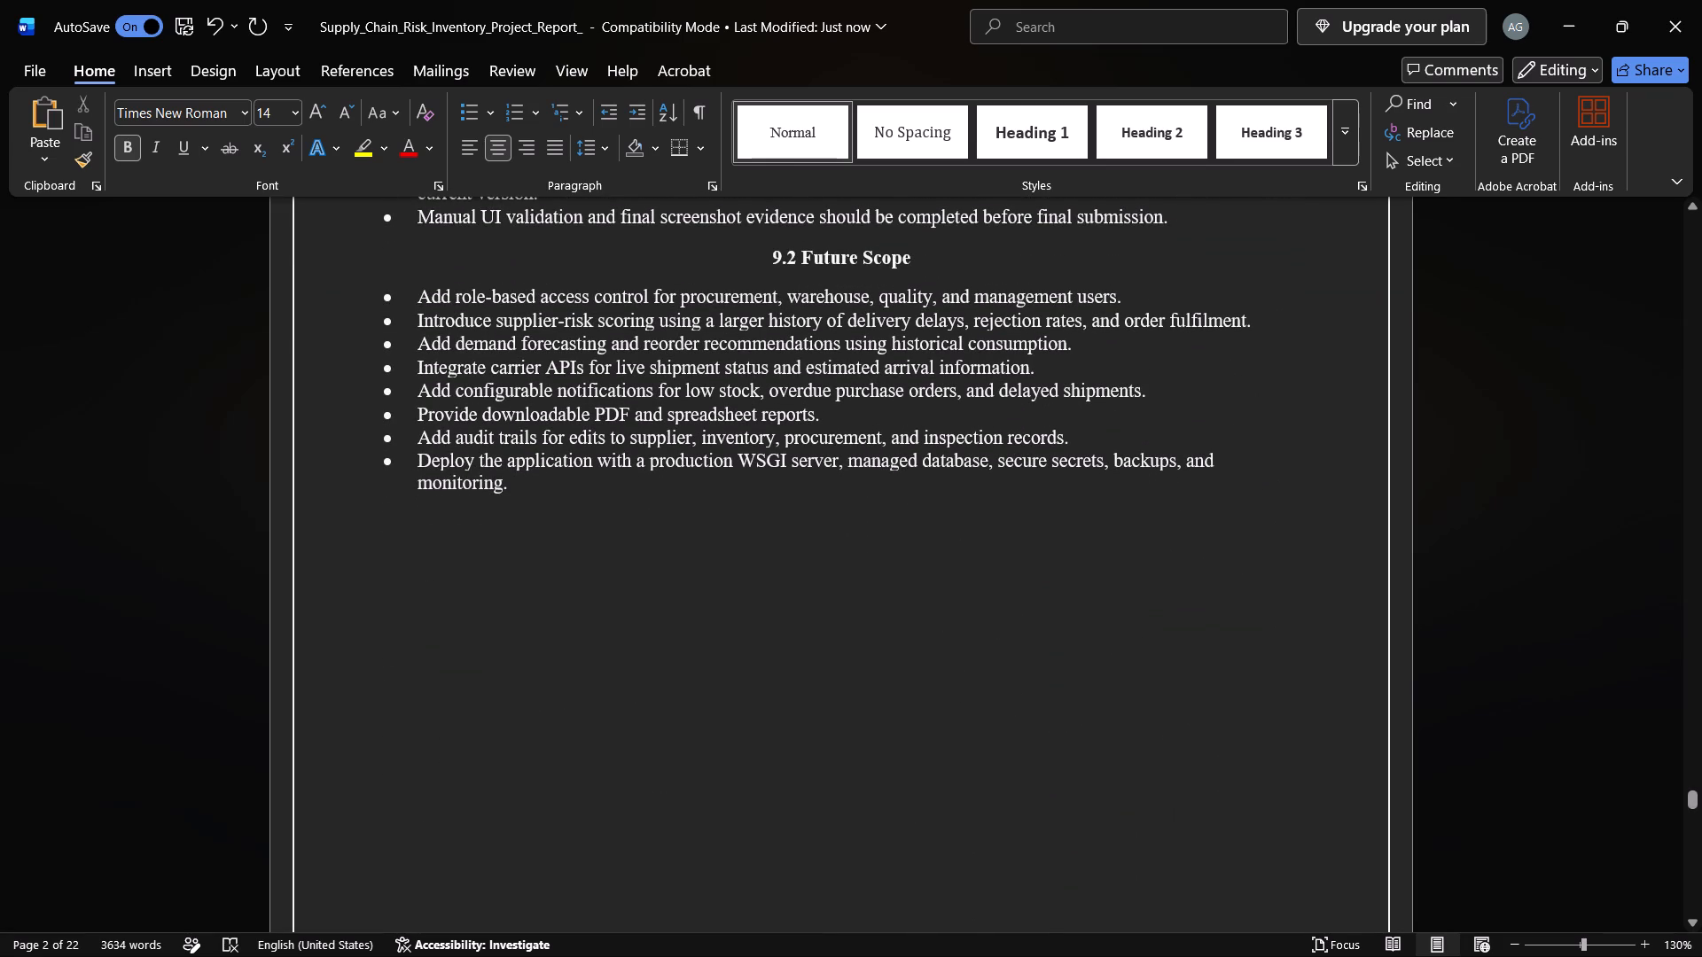
{"action": "left_click_drag", "start_coordinate": [1695, 801], "coordinate": [1701, 619]}
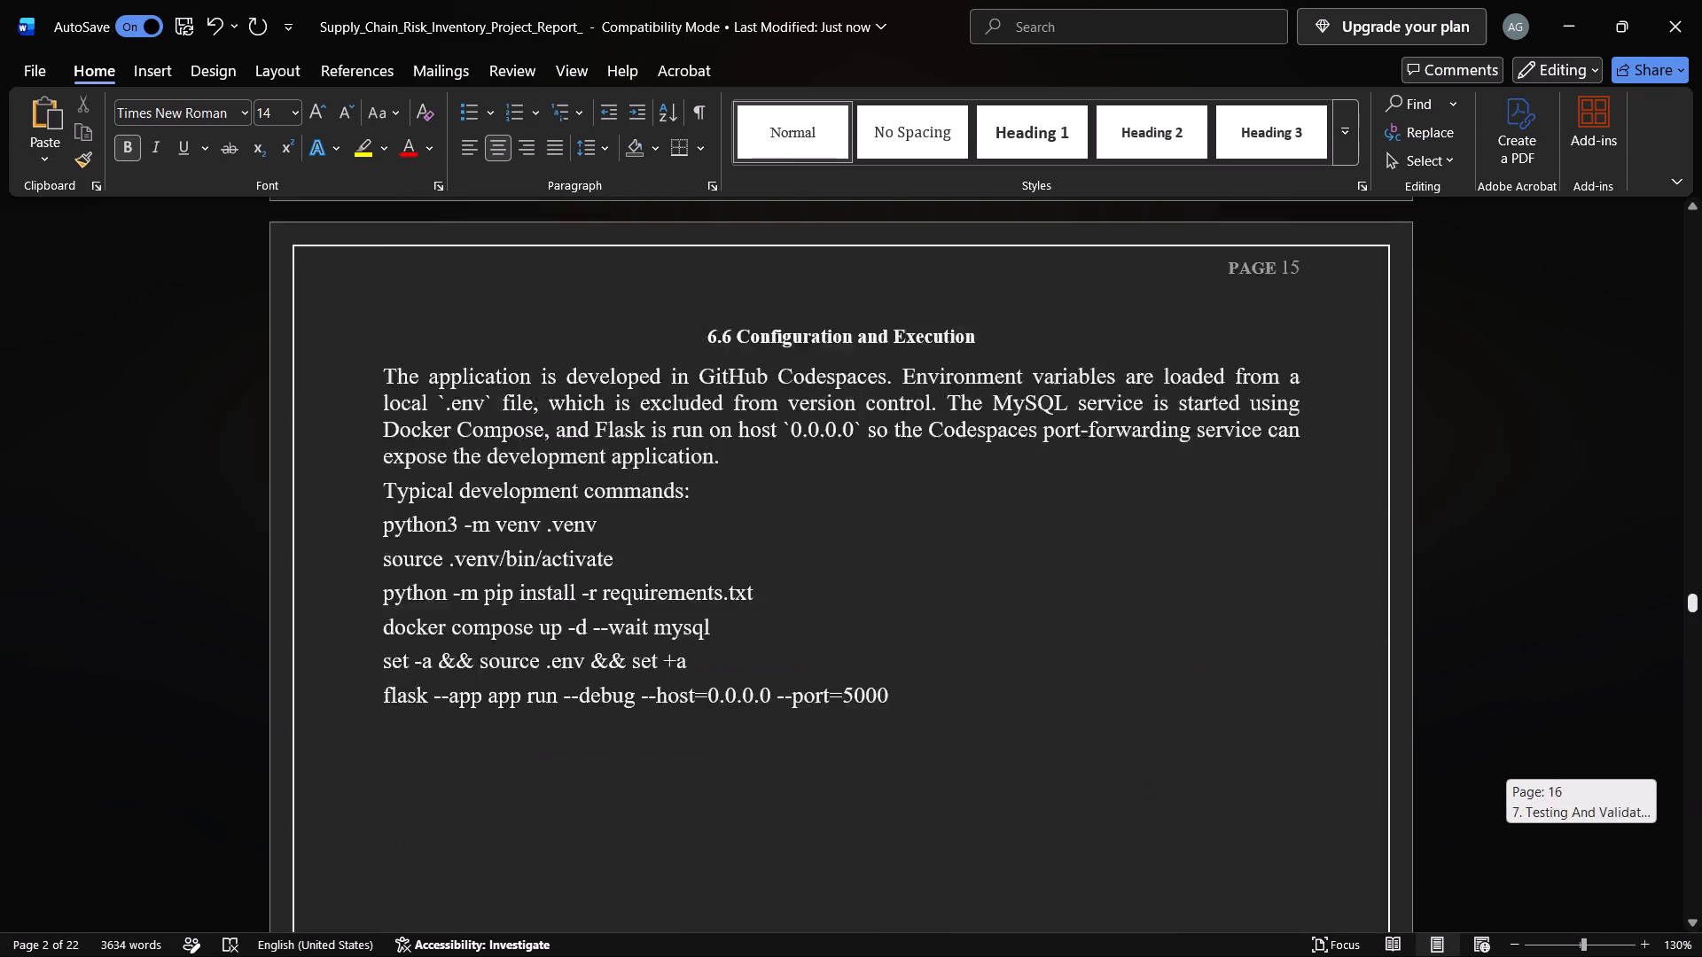
{"action": "left_click_drag", "start_coordinate": [1701, 619], "coordinate": [1692, 247]}
{"action": "scroll", "coordinate": [1436, 473], "scroll_direction": "down", "scroll_amount": 11}
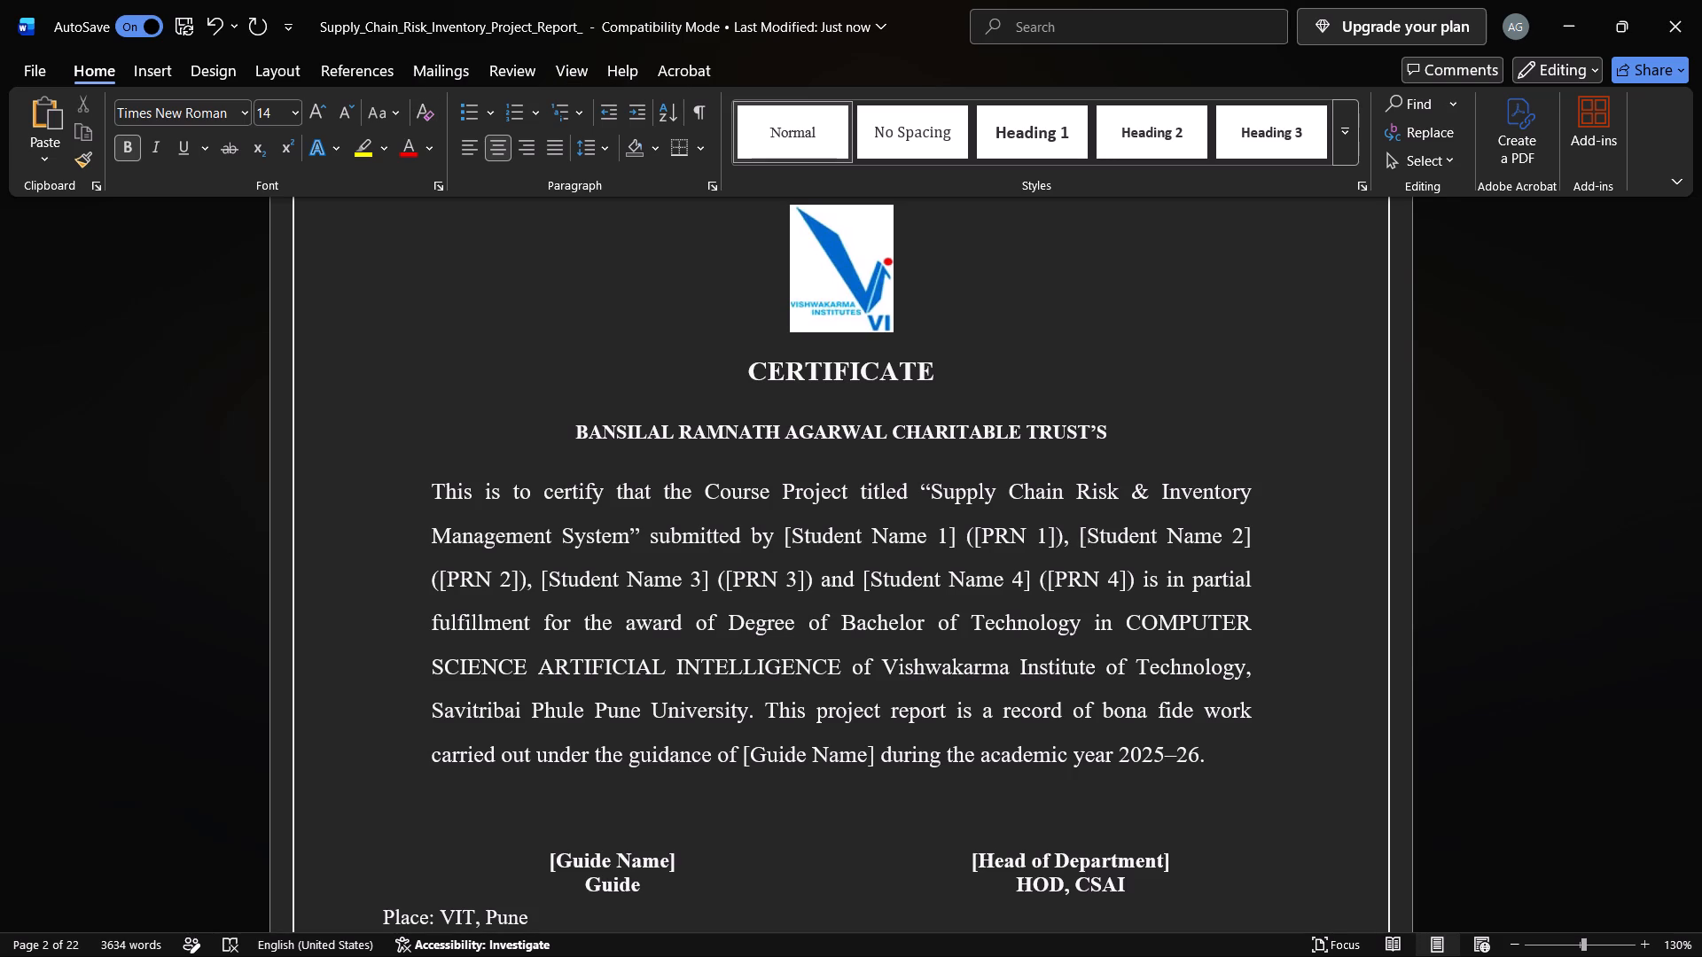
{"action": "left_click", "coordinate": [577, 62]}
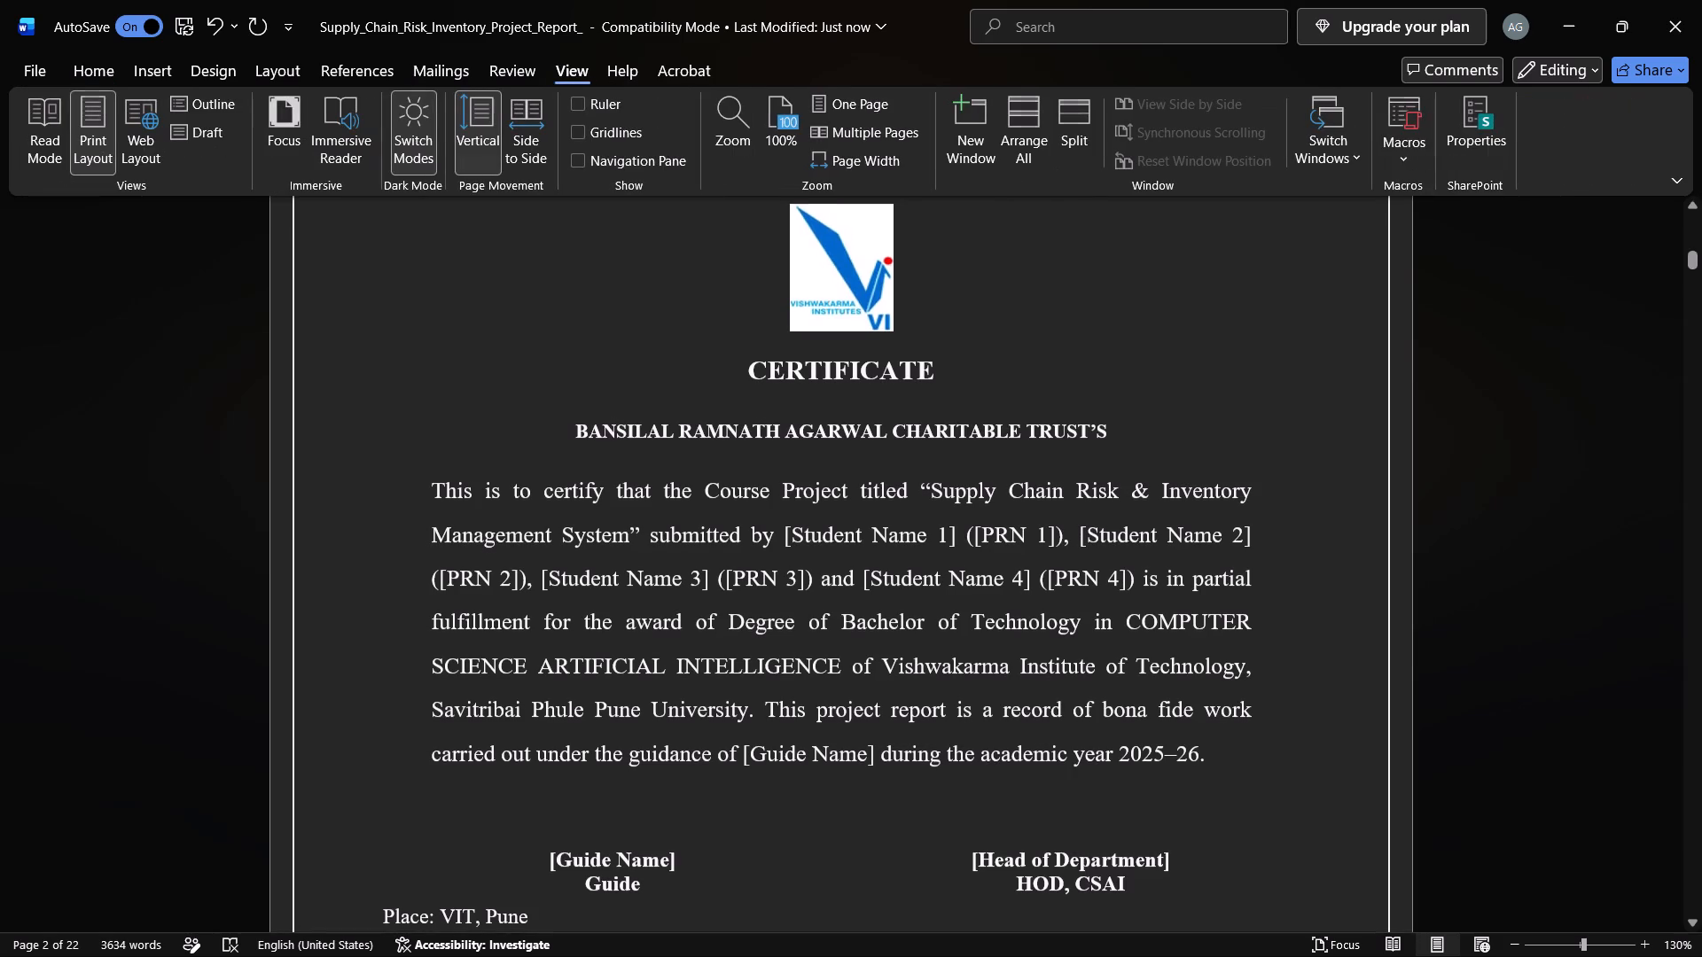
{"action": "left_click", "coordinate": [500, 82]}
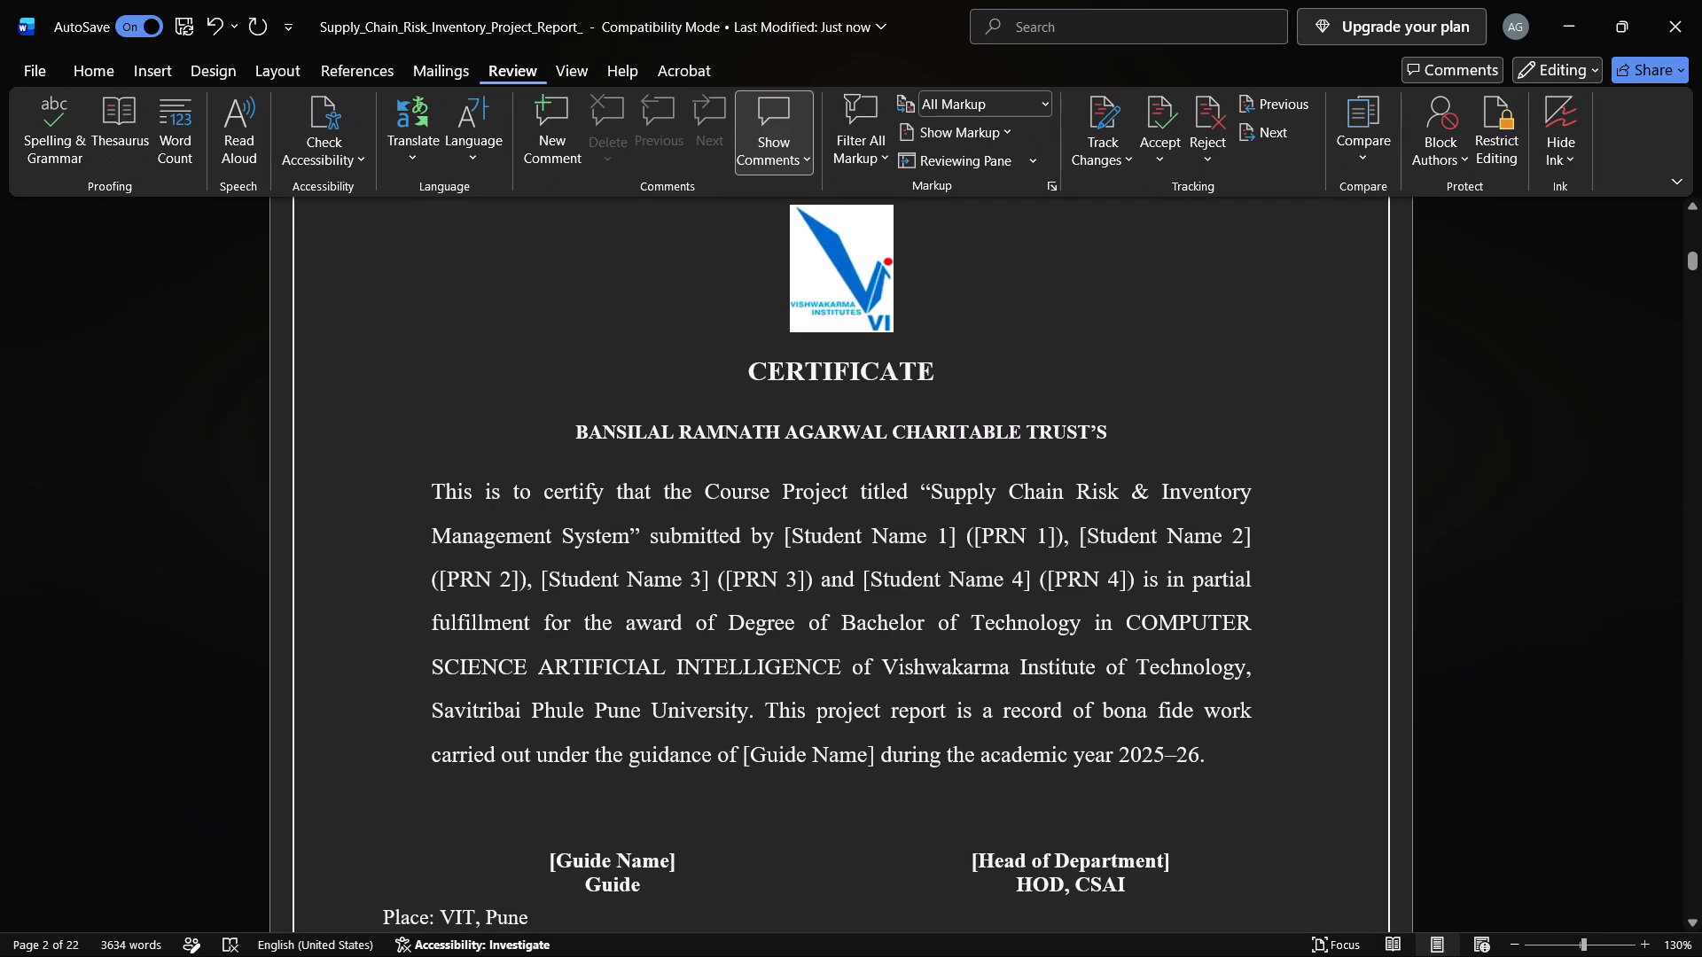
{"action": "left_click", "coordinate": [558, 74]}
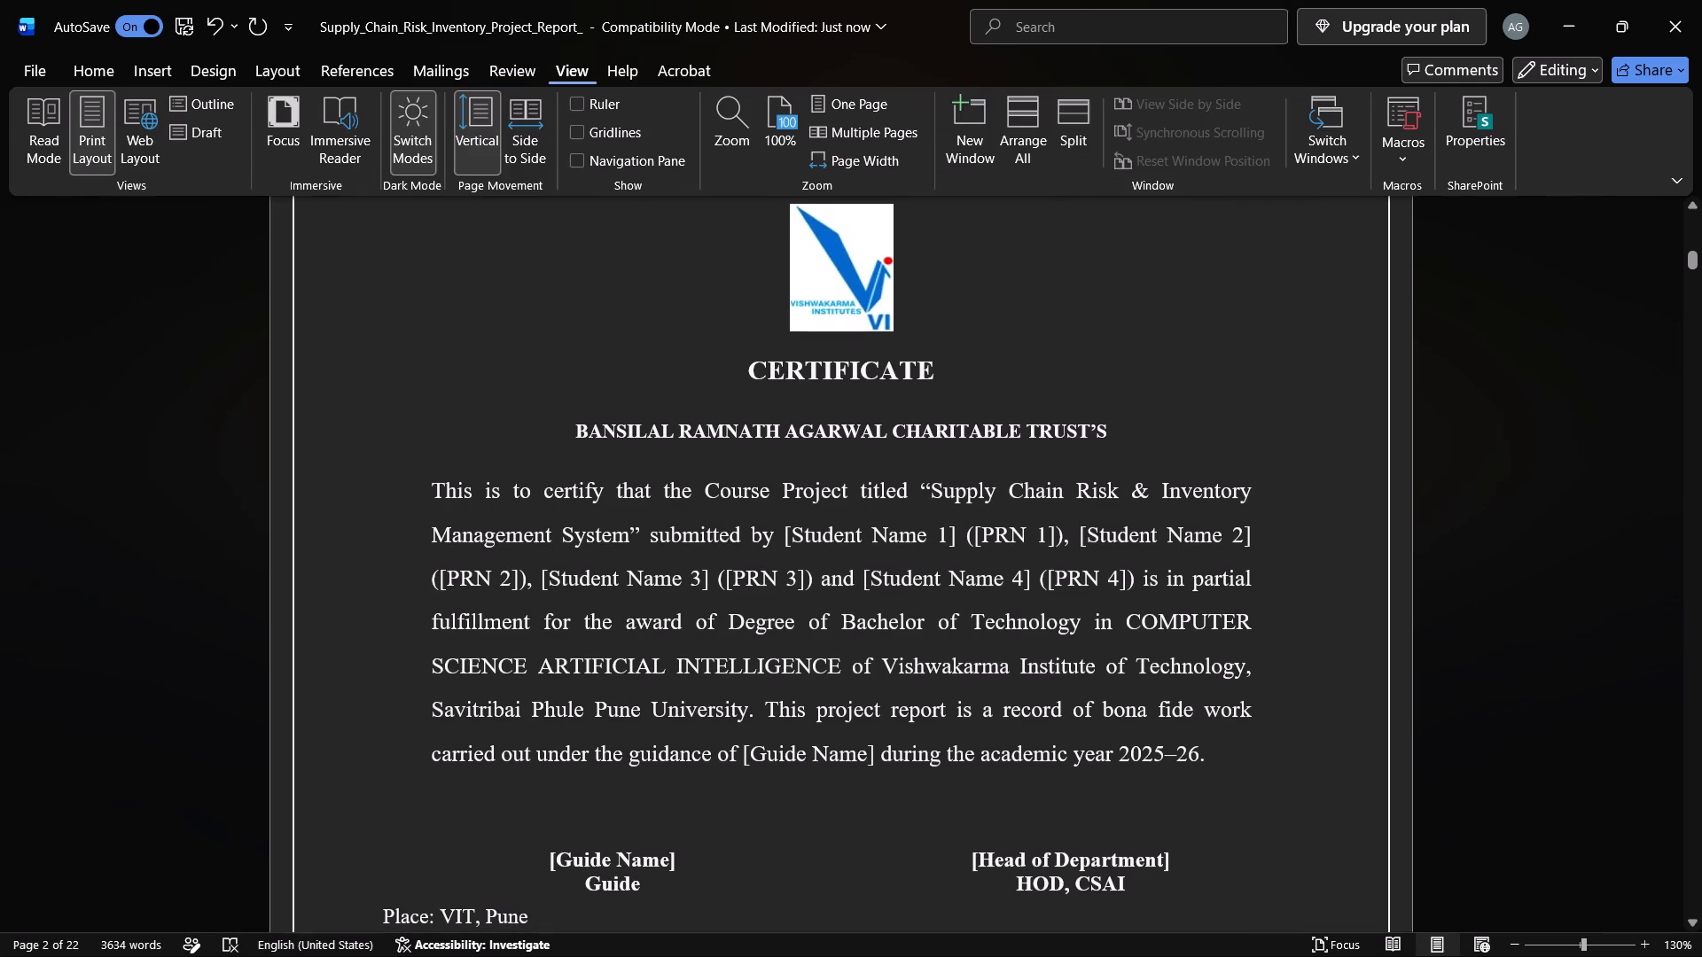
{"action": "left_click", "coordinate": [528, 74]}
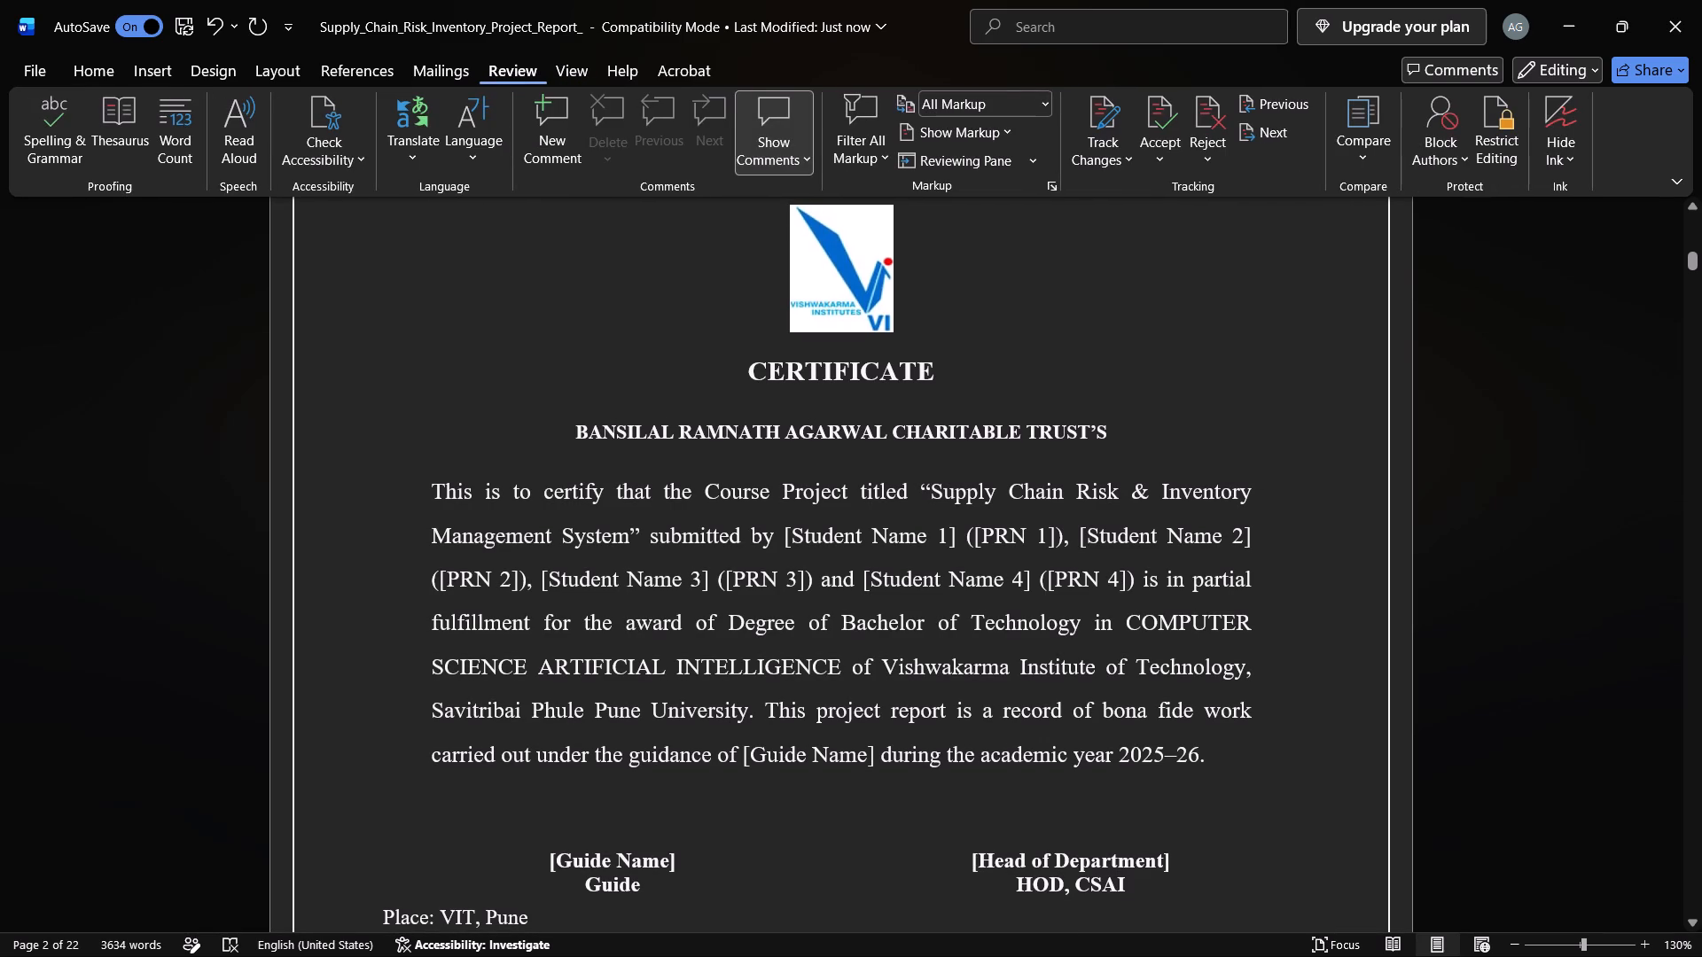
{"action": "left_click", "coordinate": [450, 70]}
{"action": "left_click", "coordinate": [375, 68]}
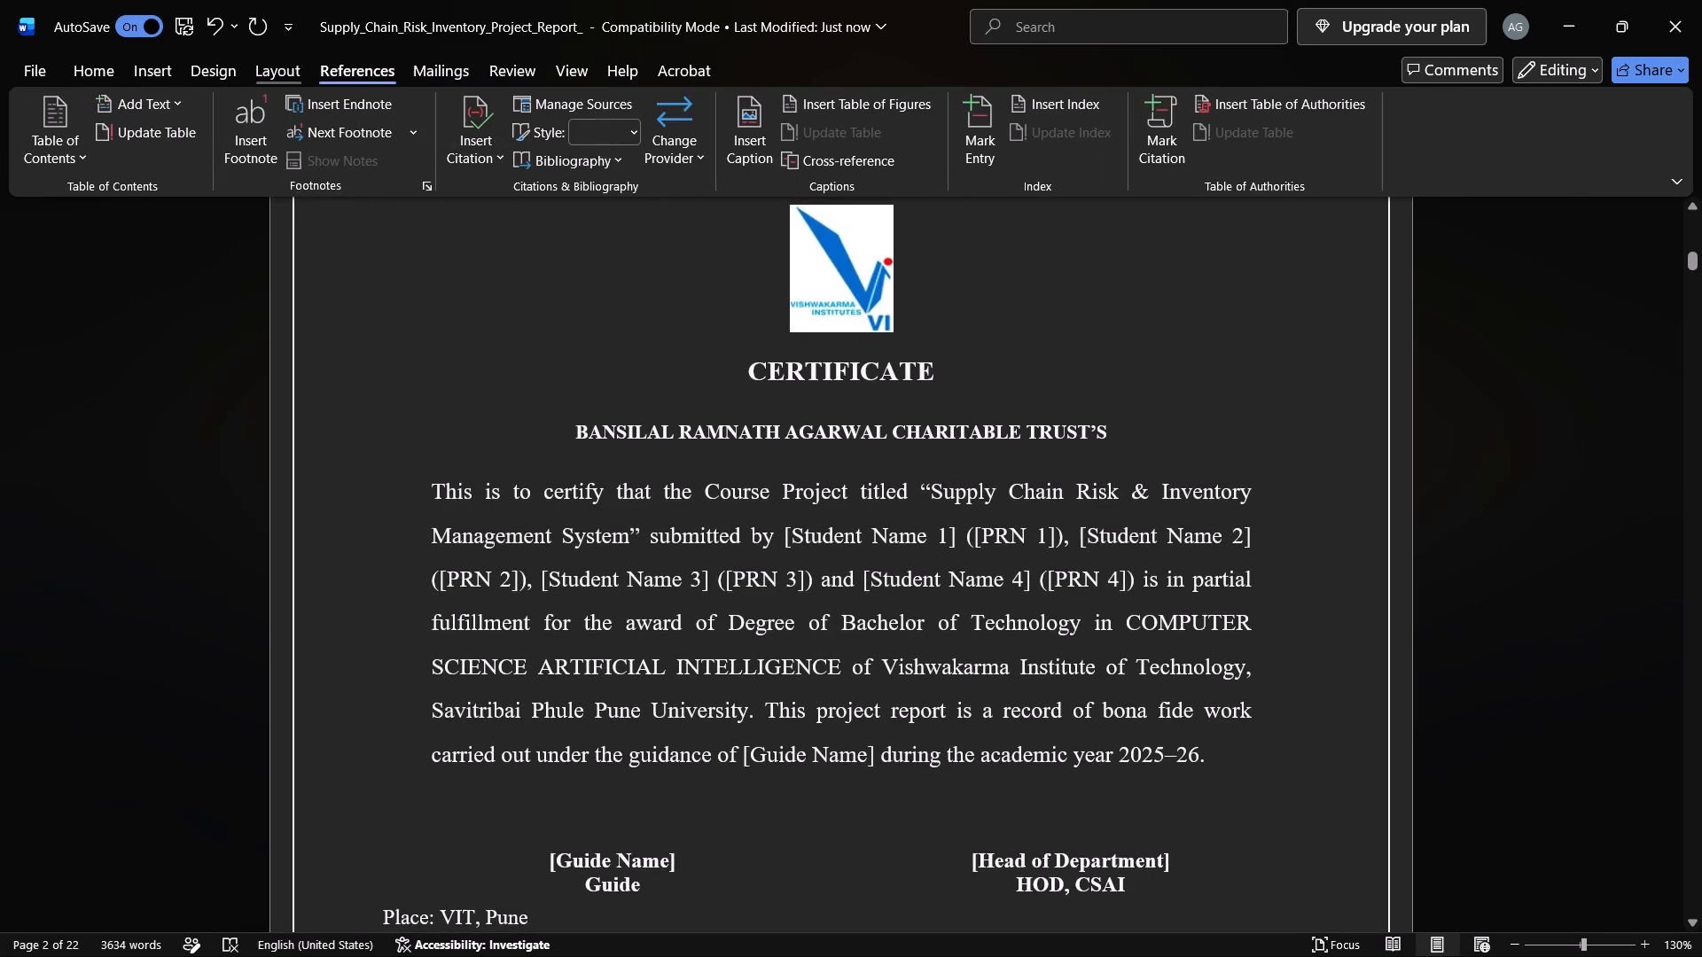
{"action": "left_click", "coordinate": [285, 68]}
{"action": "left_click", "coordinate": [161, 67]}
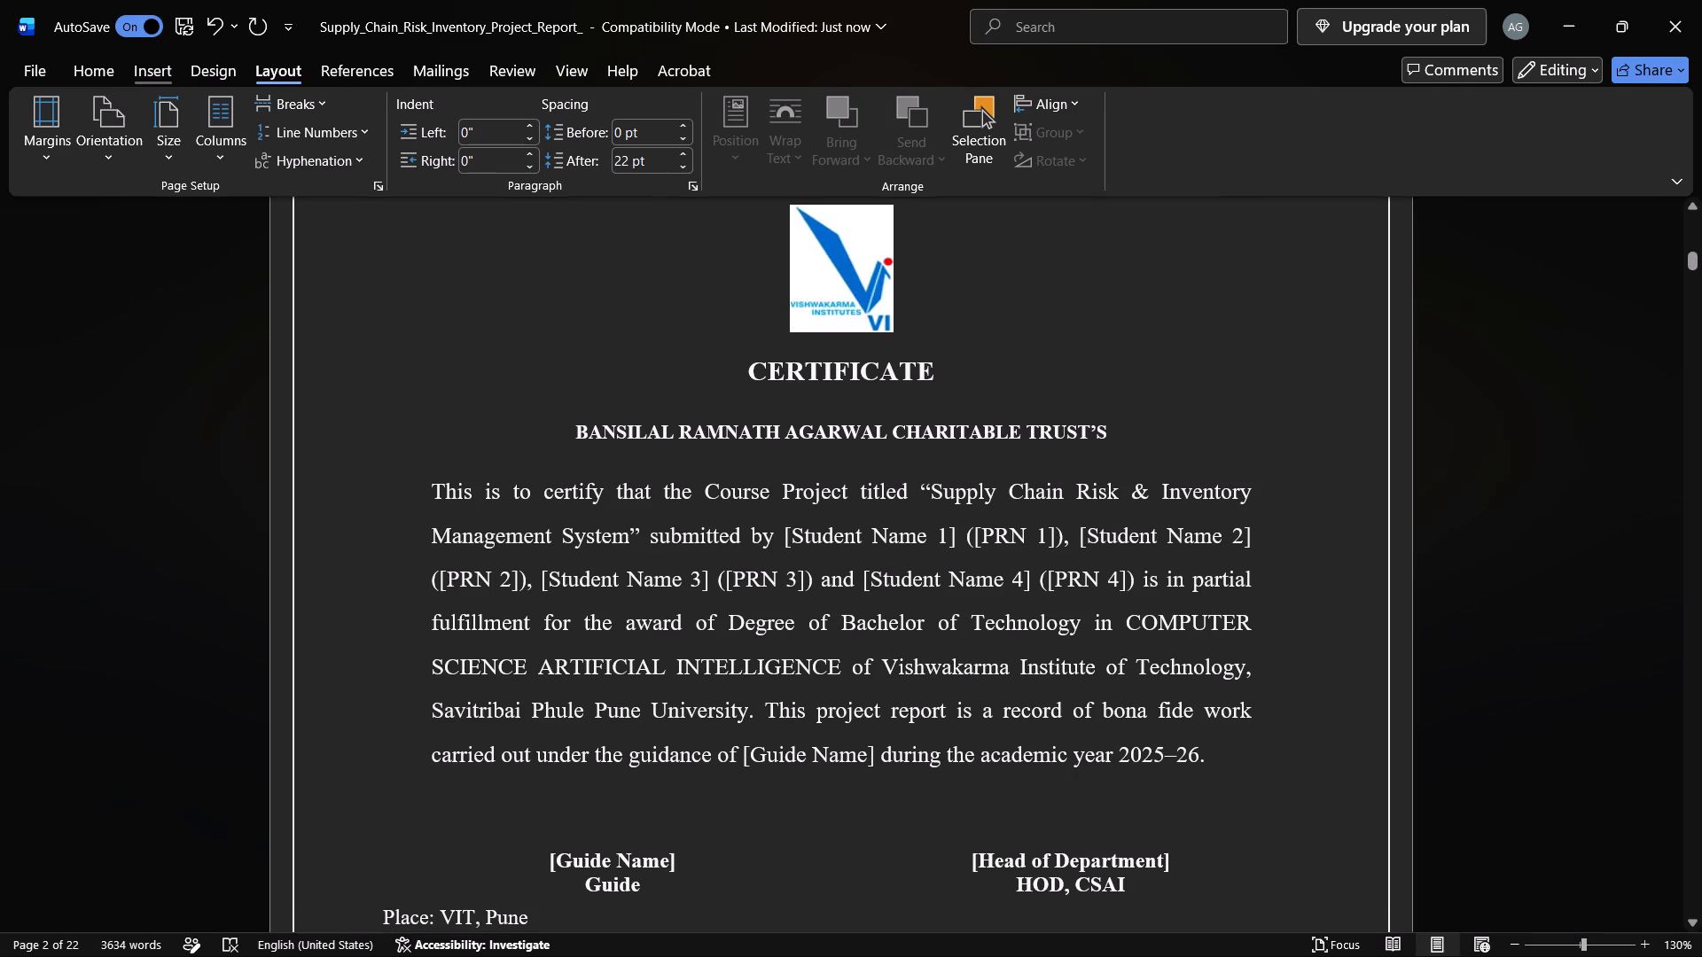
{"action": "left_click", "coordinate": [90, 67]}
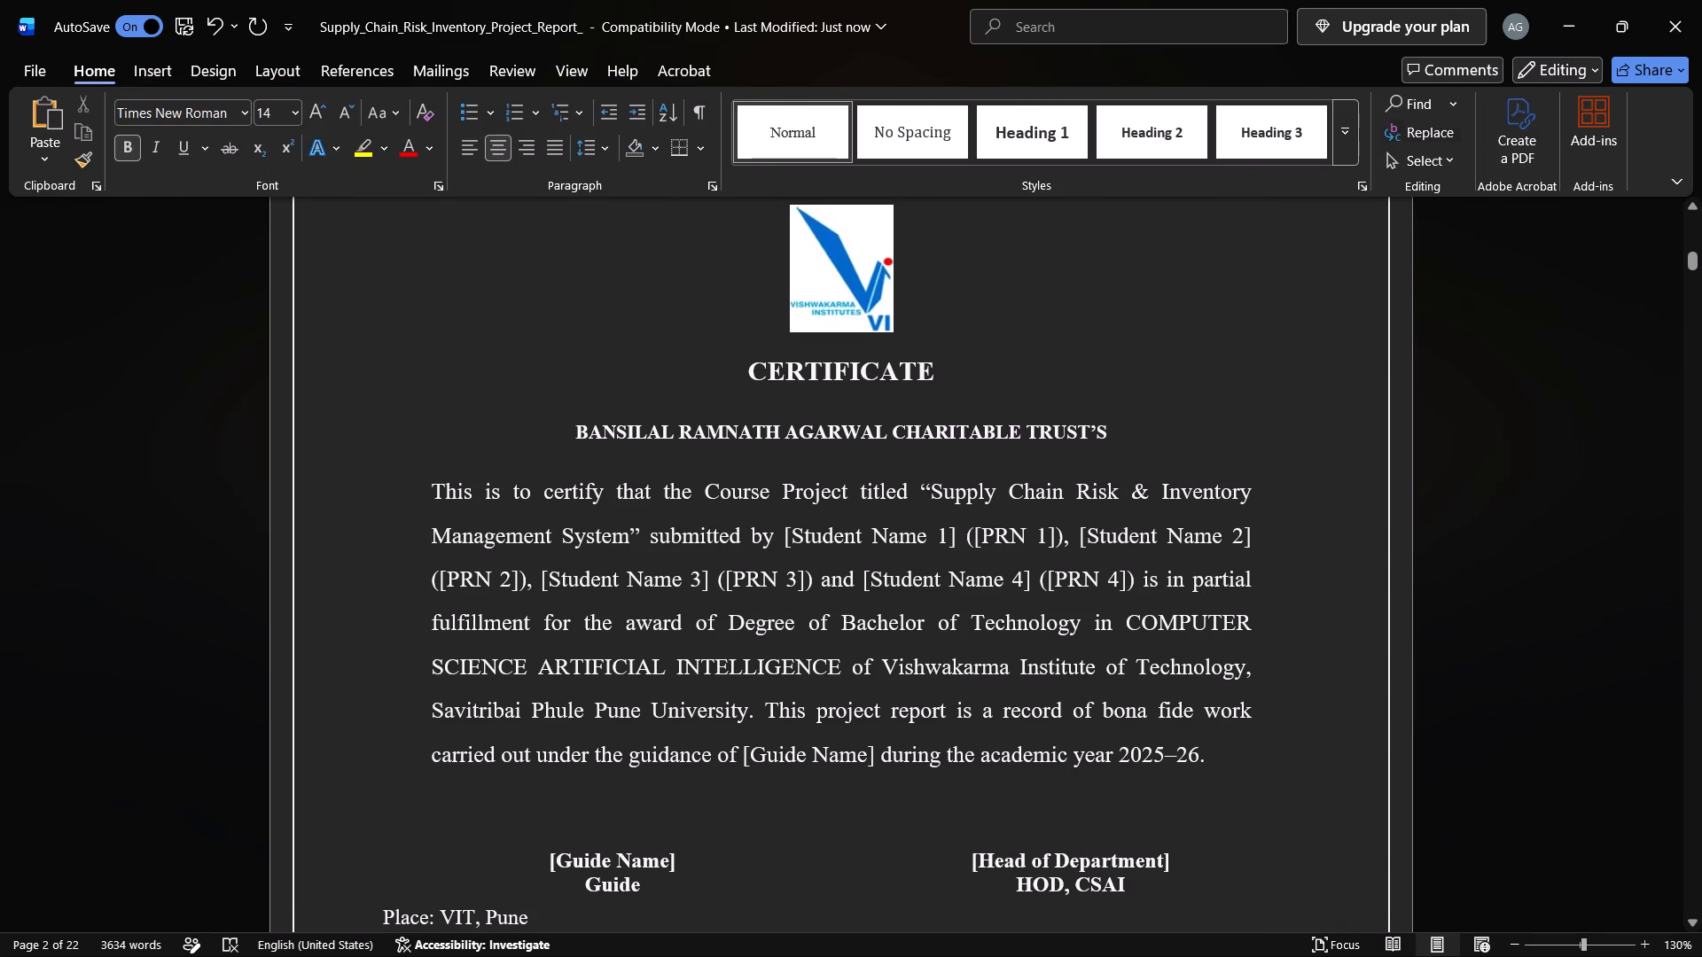
Use Find and Replace to substitute the "Student Name 1" placeholder in the certificate text with the first student's full name.
{"action": "left_click", "coordinate": [1438, 134]}
{"action": "left_click", "coordinate": [1193, 334]}
{"action": "triple_click", "coordinate": [811, 538]}
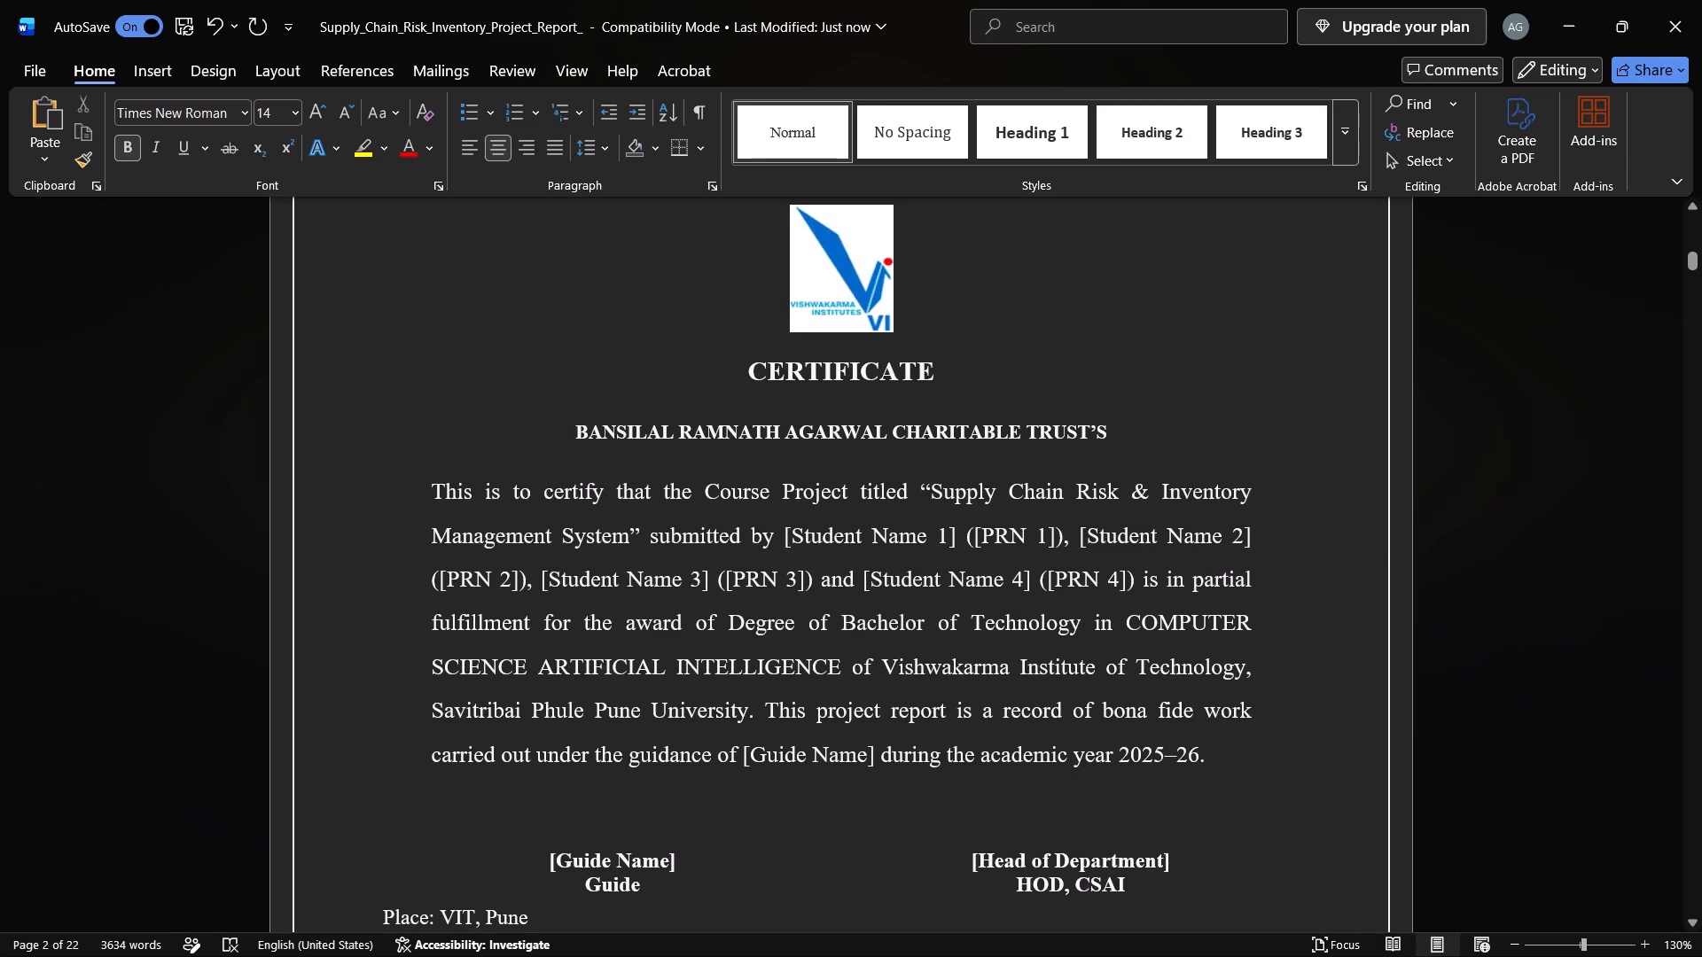
{"action": "left_click", "coordinate": [811, 538]}
{"action": "left_click", "coordinate": [791, 532]}
{"action": "left_click_drag", "start_coordinate": [791, 532], "coordinate": [800, 532]}
{"action": "left_click_drag", "start_coordinate": [800, 532], "coordinate": [952, 529]}
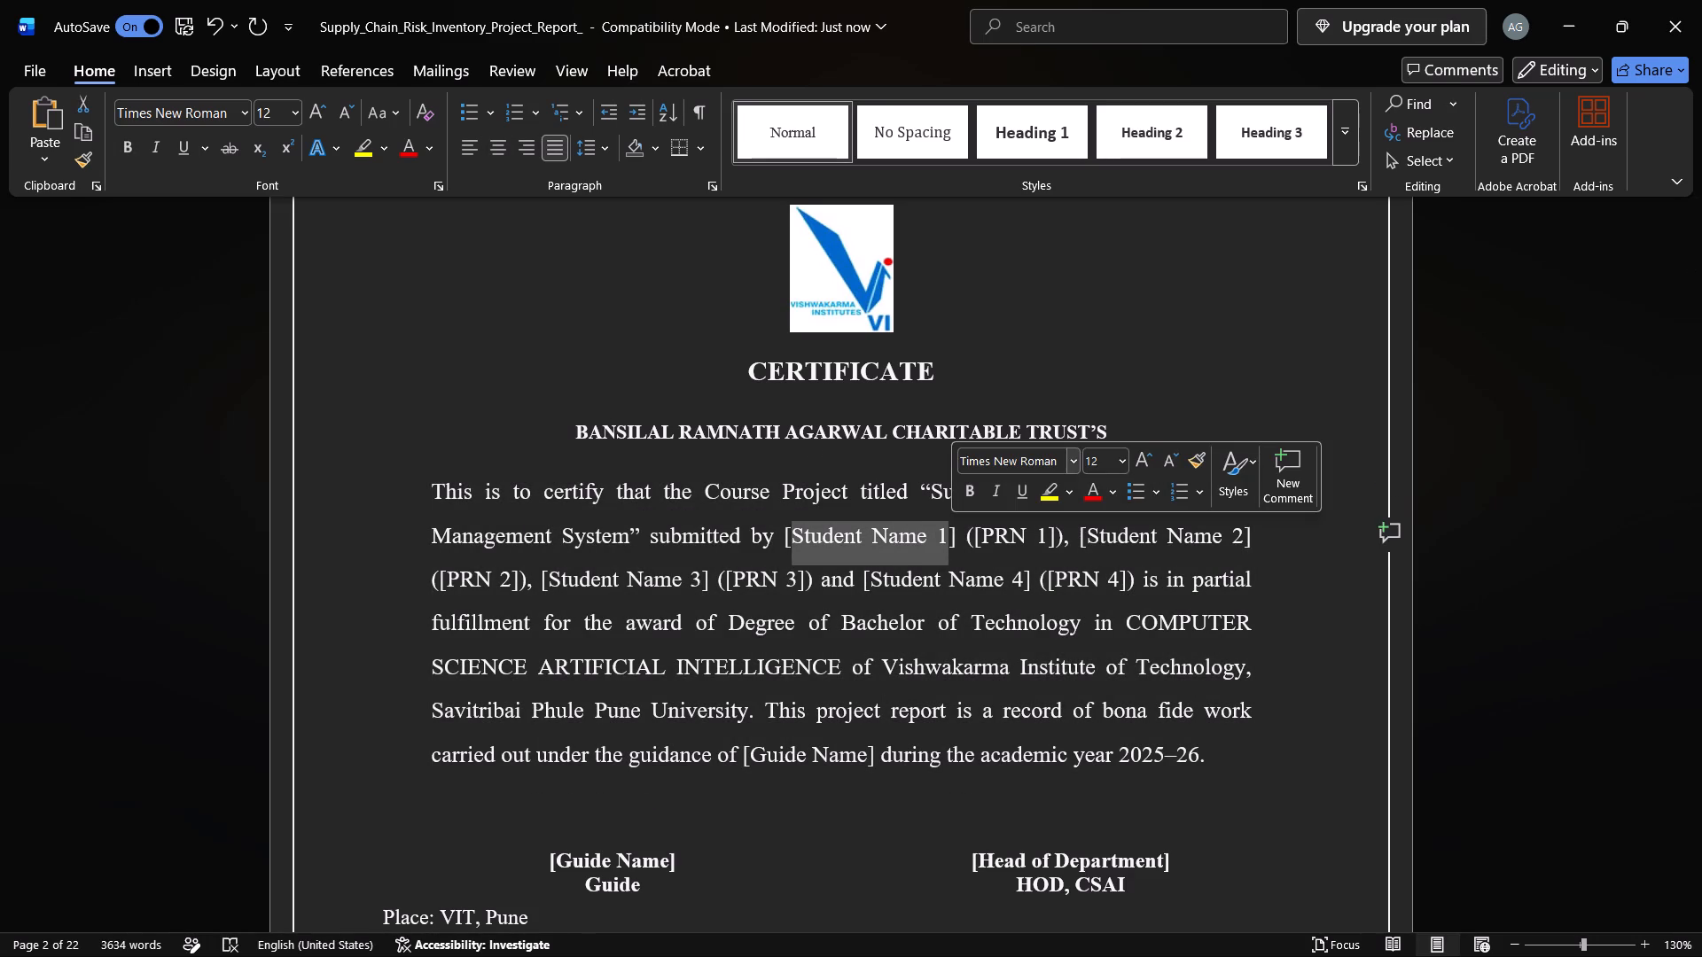
{"action": "right_click", "coordinate": [919, 541]}
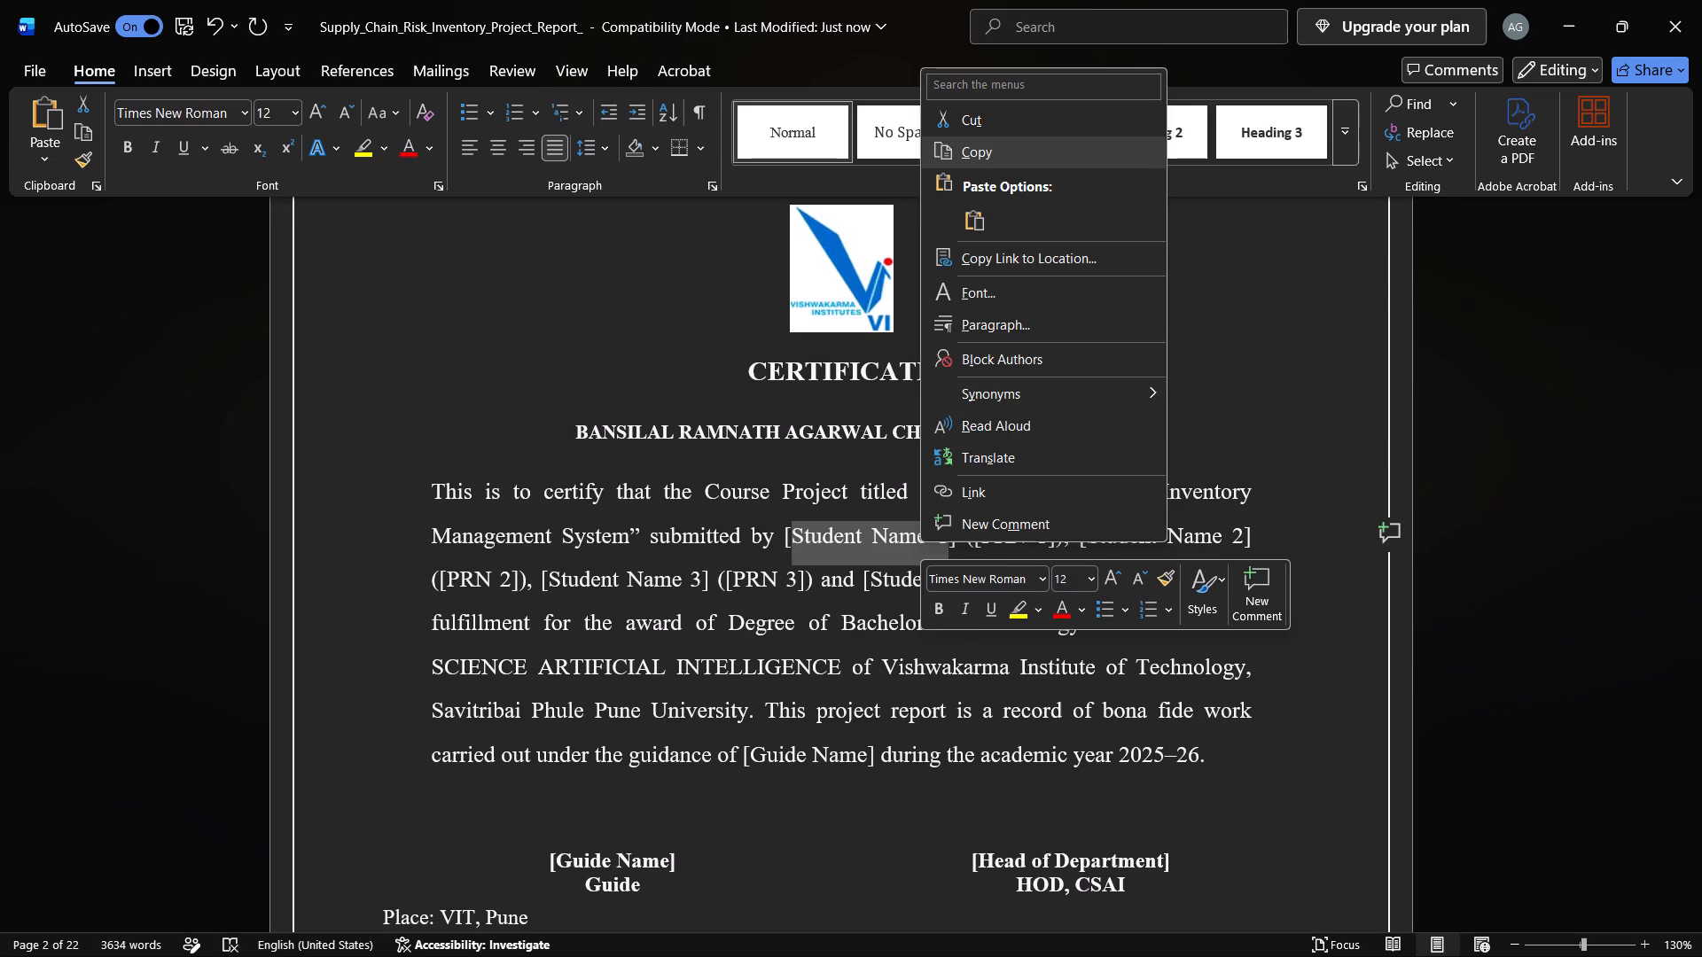
{"action": "left_click", "coordinate": [969, 150]}
{"action": "left_click", "coordinate": [1449, 130]}
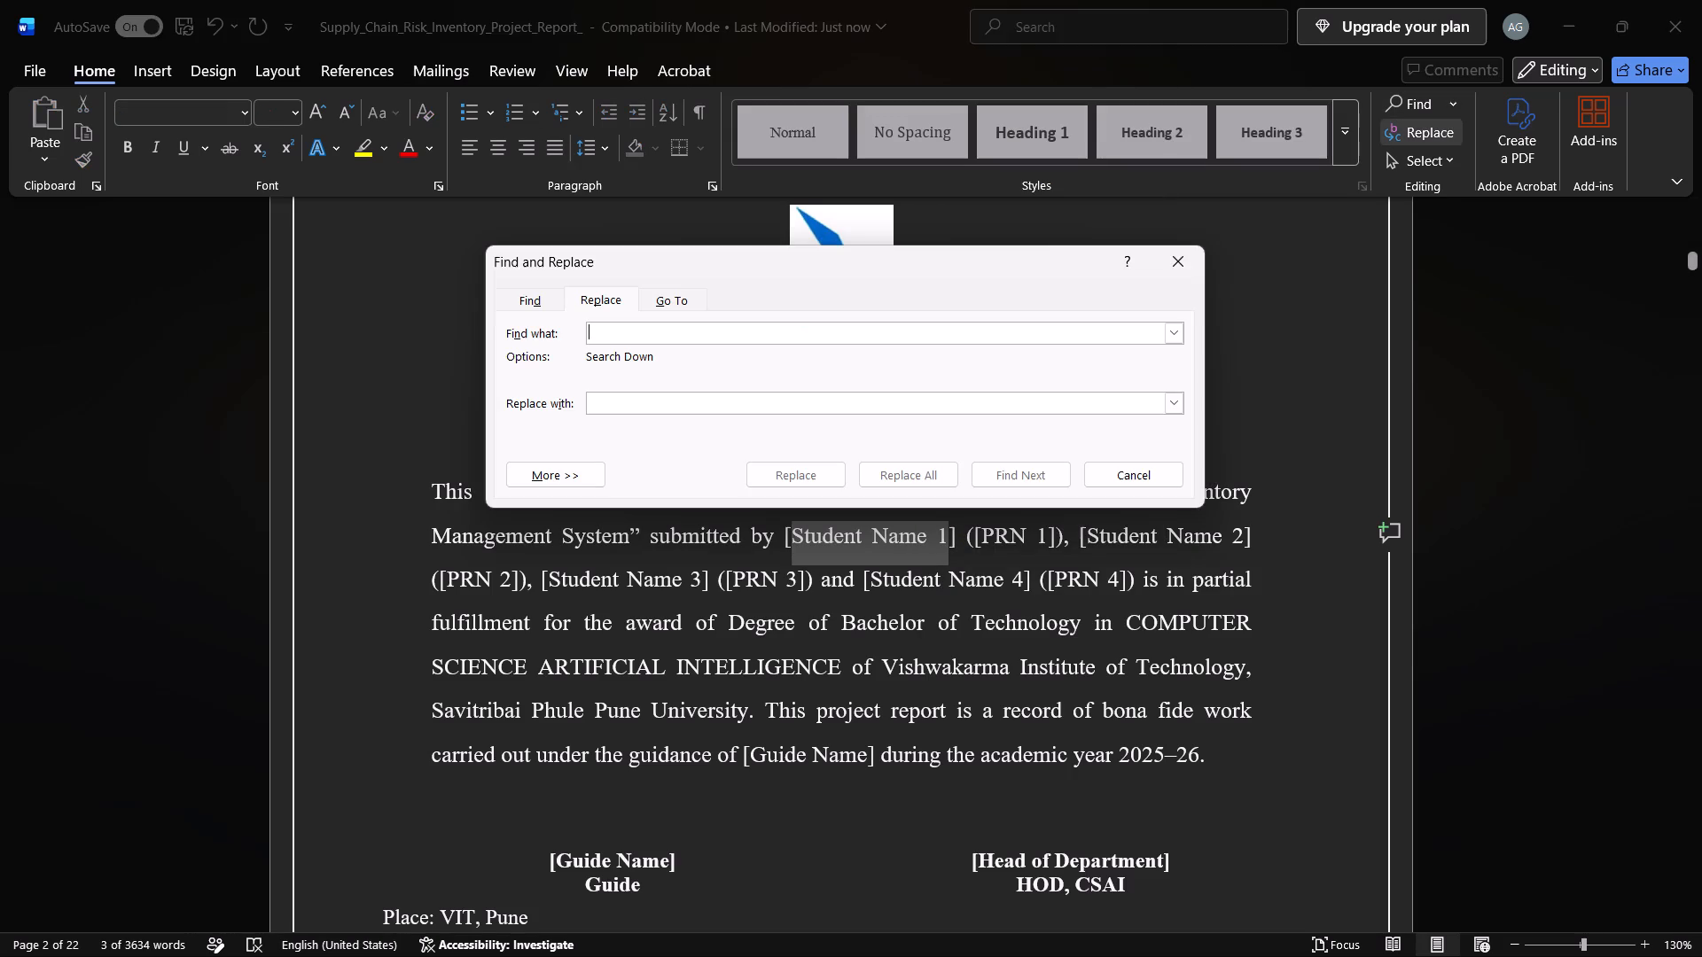
{"action": "key", "text": "ctrl+v"}
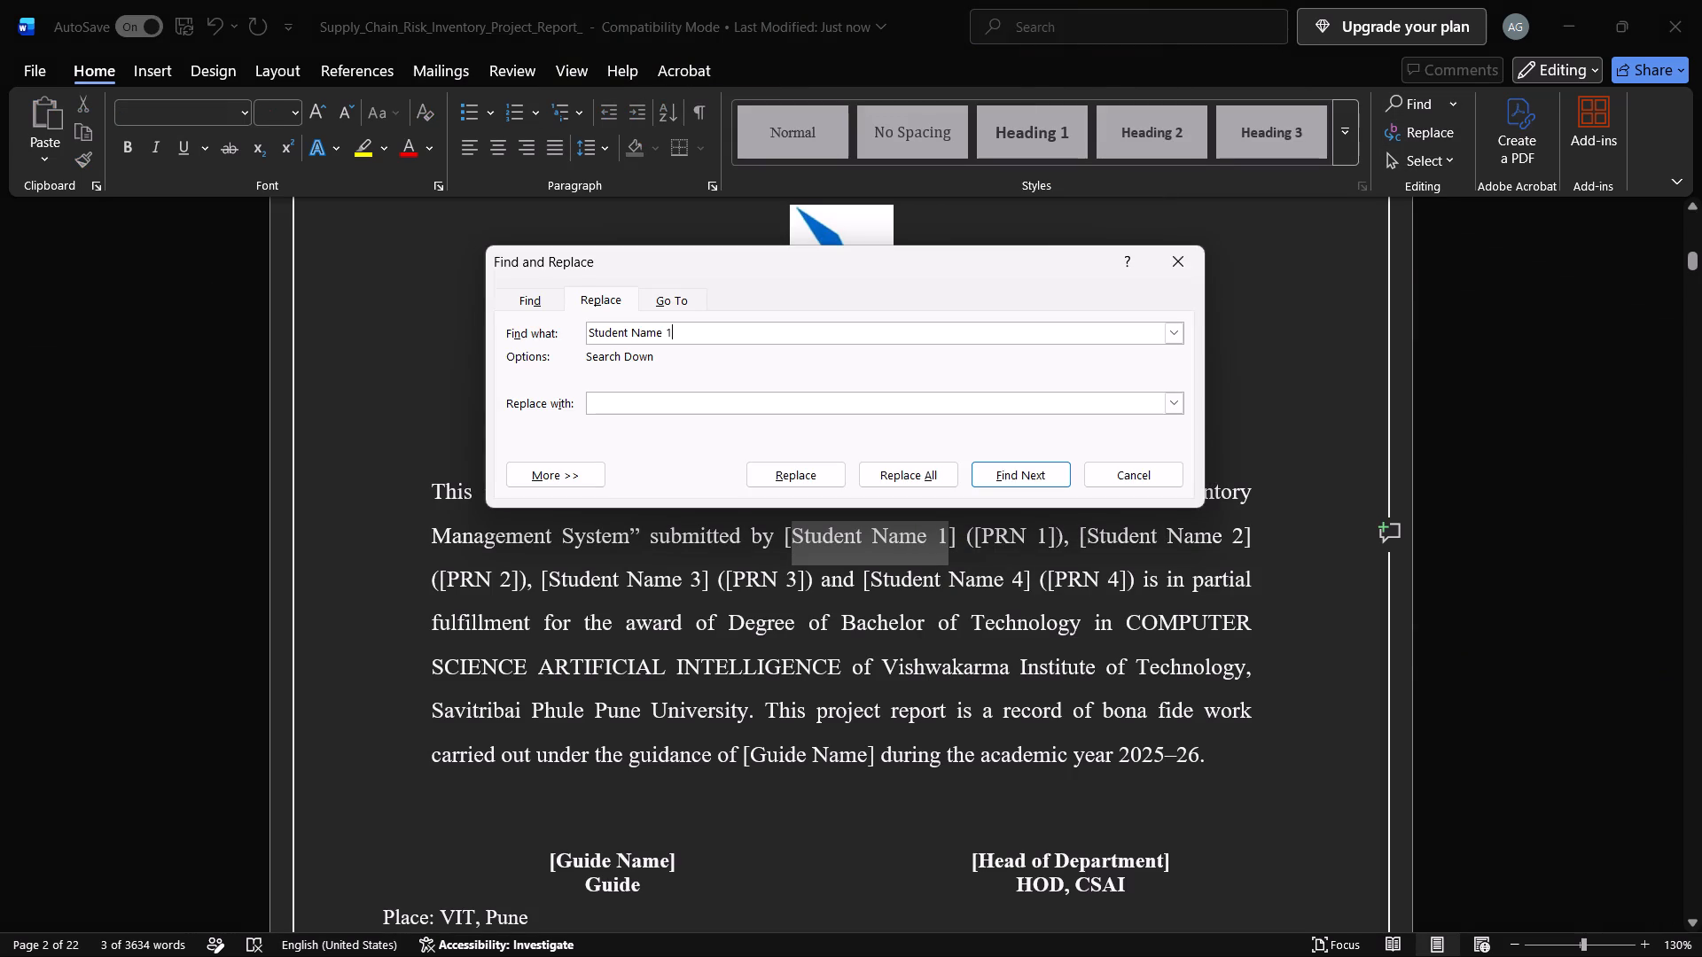
{"action": "left_click", "coordinate": [885, 404]}
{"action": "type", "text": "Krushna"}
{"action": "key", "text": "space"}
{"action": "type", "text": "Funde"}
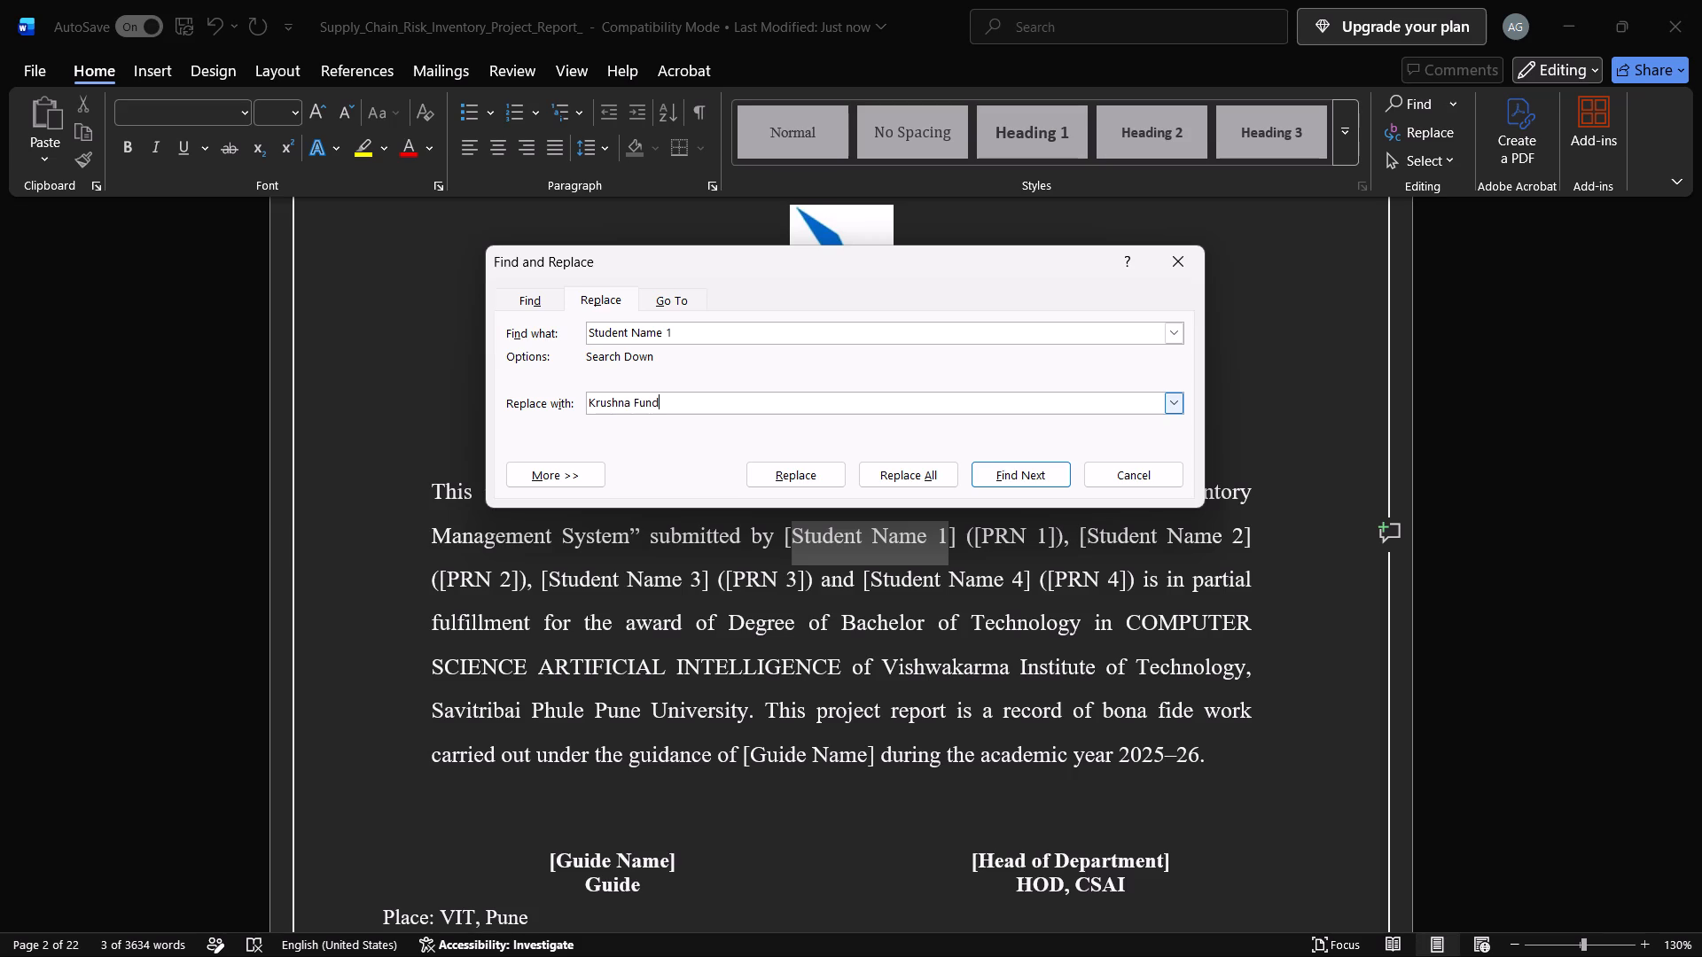
{"action": "left_click", "coordinate": [820, 475]}
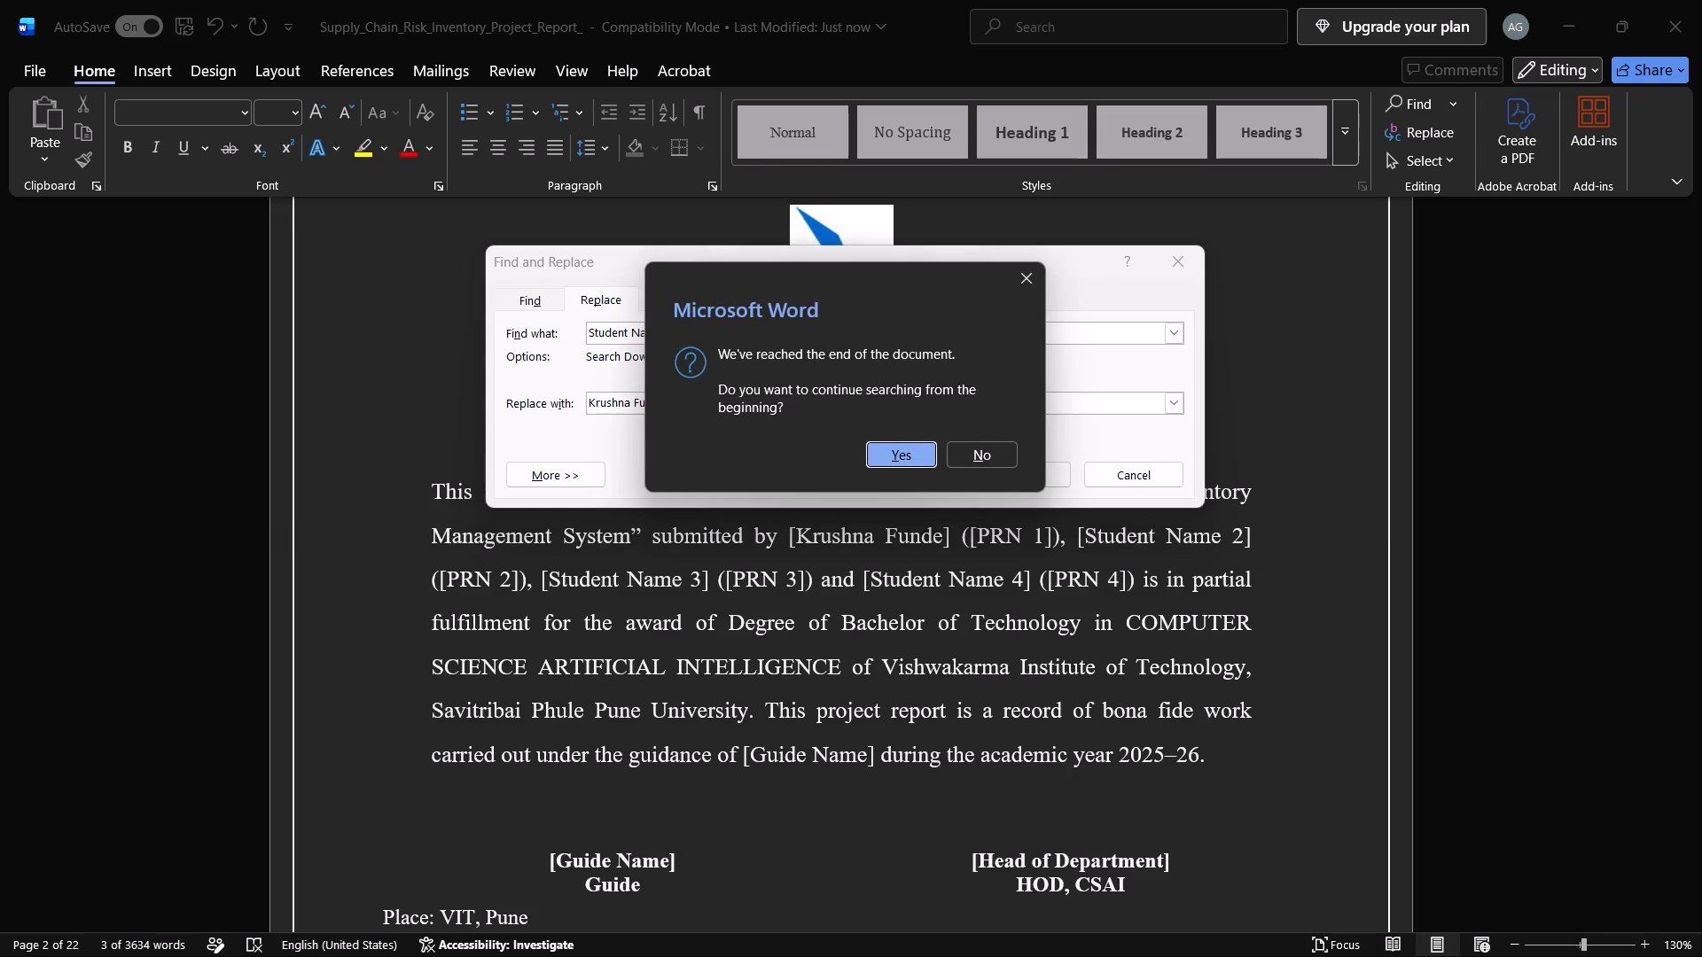
{"action": "left_click", "coordinate": [890, 453]}
{"action": "left_click", "coordinate": [969, 447]}
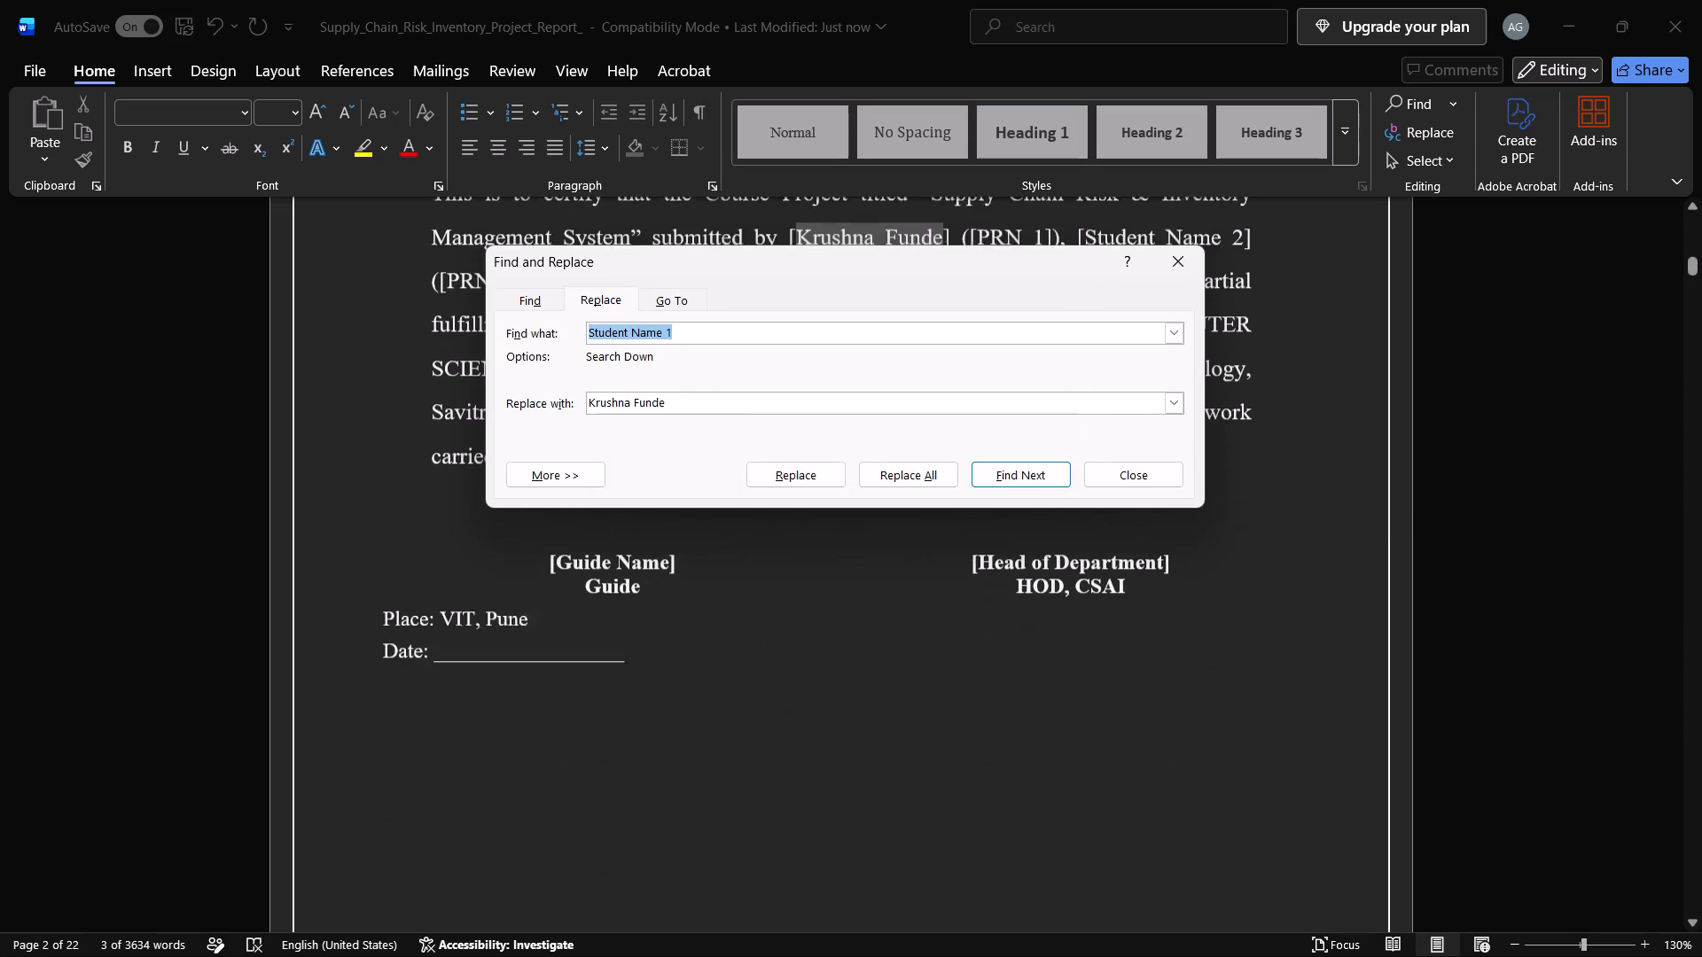
Replace all occurrences of the "Student Name 2" placeholder with the second student's full name, searching the rest of the document.
{"action": "left_click", "coordinate": [718, 334]}
{"action": "key", "text": "BackSpace"}
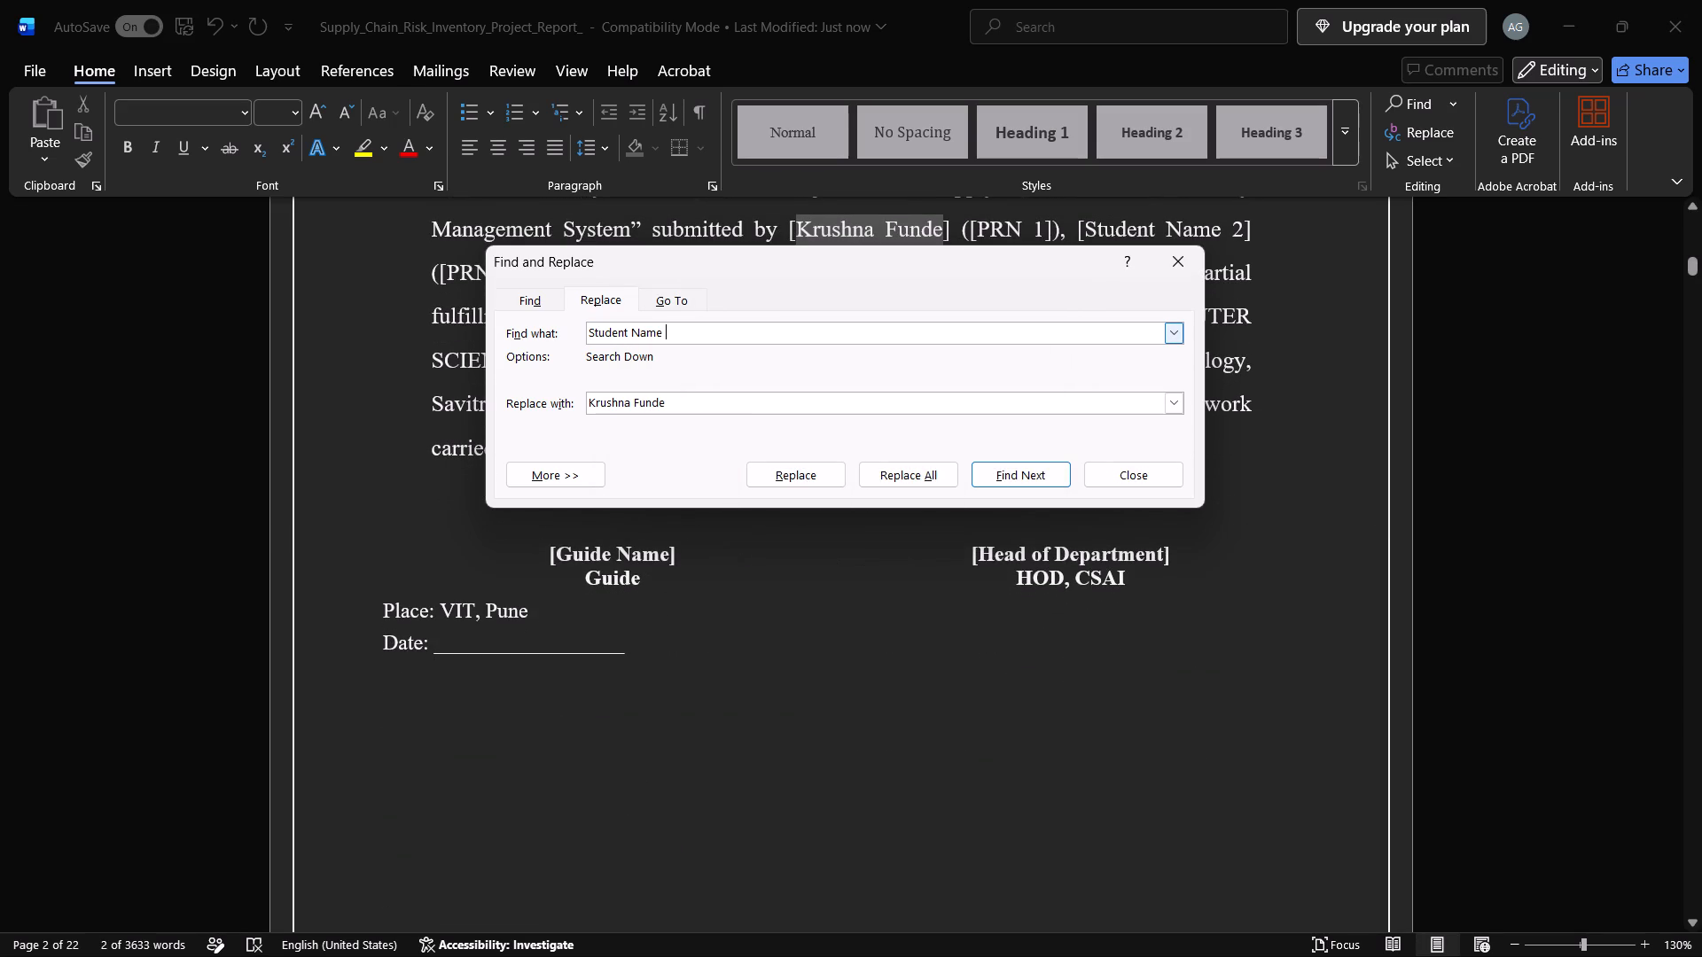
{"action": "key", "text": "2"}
{"action": "triple_click", "coordinate": [720, 408]}
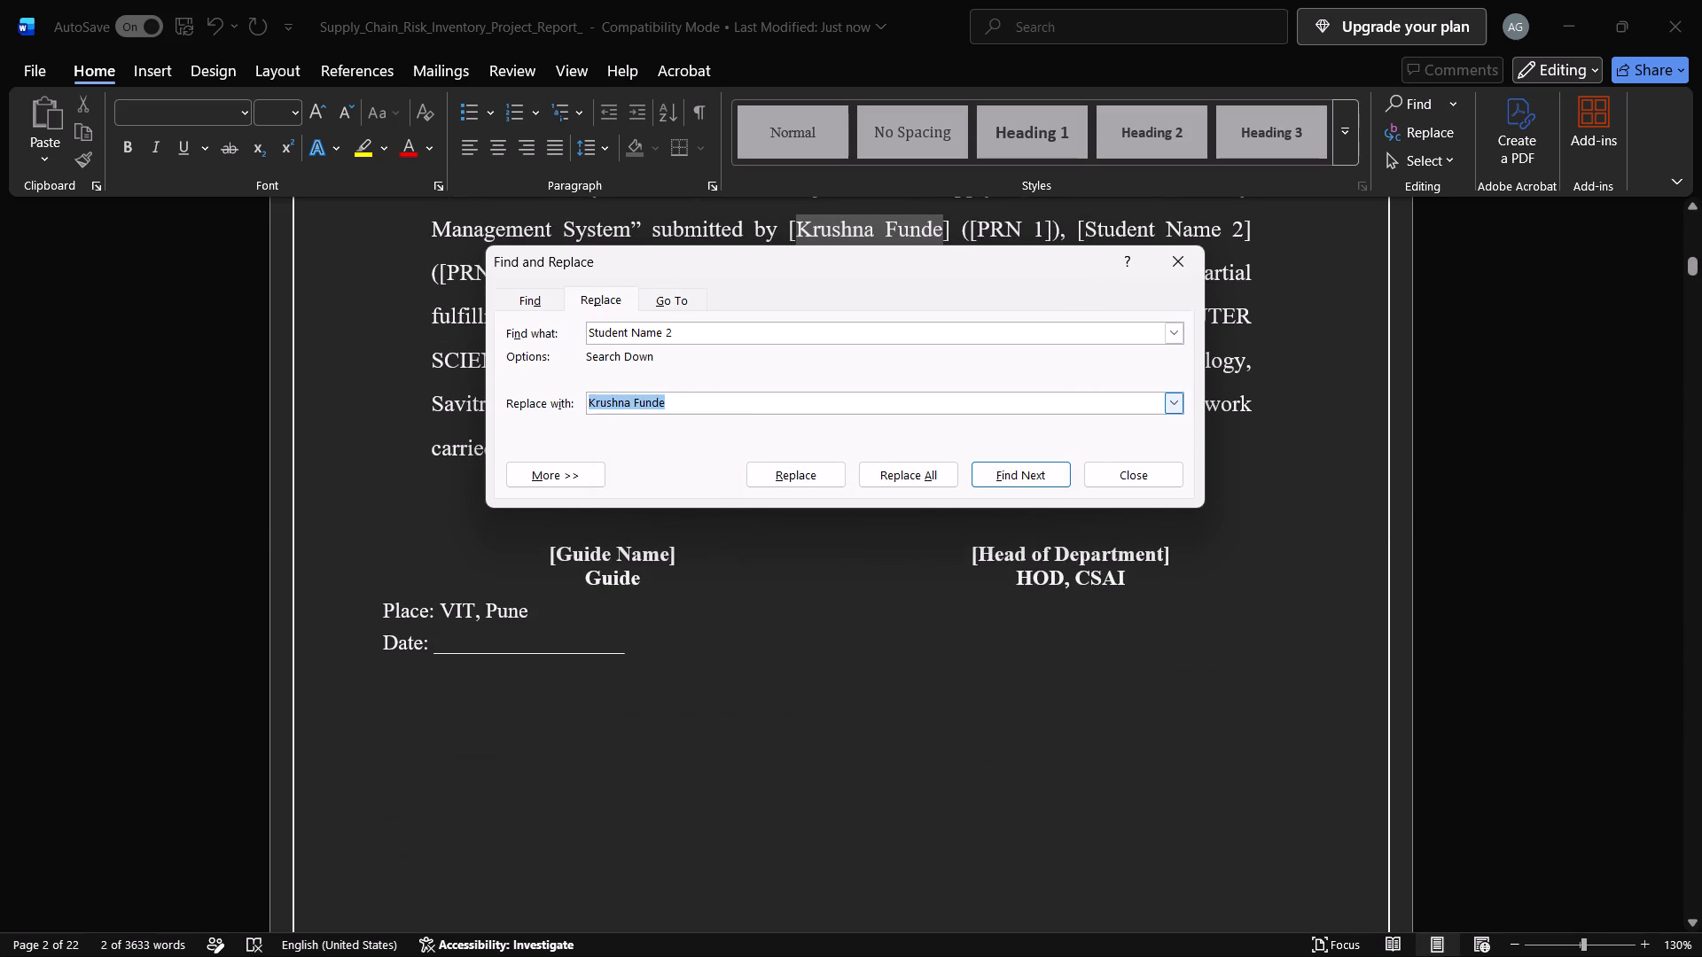
{"action": "key", "text": "BackSpace"}
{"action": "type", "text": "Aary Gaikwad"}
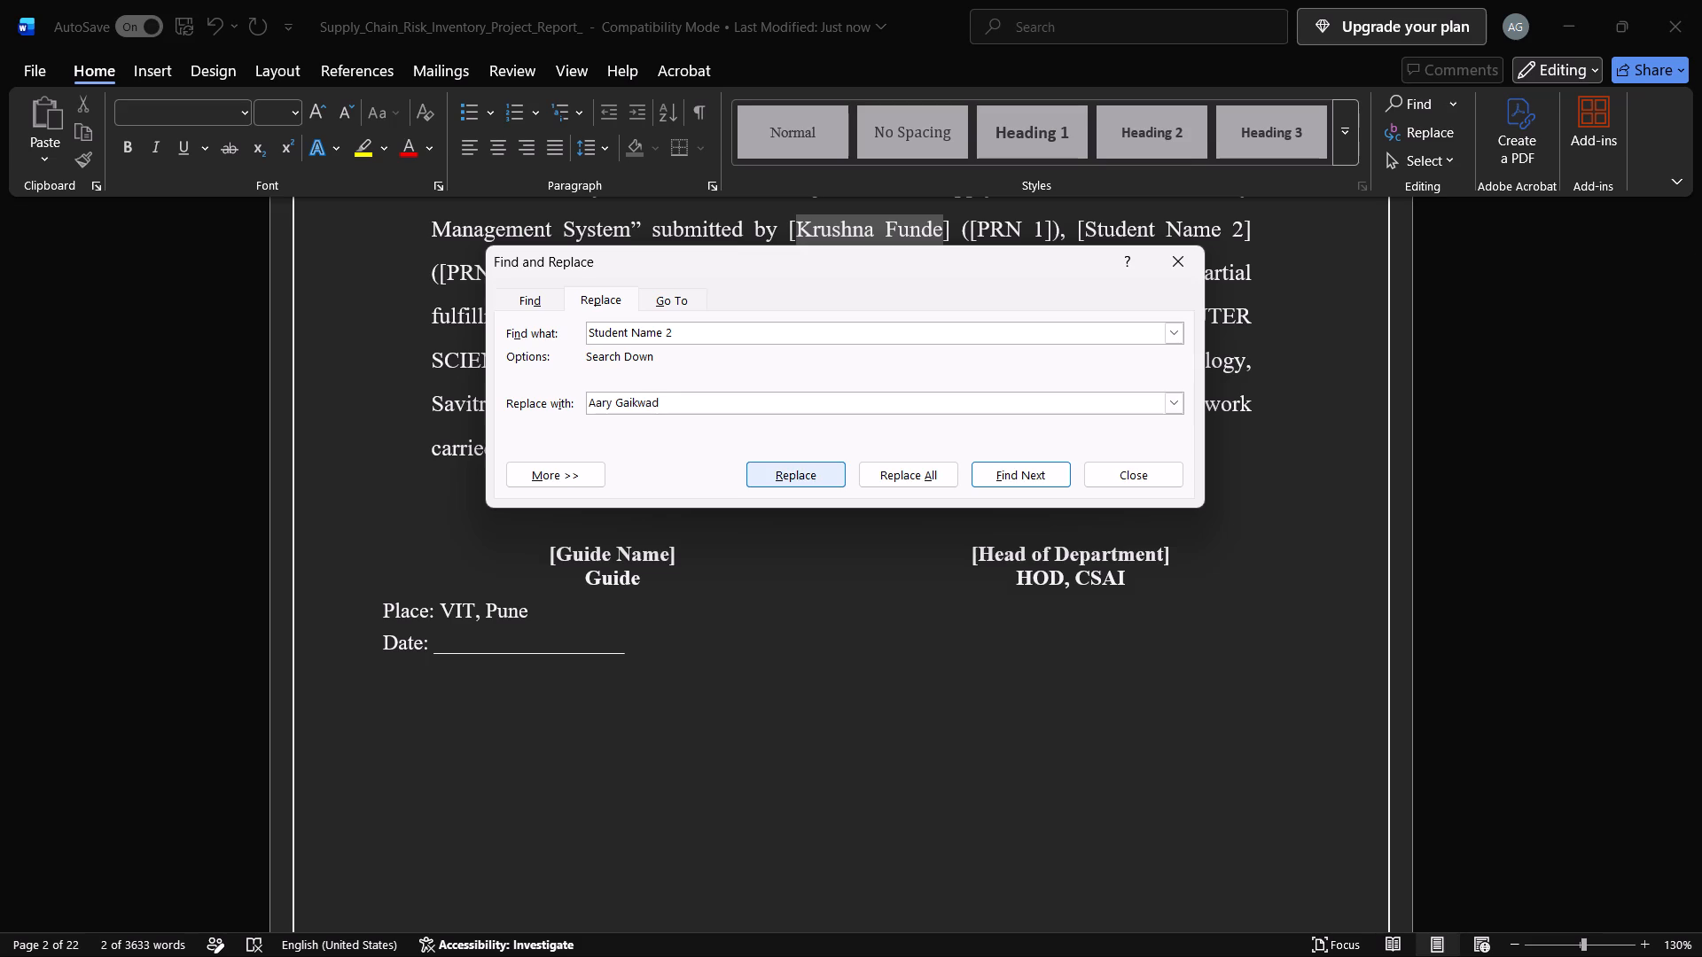
{"action": "left_click", "coordinate": [881, 480]}
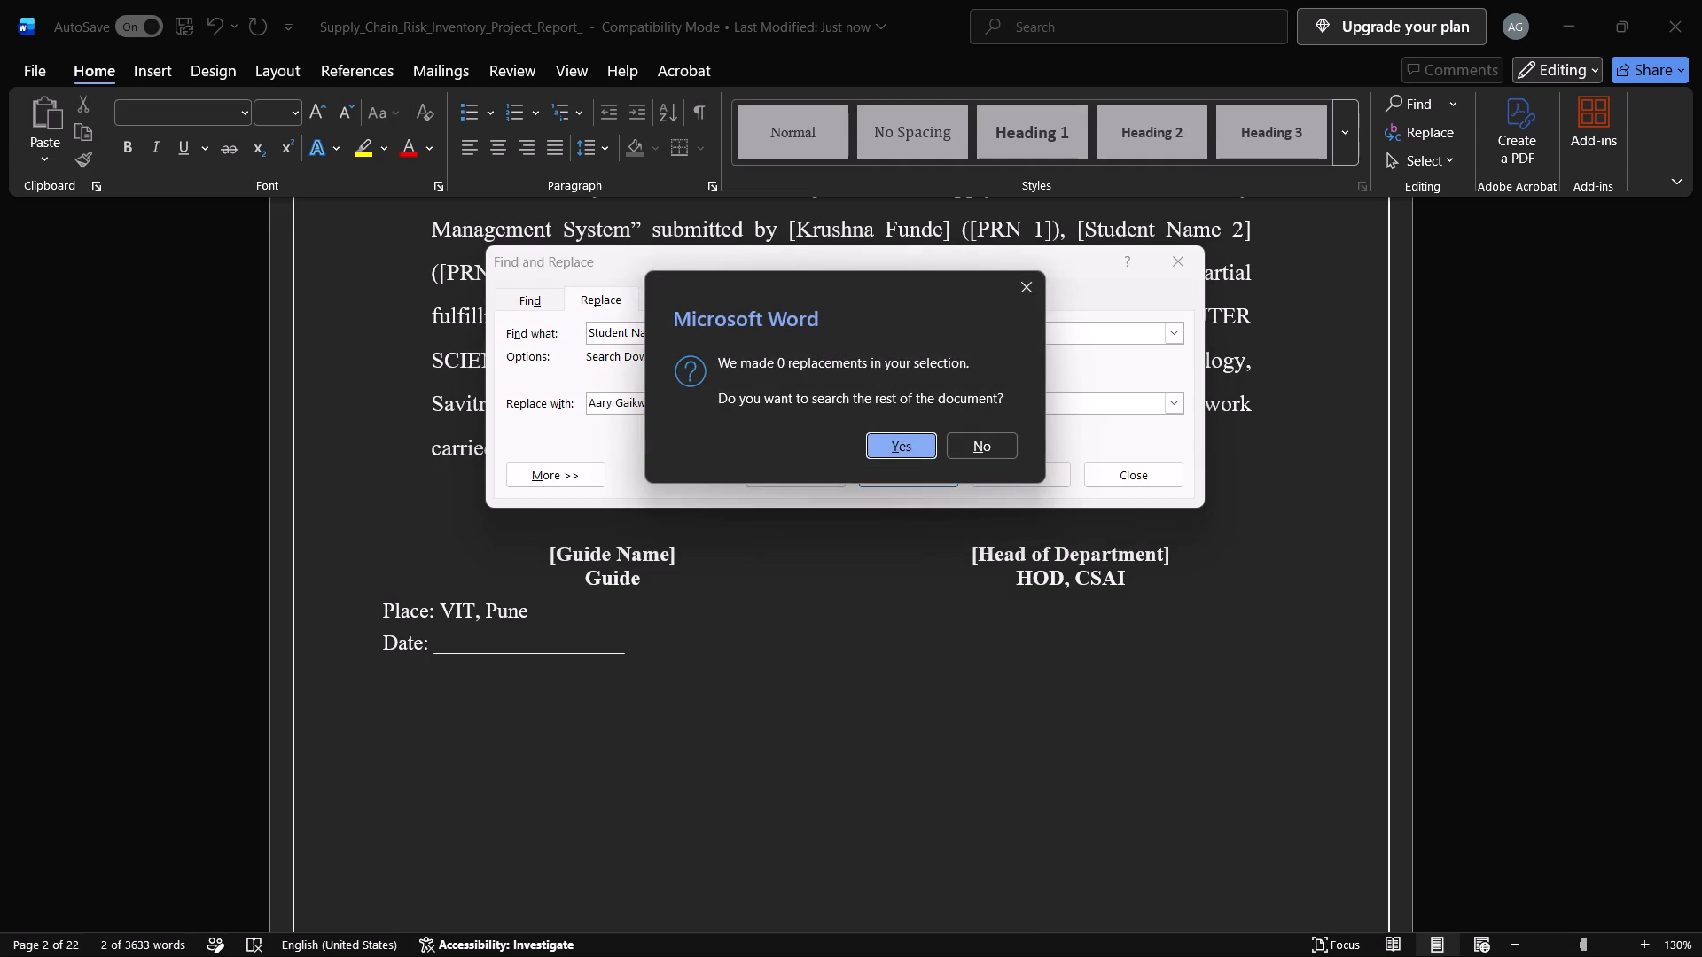
{"action": "left_click", "coordinate": [886, 446]}
{"action": "left_click", "coordinate": [886, 465]}
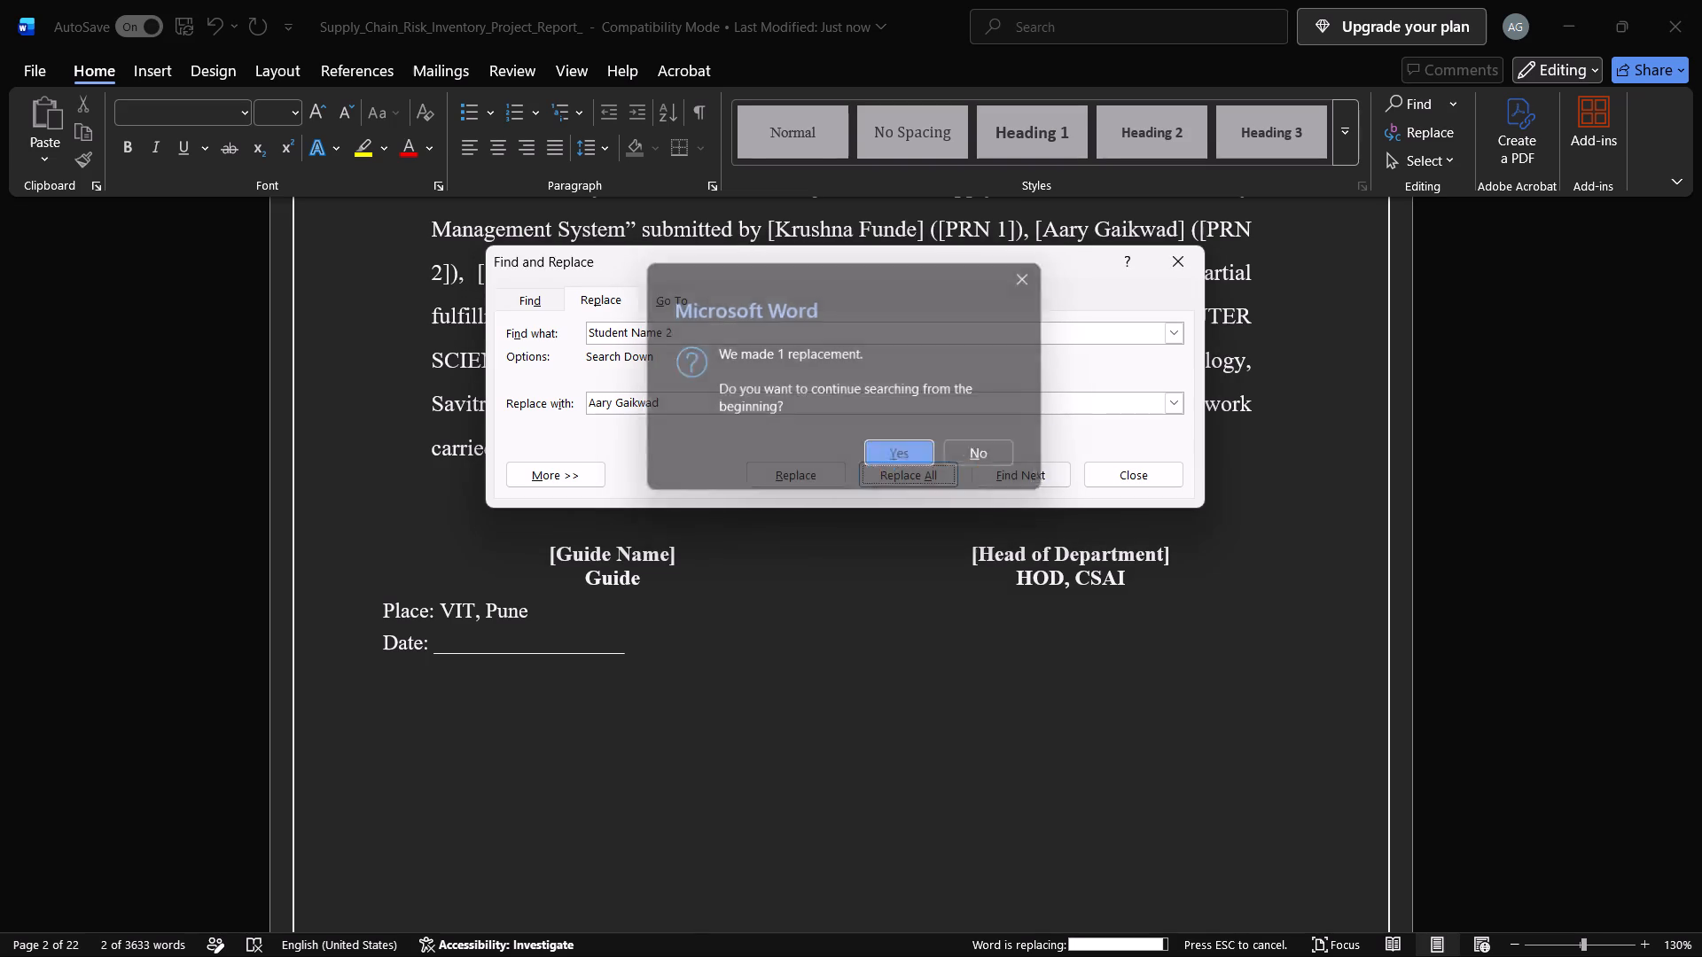
{"action": "left_click", "coordinate": [987, 440]}
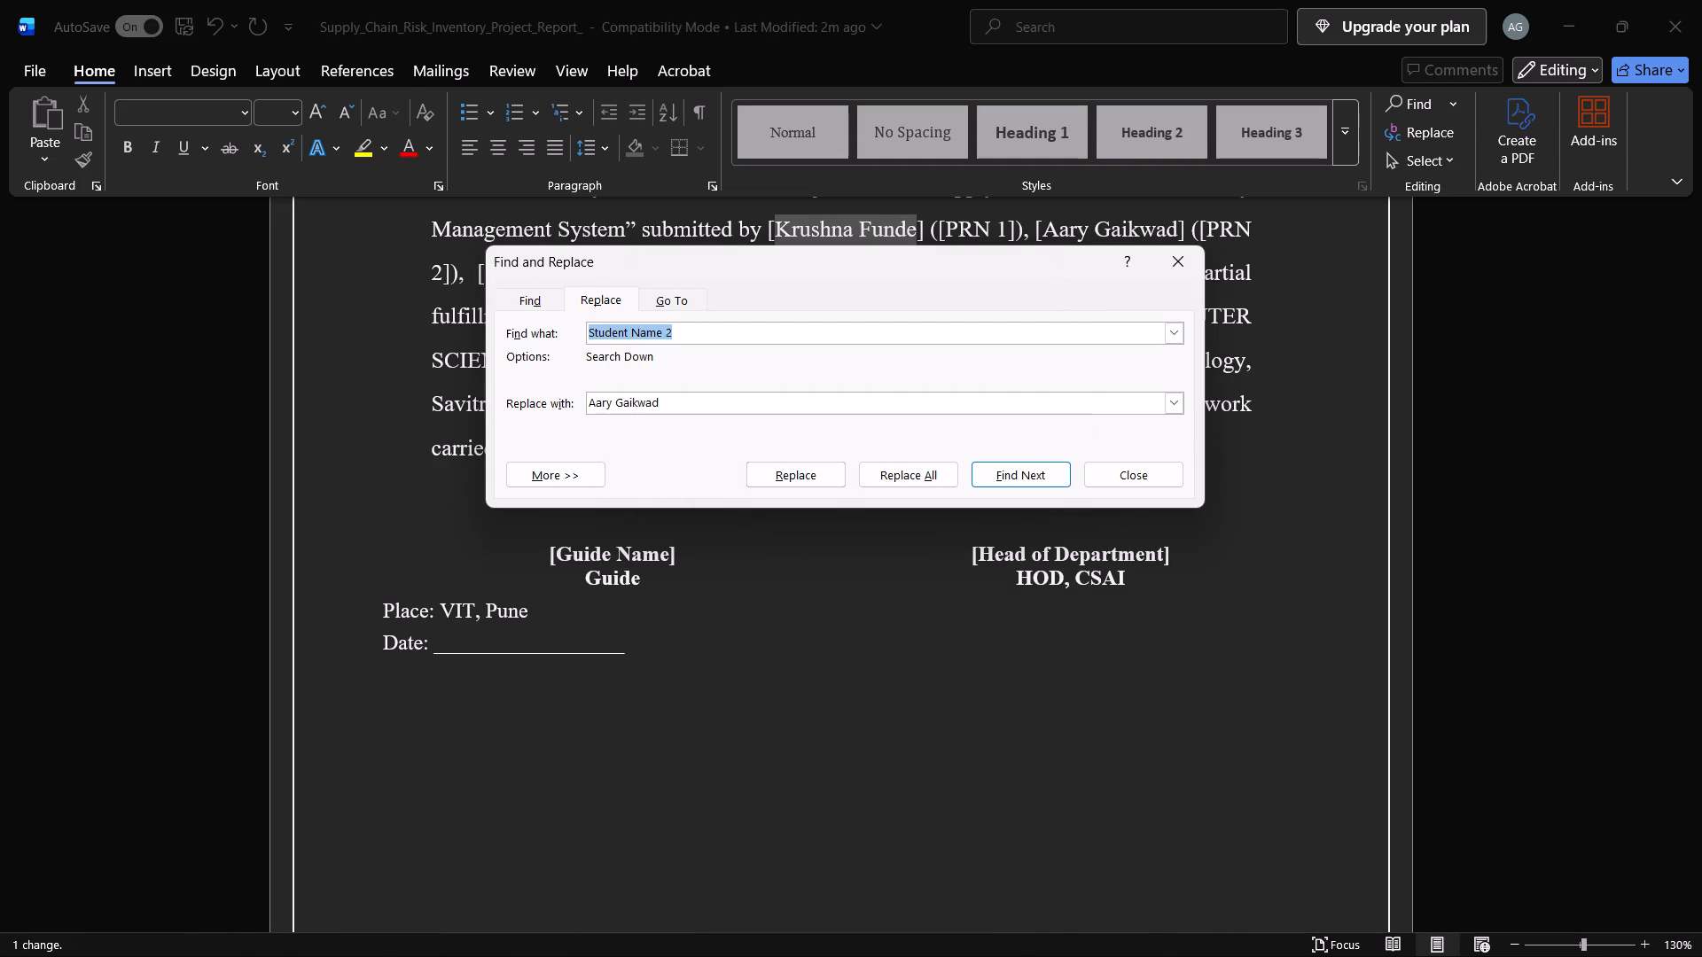
Replace all occurrences of the "Student Name 3" placeholder with the third student's full name.
{"action": "left_click_drag", "start_coordinate": [898, 266], "coordinate": [898, 275]}
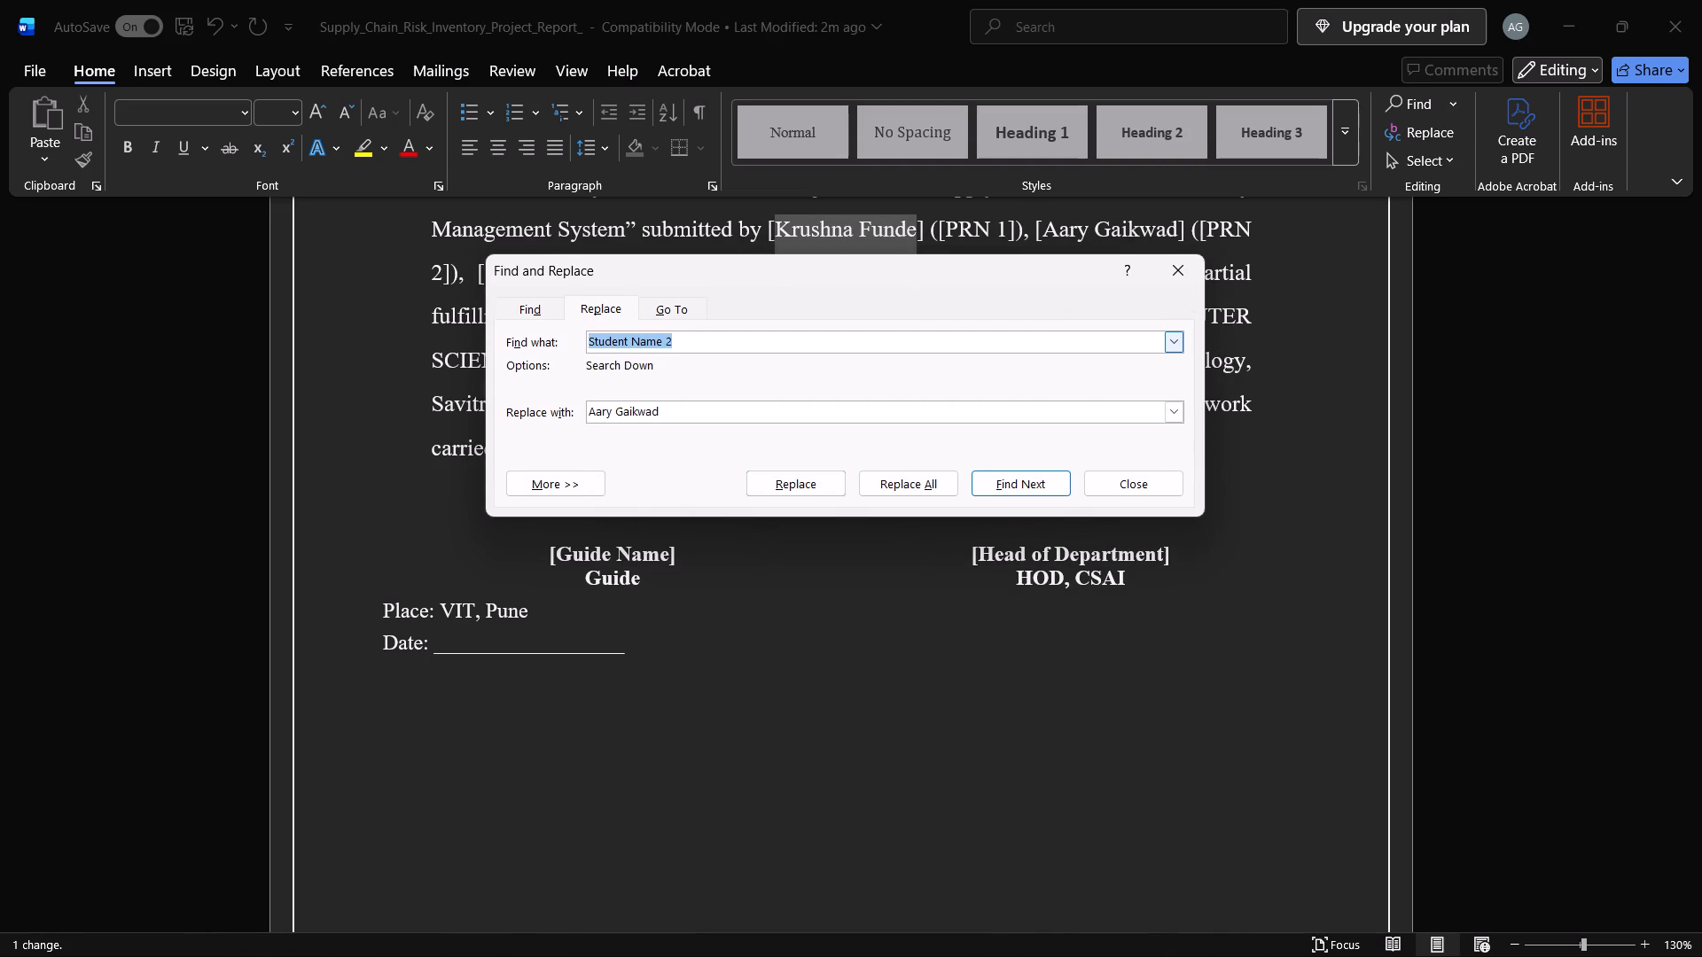
{"action": "left_click", "coordinate": [771, 343]}
{"action": "key", "text": "BackSpace"}
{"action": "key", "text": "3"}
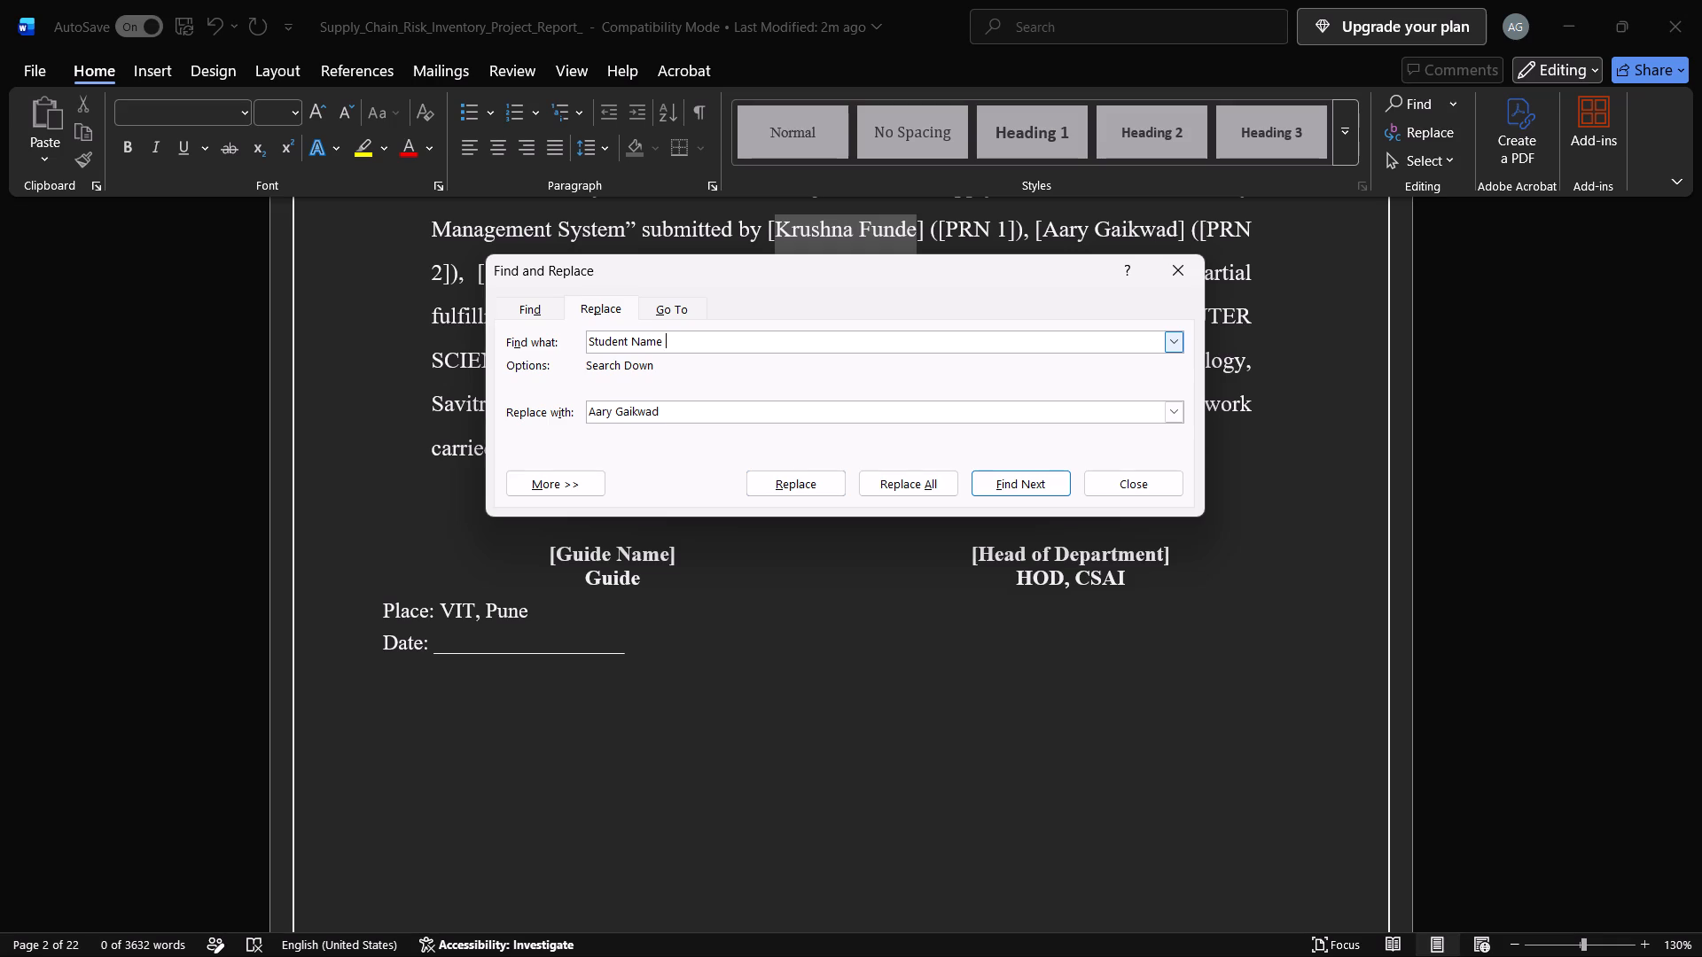
{"action": "double_click", "coordinate": [734, 414]}
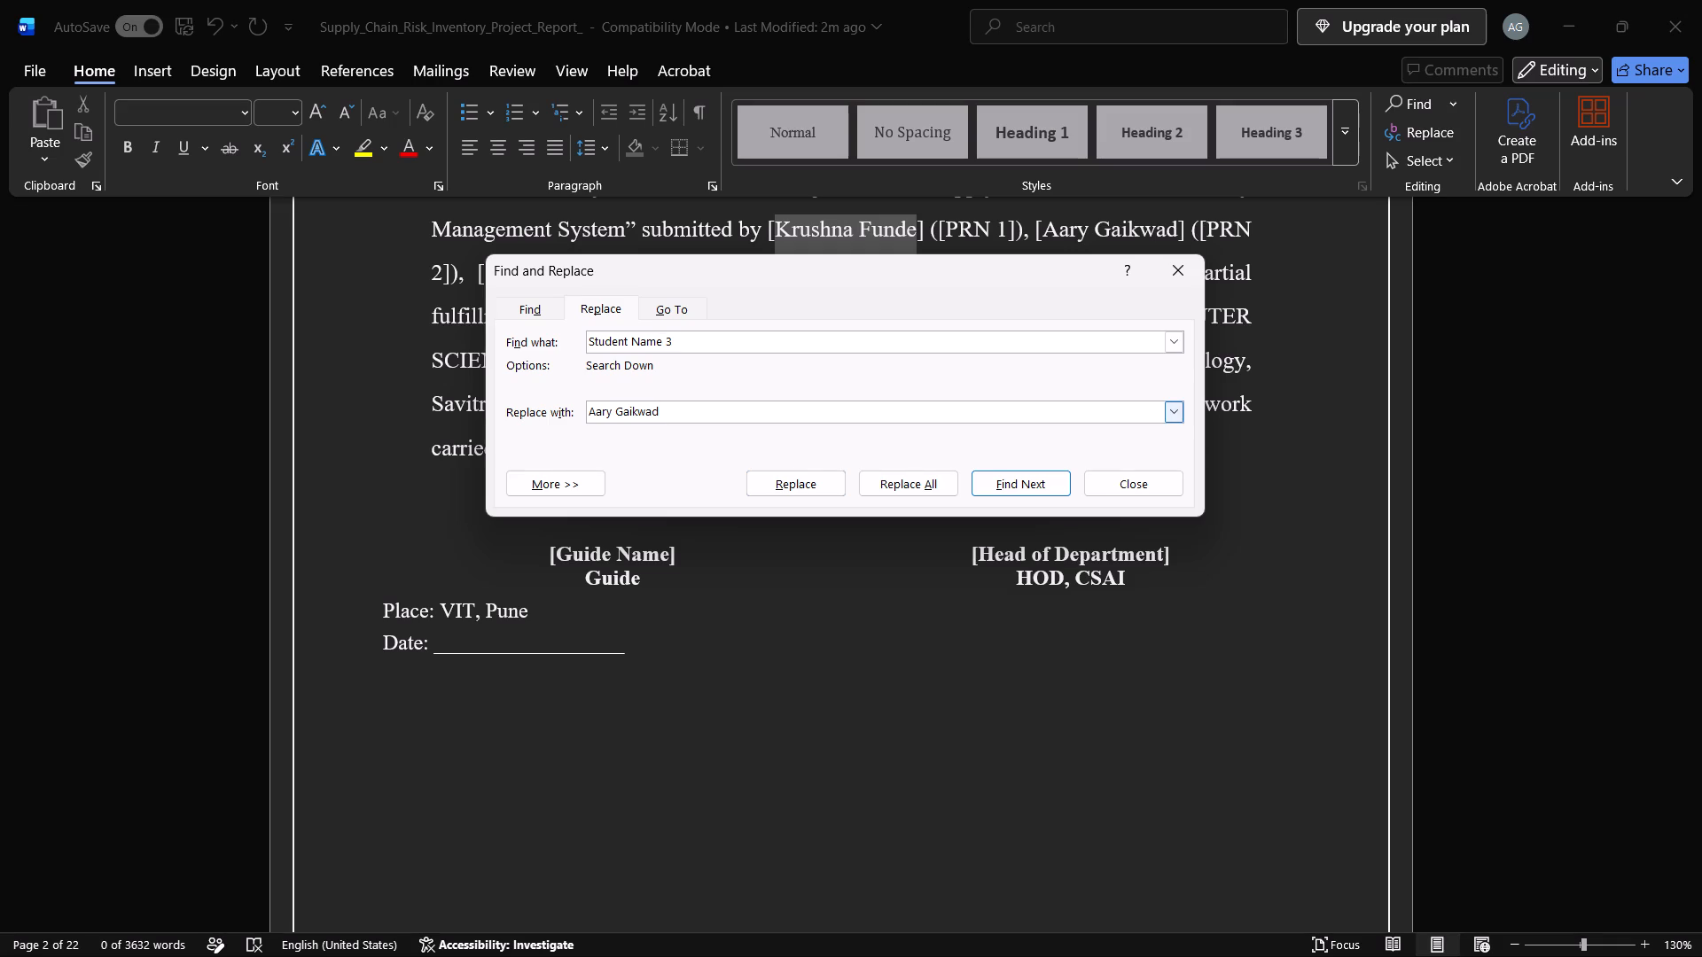
{"action": "left_click", "coordinate": [734, 414]}
{"action": "left_click_drag", "start_coordinate": [734, 414], "coordinate": [580, 395]}
{"action": "left_click_drag", "start_coordinate": [580, 395], "coordinate": [581, 395]}
{"action": "key", "text": "BackSpace"}
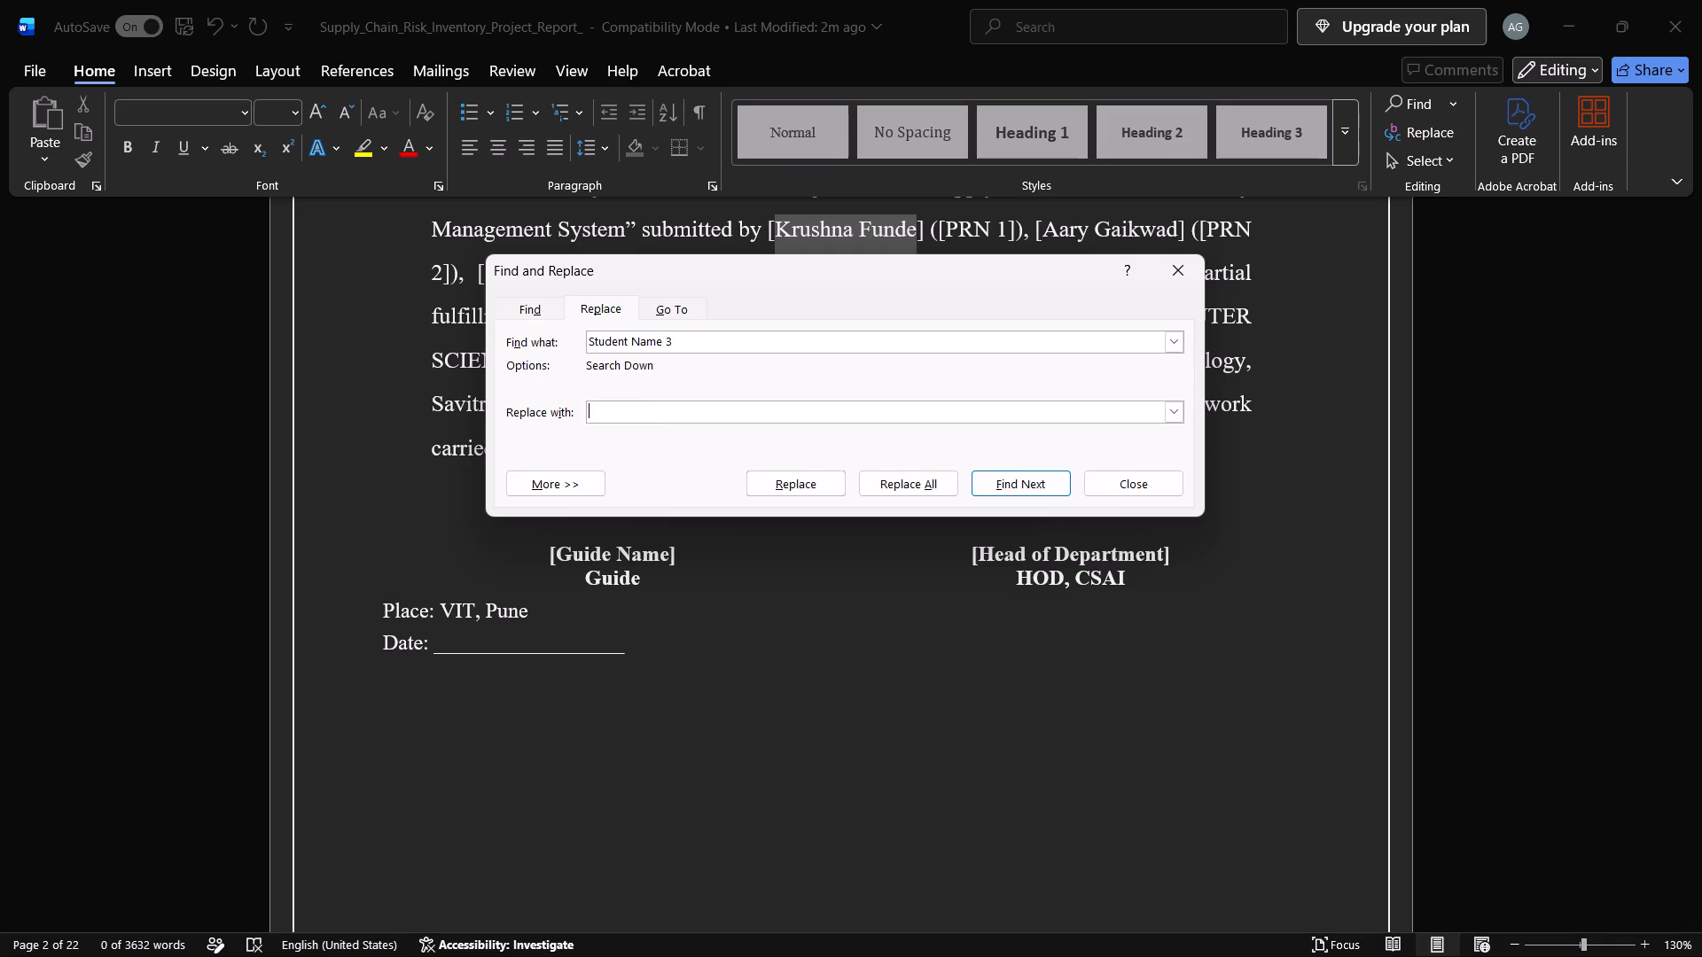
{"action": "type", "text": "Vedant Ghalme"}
{"action": "left_click", "coordinate": [918, 486]}
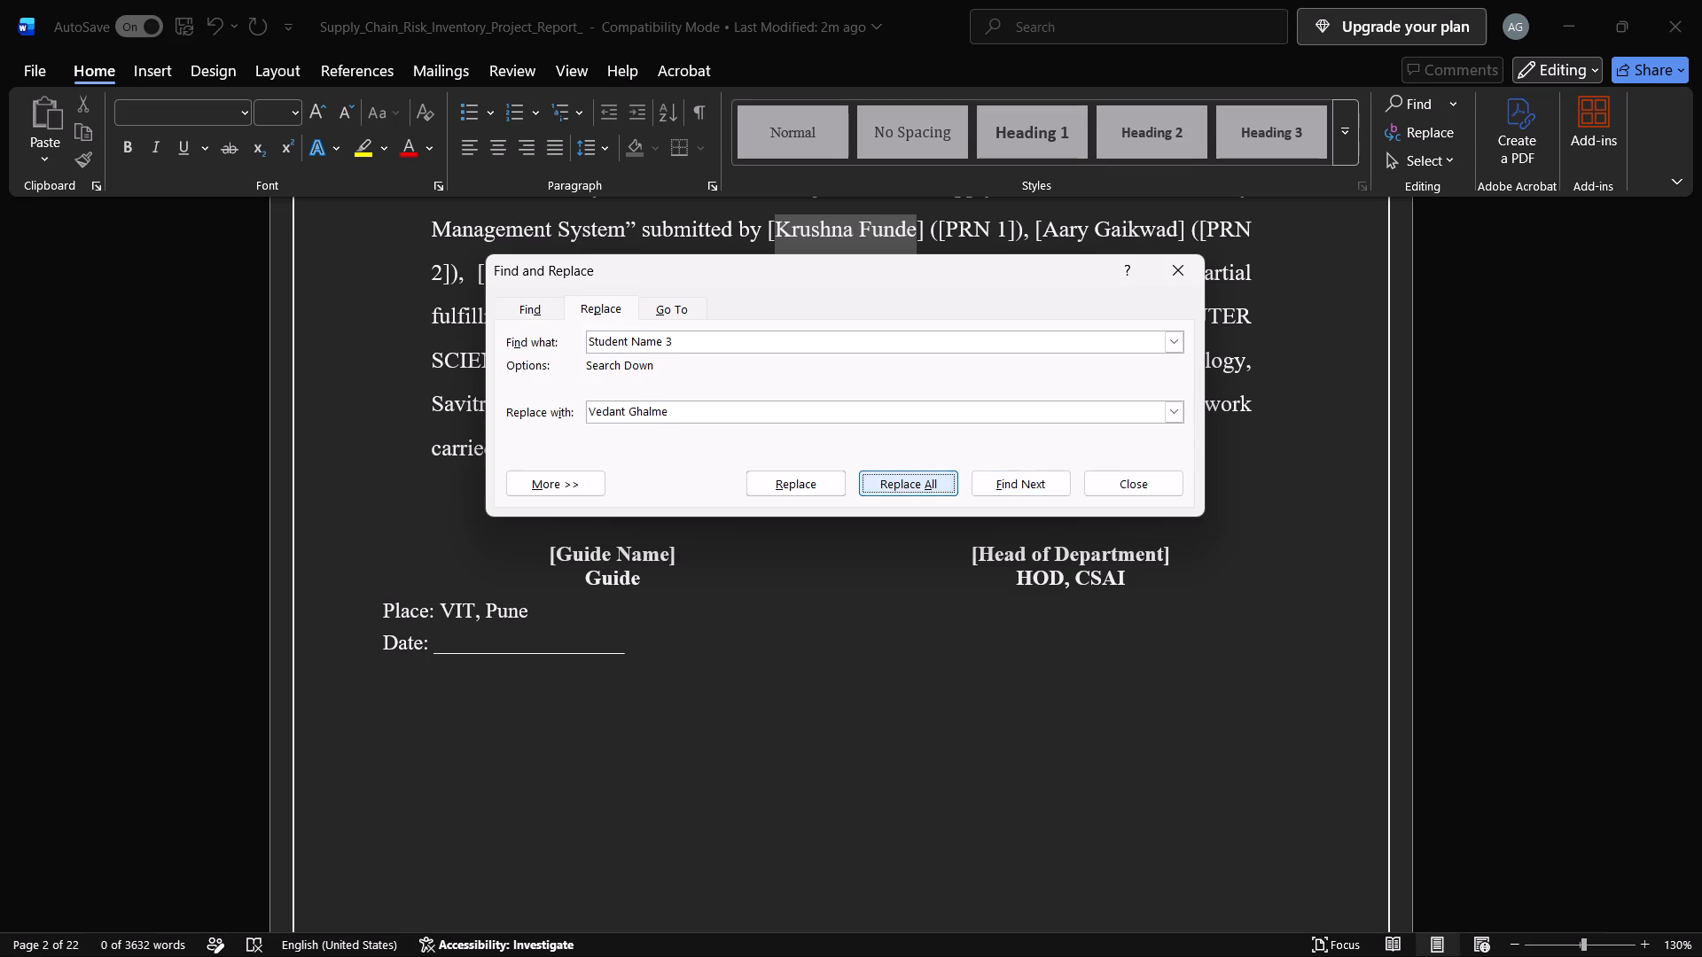
{"action": "left_click", "coordinate": [928, 451]}
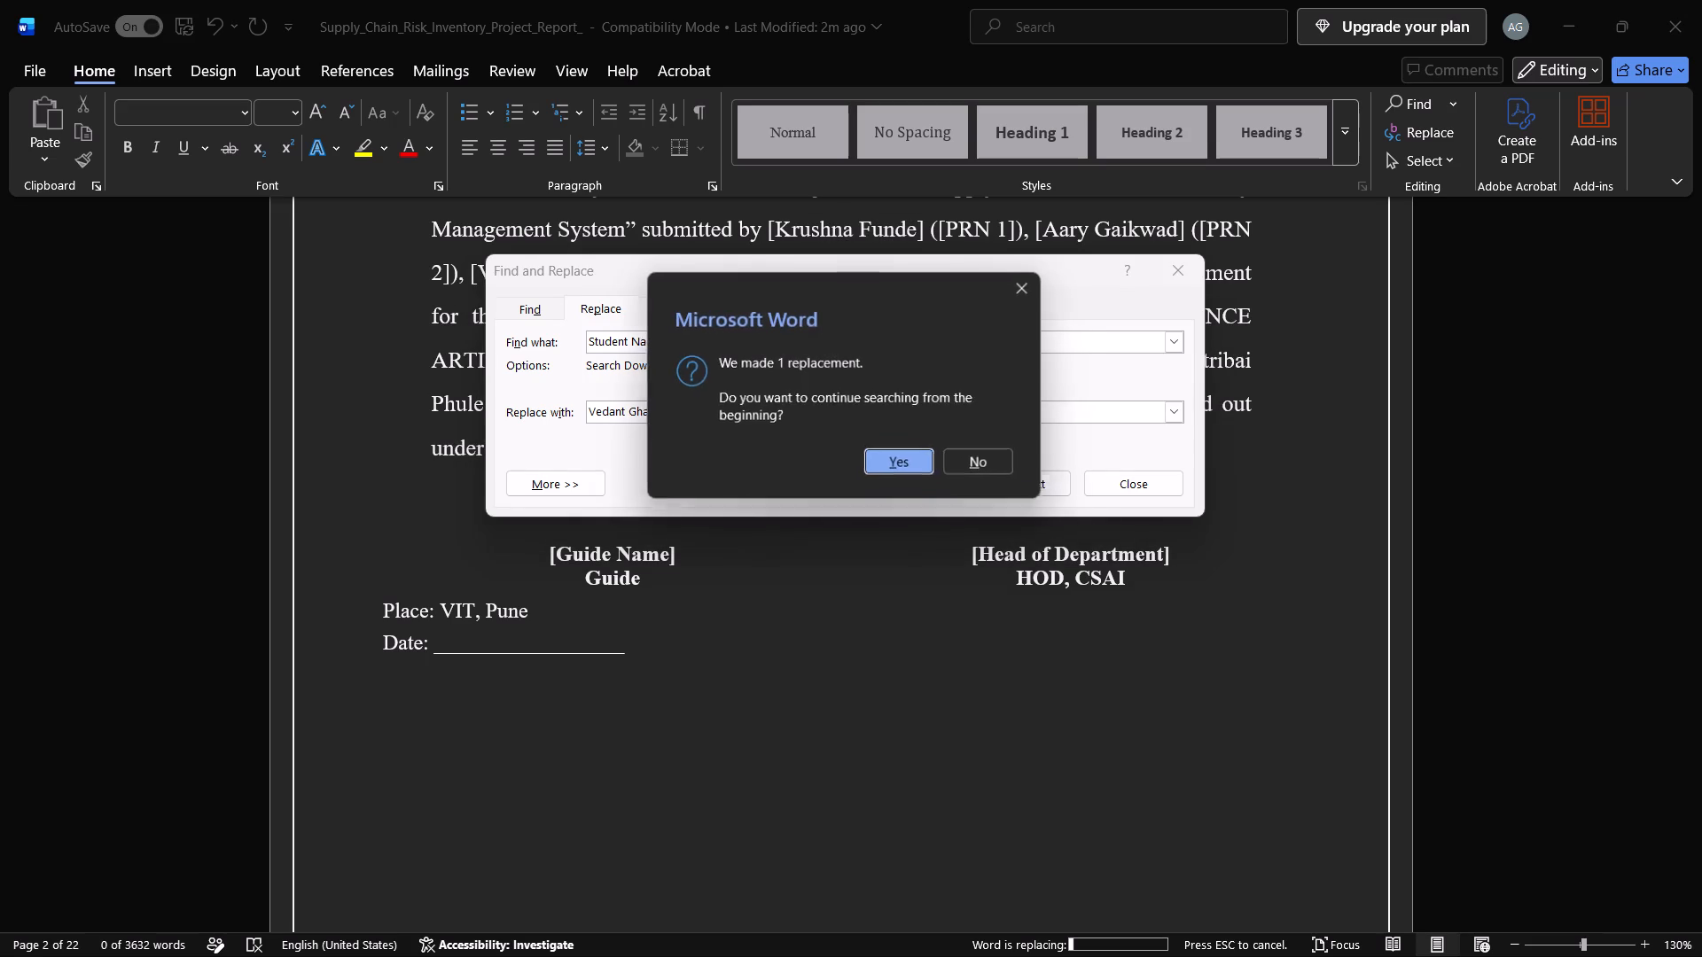
{"action": "left_click", "coordinate": [928, 451]}
{"action": "left_click", "coordinate": [958, 452]}
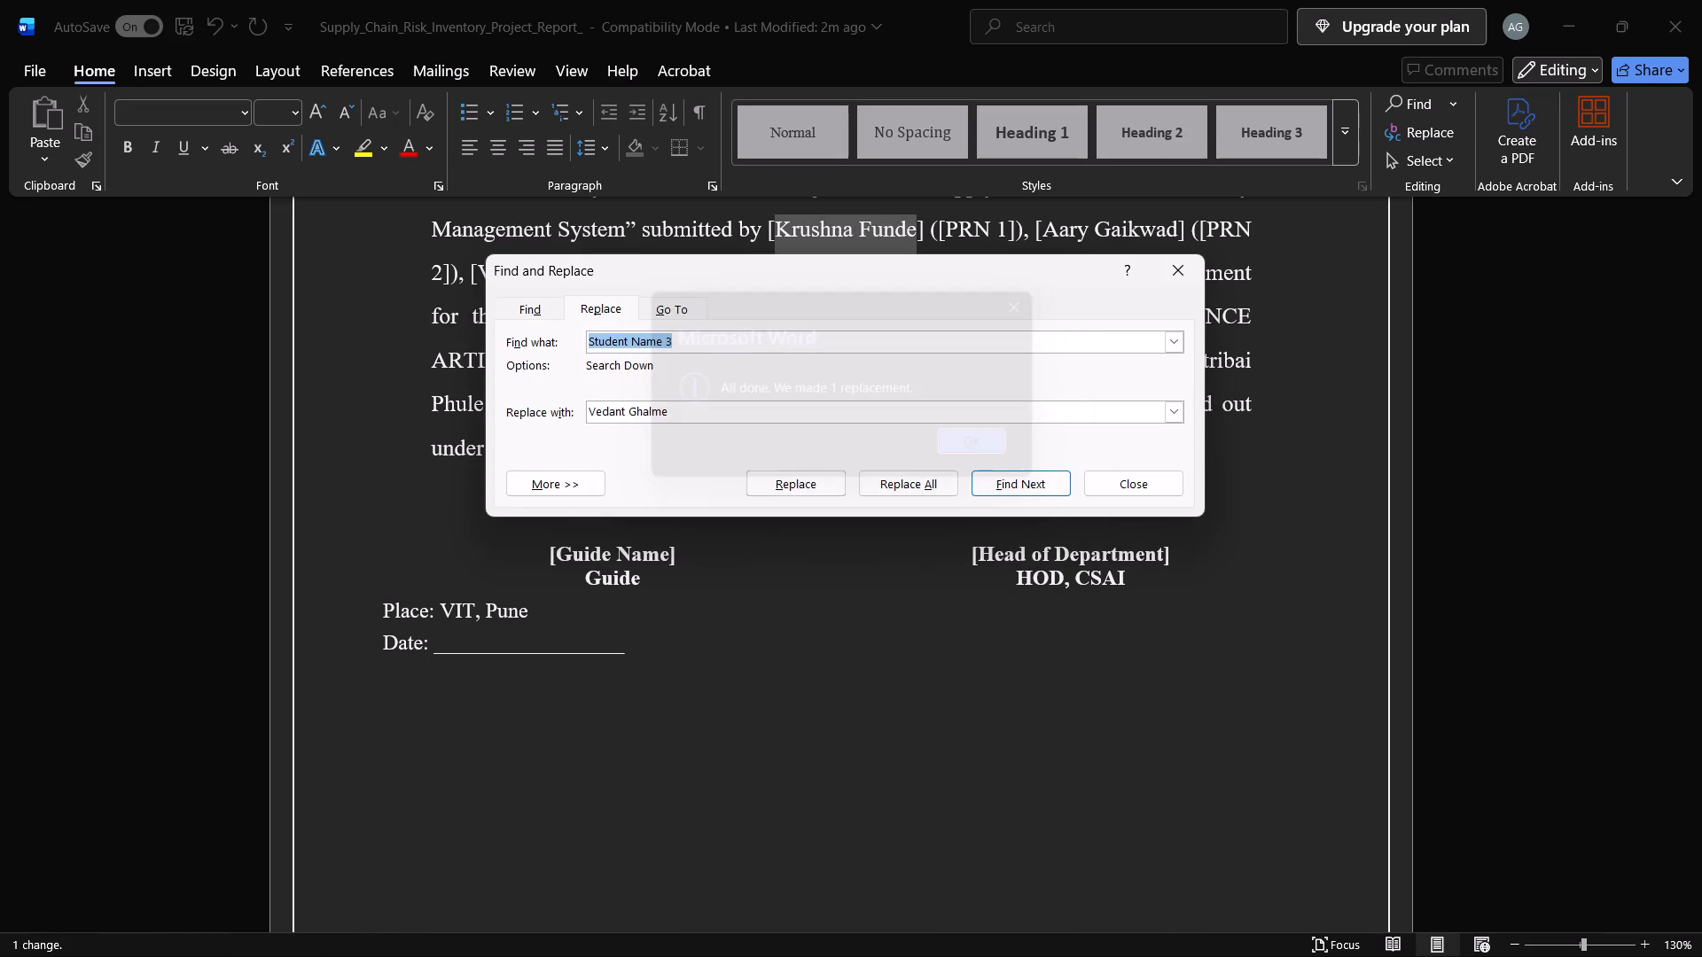
Replace all occurrences of the "Student Name 4" placeholder with the fourth student's full name and close Find and Replace.
{"action": "left_click", "coordinate": [891, 332]}
{"action": "left_click", "coordinate": [892, 342]}
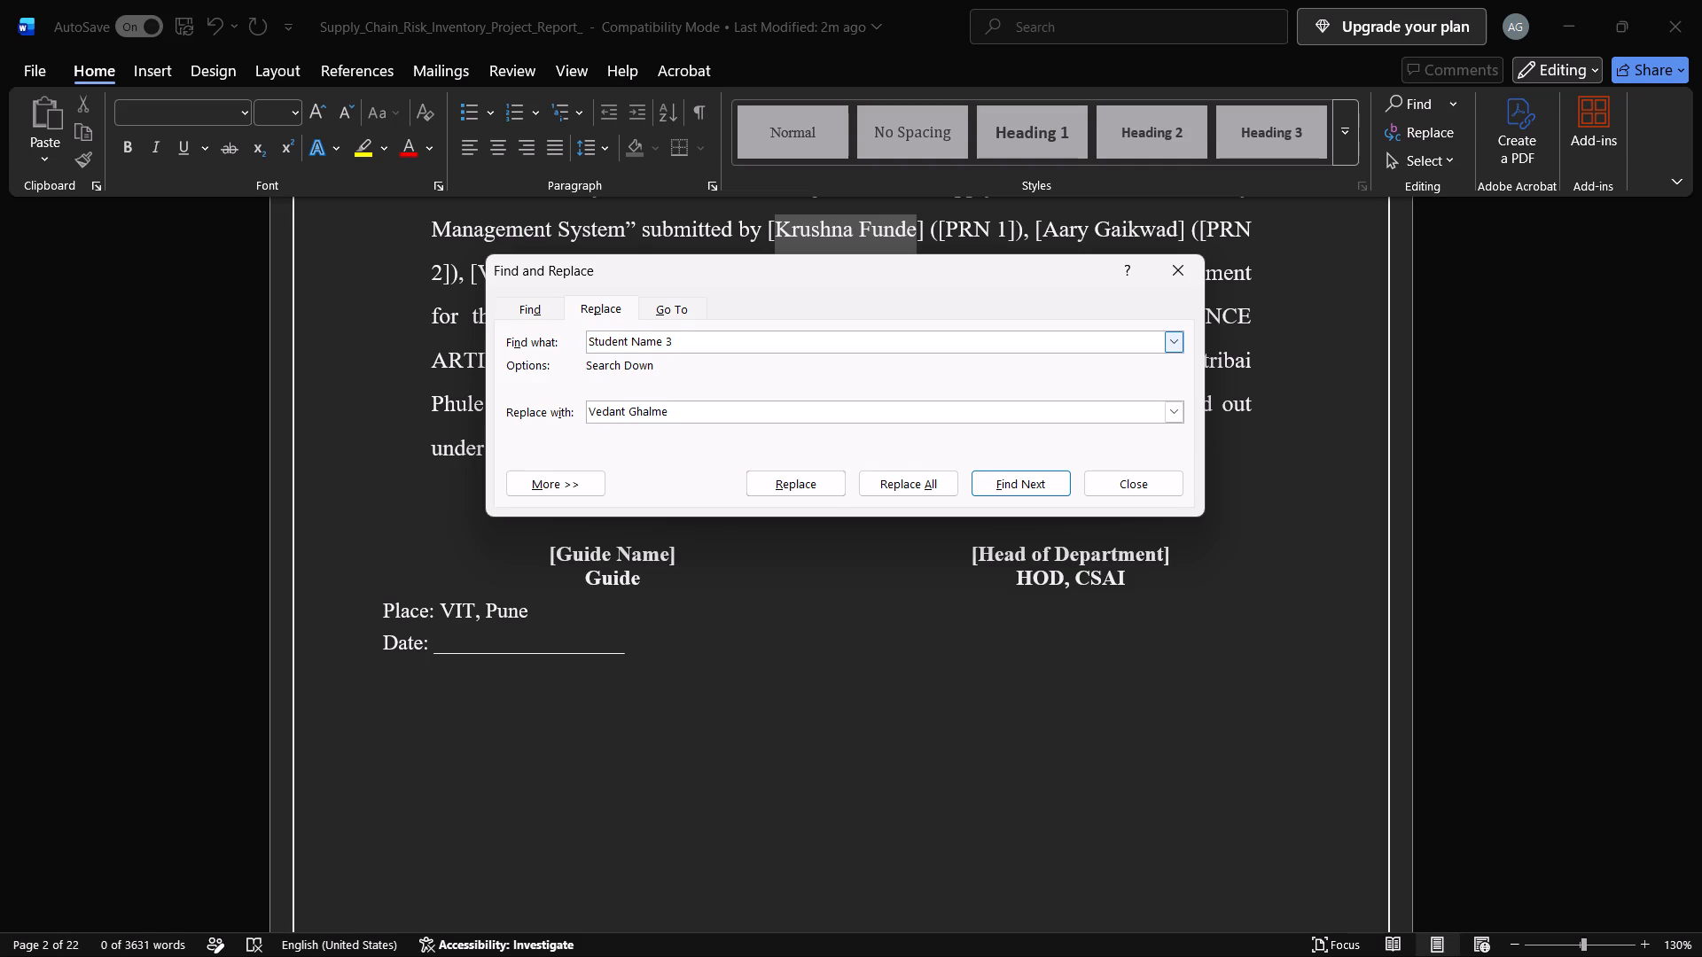
{"action": "key", "text": "BackSpace"}
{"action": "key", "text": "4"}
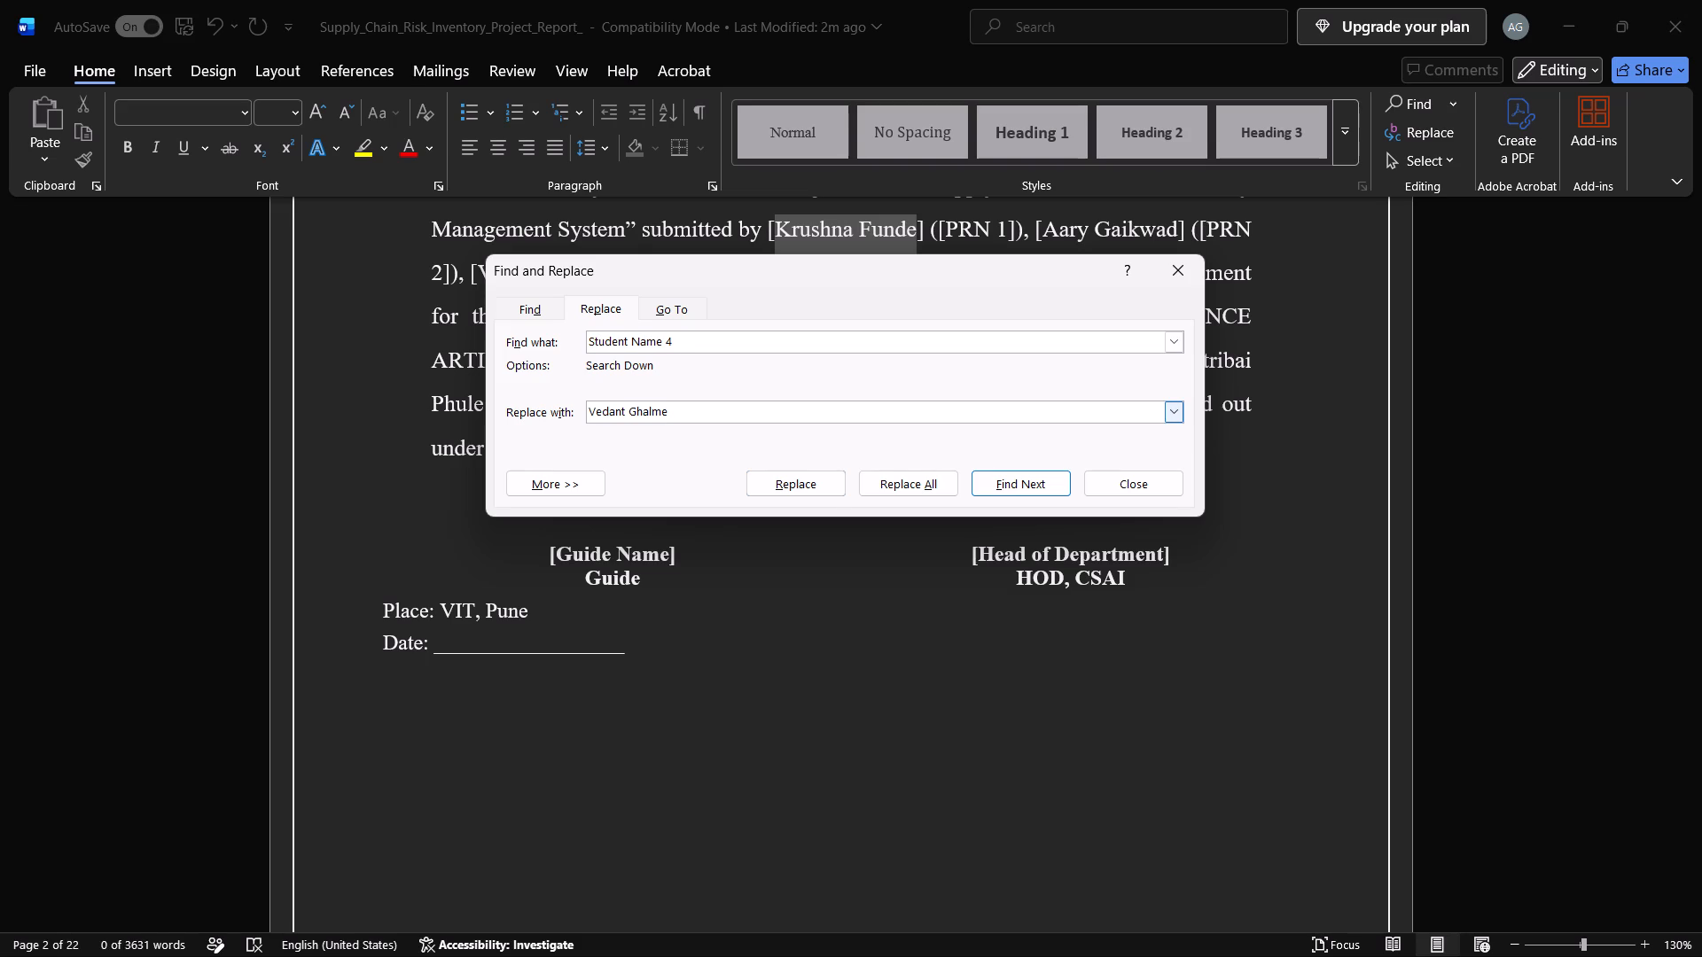
{"action": "left_click", "coordinate": [865, 408]}
{"action": "key", "text": "BackSpace"}
{"action": "key", "text": "BackSpace"}
{"action": "key", "text": "BackSpace"}
{"action": "key", "text": "BackSpace"}
{"action": "key", "text": "BackSpace"}
{"action": "key", "text": "BackSpace"}
{"action": "key", "text": "BackSpace"}
{"action": "key", "text": "BackSpace"}
{"action": "key", "text": "BackSpace"}
{"action": "key", "text": "BackSpace"}
{"action": "key", "text": "BackSpace"}
{"action": "key", "text": "BackSpace"}
{"action": "key", "text": "BackSpace"}
{"action": "key", "text": "BackSpace"}
{"action": "key", "text": "BackSpace"}
{"action": "key", "text": "BackSpace"}
{"action": "key", "text": "BackSpace"}
{"action": "key", "text": "BackSpace"}
{"action": "key", "text": "BackSpace"}
{"action": "key", "text": "BackSpace"}
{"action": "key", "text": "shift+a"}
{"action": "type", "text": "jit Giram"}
{"action": "left_click", "coordinate": [884, 476]}
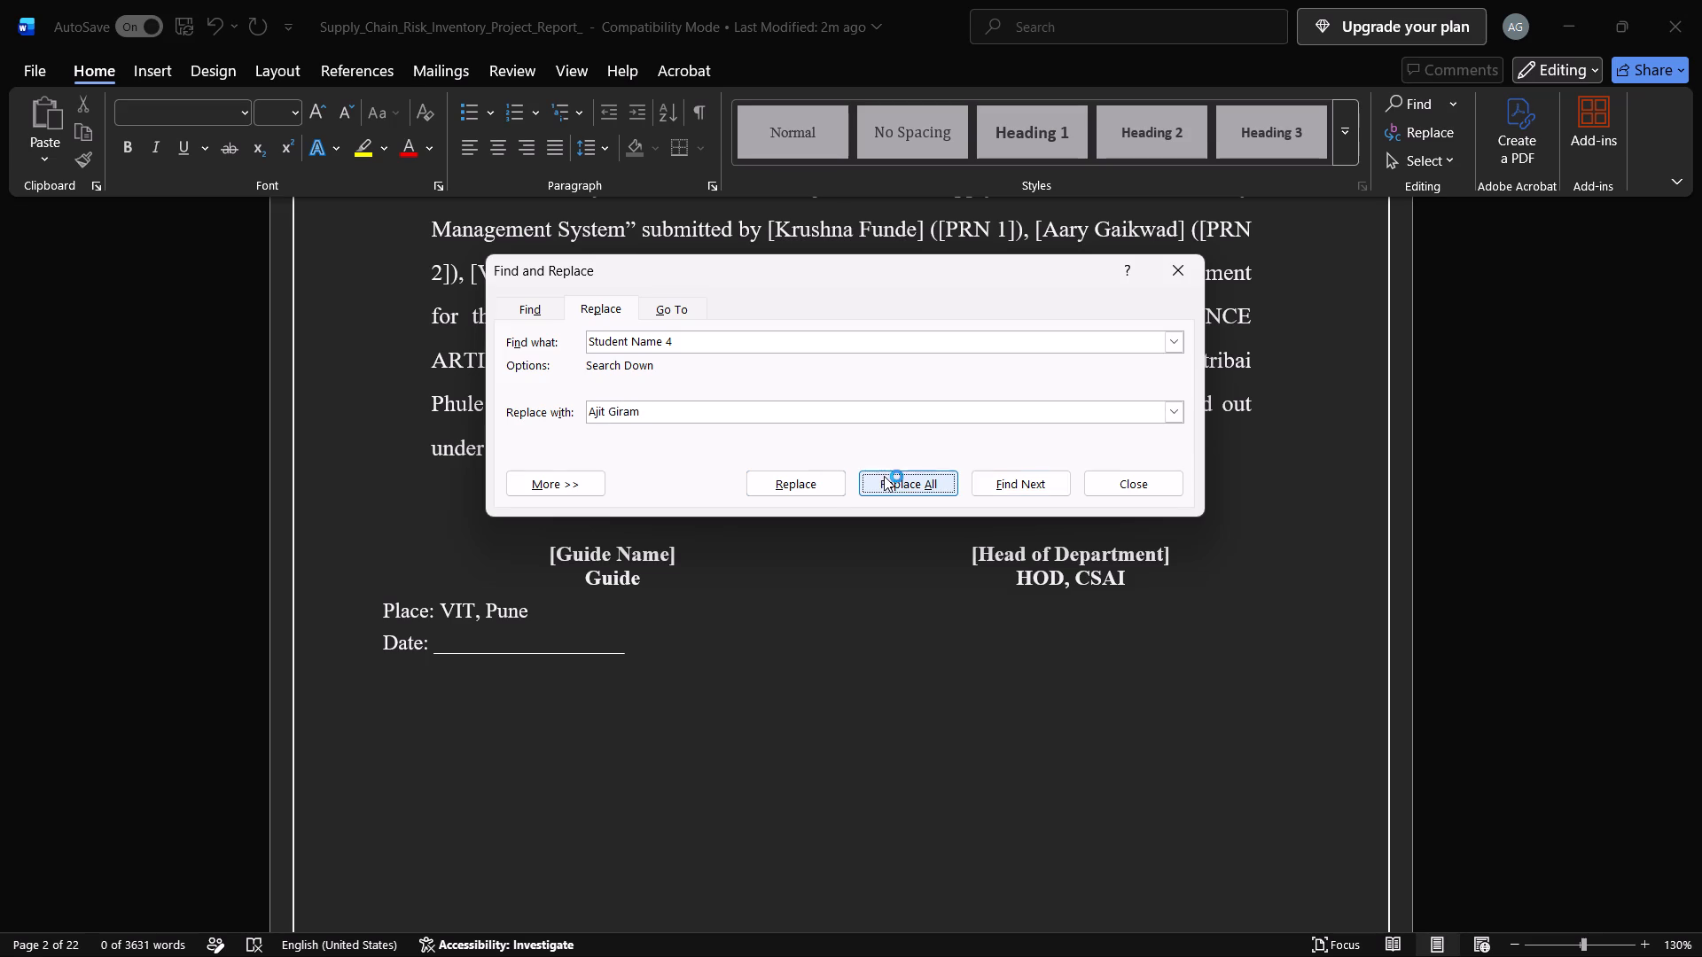
{"action": "left_click", "coordinate": [886, 466]}
{"action": "left_click", "coordinate": [886, 464]}
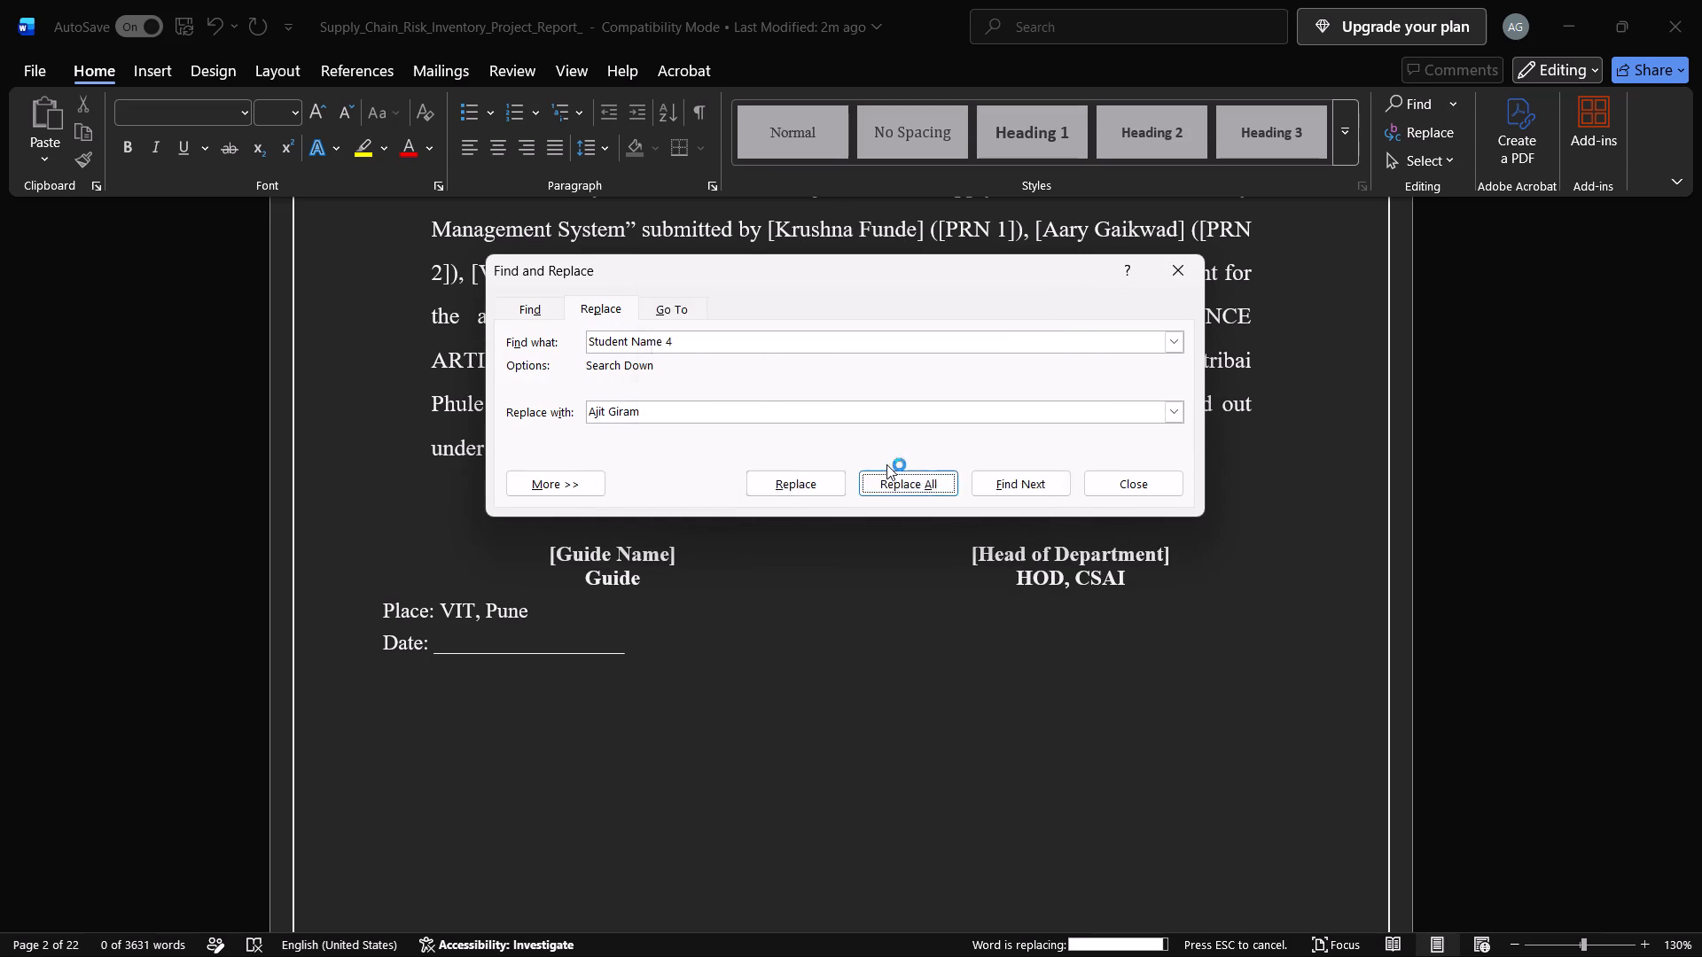
{"action": "left_click", "coordinate": [960, 450]}
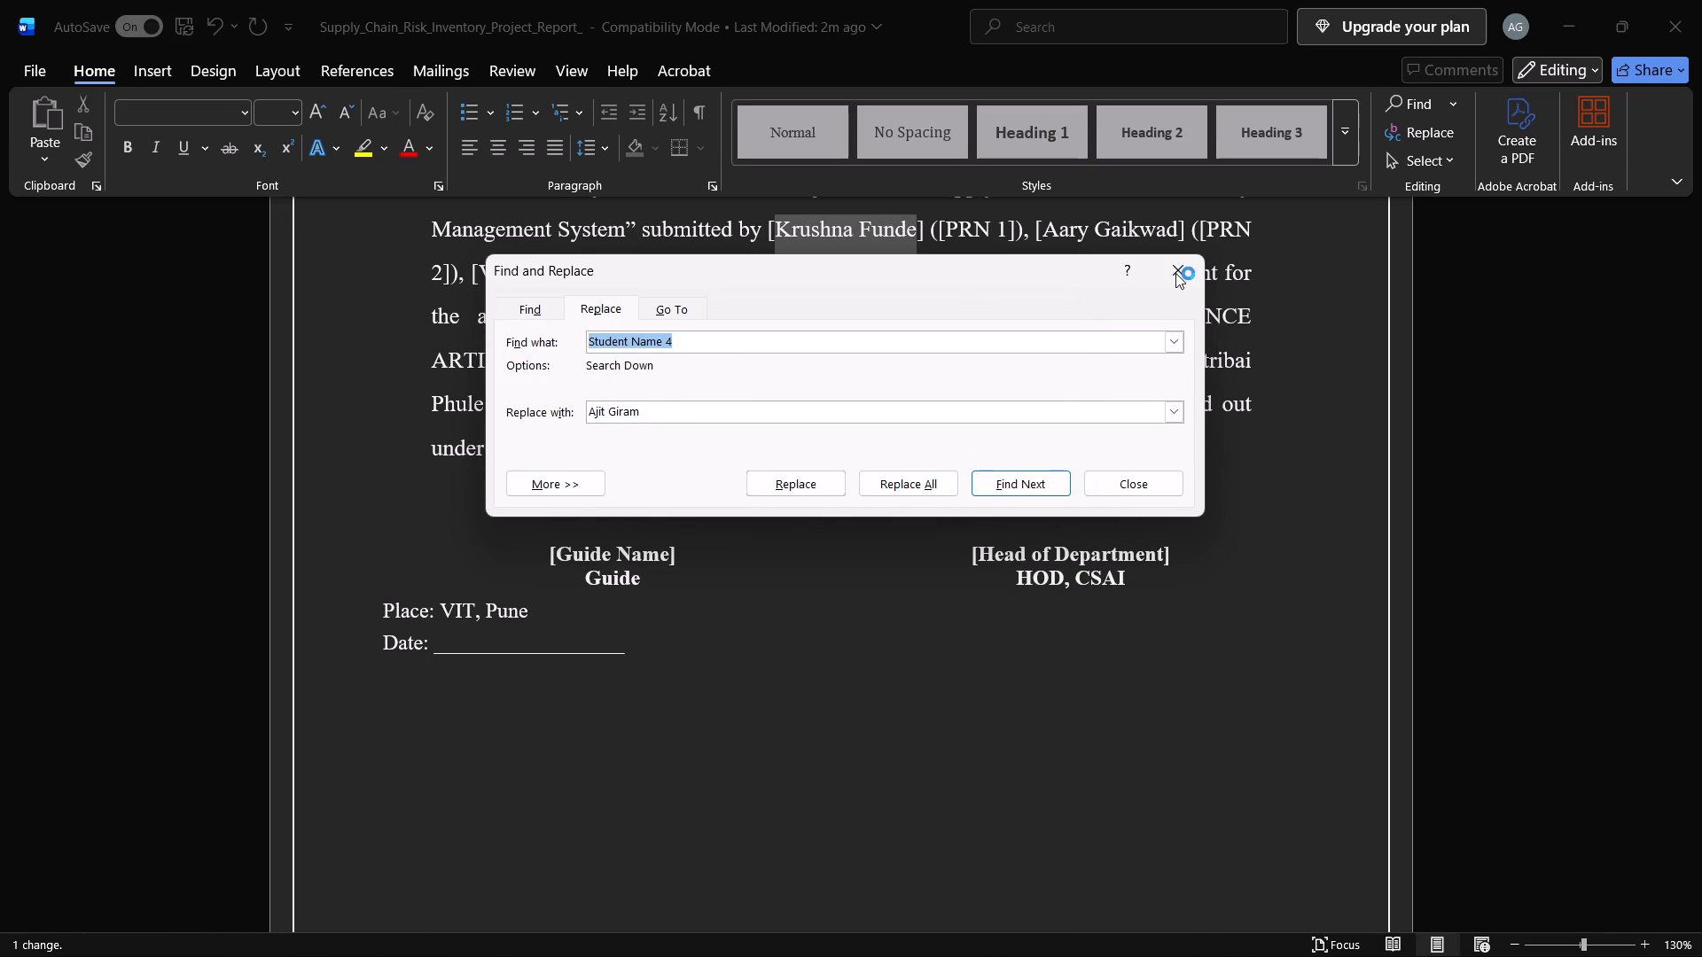
{"action": "left_click", "coordinate": [1176, 271]}
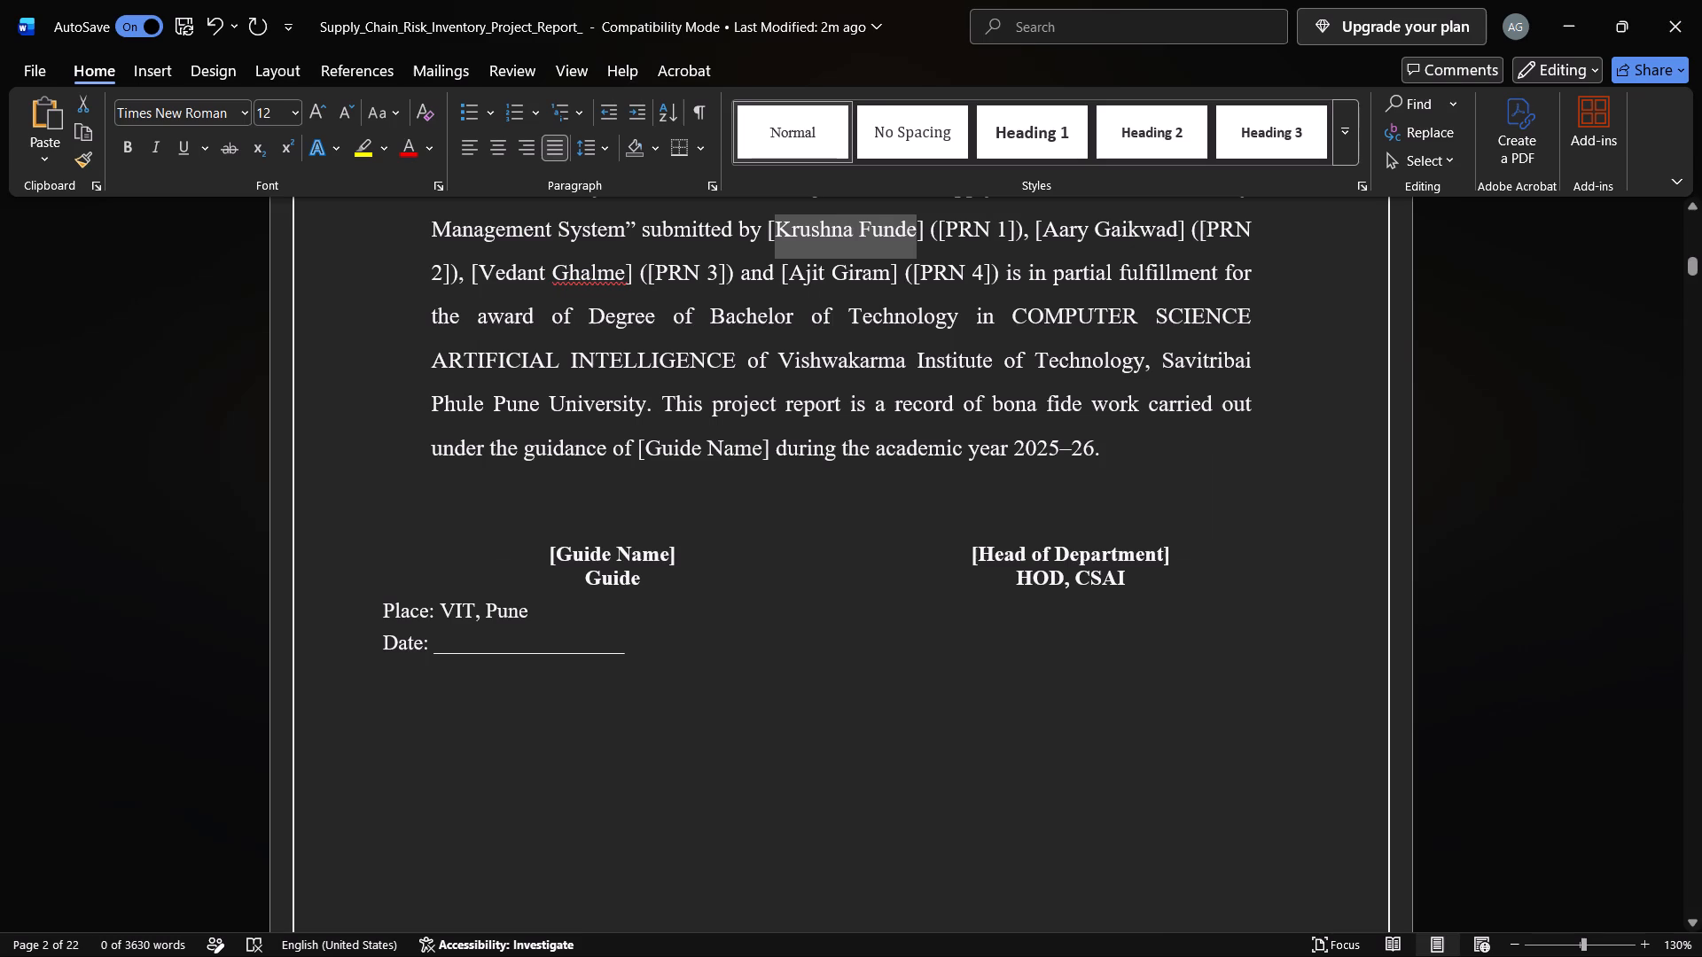
Delete the square brackets around the fourth student's name in the certificate paragraph, keeping those around PRN 4.
{"action": "left_click", "coordinate": [899, 262]}
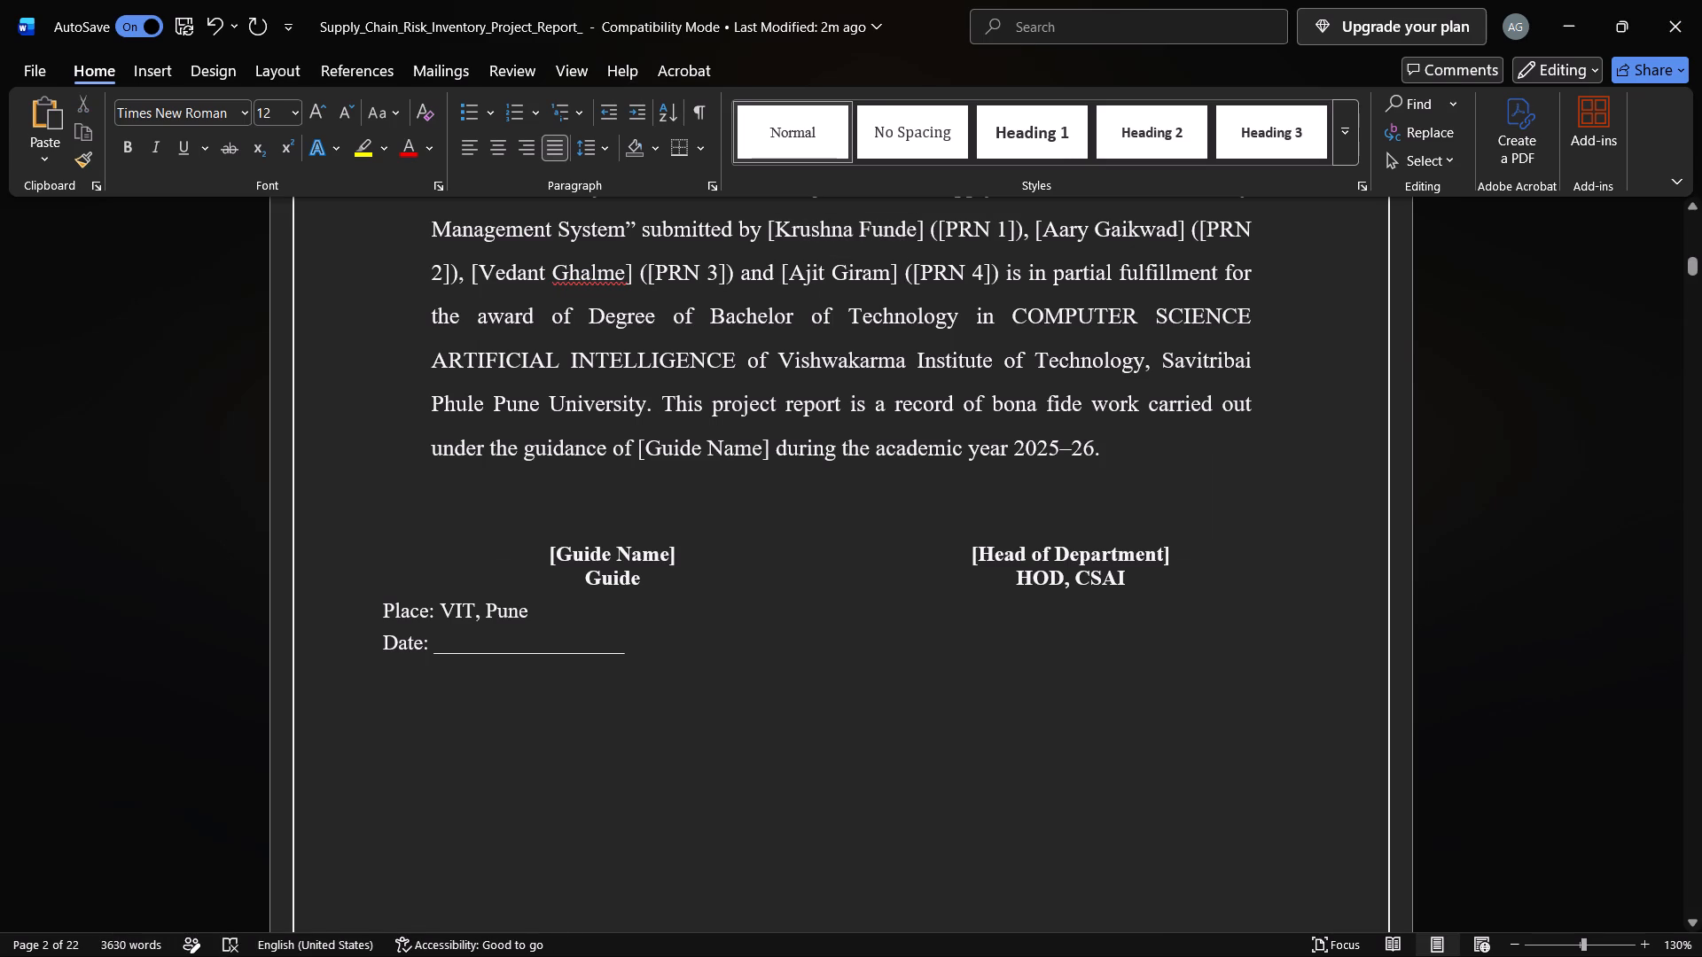
{"action": "key", "text": "BackSpace"}
{"action": "key", "text": "Left"}
{"action": "key", "text": "Left"}
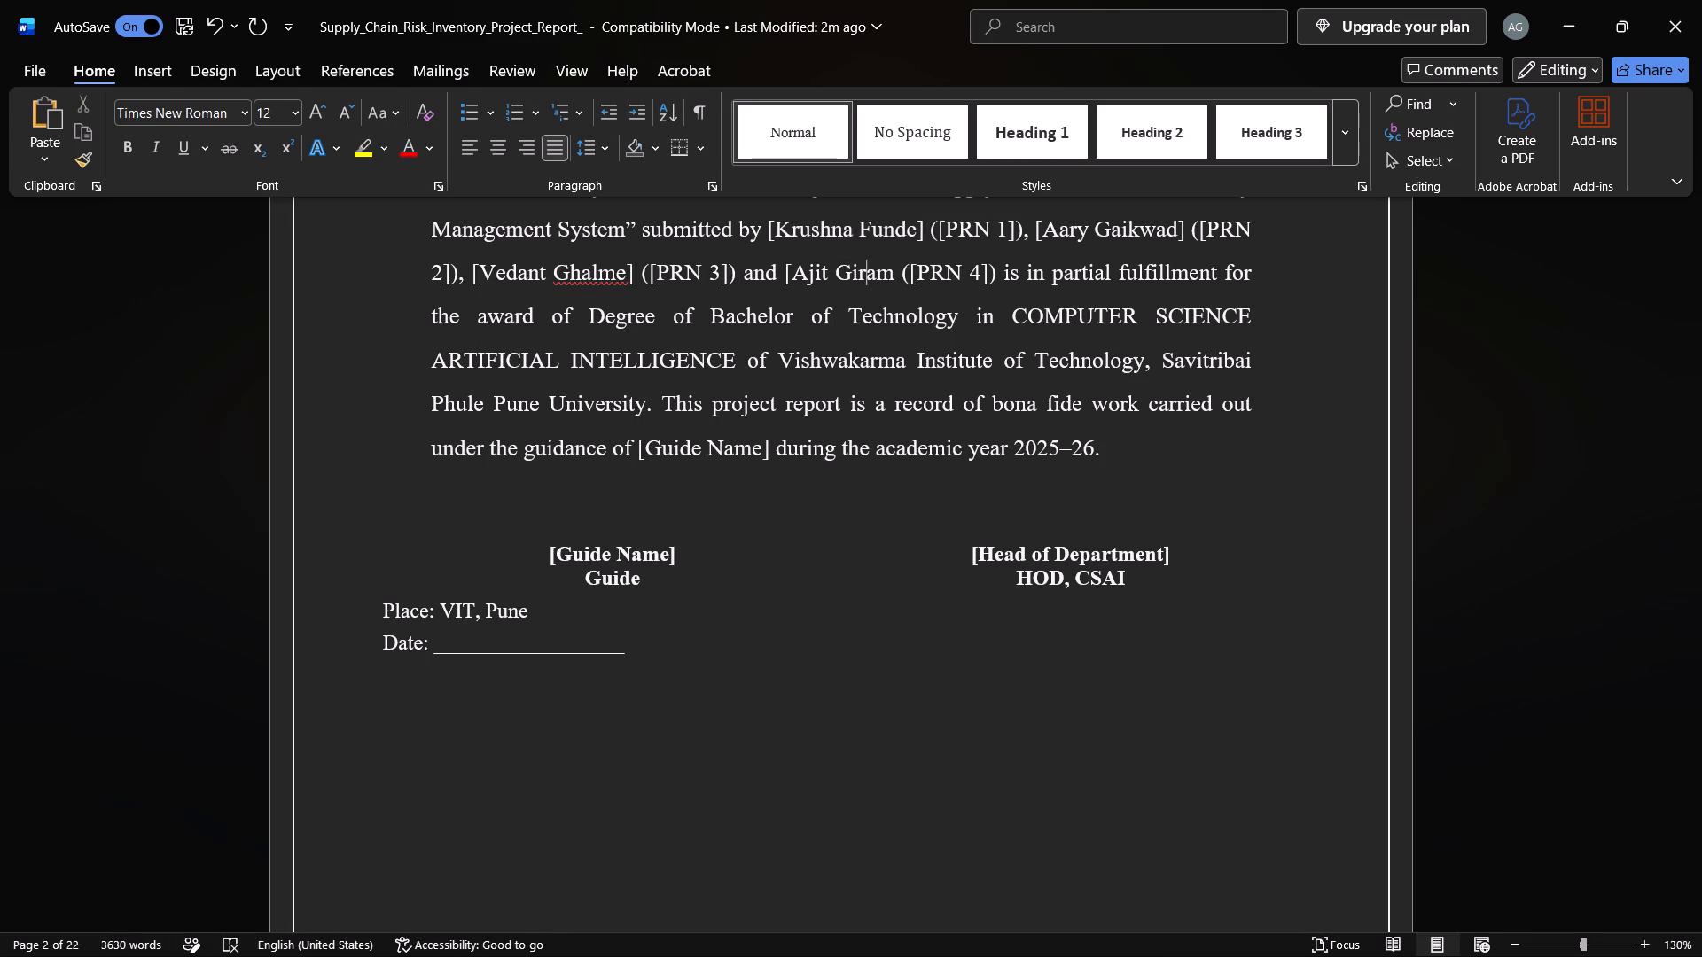
{"action": "key", "text": "Left"}
{"action": "key", "text": "Left"}
{"action": "key", "text": "Left"}
{"action": "key", "text": "Left"}
{"action": "key", "text": "Left"}
{"action": "key", "text": "Left"}
{"action": "key", "text": "Left"}
{"action": "key", "text": "Left"}
{"action": "key", "text": "BackSpace"}
Delete the square brackets around the third student's name in the certificate paragraph, keeping those around PRN 3.
{"action": "key", "text": "Left"}
{"action": "key", "text": "Left"}
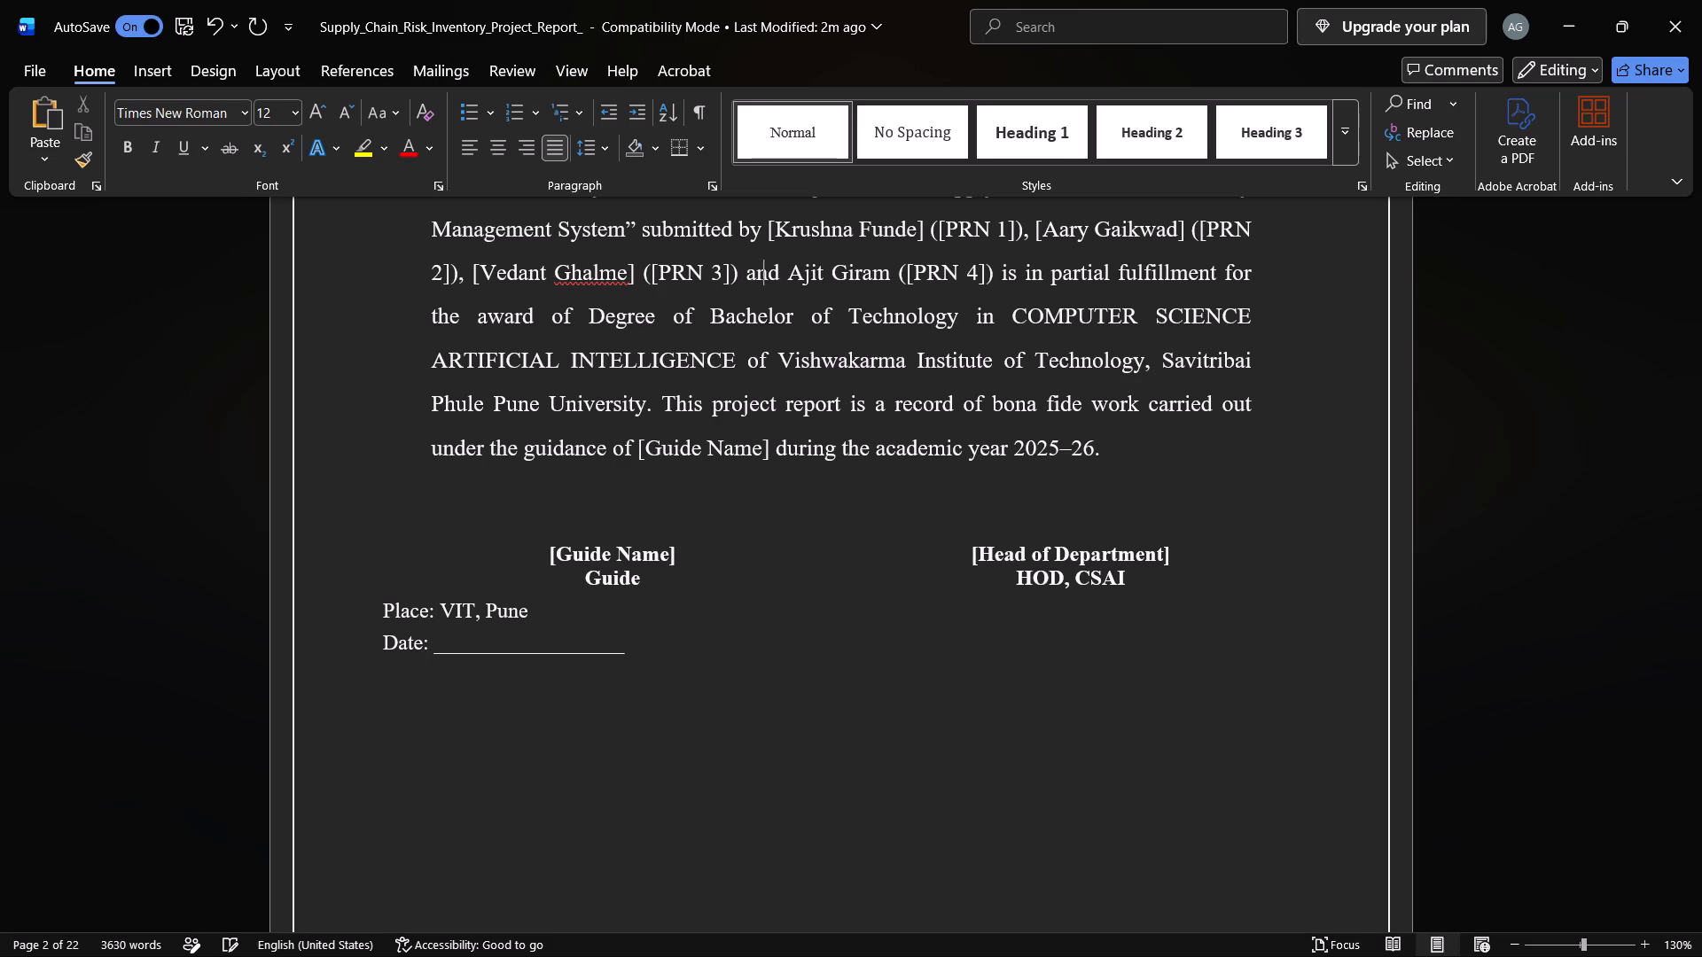
{"action": "key", "text": "Left"}
{"action": "key", "text": "Left"}
{"action": "key", "text": "Left"}
{"action": "key", "text": "Left"}
{"action": "key", "text": "Left"}
{"action": "key", "text": "Left"}
{"action": "key", "text": "Left"}
{"action": "key", "text": "Left"}
{"action": "key", "text": "Left"}
{"action": "key", "text": "Left"}
{"action": "key", "text": "Left"}
{"action": "key", "text": "Left"}
{"action": "key", "text": "Left"}
{"action": "key", "text": "BackSpace"}
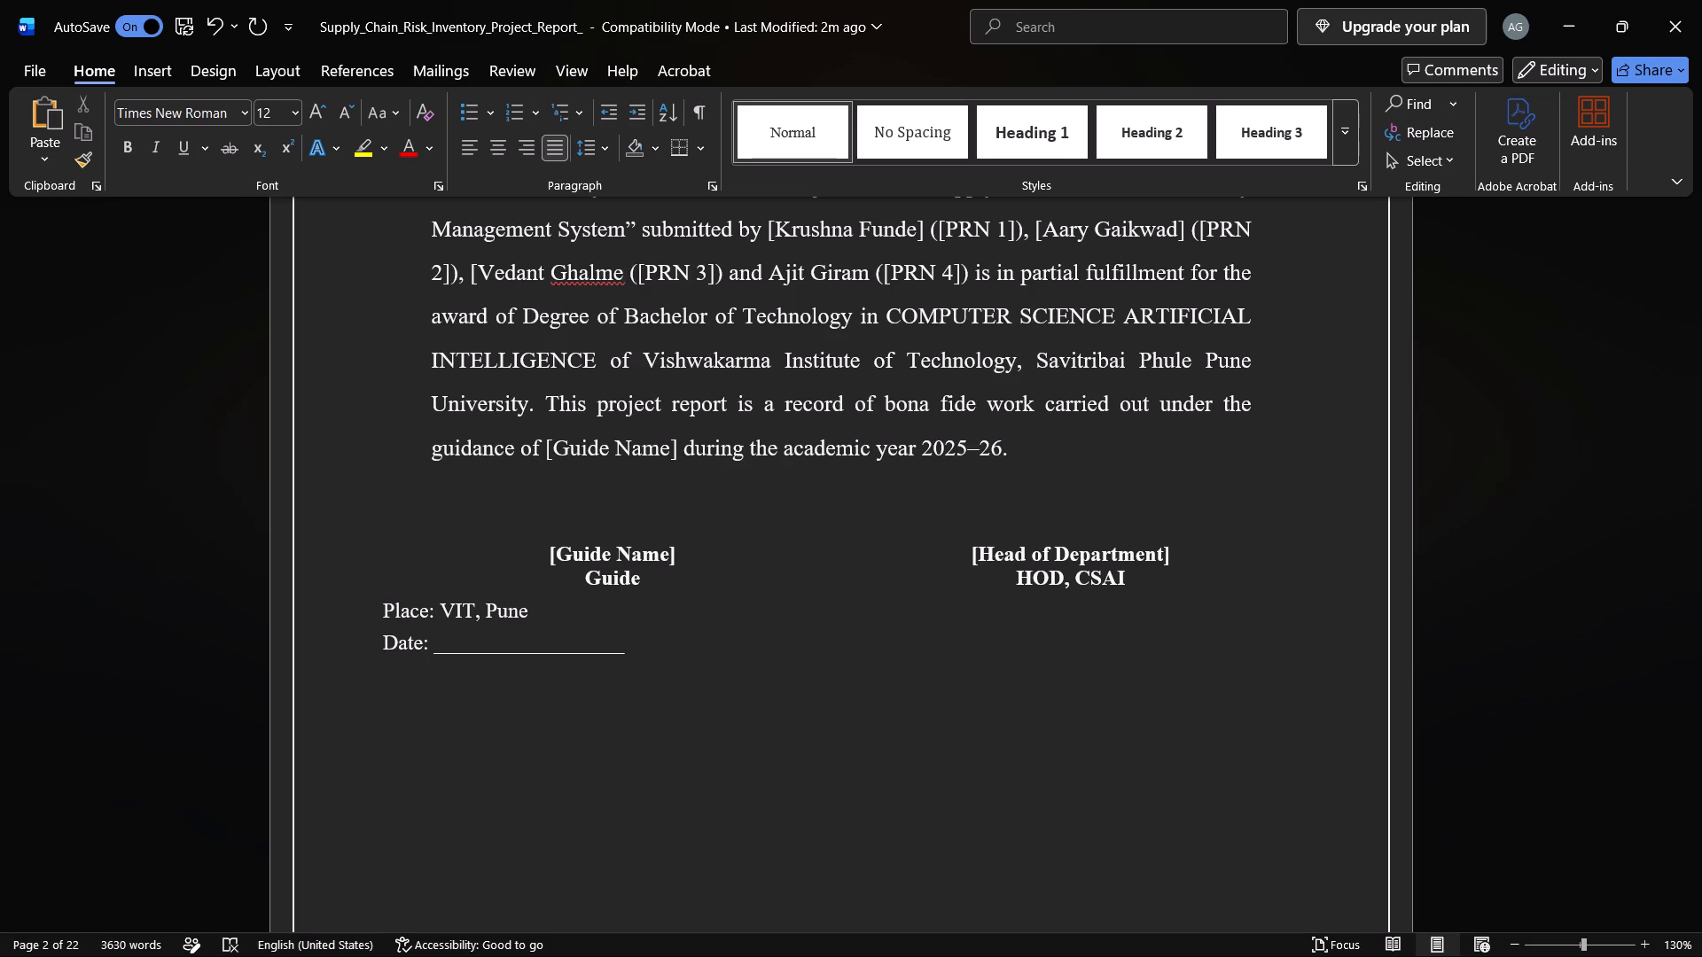
{"action": "key", "text": "Left"}
{"action": "key", "text": "Left"}
{"action": "key", "text": "Left"}
{"action": "key", "text": "Left"}
{"action": "key", "text": "Left"}
{"action": "key", "text": "Left"}
{"action": "key", "text": "Left"}
{"action": "key", "text": "Left"}
{"action": "key", "text": "Left"}
{"action": "key", "text": "Left"}
{"action": "key", "text": "Left"}
{"action": "key", "text": "Left"}
{"action": "key", "text": "Left"}
{"action": "key", "text": "Left"}
{"action": "key", "text": "Right"}
{"action": "key", "text": "BackSpace"}
Delete the square brackets around the second student's name in the certificate paragraph.
{"action": "scroll", "coordinate": [972, 240], "scroll_direction": "up", "scroll_amount": 1}
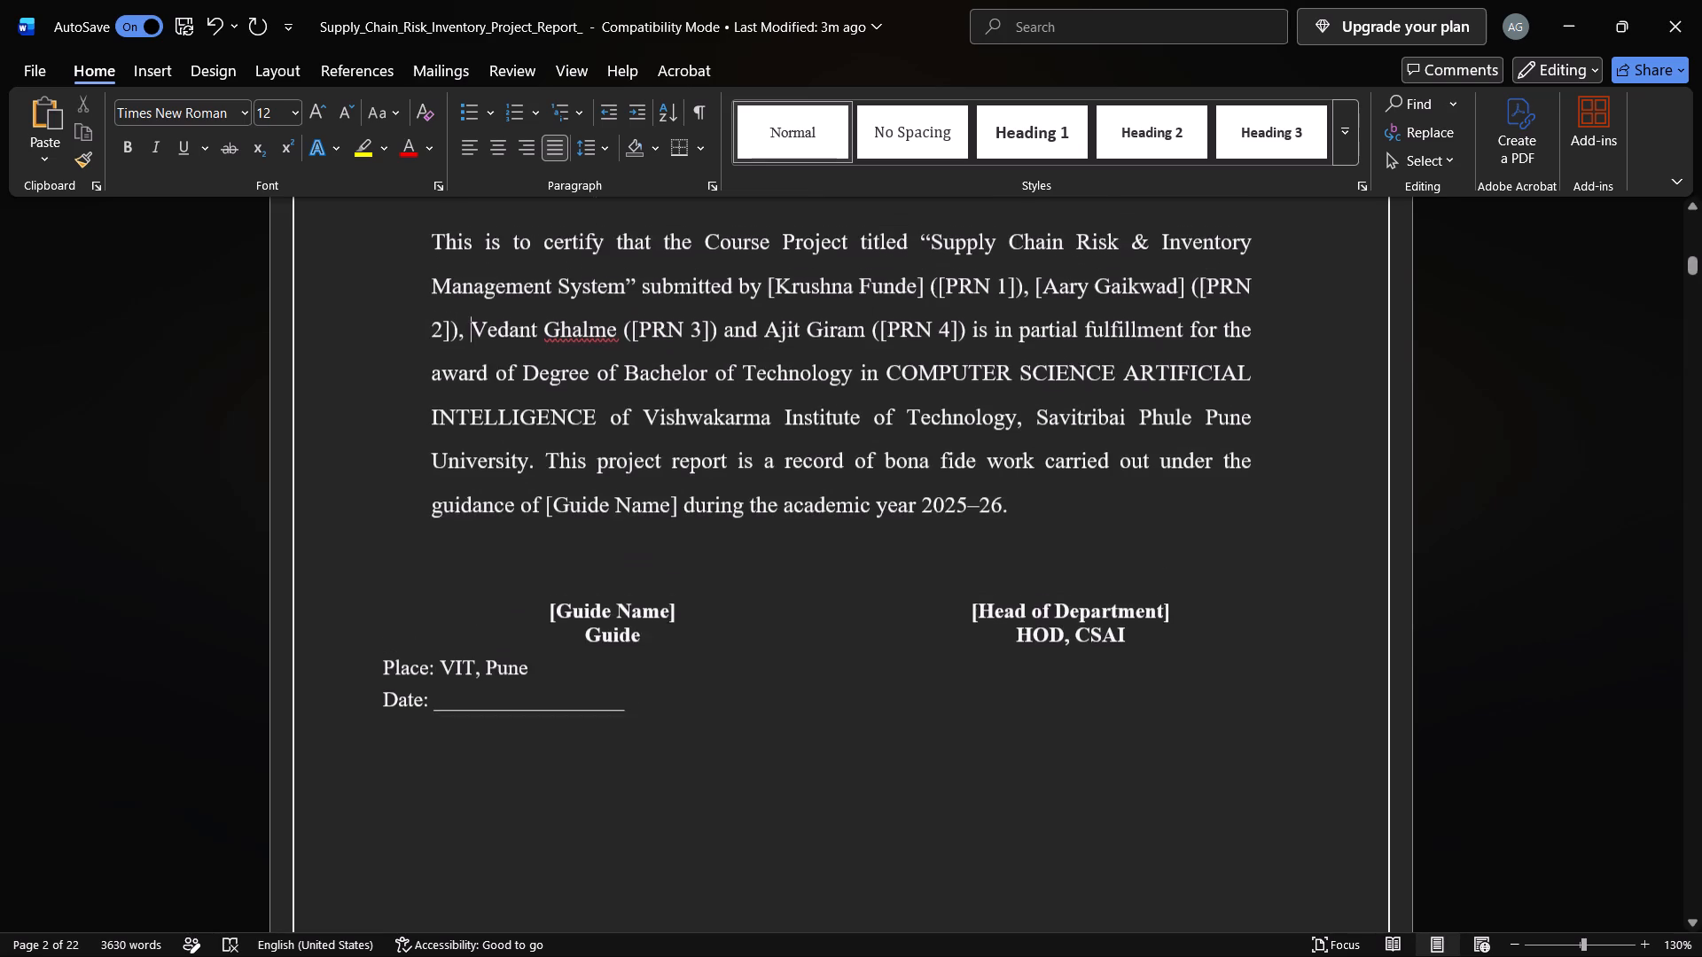
{"action": "left_click", "coordinate": [1185, 289]}
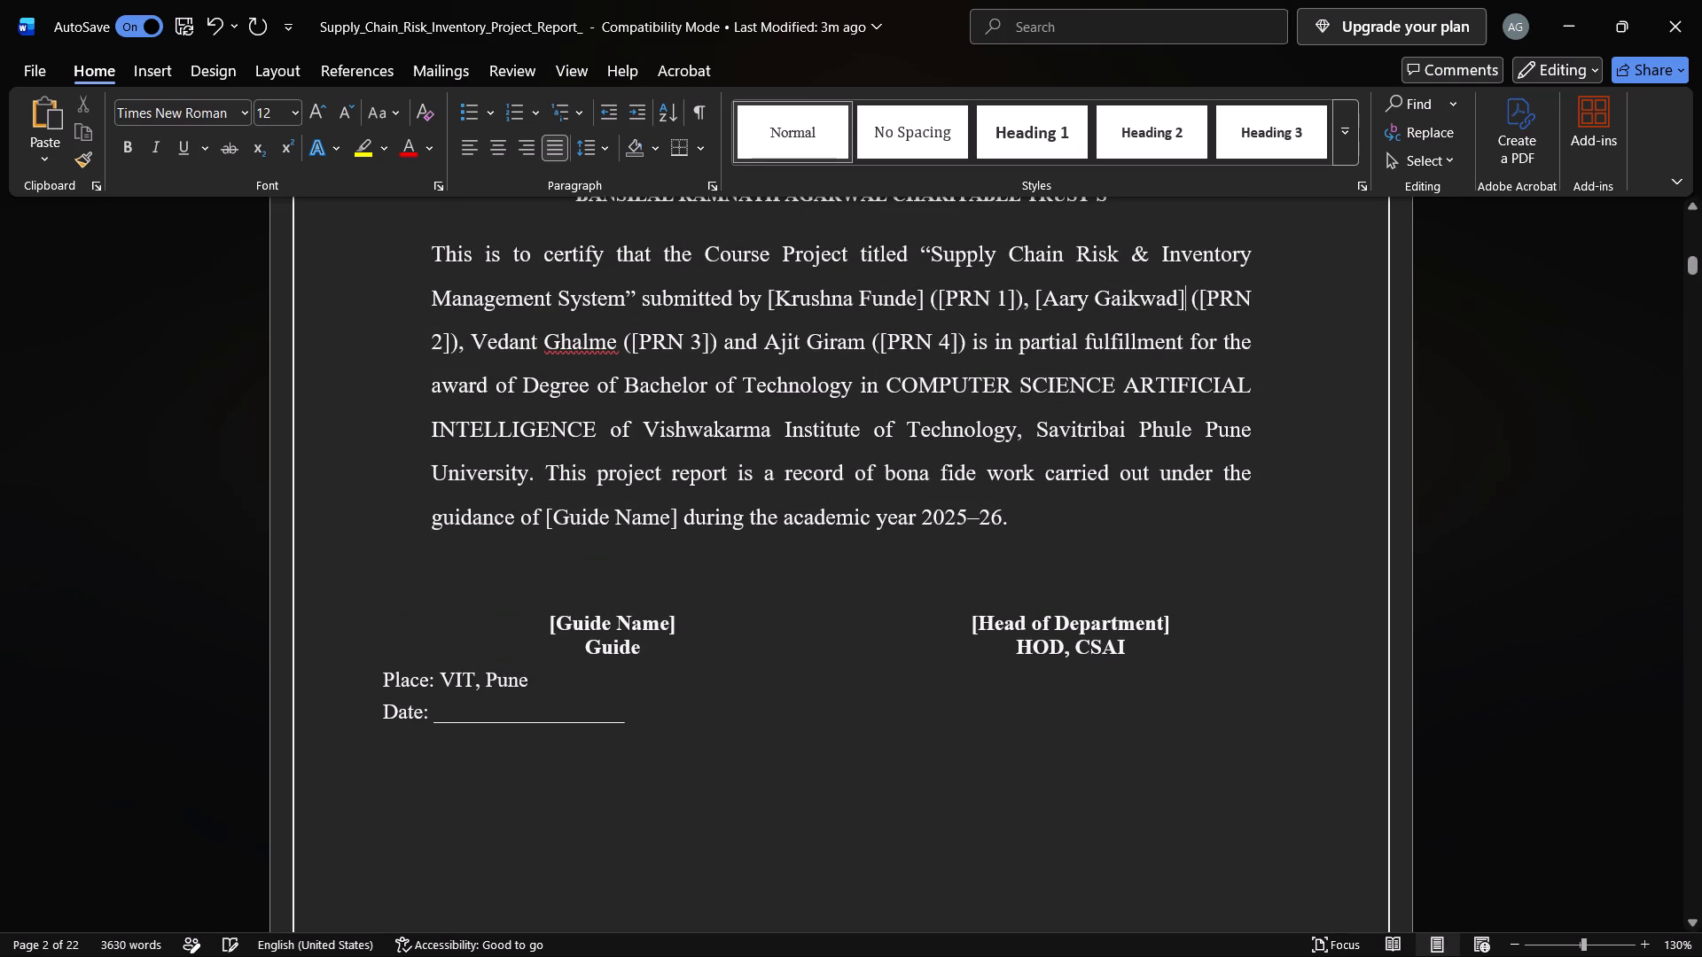
{"action": "key", "text": "BackSpace"}
{"action": "left_click", "coordinate": [1048, 284]}
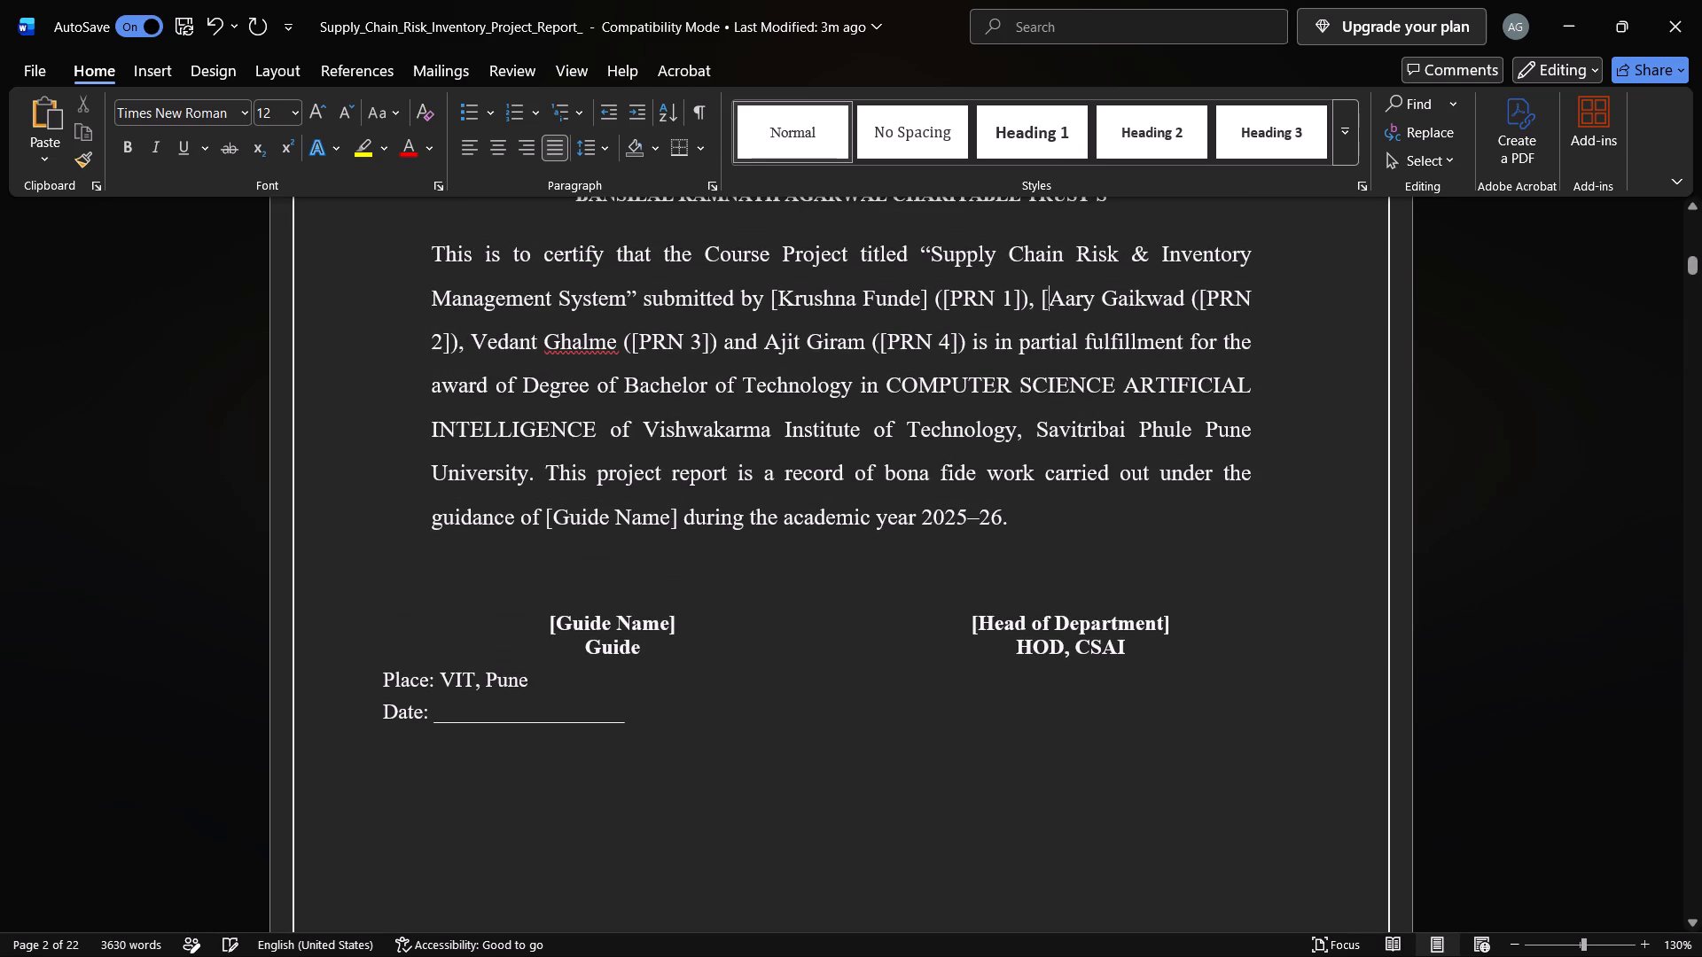
{"action": "key", "text": "BackSpace"}
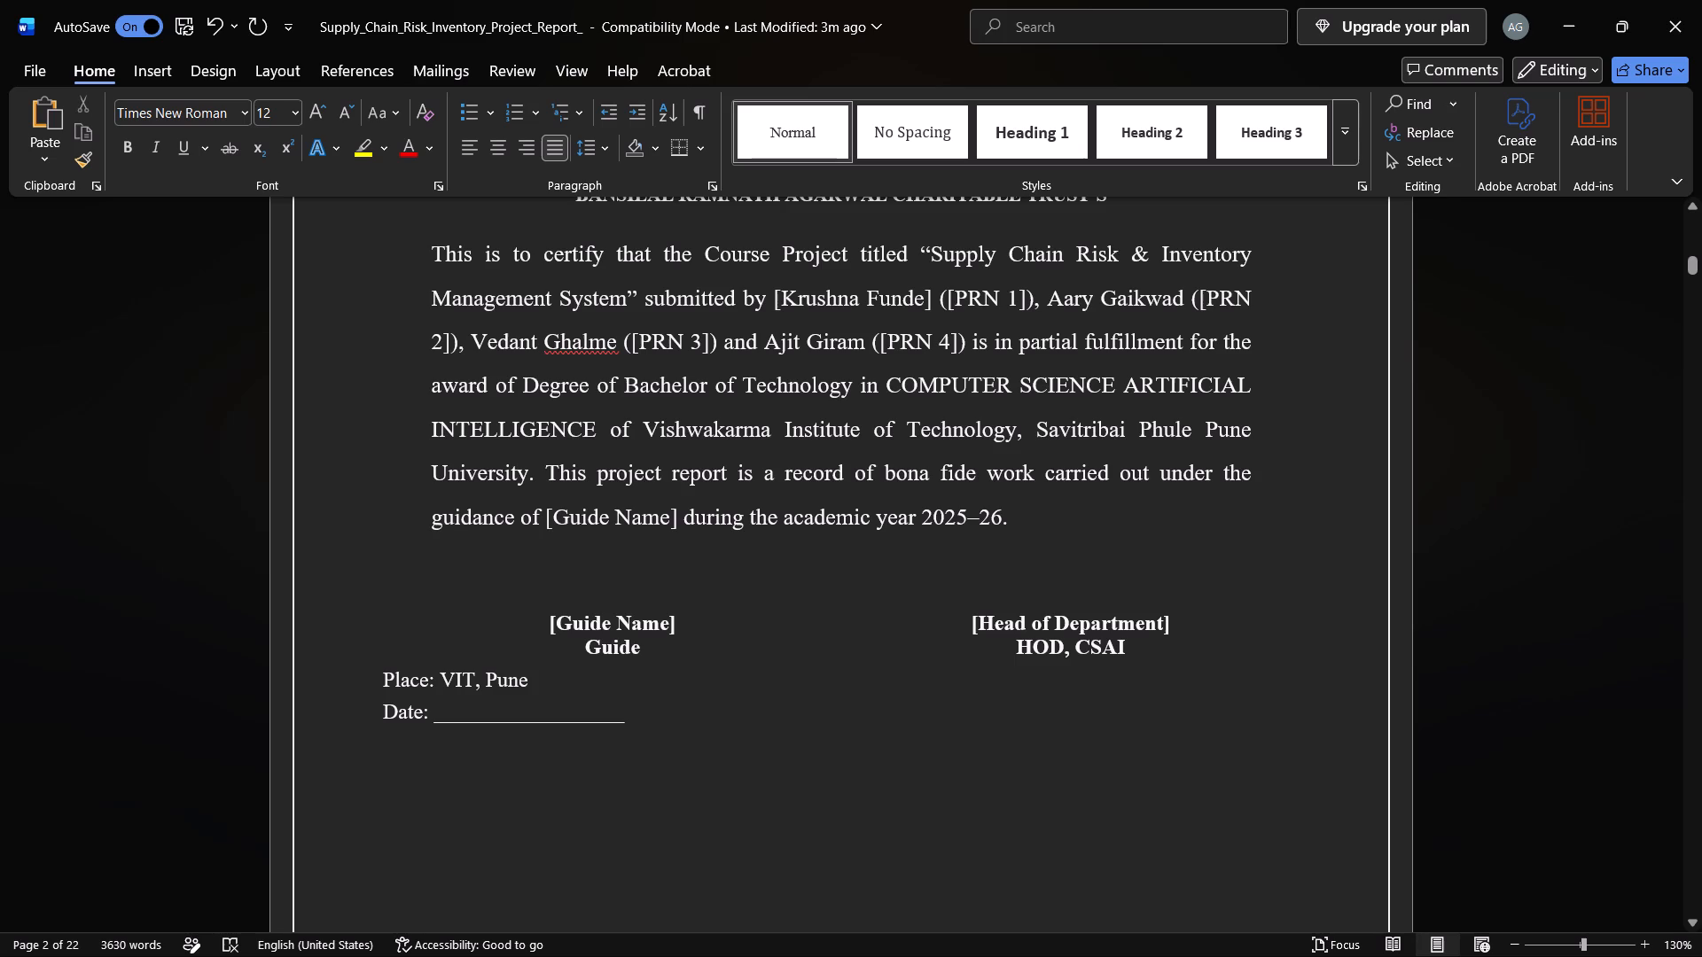
Delete the square brackets around the first student's name in the certificate paragraph.
{"action": "left_click", "coordinate": [927, 291]}
{"action": "left_click", "coordinate": [935, 291]}
{"action": "key", "text": "BackSpace"}
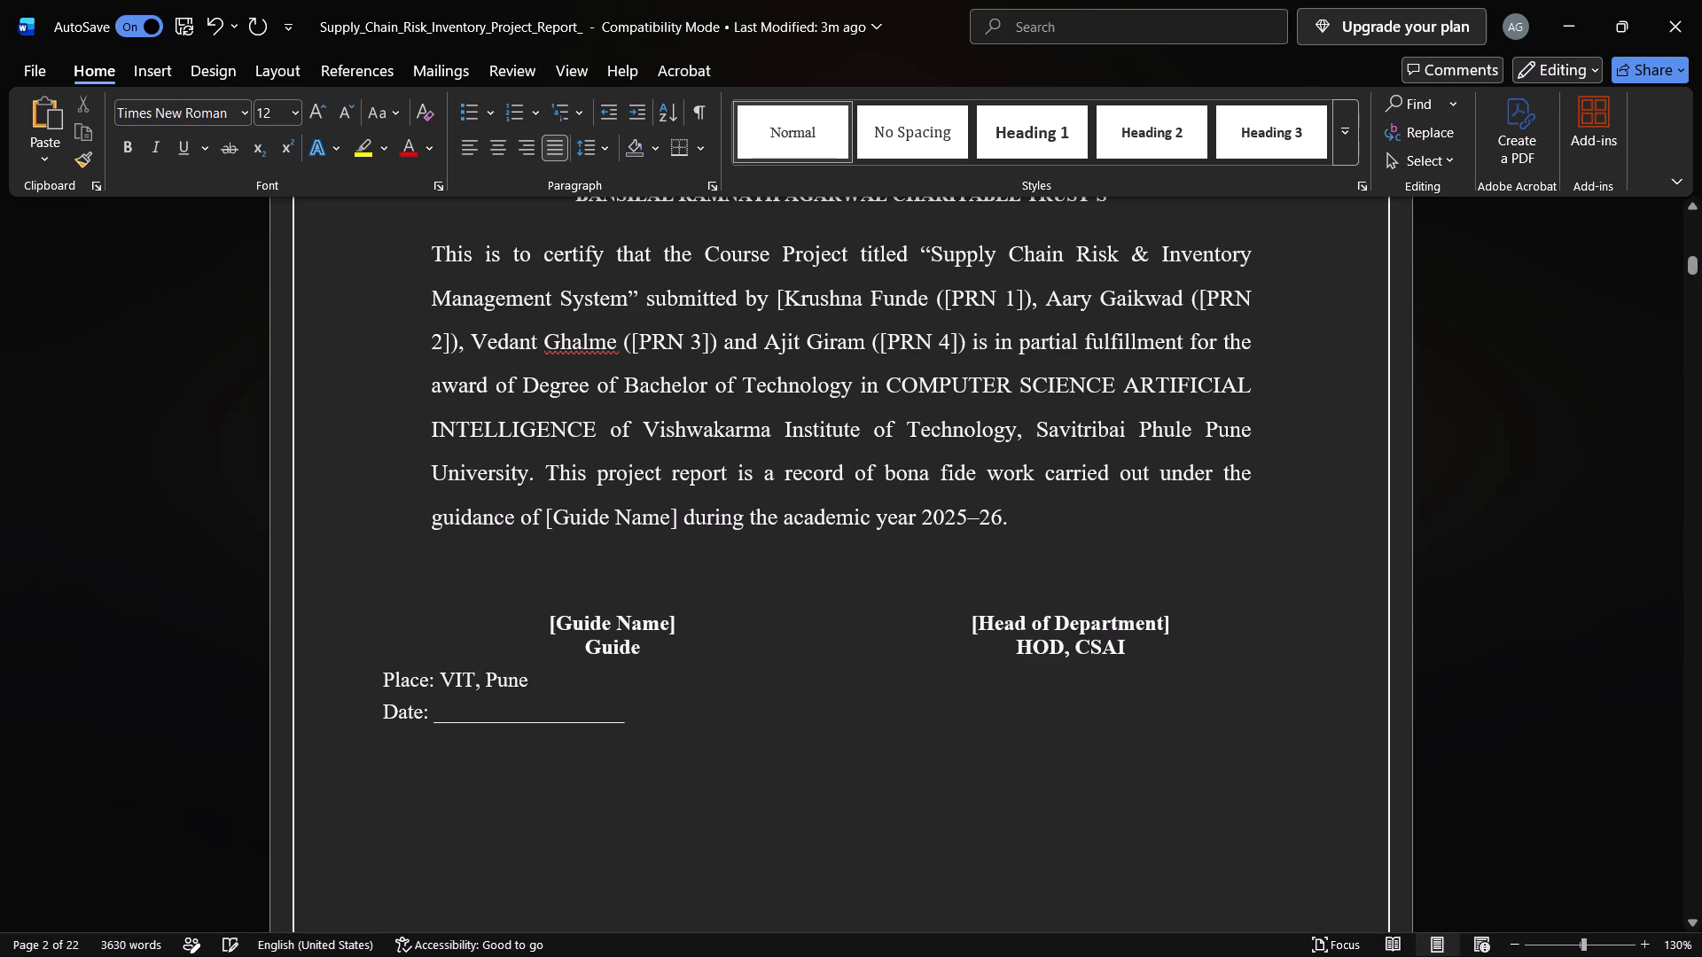
{"action": "left_click", "coordinate": [786, 293]}
{"action": "key", "text": "BackSpace"}
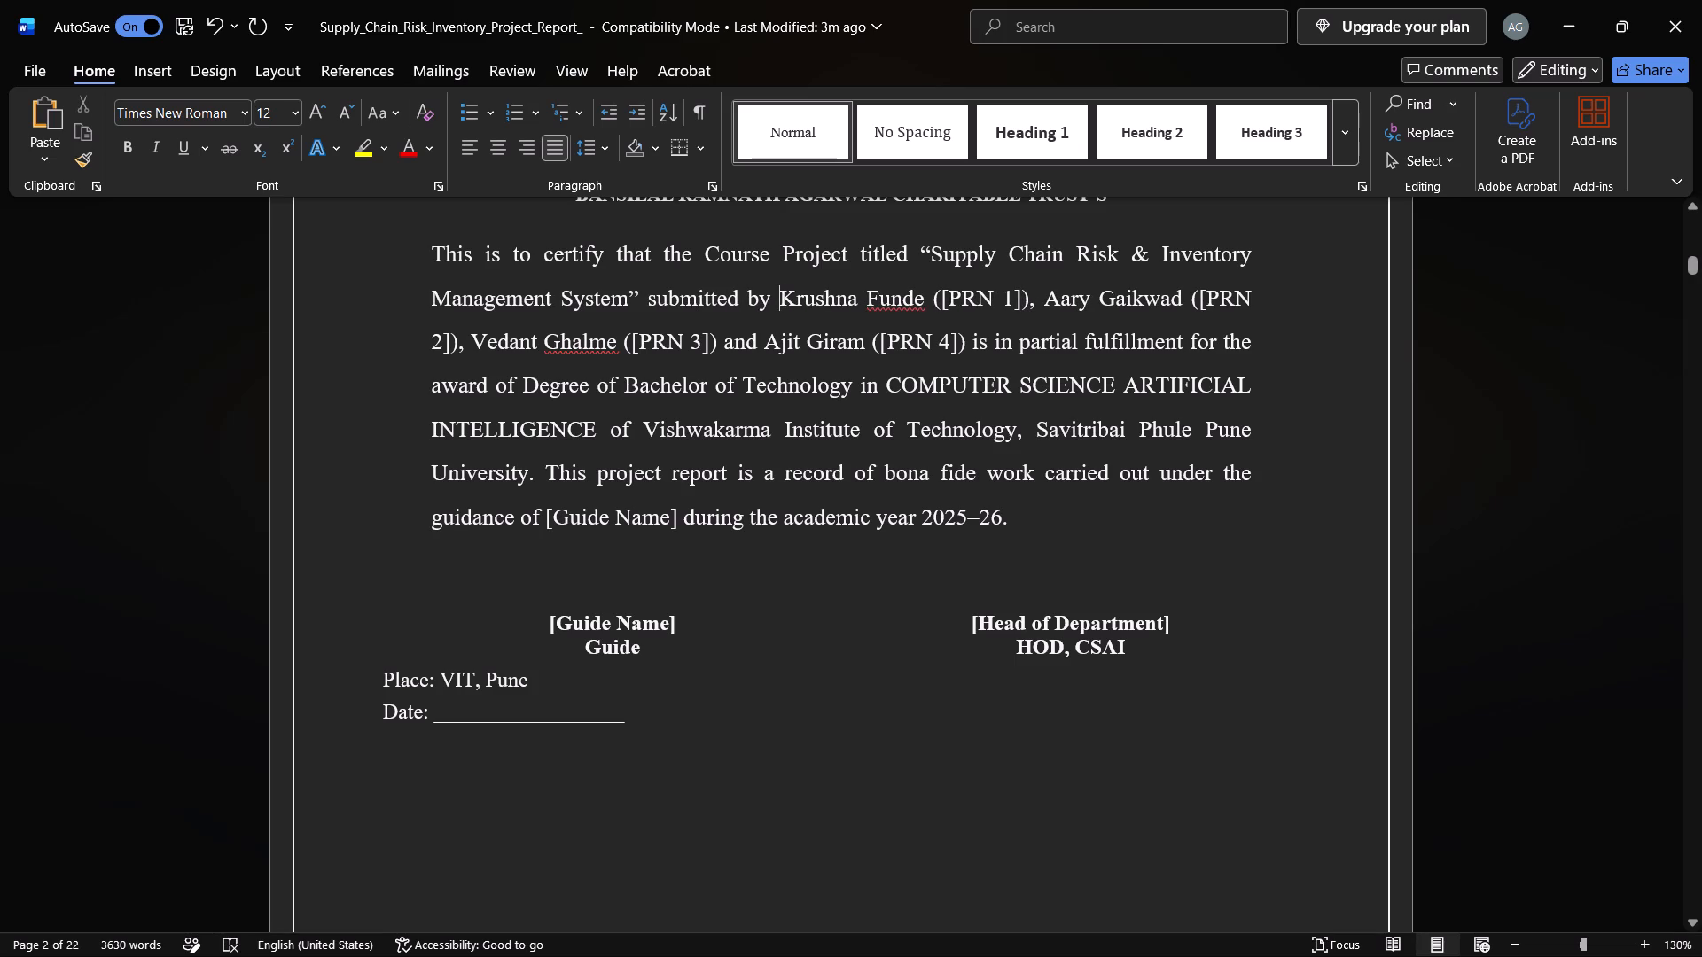
Replace the "[PRN 1]" placeholder in the certificate paragraph with the first student's PRN, keeping the round brackets.
{"action": "left_click", "coordinate": [1023, 292]}
{"action": "key", "text": "BackSpace"}
{"action": "key", "text": "BackSpace"}
{"action": "key", "text": "BackSpace"}
{"action": "key", "text": "BackSpace"}
{"action": "key", "text": "BackSpace"}
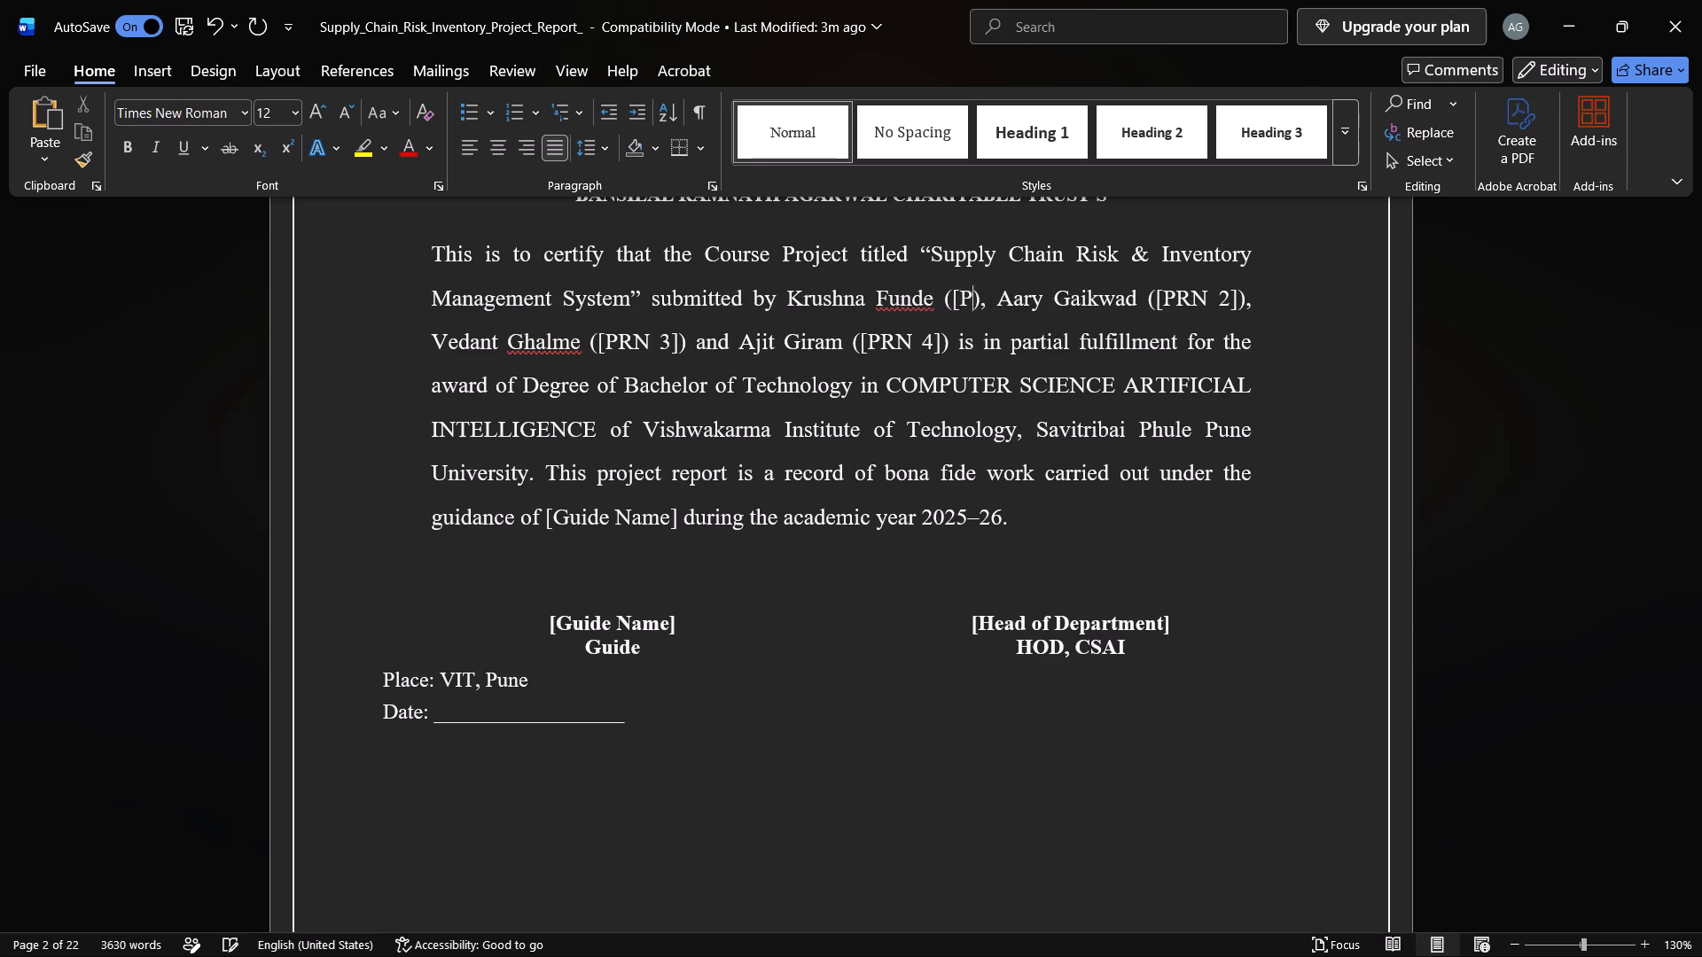
{"action": "key", "text": "BackSpace"}
{"action": "key", "text": "BackSpace"}
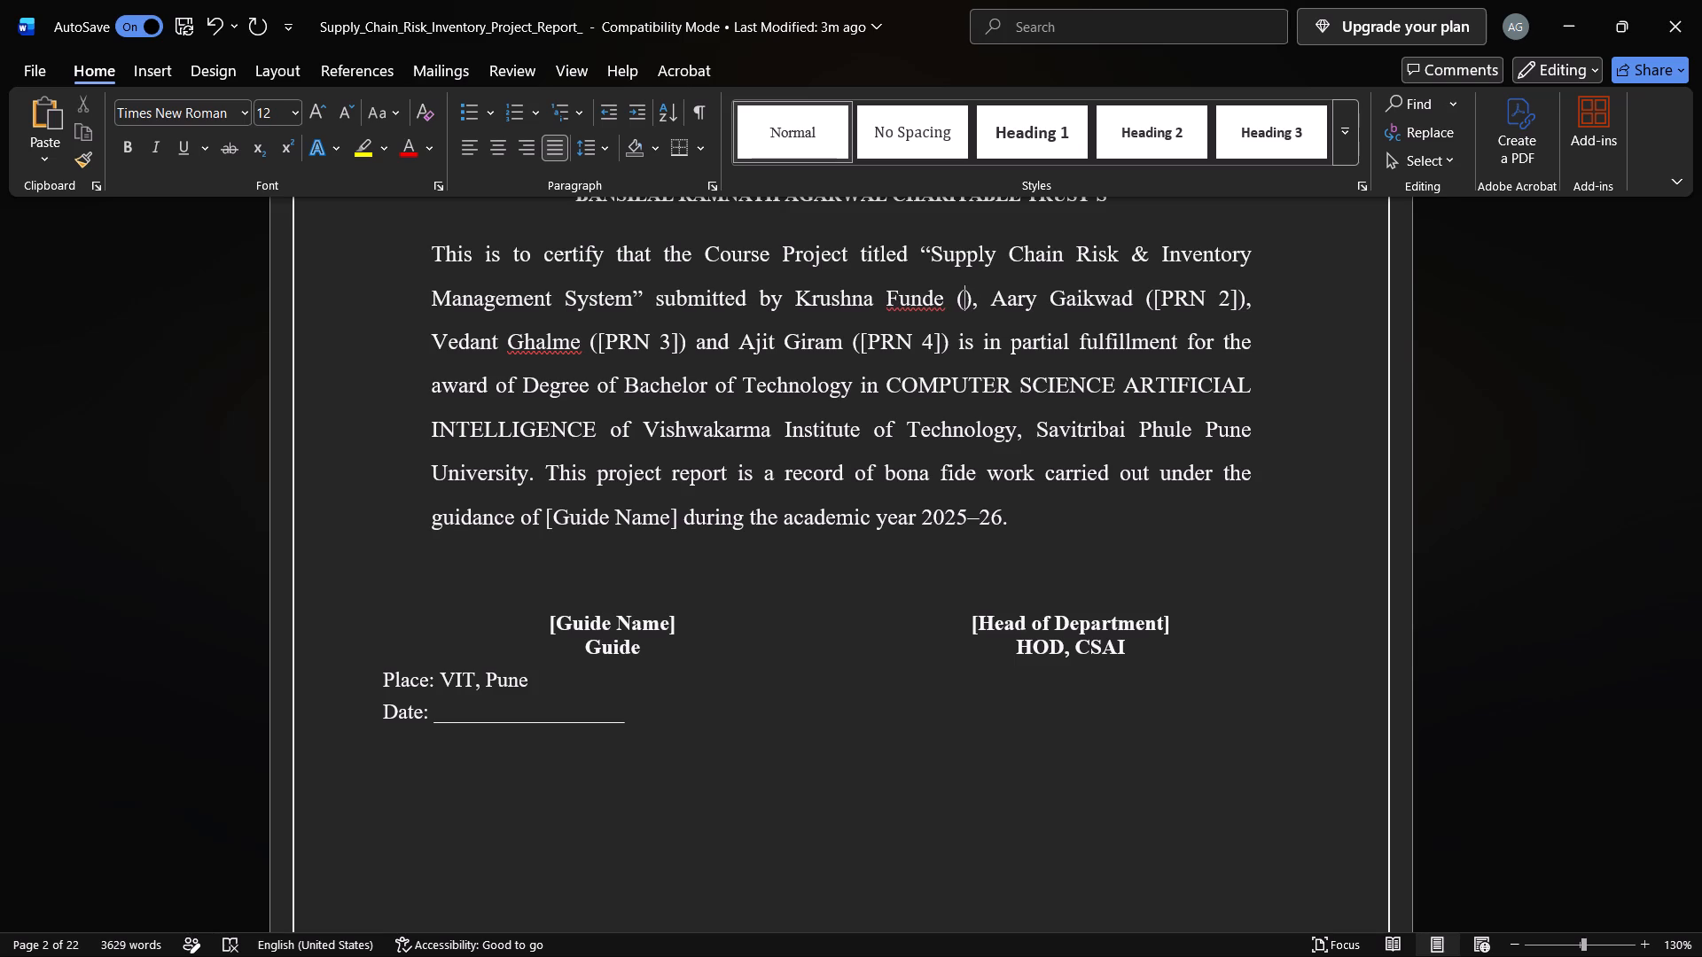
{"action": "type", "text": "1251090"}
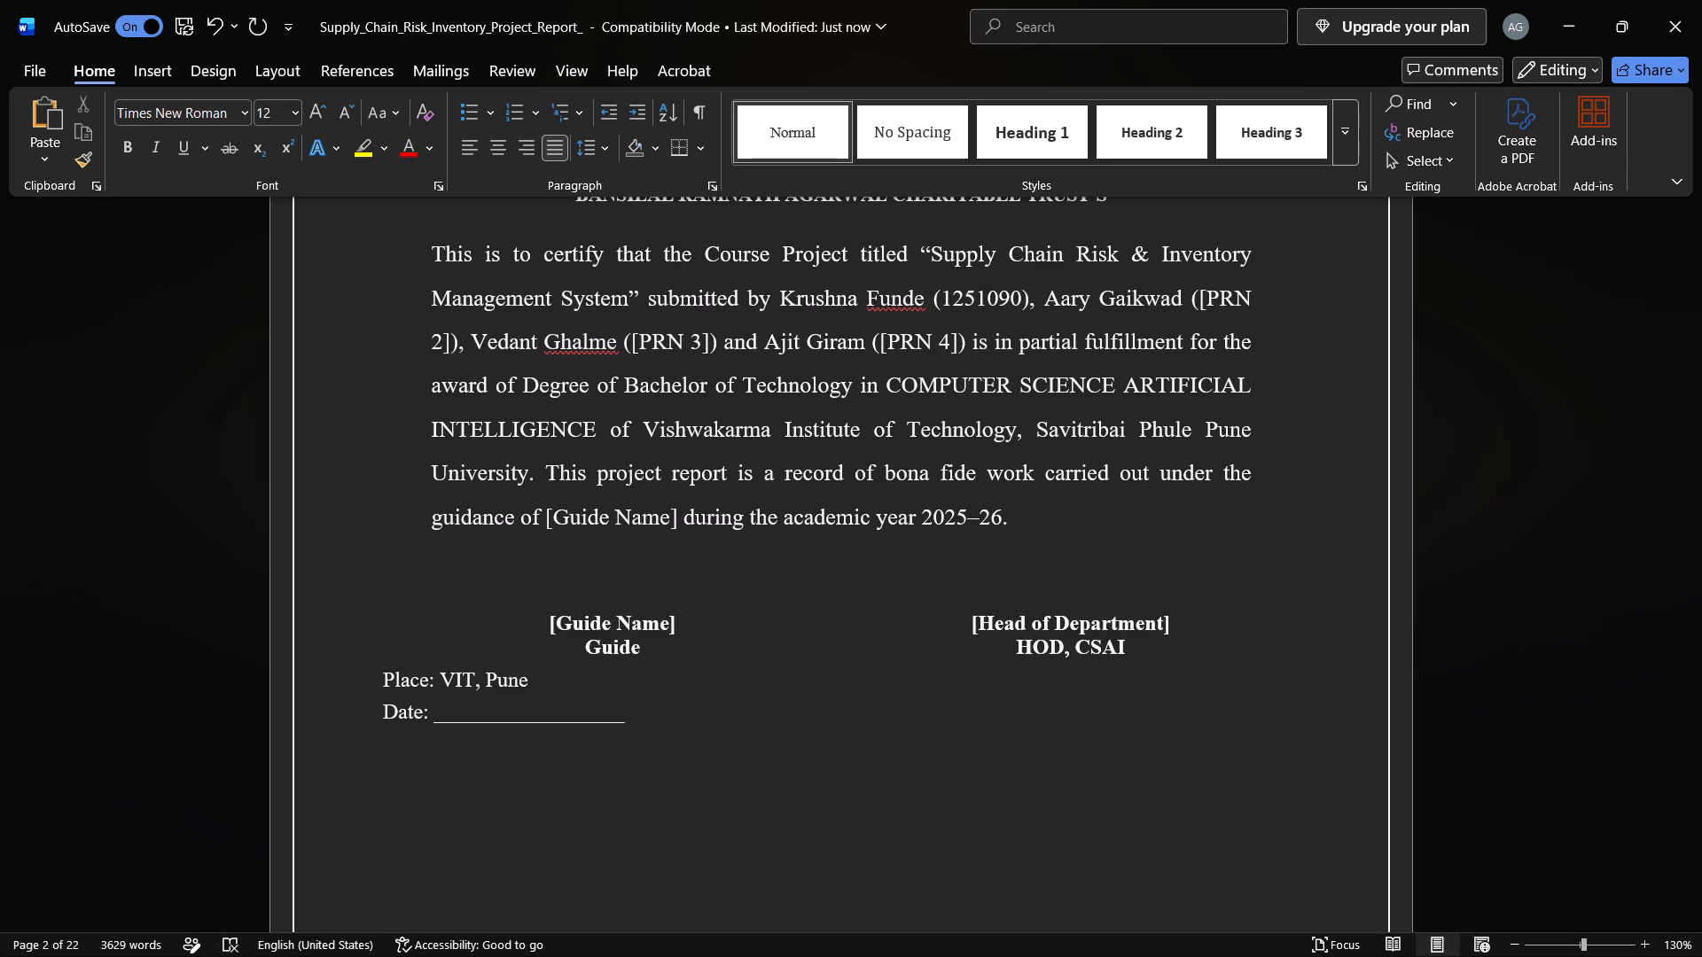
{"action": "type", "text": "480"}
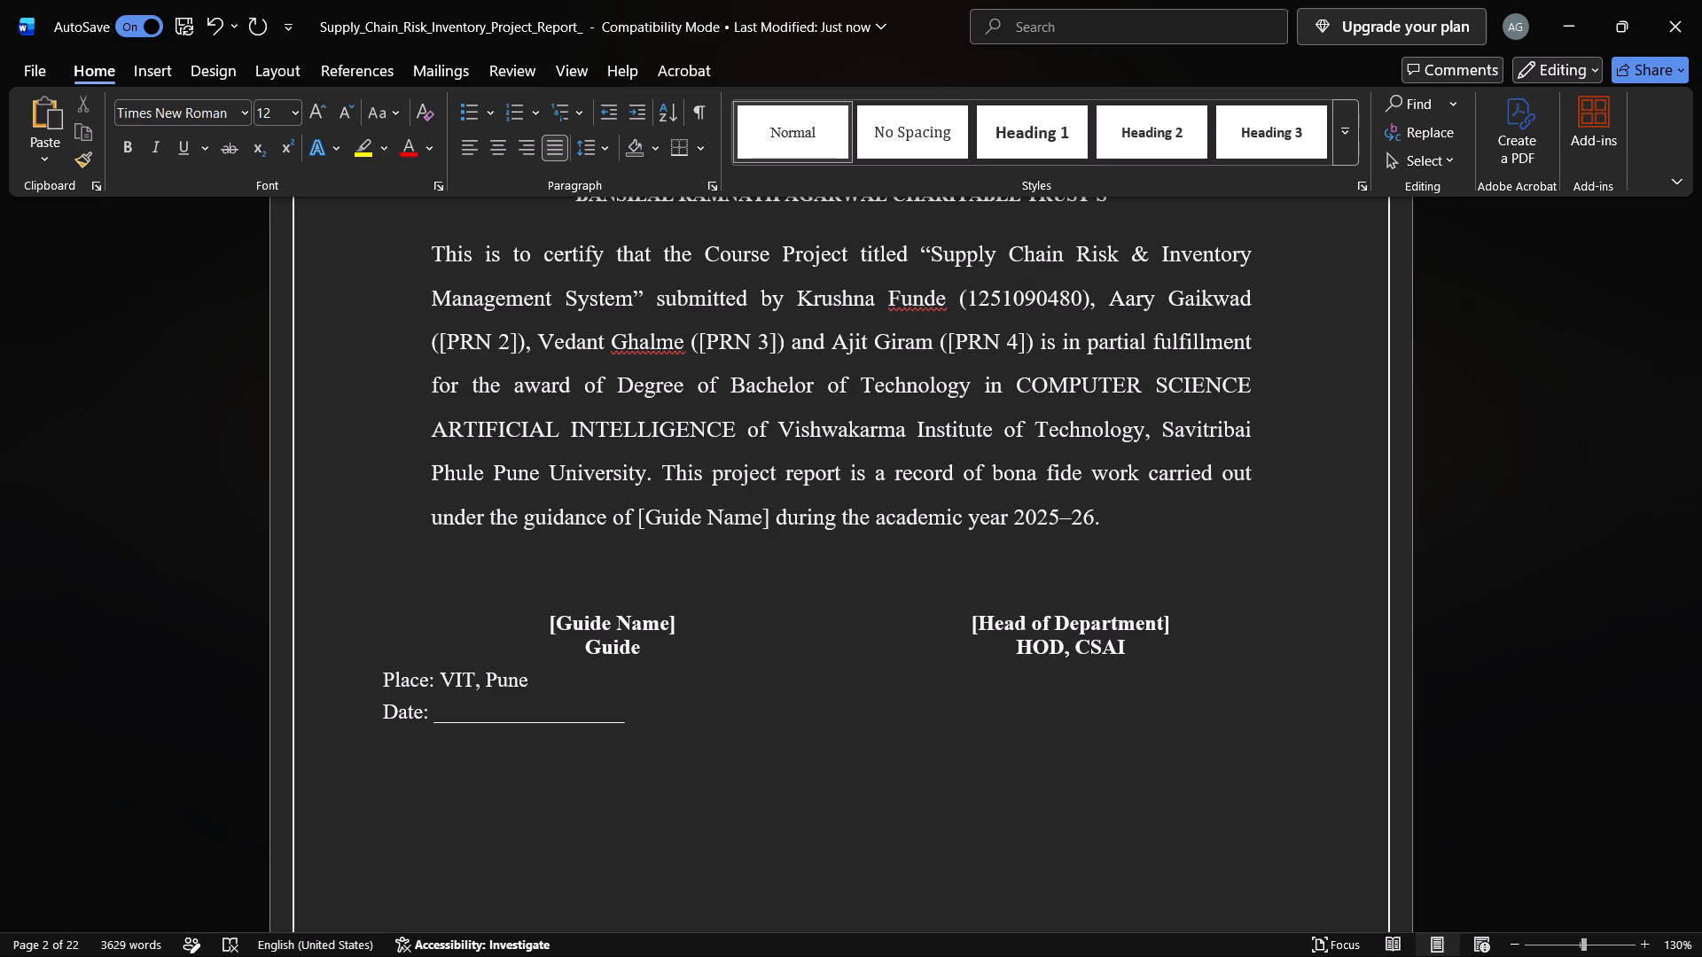
Replace the "[PRN 2]" placeholder in the certificate paragraph with the second student's PRN, keeping the round brackets.
{"action": "left_click", "coordinate": [512, 342]}
{"action": "key", "text": "Right"}
{"action": "key", "text": "BackSpace"}
{"action": "key", "text": "BackSpace"}
{"action": "key", "text": "BackSpace"}
{"action": "key", "text": "BackSpace"}
{"action": "key", "text": "BackSpace"}
{"action": "key", "text": "BackSpace"}
{"action": "key", "text": "BackSpace"}
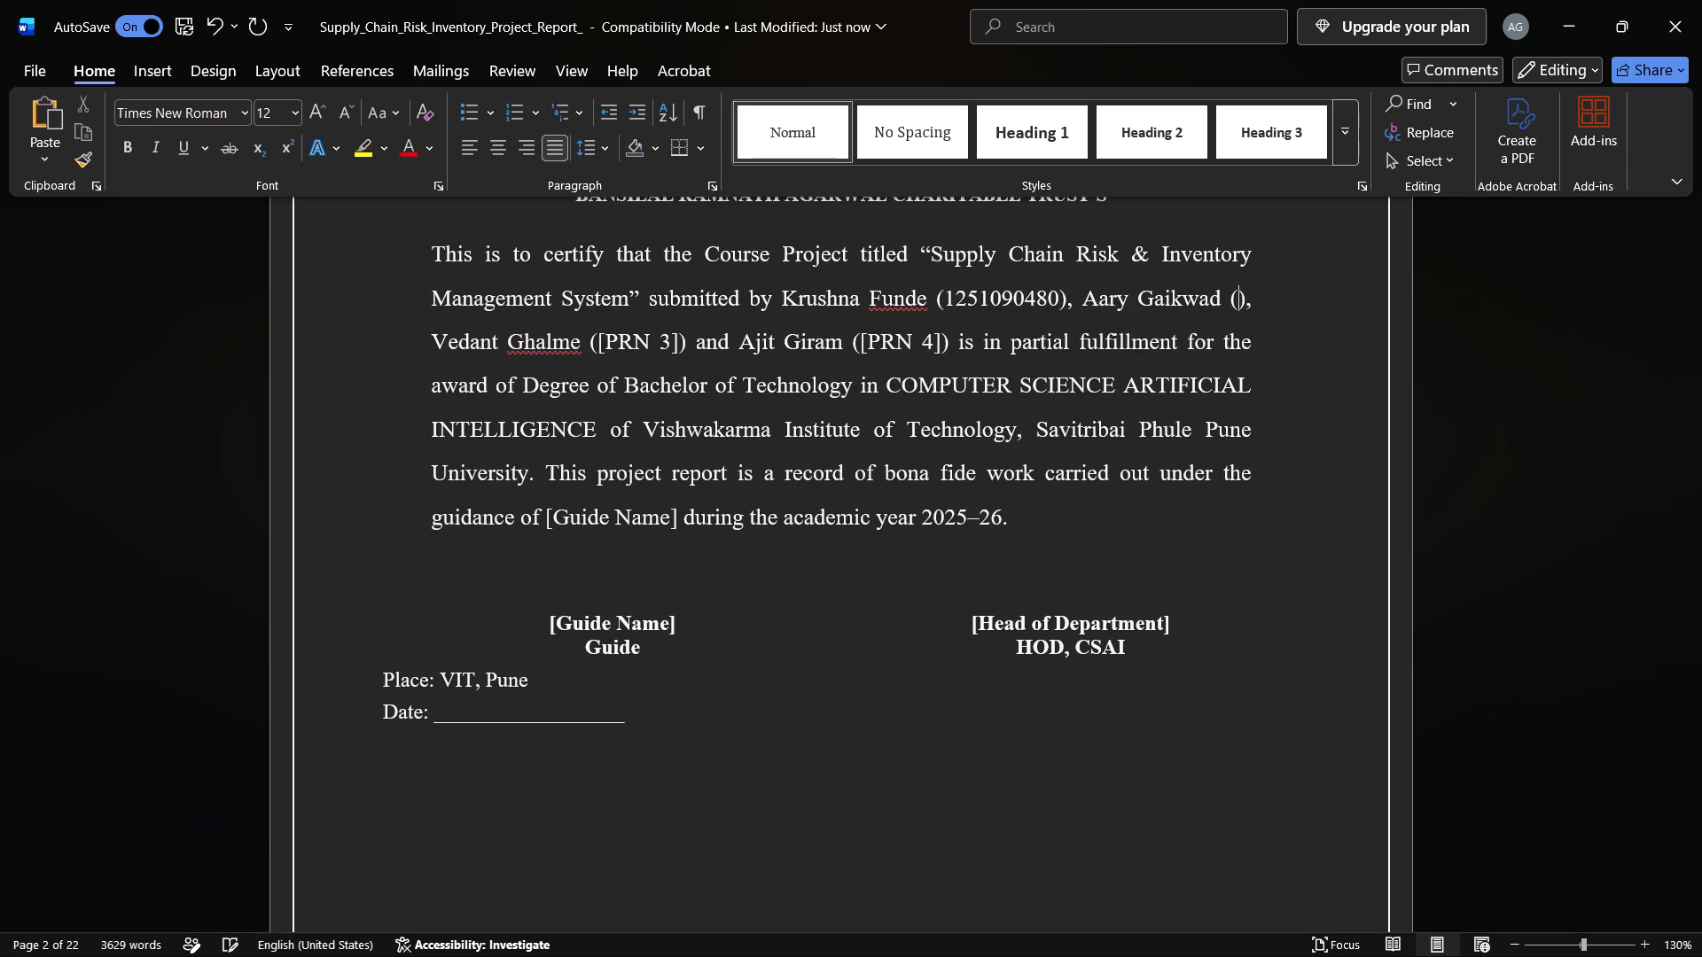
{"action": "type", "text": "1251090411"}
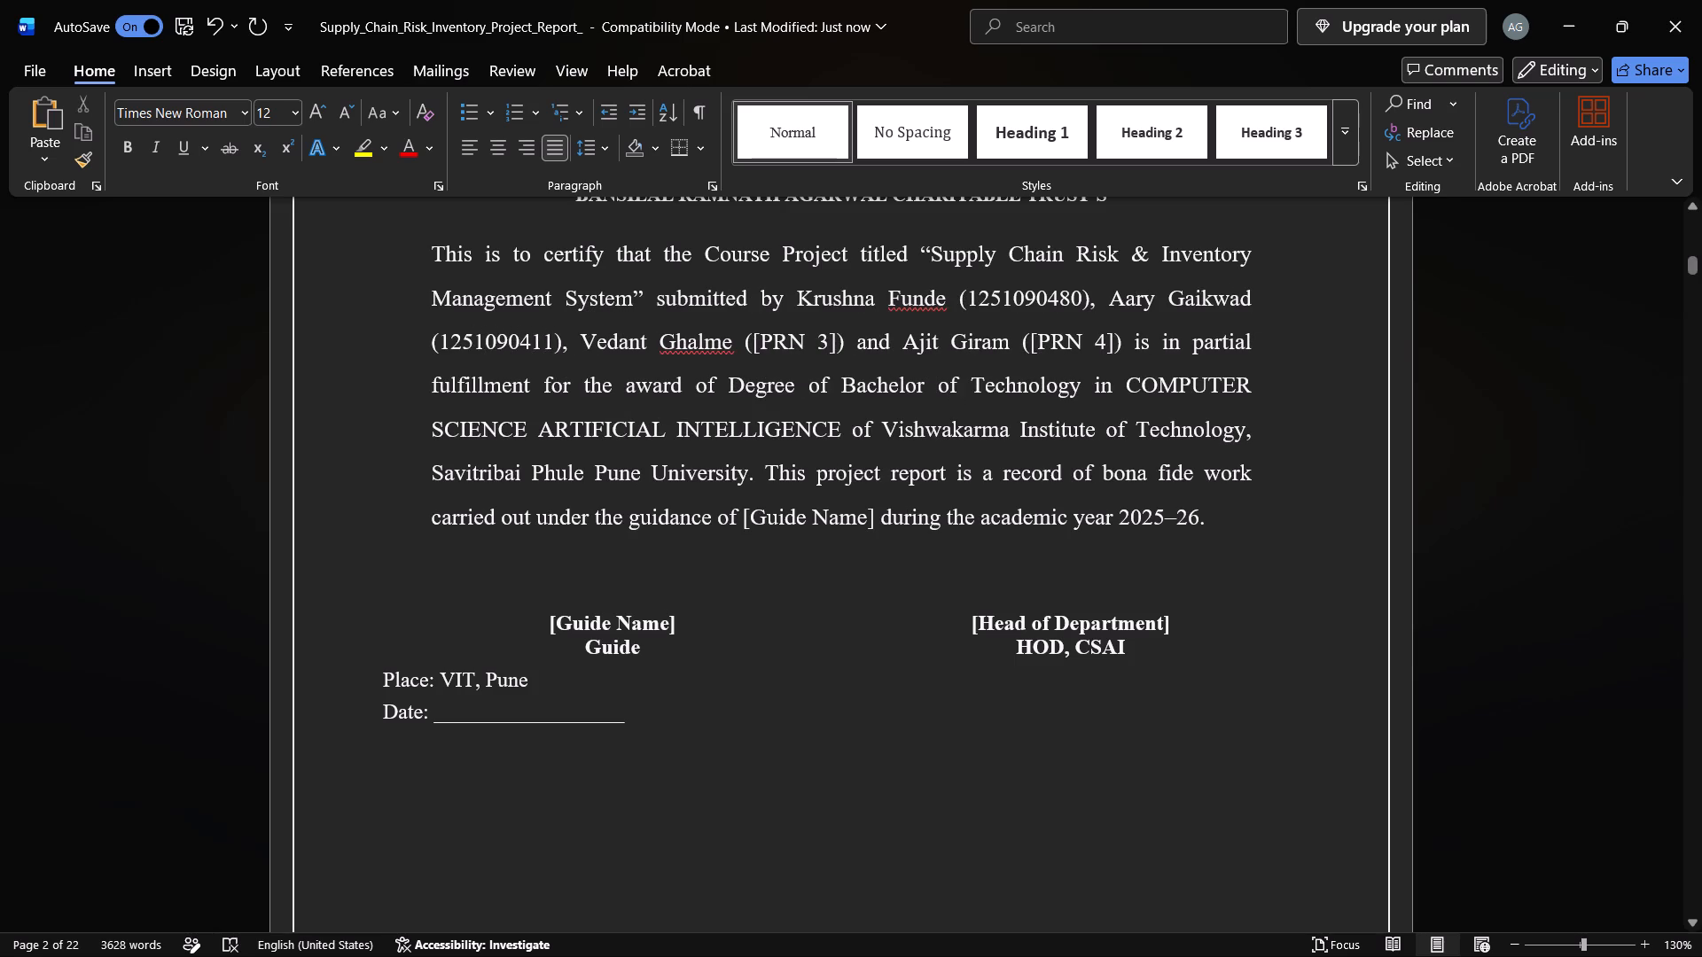
Replace the "[PRN 3]" placeholder in the certificate paragraph with the third student's PRN, keeping the round brackets.
{"action": "left_click", "coordinate": [838, 338]}
{"action": "key", "text": "BackSpace"}
{"action": "key", "text": "BackSpace"}
{"action": "key", "text": "BackSpace"}
{"action": "key", "text": "BackSpace"}
{"action": "key", "text": "BackSpace"}
{"action": "key", "text": "BackSpace"}
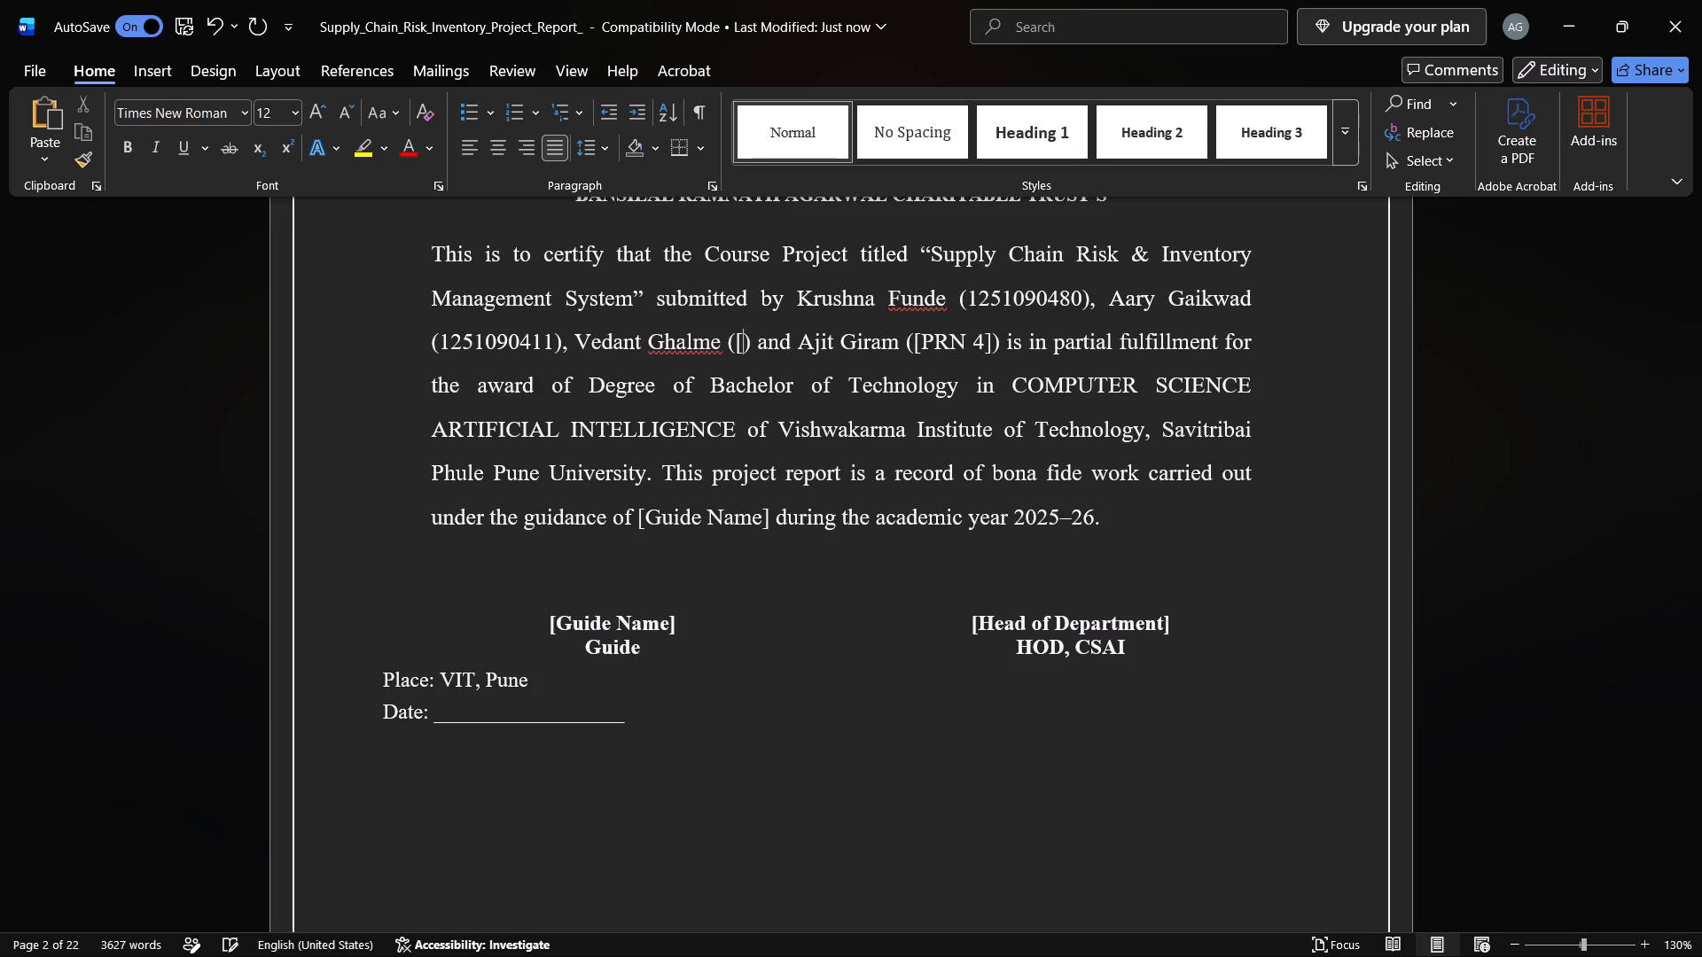
{"action": "key", "text": "BackSpace"}
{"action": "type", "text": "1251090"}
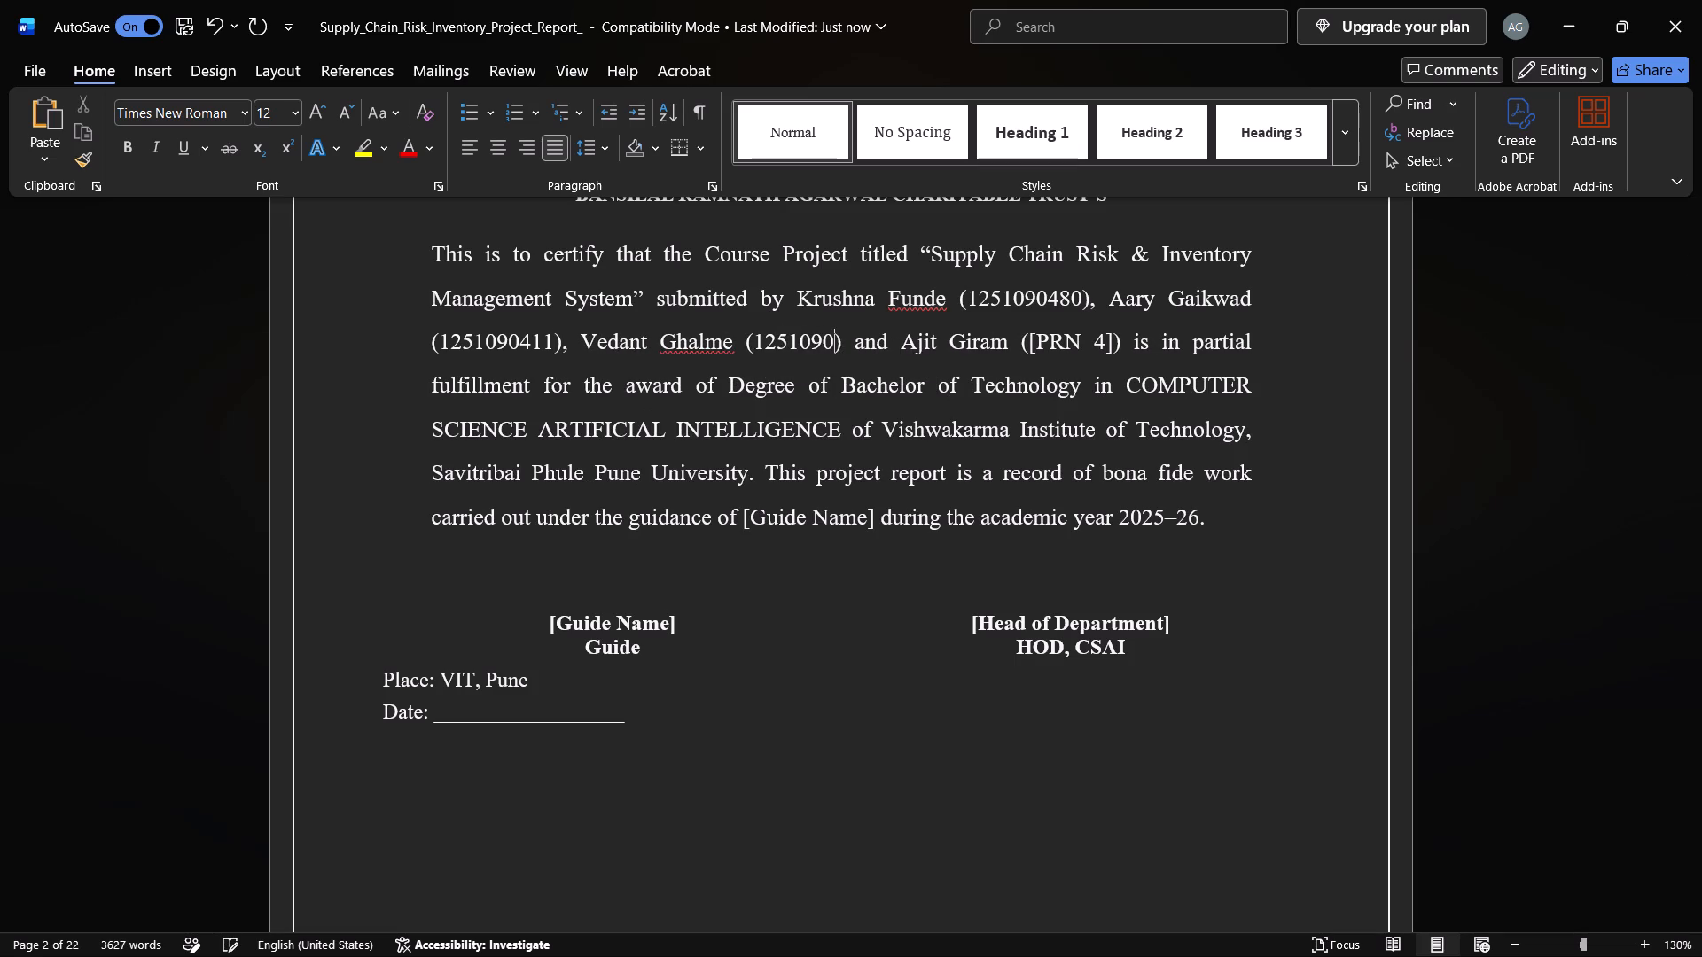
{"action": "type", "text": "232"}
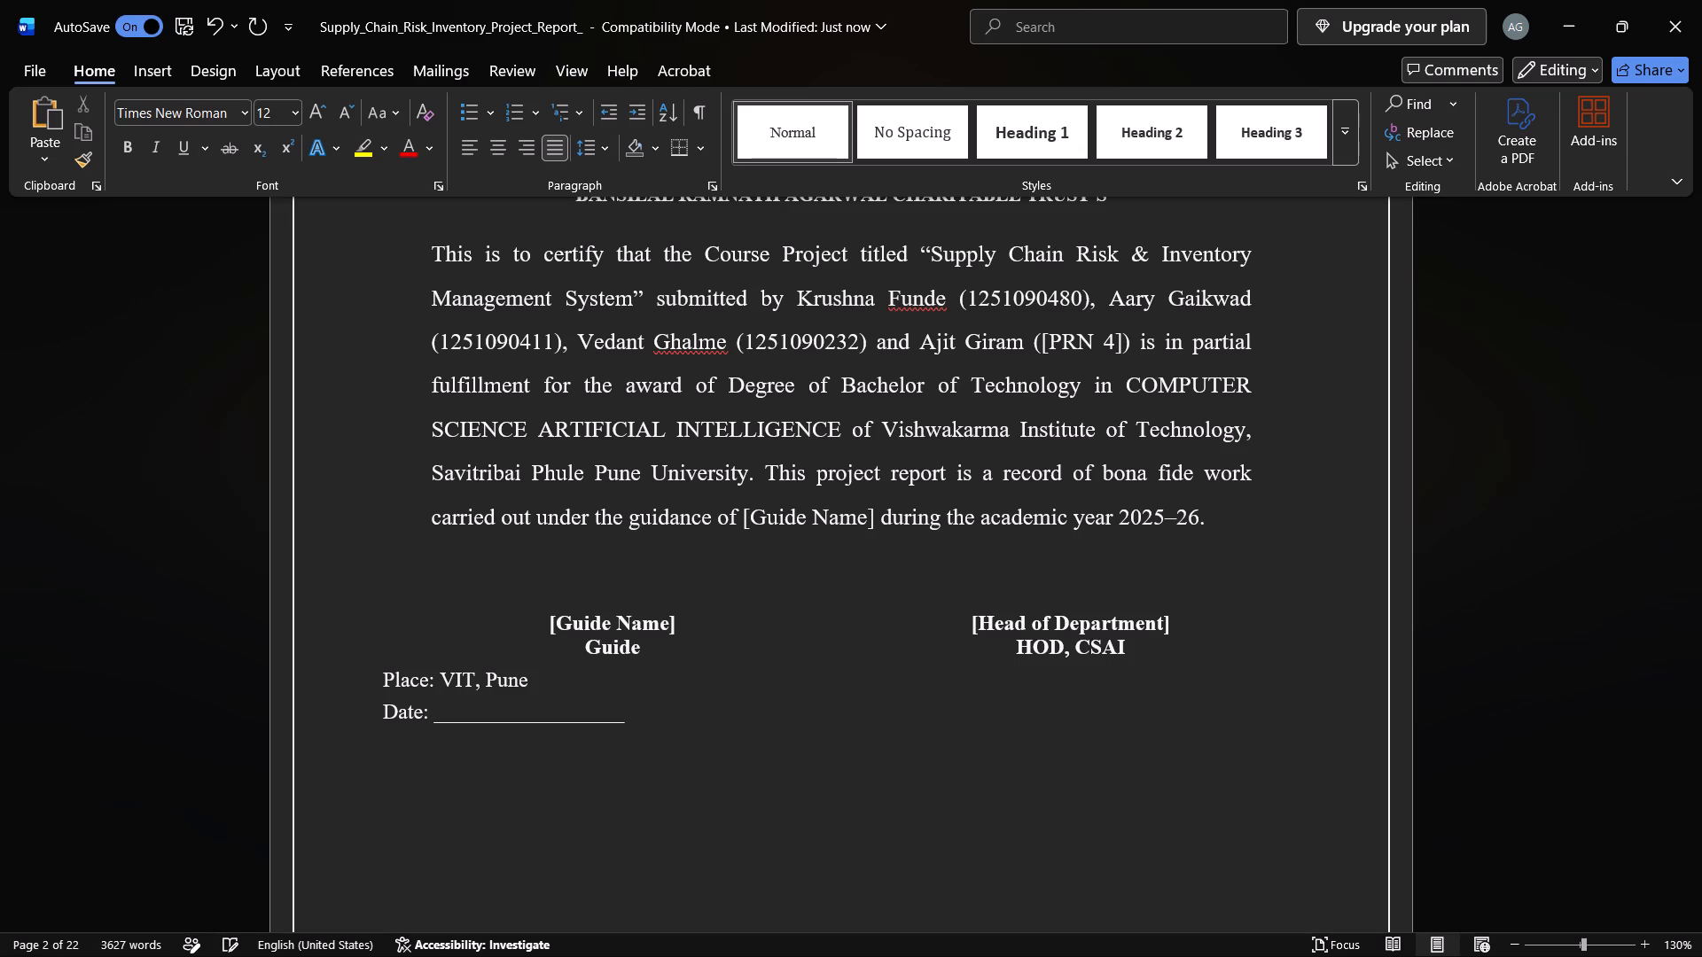
Replace the "[PRN 4]" placeholder in the certificate paragraph with the fourth student's PRN, keeping the round brackets.
{"action": "left_click", "coordinate": [1123, 338]}
{"action": "key", "text": "BackSpace"}
{"action": "key", "text": "BackSpace"}
{"action": "key", "text": "BackSpace"}
{"action": "key", "text": "BackSpace"}
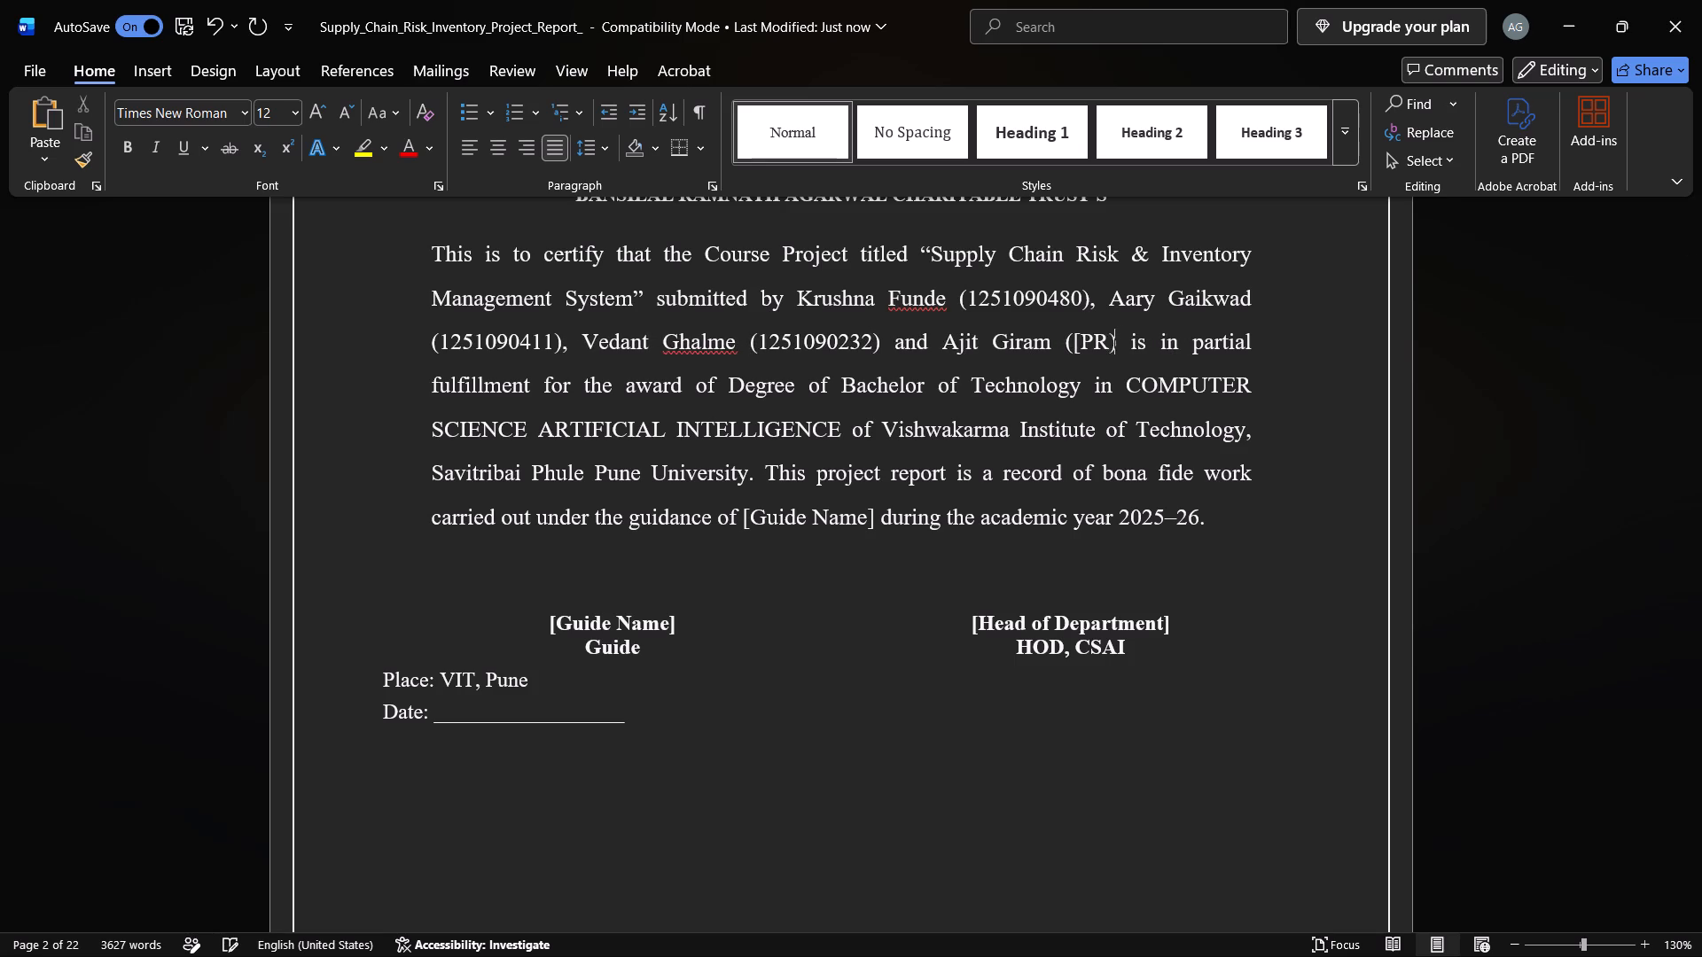
{"action": "key", "text": "BackSpace"}
{"action": "key", "text": "BackSpace"}
{"action": "key", "text": "BackSpace"}
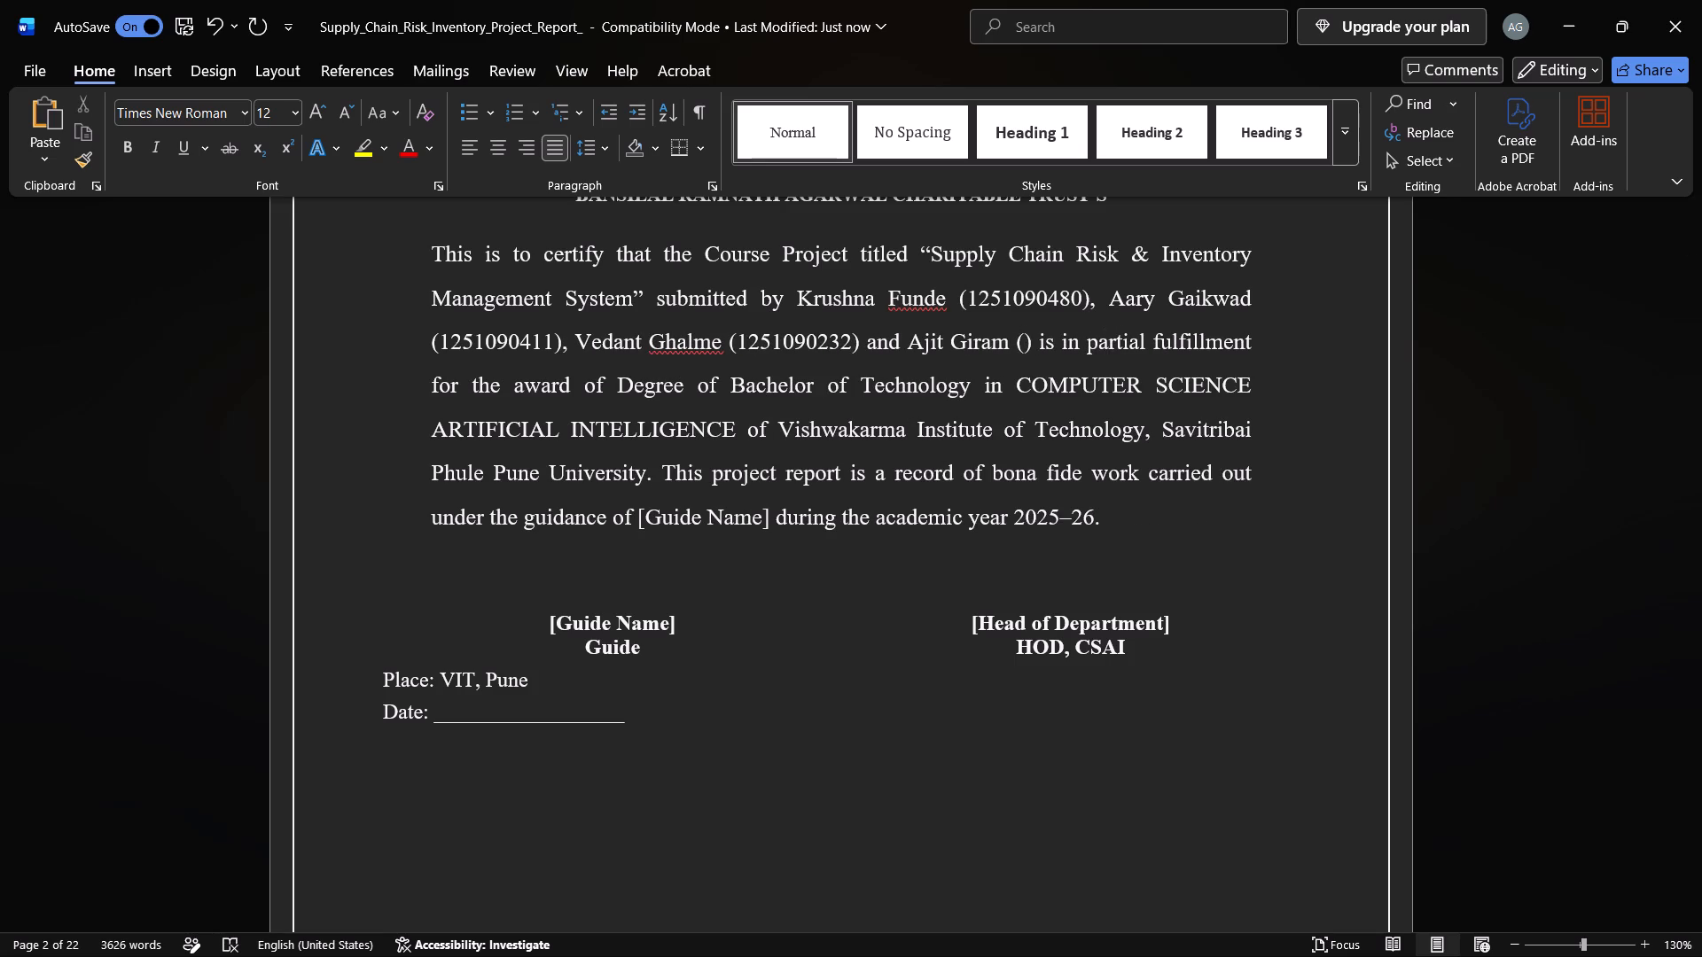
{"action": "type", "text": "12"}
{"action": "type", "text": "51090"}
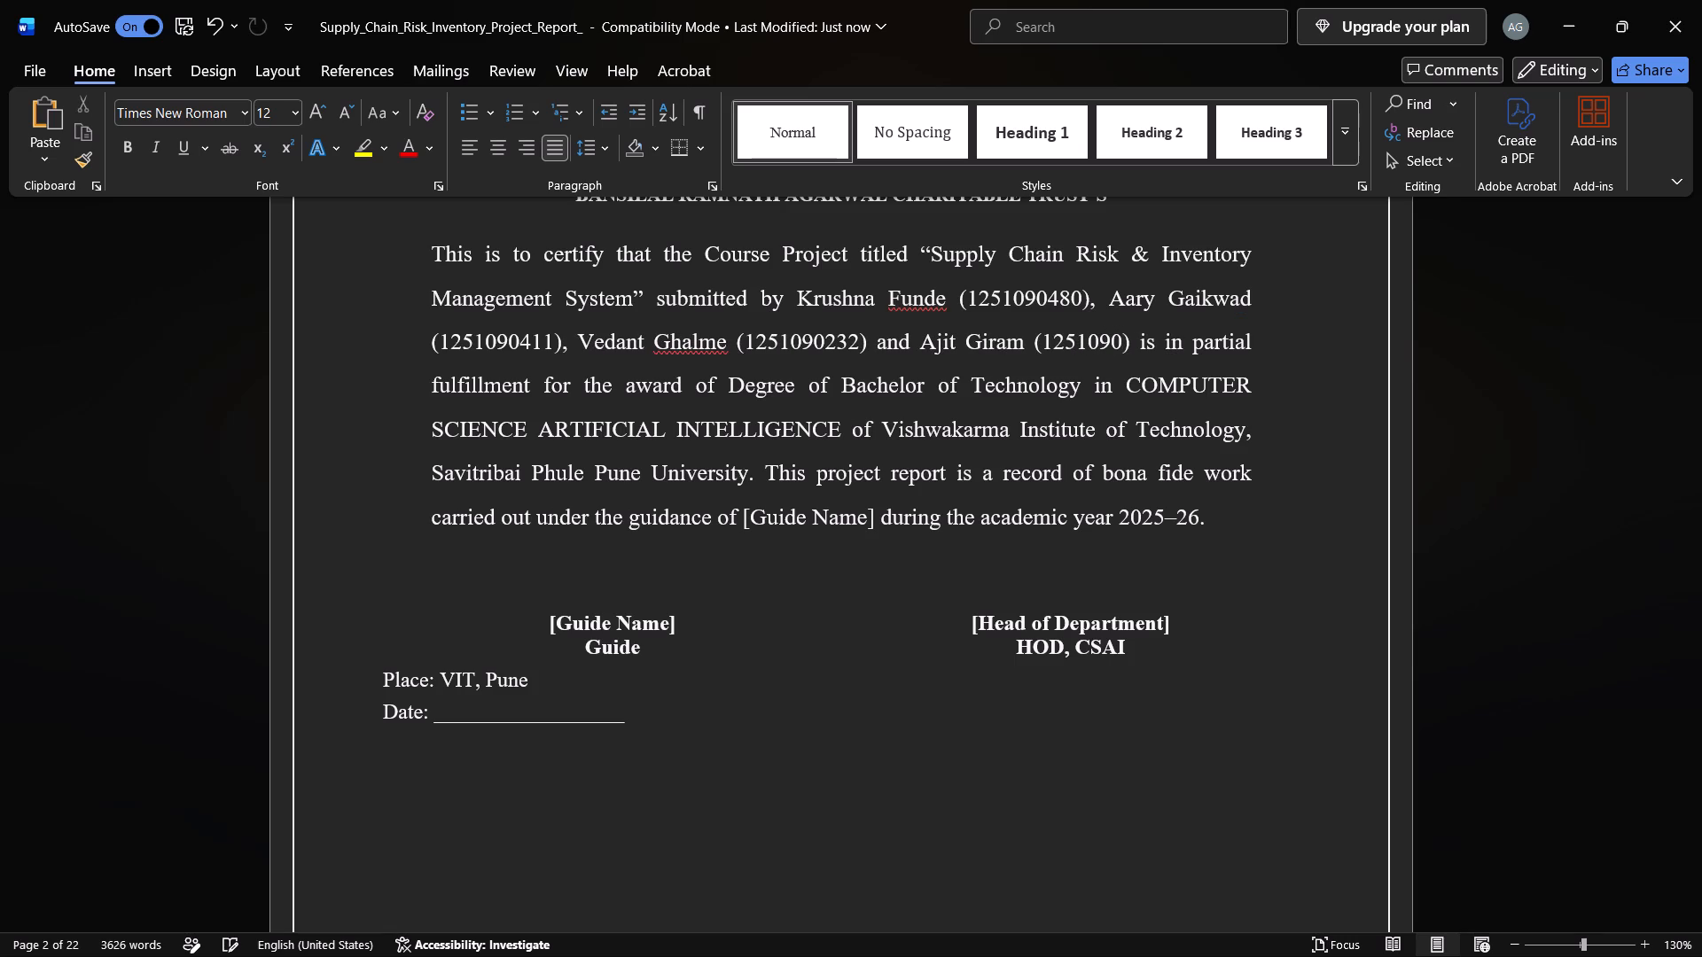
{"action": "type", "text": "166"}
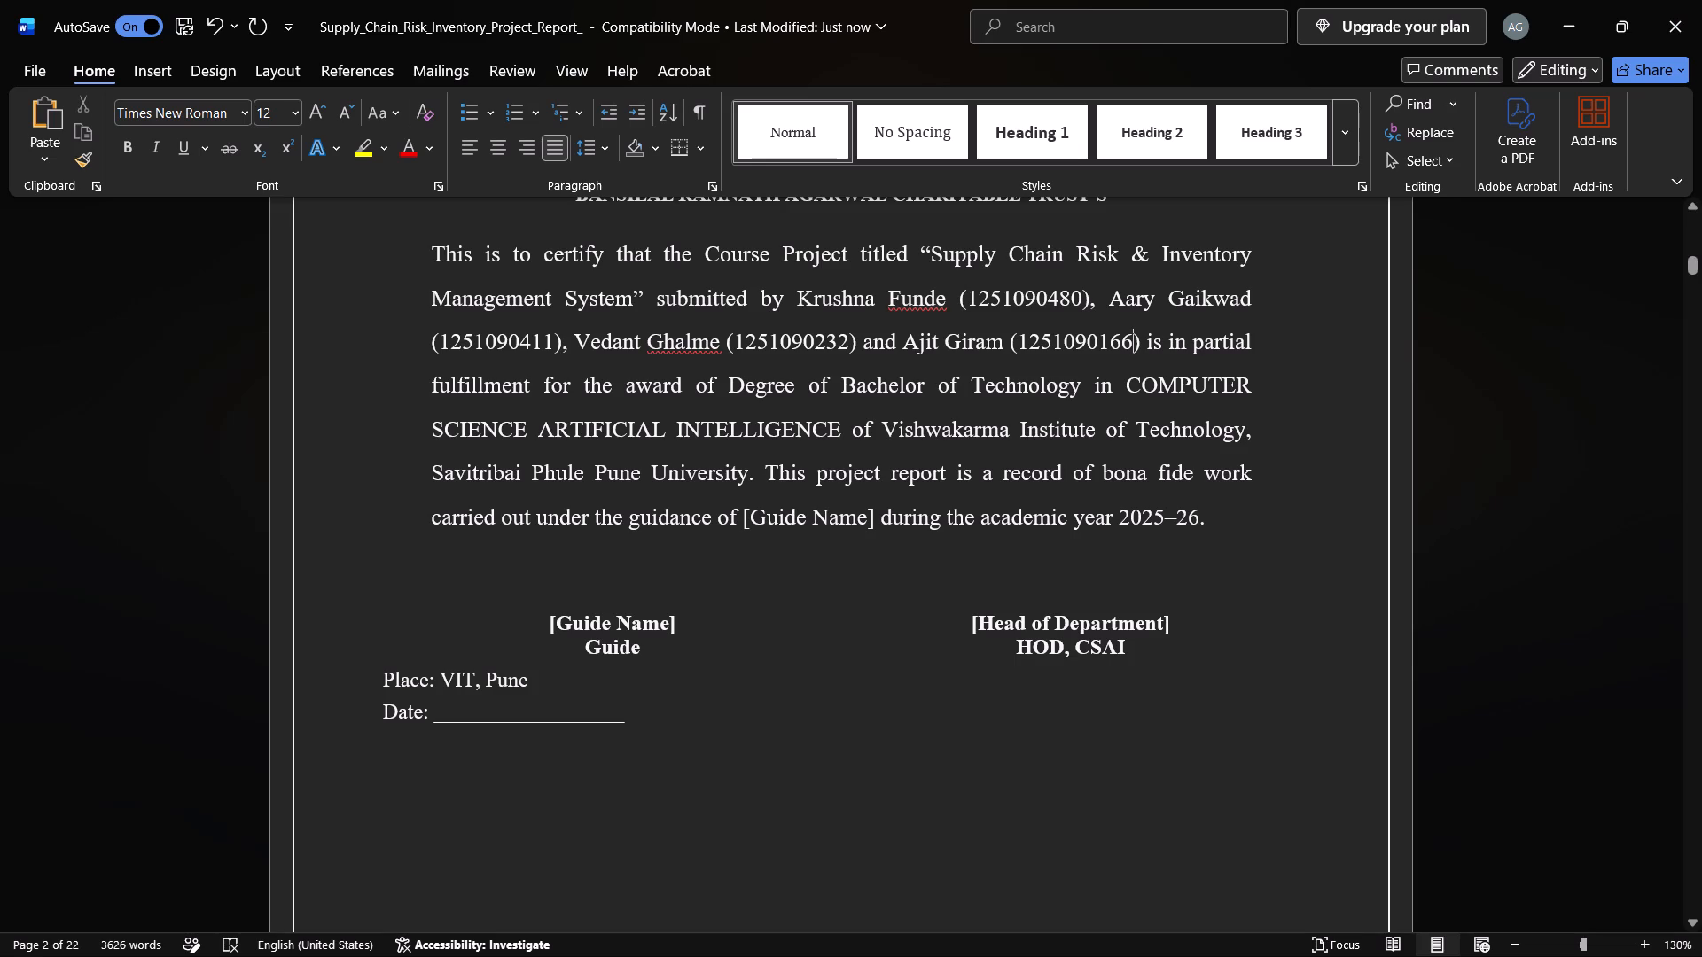
Left-align the "[Guide Name]" and "Guide" signature text below the certificate paragraph.
{"action": "scroll", "coordinate": [1164, 380], "scroll_direction": "down", "scroll_amount": 3}
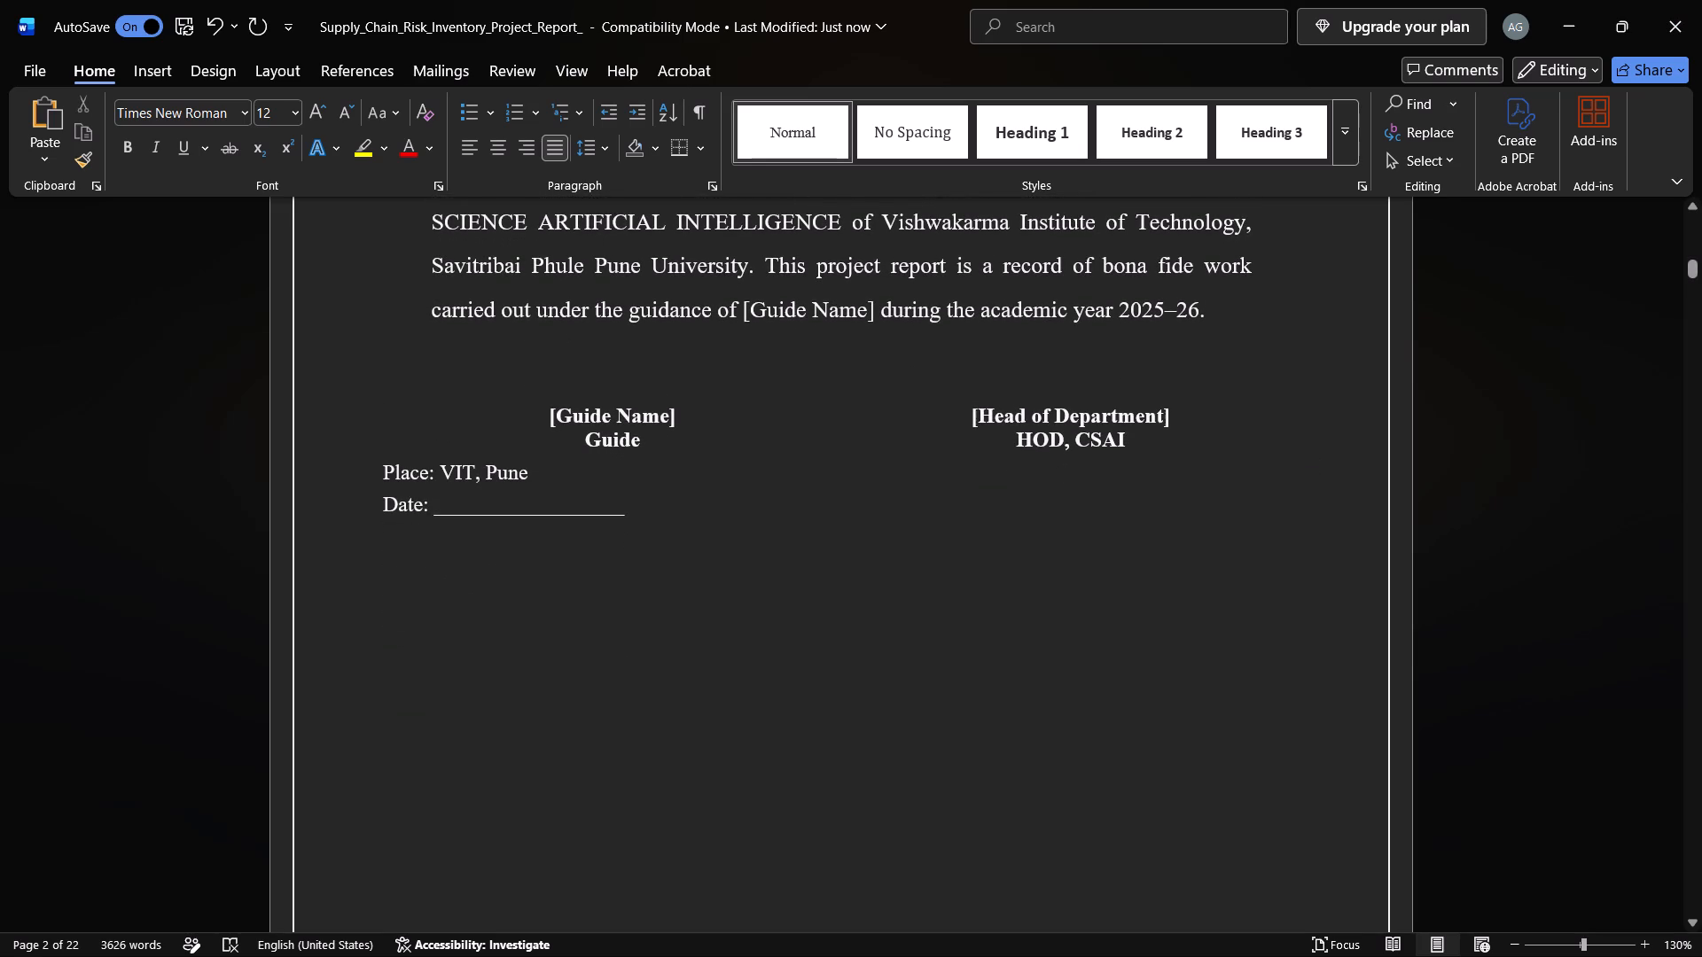
{"action": "left_click", "coordinate": [533, 416]}
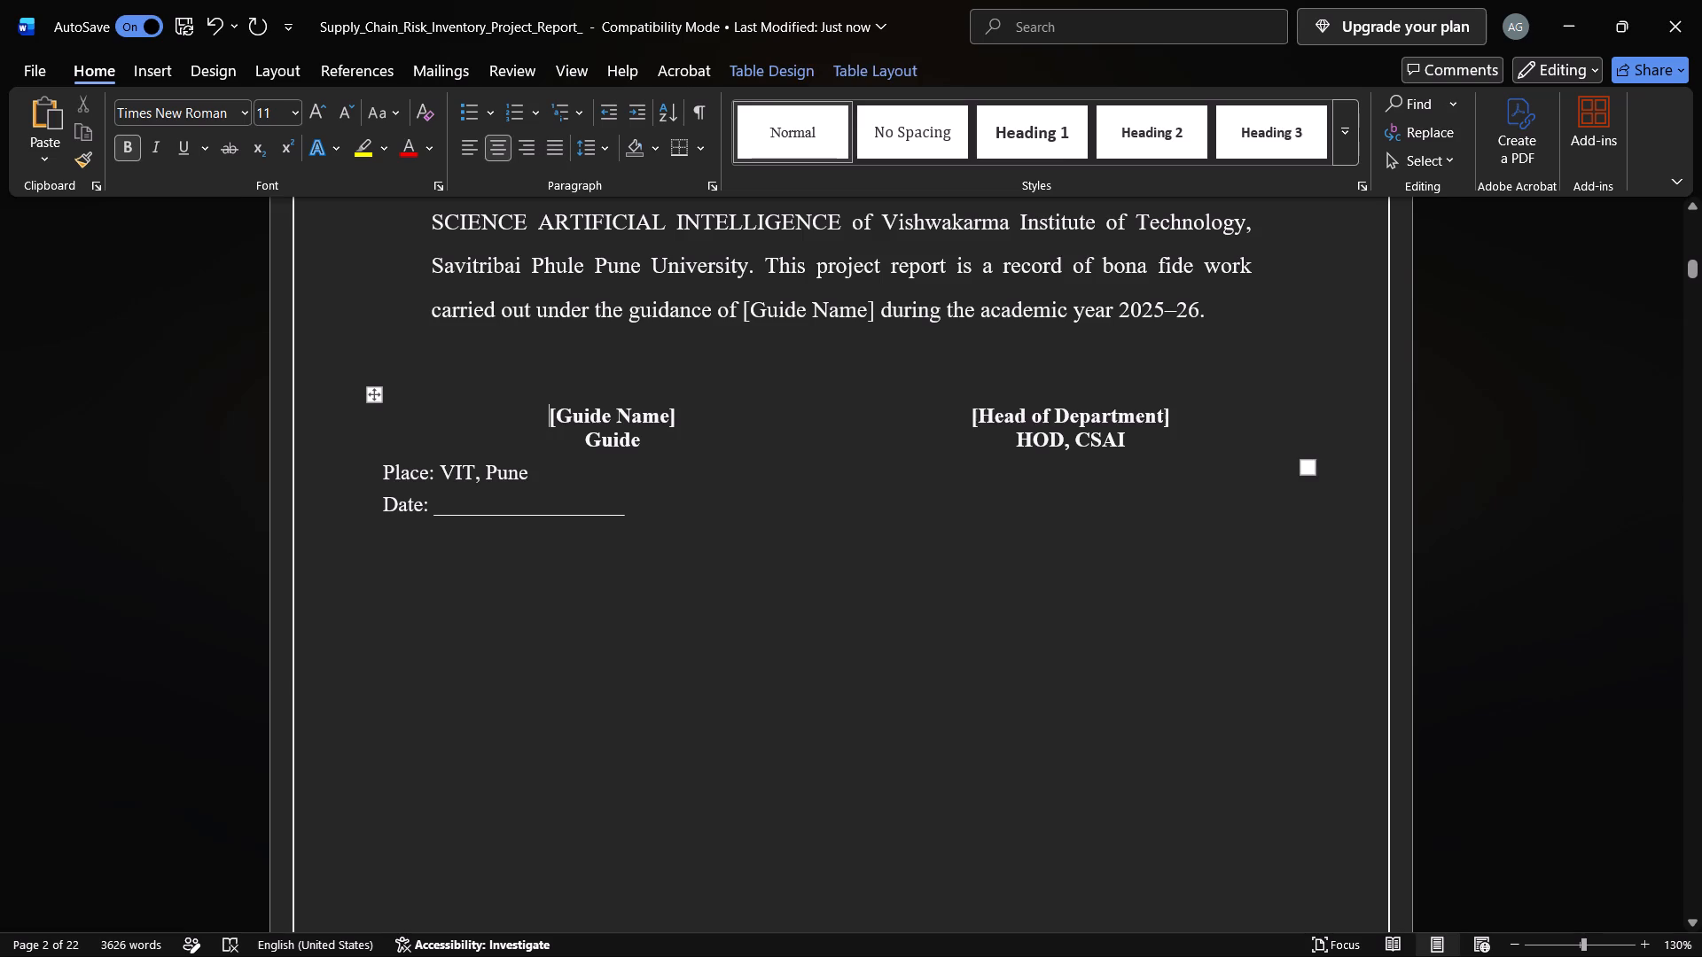
{"action": "key", "text": "BackSpace"}
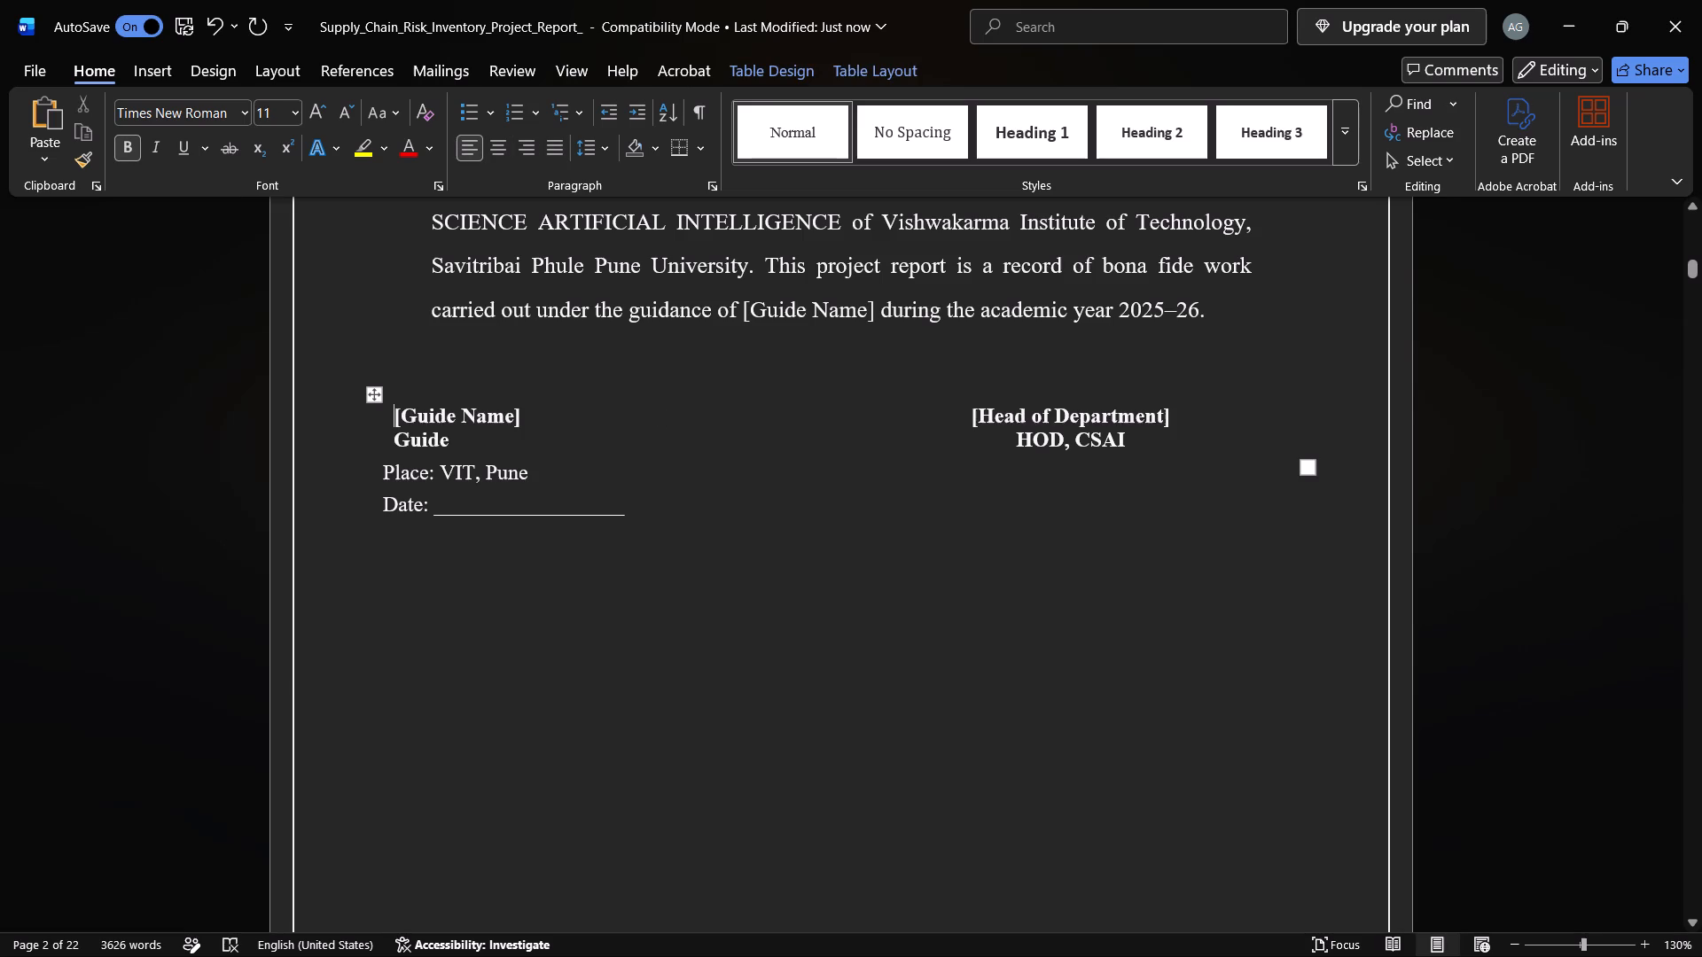
Insert two spaces before "[Head of Department]" in the certificate's signature block.
{"action": "left_click", "coordinate": [966, 423]}
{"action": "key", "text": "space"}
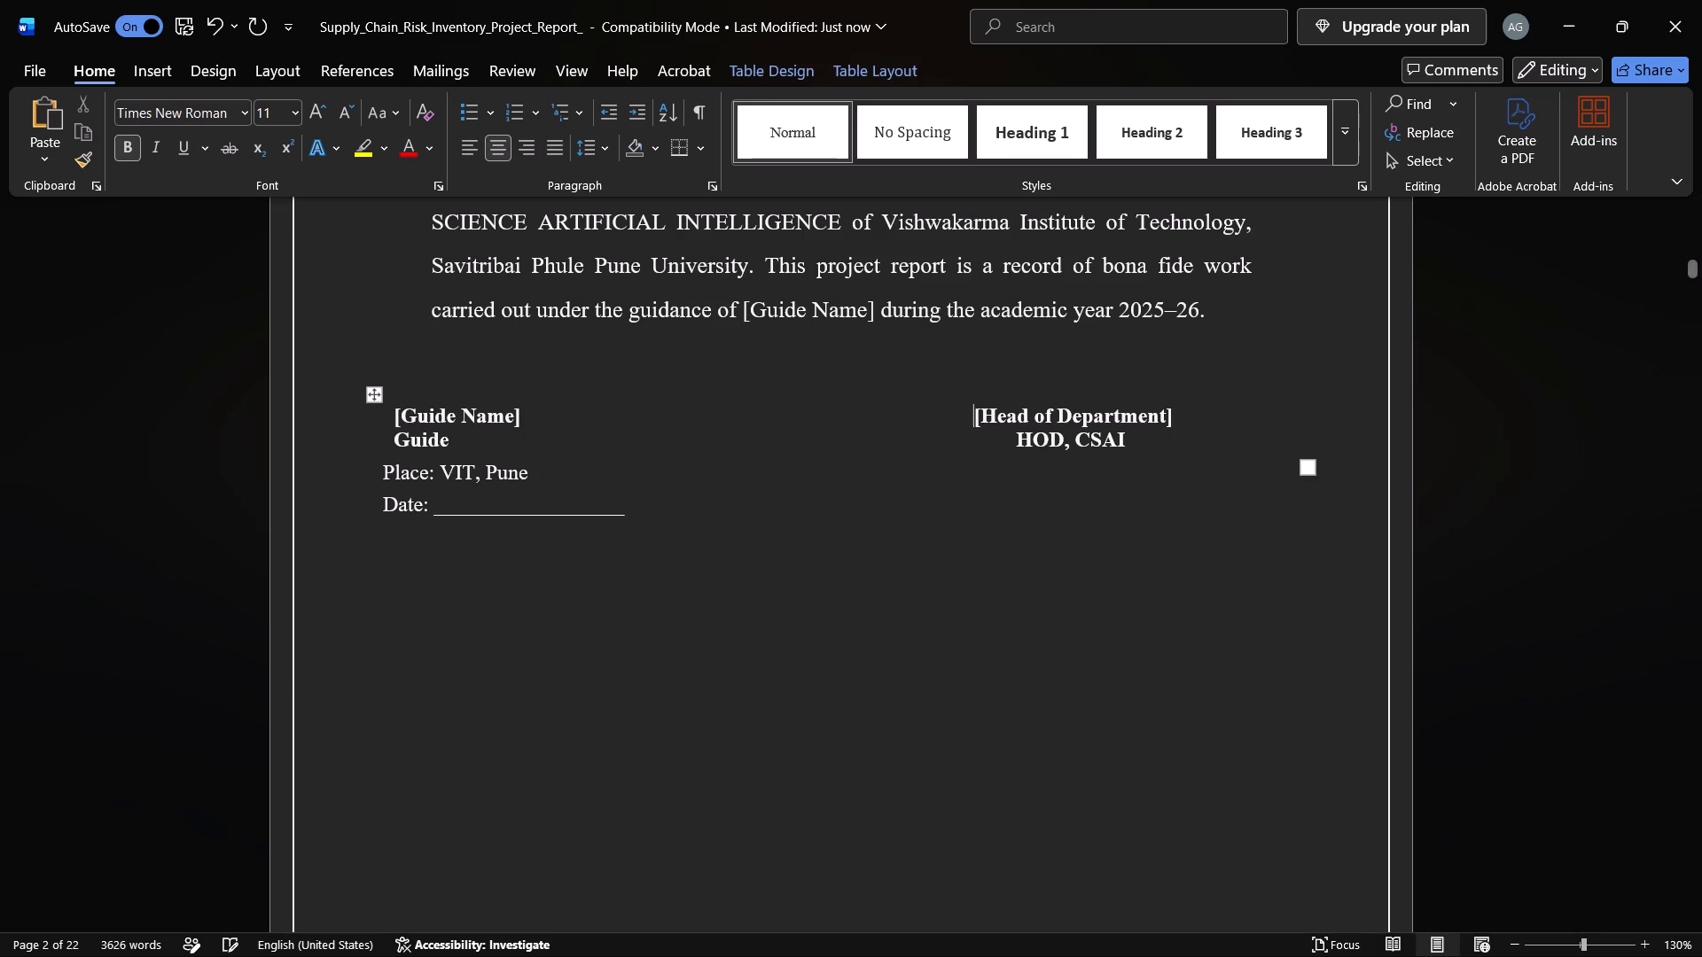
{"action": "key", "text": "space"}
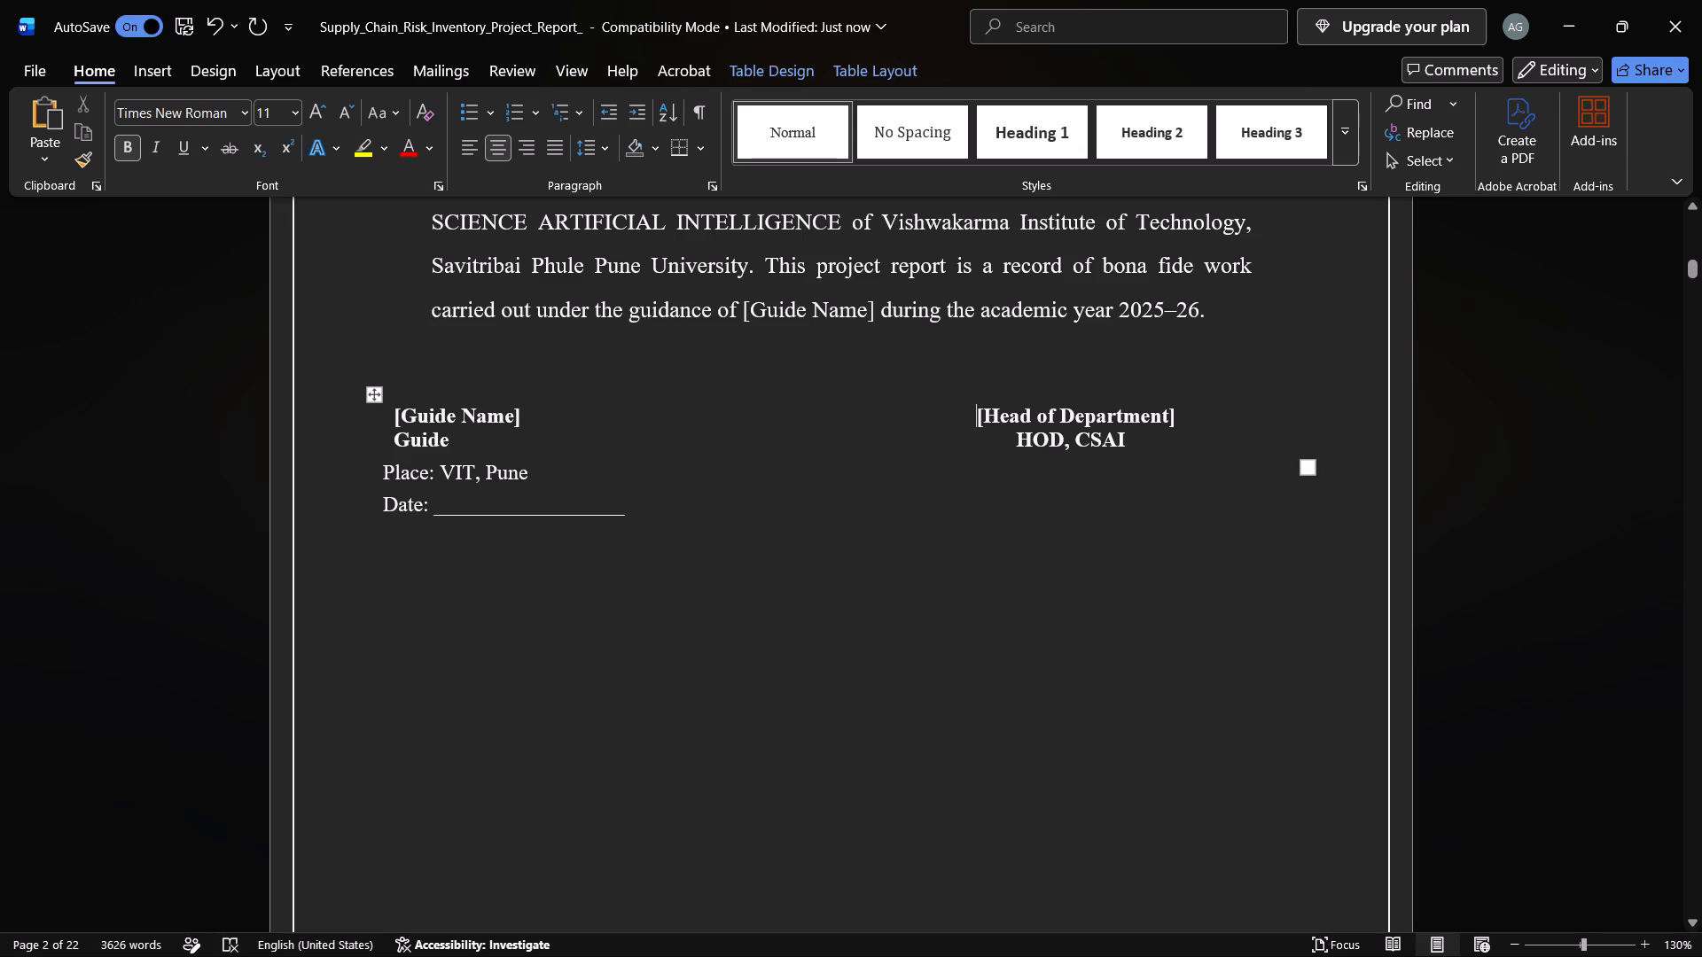
Add an empty row at the bottom of the signature table, above the "Place: VIT, Pune" line.
{"action": "scroll", "coordinate": [1012, 463], "scroll_direction": "up", "scroll_amount": 3}
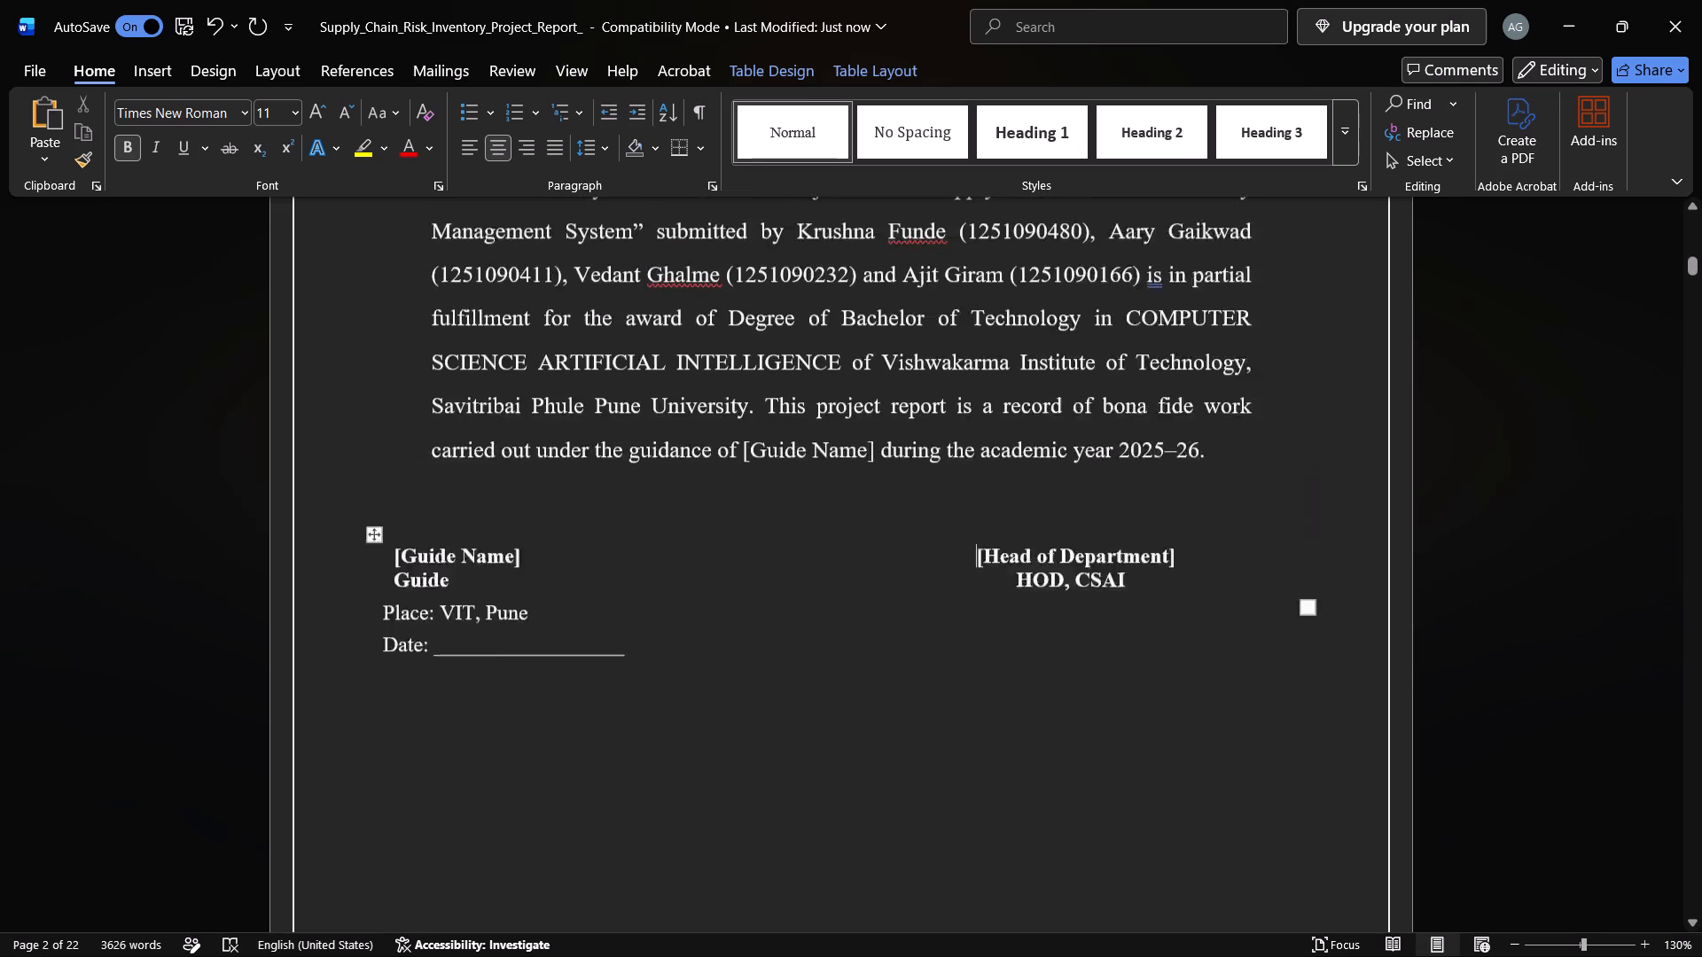
{"action": "scroll", "coordinate": [1012, 463], "scroll_direction": "up", "scroll_amount": 2}
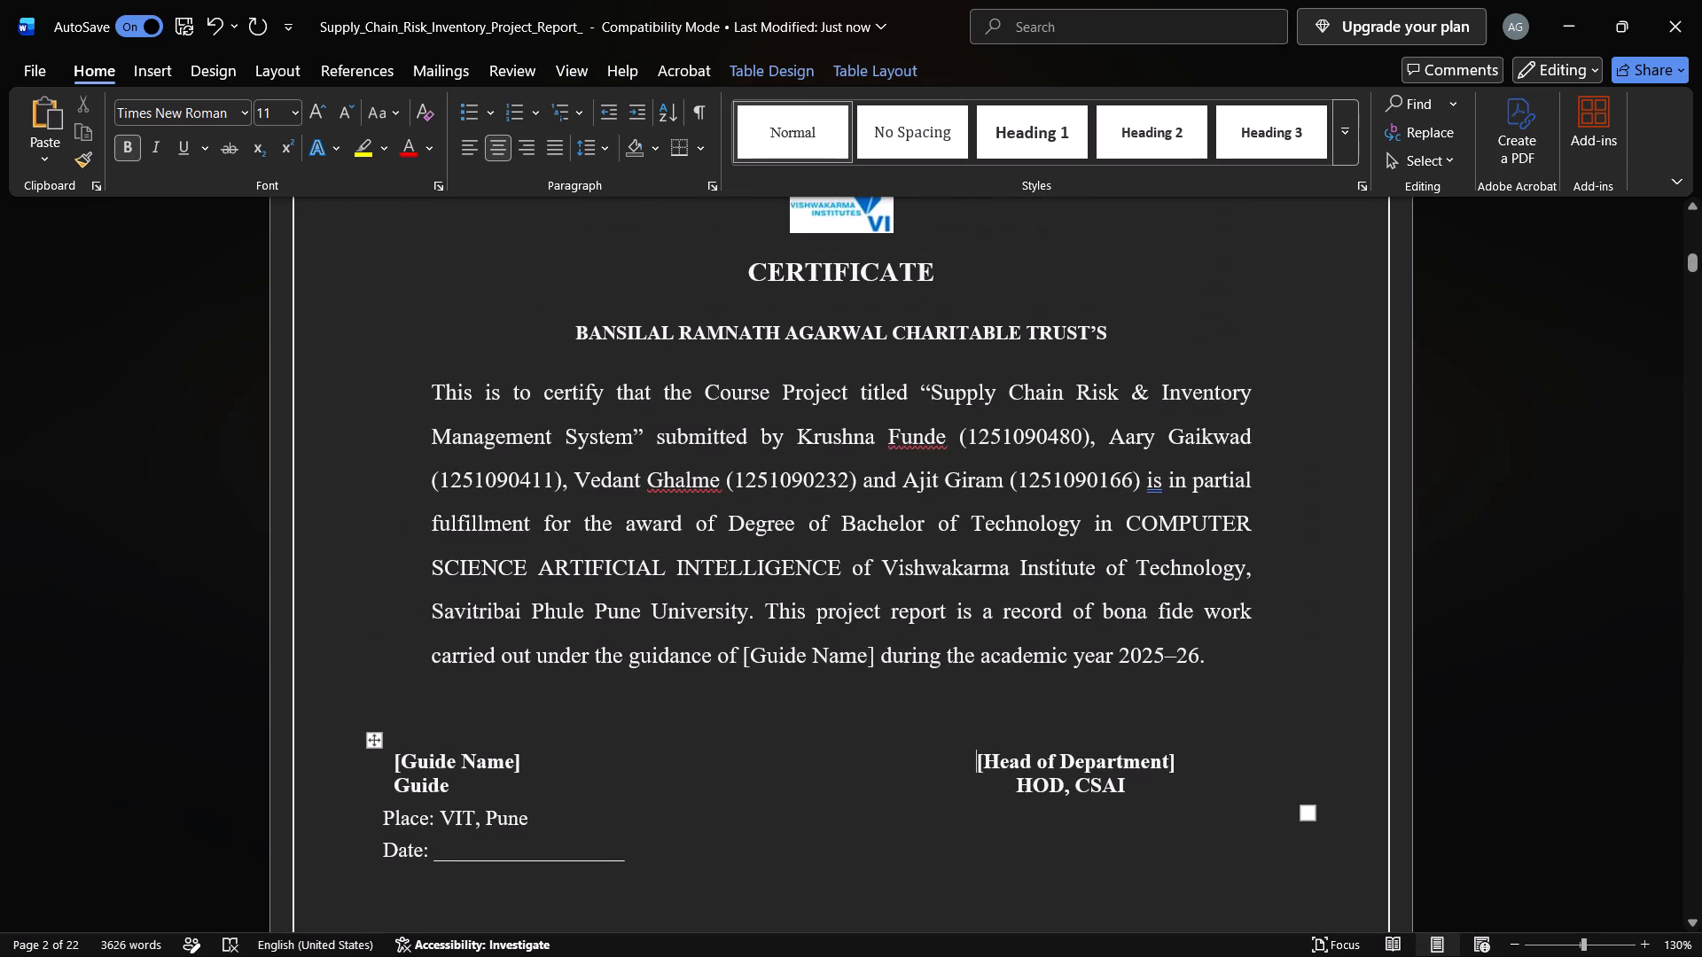
{"action": "left_click", "coordinate": [549, 817]}
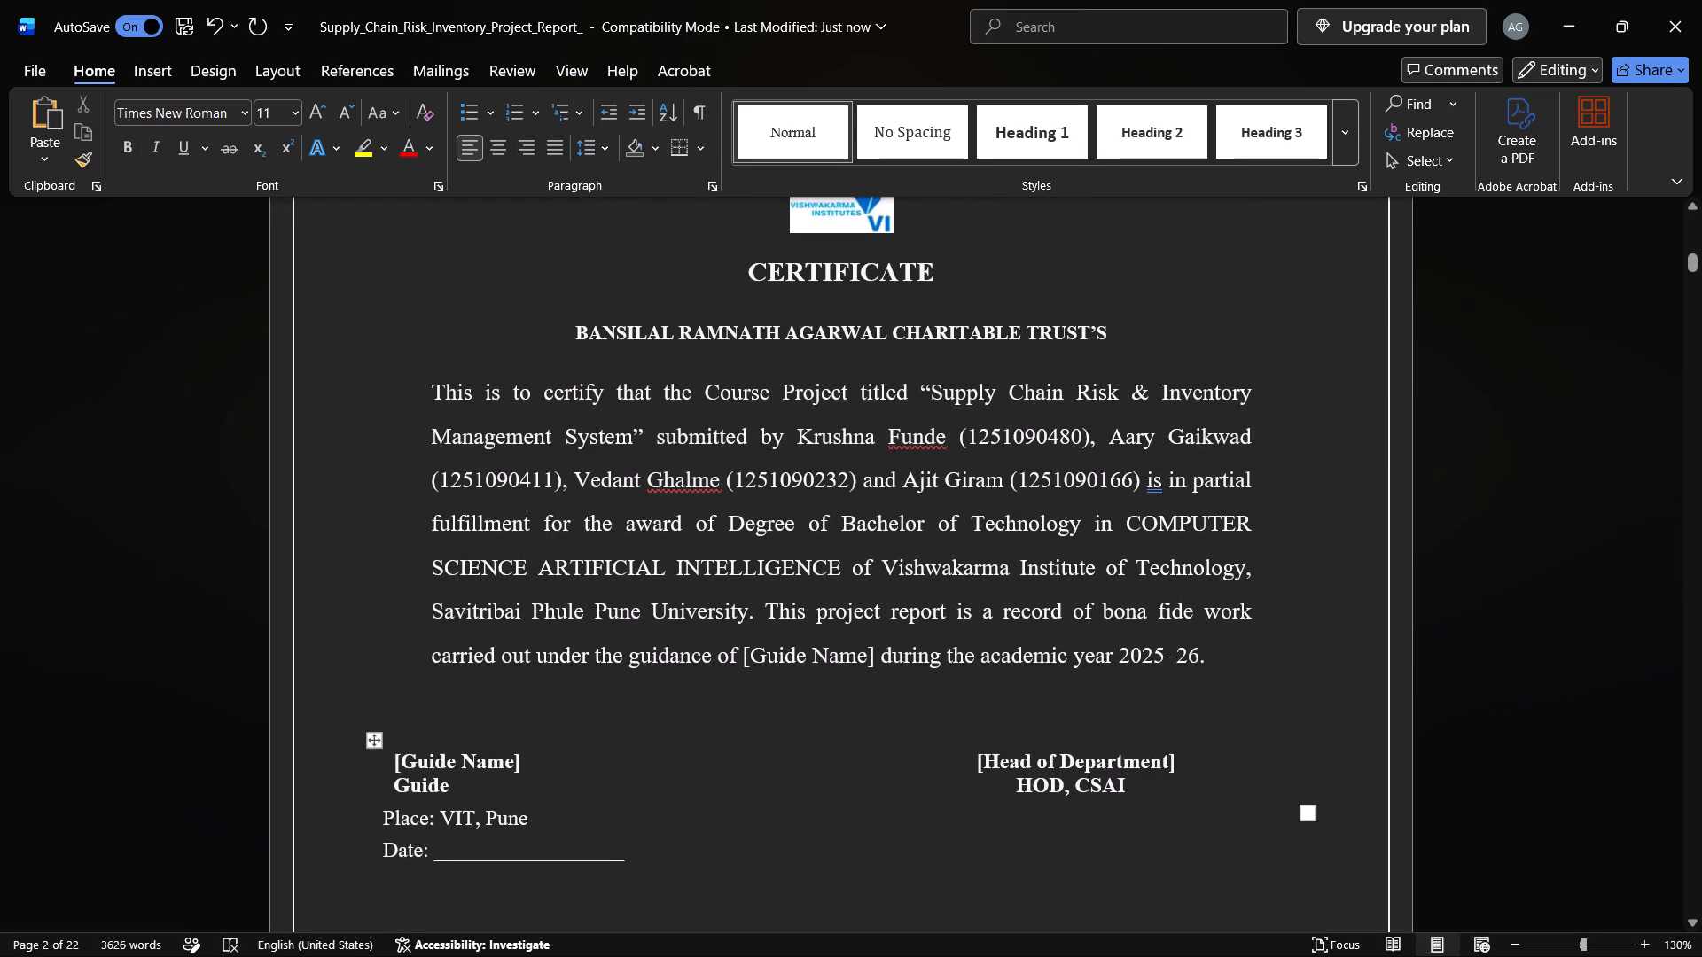
{"action": "left_click", "coordinate": [549, 791]}
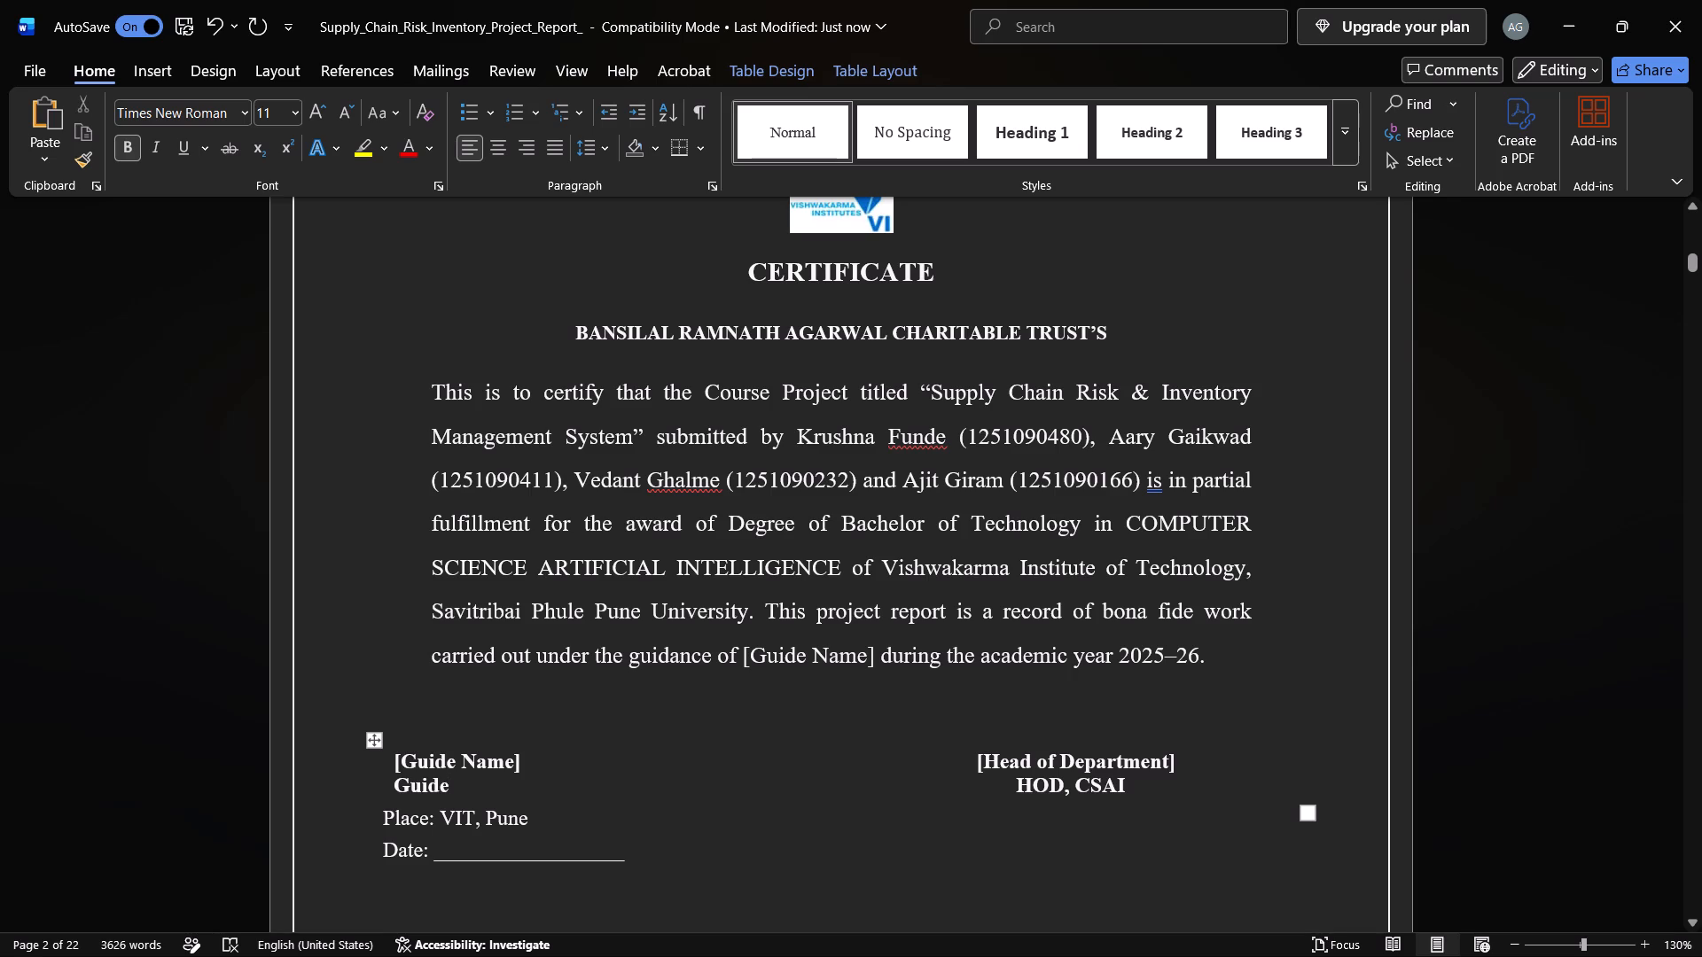
{"action": "left_click", "coordinate": [372, 809]}
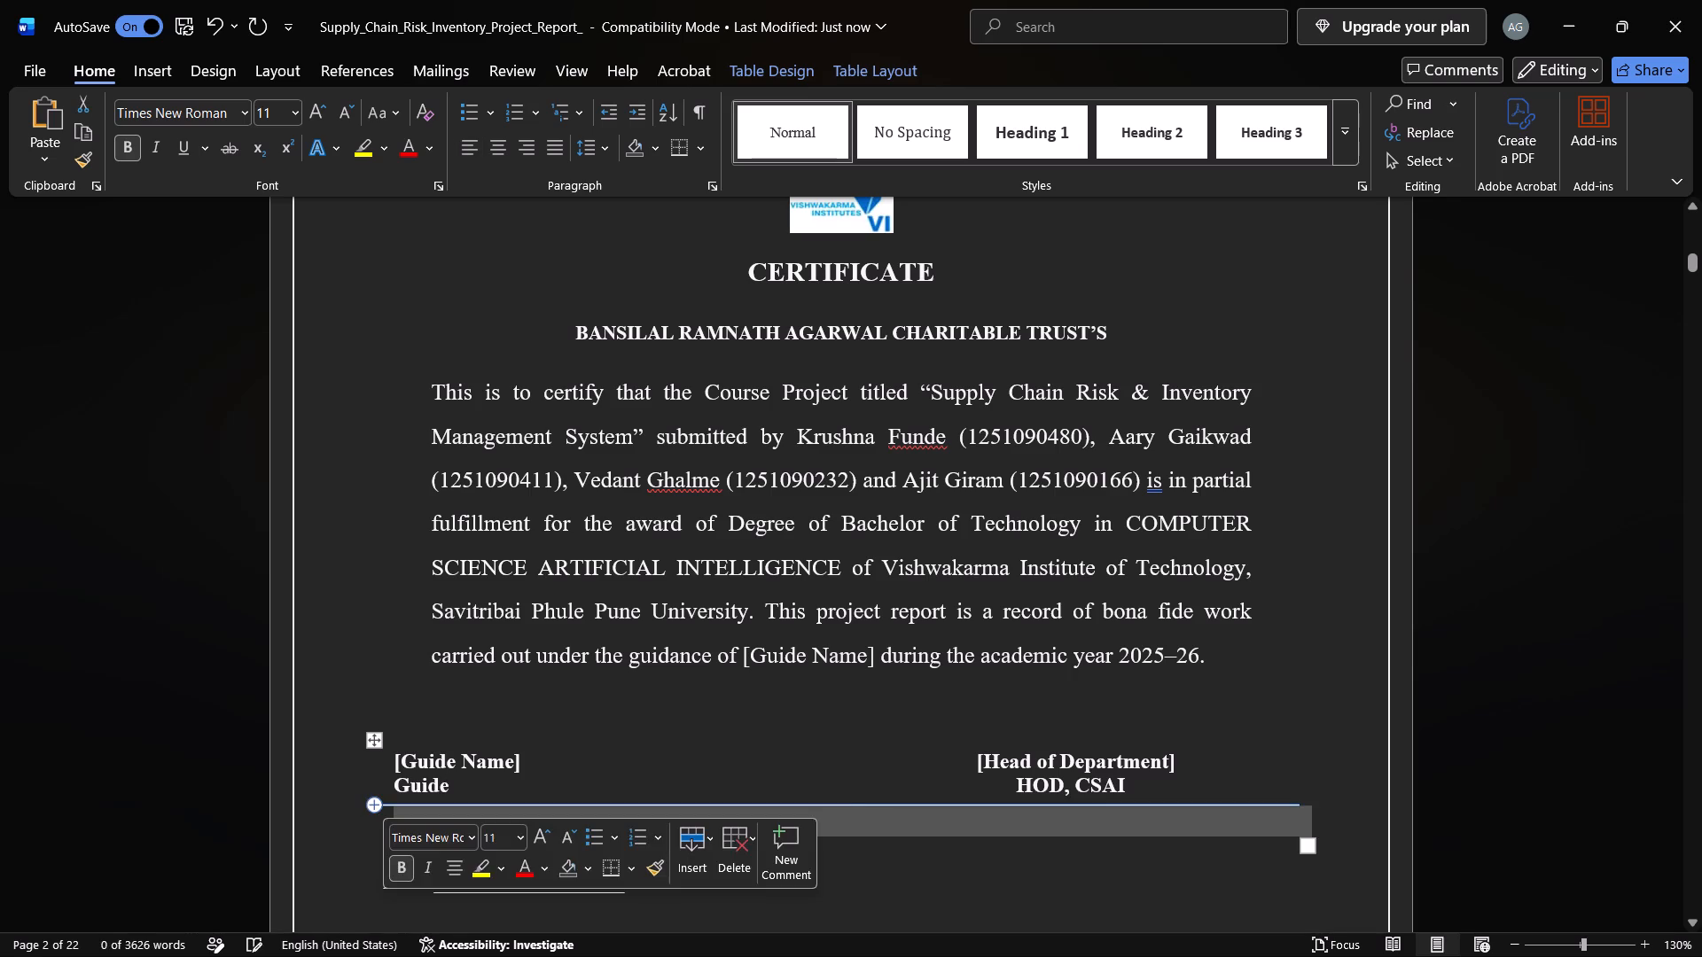
{"action": "left_click", "coordinate": [1511, 781]}
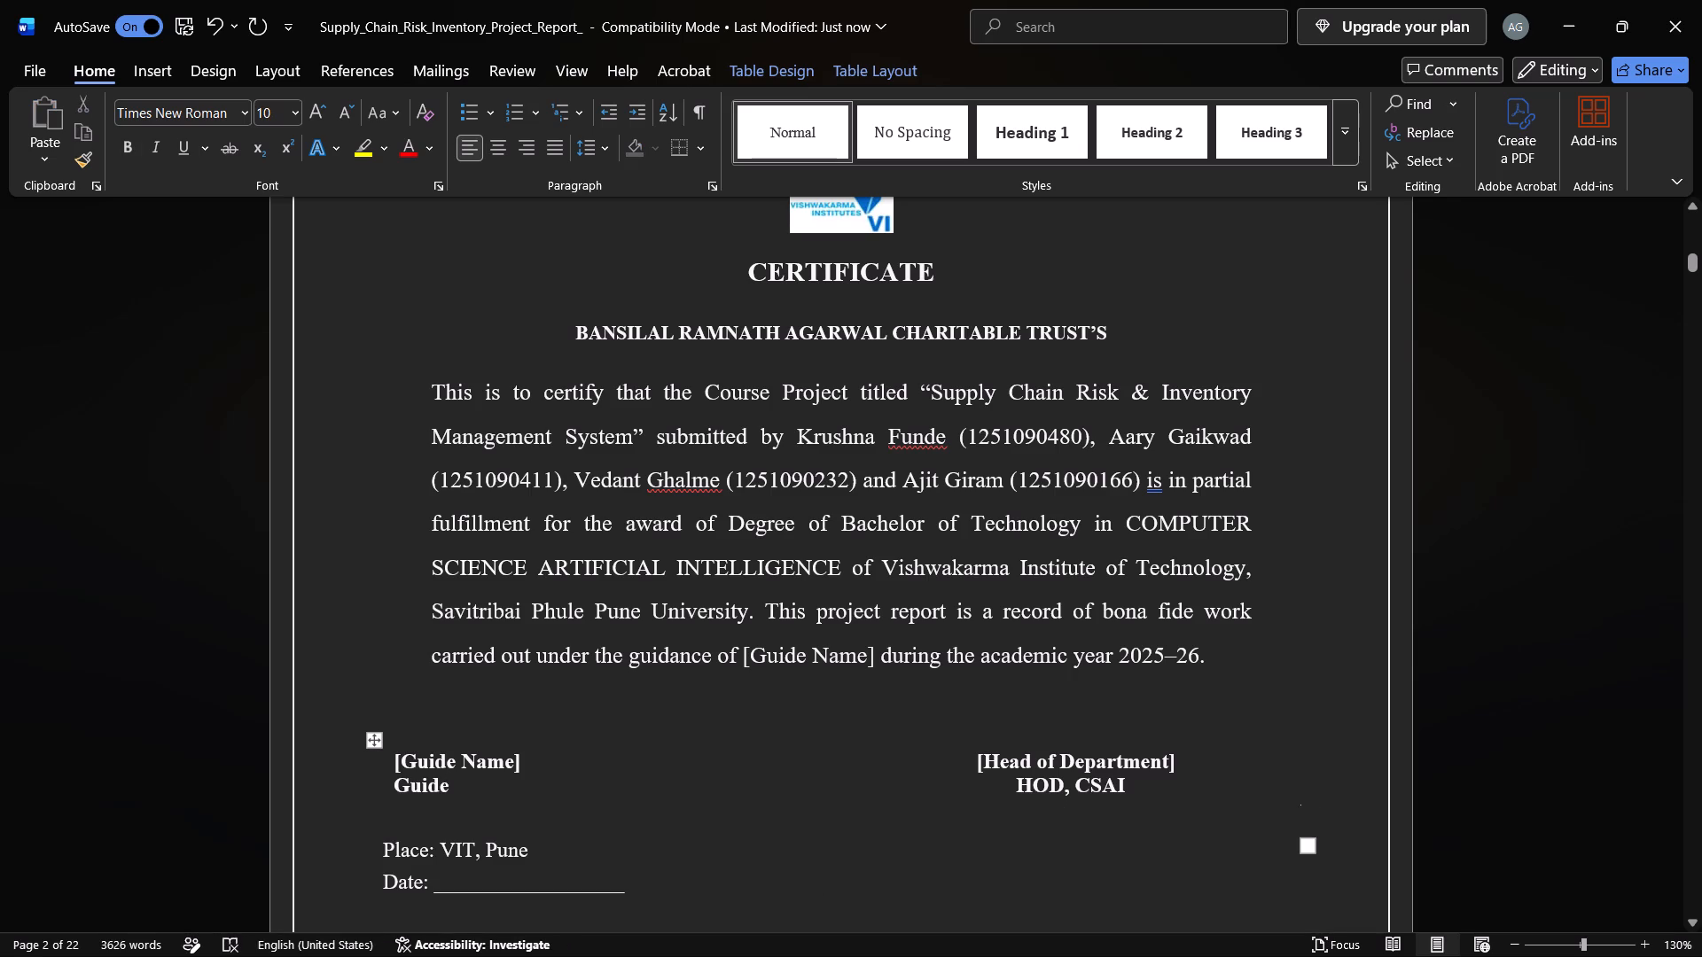
{"action": "scroll", "coordinate": [1336, 783], "scroll_direction": "down", "scroll_amount": 4}
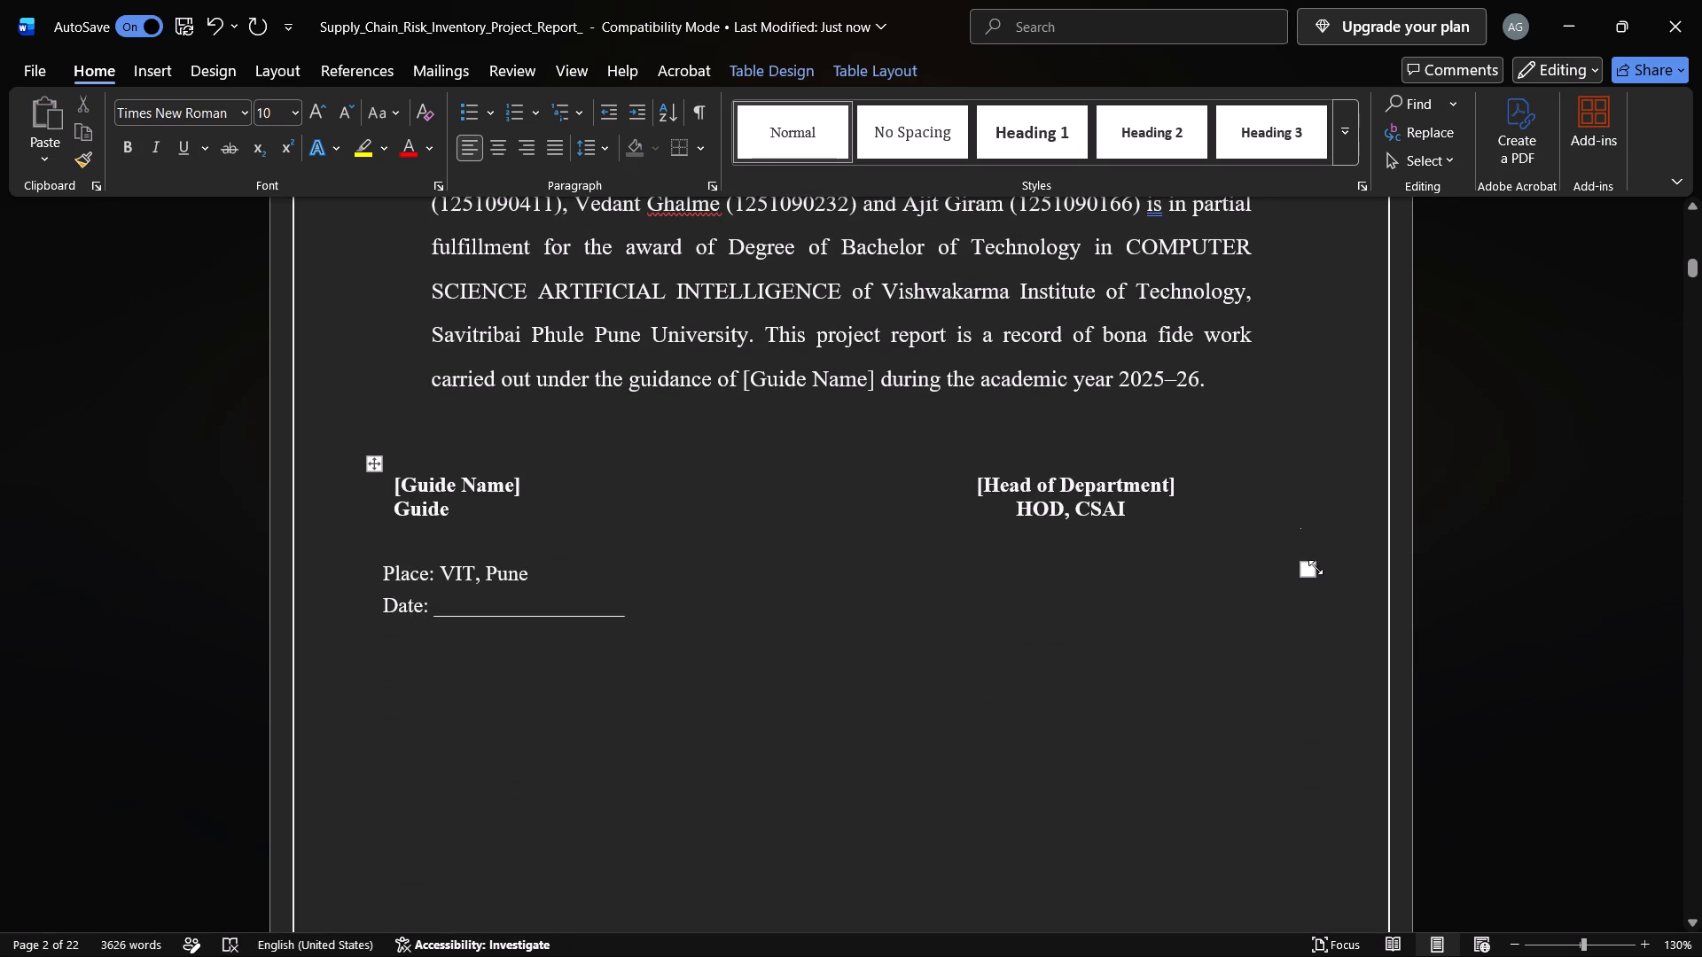
{"action": "left_click", "coordinate": [1316, 566]}
{"action": "left_click", "coordinate": [1330, 576]}
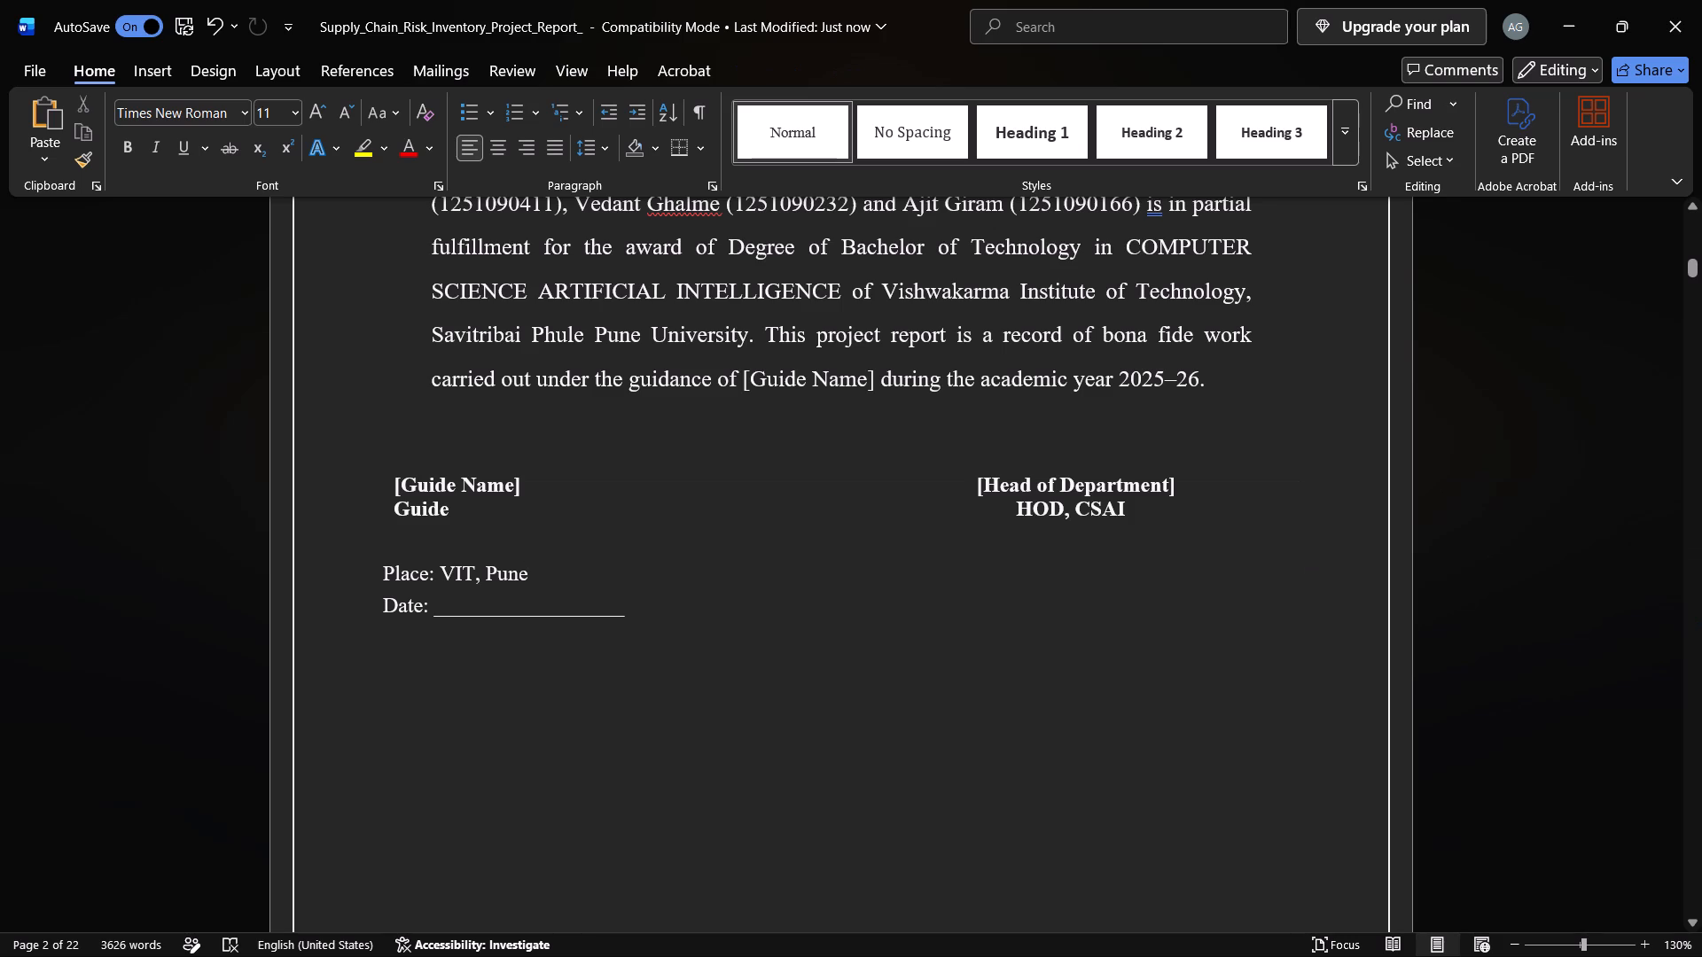
Replace the "[Group Number]" placeholder on the Project Details page with 6.
{"action": "scroll", "coordinate": [1701, 621], "scroll_direction": "down", "scroll_amount": 19}
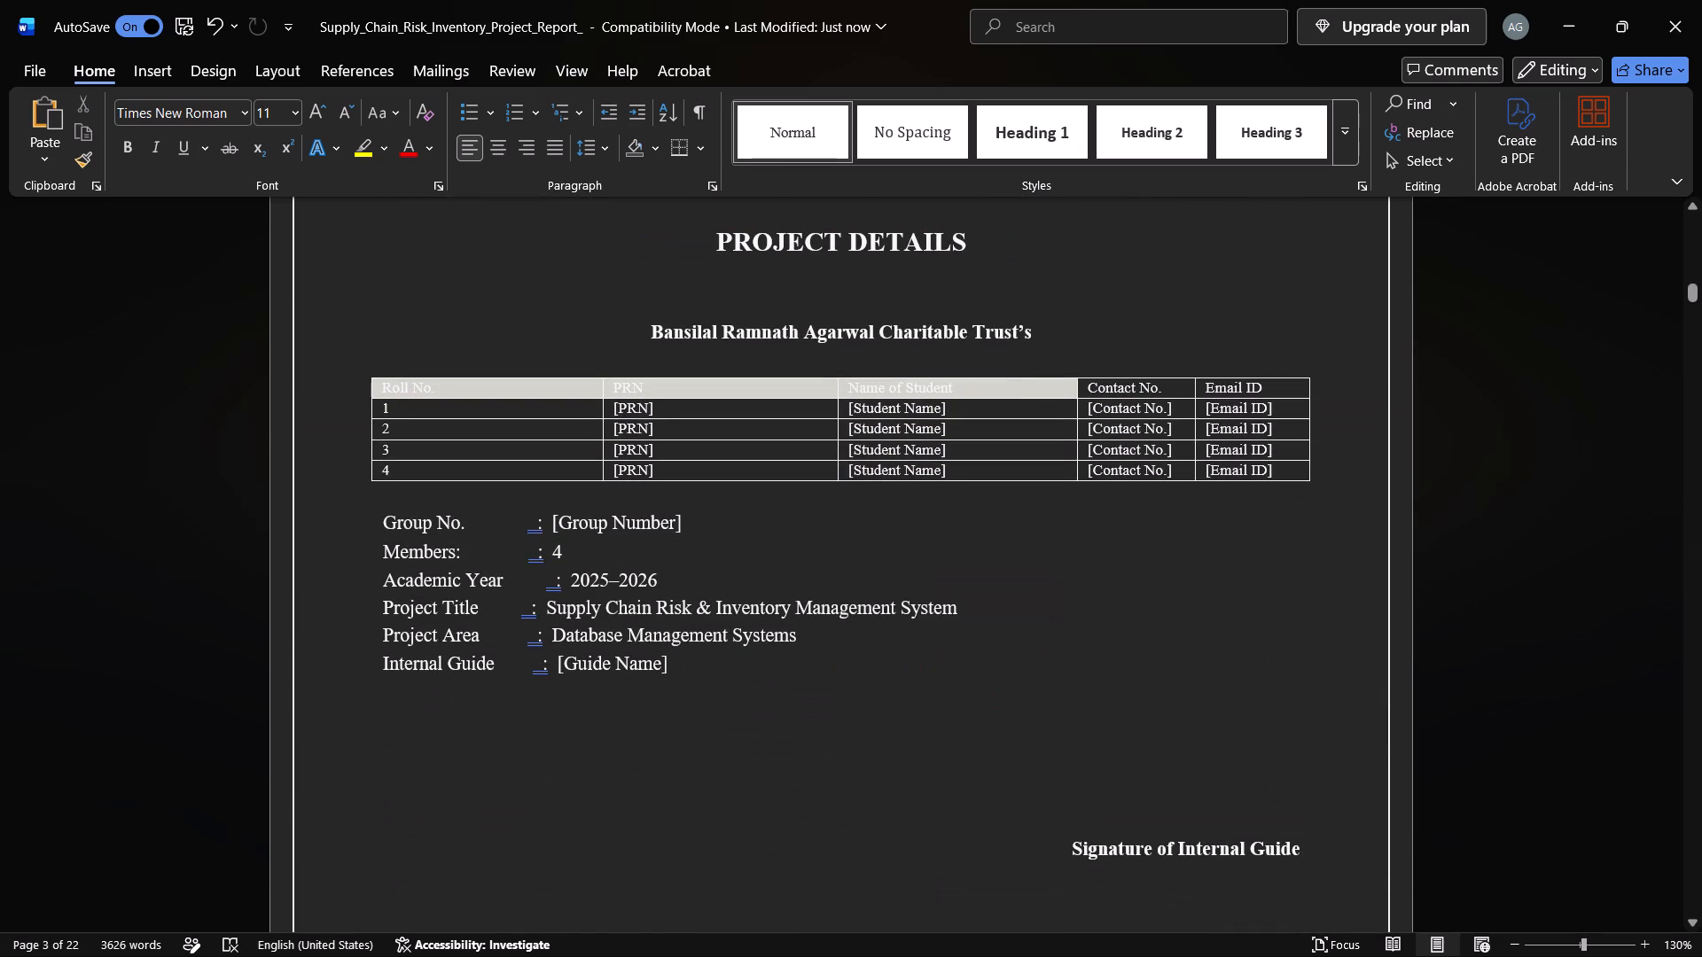
{"action": "left_click", "coordinate": [683, 515]}
{"action": "key", "text": "BackSpace"}
{"action": "key", "text": "BackSpace"}
{"action": "key", "text": "BackSpace"}
{"action": "key", "text": "BackSpace"}
{"action": "key", "text": "BackSpace"}
{"action": "key", "text": "BackSpace"}
{"action": "key", "text": "BackSpace"}
{"action": "key", "text": "BackSpace"}
{"action": "key", "text": "BackSpace"}
{"action": "key", "text": "BackSpace"}
{"action": "key", "text": "BackSpace"}
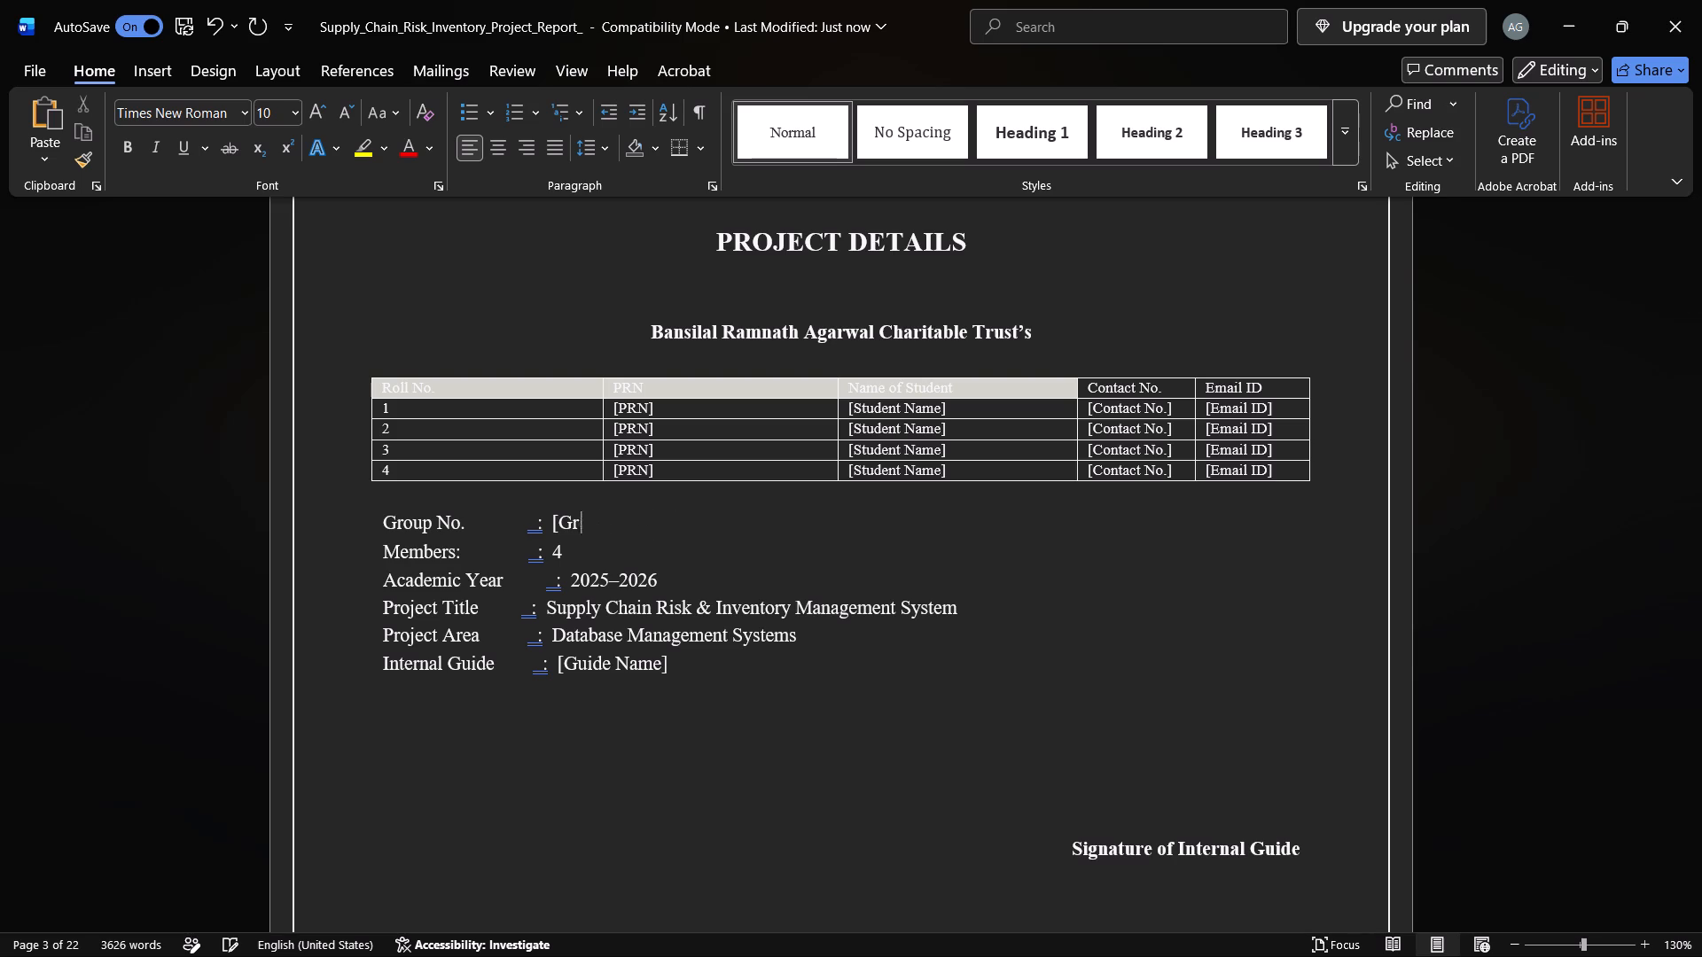
{"action": "key", "text": "BackSpace"}
{"action": "key", "text": "BackSpace"}
{"action": "key", "text": "BackSpace"}
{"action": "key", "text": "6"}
Delete four spaces before the colon in the Academic Year line to bring it in line with the colons above.
{"action": "scroll", "coordinate": [785, 509], "scroll_direction": "down", "scroll_amount": 1}
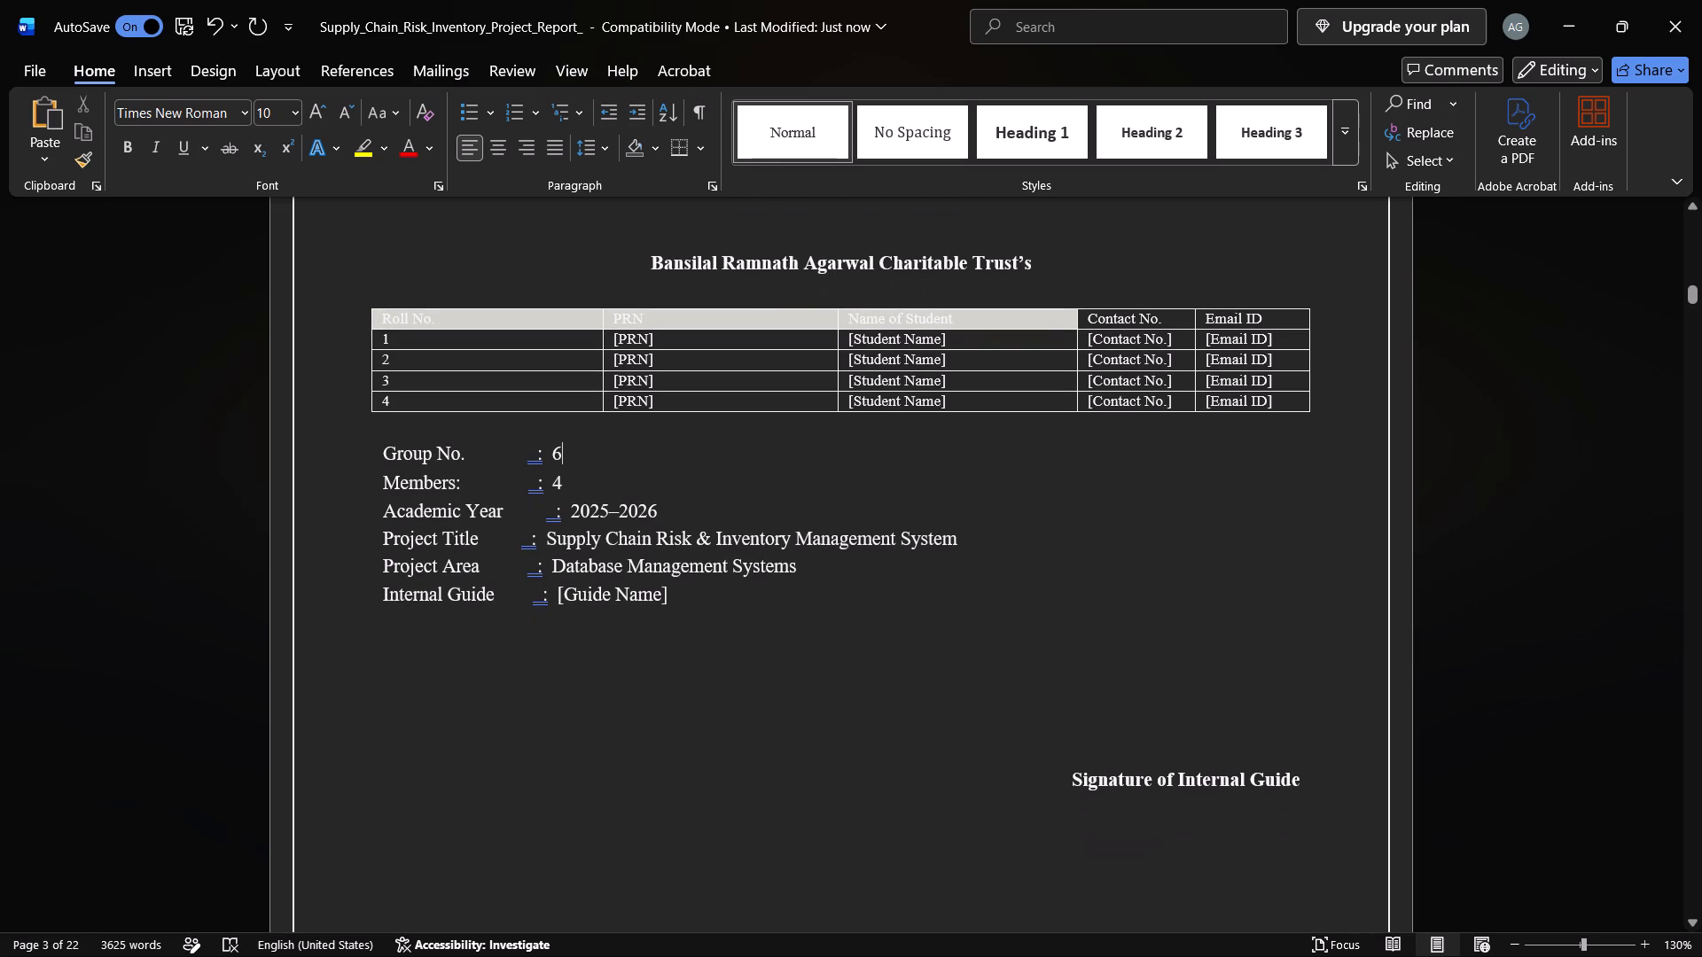
{"action": "left_click", "coordinate": [550, 513]}
{"action": "key", "text": "Right"}
{"action": "key", "text": "BackSpace"}
{"action": "key", "text": "BackSpace"}
{"action": "key", "text": "BackSpace"}
{"action": "key", "text": "BackSpace"}
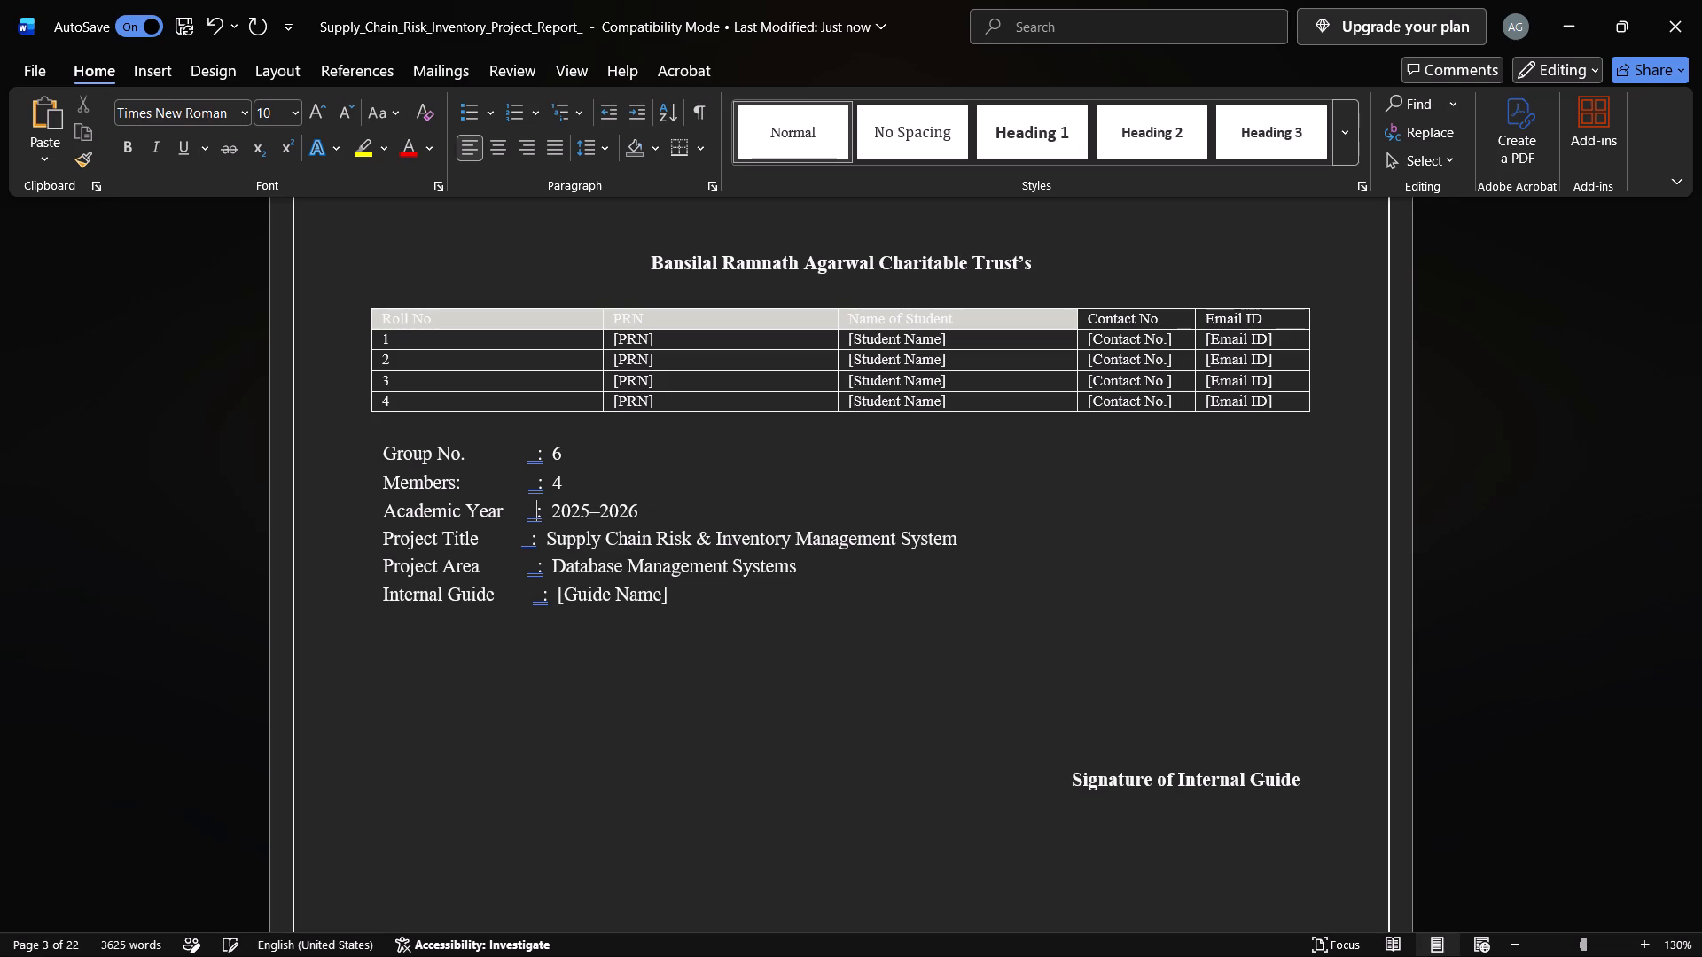
Change the academic year on the Project Details page to 2026–2027.
{"action": "left_click", "coordinate": [675, 507]}
{"action": "key", "text": "BackSpace"}
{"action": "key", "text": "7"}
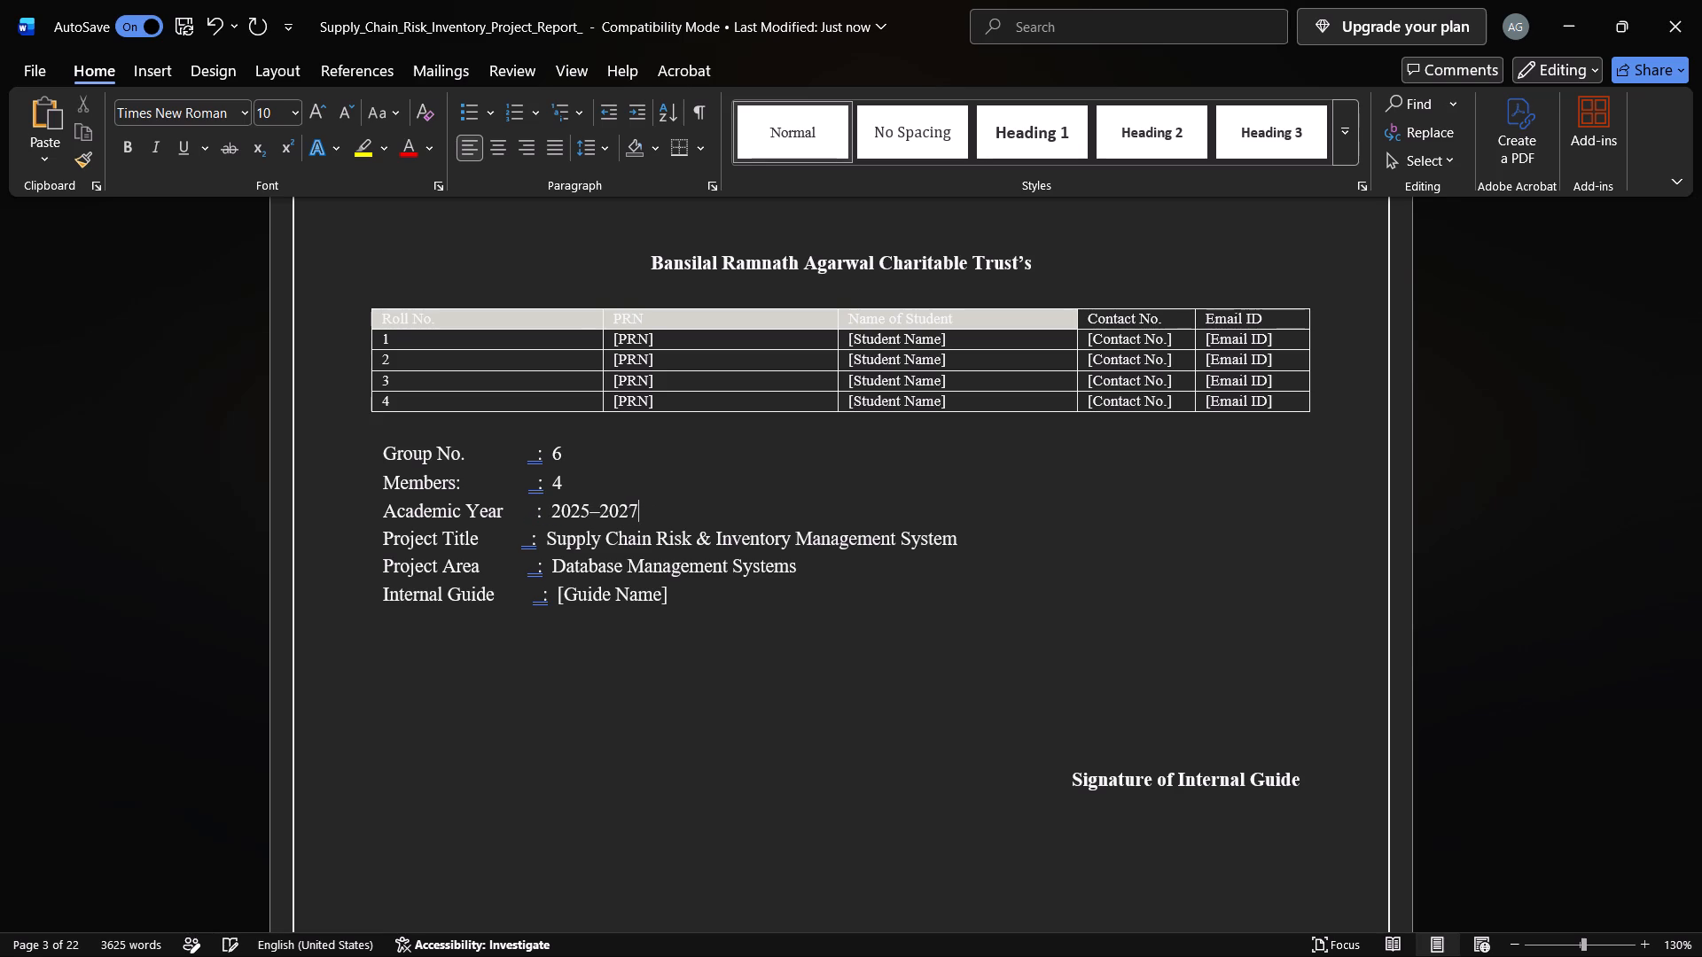
{"action": "key", "text": "Left"}
{"action": "key", "text": "Left"}
{"action": "key", "text": "Left"}
{"action": "key", "text": "Left"}
{"action": "key", "text": "Left"}
{"action": "key", "text": "BackSpace"}
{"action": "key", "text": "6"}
Replace the "[Guide Name]" placeholder in the Internal Guide line with the guide's name, prefixed with "Prof.".
{"action": "scroll", "coordinate": [675, 508], "scroll_direction": "down", "scroll_amount": 2}
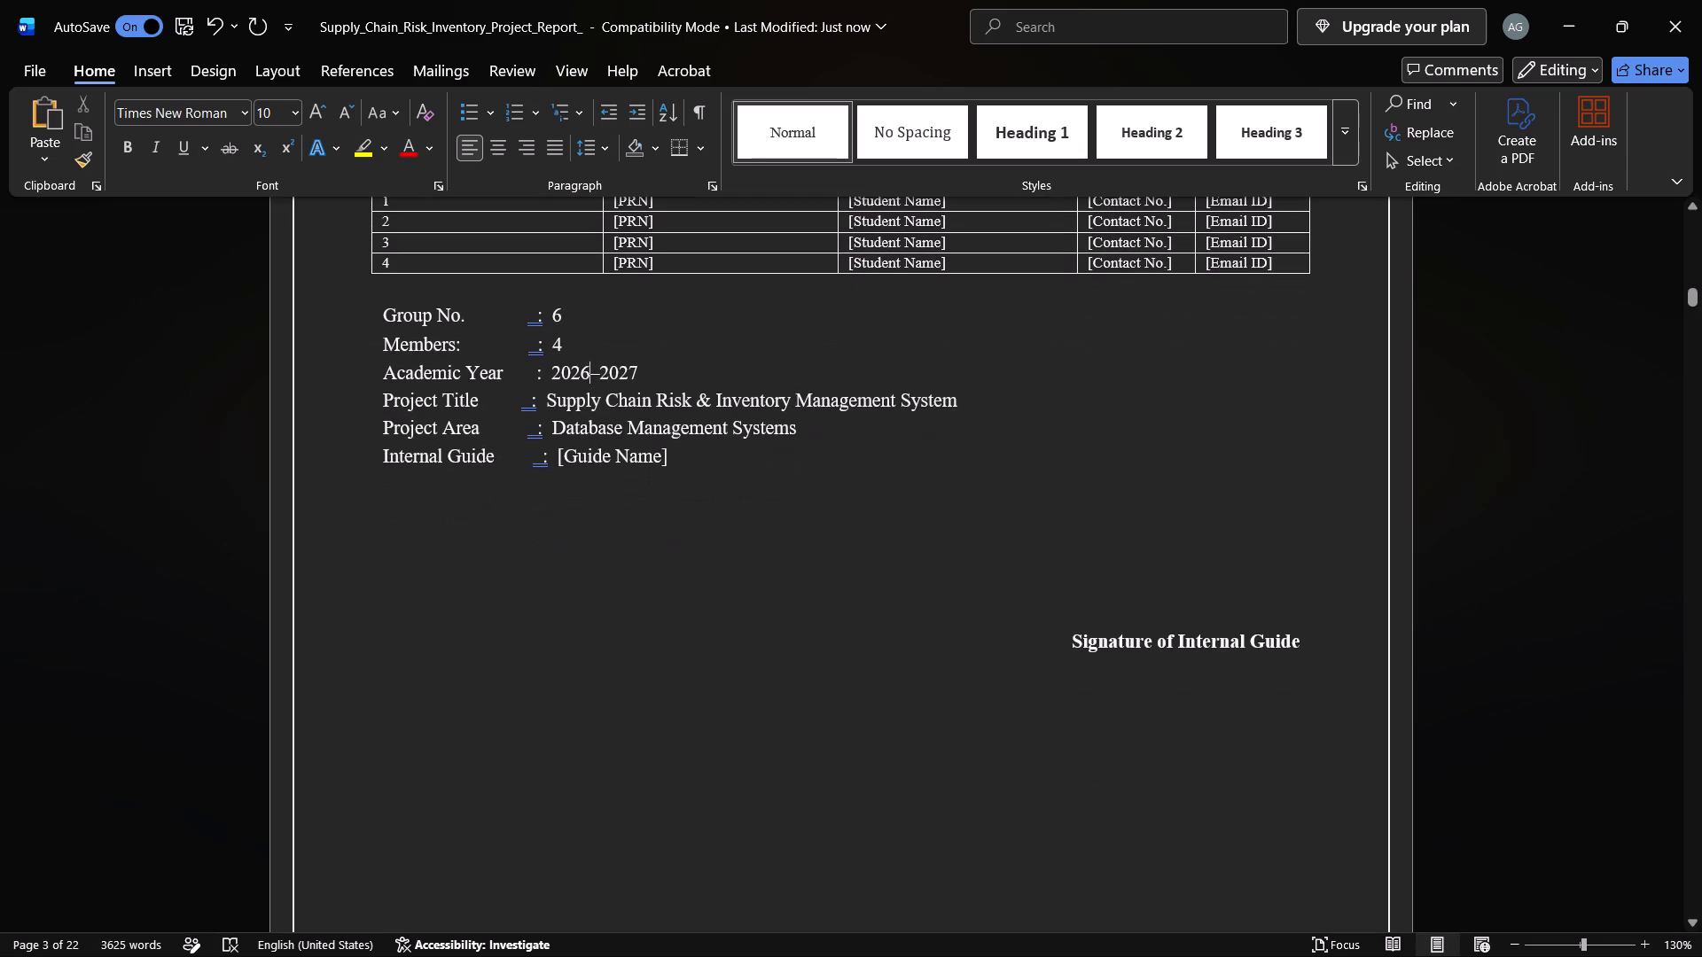
{"action": "left_click_drag", "start_coordinate": [678, 463], "coordinate": [570, 463]}
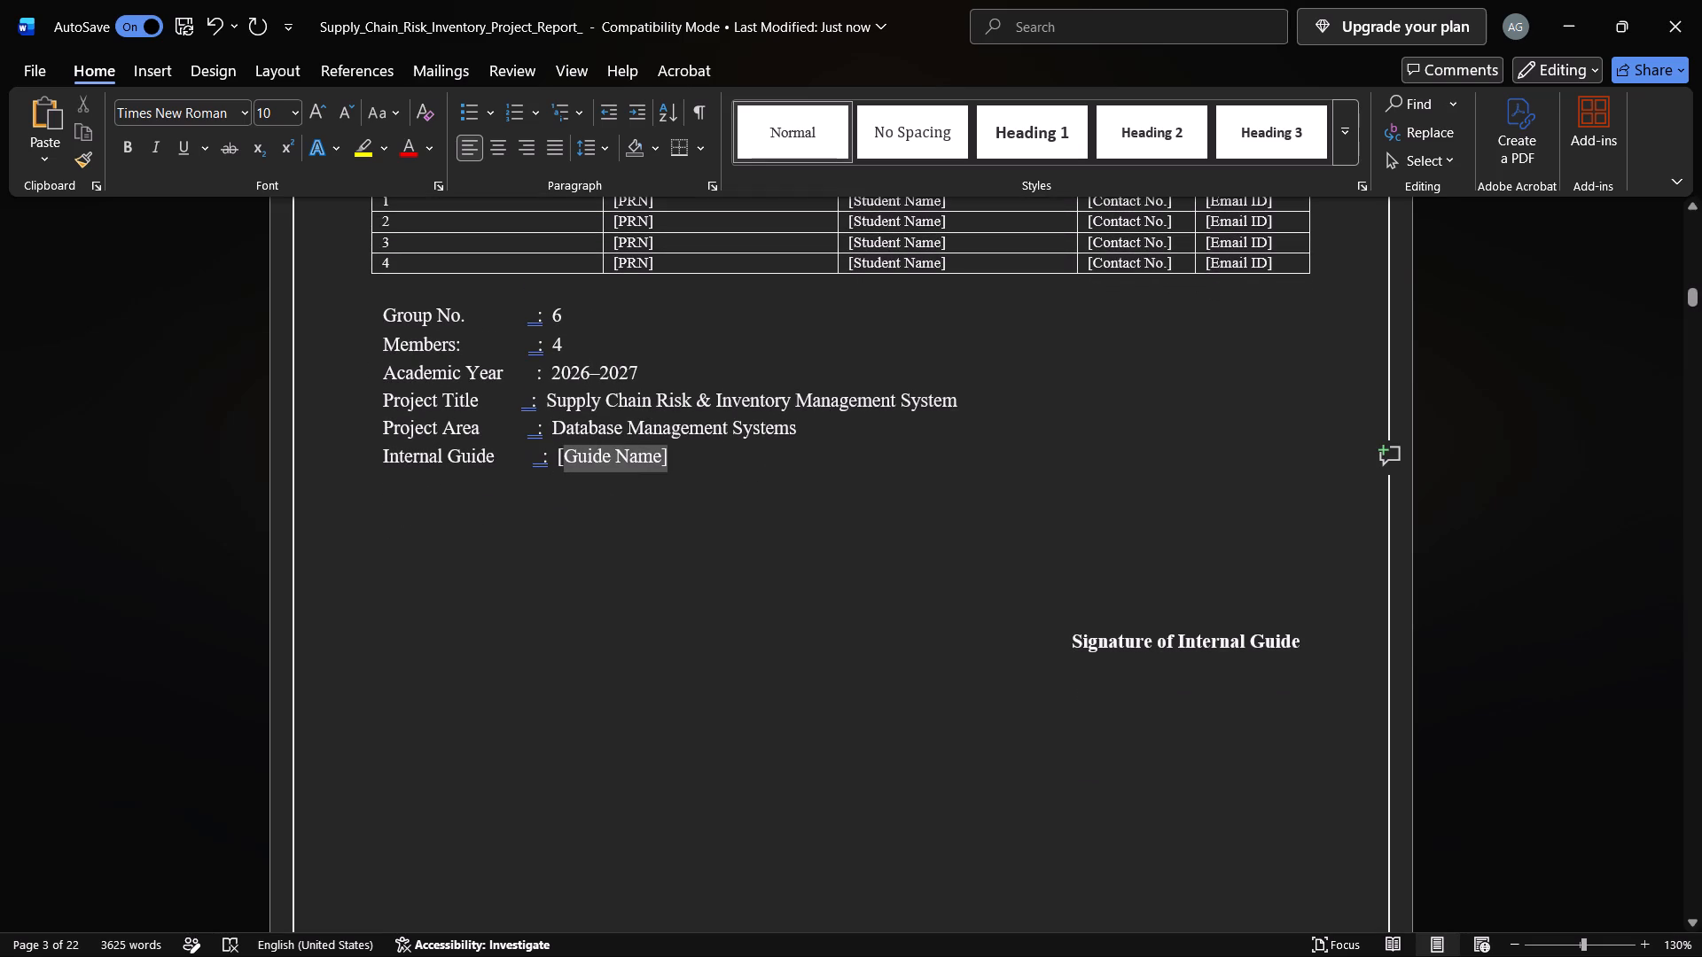
{"action": "left_click_drag", "start_coordinate": [570, 463], "coordinate": [557, 463]}
{"action": "key", "text": "BackSpace"}
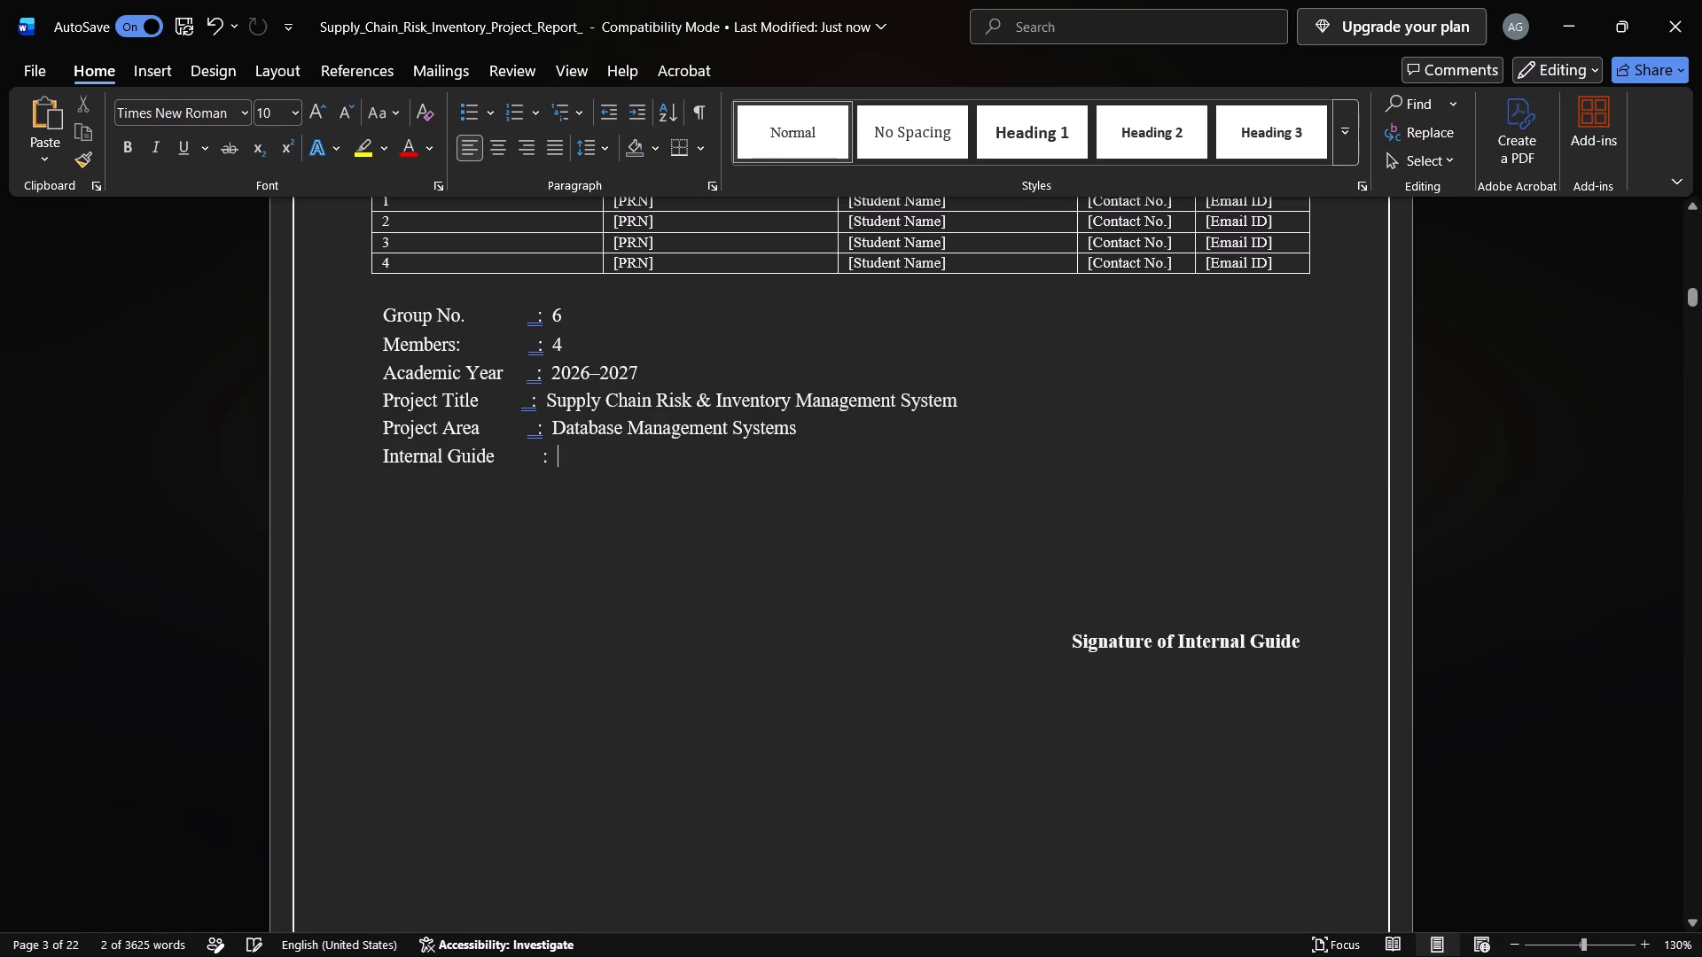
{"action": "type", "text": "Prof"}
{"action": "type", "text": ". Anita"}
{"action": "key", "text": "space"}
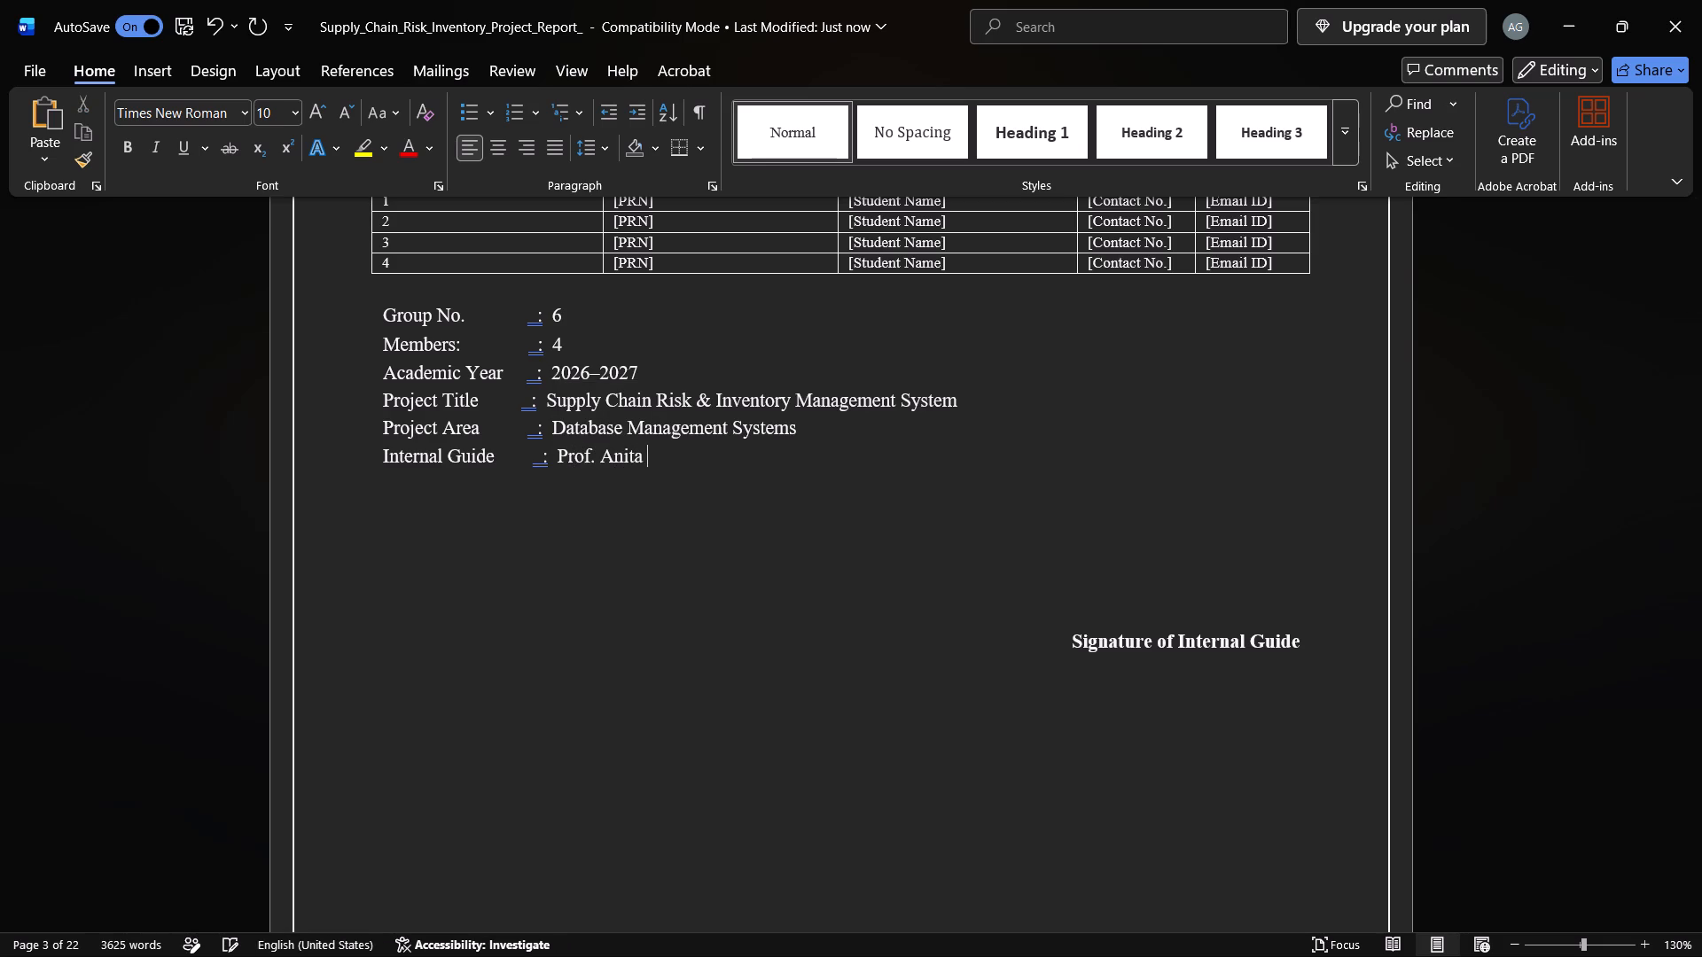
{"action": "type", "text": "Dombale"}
Go to the Acknowledgement section on page 4.
{"action": "scroll", "coordinate": [1000, 493], "scroll_direction": "down", "scroll_amount": 3}
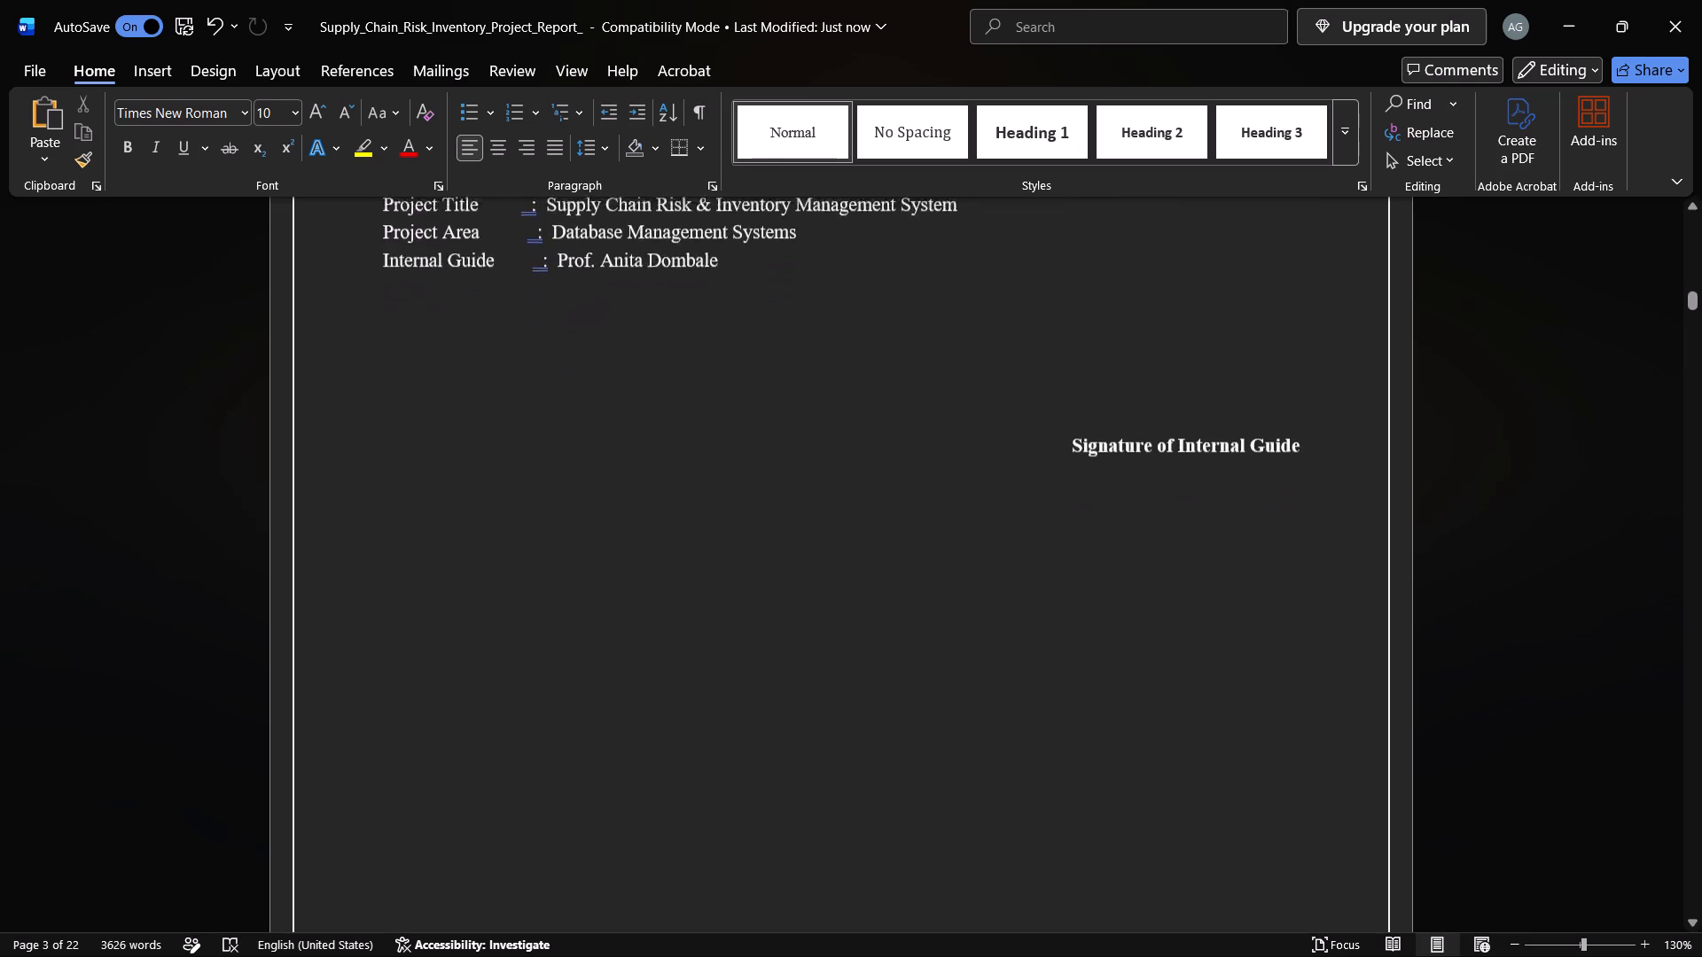
{"action": "scroll", "coordinate": [1000, 493], "scroll_direction": "down", "scroll_amount": 5}
{"action": "scroll", "coordinate": [1000, 493], "scroll_direction": "up", "scroll_amount": 5}
{"action": "scroll", "coordinate": [1000, 493], "scroll_direction": "down", "scroll_amount": 12}
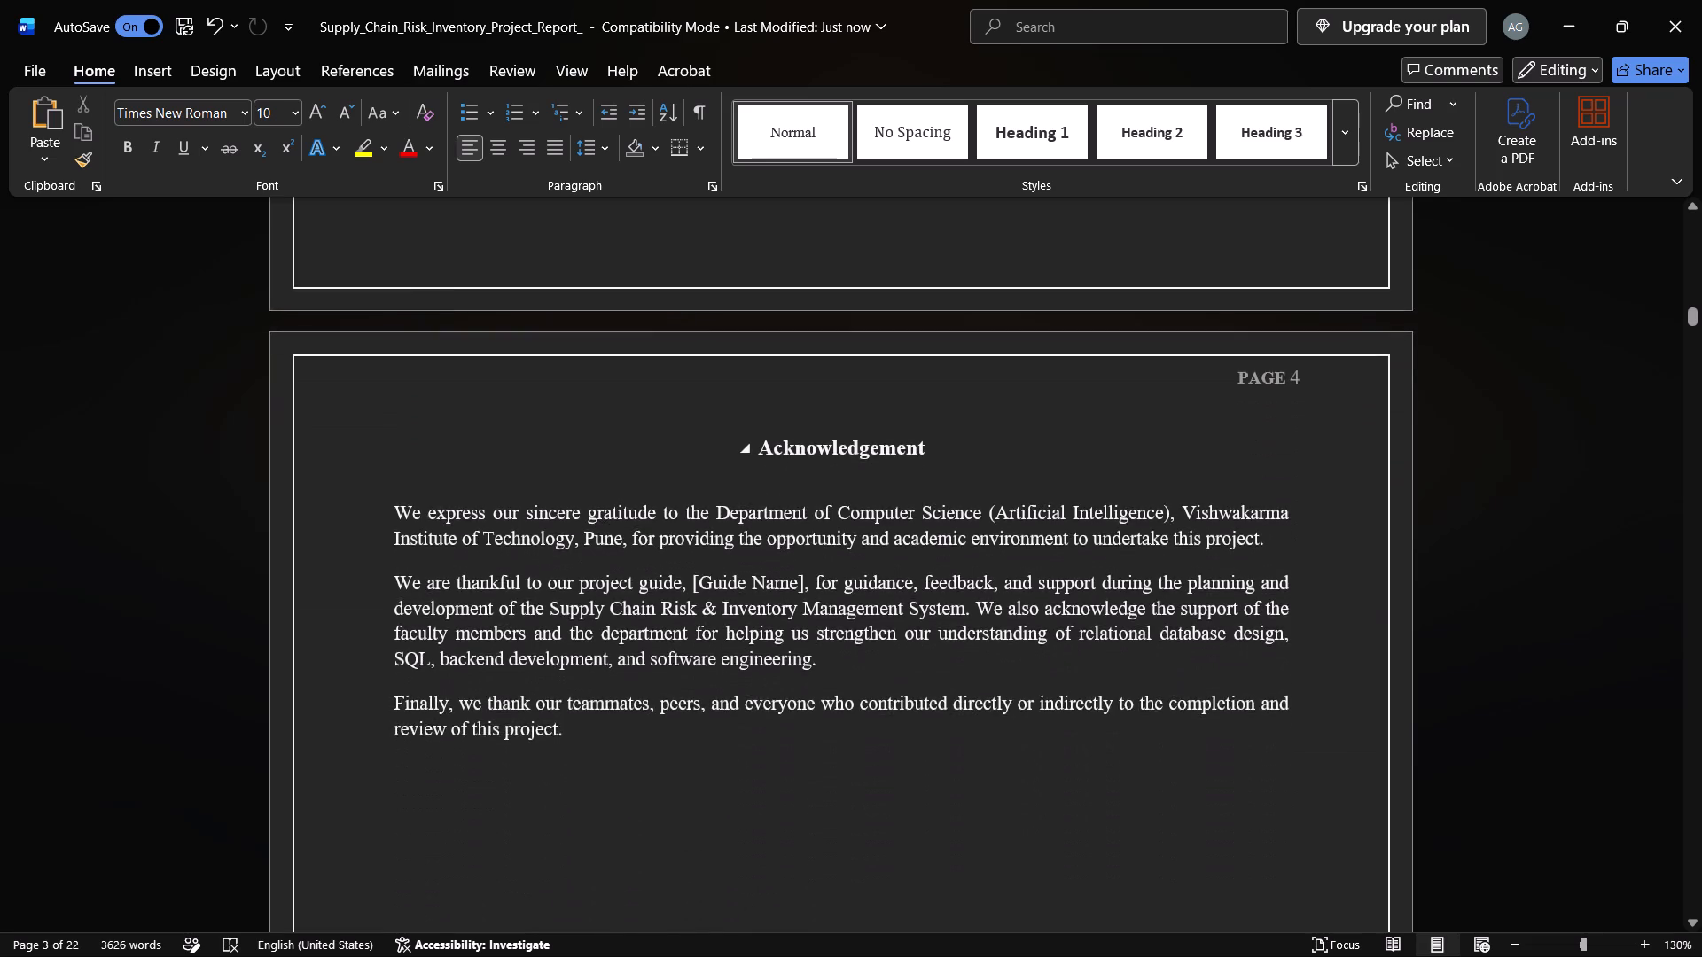